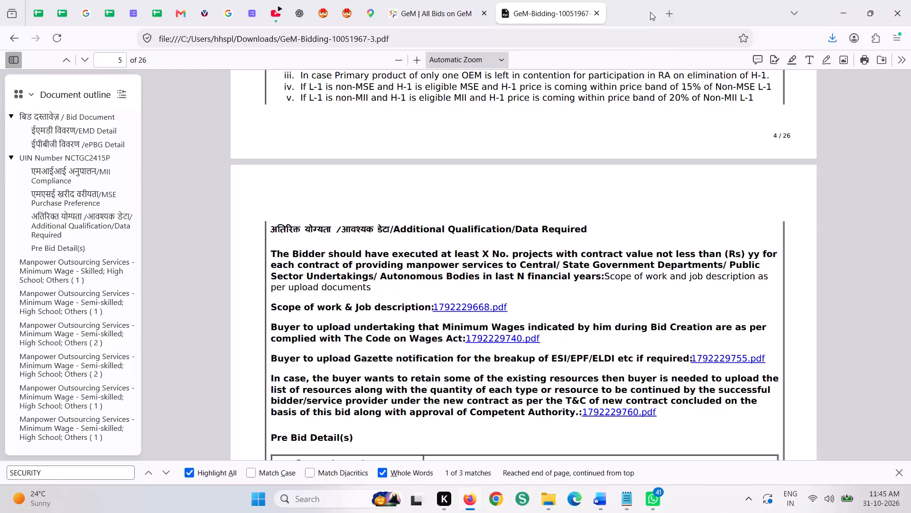
Close the GeM-Bidding-10051967 PDF and reload the GeM bid listing.
left_click(562, 0)
left_click(640, 16)
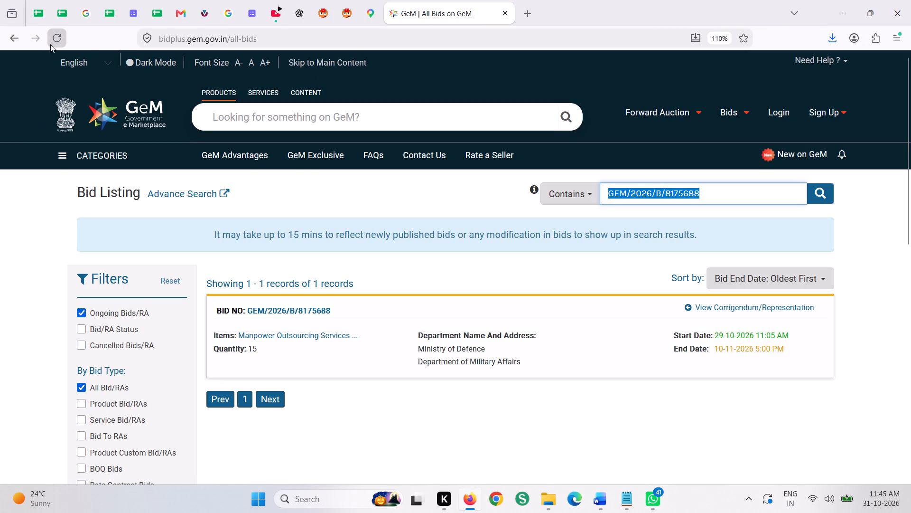
left_click(52, 41)
In the Daily Tender Sheet, dismiss the find box and examine the tender rows around row 800.
left_click(165, 16)
scroll(689, 383, "down", 1)
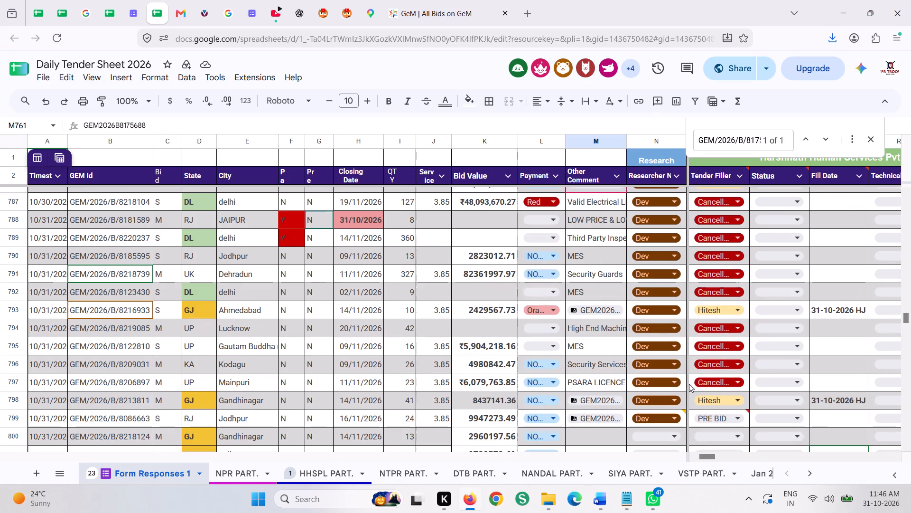
scroll(657, 366, "down", 1)
scroll(654, 356, "up", 1)
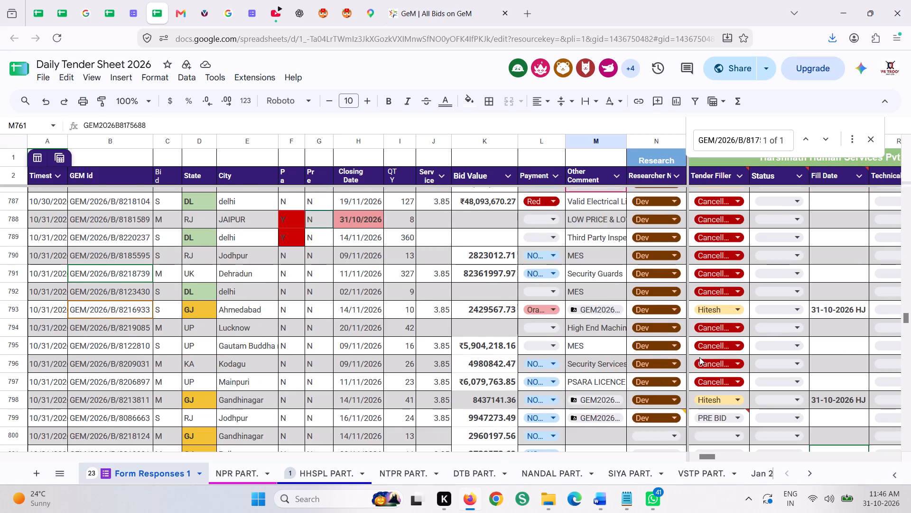
scroll(654, 366, "down", 1)
left_click(868, 137)
scroll(632, 284, "down", 1)
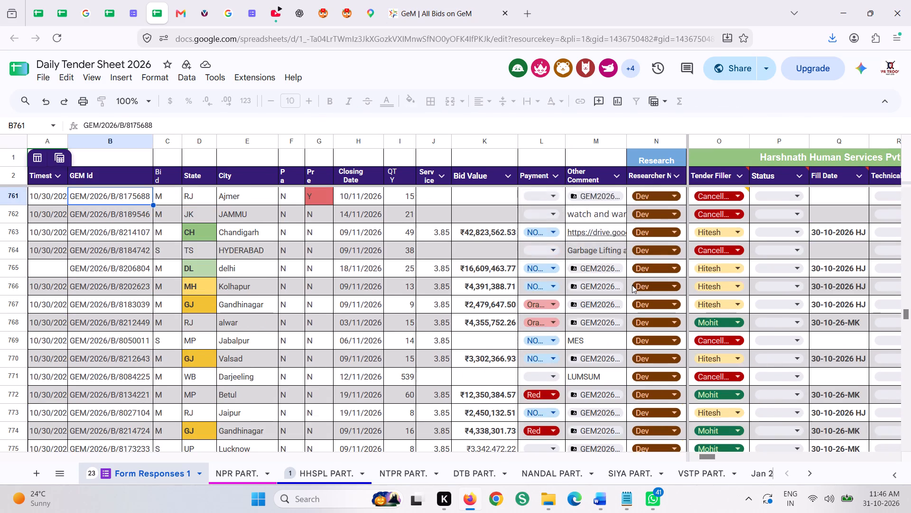
scroll(632, 285, "down", 1)
scroll(714, 286, "down", 1)
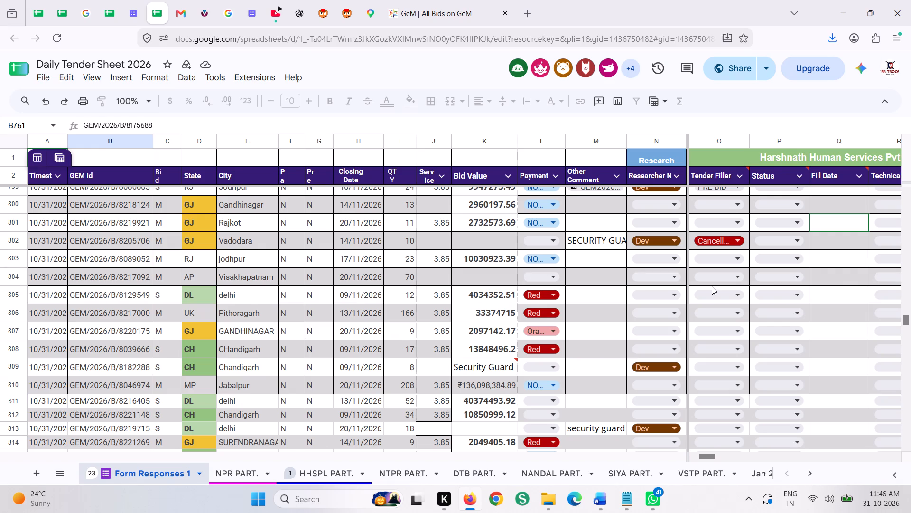
scroll(637, 275, "up", 1)
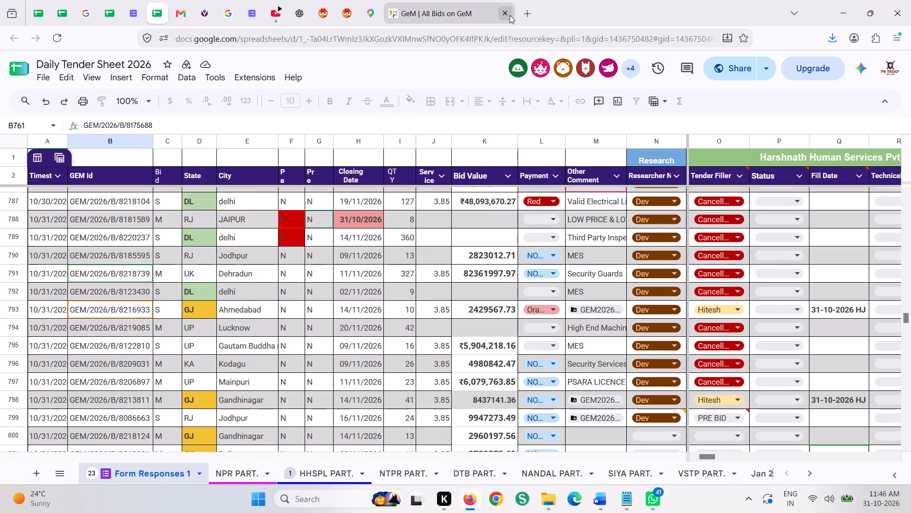
Search Google for "HAMMAL KONSI POST HAI" in a new tab, read the overview and close the tab.
left_click(528, 17)
left_click(446, 147)
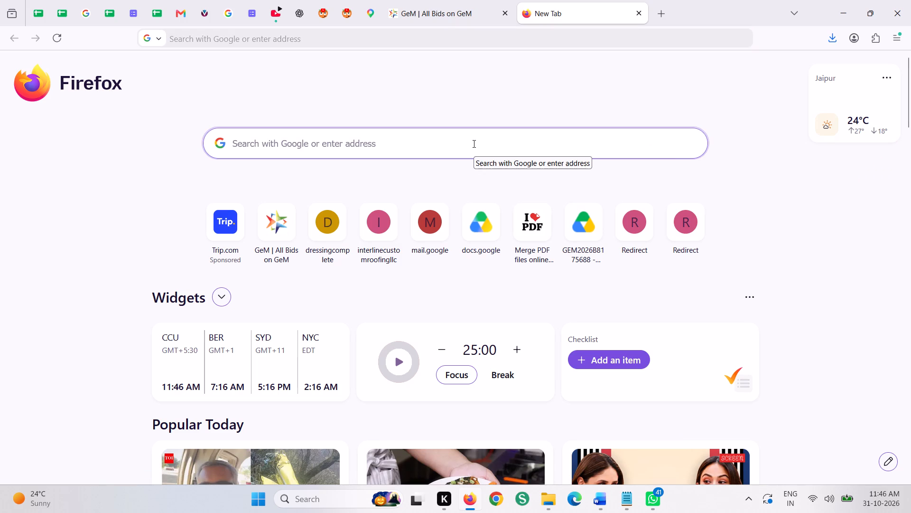
key("h")
key("a")
key("m")
key("m")
key("a")
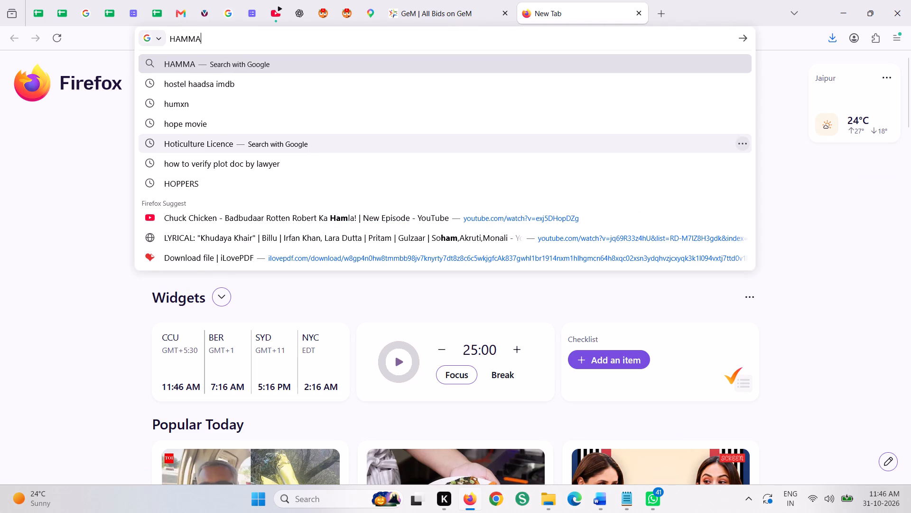
key("l")
key("space")
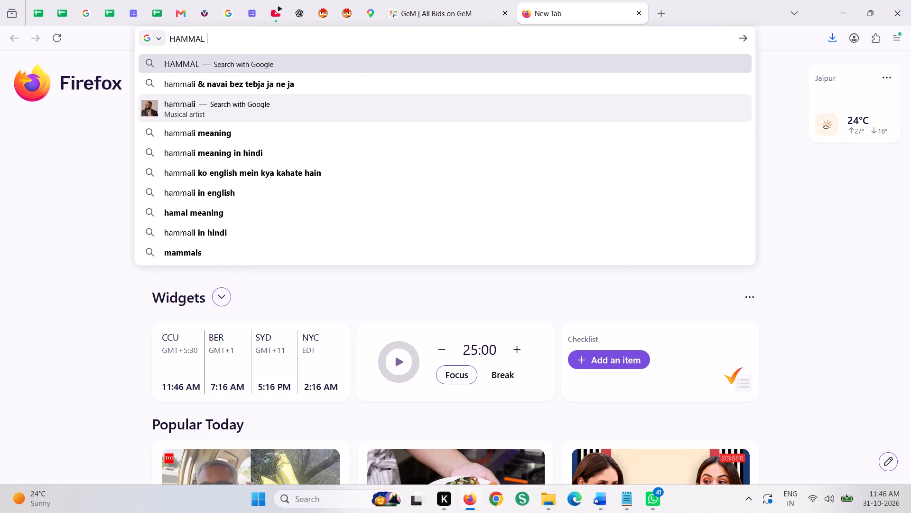
type("POST")
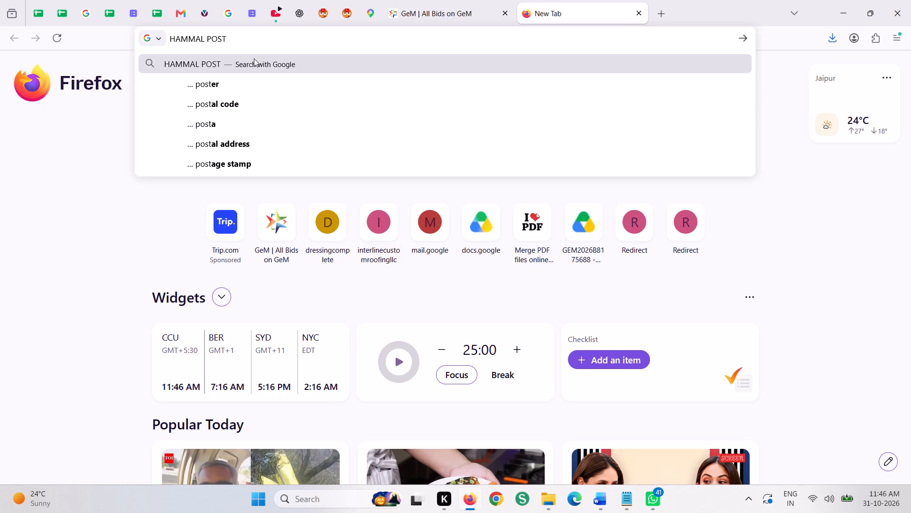
key("BackSpace")
key("BackSpace")
key("BackSpace")
key("BackSpace")
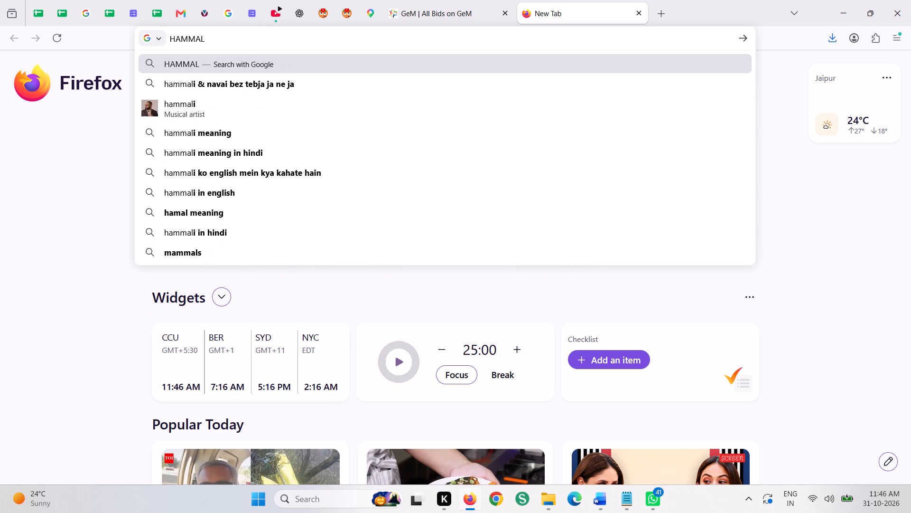
type("KONSI POST HAI")
key("Return")
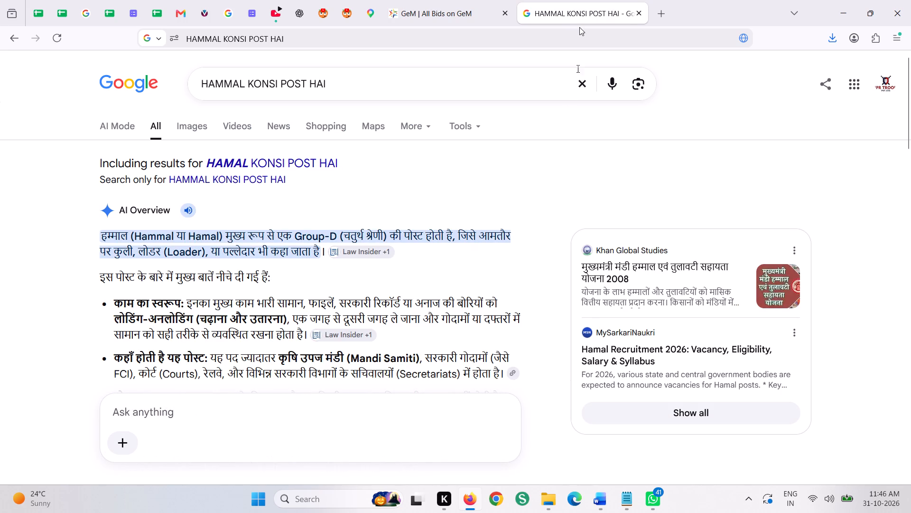
left_click(565, 0)
left_click(641, 10)
Set the researcher name to Dev for tender GEM/2026/B/8218124 in row 800 of the Daily Tender Sheet.
scroll(621, 281, "down", 1)
scroll(669, 251, "up", 1)
scroll(669, 251, "down", 1)
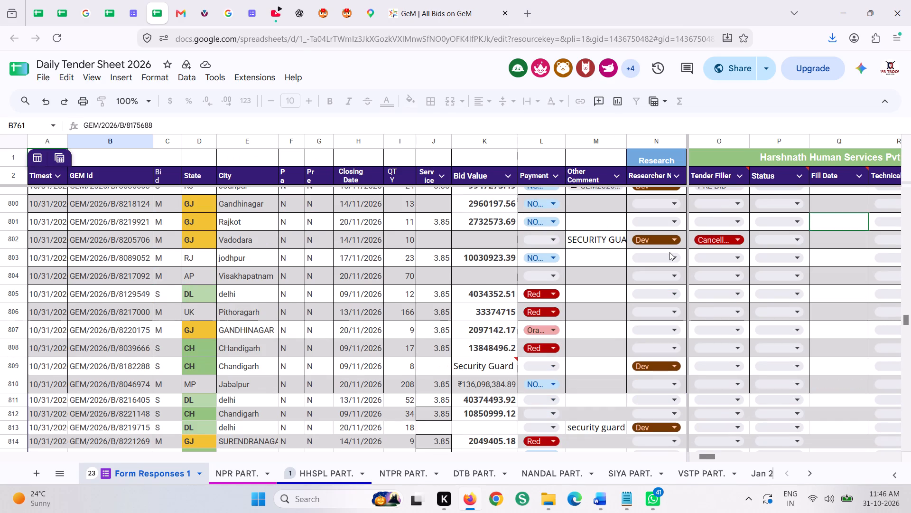
scroll(669, 260, "up", 1)
scroll(668, 266, "down", 1)
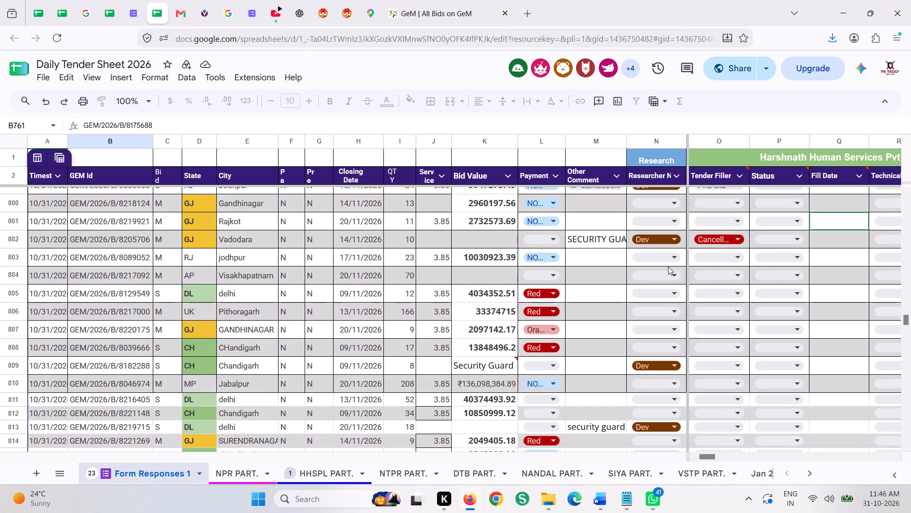
scroll(659, 280, "up", 1)
scroll(629, 295, "down", 1)
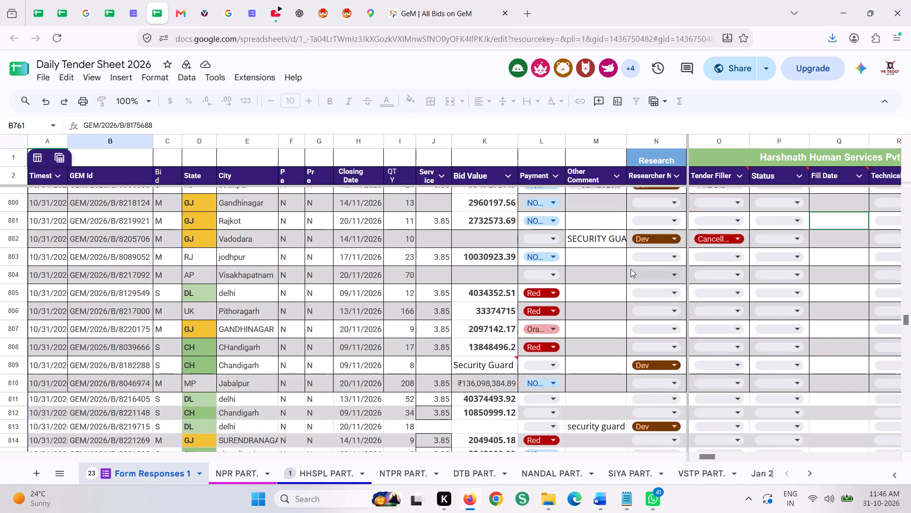
left_click(637, 204)
left_click(642, 222)
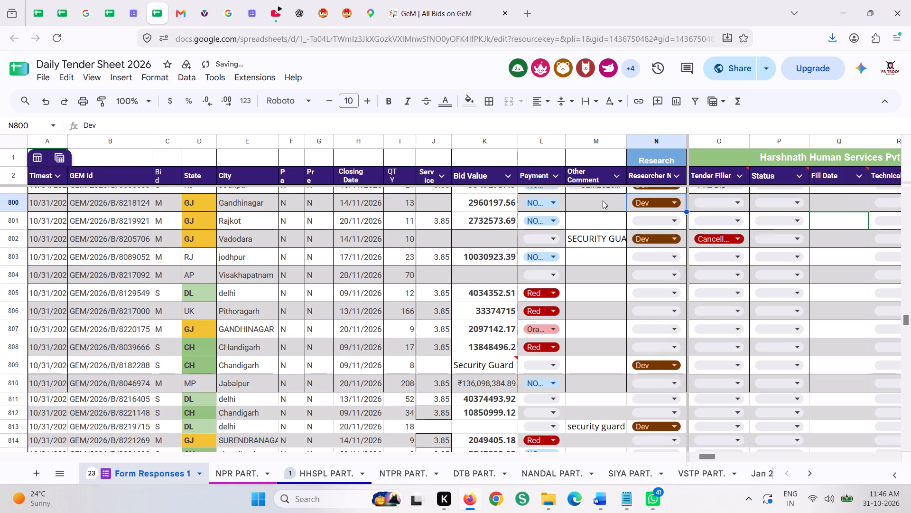
Copy the GEM Id of row 800 and return to that row's Other Comment cell.
left_click(603, 200)
scroll(590, 234, "up", 1)
scroll(582, 245, "down", 1)
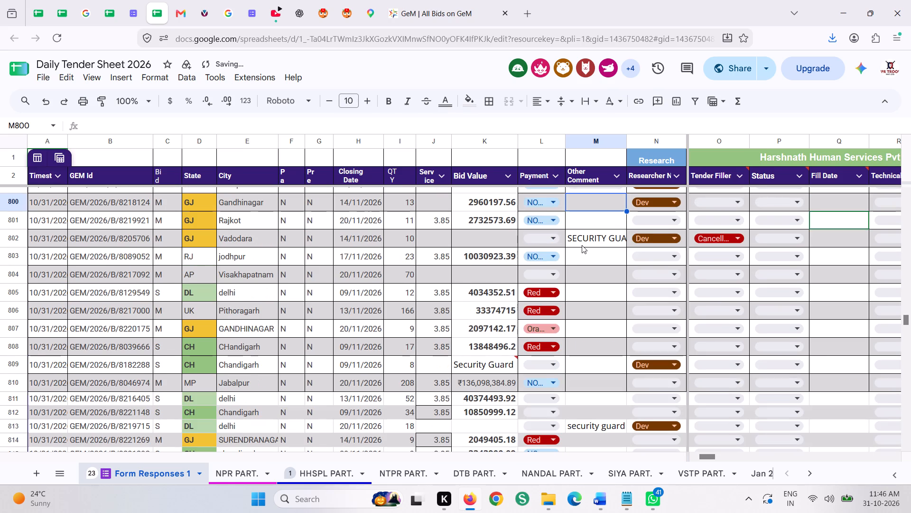
key("Left")
key("Left")
key("Left")
key("Left")
key("Left")
key("Left")
key("Left")
key("Left")
key("Left")
key("Left")
key("Left")
key("Left")
key("Left")
key("Left")
key("Left")
key("Right")
key("ctrl+c")
key("Right")
key("Right")
key("Right")
key("Right")
key("Right")
key("Right")
key("Right")
key("Right")
key("Right")
key("Right")
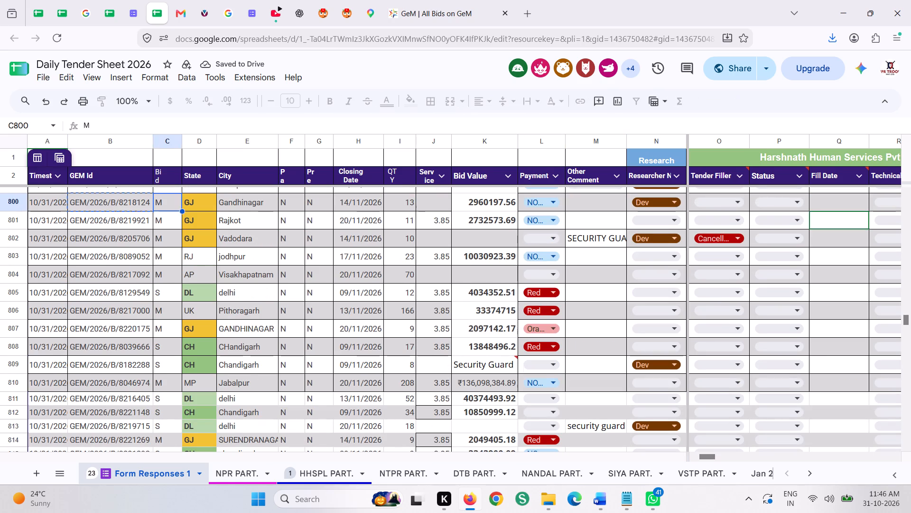
key("Right")
key("Right")
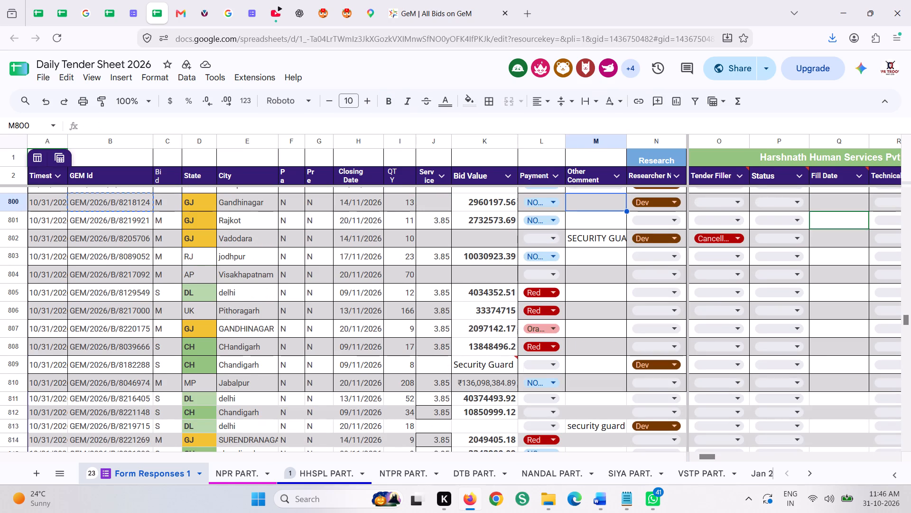
Search the GeM bid listing for GEM/2026/B/8218124 and open its bid document.
left_click(460, 0)
left_click(668, 190)
key("ctrl+v")
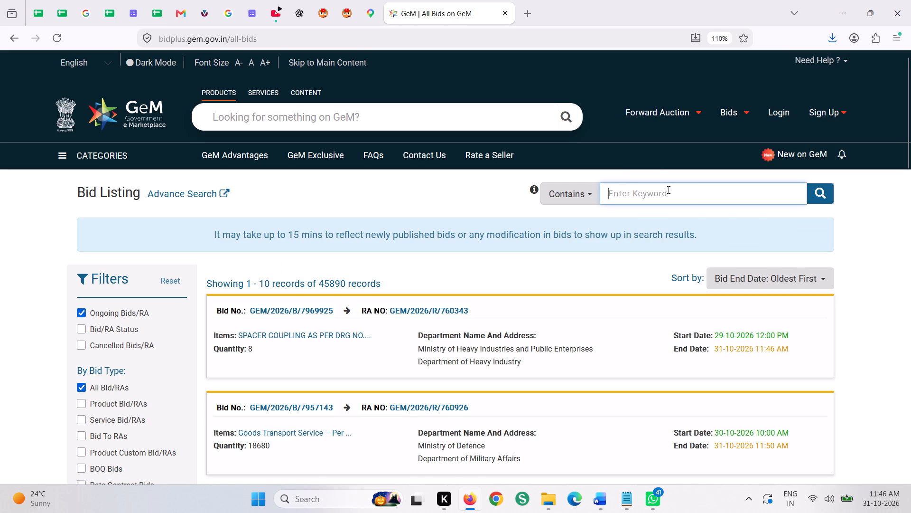
key("Return")
left_click(289, 309)
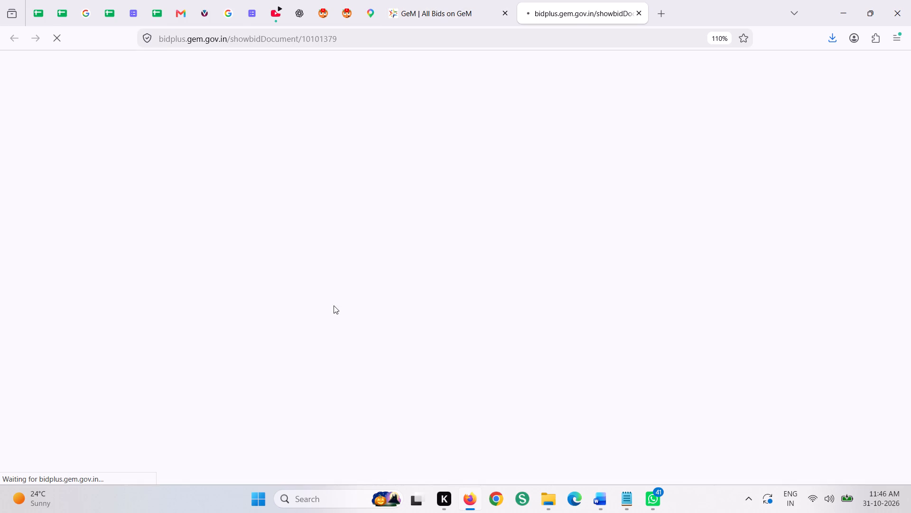
left_click(326, 300)
scroll(595, 361, "down", 1)
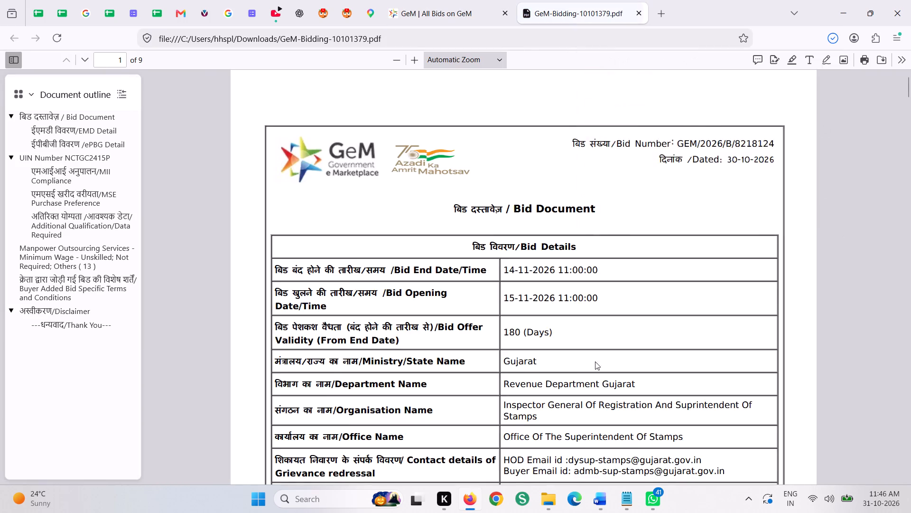
Search the bid document for the whole word SECURITY and go through its occurrences.
left_click(537, 319)
key("ctrl+f")
type("SE")
key("c")
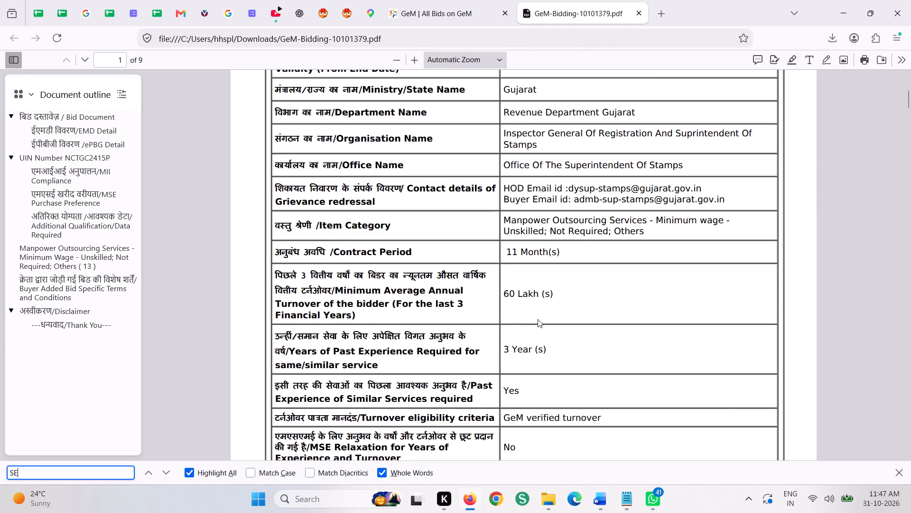
type("URITY")
key("Return")
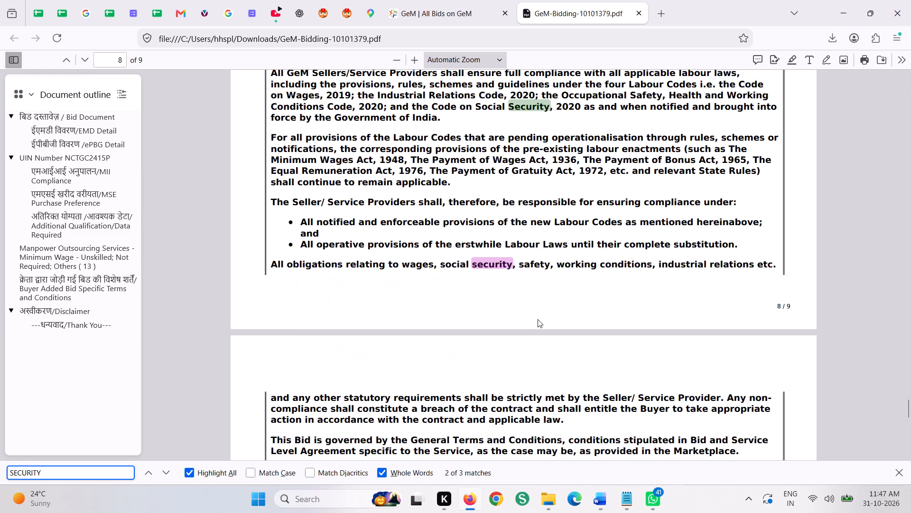
key("Return")
key("Return")
key("Return")
key("Return")
key("Return")
key("Return")
Replace the search term in the bid document with WATCH.
key("BackSpace")
key("BackSpace")
key("BackSpace")
key("BackSpace")
key("BackSpace")
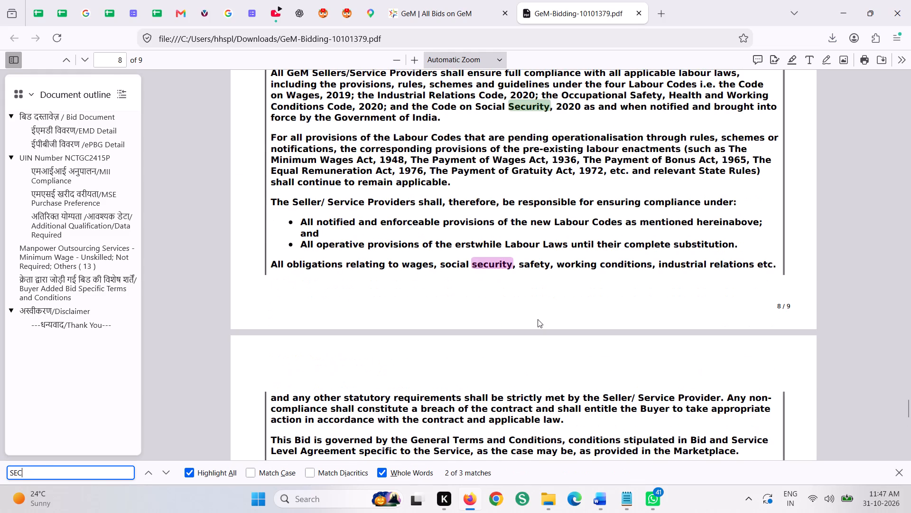
key("BackSpace")
key("BackSpace")
key("BackSpace")
key("BackSpace")
key("BackSpace")
type("WATCH")
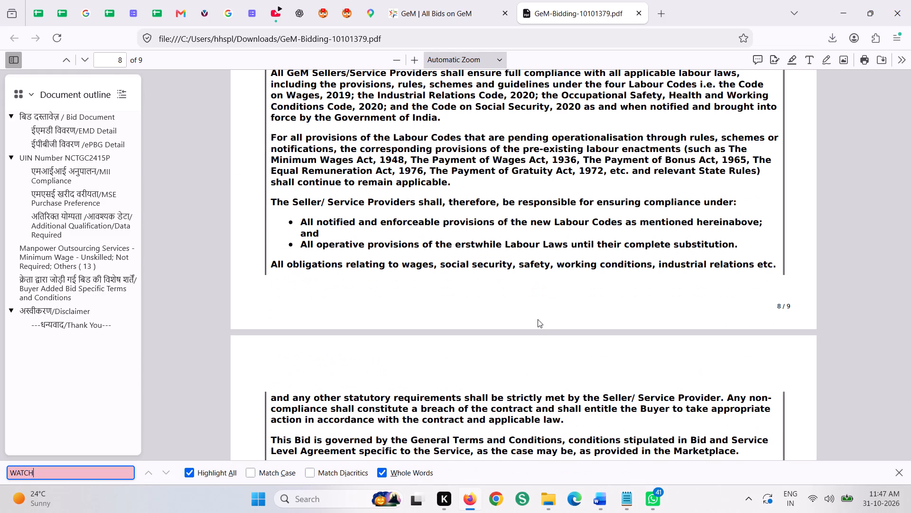
Search the bid document for CHOWKIDAR and clear the search term.
key("BackSpace")
key("BackSpace")
key("BackSpace")
key("BackSpace")
key("BackSpace")
key("BackSpace")
key("BackSpace")
key("BackSpace")
type("CHOWKIDAR")
key("BackSpace")
key("BackSpace")
key("BackSpace")
key("BackSpace")
key("BackSpace")
key("BackSpace")
key("BackSpace")
key("BackSpace")
key("BackSpace")
key("BackSpace")
key("BackSpace")
key("BackSpace")
key("BackSpace")
Open the Scope of work & Job description attachment 1793281915.pdf from the bid document and look through it.
scroll(537, 319, "up", 18)
scroll(531, 293, "down", 6)
scroll(525, 300, "up", 2)
scroll(504, 278, "down", 1)
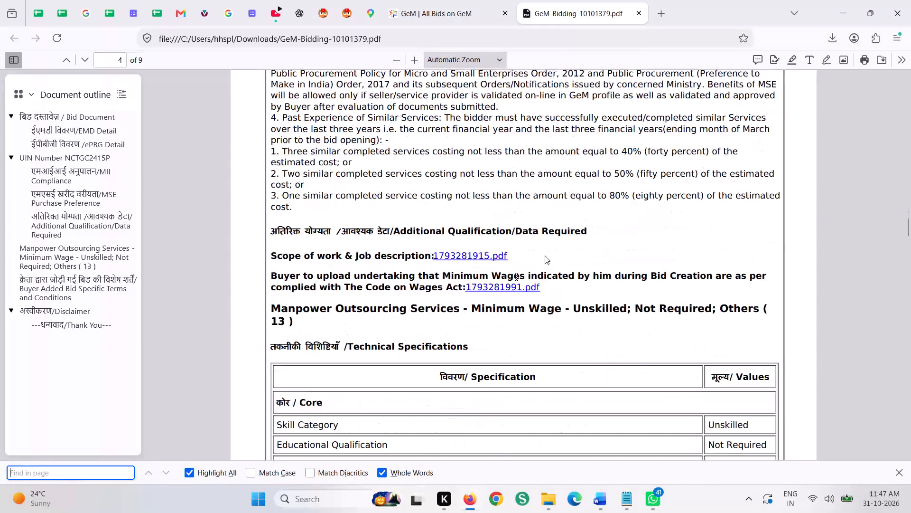
left_click(484, 177)
left_click(473, 231)
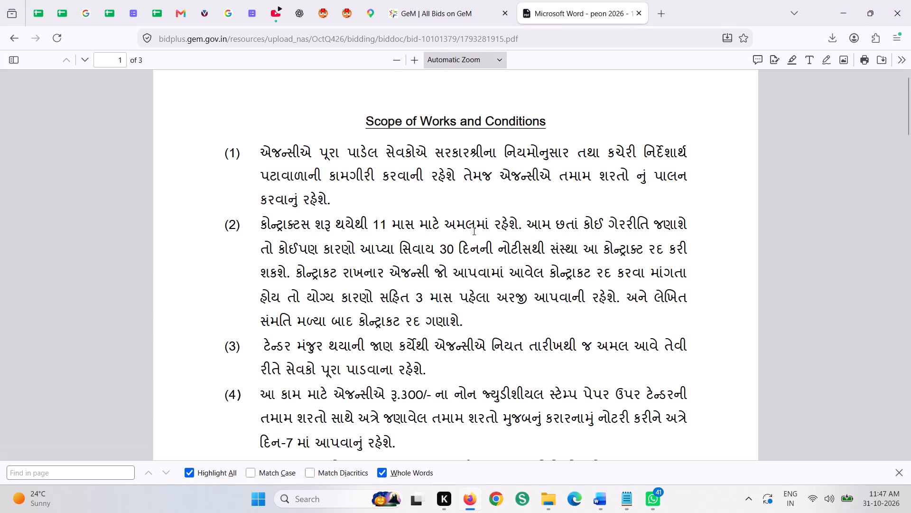
scroll(494, 250, "down", 16)
scroll(499, 251, "up", 7)
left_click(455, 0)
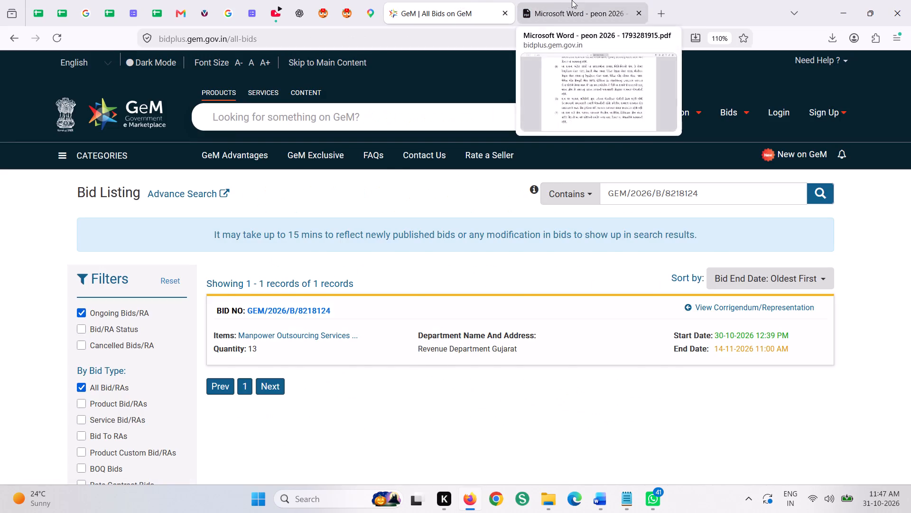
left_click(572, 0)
Switch to File Explorer and open the DEV1 folder from Home.
left_click(544, 499)
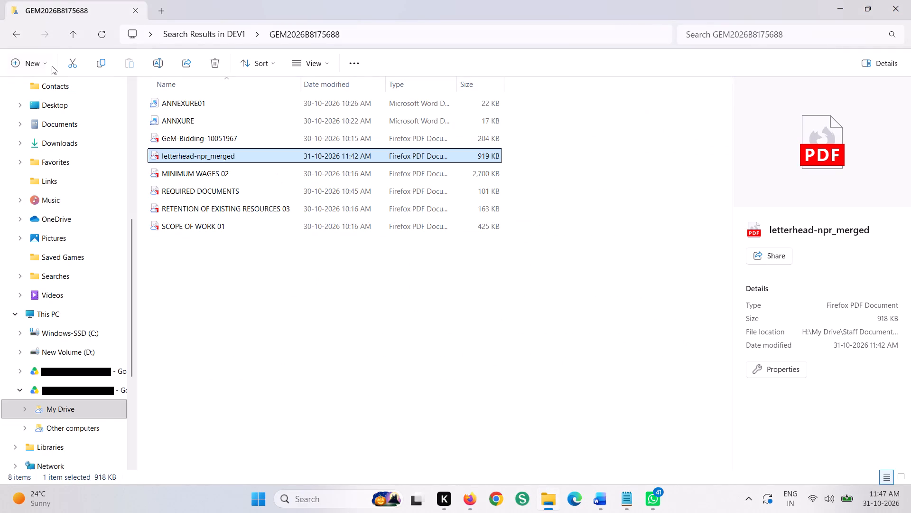
scroll(59, 199, "up", 10)
left_click(55, 109)
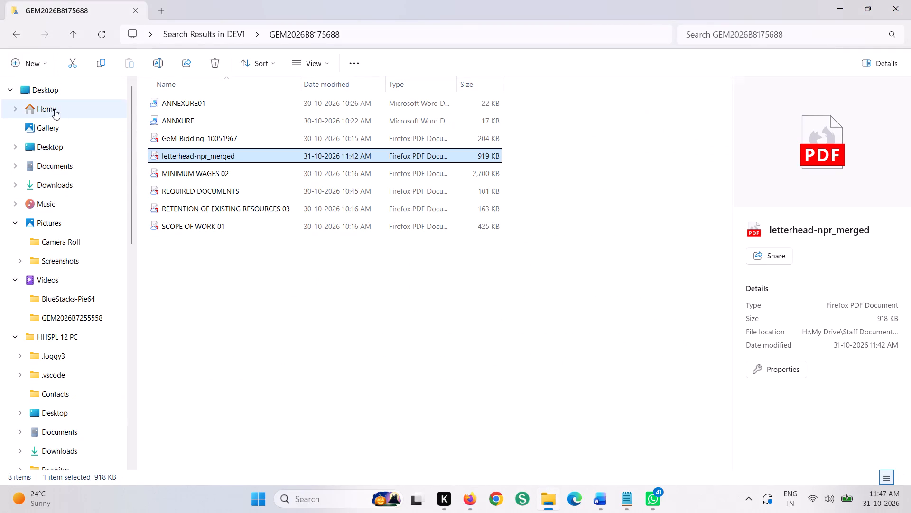
double_click(257, 147)
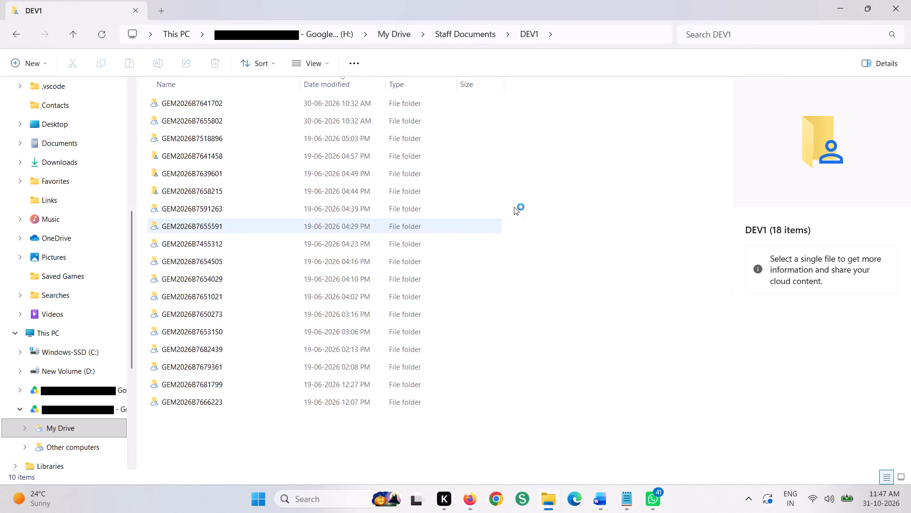
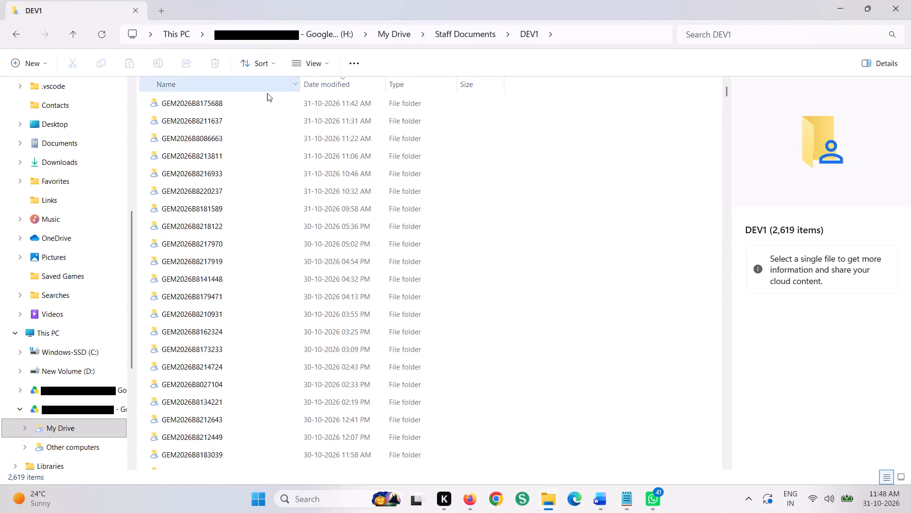
Copy the bid number from the GeM bid listing, create a folder named GEM2026B8218124 in DEV1, and open it.
scroll(254, 101, "up", 1)
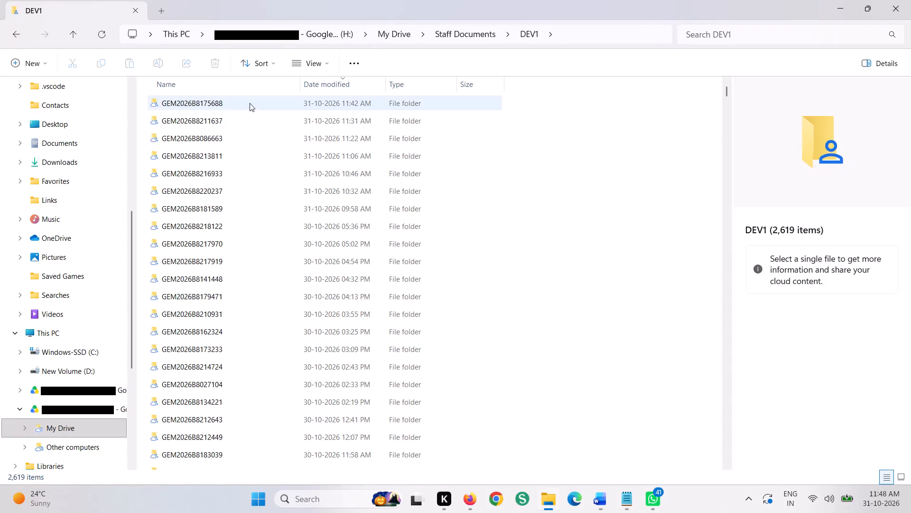
scroll(250, 103, "up", 1)
left_click(468, 499)
scroll(576, 246, "up", 4)
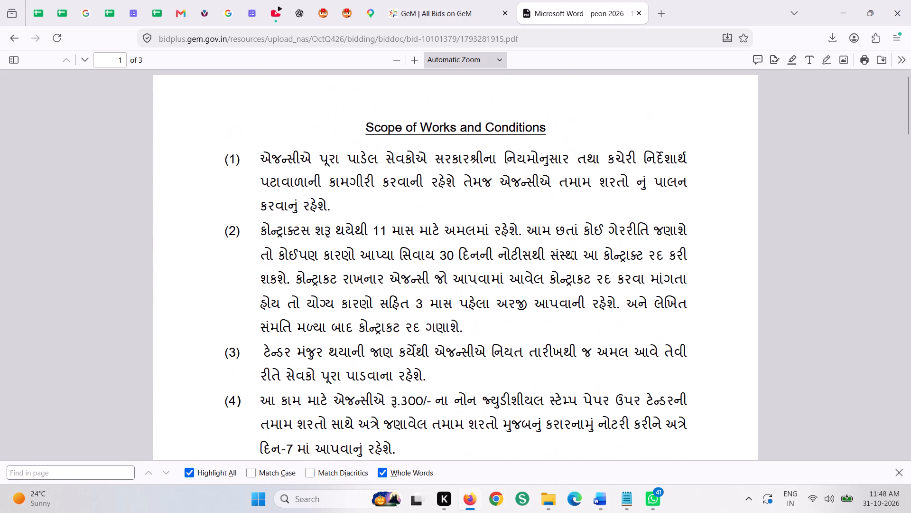
scroll(571, 255, "up", 2)
left_click(481, 0)
left_click_drag(728, 194, 554, 188)
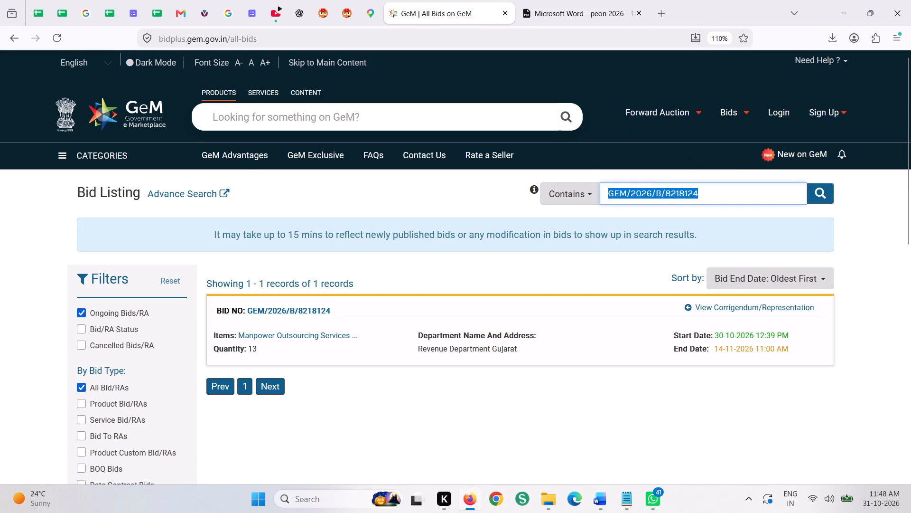
key("ctrl+c")
key("ctrl+c")
left_click(544, 503)
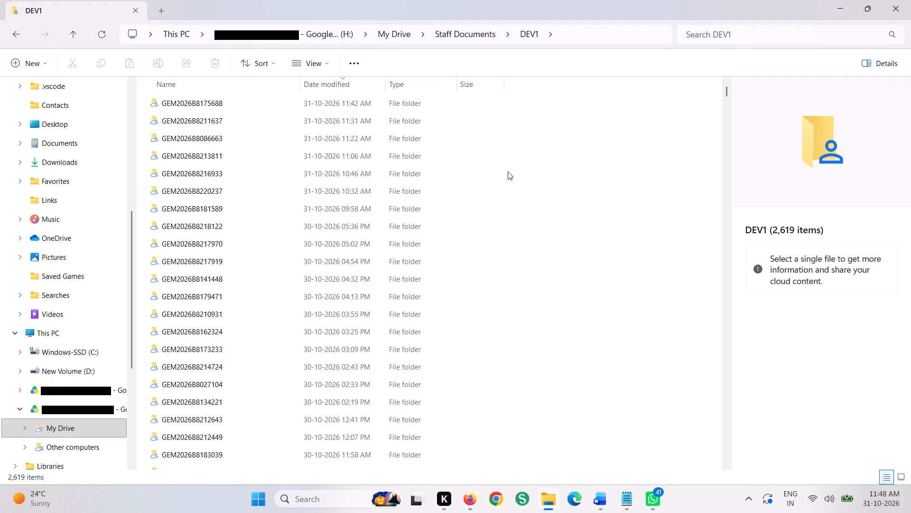
right_click(509, 166)
left_click(547, 255)
left_click(704, 257)
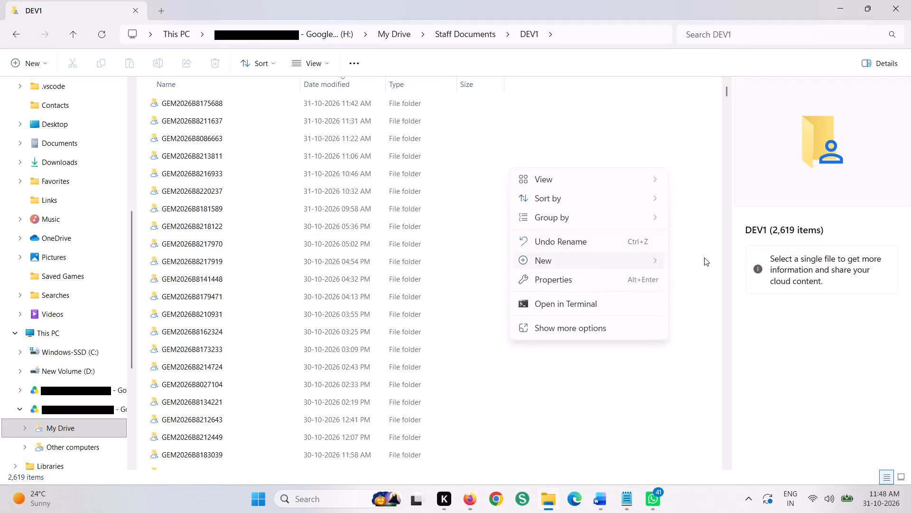
key("ctrl+v")
key("Return")
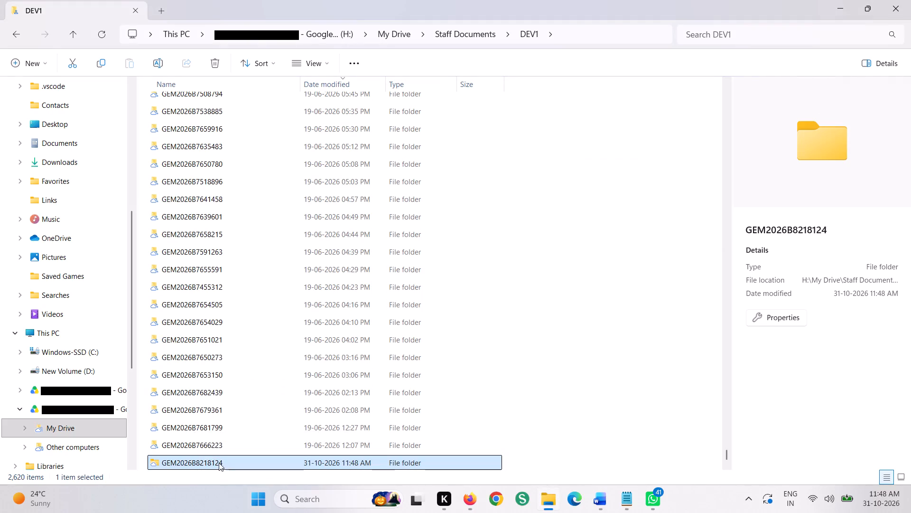
double_click(219, 463)
Save the scope of work PDF from the browser into the GEM2026B8218124 folder as SCOPE OF WORK 01.
left_click(474, 496)
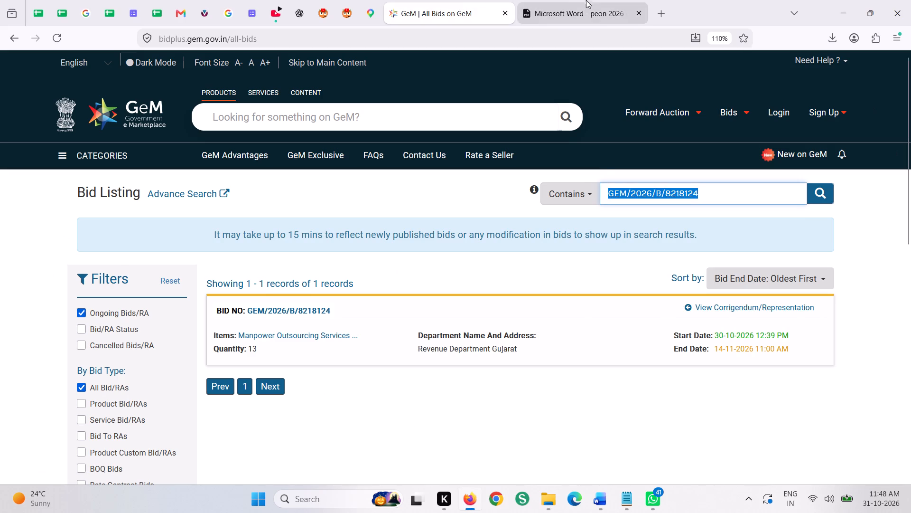
left_click(566, 0)
scroll(907, 91, "up", 2)
left_click(883, 60)
scroll(446, 166, "up", 4)
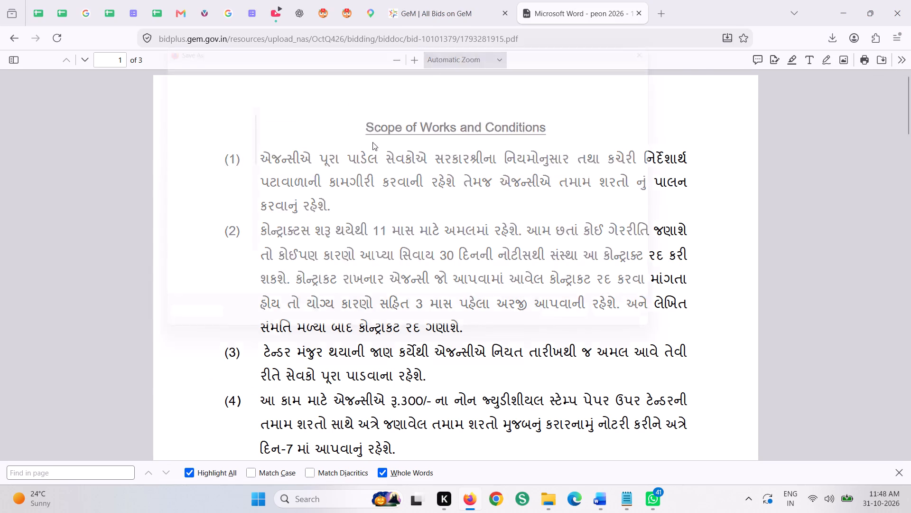
scroll(372, 142, "up", 4)
left_click(206, 64)
scroll(295, 143, "up", 2)
double_click(307, 126)
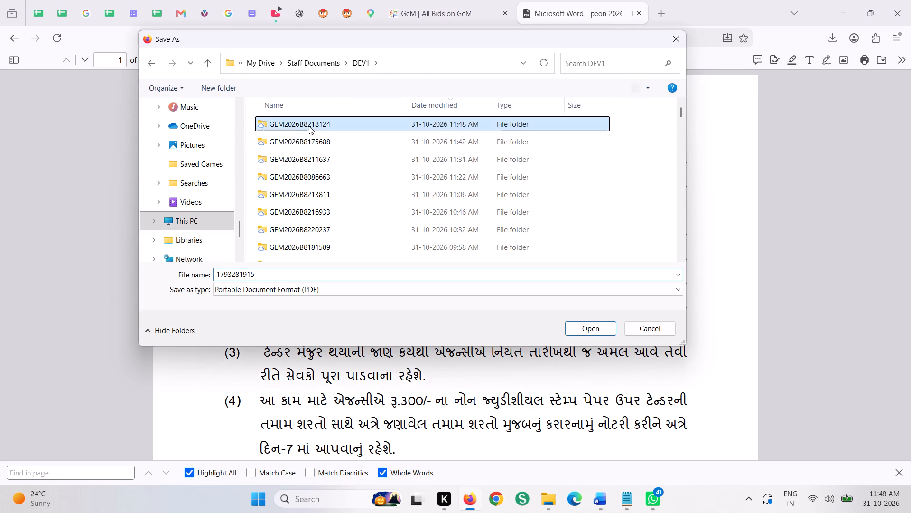
left_click(285, 274)
type("SCOPE OF OWRK")
key("BackSpace")
key("BackSpace")
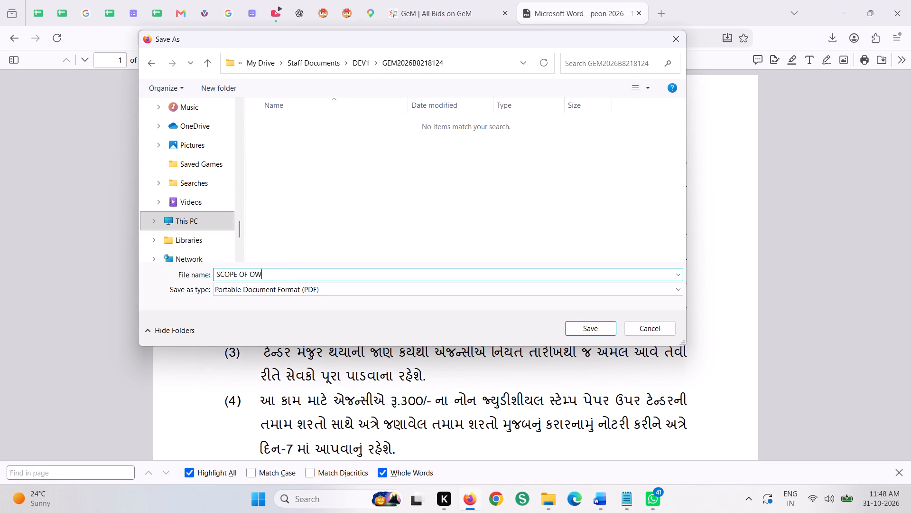
key("BackSpace")
key("BackSpace")
key("space")
type("WORK 01")
key("Return")
Open the minimum wages attachment 1793281991.pdf from the bid document and save it in the tender folder as MINIMUM WAGES 02.
scroll(300, 250, "down", 9)
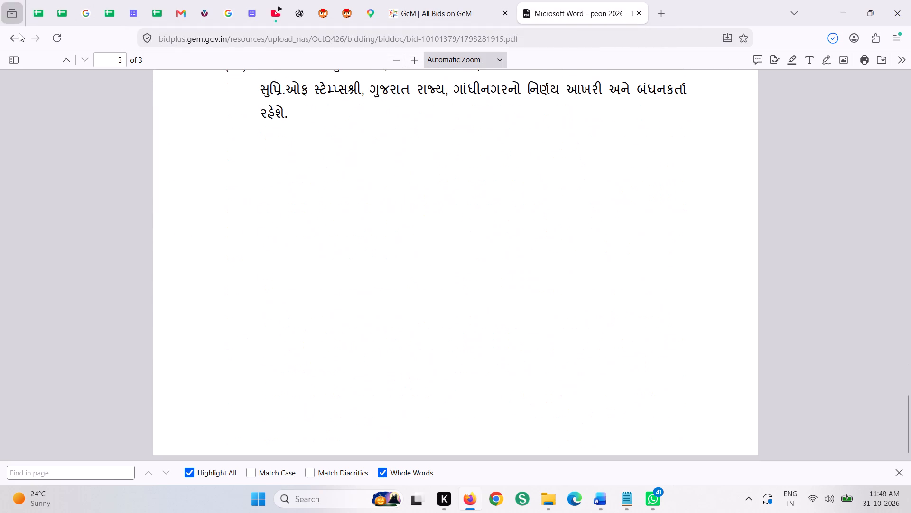
left_click(19, 33)
left_click(493, 213)
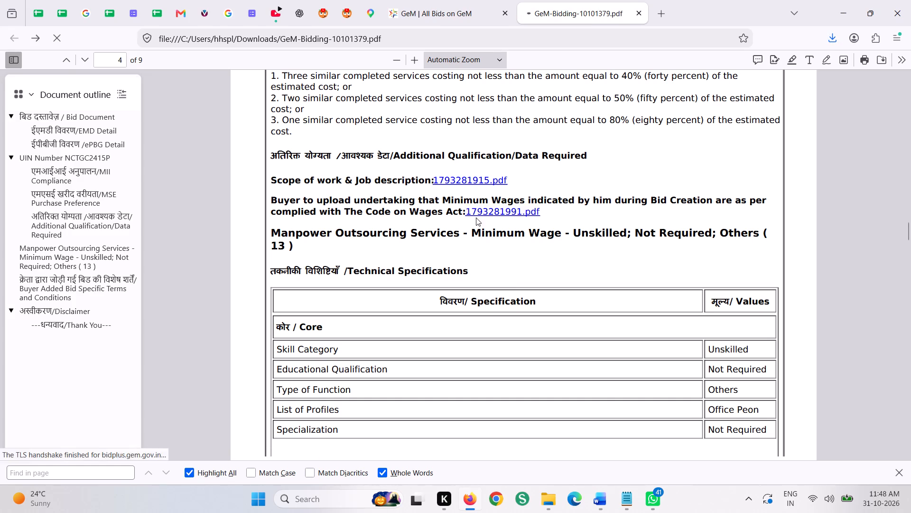
scroll(609, 220, "up", 7)
left_click(882, 63)
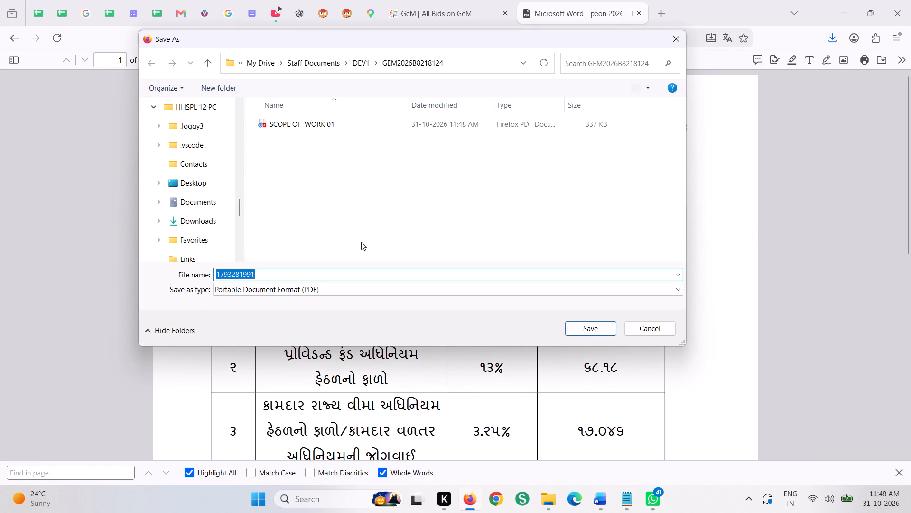
type("MINIMUM WAGES 02")
key("Return")
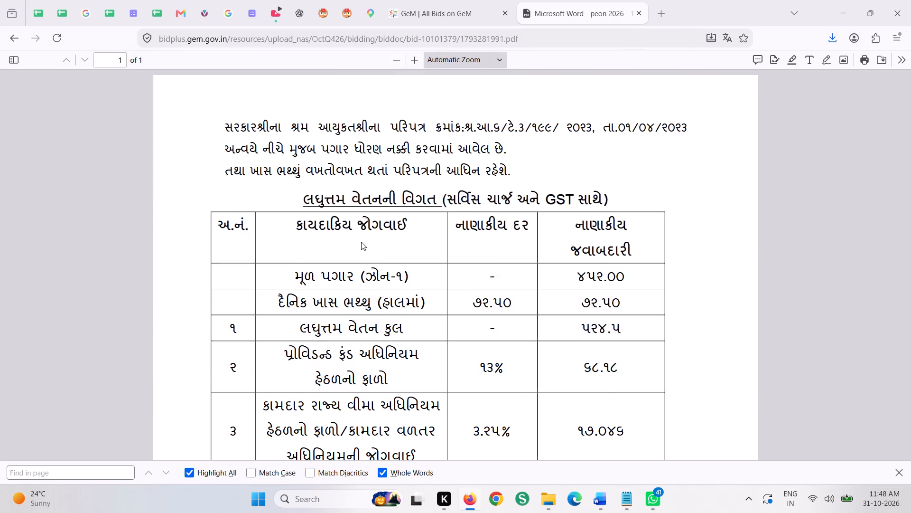
Return to the bid document and examine the minimum floor price and consignee sections.
scroll(350, 235, "down", 14)
scroll(231, 96, "up", 4)
left_click(8, 40)
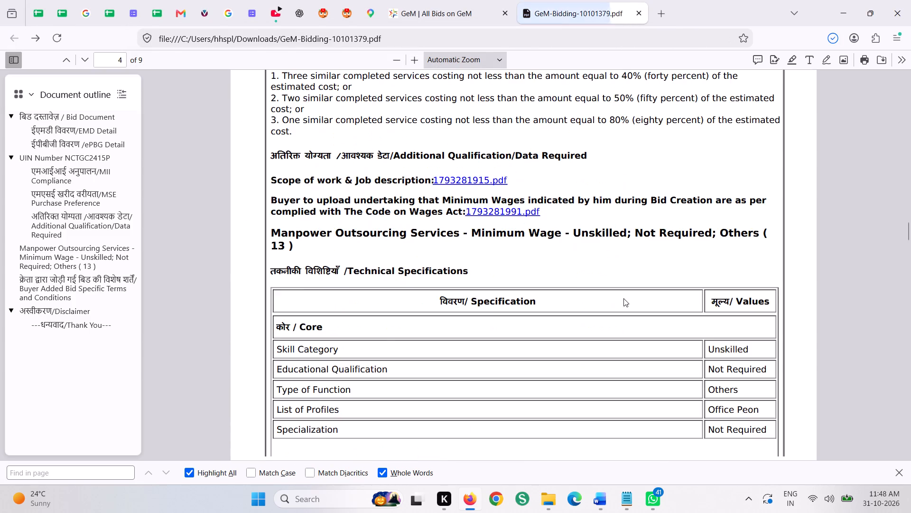
scroll(623, 298, "down", 2)
scroll(582, 281, "down", 1)
scroll(580, 272, "up", 1)
scroll(570, 278, "down", 2)
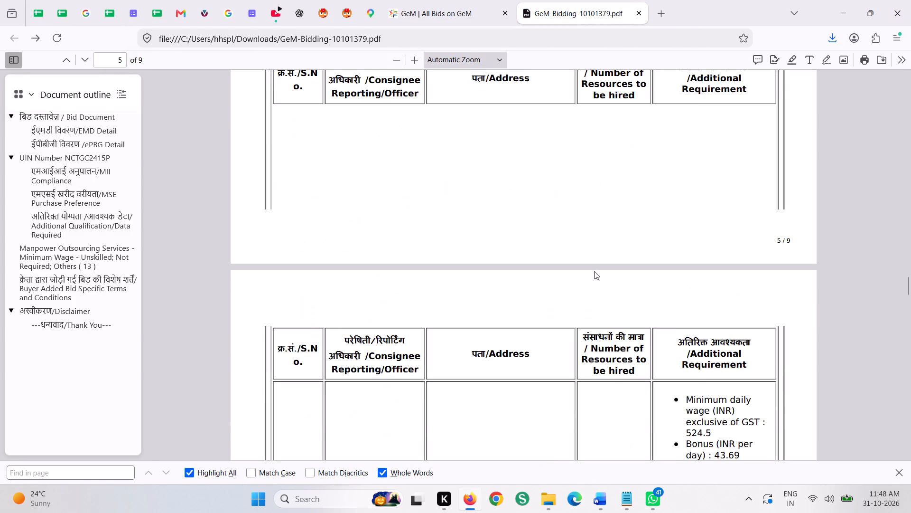
scroll(577, 273, "up", 1)
key("alt+Tab")
key("alt+Tab")
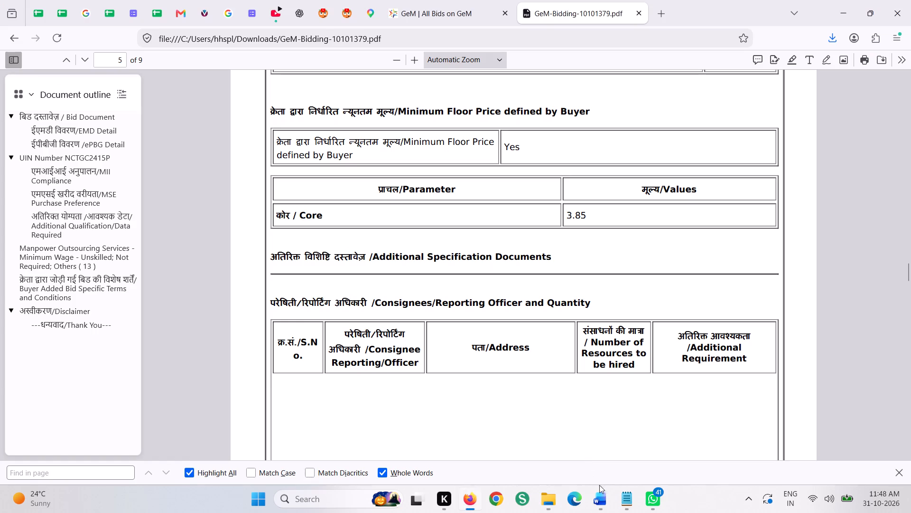
Switch to the REQUIRED DOCUMENTS file in Word and delete all list content following "1.SHOPACT –".
left_click(602, 499)
left_click(66, 440)
left_click(367, 349)
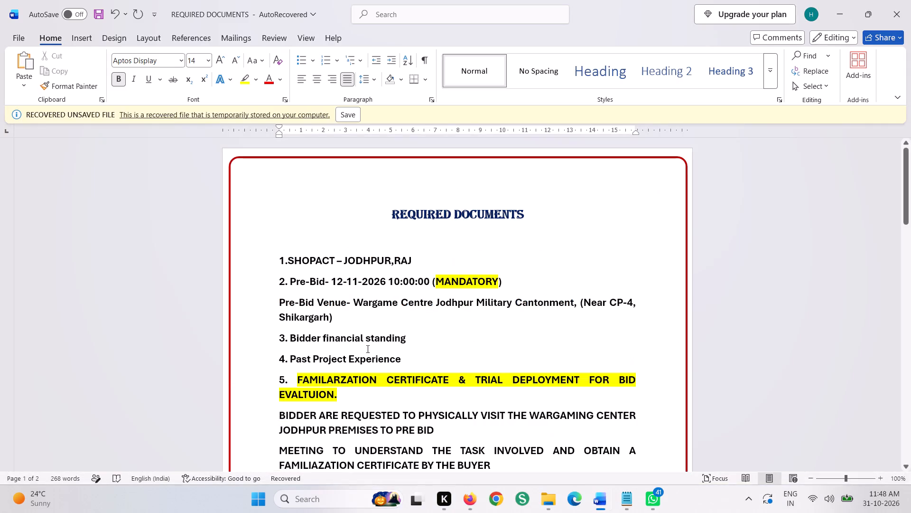
left_click_drag(346, 262, 720, 491)
left_click(722, 491)
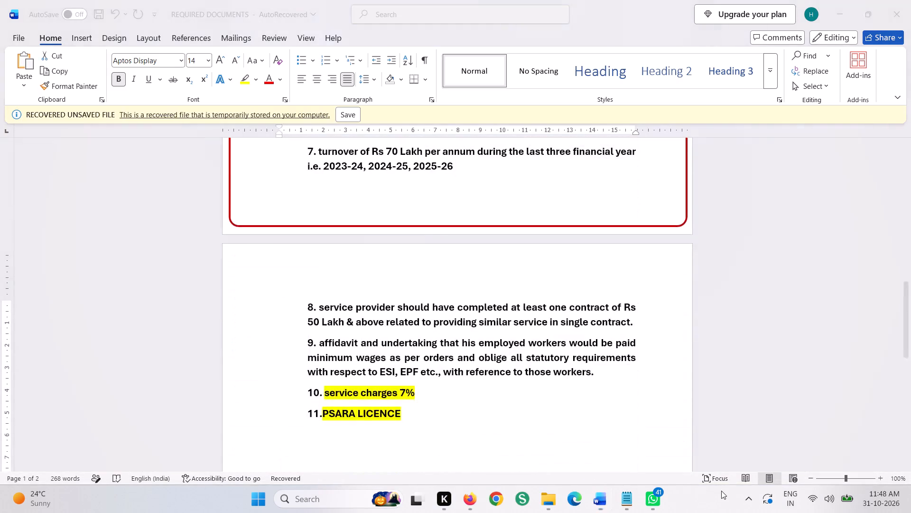
scroll(316, 280, "up", 7)
left_click_drag(346, 257, 346, 257)
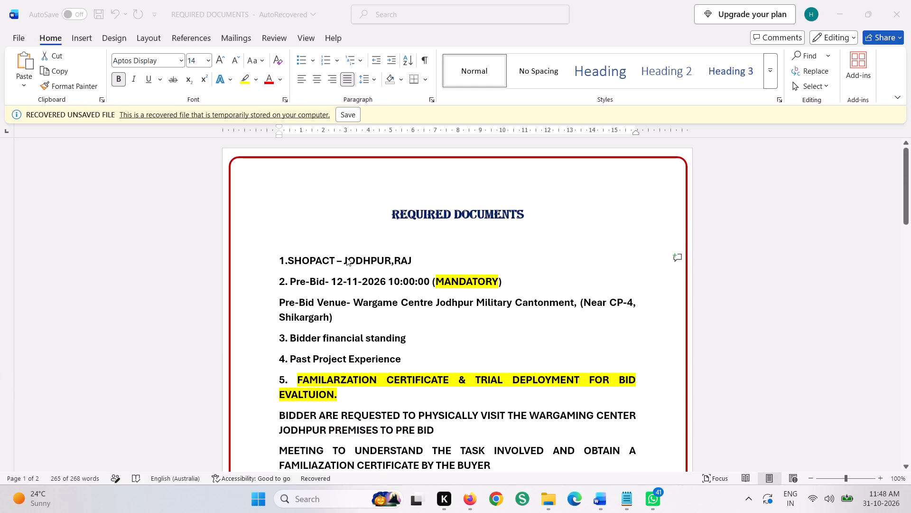
left_click_drag(346, 257, 559, 512)
key("BackSpace")
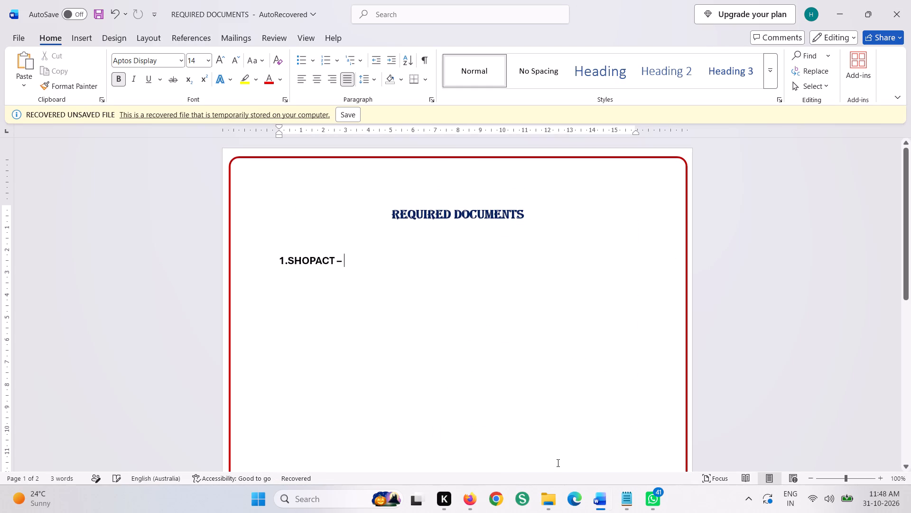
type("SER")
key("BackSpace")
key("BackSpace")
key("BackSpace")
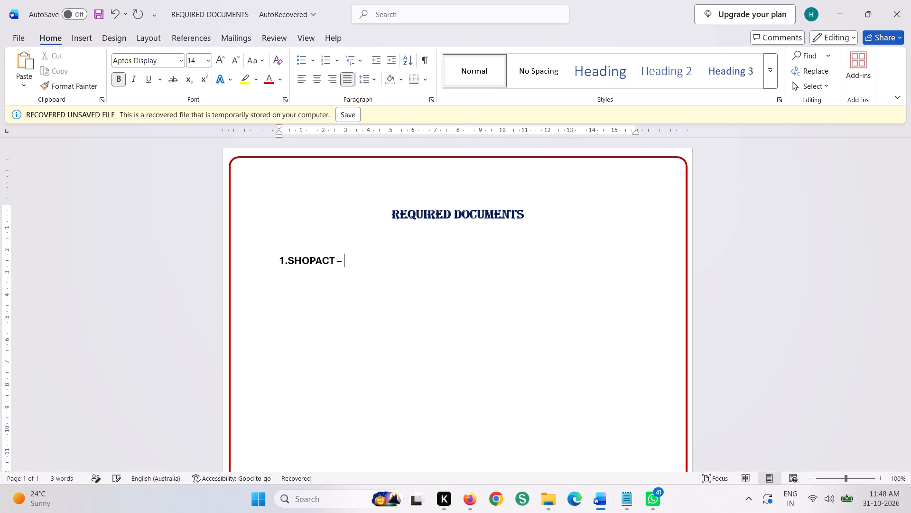
Add the line "2.SERVICE CHARGE-3.85%" below the SHOPACT item.
key("Return")
type("2.SERVICE CHARGE-3.85%")
key("Return")
Add item 3 as "Type of Bid-TWO PACKET BID", copying the Type of Bid label from the bid document.
type("3.")
key("alt+Tab")
scroll(553, 352, "up", 9)
scroll(428, 227, "up", 1)
left_click(344, 322)
left_click_drag(344, 322, 393, 329, "ctrl")
key("ctrl+c")
key("ctrl+c")
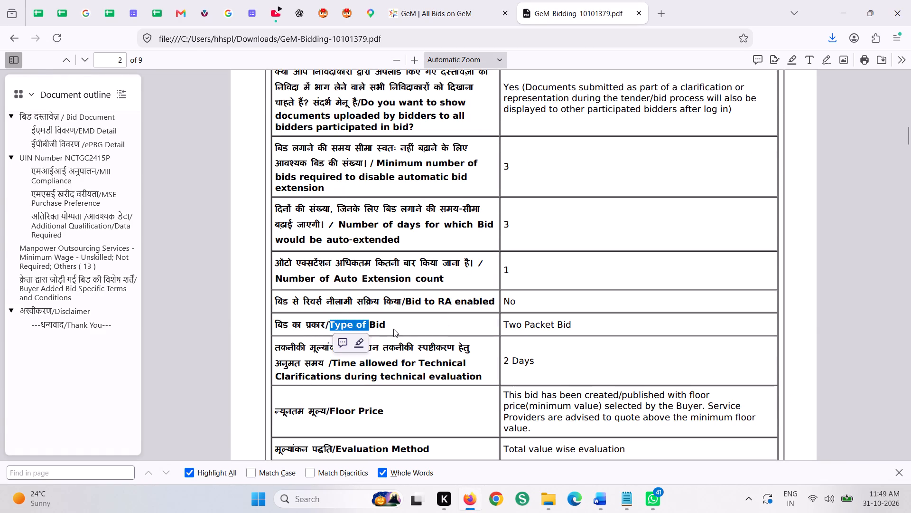
key("alt+Tab")
key("alt+Tab")
left_click(340, 327)
left_click_drag(340, 327, 350, 326)
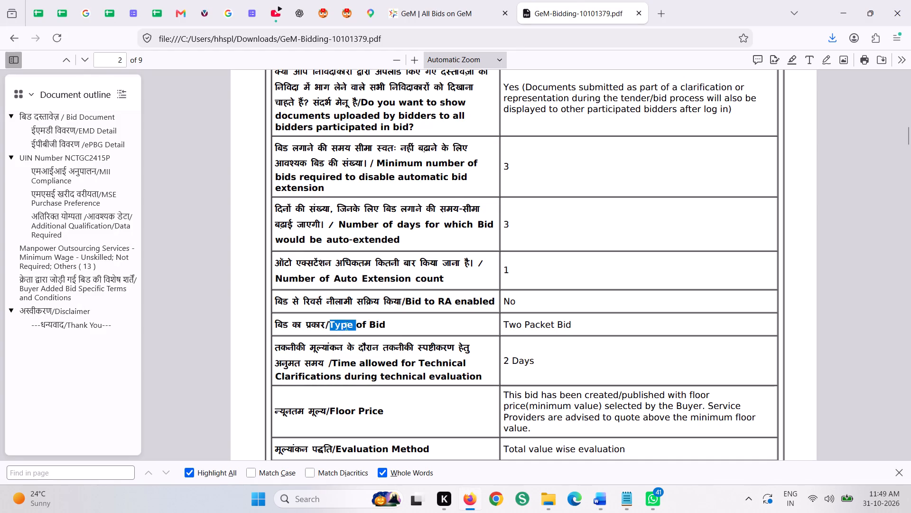
left_click_drag(350, 326, 418, 319)
key("ctrl+c")
key("ctrl+c")
key("alt+Tab")
key("ctrl+v")
key("minus")
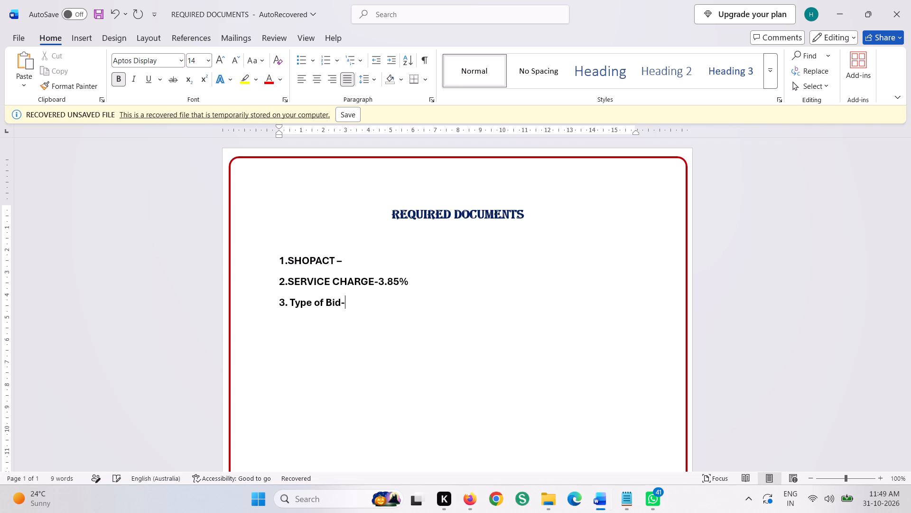
type("TWO PACKET BID")
key("space")
key("Return")
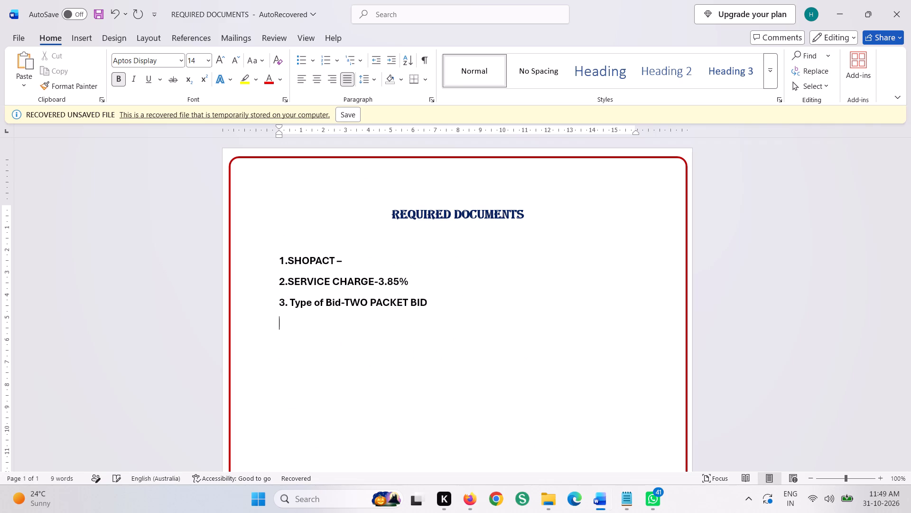
Add item 4 as "Turnover-60 LAKH FOR 3 YEARS", copying the word Turnover from the bid document.
type("4.")
key("alt+Tab")
scroll(408, 295, "down", 1)
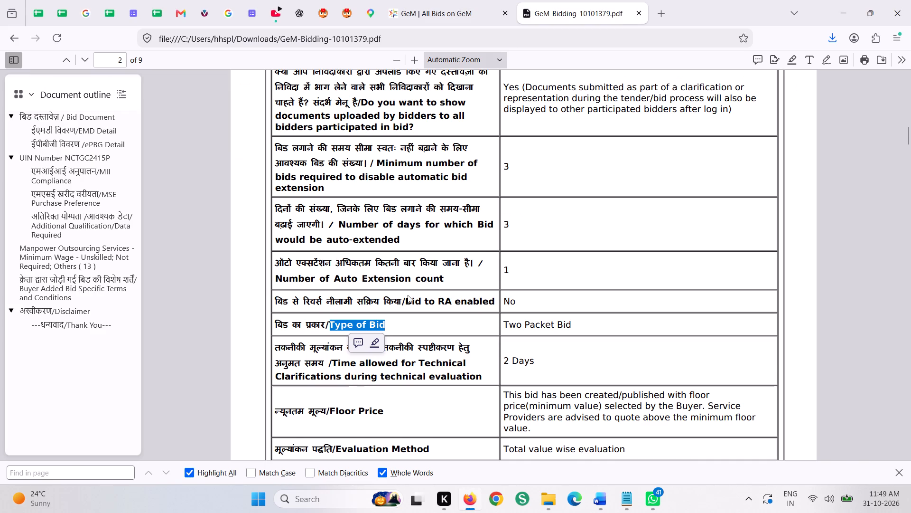
scroll(345, 283, "up", 2)
scroll(385, 304, "up", 2)
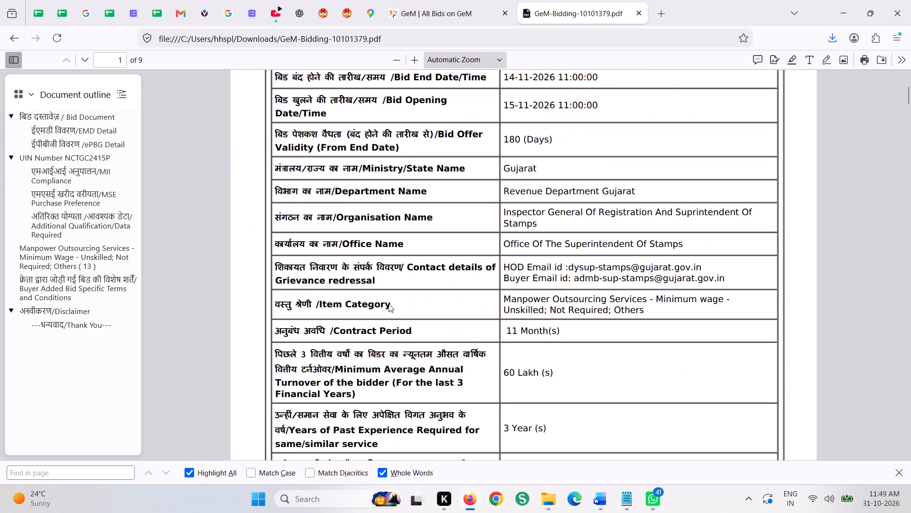
scroll(389, 304, "down", 1)
scroll(412, 302, "up", 1)
scroll(398, 339, "down", 1)
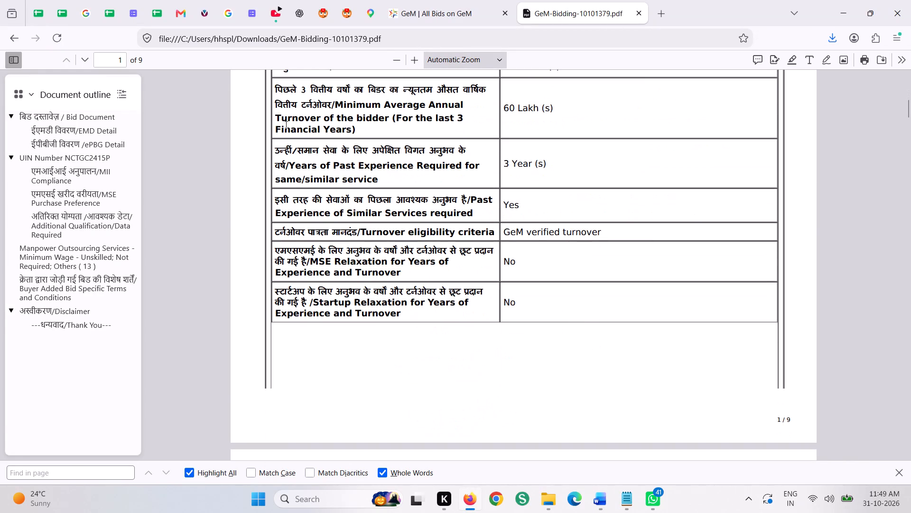
double_click(285, 120)
key("ctrl+c")
key("ctrl+c")
key("alt+Tab")
key("ctrl+v")
type("-60 LAKH FOR 3 YEARS")
key("space")
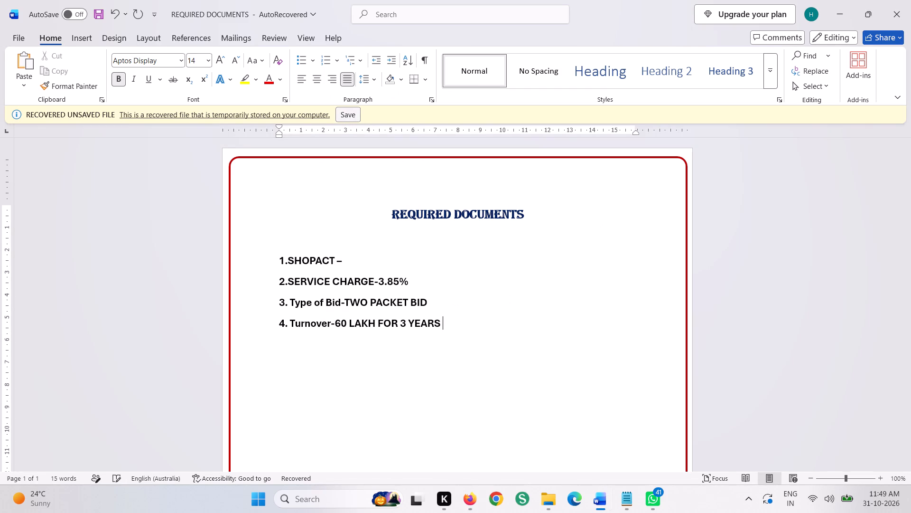
key("Return")
Add item 5 with the label "MSE Relaxation for Years of Experience and Turnover" copied from the bid document.
type("5.")
key("alt+Tab")
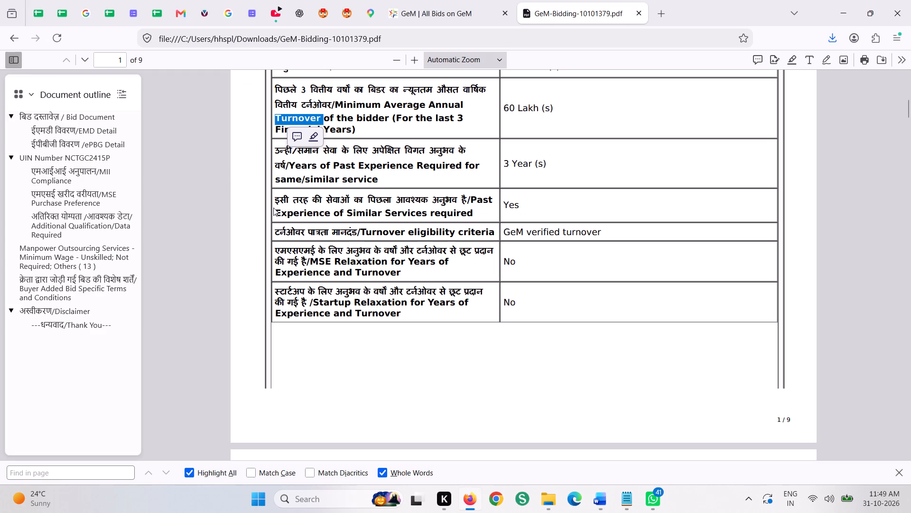
left_click(315, 262)
left_click_drag(315, 262, 400, 277)
key("ctrl+c")
key("ctrl+c")
key("alt+Tab")
key("ctrl+v")
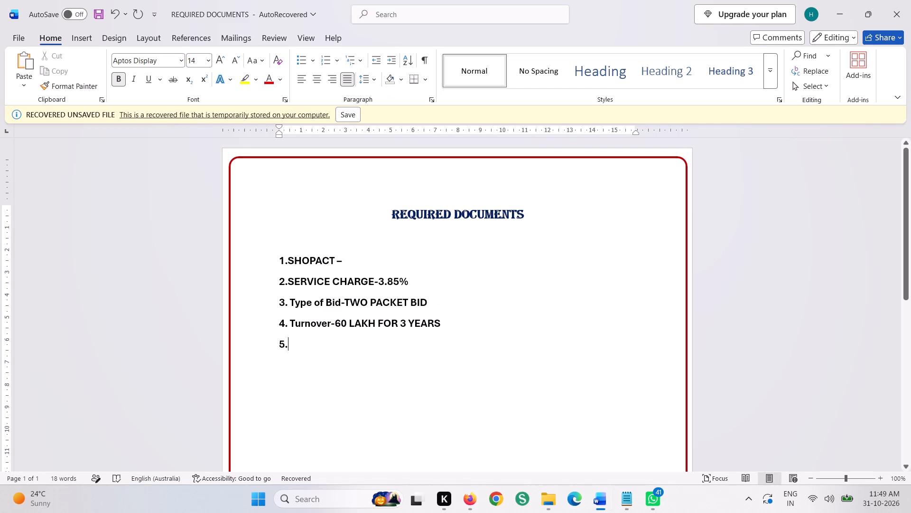
left_click(279, 361)
key("BackSpace")
key("space")
Complete item 5 by inserting "& Startup" after MSE, with Startup copied from the bid document, and ending the line with "- NO".
key("alt+Tab")
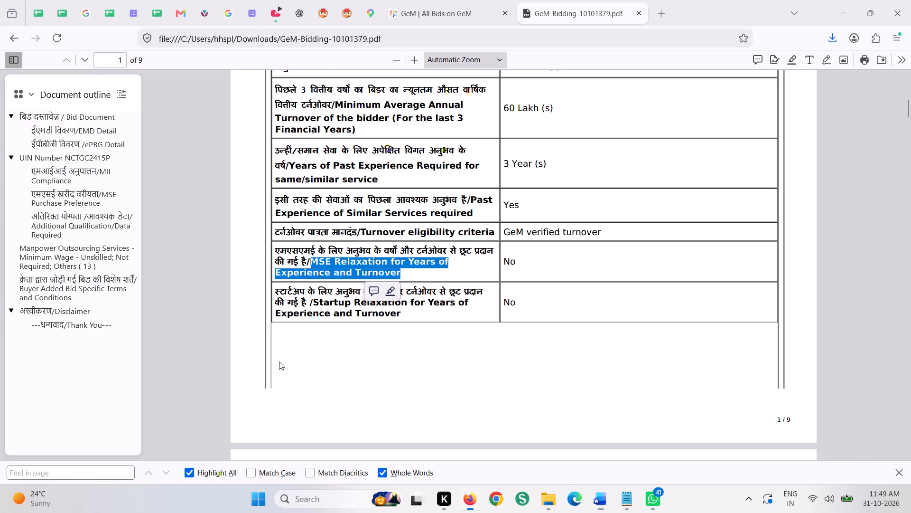
left_click(324, 307)
double_click(325, 304)
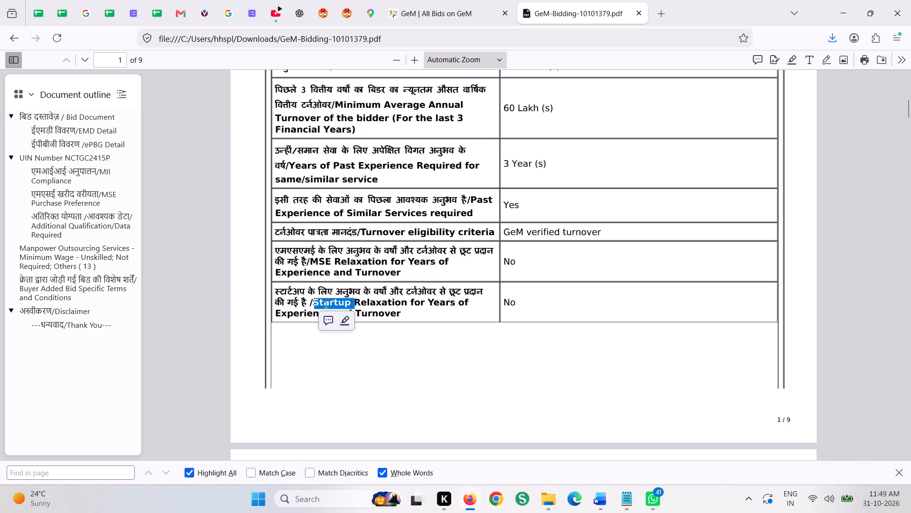
key("ctrl+c")
key("ctrl+c")
key("alt+Tab")
left_click(312, 345)
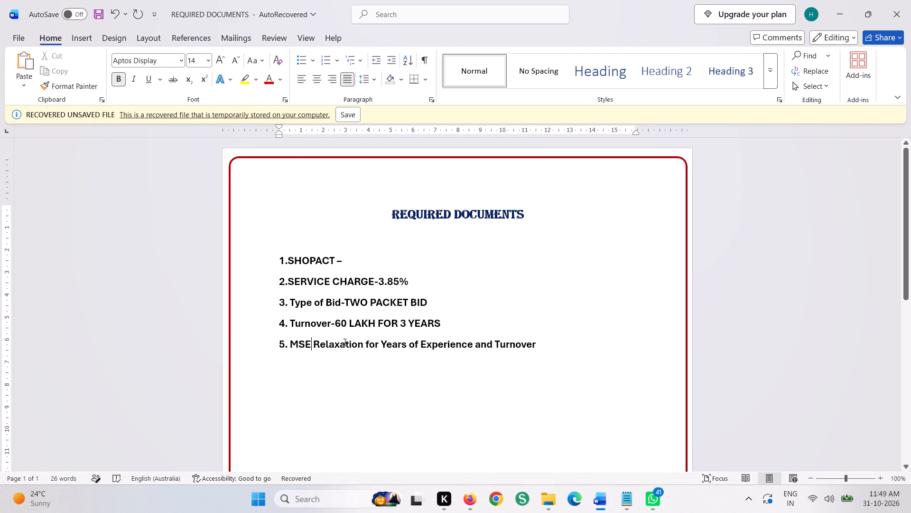
type("&")
key("space")
key("ctrl+v")
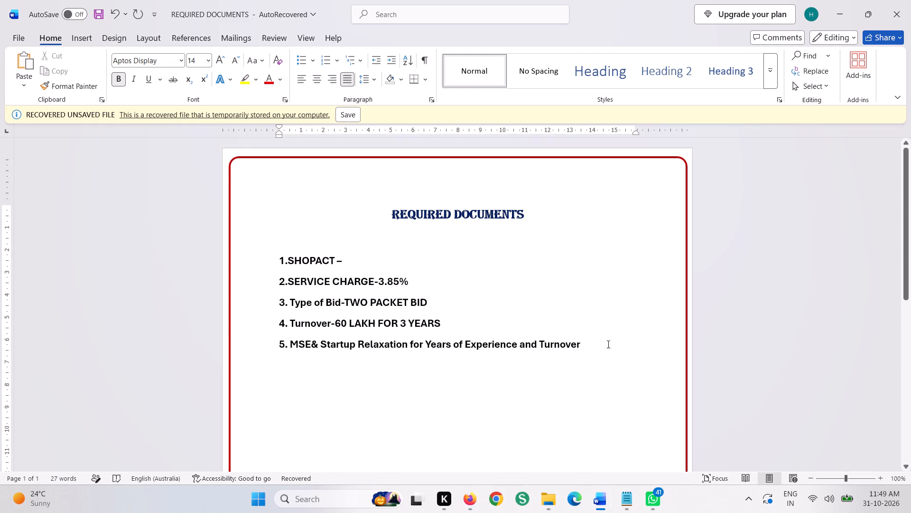
left_click(608, 343)
type("- NO")
key("space")
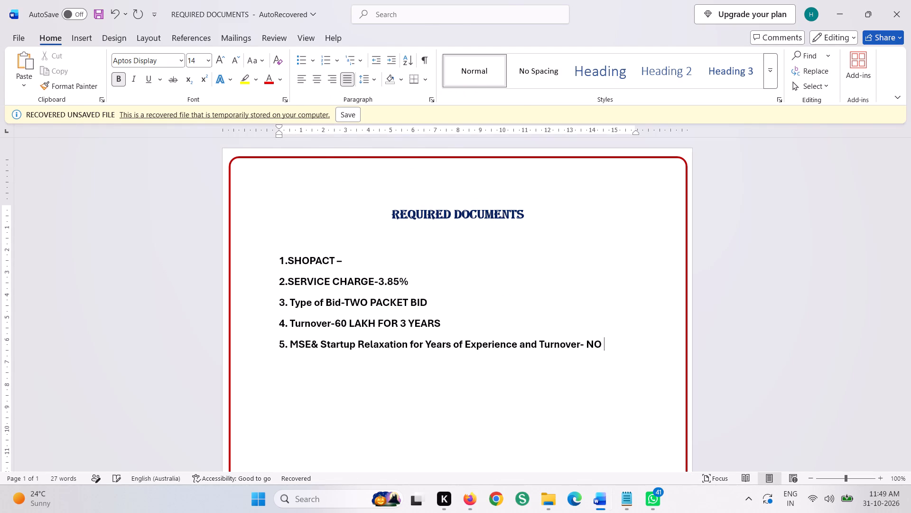
Look through the bid document up to its additional qualification section and examine the linked wage-rate attachment.
key("alt+Tab")
key("alt+Tab")
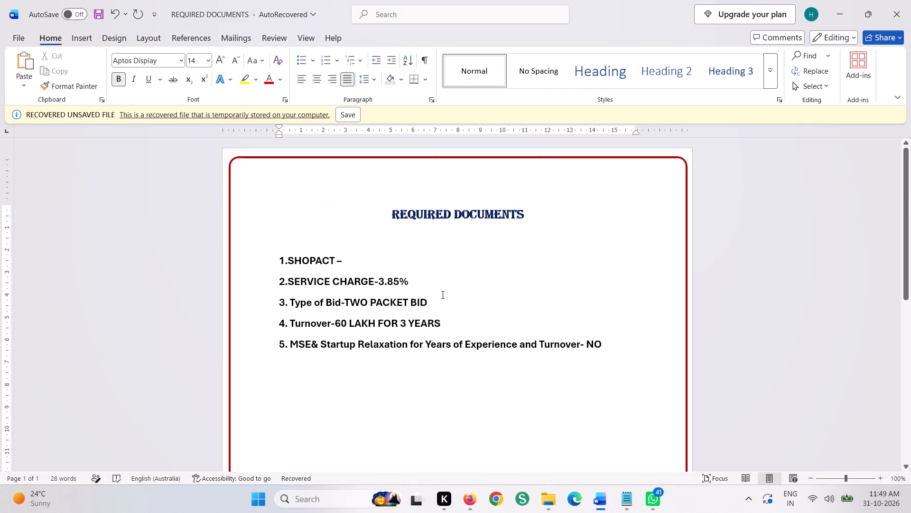
scroll(437, 297, "down", 5)
key("alt+Tab")
scroll(440, 292, "down", 2)
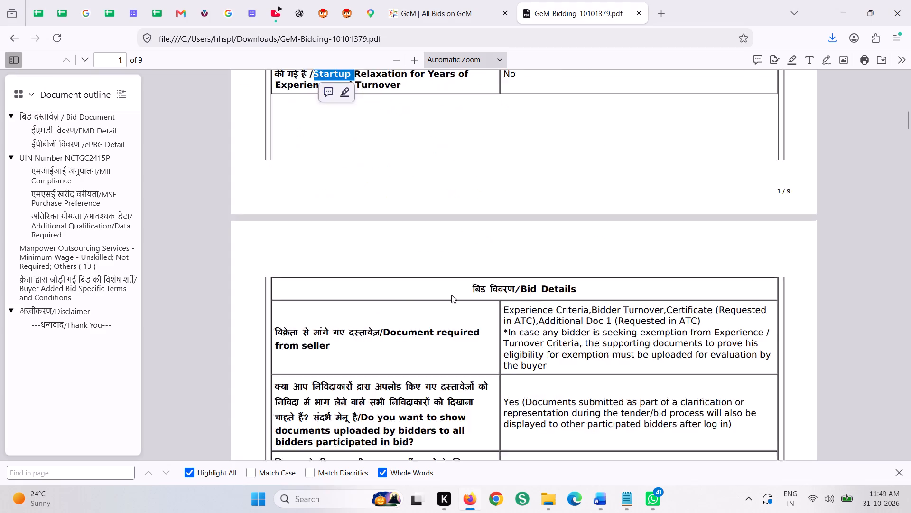
scroll(451, 294, "down", 6)
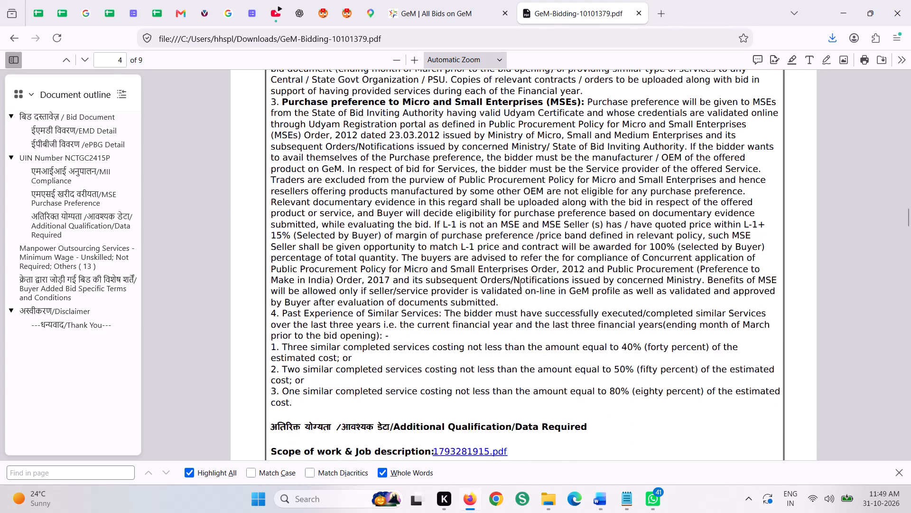
scroll(519, 285, "down", 1)
left_click(493, 211)
scroll(468, 263, "up", 6)
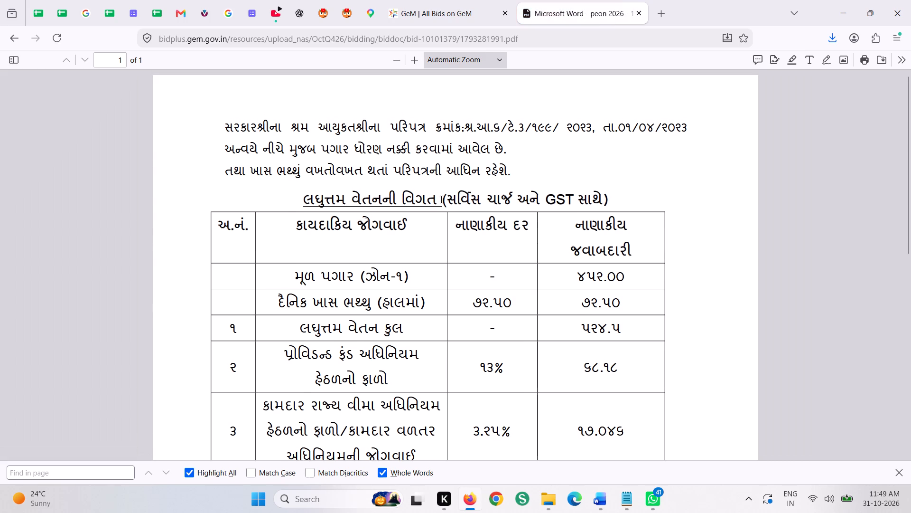
left_click(11, 43)
Complete the SHOPACT item with "Gandhinagar,GJ", copying the city name from the consignee address in the bid document.
scroll(486, 252, "down", 4)
scroll(588, 214, "down", 2)
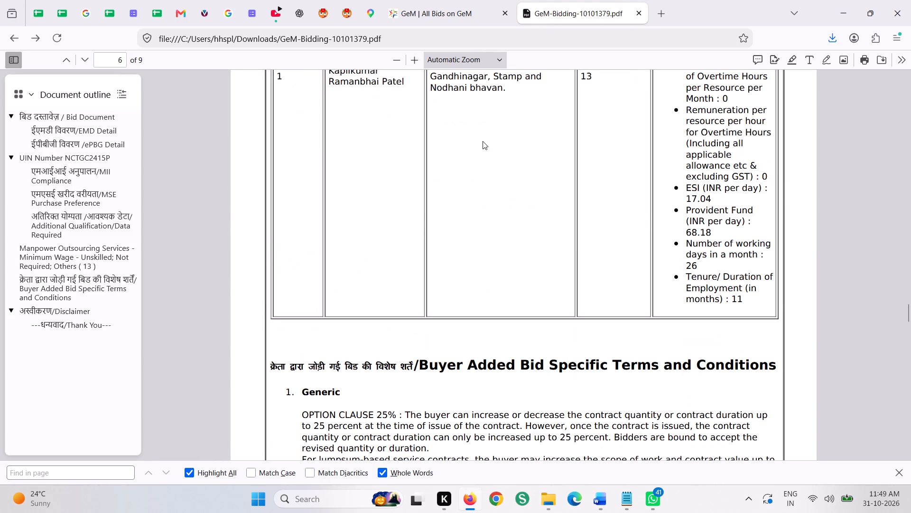
scroll(480, 88, "up", 1)
double_click(459, 346)
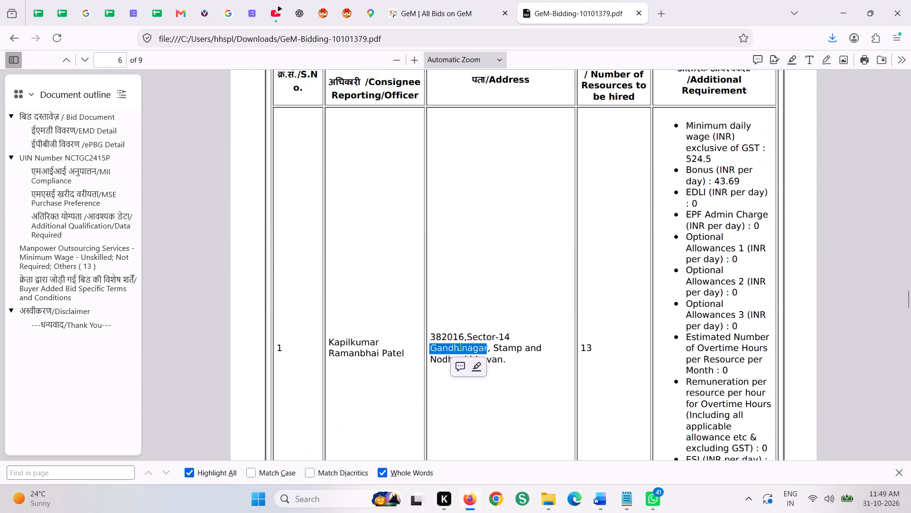
key("ctrl+c")
key("ctrl+c")
key("alt+Tab")
scroll(379, 219, "up", 3)
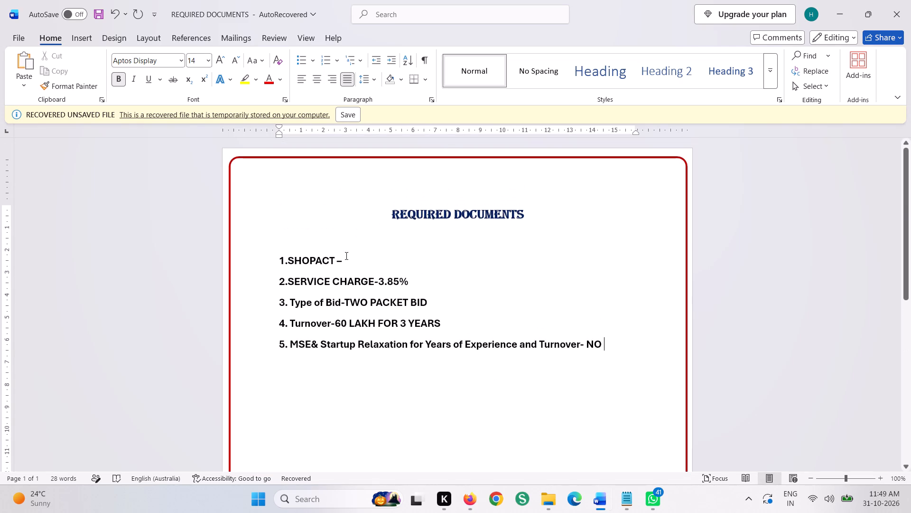
left_click(343, 261)
key("ctrl+v")
key("ctrl+z")
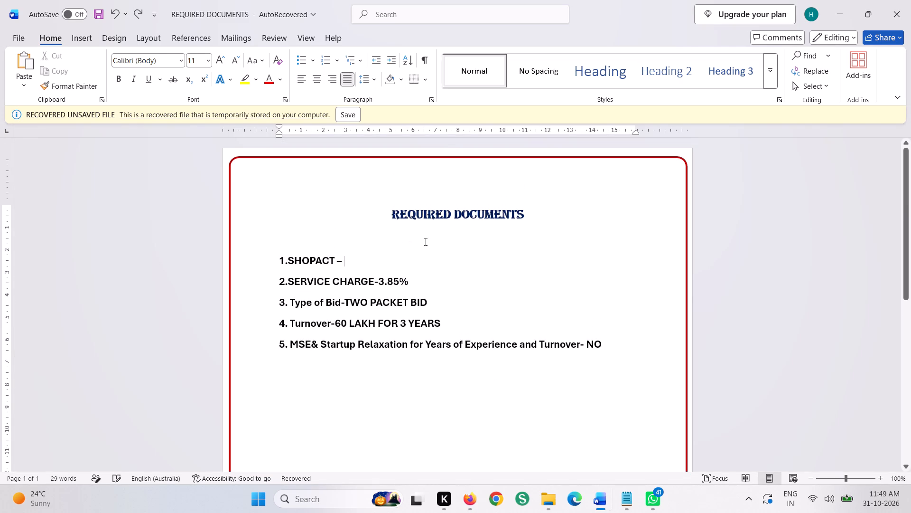
key("BackSpace")
key("ctrl+v")
type(",GJ")
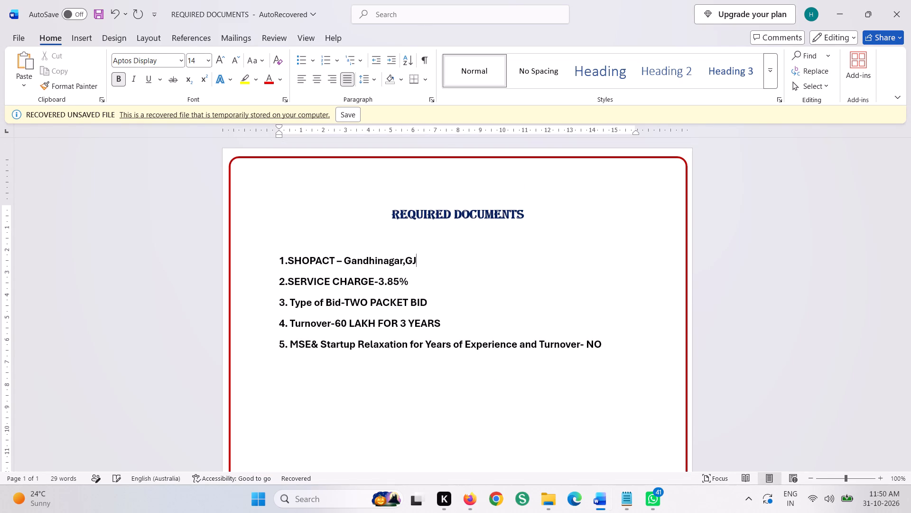
Add item 6 as "Bidder financial standing", copying the clause title from the bid document.
key("alt+Tab")
scroll(412, 236, "down", 3)
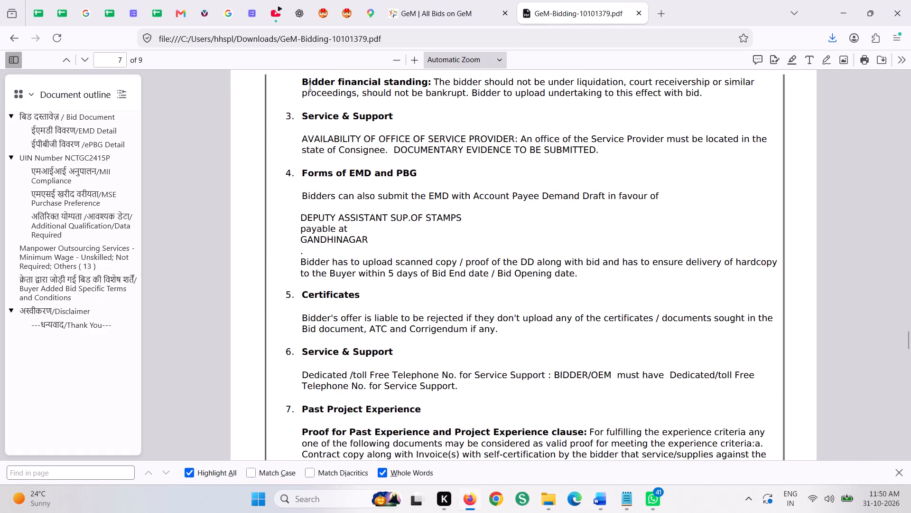
left_click(309, 85)
left_click_drag(309, 84, 413, 76)
key("ctrl+c")
key("ctrl+c")
key("alt+Tab")
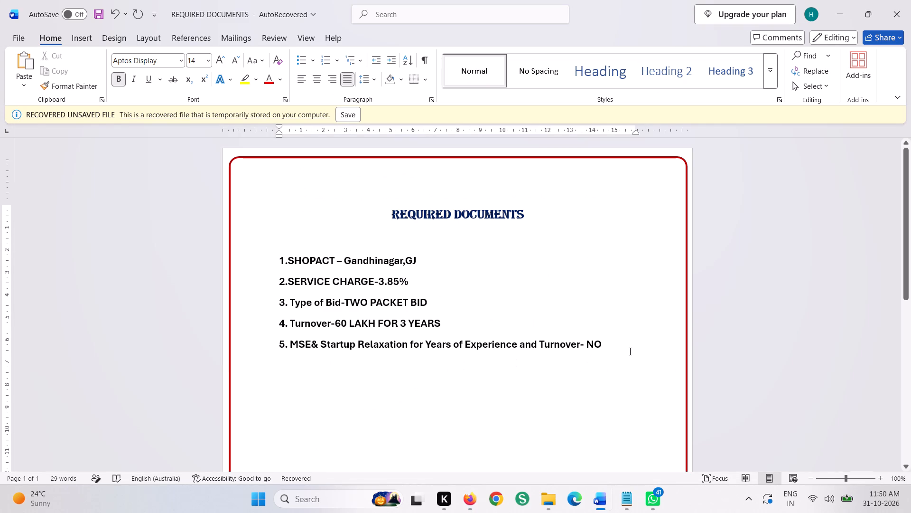
left_click(629, 351)
key("Return")
type("6.")
key("ctrl+v")
Add item 7 as "Past Project Experience", copying the heading from the bid document, and number the following line 8.
key("Return")
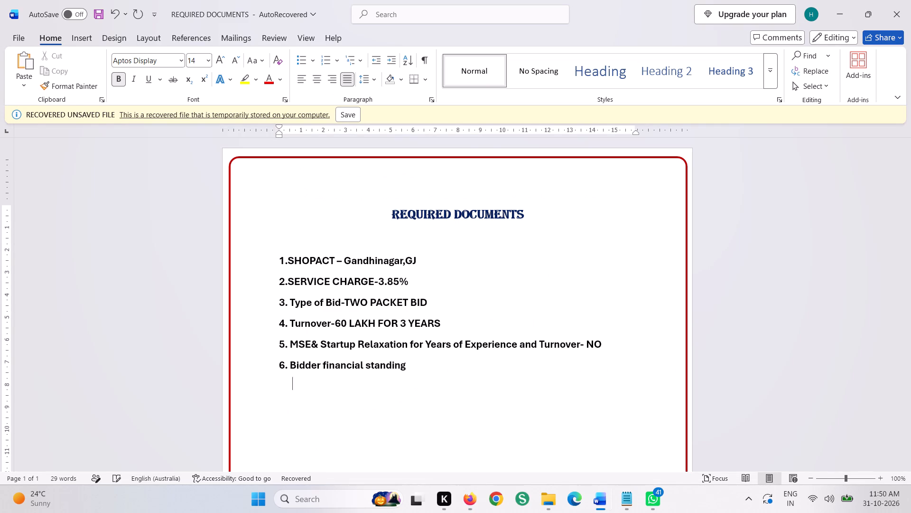
type("7.")
key("alt+Tab")
scroll(553, 334, "down", 1)
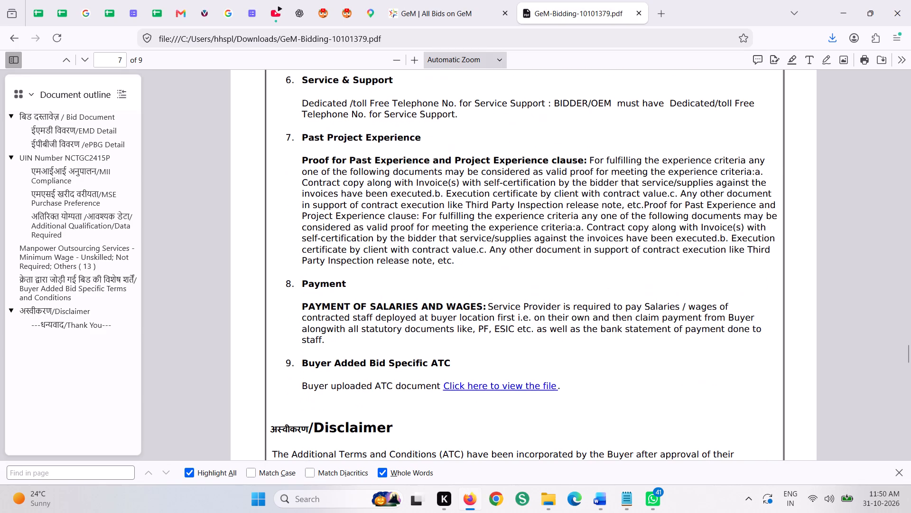
double_click(309, 131)
triple_click(313, 135)
key("ctrl+c")
key("ctrl+c")
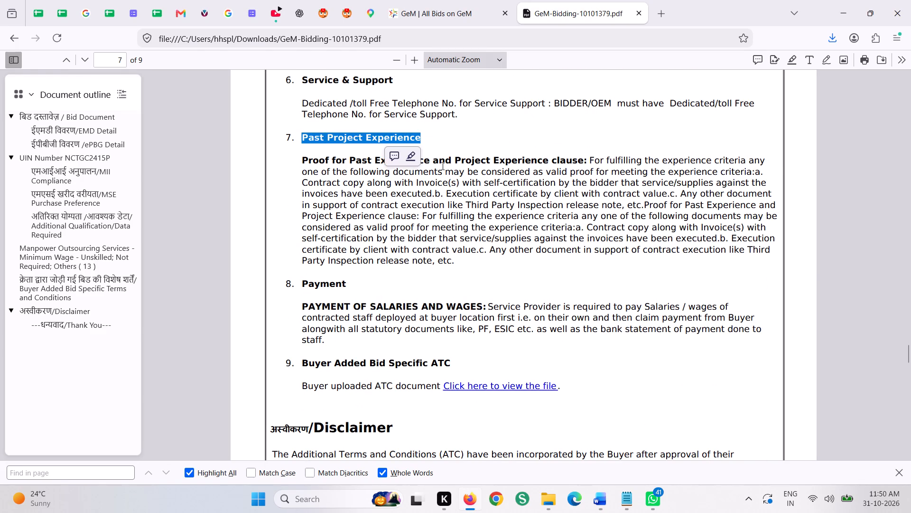
key("alt+Tab")
key("ctrl+v")
key("Return")
type("8.")
Open the buyer uploaded ATC document linked in clause 9 of the bid document and skim its first page.
key("alt+Tab")
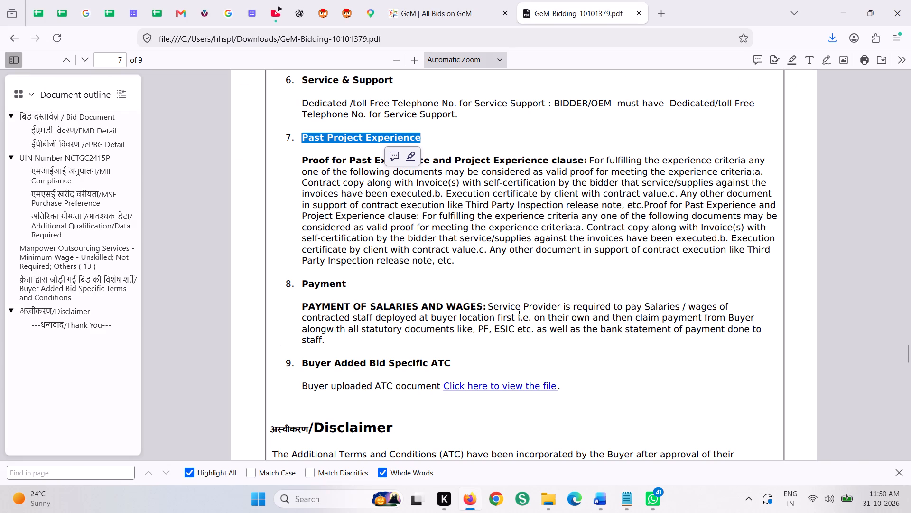
left_click(491, 384)
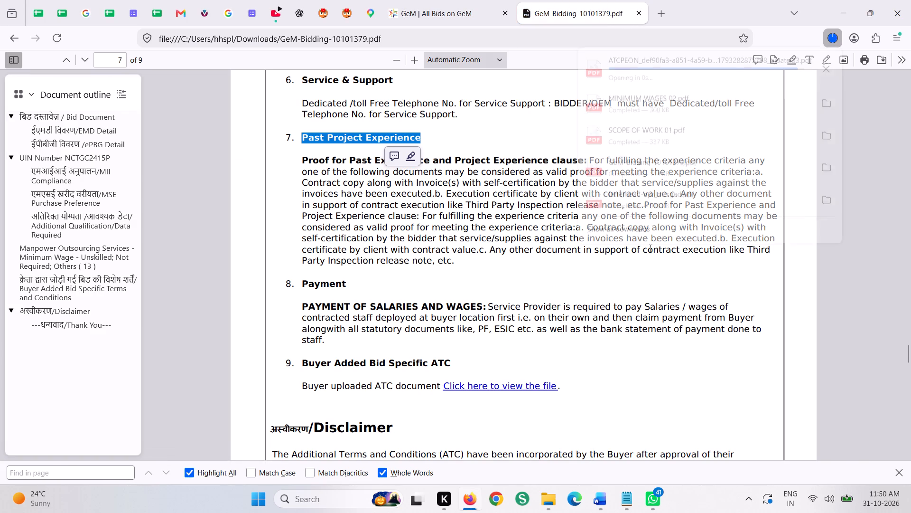
left_click(470, 212)
scroll(490, 237, "up", 7)
scroll(506, 247, "down", 1)
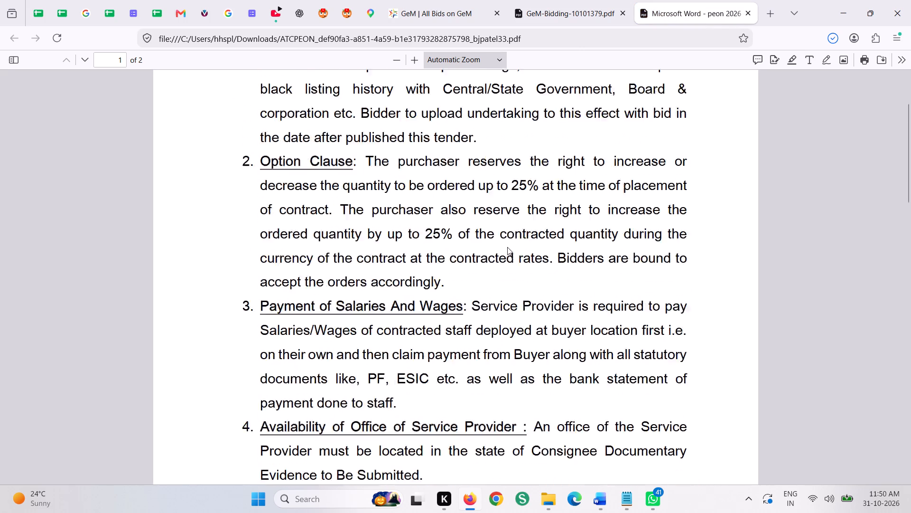
scroll(507, 247, "up", 3)
left_click(477, 0)
left_click(680, 0)
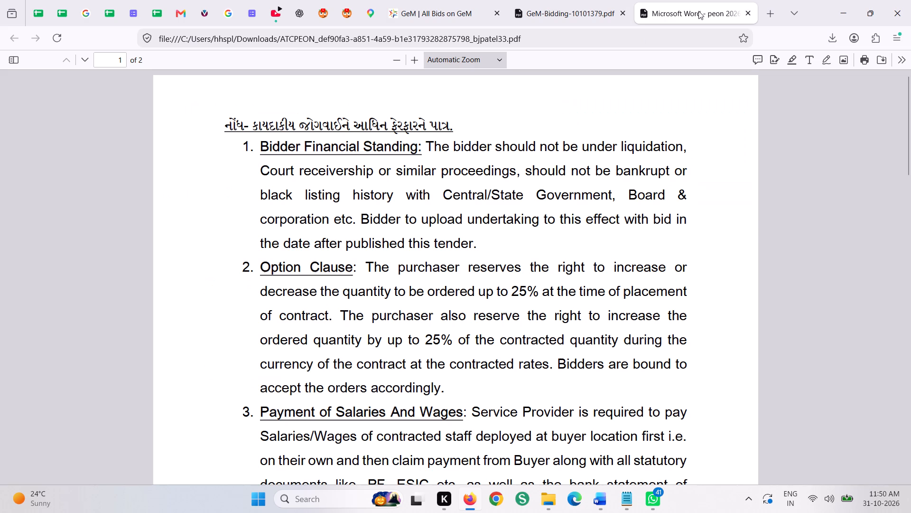
Save the ATC document as "BUYER ADDED ATC 03" in the GEM2026B8218124 folder inside DEV1.
left_click(878, 60)
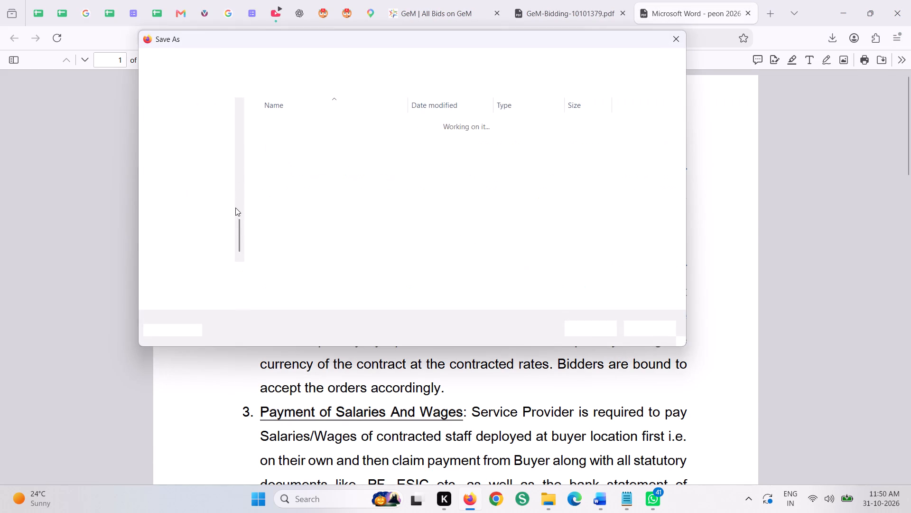
left_click(201, 63)
scroll(283, 119, "up", 1)
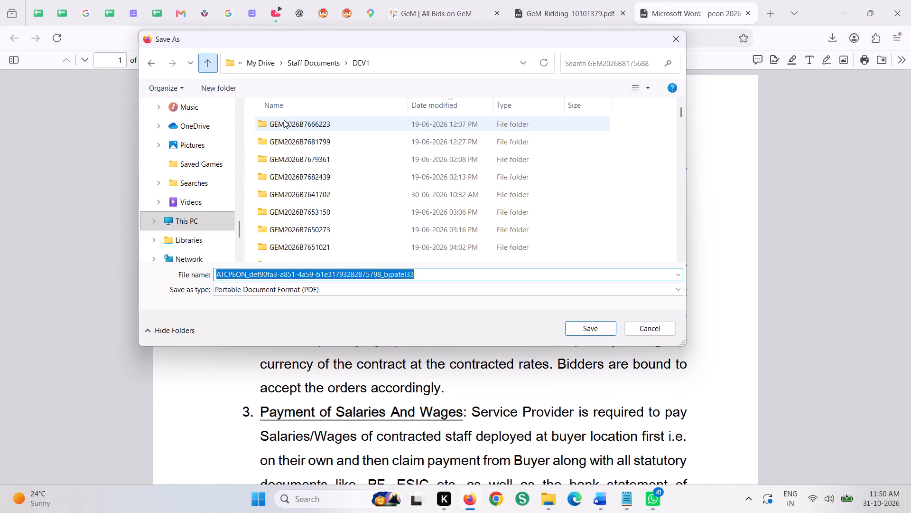
scroll(284, 120, "up", 2)
double_click(316, 125)
left_click(319, 276)
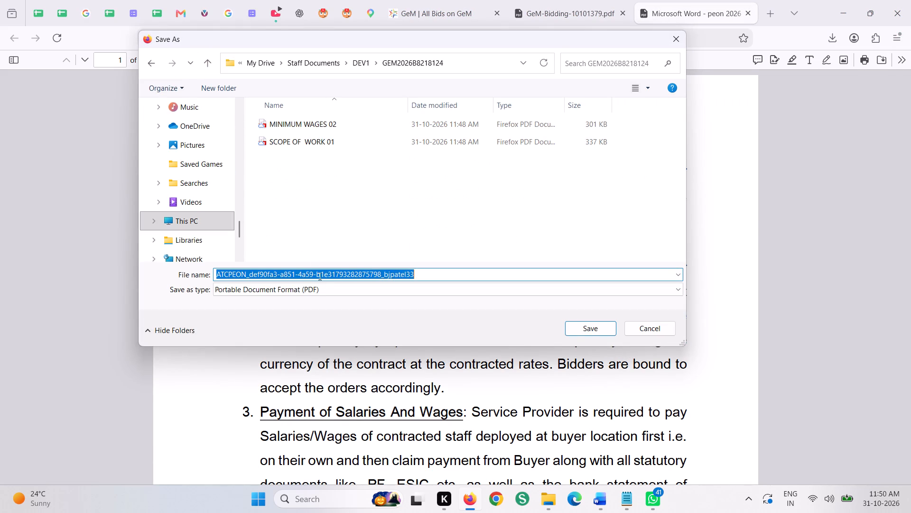
type("BUYER ADDED ATC 03")
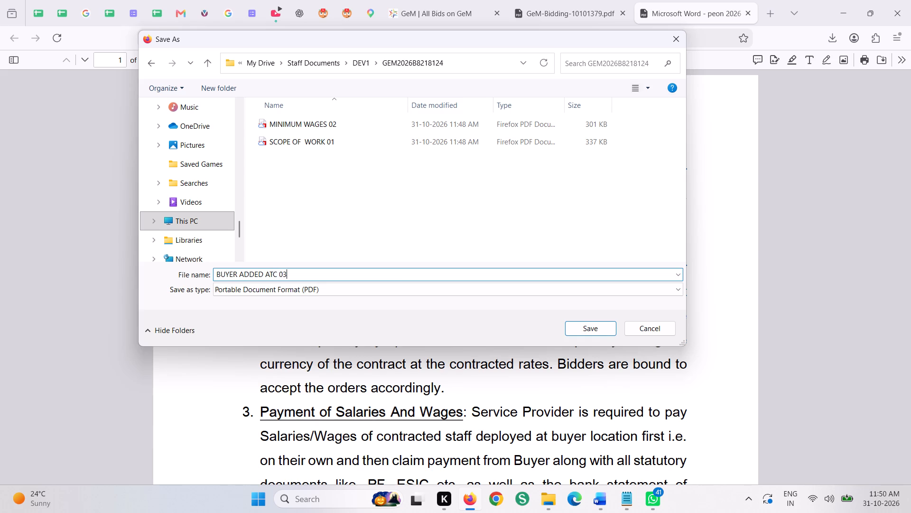
key("Return")
Save the bid document as GeM-Bidding-10101379 in the GEM2026B8218124 folder.
left_click(561, 0)
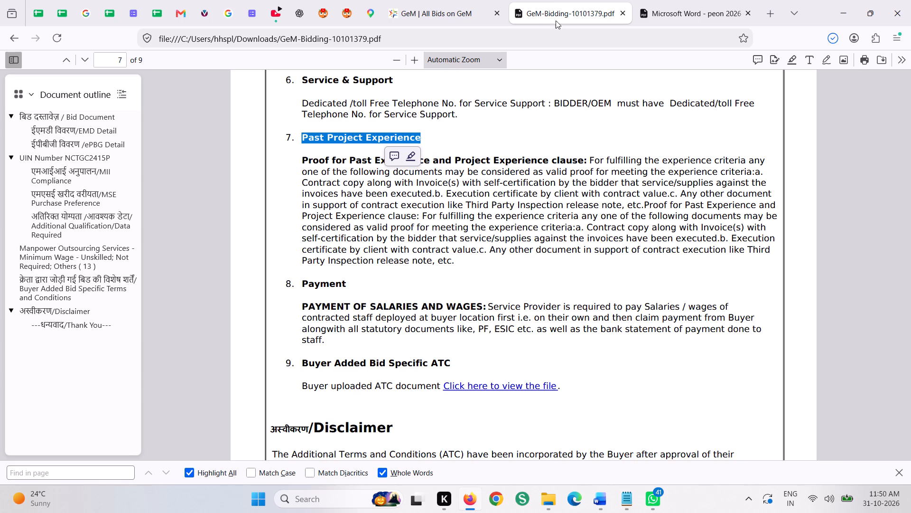
left_click(881, 58)
scroll(353, 159, "up", 7)
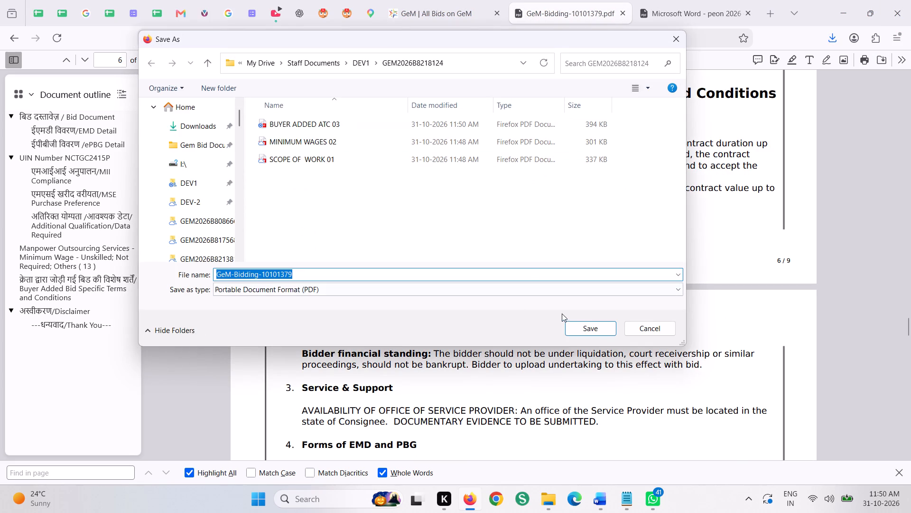
left_click(571, 323)
Check the ATC document's clauses, from Bidder Financial Standing to EMD Exemption, against the required documents list.
left_click(682, 0)
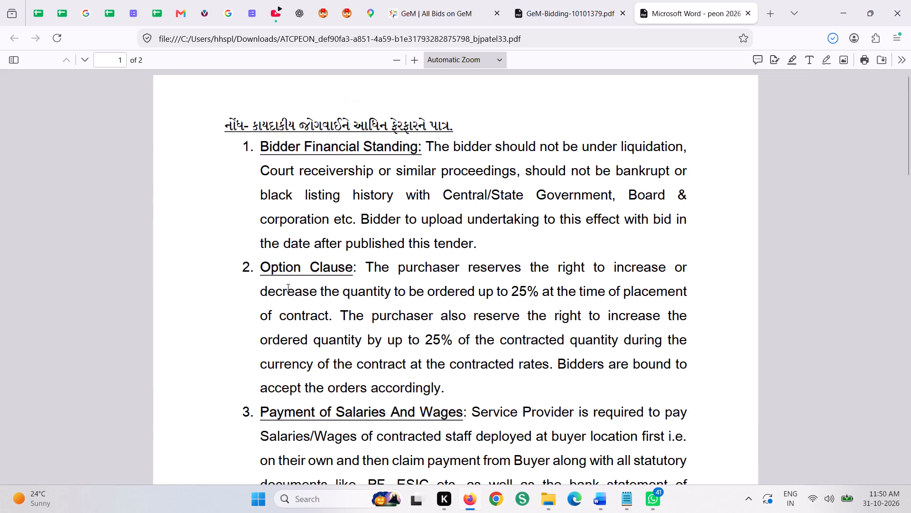
left_click(261, 144)
left_click_drag(262, 145, 360, 147)
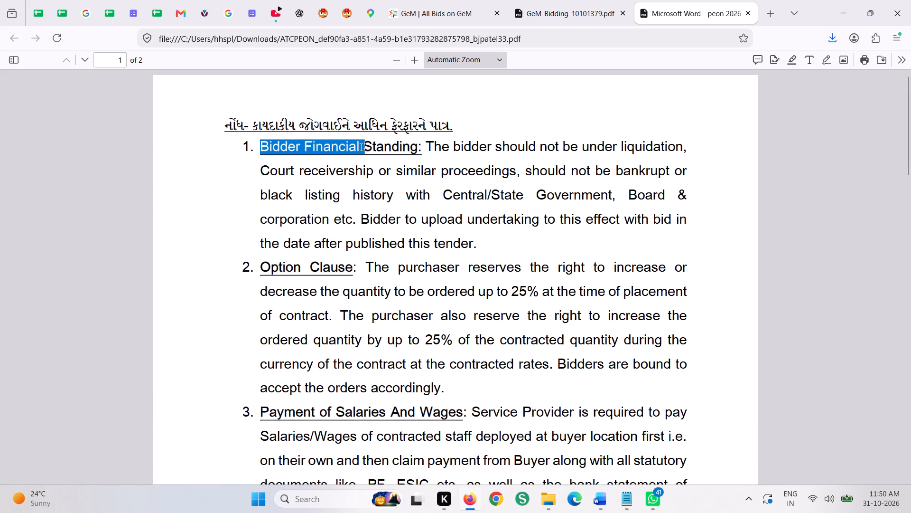
left_click_drag(360, 147, 384, 147)
key("ctrl+c")
key("ctrl+c")
key("ctrl+c")
key("alt+Tab")
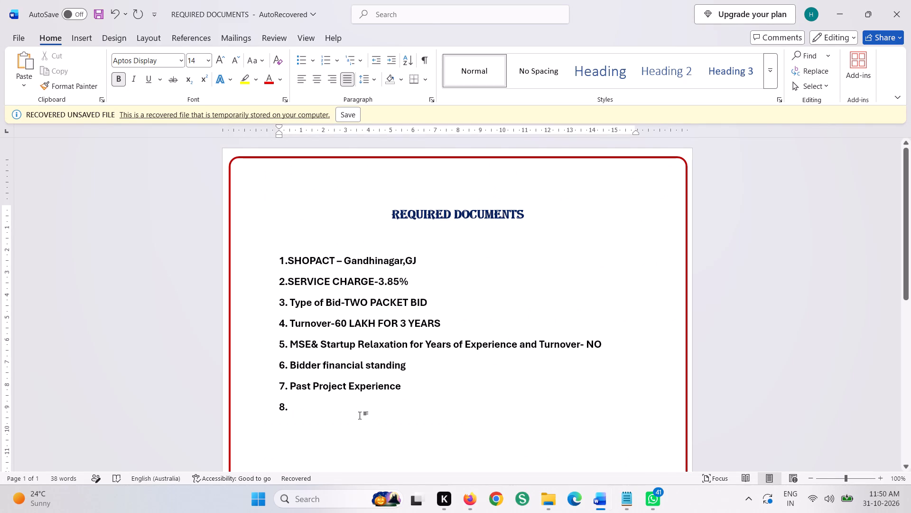
key("alt+Tab")
scroll(367, 309, "down", 1)
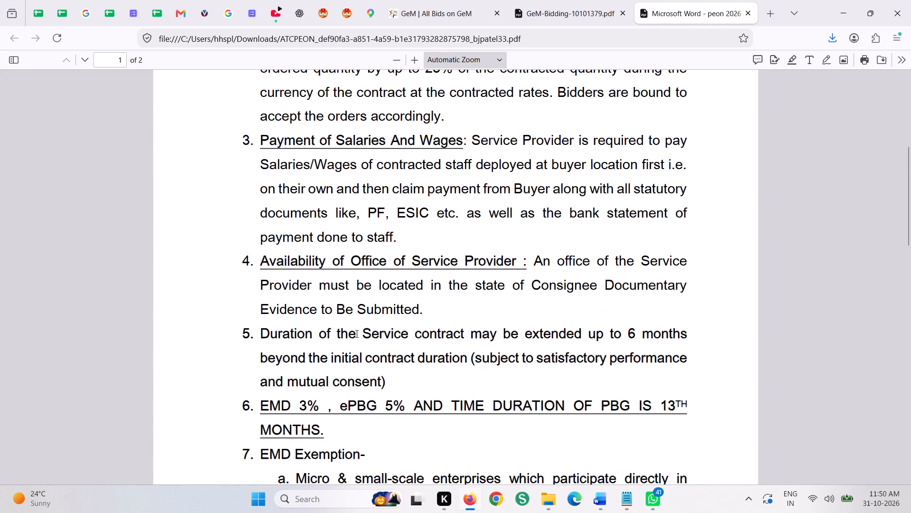
scroll(301, 412, "down", 1)
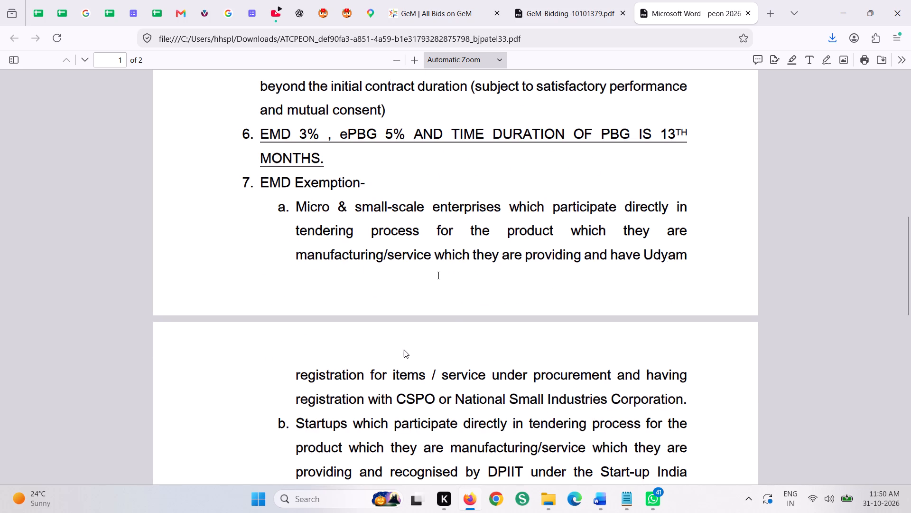
key("alt+Tab")
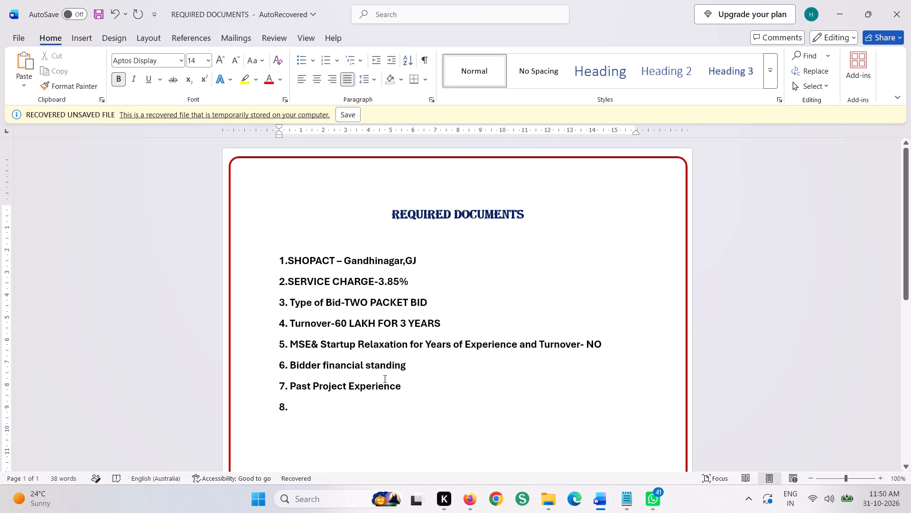
Enter item 8 of the required documents list as "EMD EXEMPTION – MSE WITH CSPO/NSIC", based on the ATC's EMD Exemption clause.
type("EMD EXEMPTION - MSME")
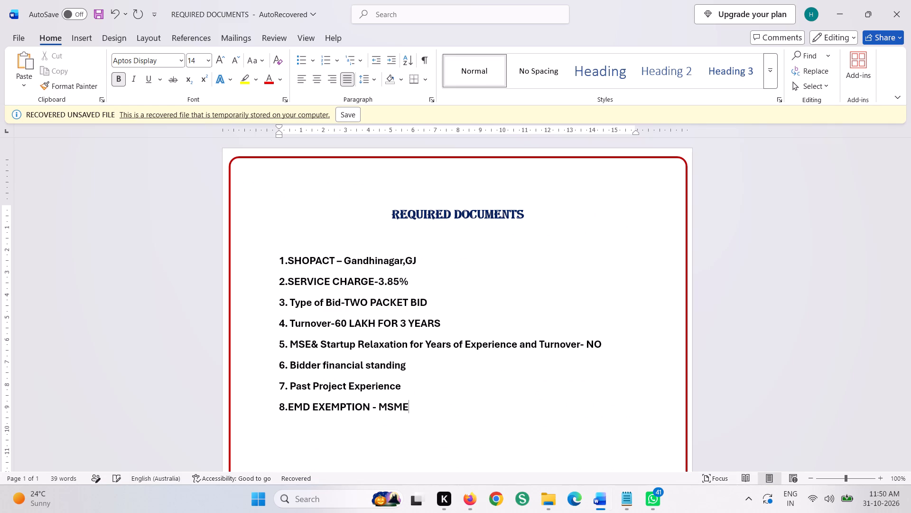
key("space")
key("alt+Tab")
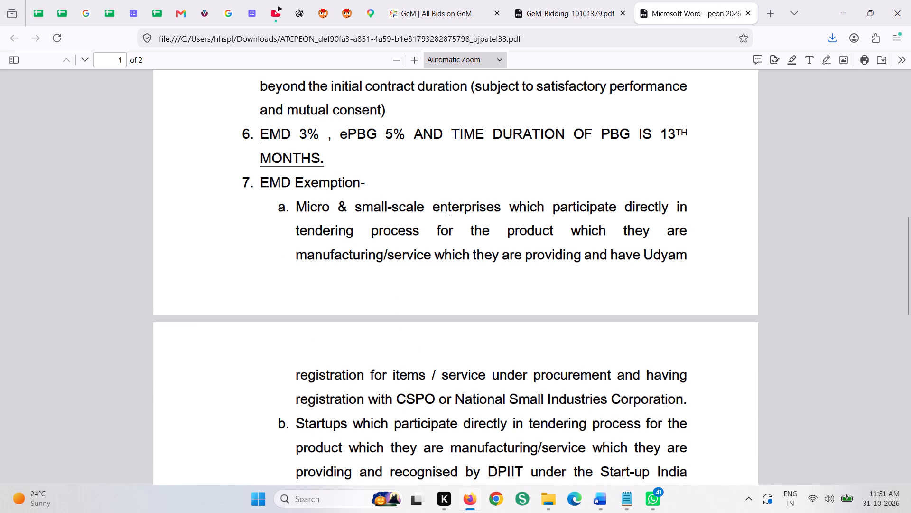
key("alt+Tab")
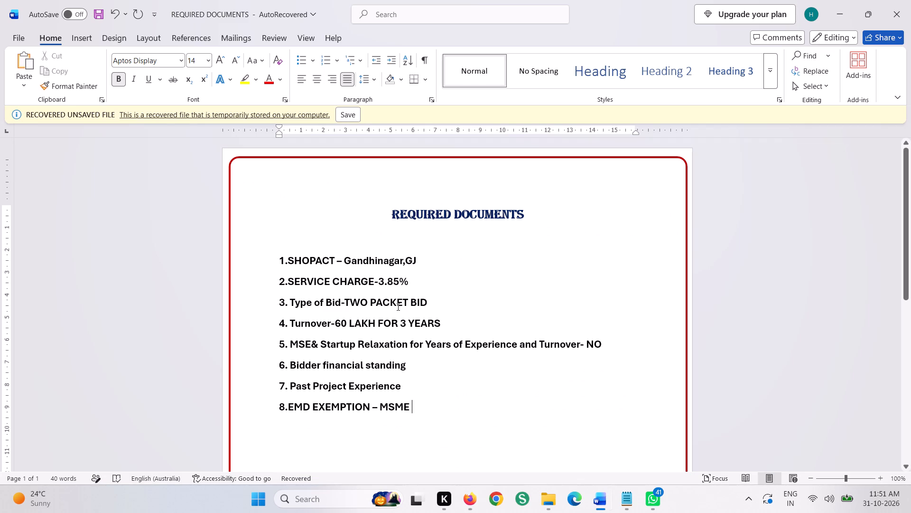
key("BackSpace")
key("BackSpace")
key("BackSpace")
type("E WITH")
key("space")
key("alt+Tab")
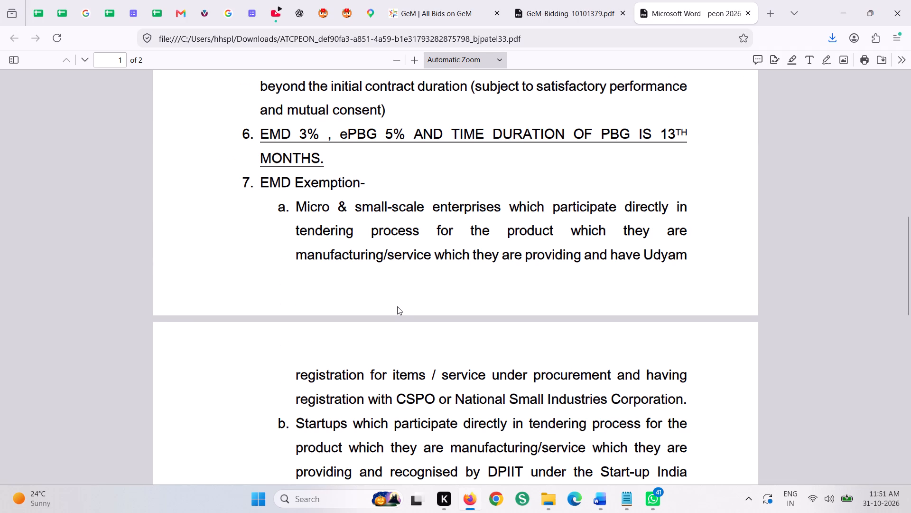
key("alt+Tab")
key("alt+Tab")
key("alt+Tab")
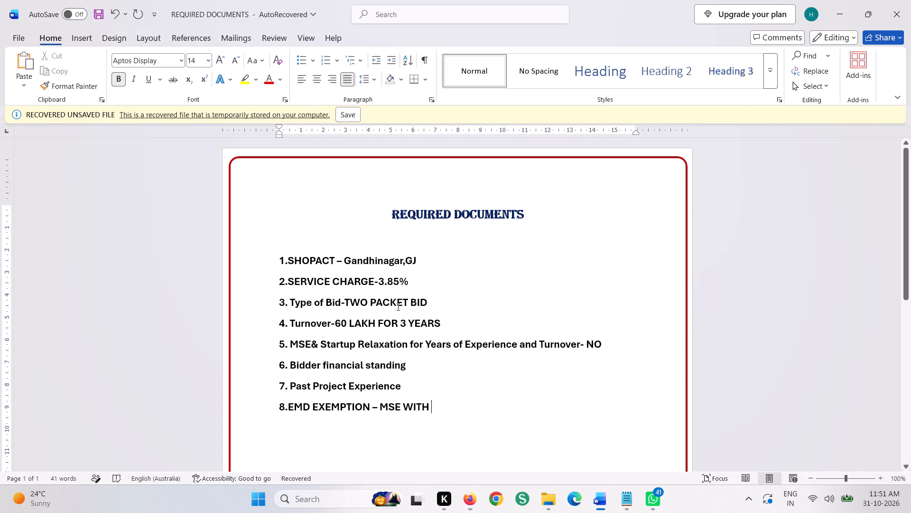
type("CSPO")
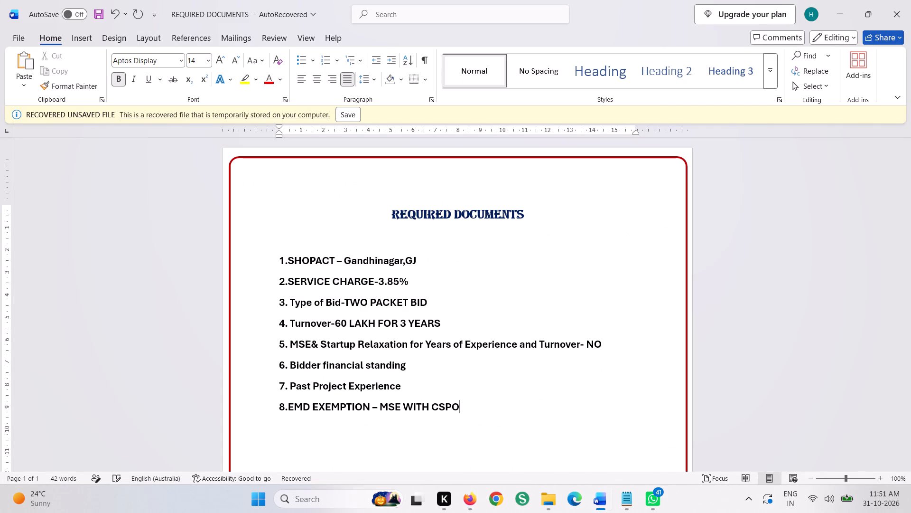
type("/NSIC")
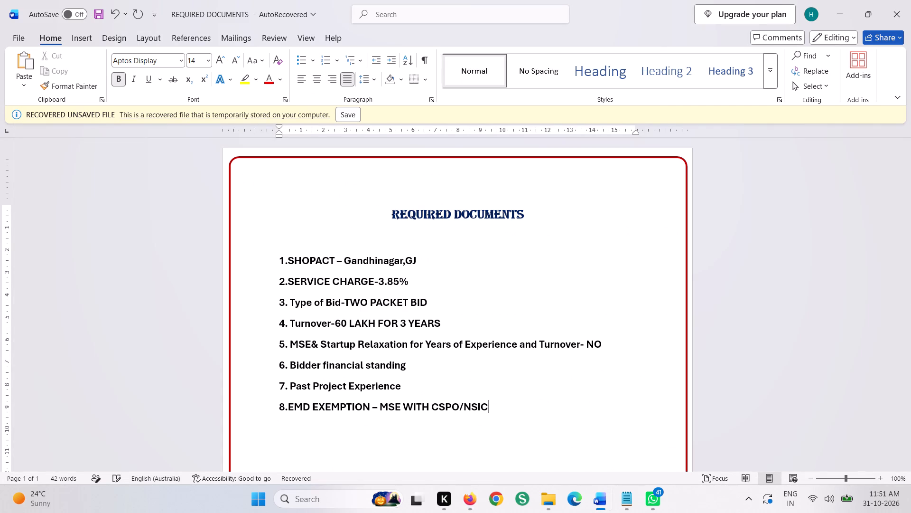
Check the ATC's remaining clauses through clause 10 for further required documents, and remove the unused item number 9 from the list.
key("Return")
type("9.")
key("alt+Tab")
scroll(500, 215, "down", 1)
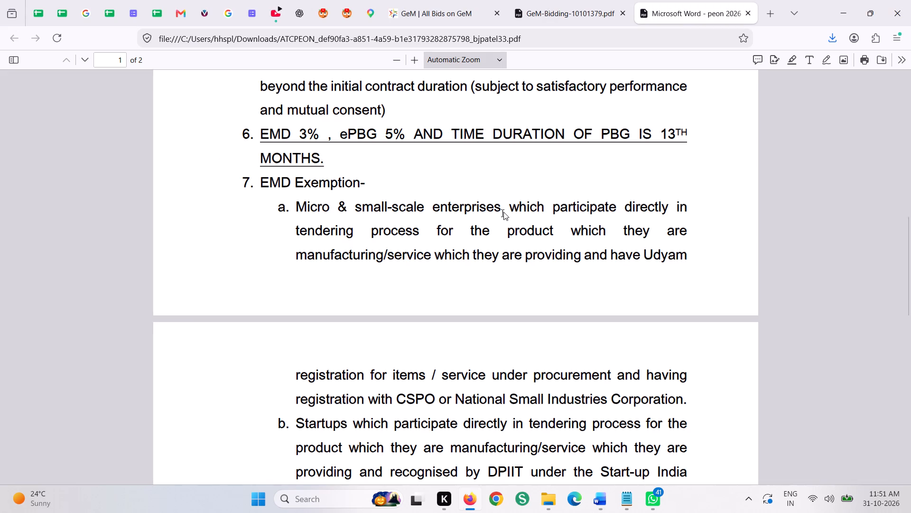
scroll(503, 212, "down", 2)
scroll(372, 251, "down", 1)
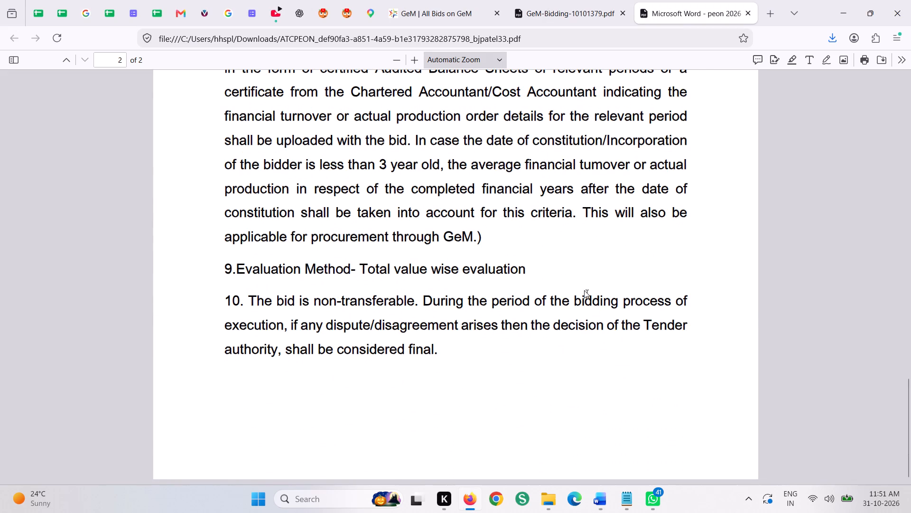
key("alt+Tab")
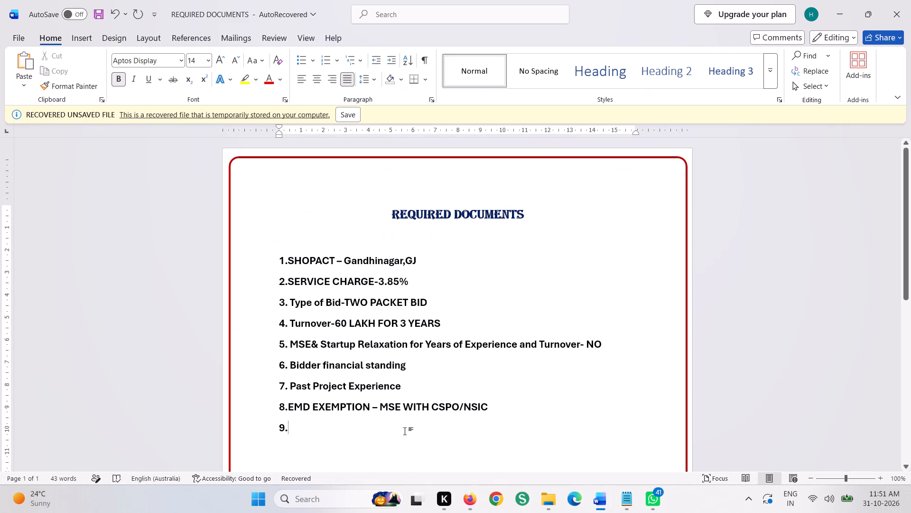
key("BackSpace")
key("BackSpace")
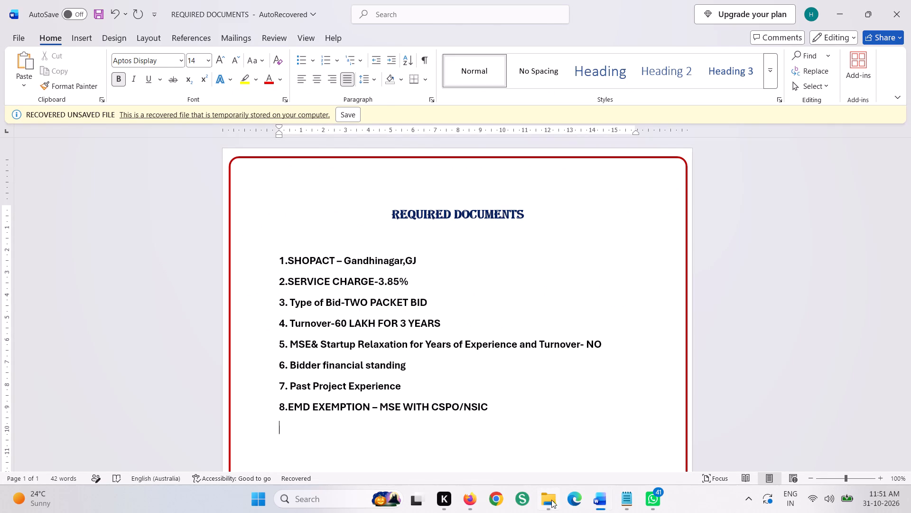
Publish the list as the PDF "REQUIRED DOCUMENTS" in DEV1's GEM2026B8218124 folder and close the PDF that opens.
left_click(549, 500)
left_click(549, 499)
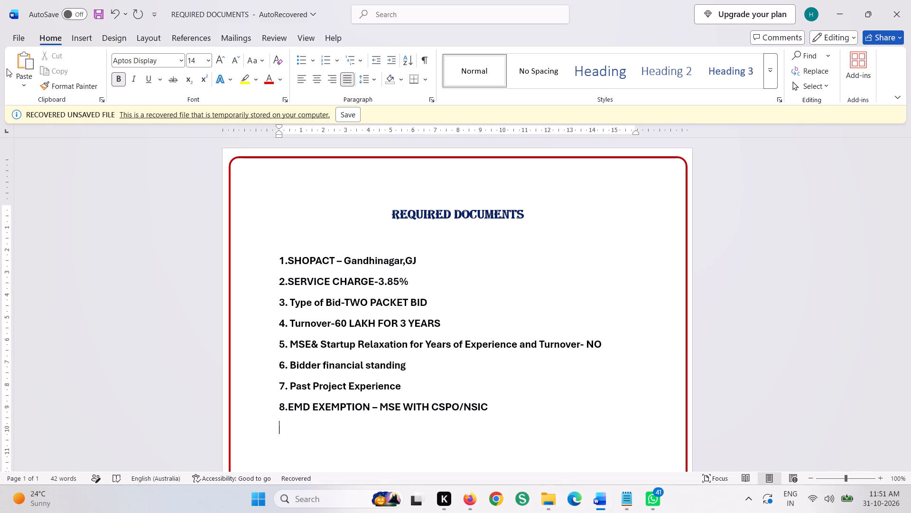
left_click(16, 41)
left_click(40, 268)
left_click(317, 159)
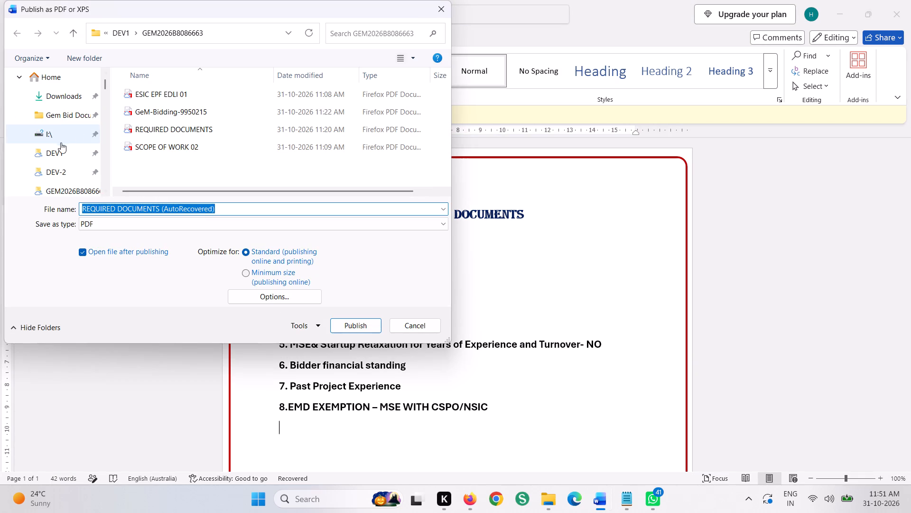
left_click(78, 30)
scroll(148, 117, "up", 5)
double_click(170, 94)
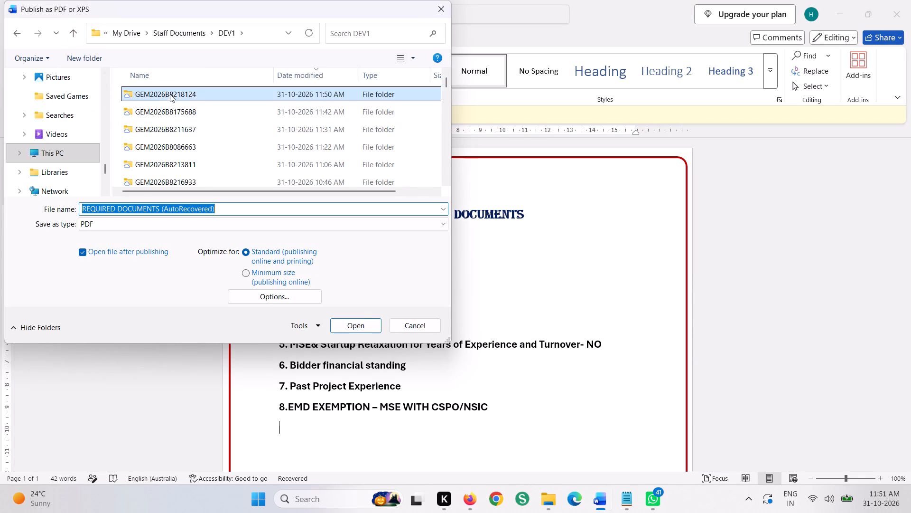
double_click(210, 208)
key("BackSpace")
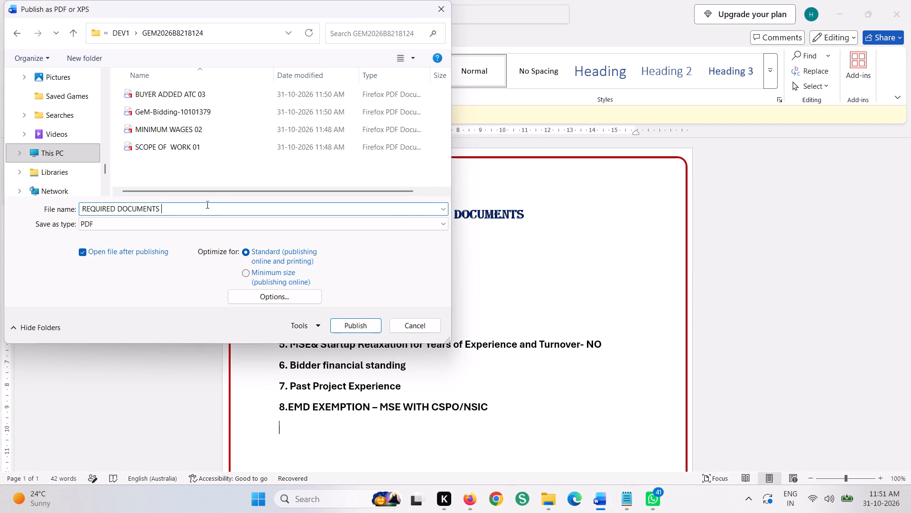
key("Return")
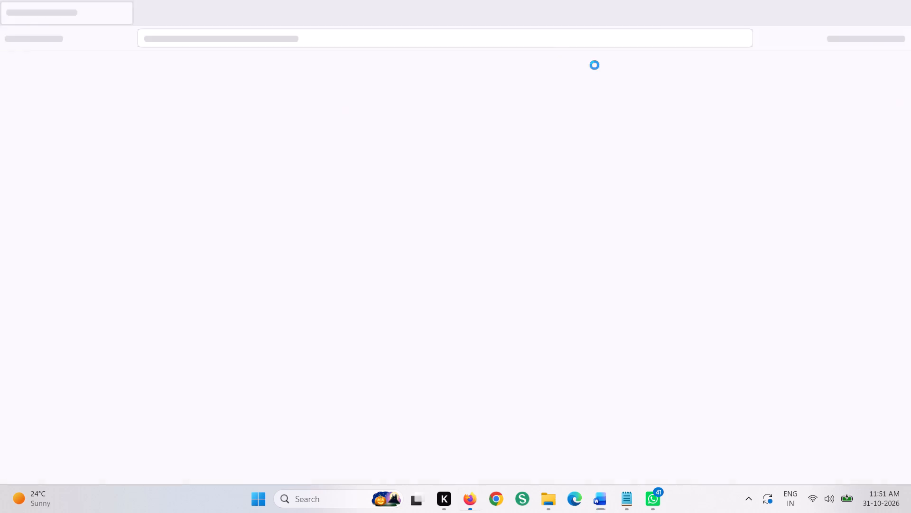
left_click(715, 0)
left_click(744, 10)
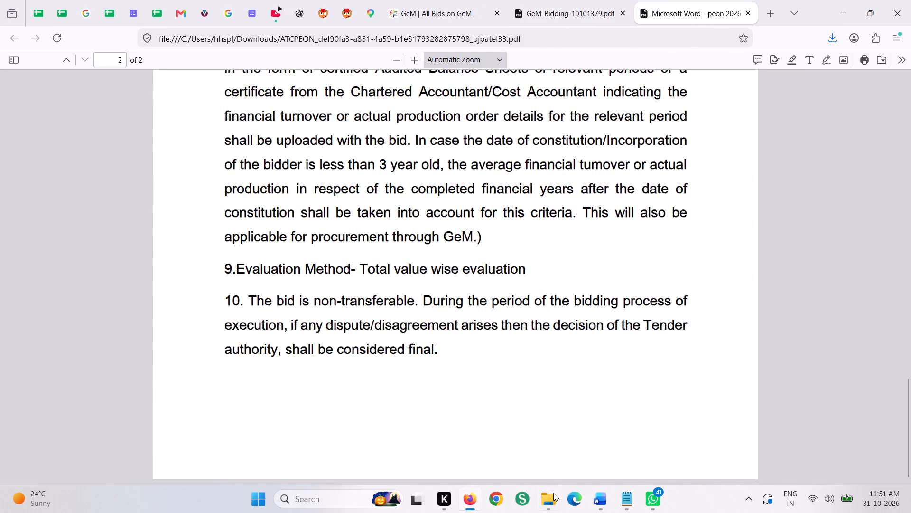
Check the REQUIRED DOCUMENTS PDF in the GEM2026B8218124 folder and go back up to DEV1.
left_click(559, 495)
left_click(171, 176)
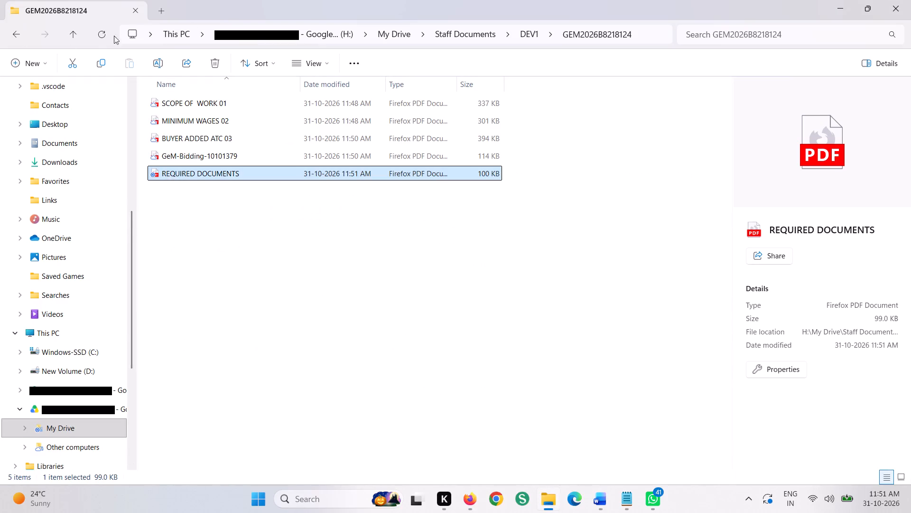
left_click(73, 34)
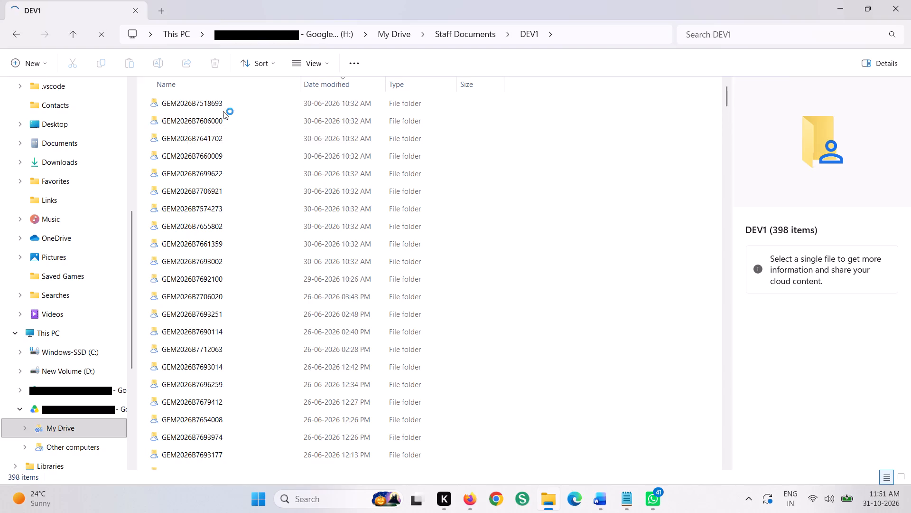
Close the ATC document and the GeM-Bidding-10101379 bid document in Firefox.
left_click(467, 502)
scroll(577, 143, "up", 3)
left_click(685, 0)
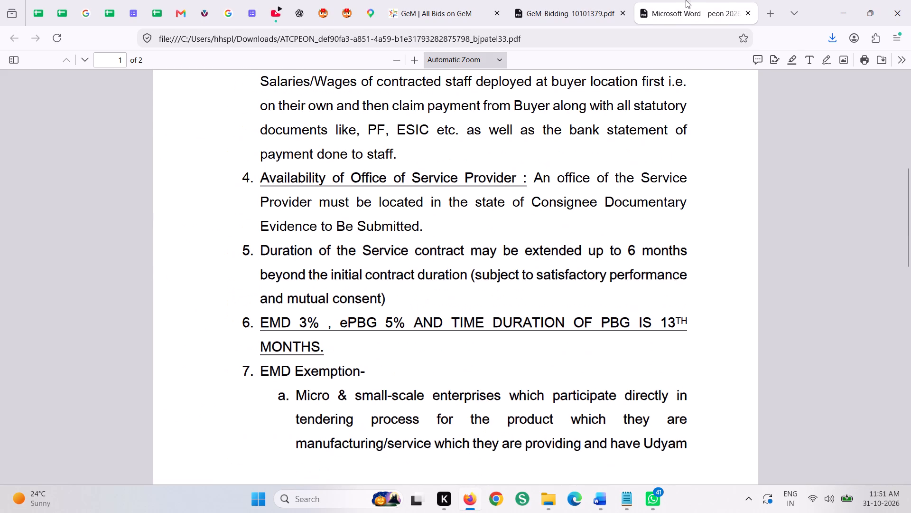
left_click(747, 10)
left_click(593, 0)
left_click(642, 13)
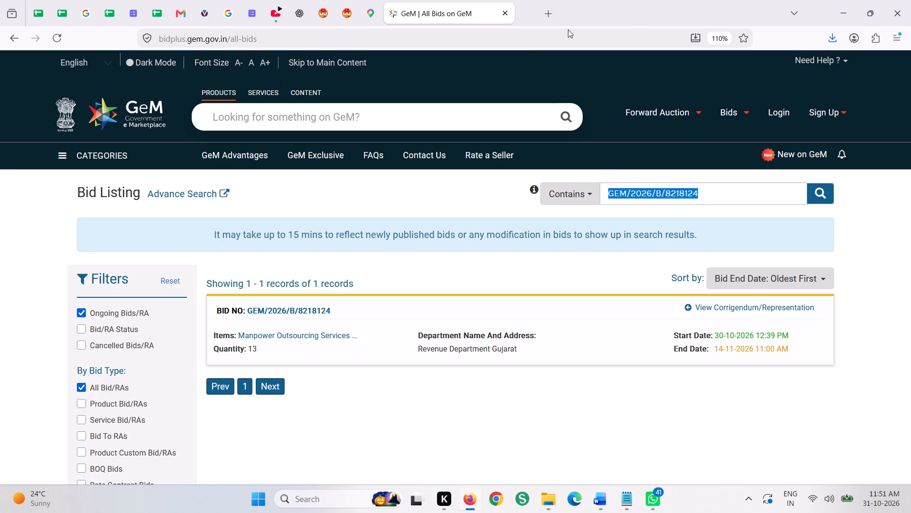
Look through the recent tender rows in the Daily Tender Sheet 2026, around and below GEM/2026/B/8218124.
left_click(152, 17)
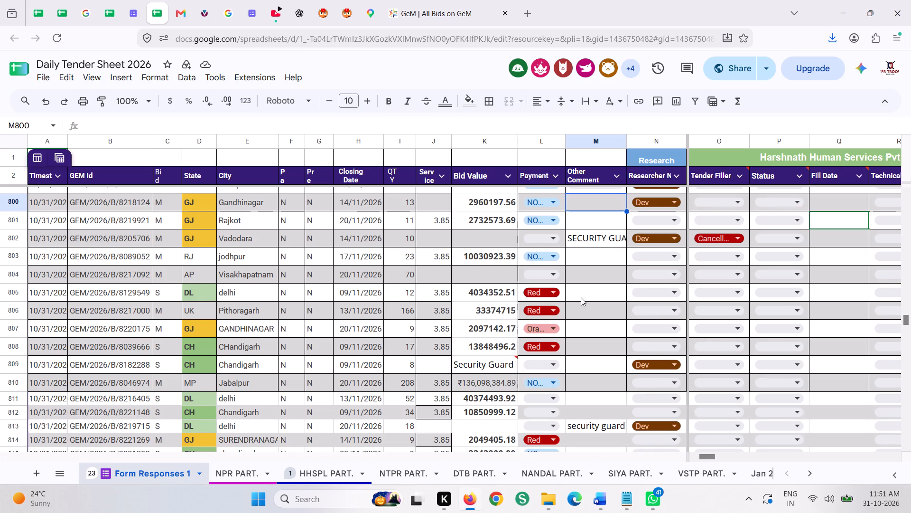
scroll(552, 331, "down", 2)
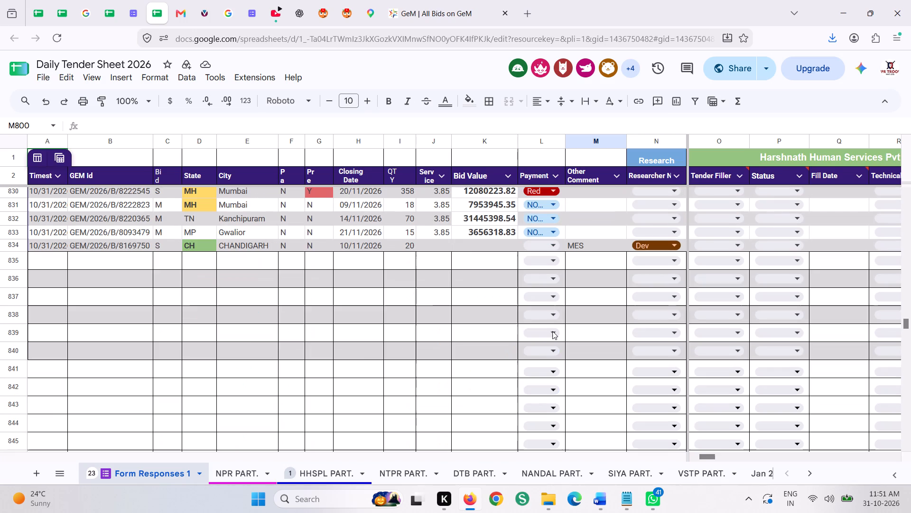
scroll(552, 331, "up", 1)
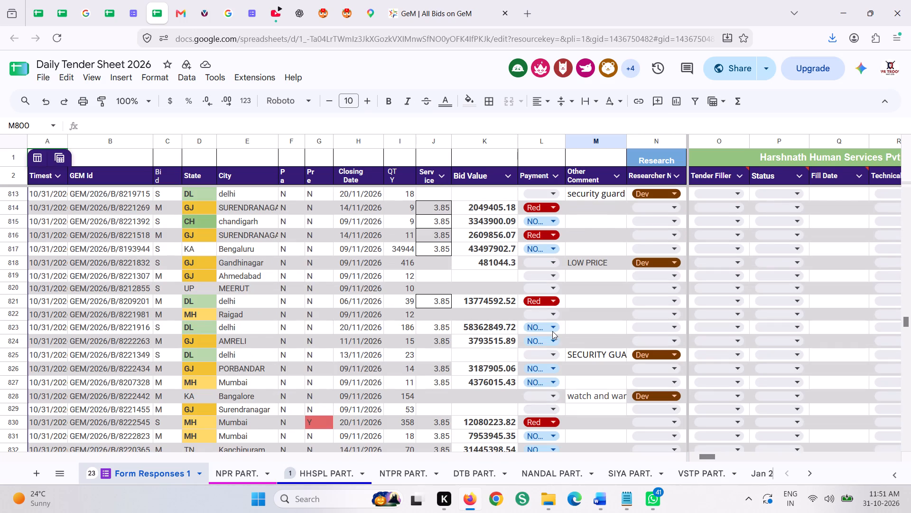
scroll(552, 331, "down", 1)
scroll(360, 346, "up", 1)
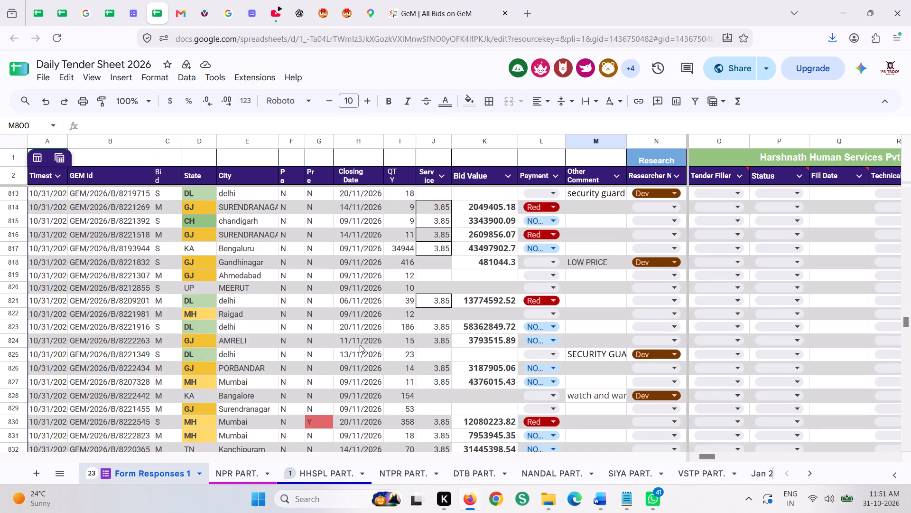
scroll(366, 346, "up", 2)
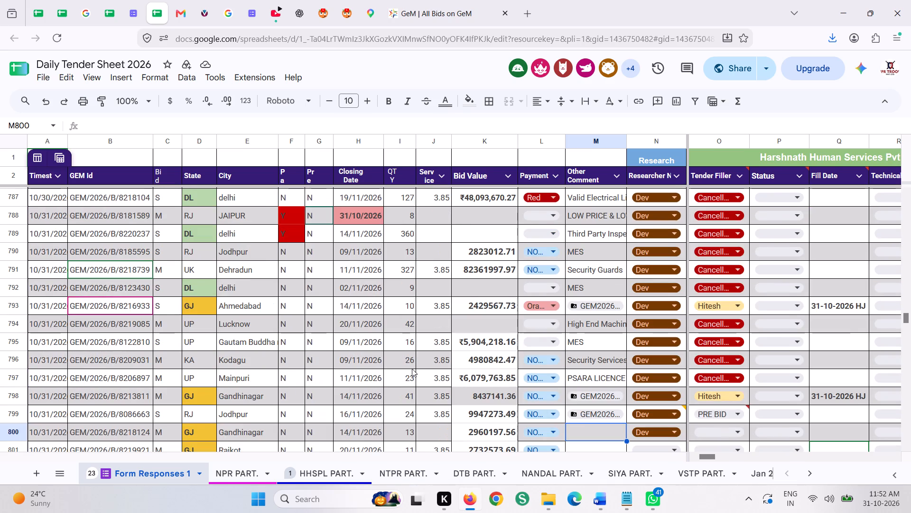
Copy the Drive link of DEV1's GEM2026B8218124 folder and insert it as a folder chip in Other Comment for GEM/2026/B/8218124.
left_click(539, 503)
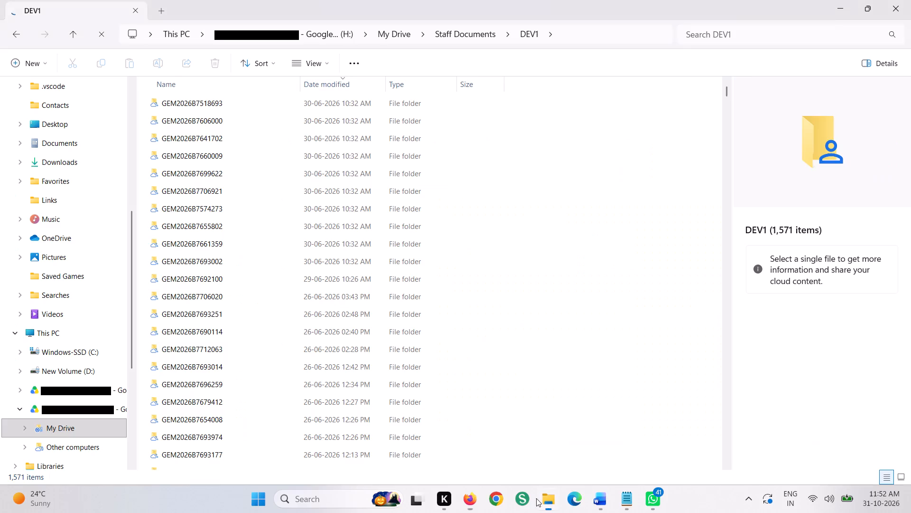
scroll(182, 176, "up", 8)
scroll(216, 124, "up", 1)
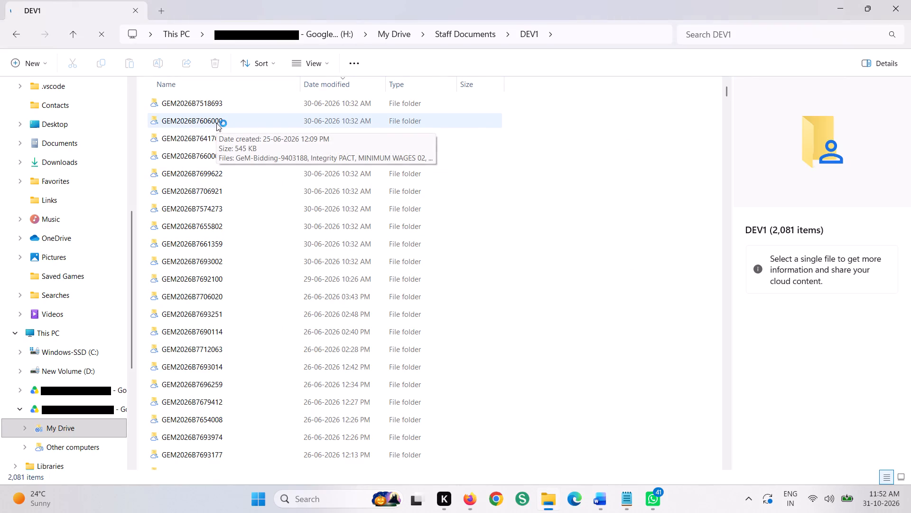
key("alt+Tab")
scroll(654, 304, "down", 1)
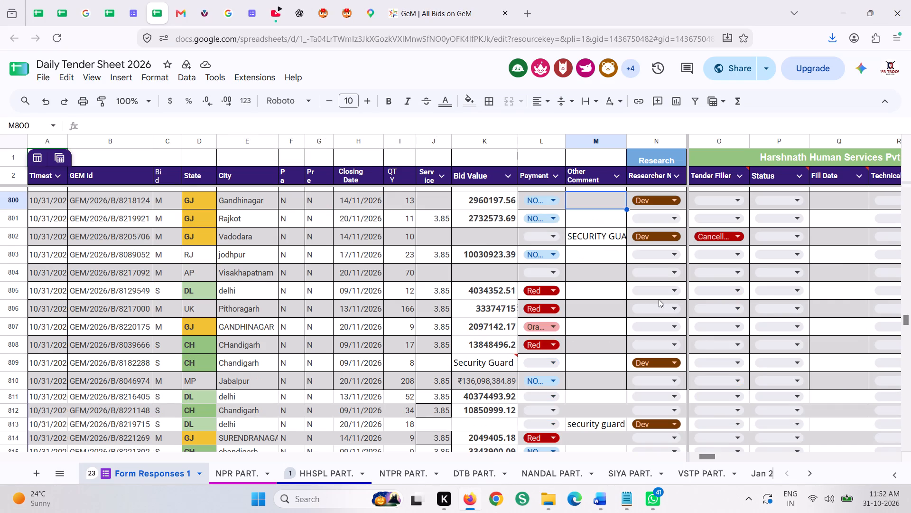
key("alt+Tab")
scroll(245, 120, "up", 2)
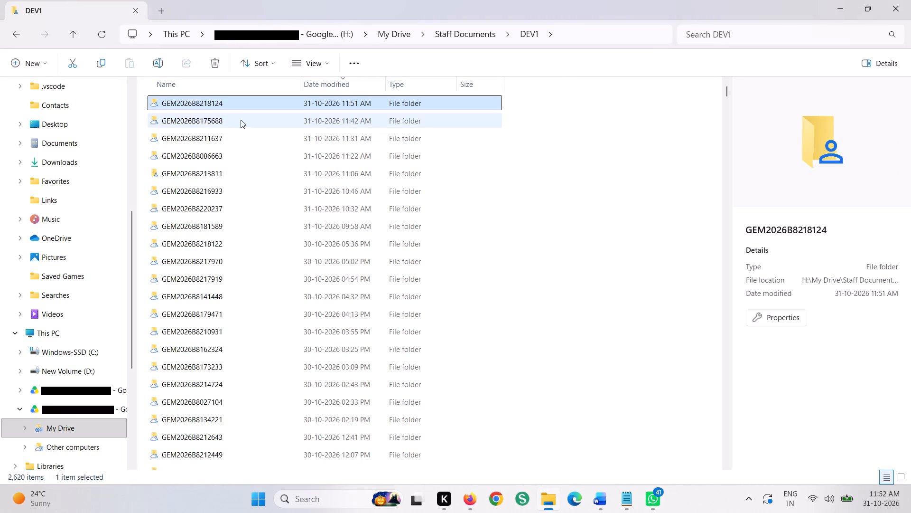
scroll(205, 106, "up", 1)
right_click(210, 100)
left_click(244, 329)
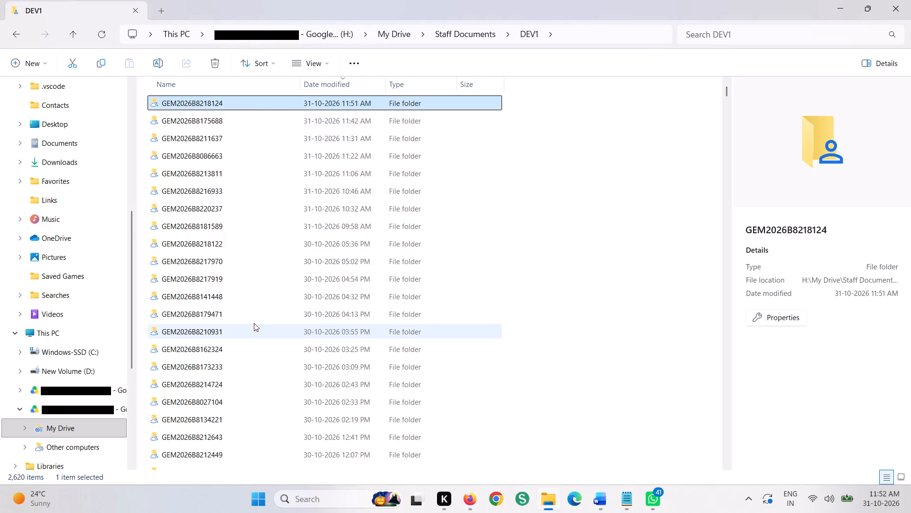
left_click(241, 221)
key("alt+Tab")
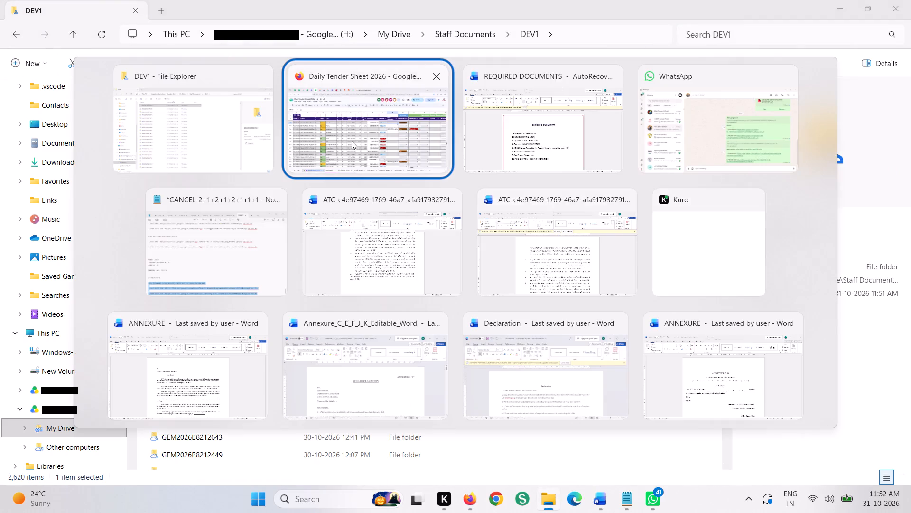
left_click(352, 141)
double_click(588, 199)
key("ctrl+v")
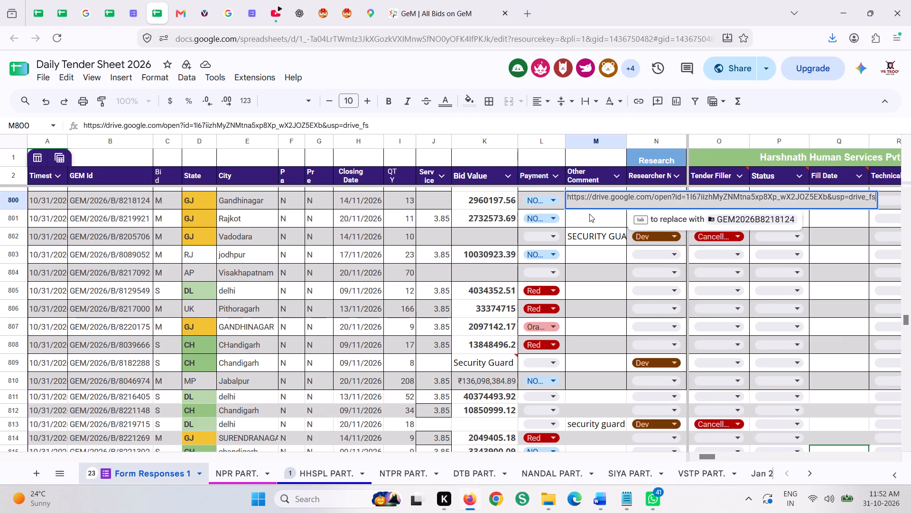
key("Tab")
left_click(440, 245)
Assign Dev as the researcher for the Rajkot tender GEM/2026/B/8219921 and select its Other Comment cell.
scroll(527, 254, "up", 1)
scroll(615, 353, "down", 1)
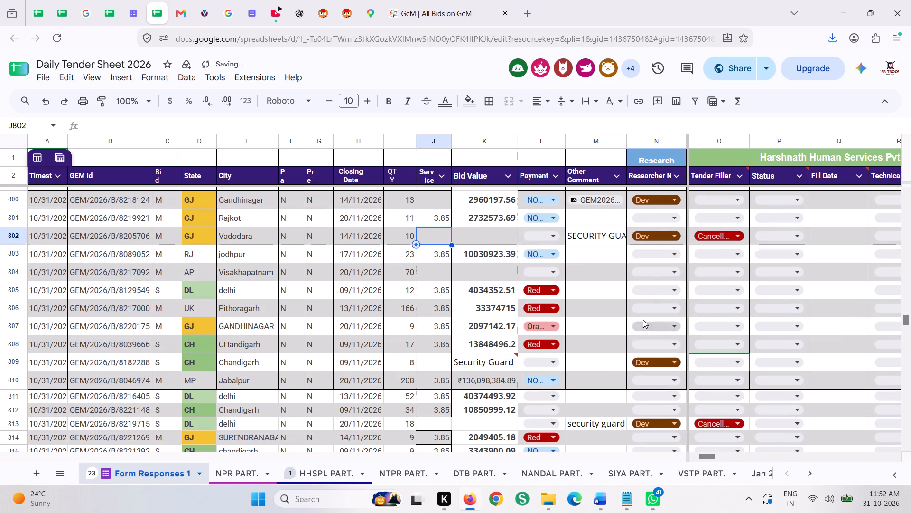
left_click(638, 217)
left_click(641, 234)
left_click(572, 211)
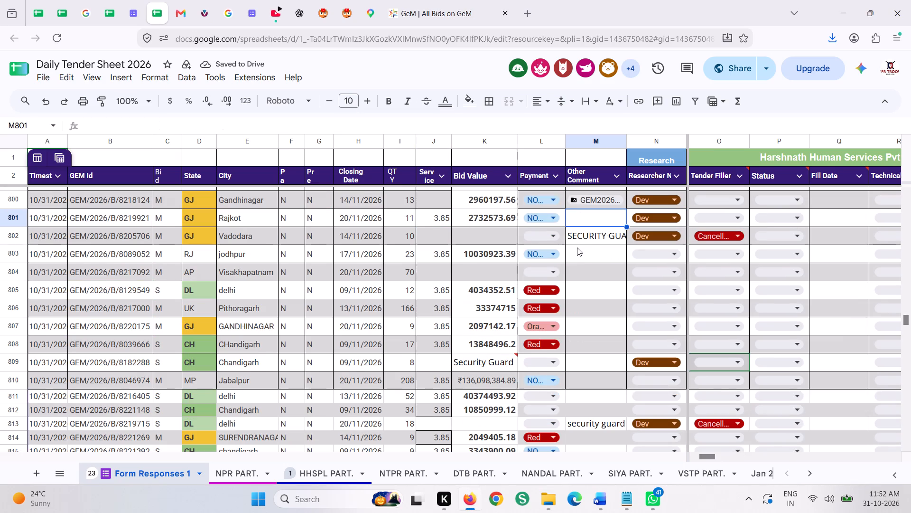
Copy the GeM ID of the Rajkot tender GEM/2026/B/8219921 and return to that row's Other Comment cell.
key("Left")
key("Left")
key("Left")
key("Left")
key("Left")
key("Left")
key("Left")
key("Left")
key("Left")
key("Left")
key("Left")
key("Left")
key("Left")
key("Left")
key("Left")
key("Left")
key("Left")
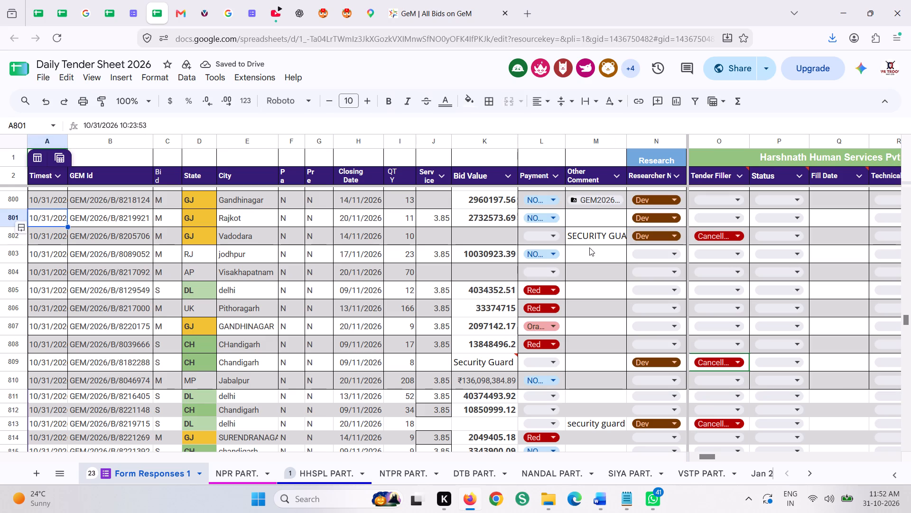
key("Right")
key("ctrl+c")
key("Right")
key("Right")
key("Right")
key("Right")
key("Right")
key("Right")
key("Right")
key("Right")
key("Right")
key("Right")
key("Right")
key("Left")
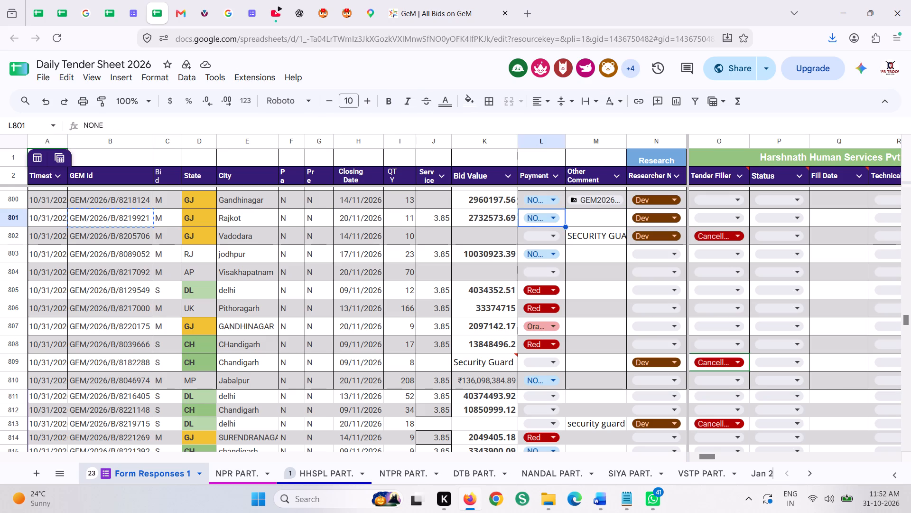
key("Right")
Search the GeM bid listing for GEM/2026/B/8219921 and open its bid document.
left_click(448, 0)
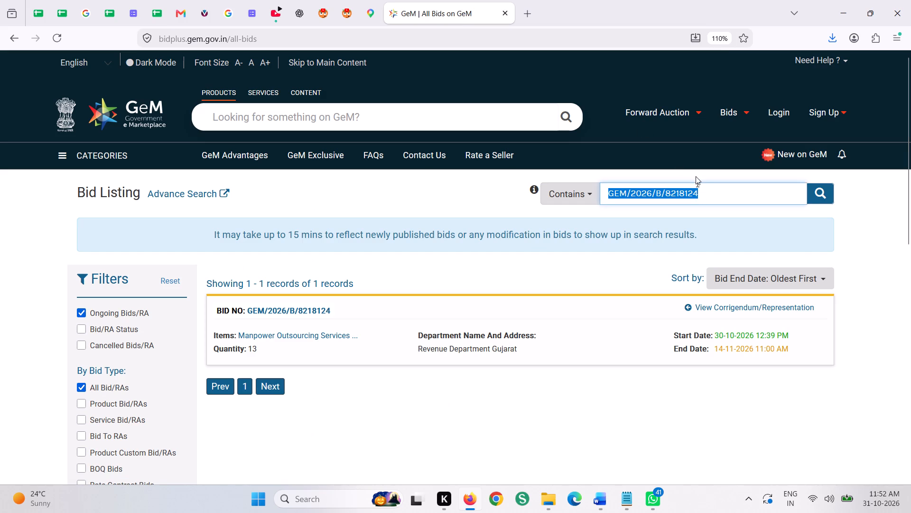
key("ctrl+v")
key("Return")
left_click(312, 311)
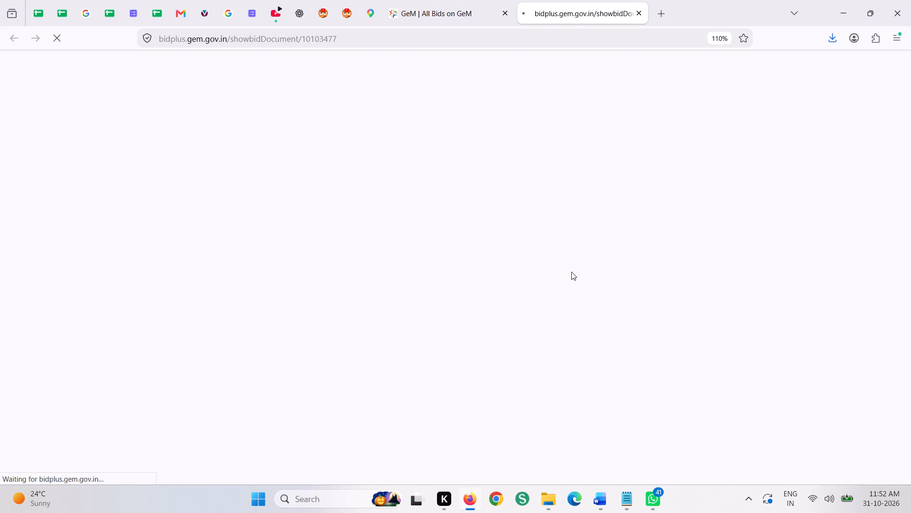
Review the bid details on the first page of the GEM/2026/B/8219921 bid document.
left_click(390, 209)
scroll(533, 268, "down", 1)
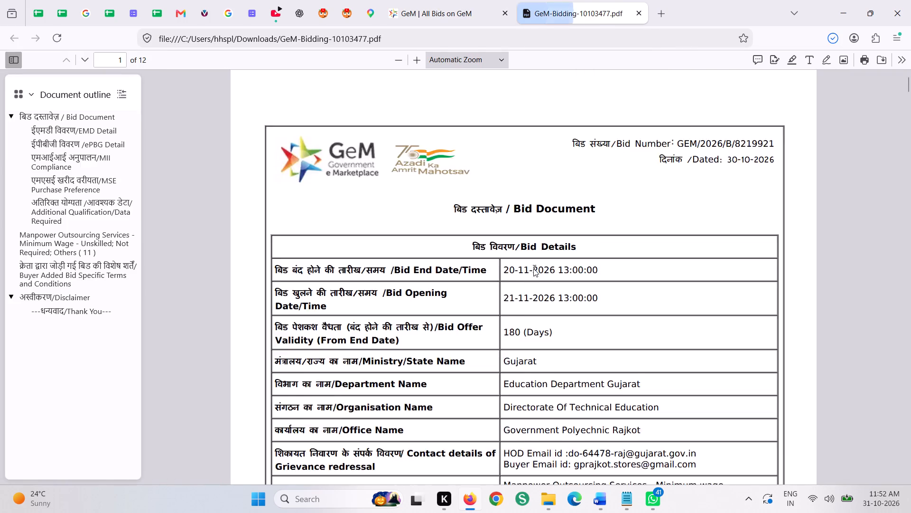
scroll(533, 268, "down", 1)
left_click(572, 271)
scroll(575, 268, "up", 2)
scroll(614, 286, "down", 1)
left_click(614, 283)
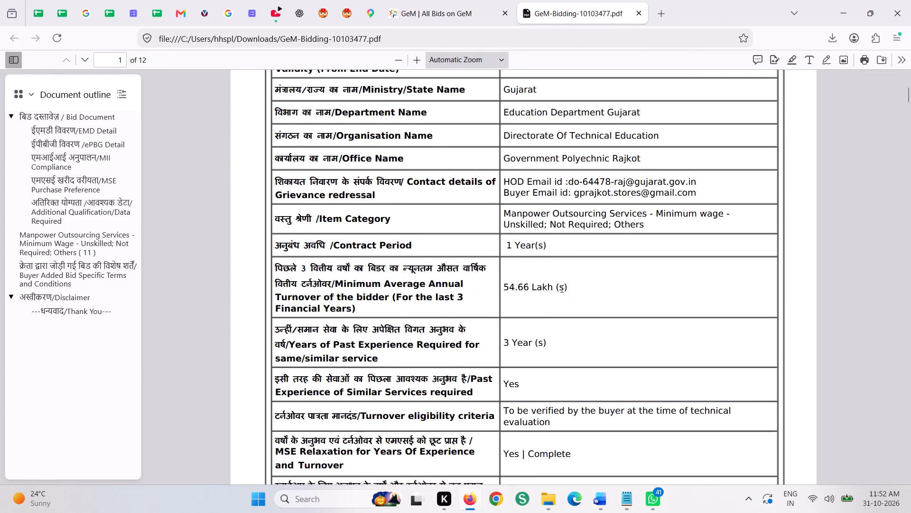
Search the bid document for SECURITY, step through the matches, and clear the search term.
key("ctrl+f")
type("SECURITY")
key("Return")
key("Return")
key("Return")
key("Return")
key("Return")
key("BackSpace")
key("BackSpace")
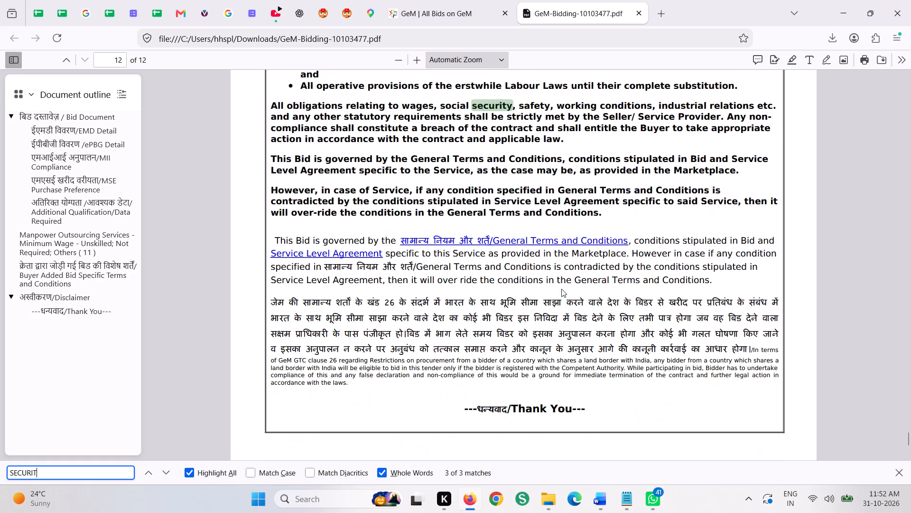
key("BackSpace")
key("BackSpace")
key("BackSpace")
key("BackSpace")
key("BackSpace")
key("BackSpace")
key("BackSpace")
key("BackSpace")
Search the bid document for WATCH and CHOWKIDAR in turn, clearing each search term.
type("WATCH")
key("BackSpace")
key("BackSpace")
key("BackSpace")
key("BackSpace")
key("BackSpace")
key("BackSpace")
key("BackSpace")
key("BackSpace")
type("CHOWKIDAR")
key("BackSpace")
key("BackSpace")
key("BackSpace")
key("BackSpace")
key("BackSpace")
key("BackSpace")
key("BackSpace")
key("BackSpace")
key("BackSpace")
key("BackSpace")
key("BackSpace")
key("BackSpace")
key("BackSpace")
key("BackSpace")
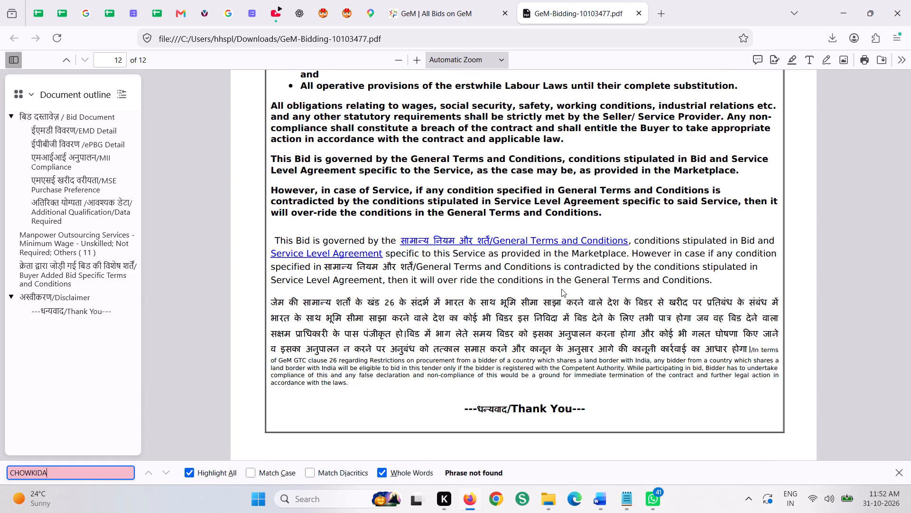
Open the Scope of work & Job description attachment 1793343718.pdf linked in the bid document.
scroll(561, 289, "up", 18)
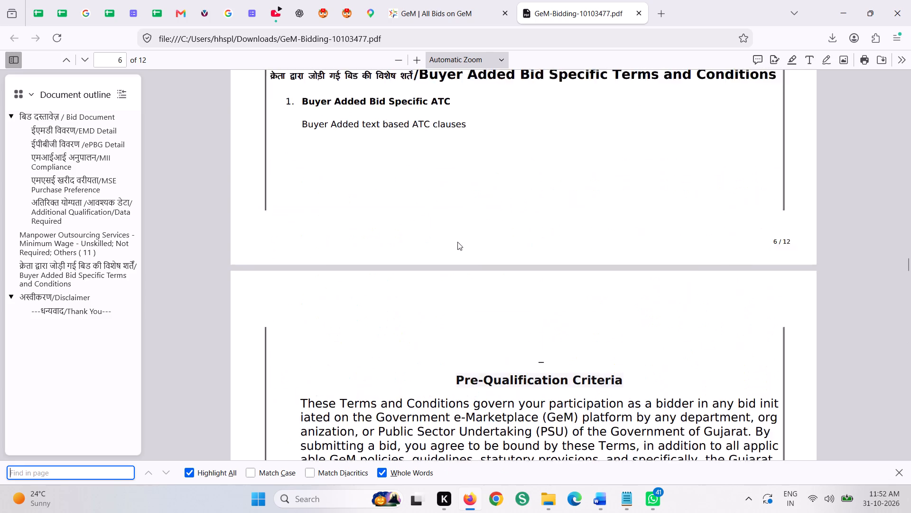
scroll(457, 242, "up", 11)
scroll(480, 232, "down", 5)
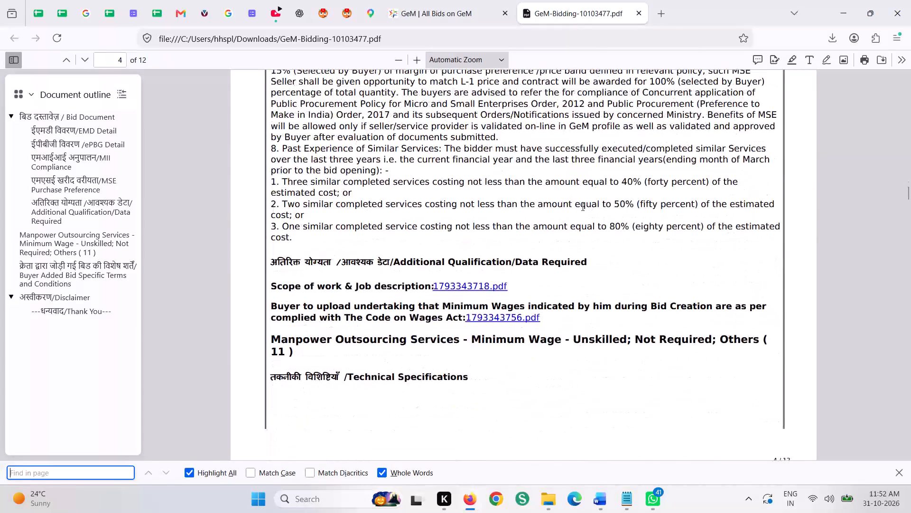
left_click(486, 283)
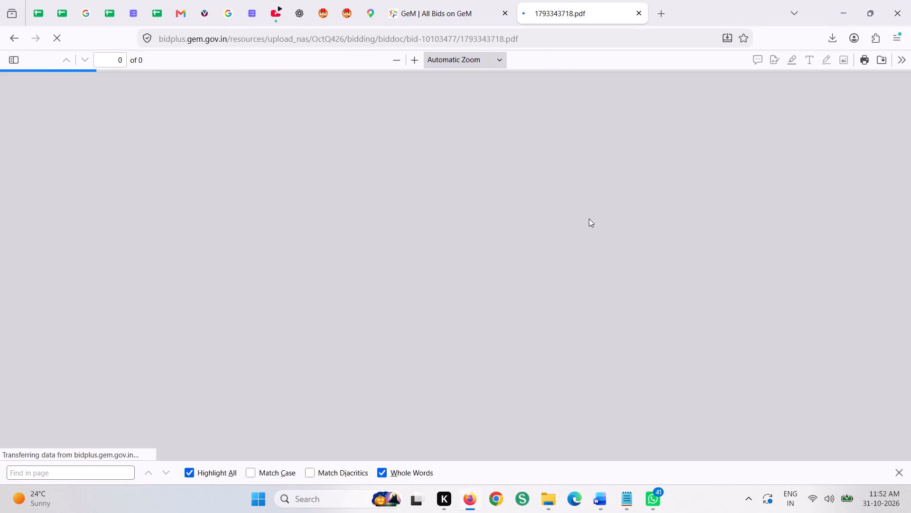
Look through all pages of the Government Polytechnic Rajkot scope of work document.
left_click(384, 229)
scroll(481, 245, "down", 1)
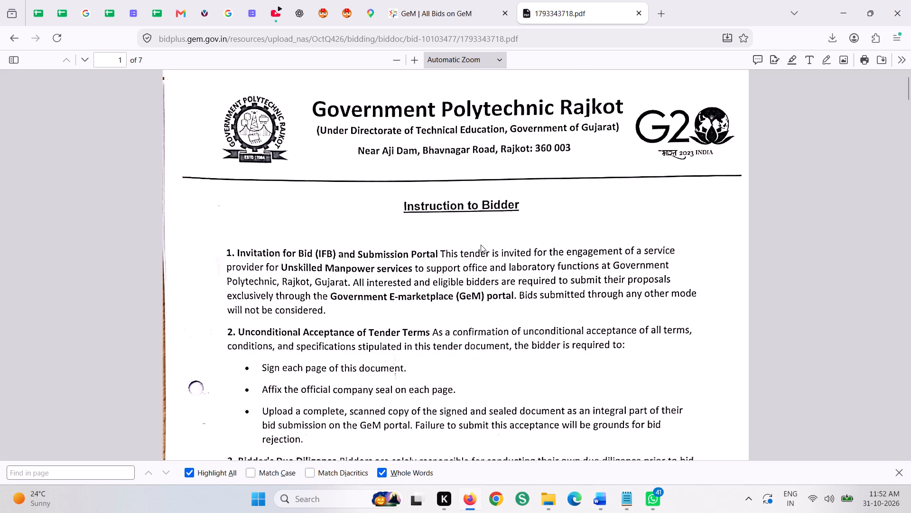
scroll(480, 239, "down", 3)
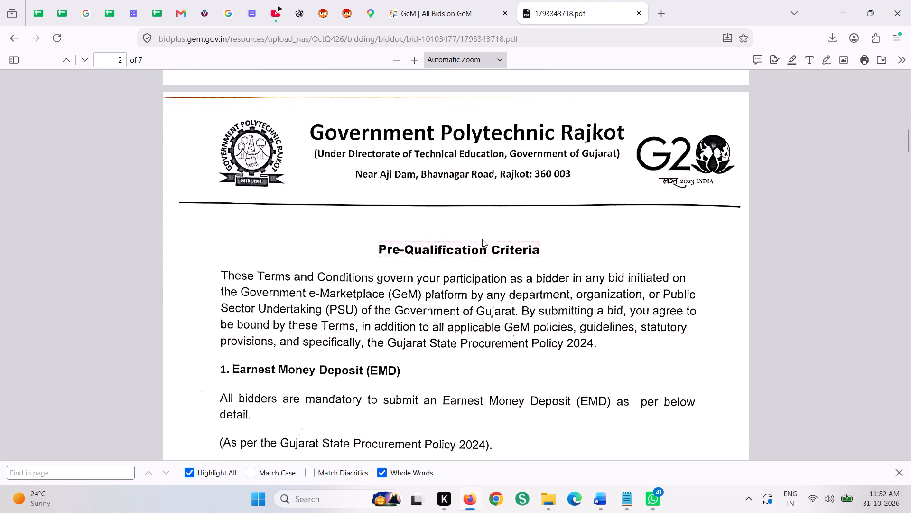
scroll(482, 239, "down", 16)
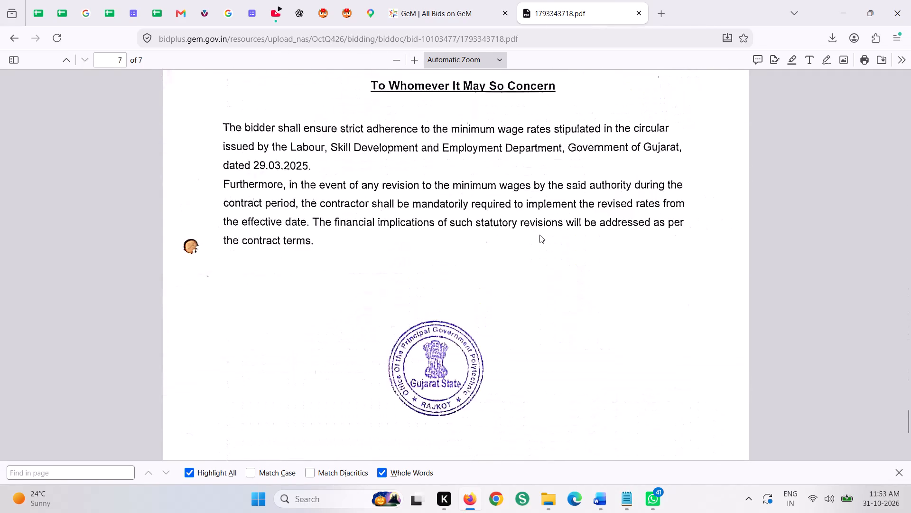
scroll(539, 235, "down", 9)
scroll(538, 229, "up", 3)
left_click(483, 0)
left_click(595, 0)
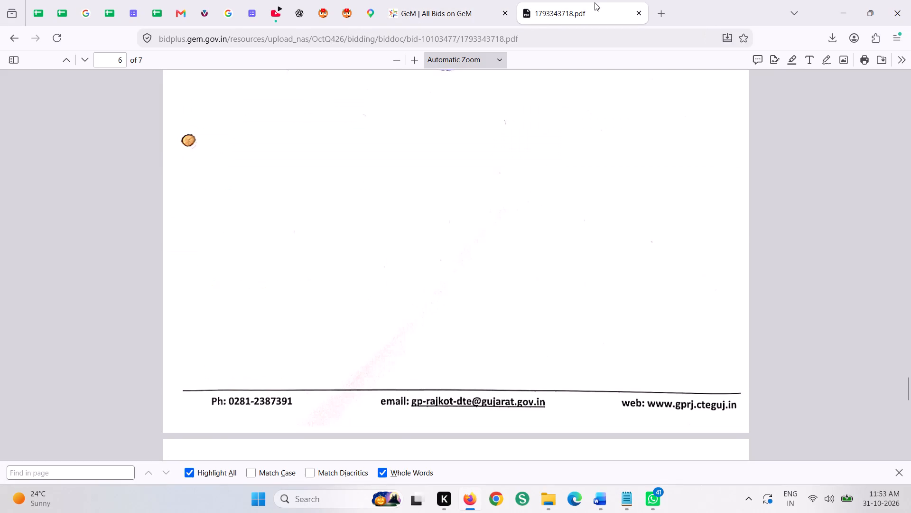
Create a folder named GEM2026B8219921 inside DEV1 in File Explorer and open it.
left_click(541, 491)
right_click(543, 152)
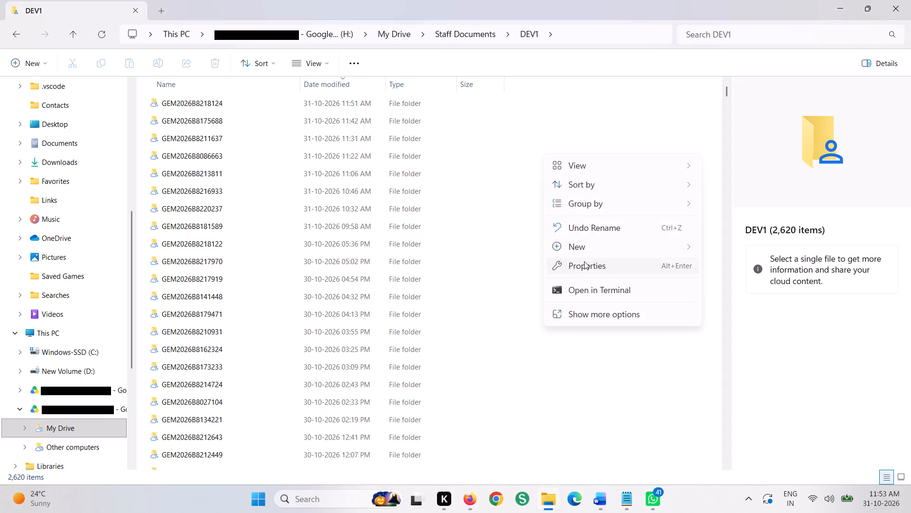
left_click(592, 244)
left_click(737, 251)
key("ctrl+v")
key("Return")
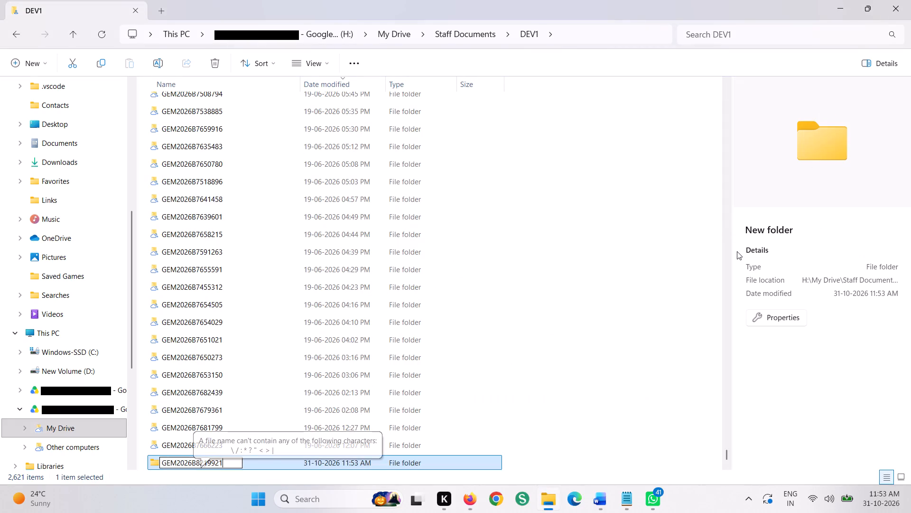
triple_click(209, 463)
Save the scope of work PDF from Firefox into DEV1's GEM2026B8219921 folder as SCOPE OF WORK 01.
left_click(477, 497)
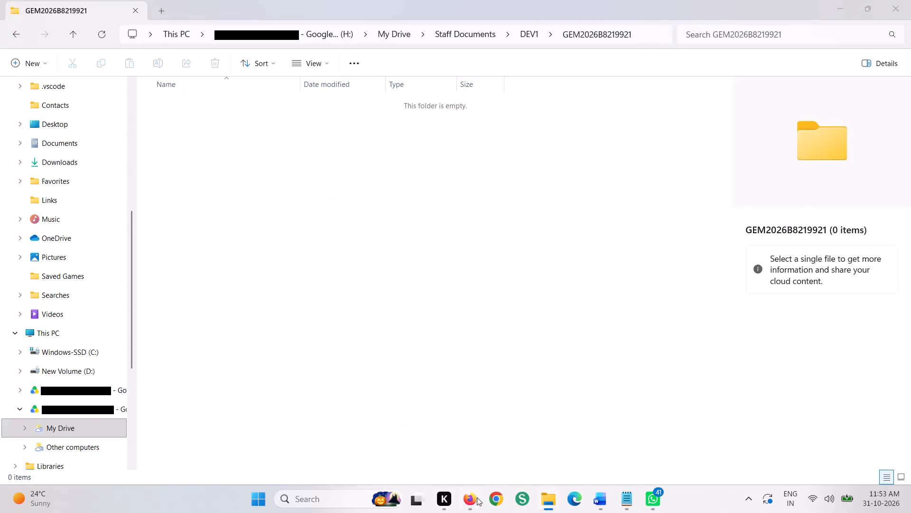
scroll(651, 281, "up", 2)
left_click(885, 61)
scroll(511, 169, "up", 3)
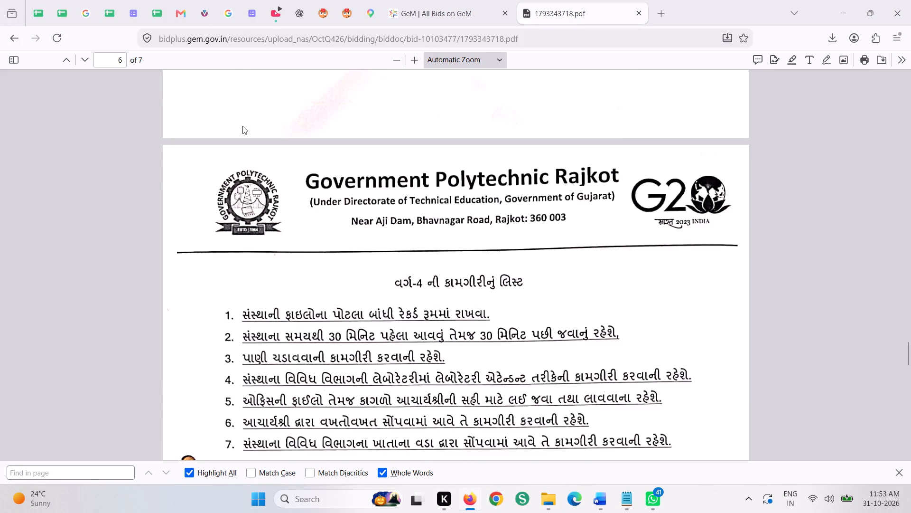
scroll(242, 126, "up", 7)
left_click(210, 63)
scroll(304, 136, "up", 5)
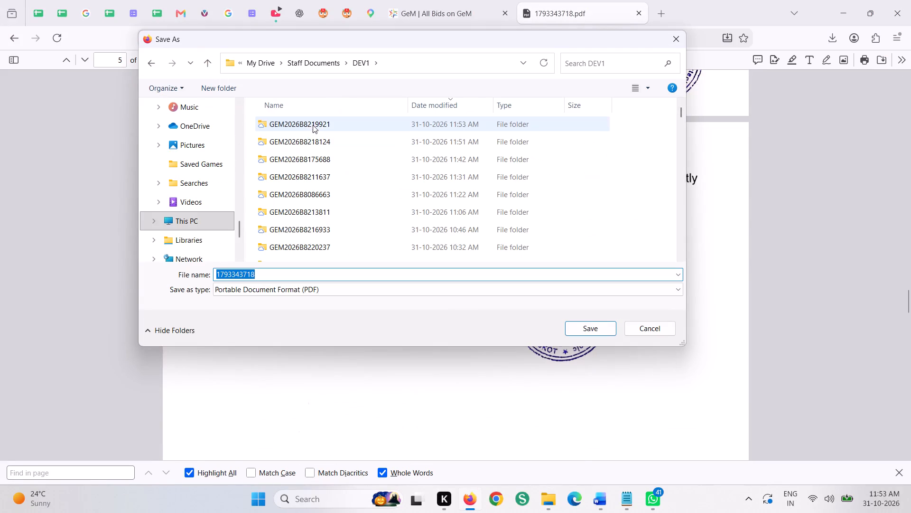
double_click(313, 125)
left_click(306, 272)
type("SCOPE OF WOR")
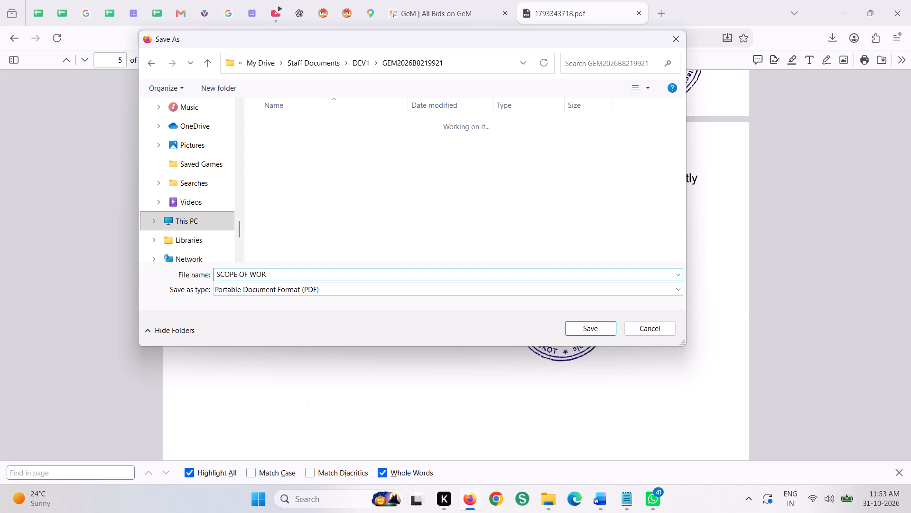
type("K 01")
key("Return")
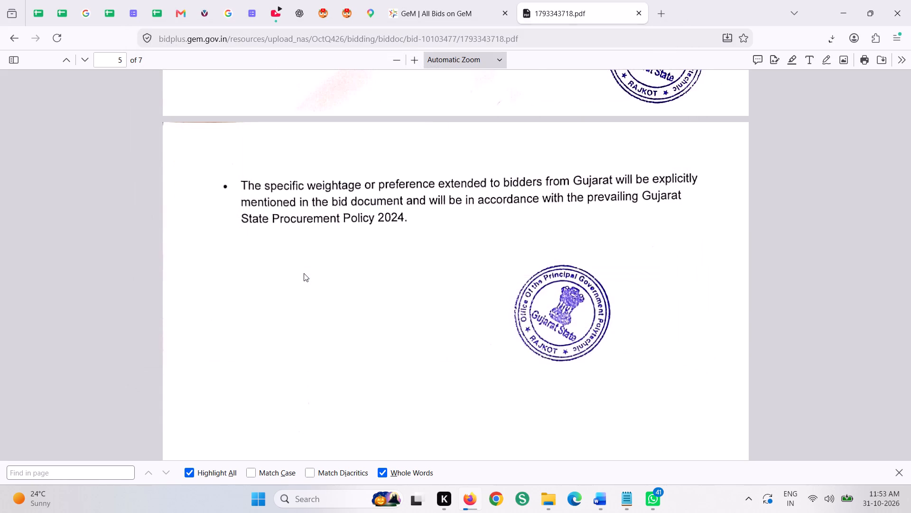
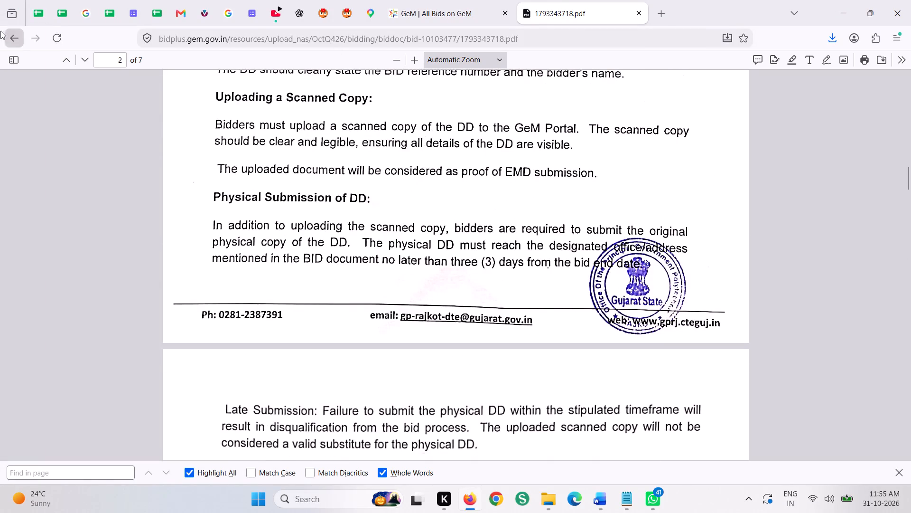
Recheck the scope of work attachment 1793343718.pdf and return to the bid document.
left_click(12, 40)
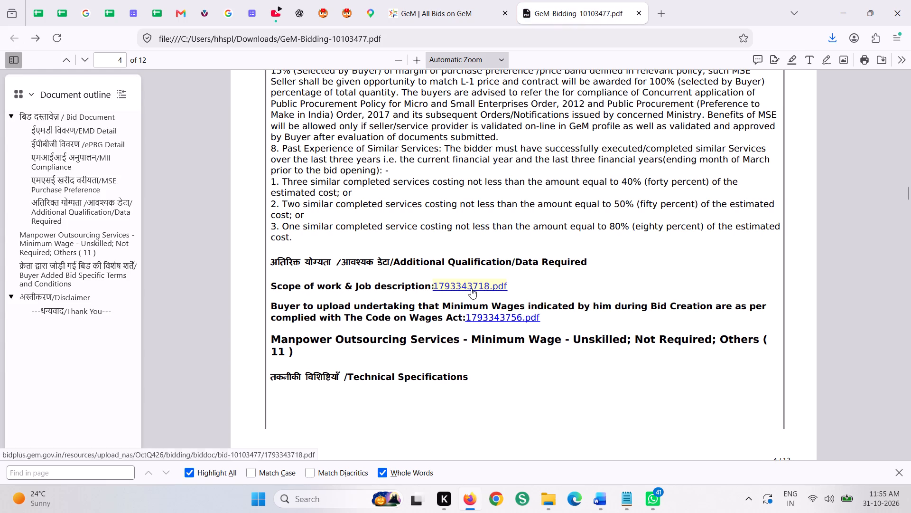
left_click(471, 287)
scroll(378, 170, "up", 9)
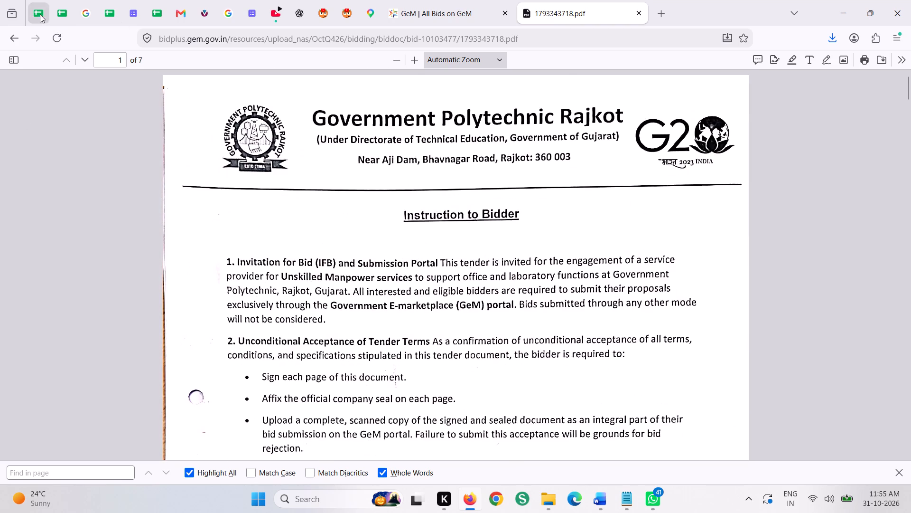
left_click(18, 34)
left_click(423, 0)
left_click(604, 0)
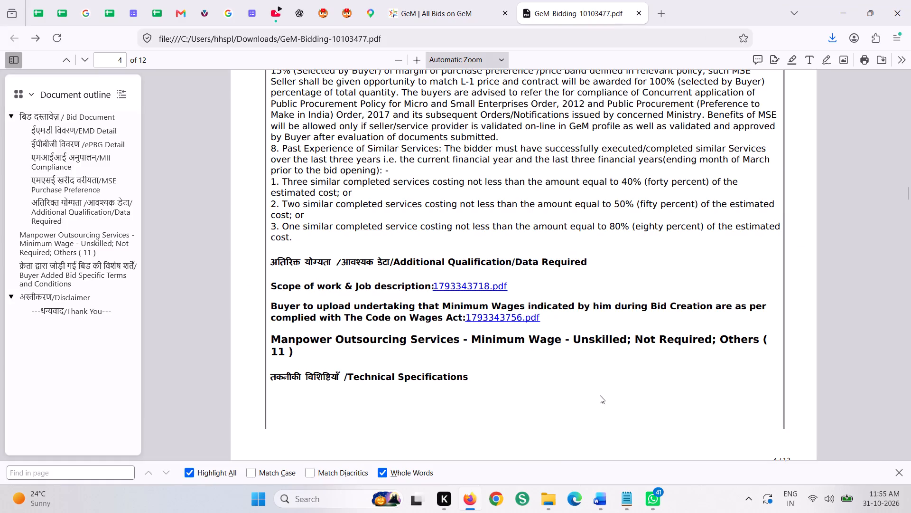
Save the bid document GeM-Bidding-10103477 into DEV1's GEM2026B8219921 folder.
left_click(553, 494)
left_click(553, 494)
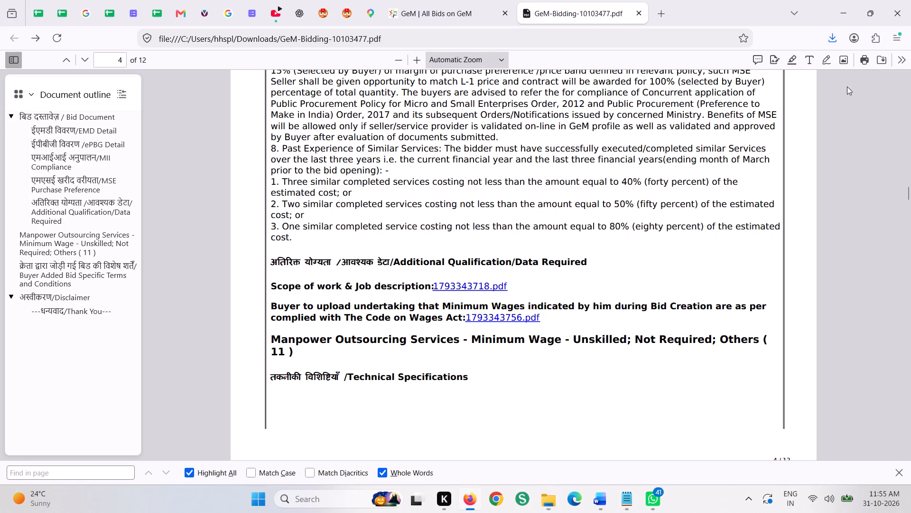
left_click(881, 61)
scroll(285, 155, "up", 1)
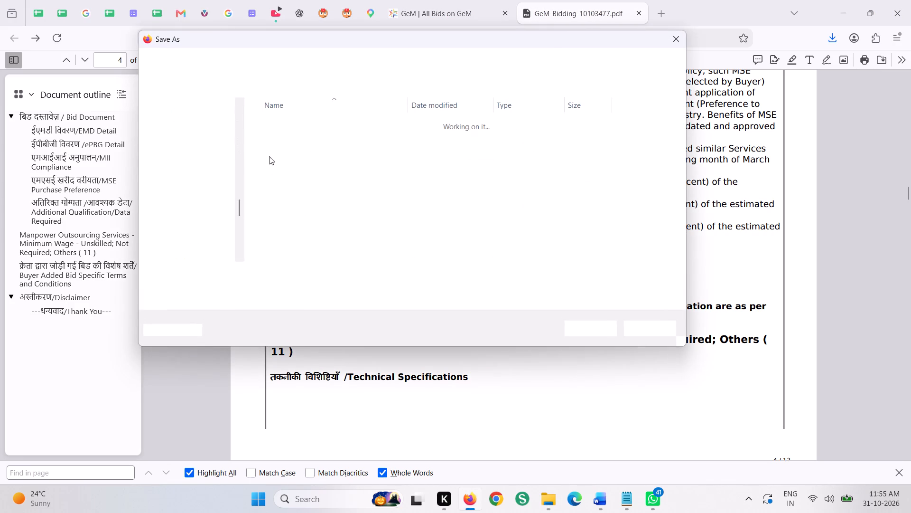
scroll(269, 156, "up", 5)
left_click(204, 63)
scroll(281, 139, "up", 3)
double_click(300, 128)
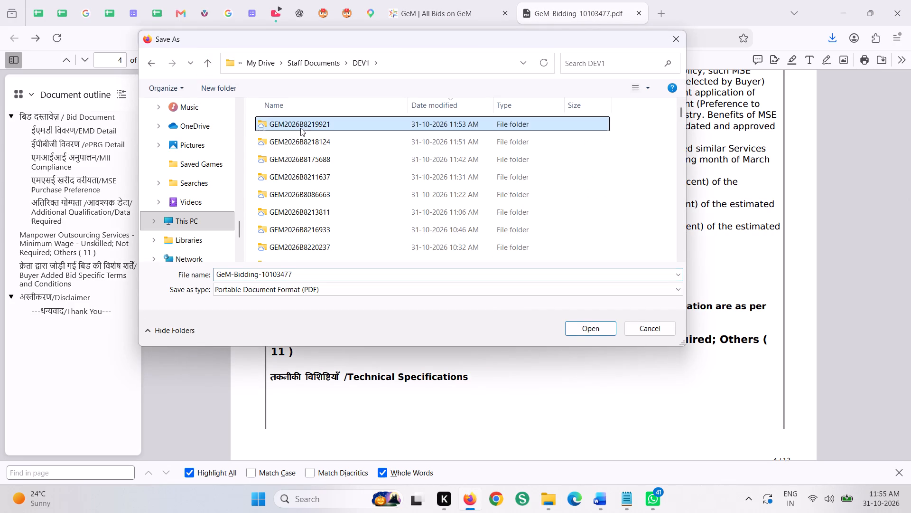
left_click(300, 271)
left_click(588, 323)
Look through the minimum wages undertaking 1793343756.pdf, recheck the scope of work attachment 1793343718.pdf, and return to the bid document.
left_click(509, 312)
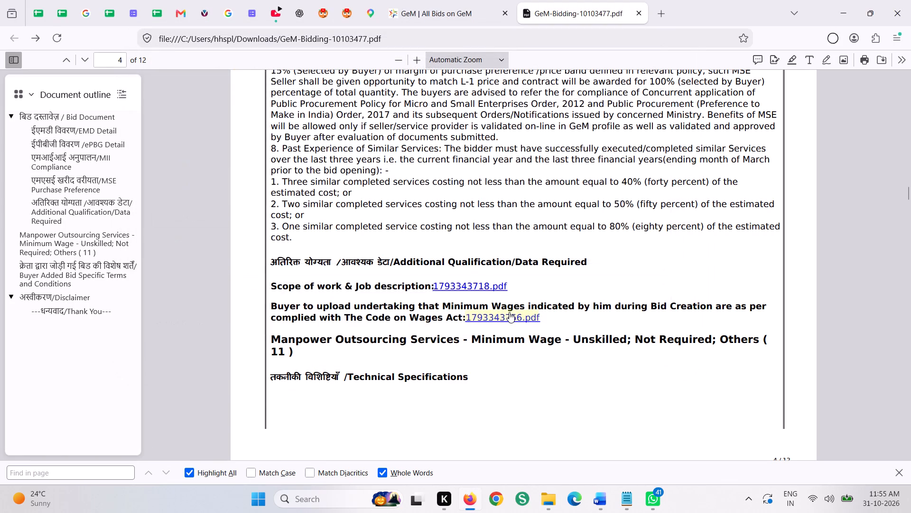
scroll(583, 257, "up", 1)
scroll(636, 250, "up", 4)
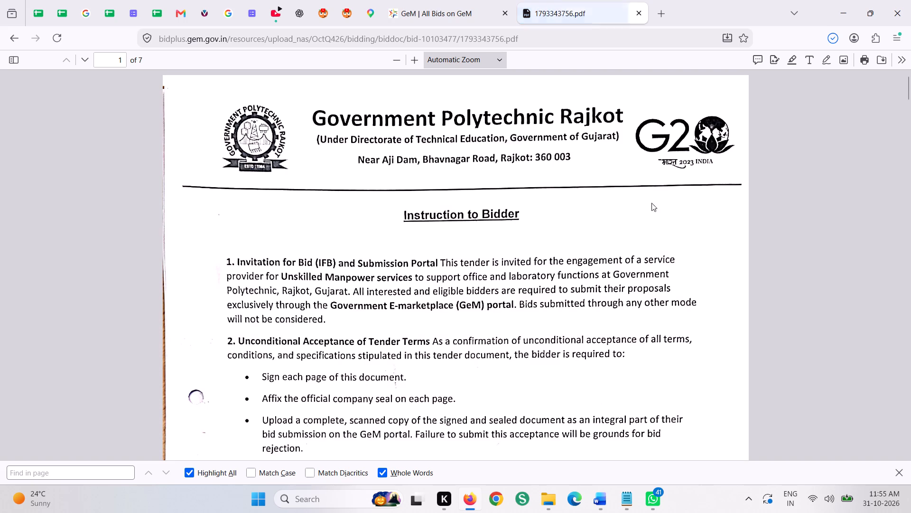
scroll(651, 203, "up", 3)
scroll(543, 179, "down", 20)
scroll(543, 179, "down", 2)
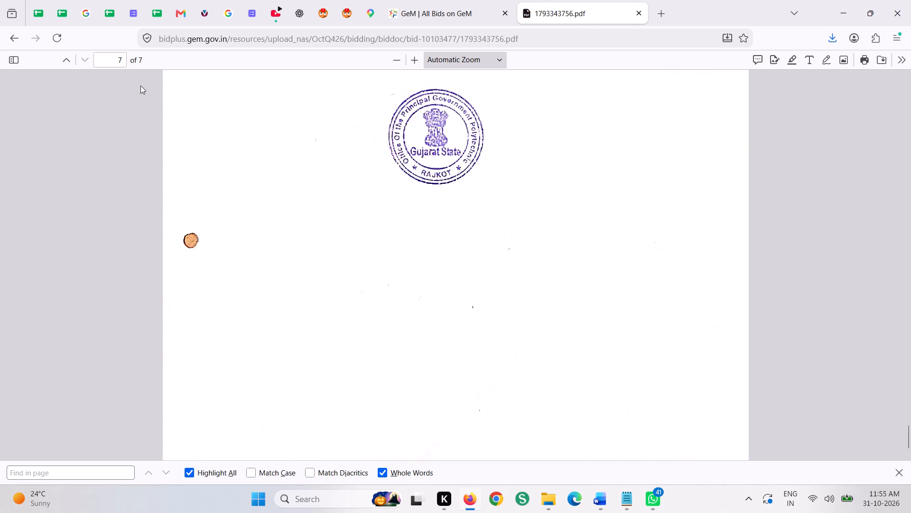
left_click(19, 34)
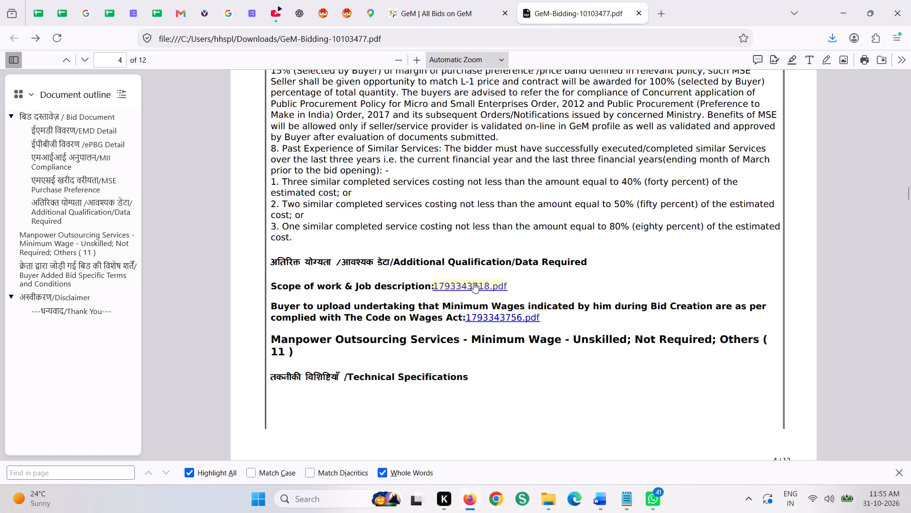
left_click(473, 284)
scroll(206, 116, "up", 4)
left_click(19, 35)
In Word's REQUIRED DOCUMENTS file, replace everything after "1.SHOPACT –" with "Rajkot,GJ", taking the city from the bid's consignee address.
scroll(635, 321, "down", 4)
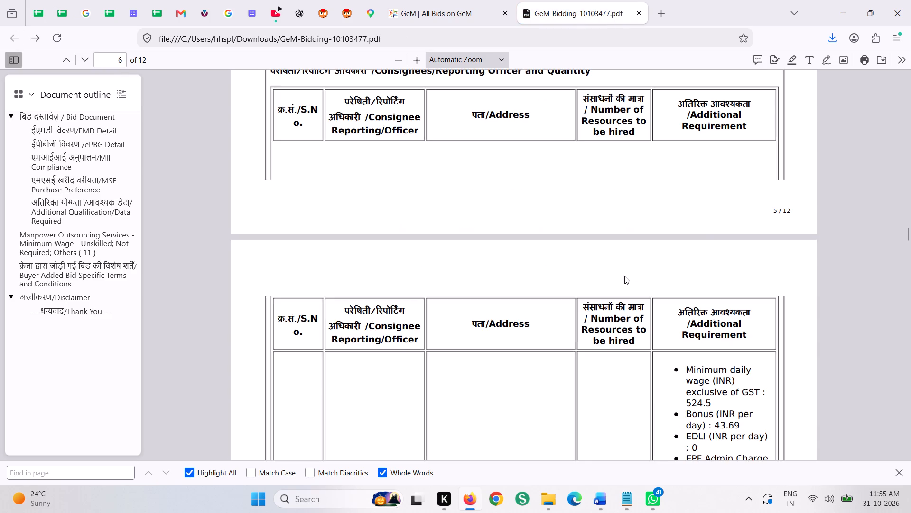
scroll(541, 267, "down", 2)
scroll(460, 231, "up", 1)
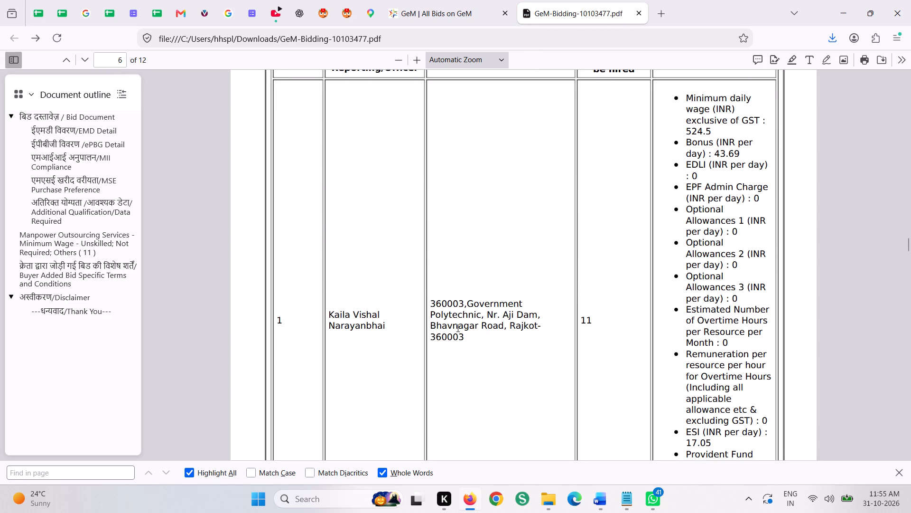
double_click(457, 328)
double_click(512, 328)
key("ctrl+c")
key("ctrl+c")
left_click(602, 500)
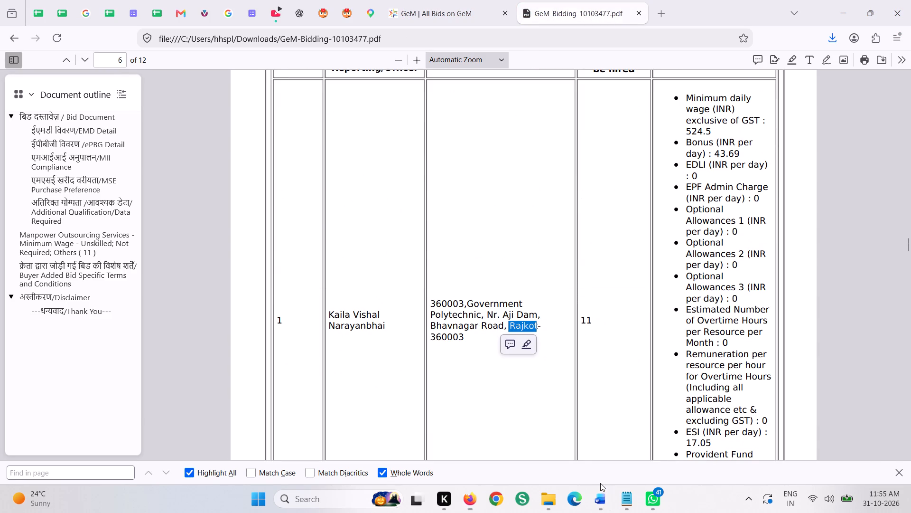
left_click(105, 434)
scroll(398, 291, "up", 2)
left_click_drag(346, 263, 346, 263)
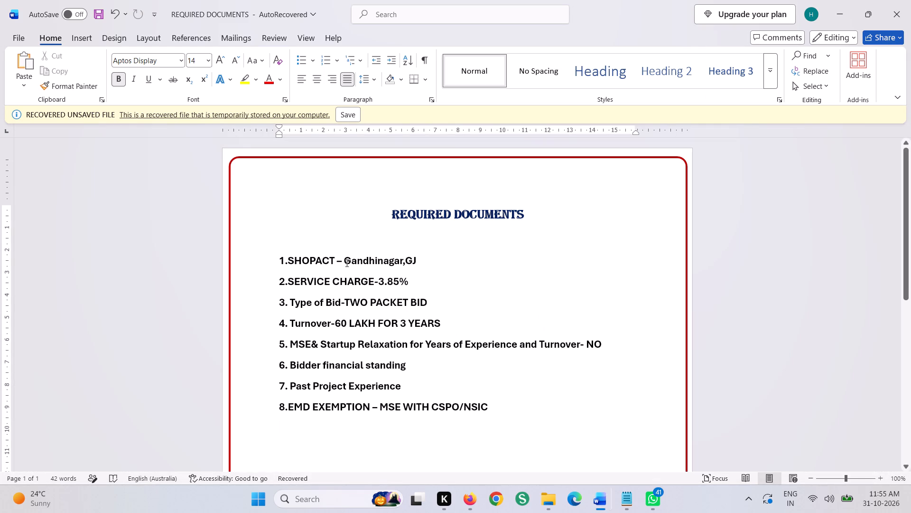
left_click_drag(346, 263, 660, 485)
key("BackSpace")
key("ctrl+v")
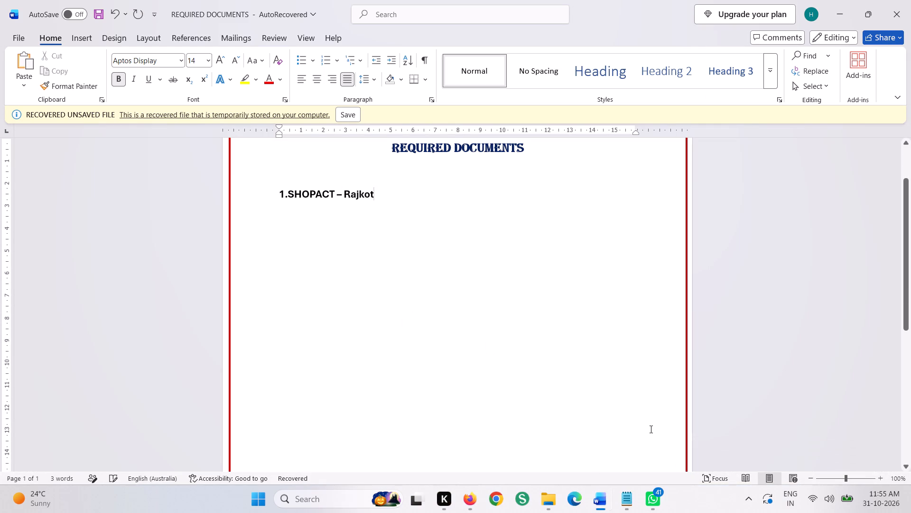
type(",GJ")
Add item 2 to the list as "Turnover-55 LAKH FOR 3 YEARS", copying the word Turnover from the bid document.
key("Return")
type("2.")
key("alt+Tab")
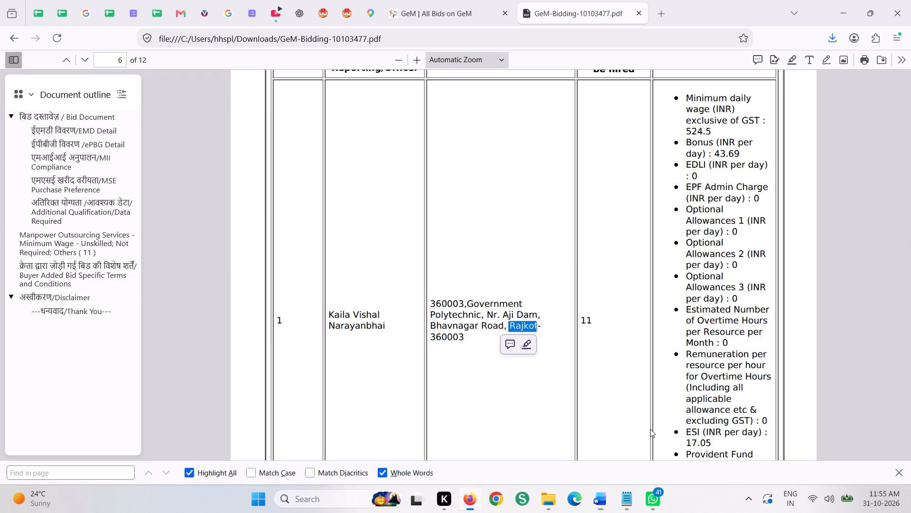
scroll(650, 429, "up", 15)
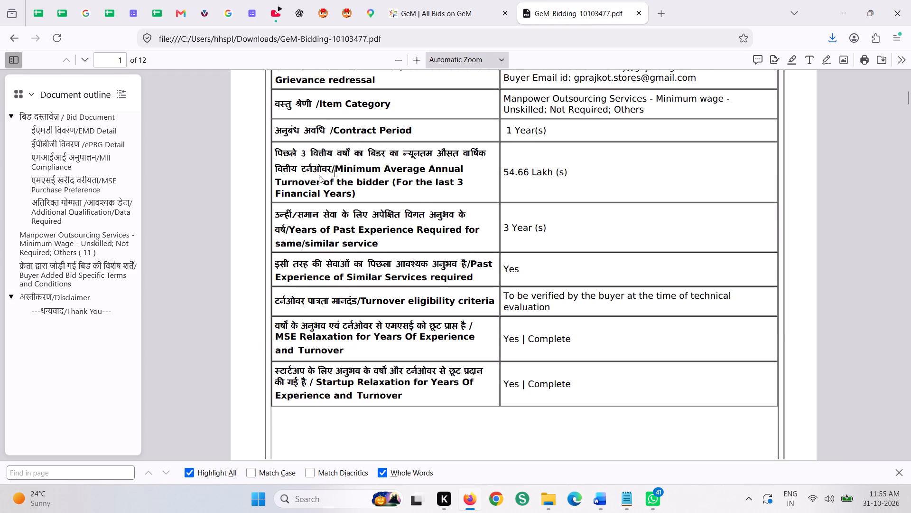
double_click(311, 177)
key("ctrl+c")
key("ctrl+c")
key("alt+Tab")
key("ctrl+v")
type("-55 LAKH FOR 3 YEARS")
key("space")
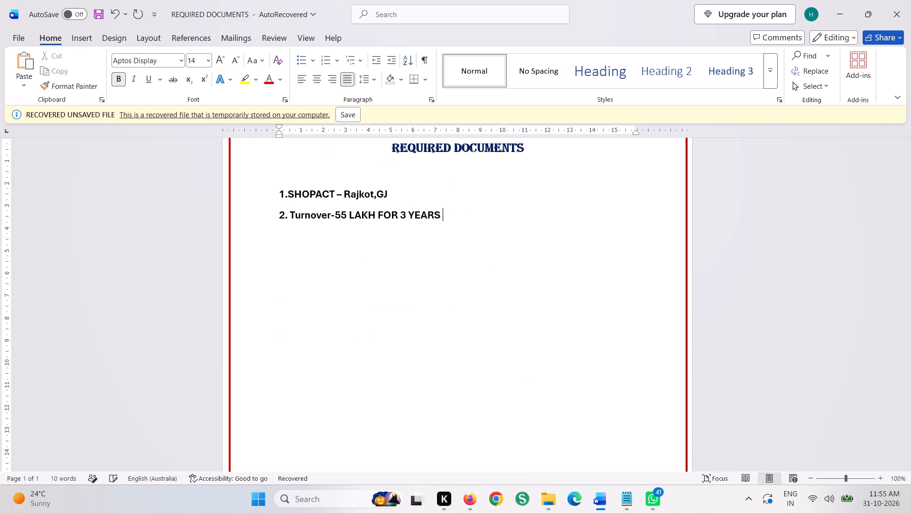
Add item 3 by copying "MSE Relaxation for Years Of Experience and Turnover" from the bid document, joined onto a single line.
key("Return")
type("3.")
key("alt+Tab")
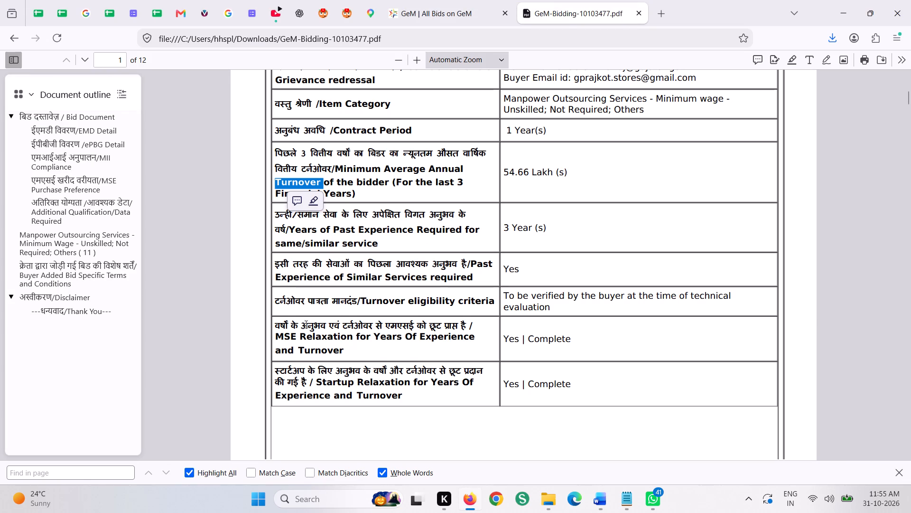
left_click(290, 335)
left_click_drag(290, 335, 335, 357)
key("ctrl+c")
key("ctrl+c")
key("alt+Tab")
key("ctrl+v")
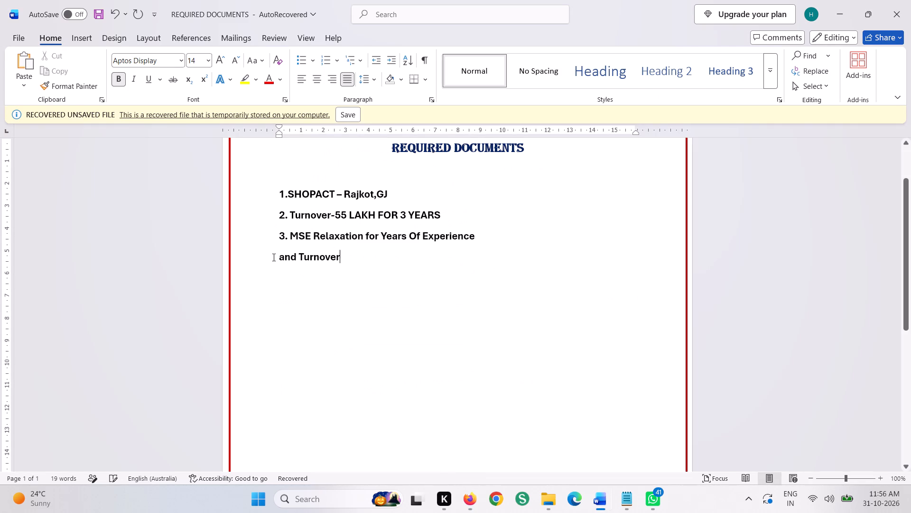
left_click(273, 253)
key("BackSpace")
key("space")
Extend item 3 with "& Startup" after MSE and "- YES" after Turnover, according to the bid's relaxation details.
key("alt+Tab")
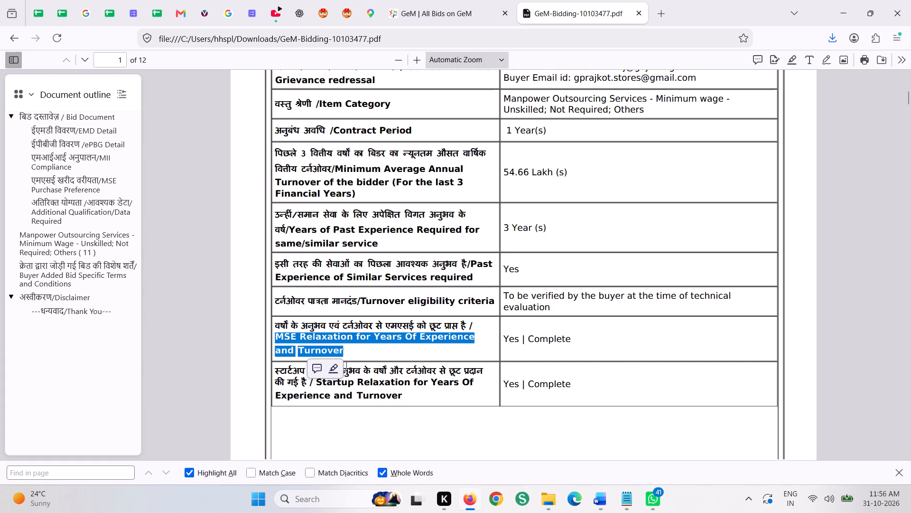
double_click(340, 380)
key("ctrl+c")
key("ctrl+c")
key("alt+Tab")
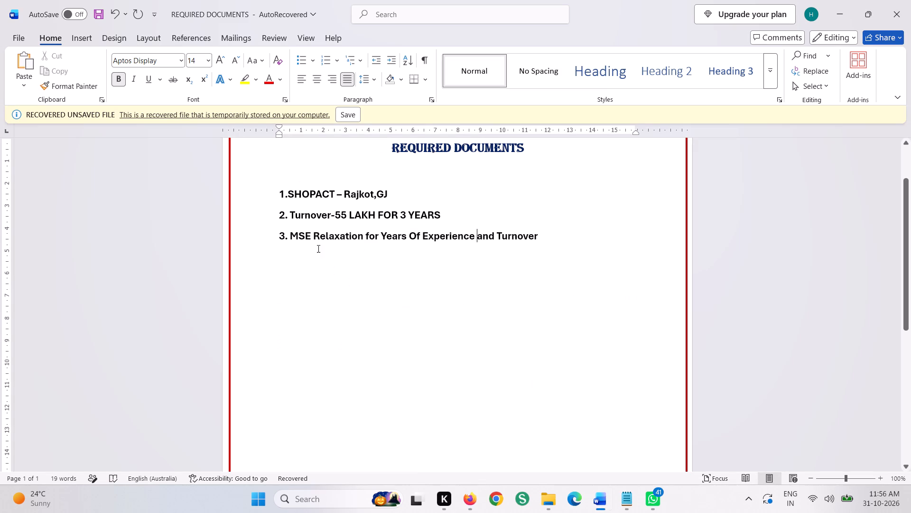
left_click(312, 233)
type("&")
key("space")
key("ctrl+v")
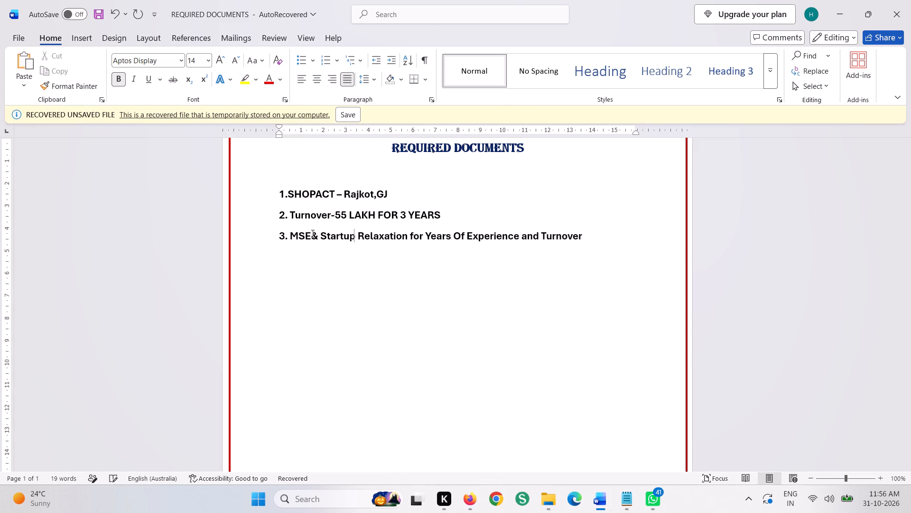
key("alt+Tab")
key("alt+Tab")
left_click(601, 232)
type("- YES")
key("space")
Add item 4 as "Type of Bid- Two Packet Bid" using text copied from the bid details, and start item 5.
key("Return")
type("4.")
key("alt+Tab")
scroll(411, 266, "down", 2)
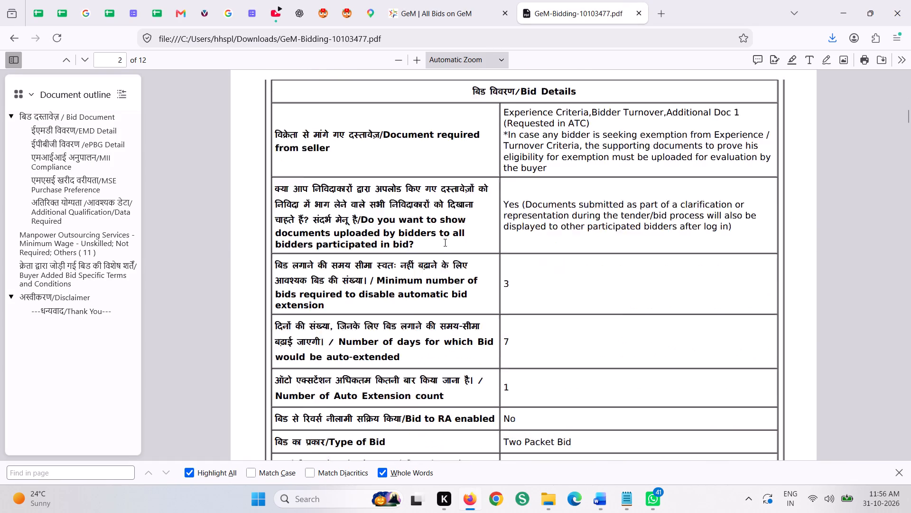
left_click(334, 396)
left_click_drag(334, 396, 386, 398)
key("ctrl+c")
key("ctrl+c")
key("alt+Tab")
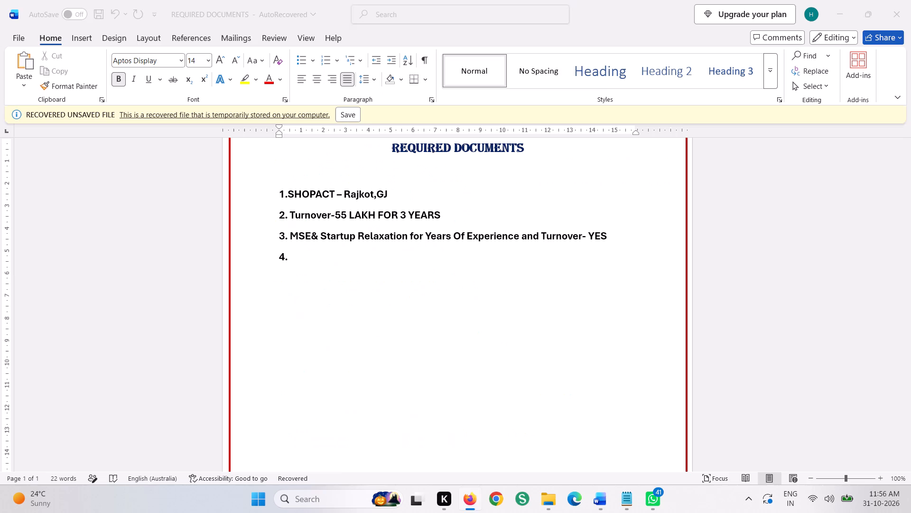
key("ctrl+v")
key("minus")
key("alt+Tab")
triple_click(517, 393)
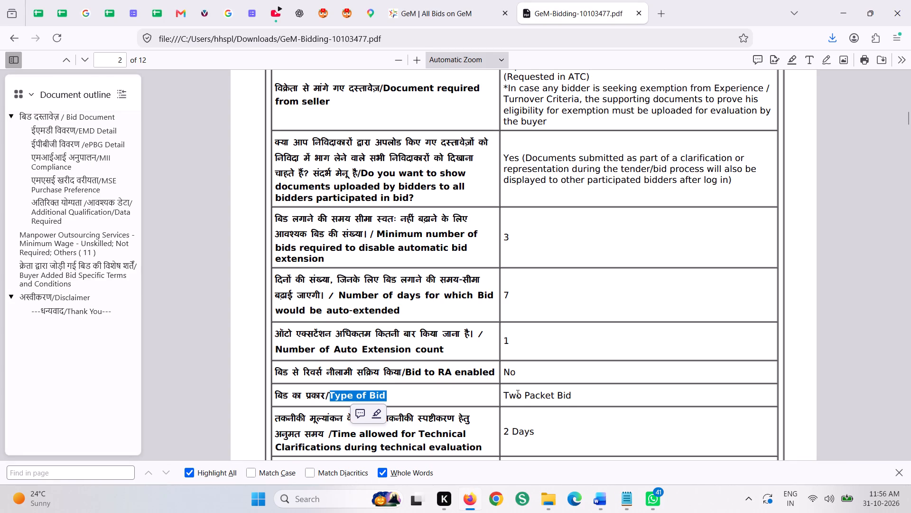
key("ctrl+c")
key("alt+Tab")
key("ctrl+v")
key("Return")
type("5.")
Examine the bid document's EMD details, MSE purchase preference, and Pre-Qualification Criteria for the remaining requirements.
key("alt+Tab")
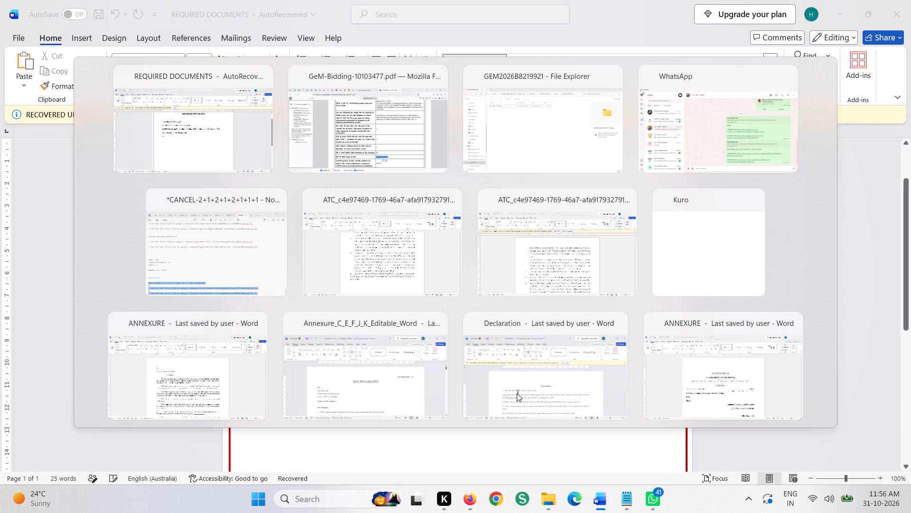
scroll(517, 393, "down", 2)
left_click(360, 140)
scroll(407, 198, "down", 1)
scroll(514, 237, "down", 1)
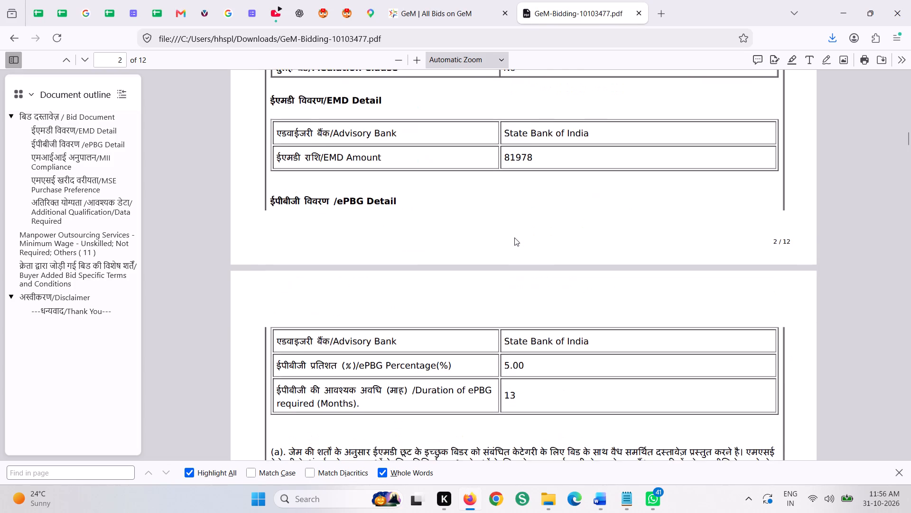
scroll(504, 244, "up", 1)
scroll(503, 244, "down", 3)
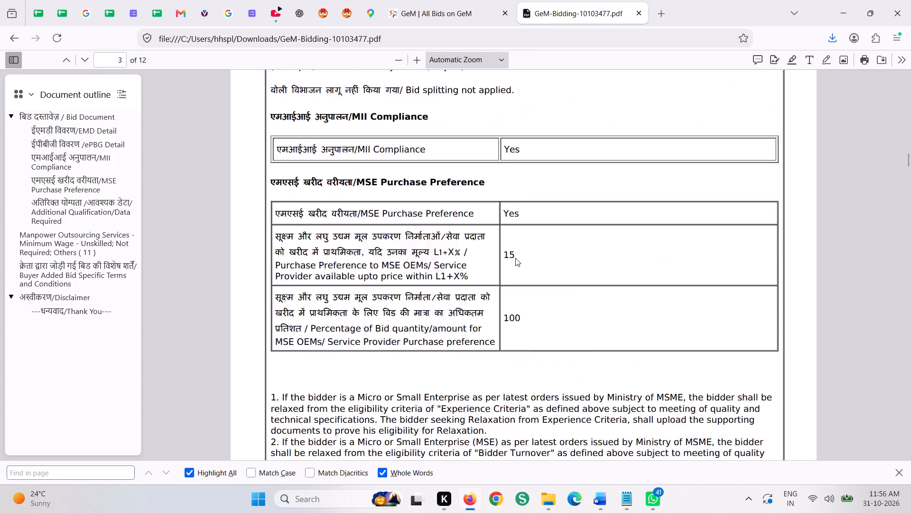
scroll(515, 258, "down", 9)
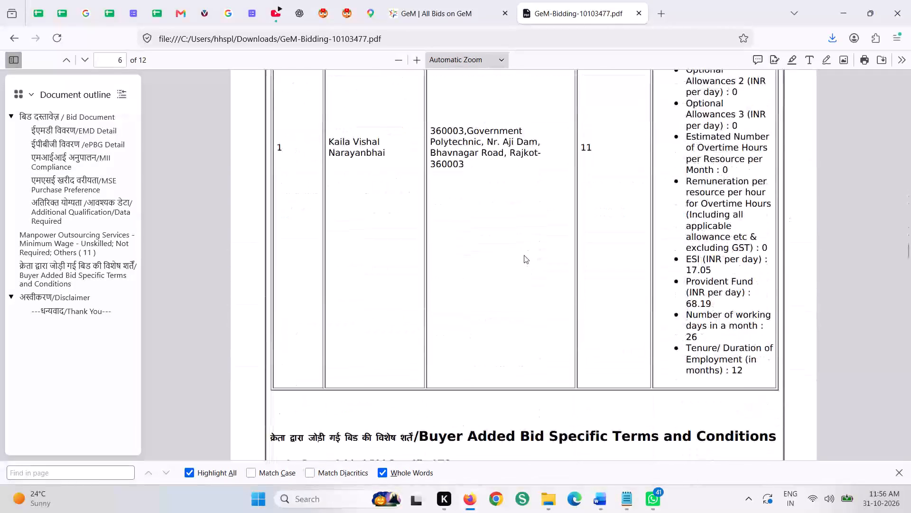
scroll(521, 253, "down", 5)
scroll(489, 258, "up", 3)
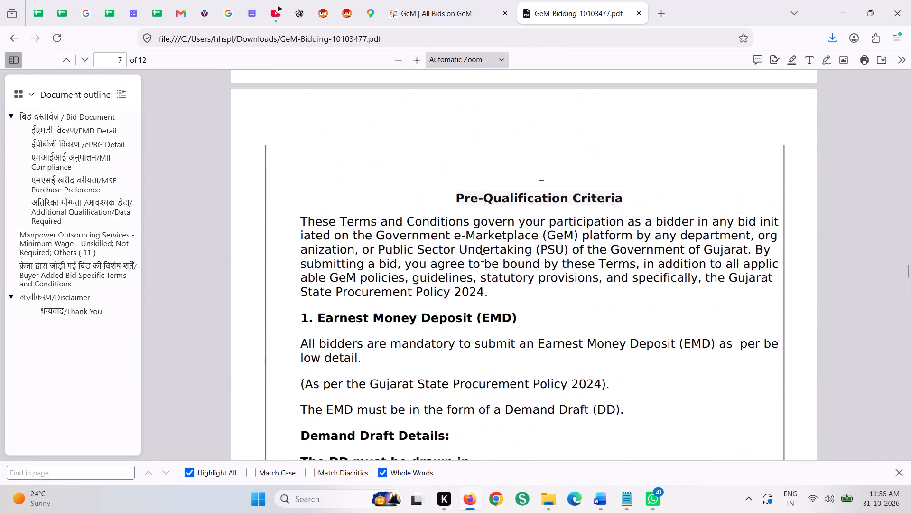
scroll(465, 259, "down", 1)
scroll(469, 260, "up", 1)
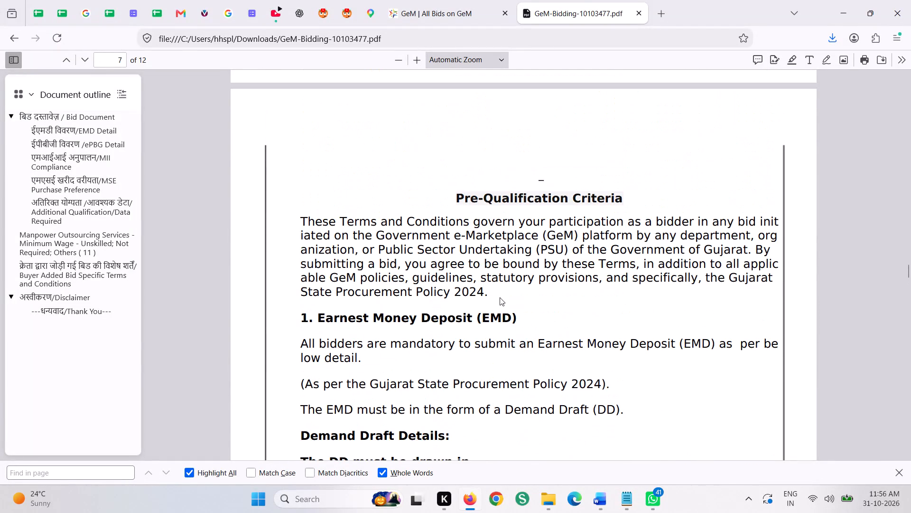
Complete item 5 of the Word list as "EMD EXEMPTION – NSIC/CSPO".
key("alt+Tab")
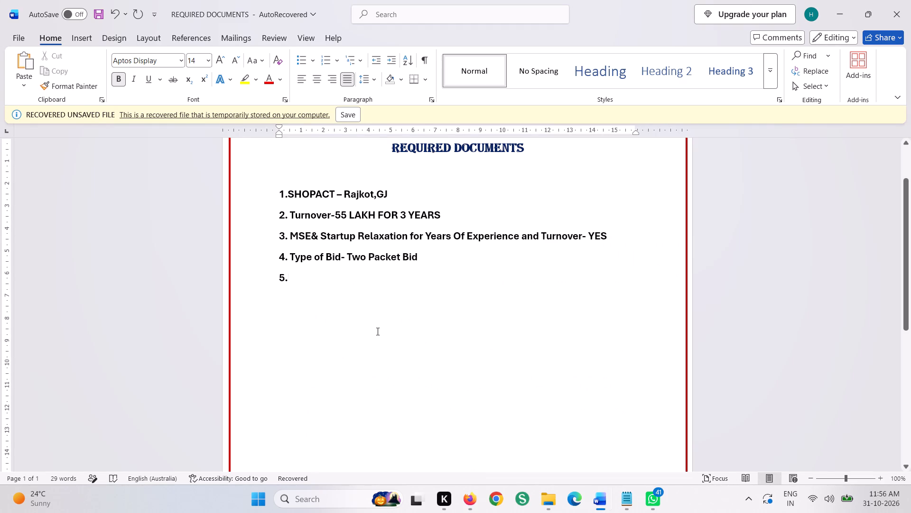
type("EMD EXEMPTION - NSIC")
type("/CSPO")
Start item 6 on a new line below the EMD exemption entry in the Word list.
key("Return")
type("6.")
key("alt+Tab")
left_click(375, 131)
key("alt+Tab")
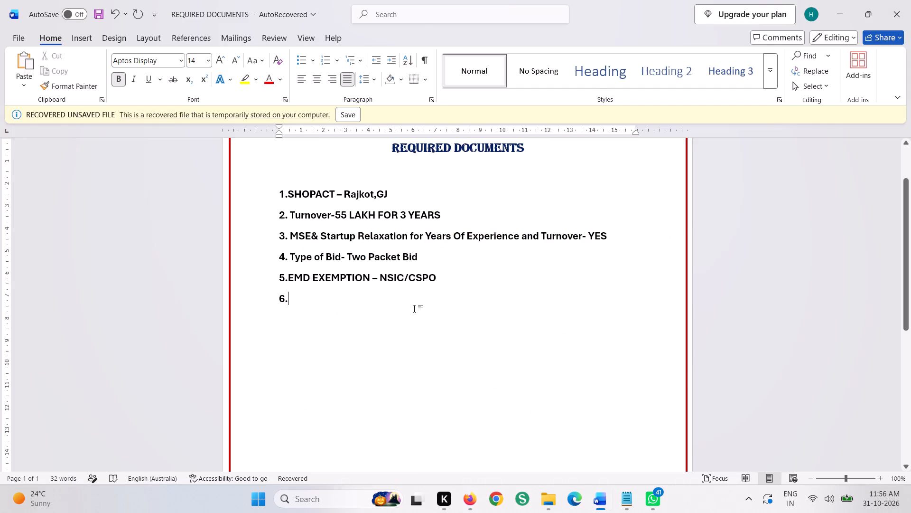
Examine the bid document's Demand Draft submission rules and the eligibility criteria for exemption in EMD.
key("alt+Tab")
scroll(420, 307, "down", 1)
scroll(480, 295, "down", 1)
scroll(462, 262, "down", 1)
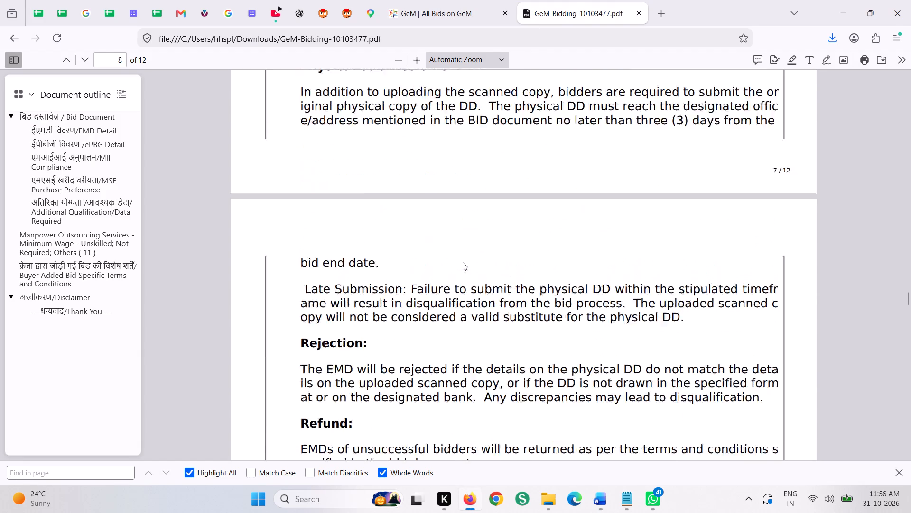
scroll(480, 266, "up", 1)
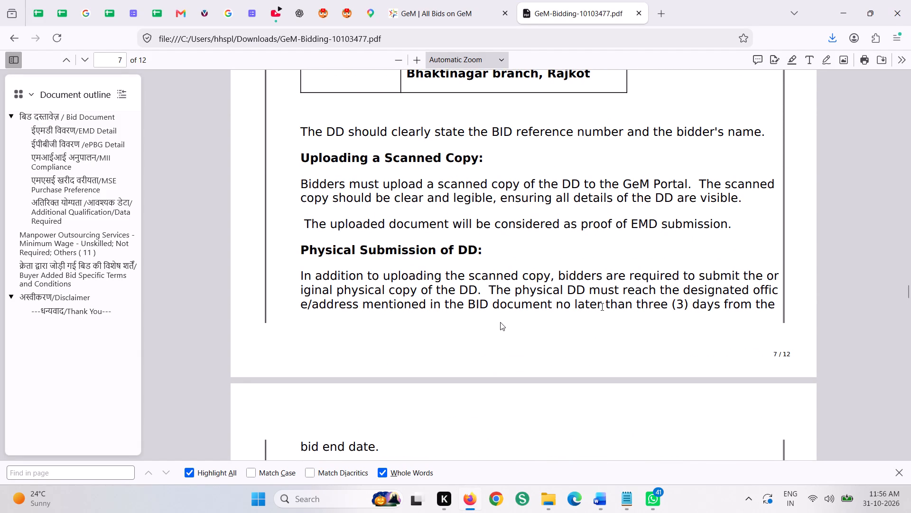
scroll(475, 322, "down", 1)
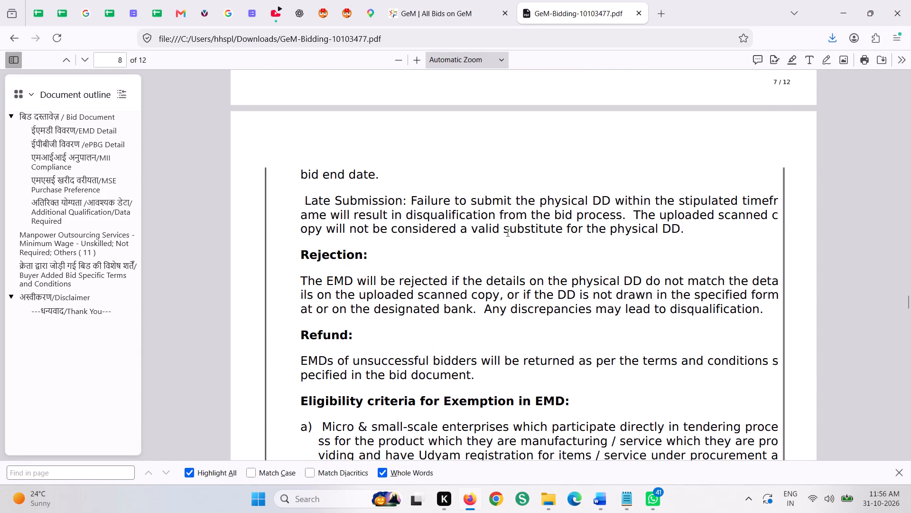
scroll(533, 231, "up", 1)
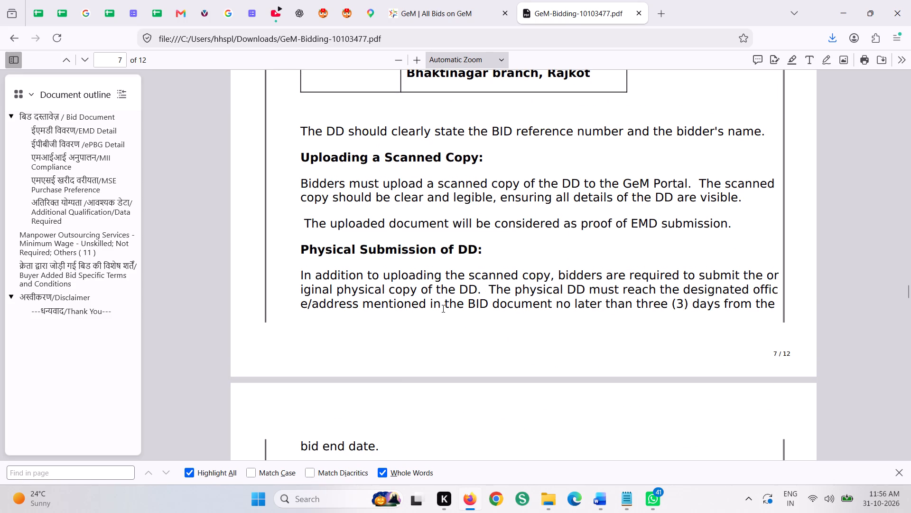
scroll(507, 317, "down", 1)
scroll(507, 317, "up", 1)
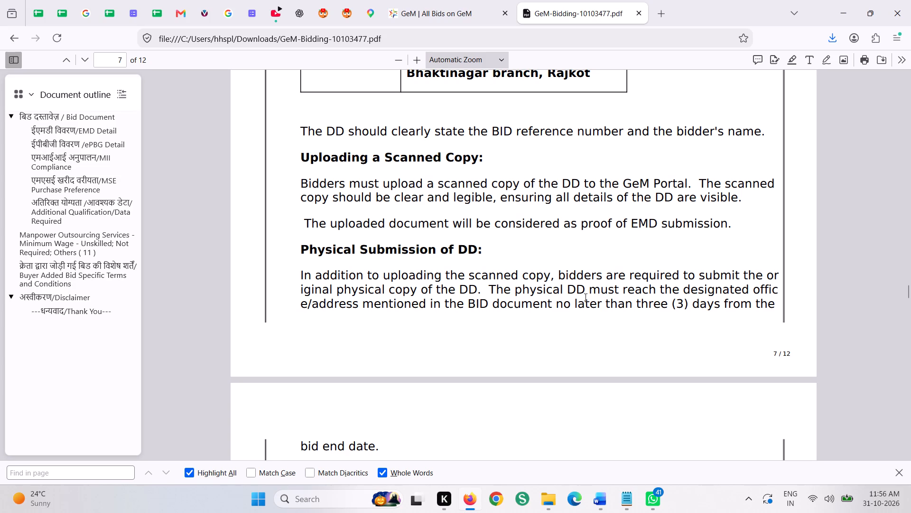
scroll(531, 342, "down", 1)
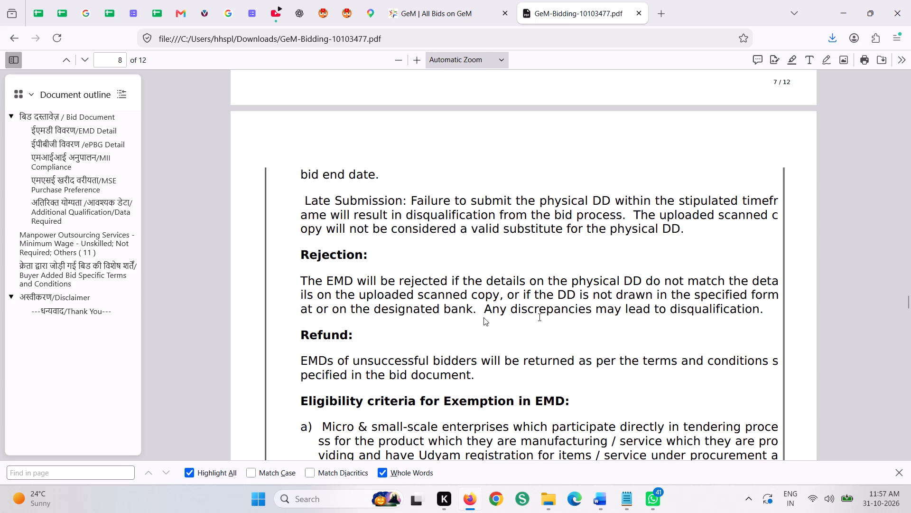
scroll(483, 322, "down", 1)
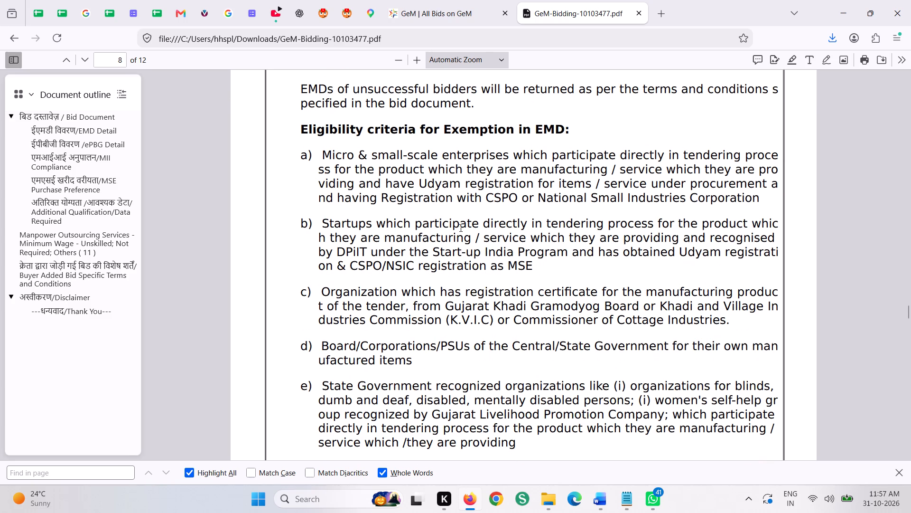
scroll(550, 214, "down", 1)
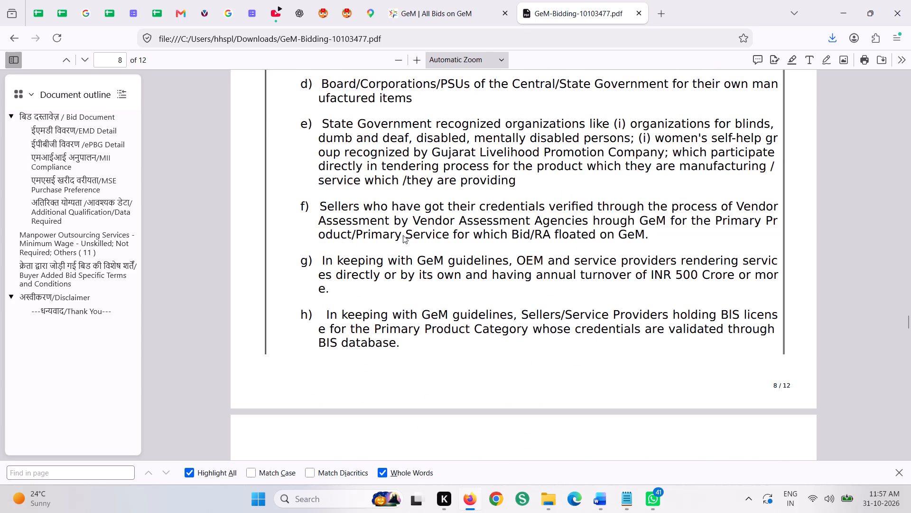
scroll(402, 240, "up", 1)
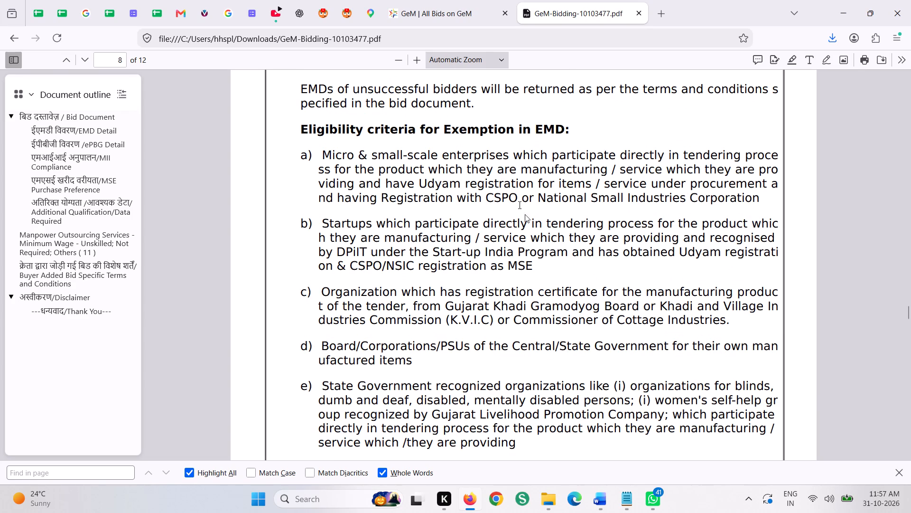
Insert "MSE WITH" before NSIC/CSPO in item 5 of the Word list.
key("alt+Tab")
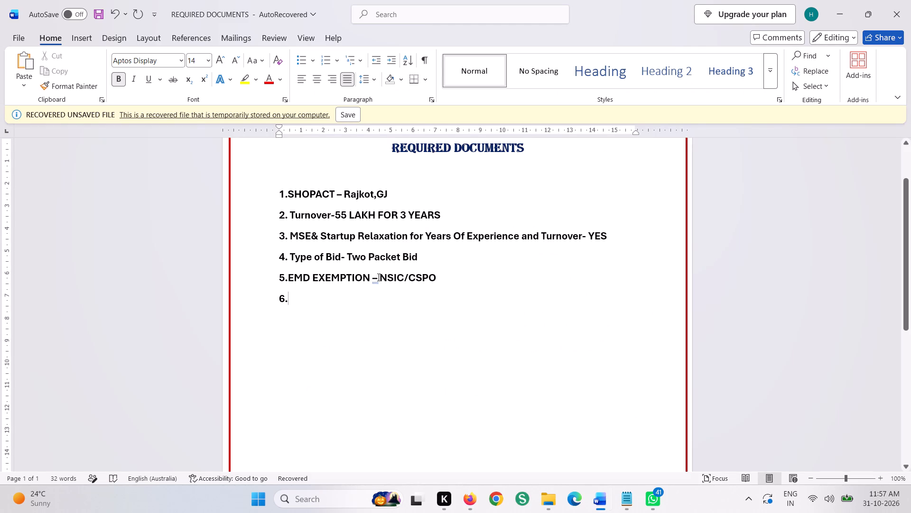
left_click(378, 276)
type("MSE")
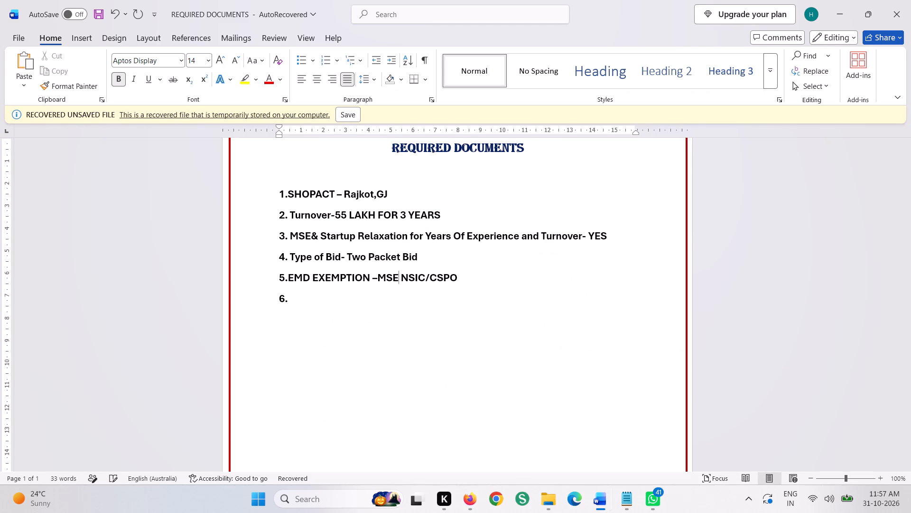
key("space")
type("WITH")
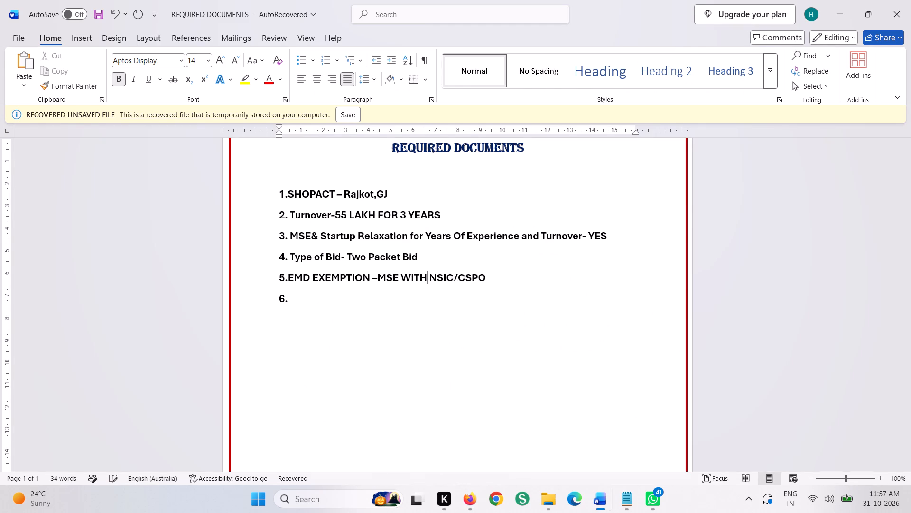
Examine the bid document's experience, registered office and buyer-added terms sections, down to the buyer-uploaded ATC document link.
key("alt+Tab")
key("space")
scroll(425, 255, "down", 1)
scroll(512, 263, "down", 2)
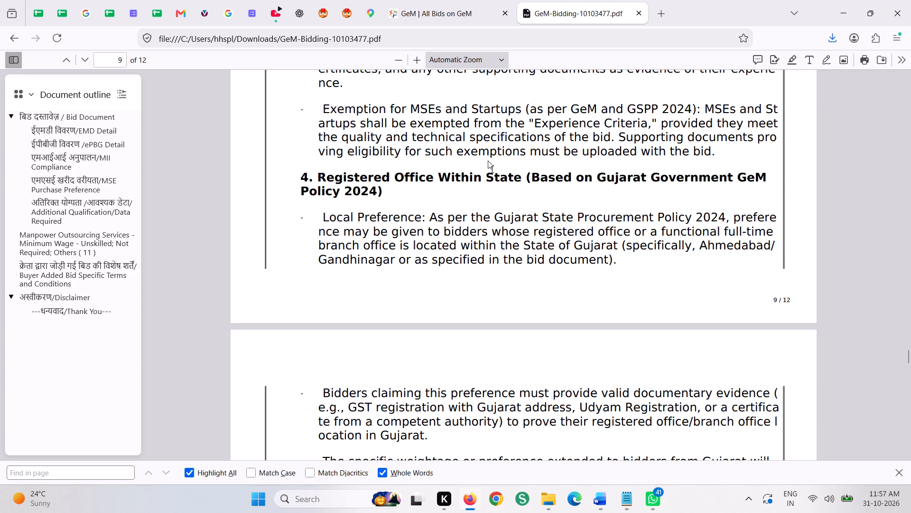
scroll(439, 138, "up", 1)
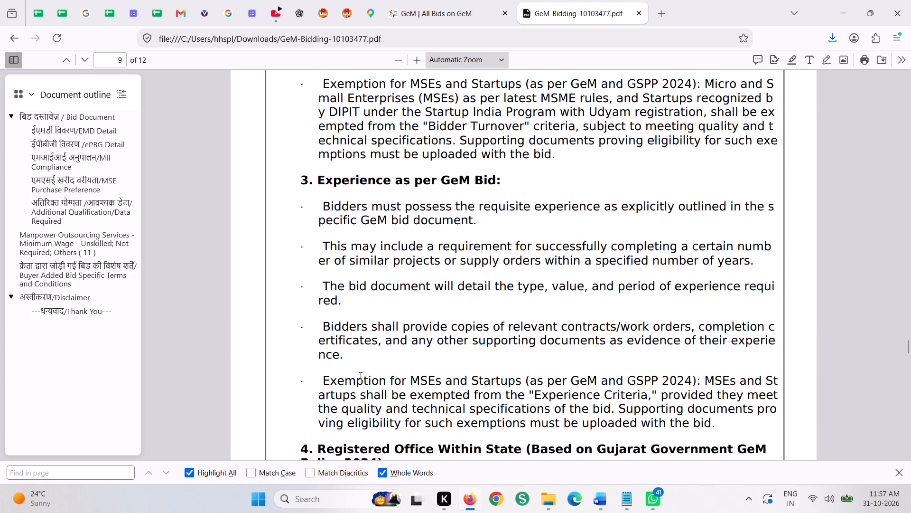
scroll(446, 353, "down", 1)
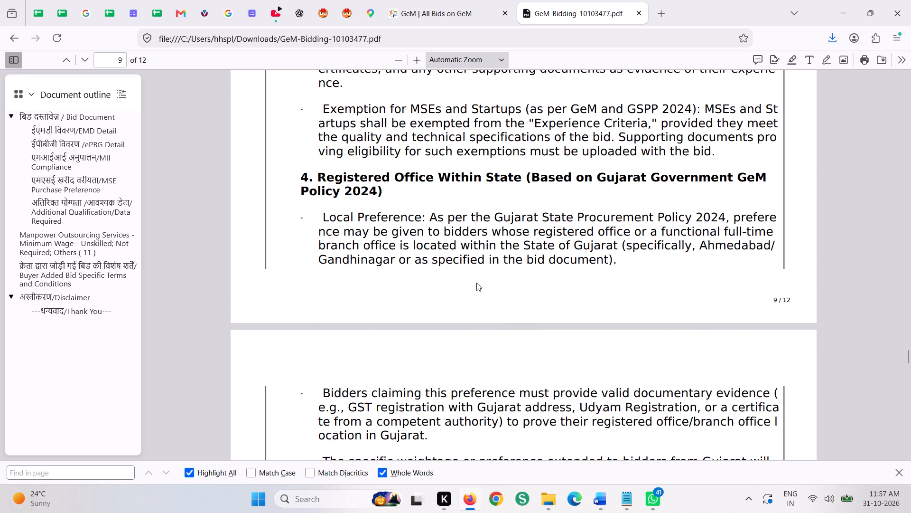
scroll(476, 283, "down", 2)
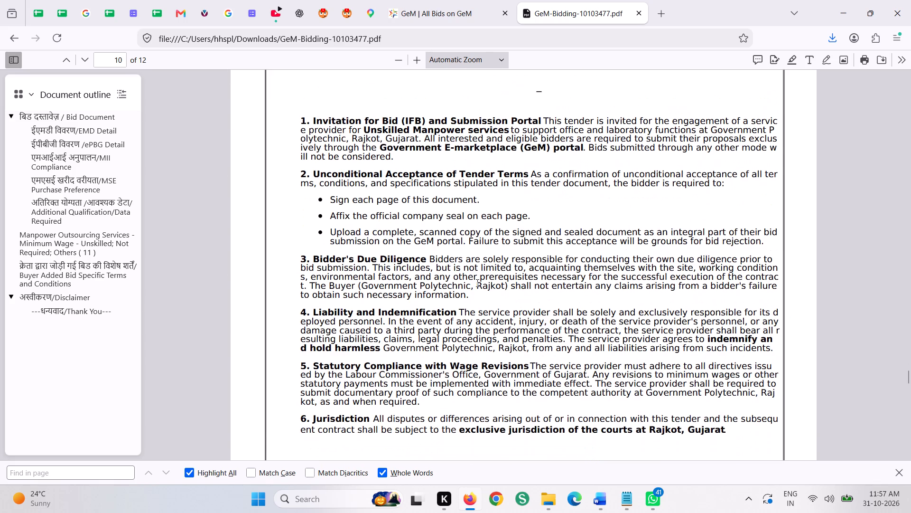
scroll(476, 283, "down", 2)
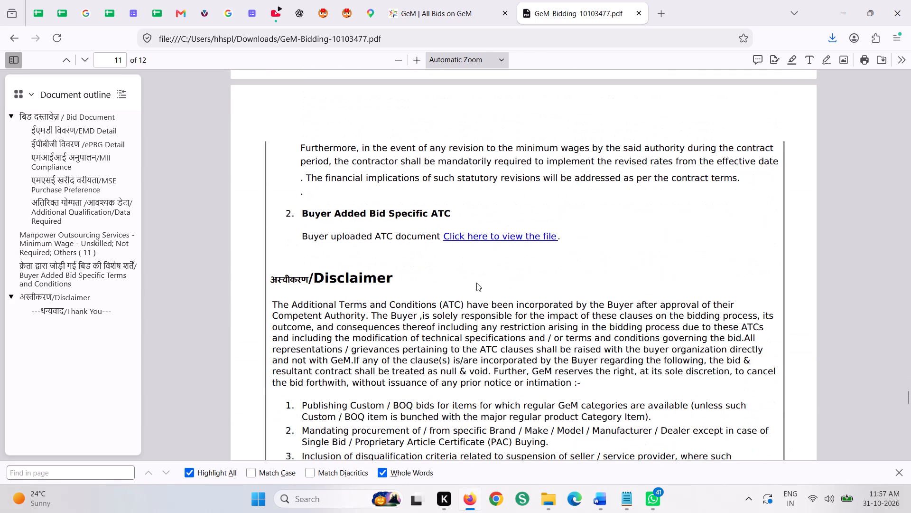
Open the buyer-uploaded ATC document from the bid PDF and skim through it to its last page.
left_click(493, 233)
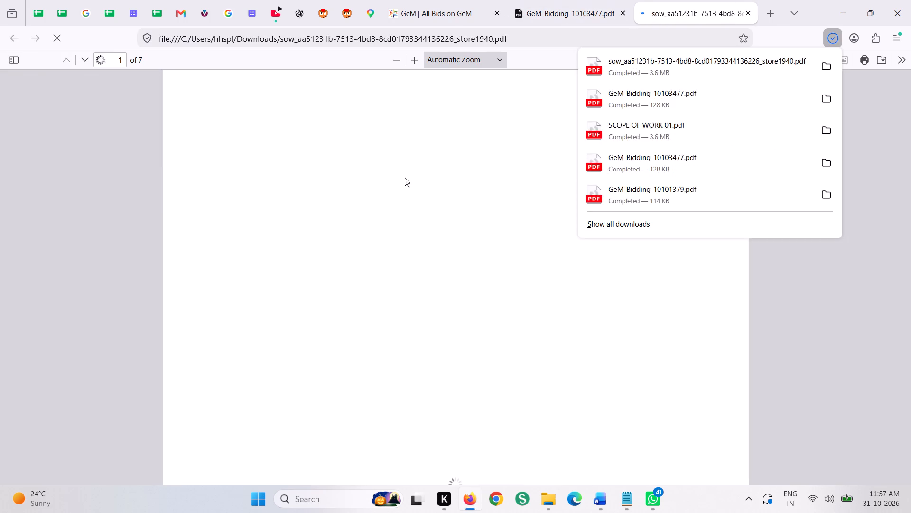
left_click(400, 177)
scroll(455, 206, "down", 2)
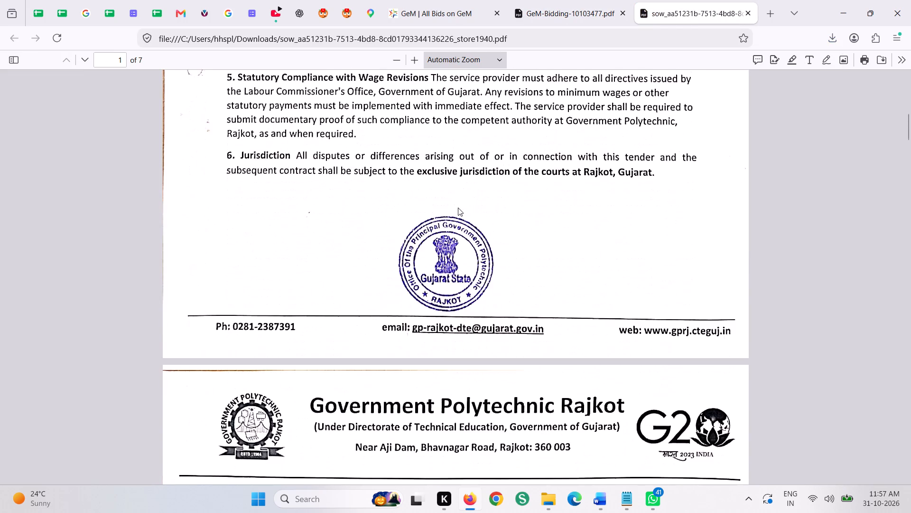
scroll(458, 208, "down", 2)
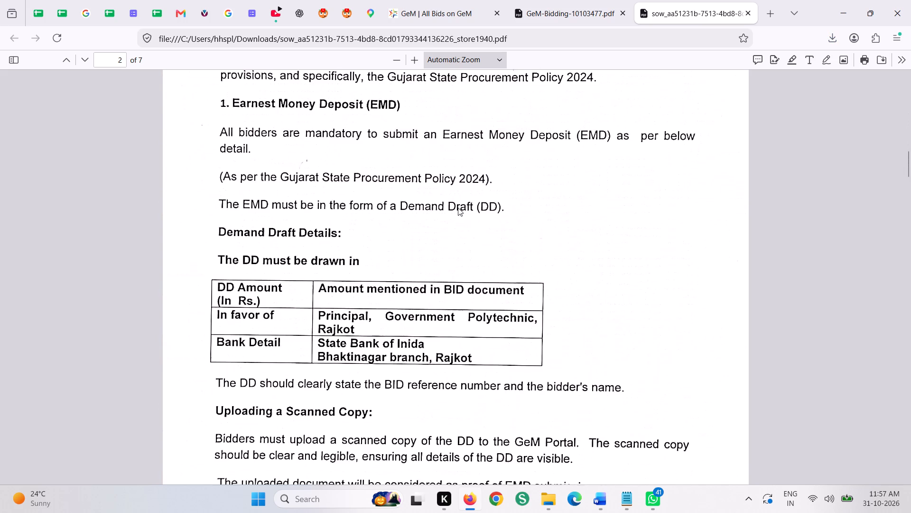
scroll(458, 208, "down", 3)
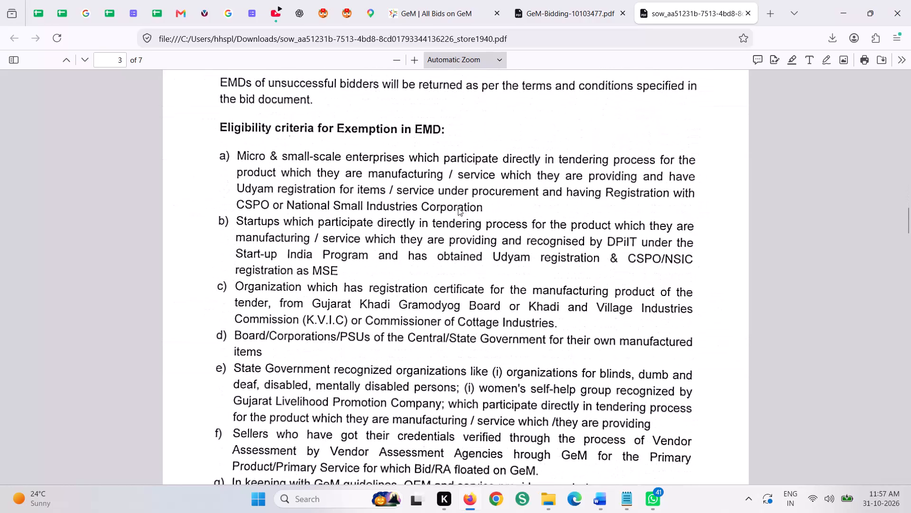
scroll(458, 208, "down", 6)
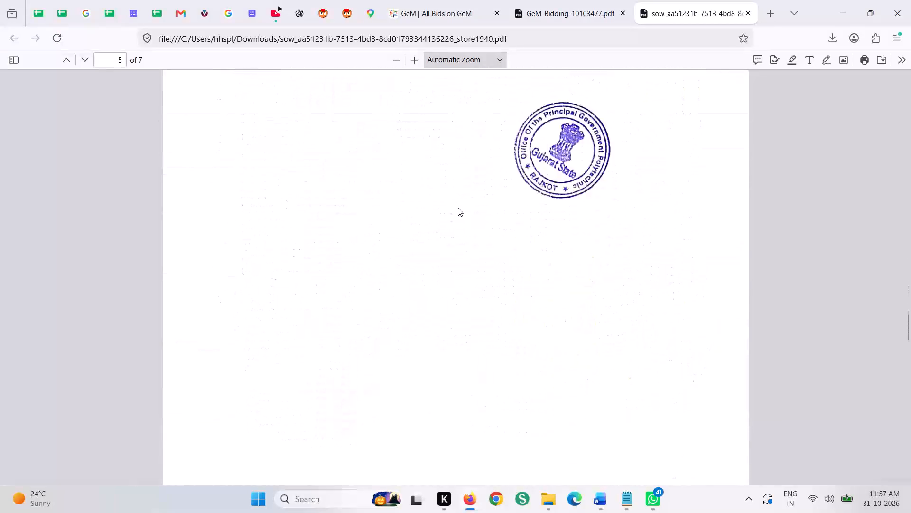
scroll(458, 208, "down", 4)
scroll(614, 90, "down", 2)
scroll(531, 174, "down", 6)
Read the ATC document's minimum wage notice on page 7 and the Class-4 duties list on page 6.
scroll(511, 176, "up", 2)
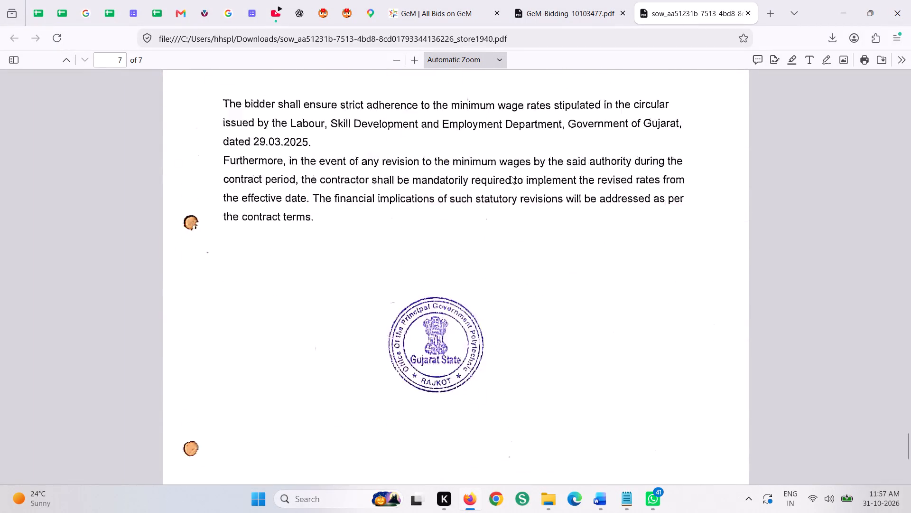
scroll(511, 176, "down", 1)
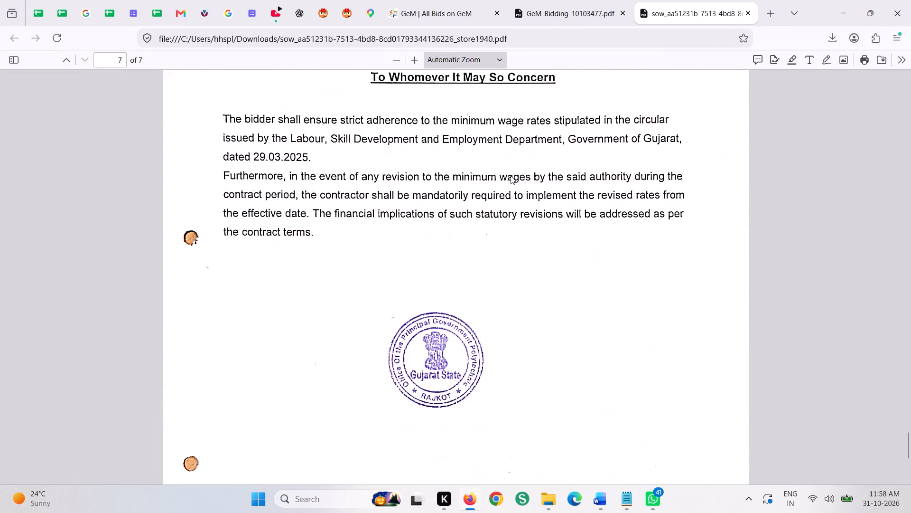
scroll(511, 176, "down", 3)
scroll(511, 176, "up", 2)
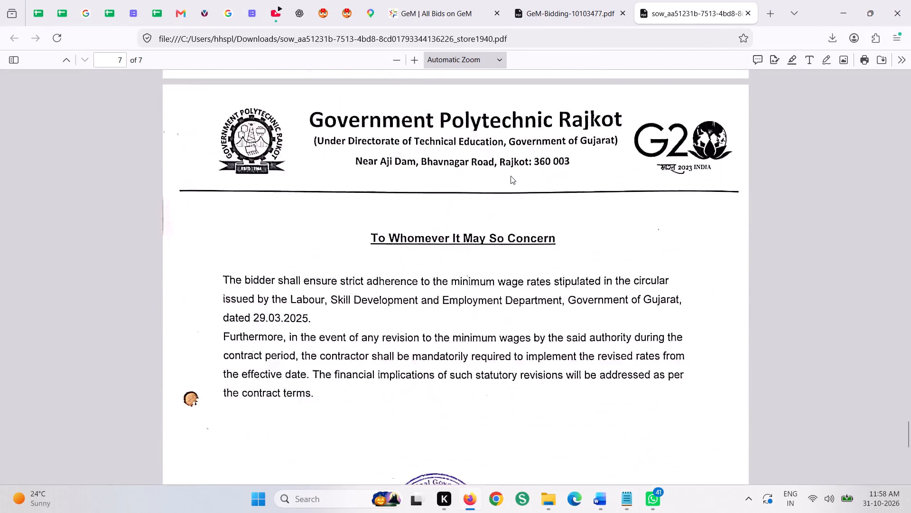
scroll(511, 176, "up", 3)
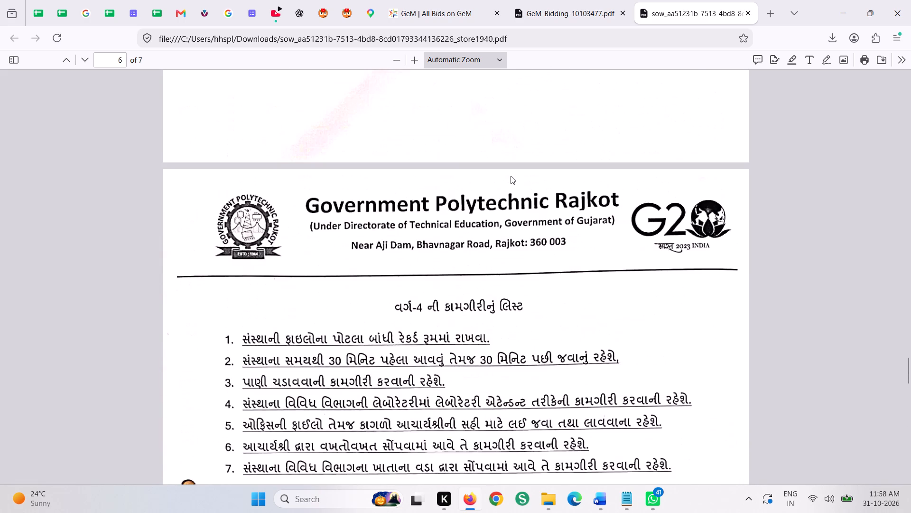
scroll(511, 176, "down", 1)
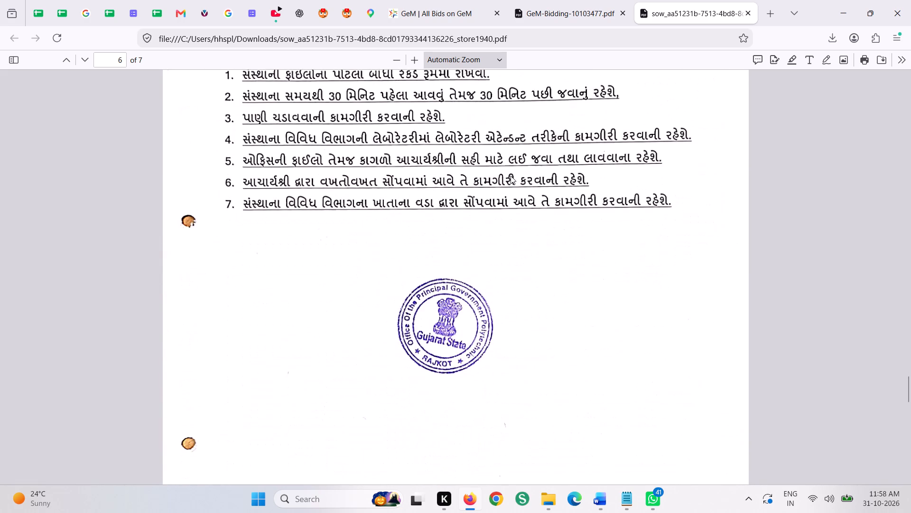
scroll(511, 176, "up", 1)
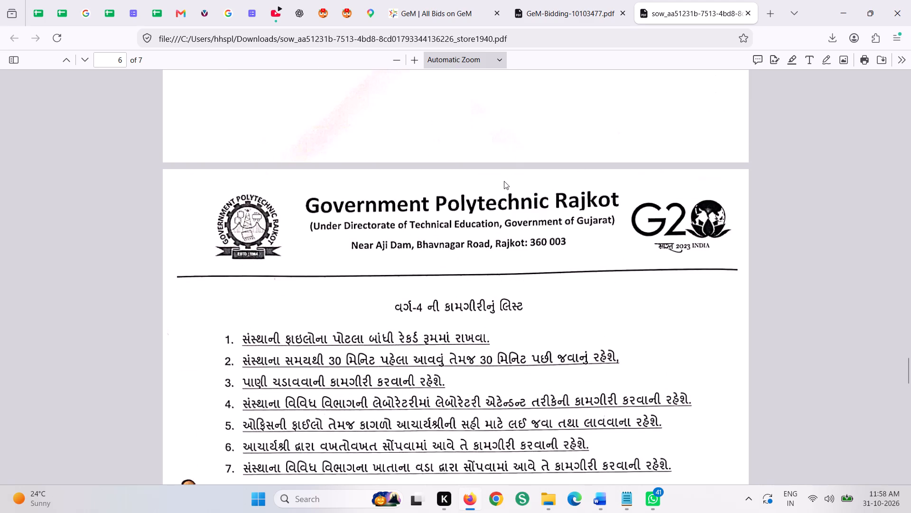
Complete item 6 of the Word list as "GST REG IN GJ", based on the ATC document's Registered Office Within State clause.
scroll(504, 181, "up", 4)
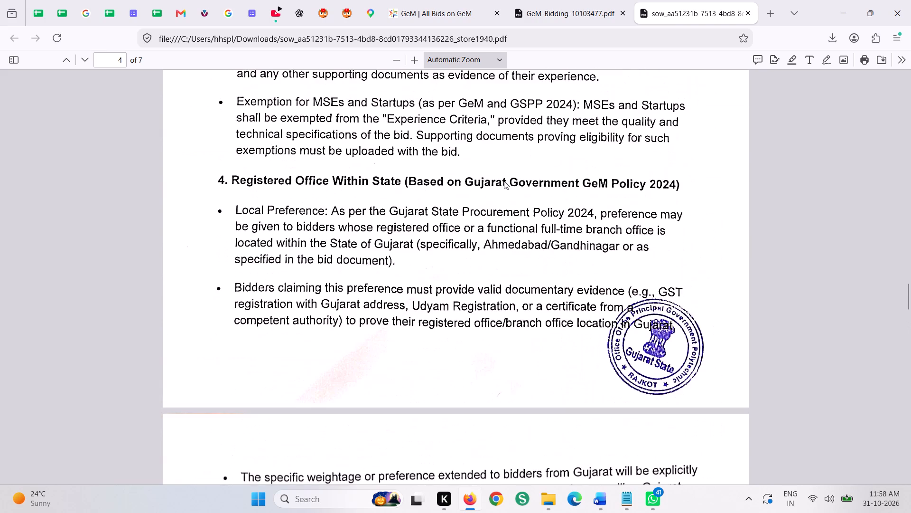
scroll(504, 181, "up", 3)
scroll(504, 181, "down", 3)
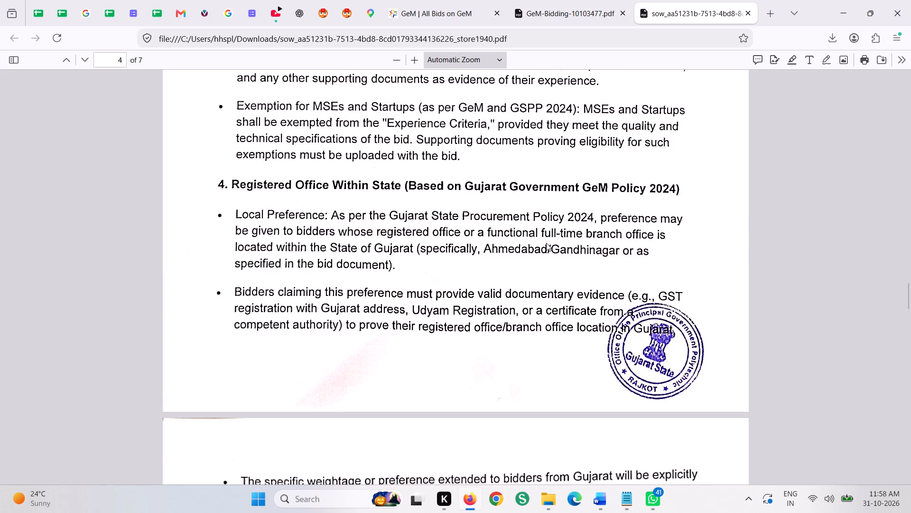
scroll(531, 254, "down", 1)
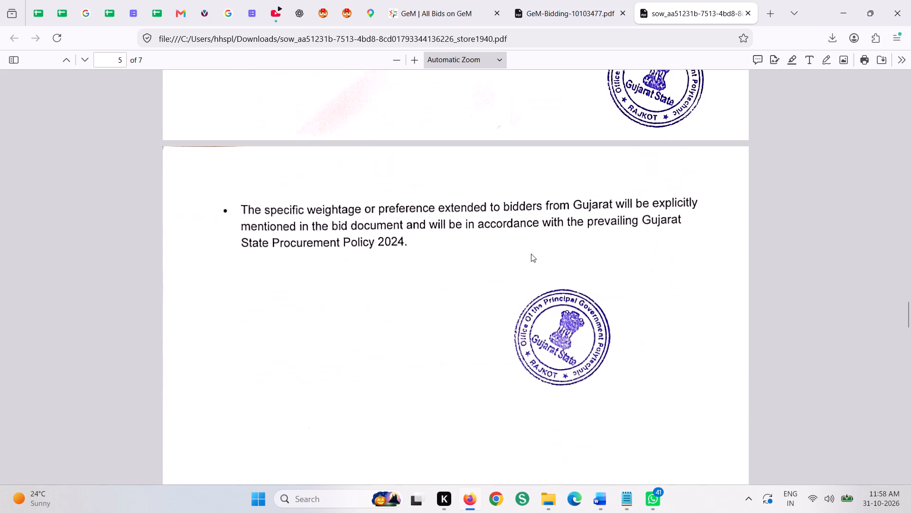
scroll(531, 254, "up", 1)
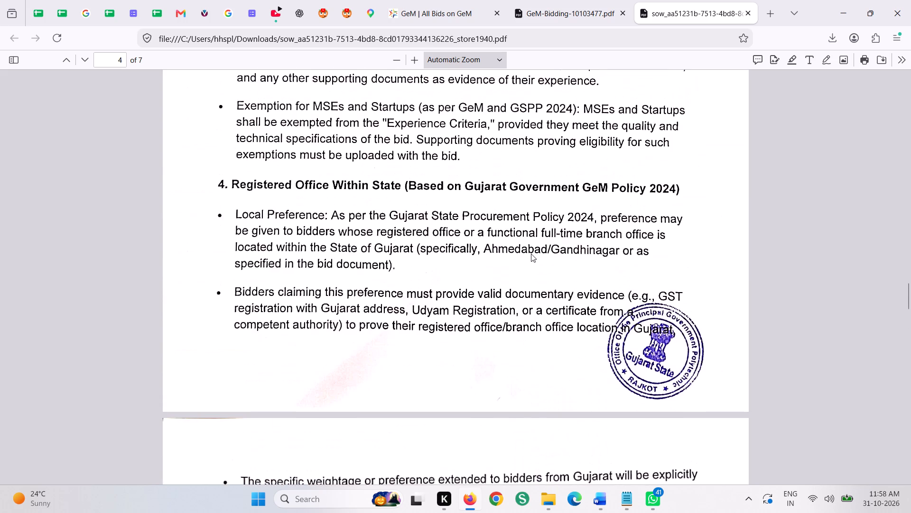
key("alt+Tab")
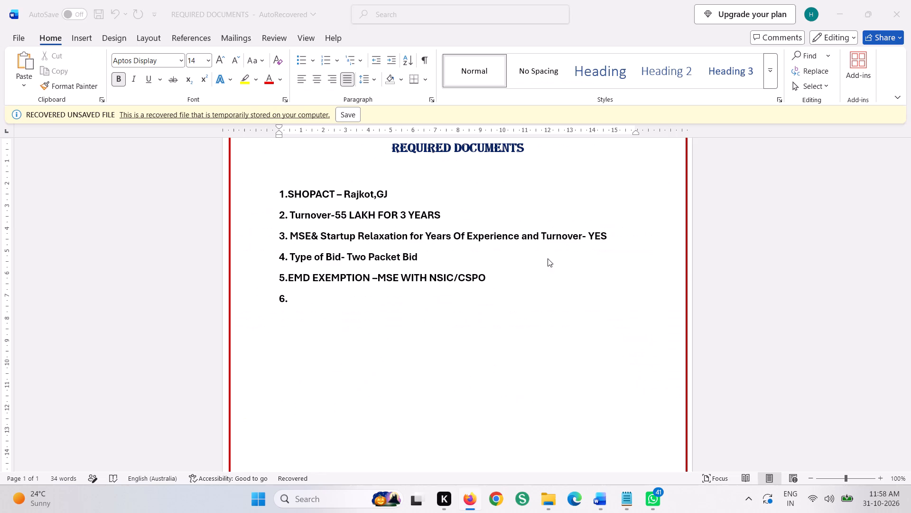
left_click(339, 294)
type("GAT")
key("BackSpace")
key("BackSpace")
type("ST REG IN GJ")
key("Return")
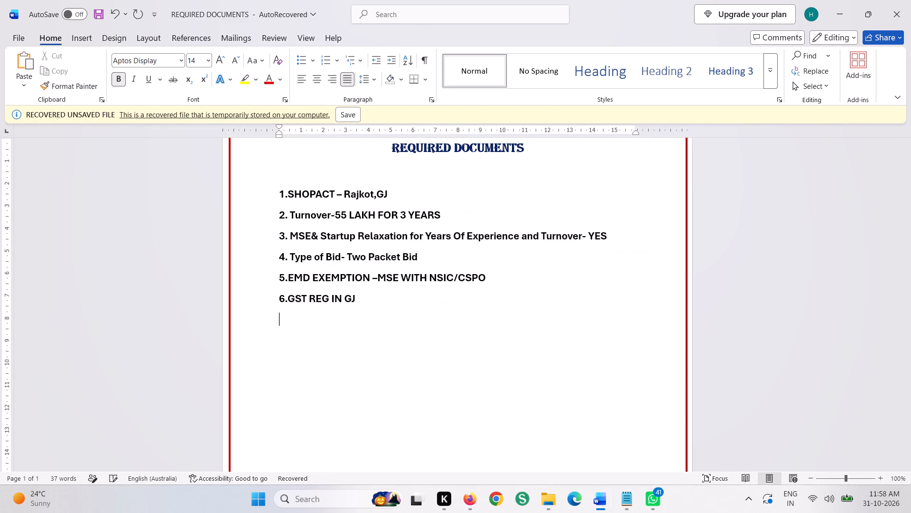
Add item 7 to the Word list from the ATC exemption clause: "MSES AND STARTUPS SHALL BE EXEMPTED FROM THE “EXPERIENCE CRITERIA”".
key("alt+Tab")
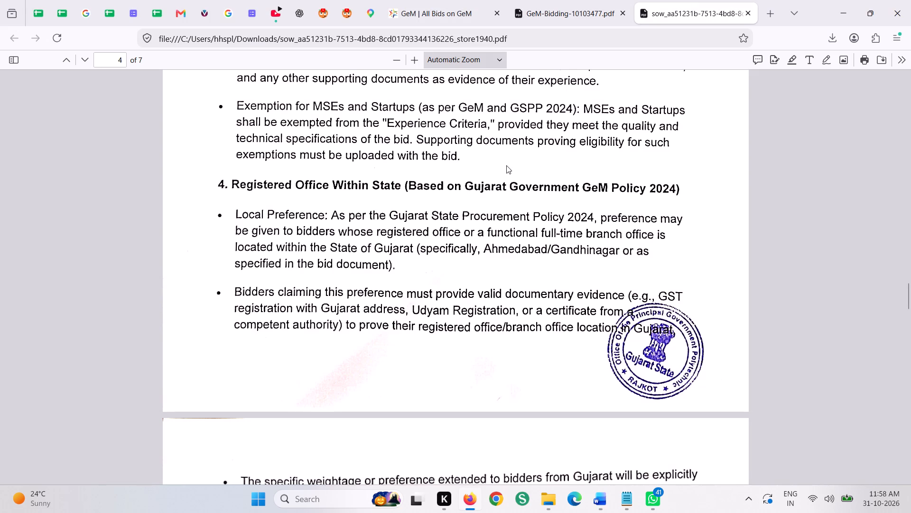
key("alt+Tab")
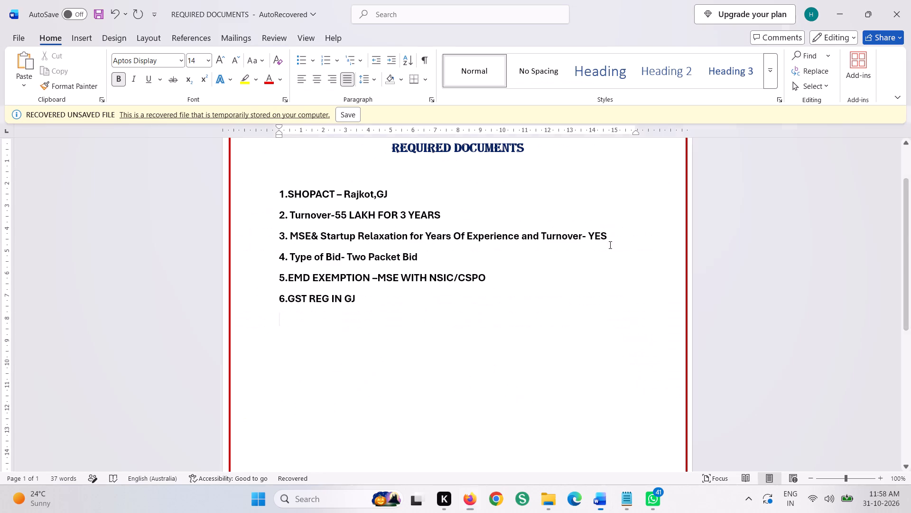
type("7.")
key("alt+Tab")
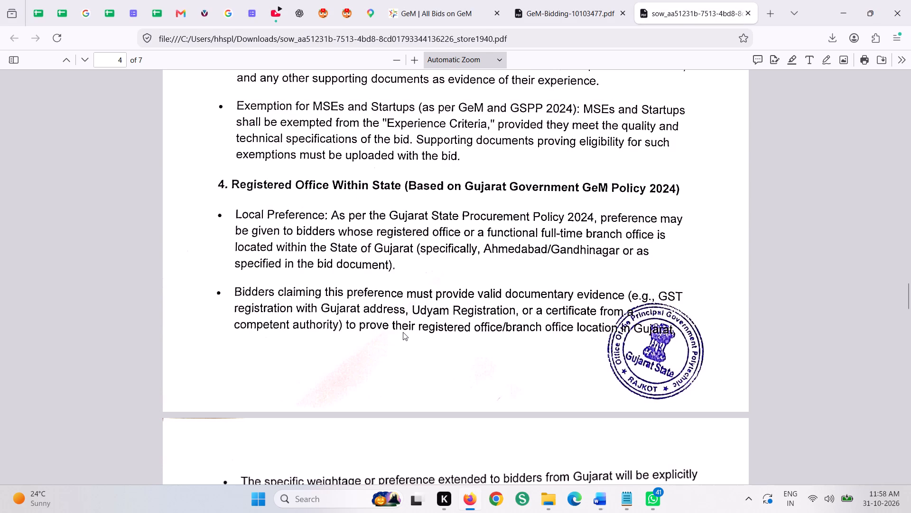
key("alt+Tab")
type("MSES")
key("space")
key("alt+Tab")
key("alt+Tab")
type("AND A")
key("BackSpace")
type("STARTUPS")
key("space")
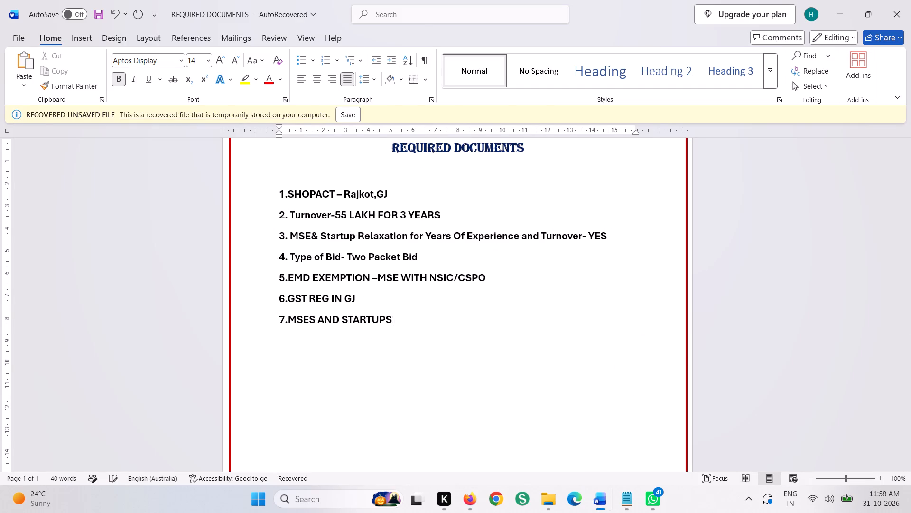
key("alt+Tab")
key("alt+Tab")
key("space")
type("SHALL BE EXEMPTED")
key("space")
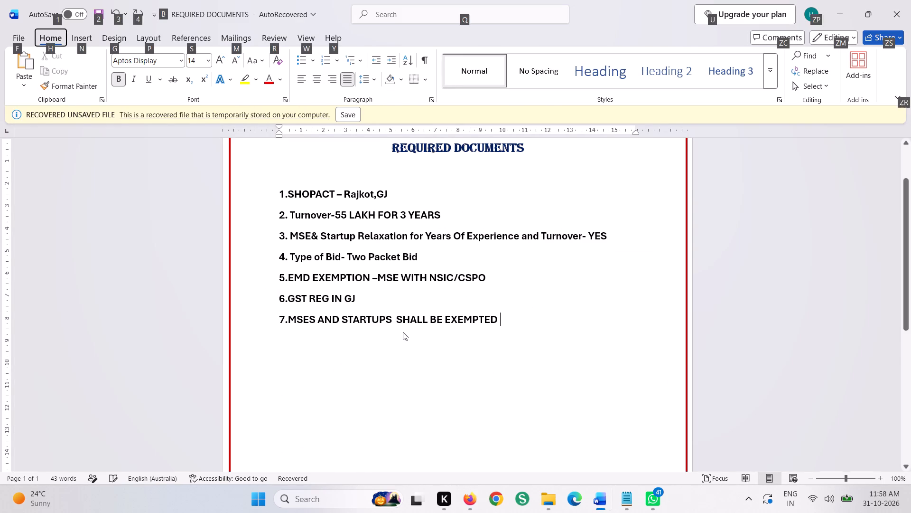
key("alt+Tab")
key("alt+Tab")
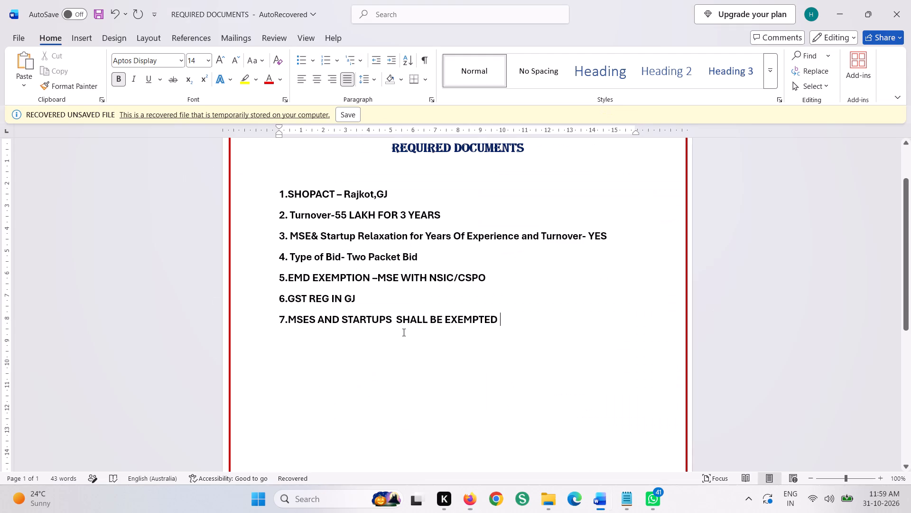
type("FROM THE")
key("space")
key("alt+Tab")
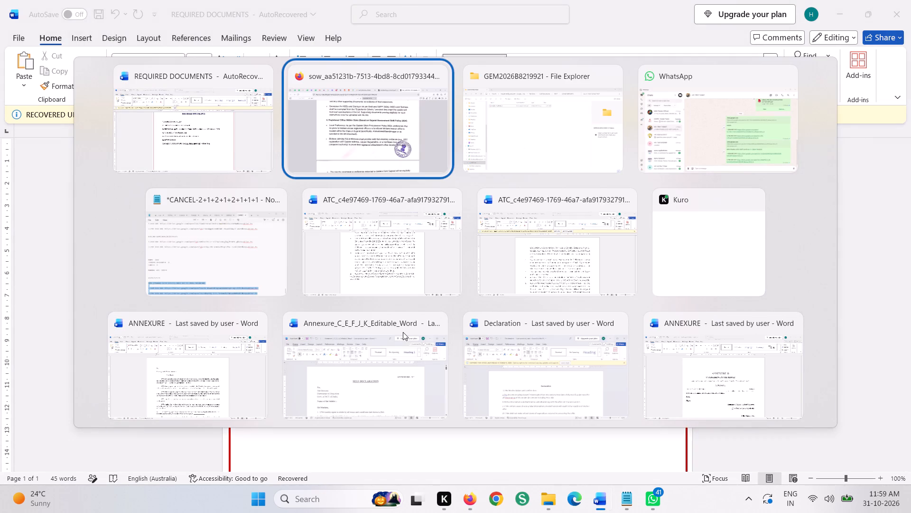
key("Return")
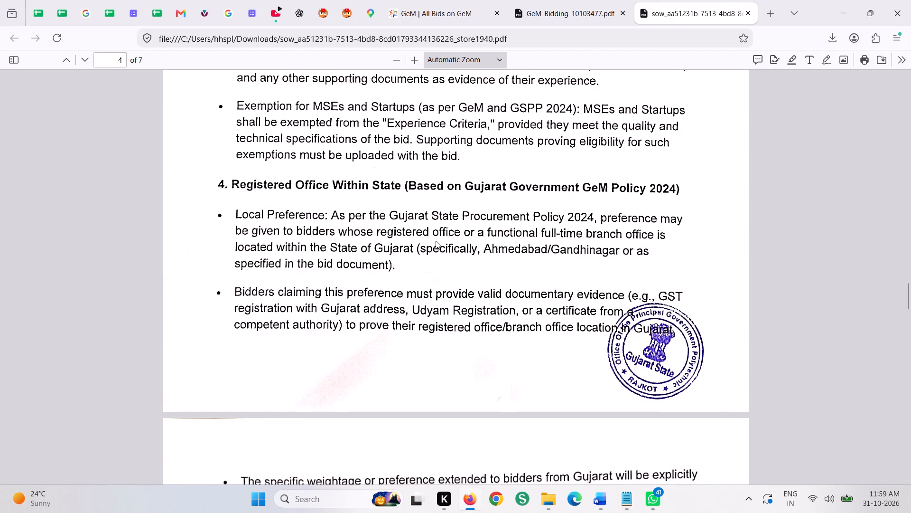
key("alt+Tab")
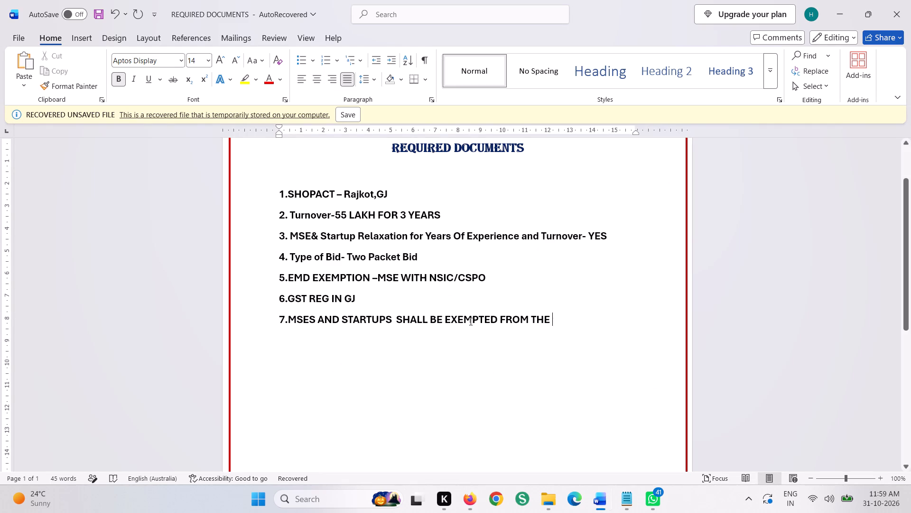
key("shift+quotedbl")
key("e")
key("x")
key("p")
key("e")
key("r")
key("i")
key("e")
key("n")
key("c")
key("e")
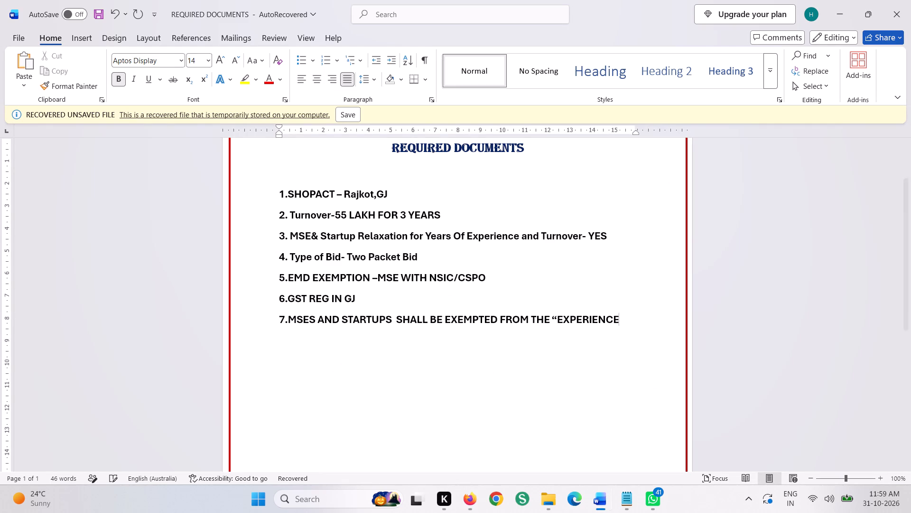
key("space")
key("c")
key("r")
key("i")
key("t")
key("e")
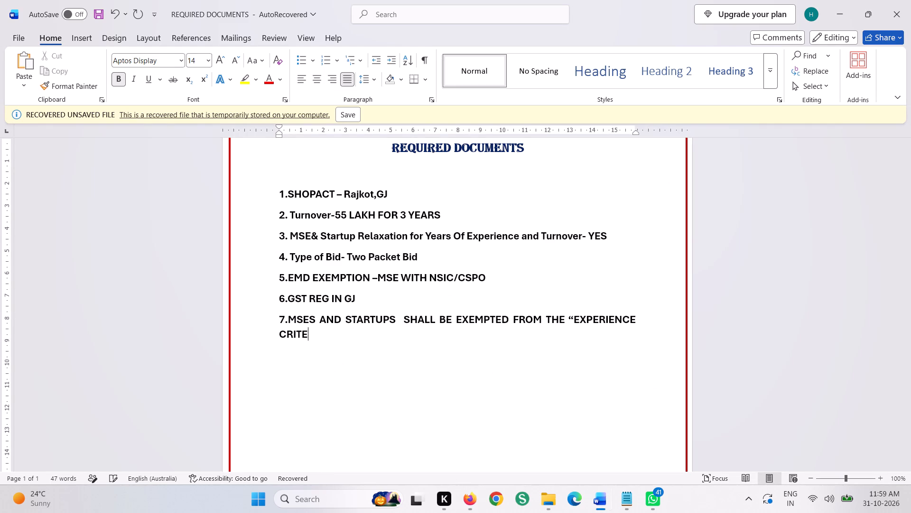
key("r")
key("i")
key("a")
key("space")
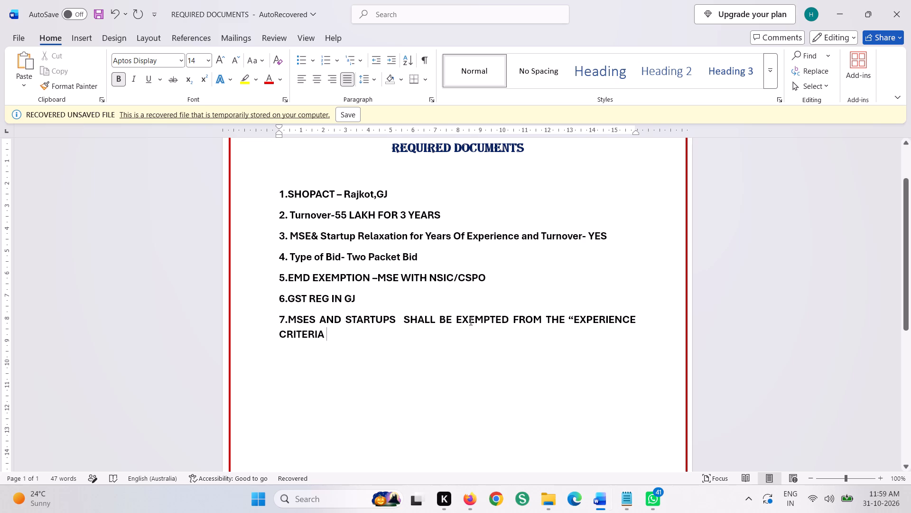
key("BackSpace")
key("alt+Tab")
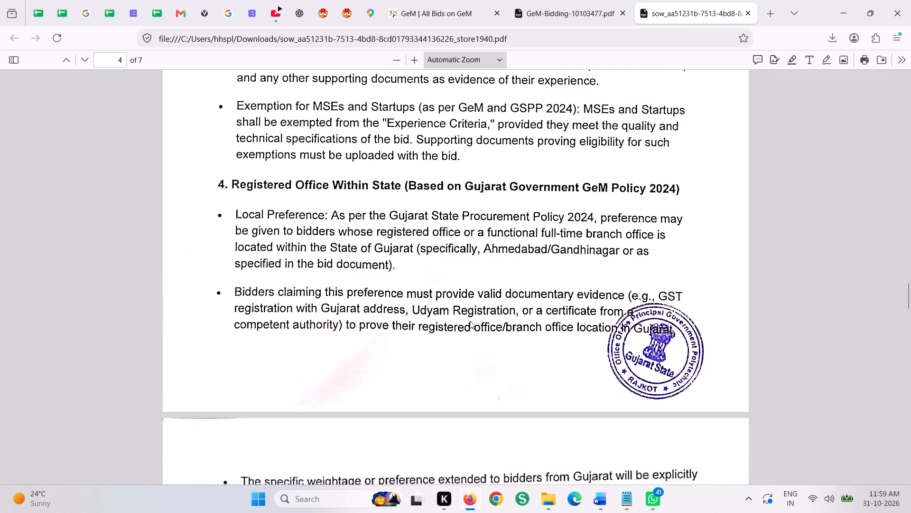
key("alt+Tab")
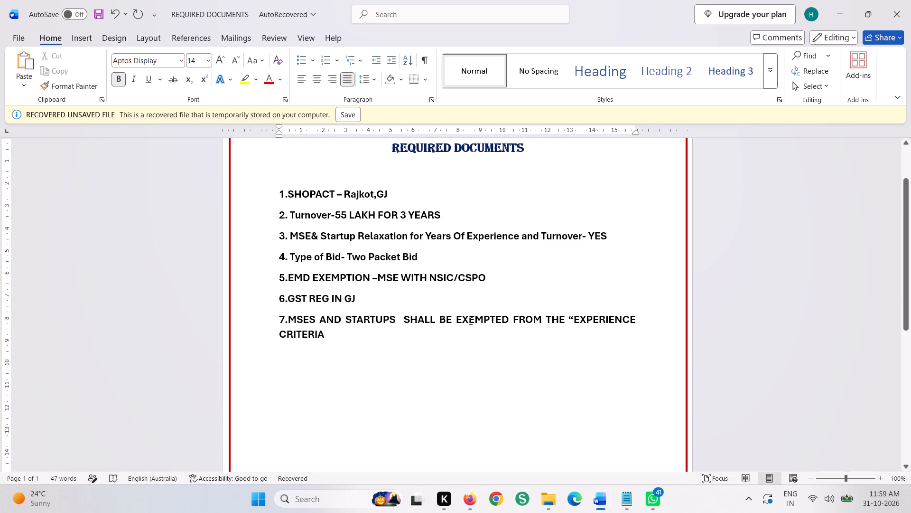
key("shift+quotedbl")
Highlight the text of items 5, 6 and 7 of the Word list in yellow.
left_click_drag(292, 319, 303, 327)
left_click_drag(303, 327, 351, 351)
left_click(400, 331)
left_click(392, 370)
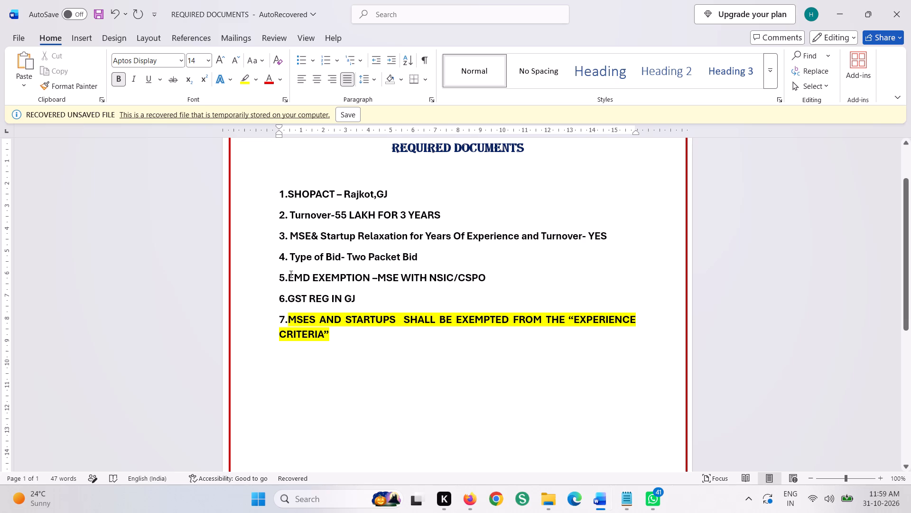
left_click_drag(289, 274, 358, 304)
left_click(410, 285)
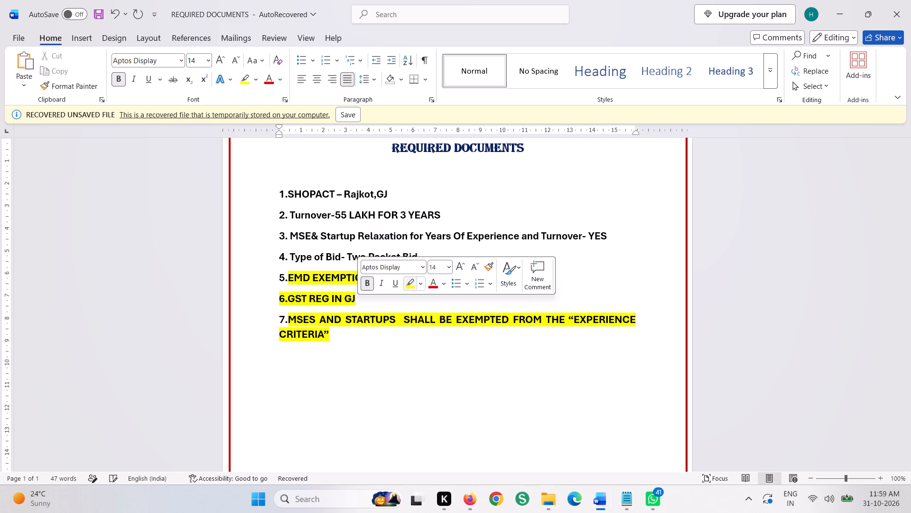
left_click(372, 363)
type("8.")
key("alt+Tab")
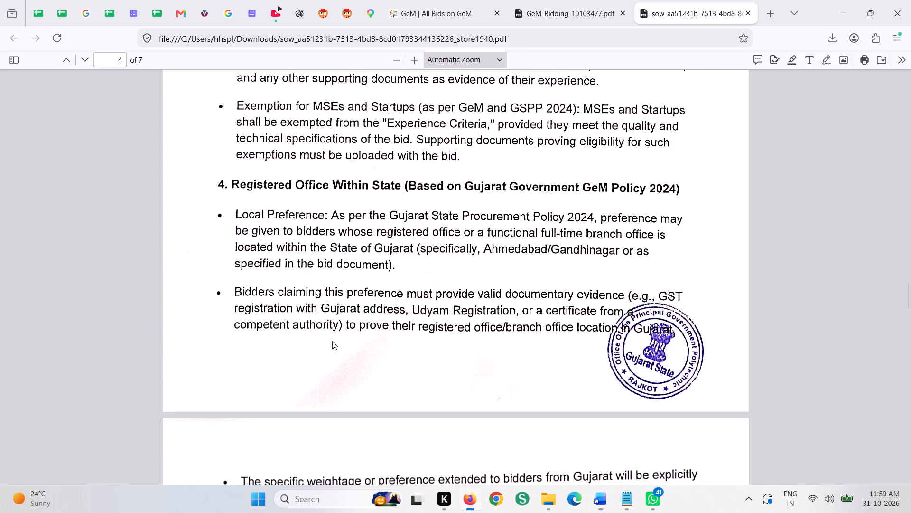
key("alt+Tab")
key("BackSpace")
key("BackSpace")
Skim the ATC document's remaining pages through to page 7 for further requirements and close the document.
key("alt+Tab")
scroll(454, 216, "down", 2)
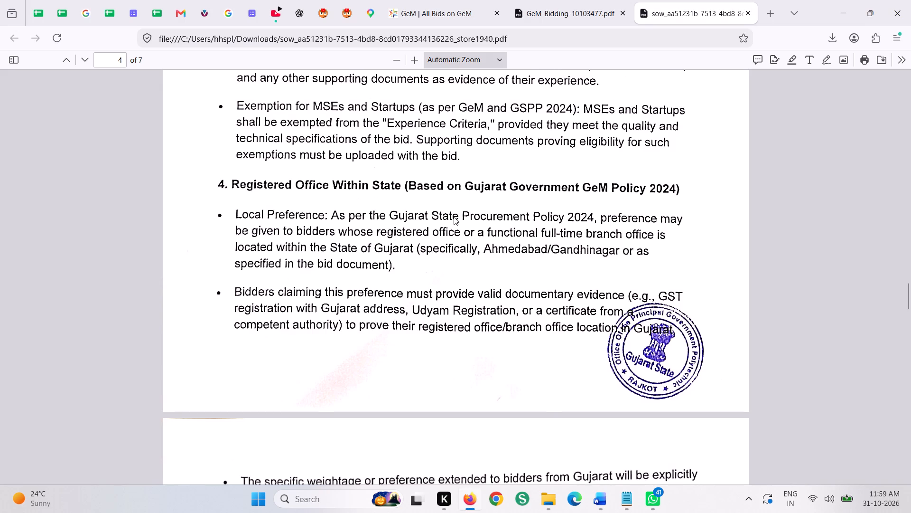
scroll(454, 217, "down", 3)
scroll(476, 256, "down", 11)
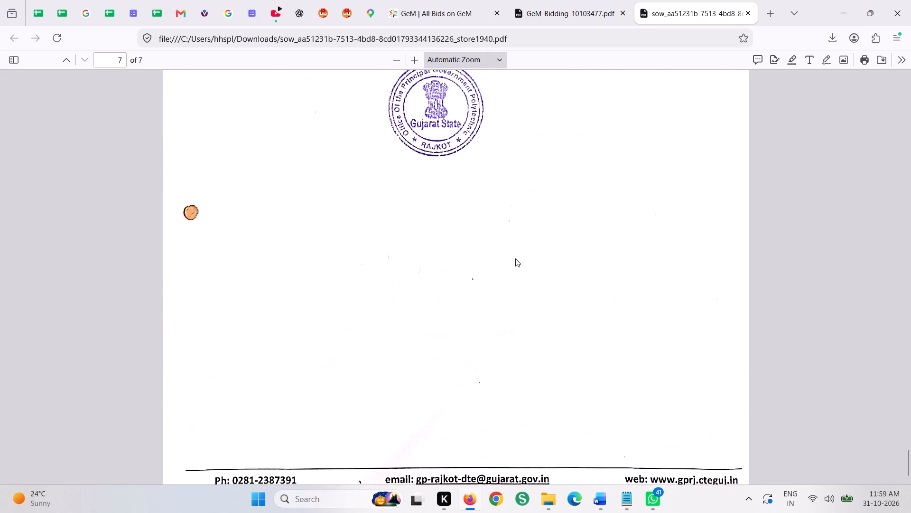
scroll(515, 258, "down", 4)
scroll(520, 262, "up", 3)
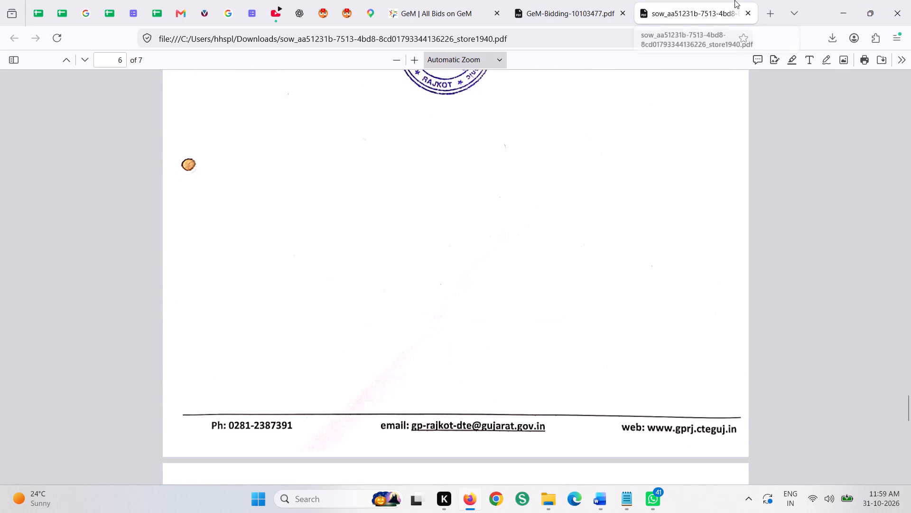
left_click(734, 0)
left_click(747, 15)
Recheck the bid PDF's first-page bid details against the Word list.
scroll(553, 296, "down", 1)
scroll(546, 293, "up", 10)
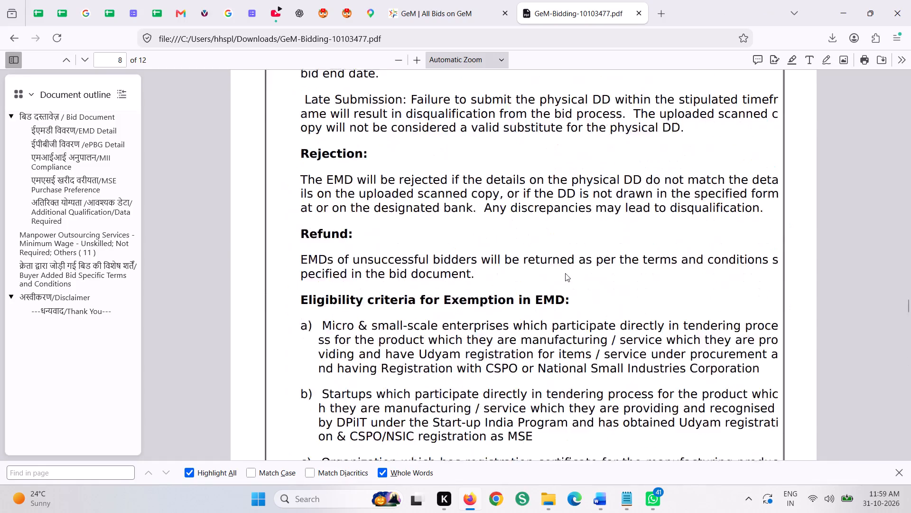
scroll(565, 273, "up", 20)
scroll(565, 273, "up", 2)
scroll(556, 255, "down", 1)
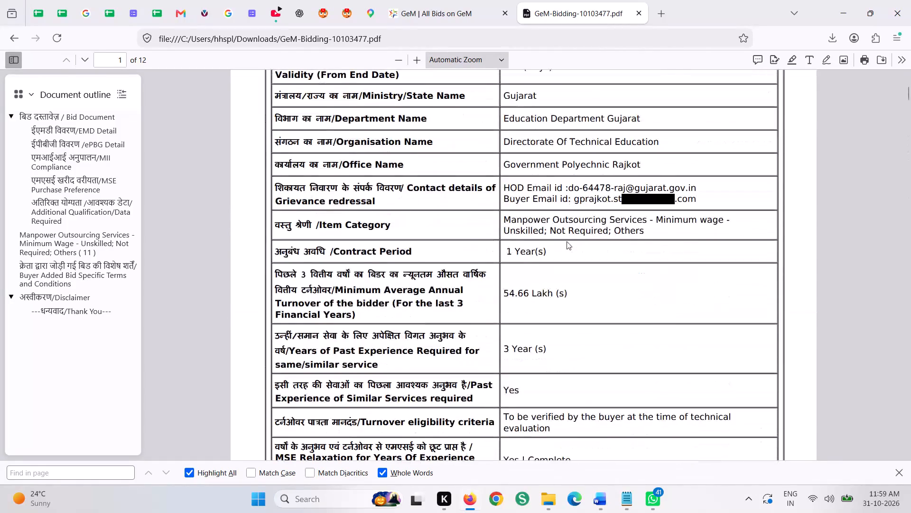
key("alt+Tab")
key("alt+Tab")
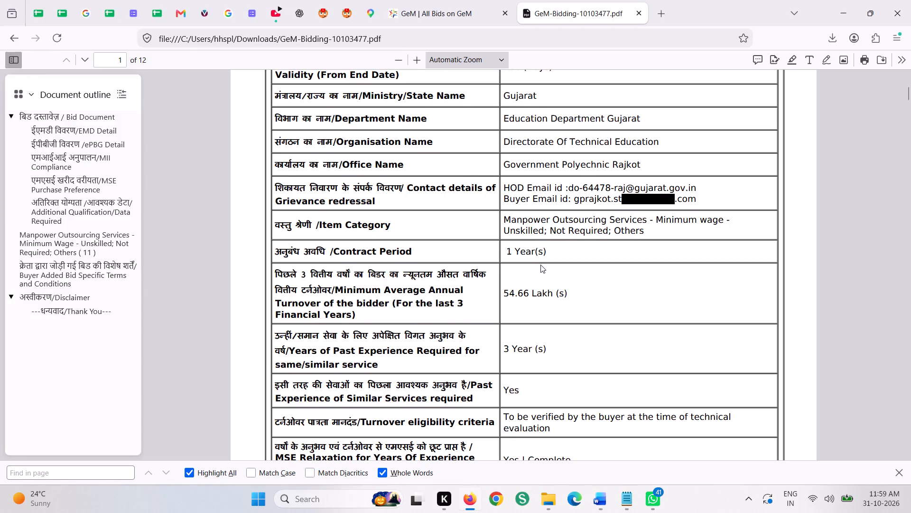
key("alt+Tab")
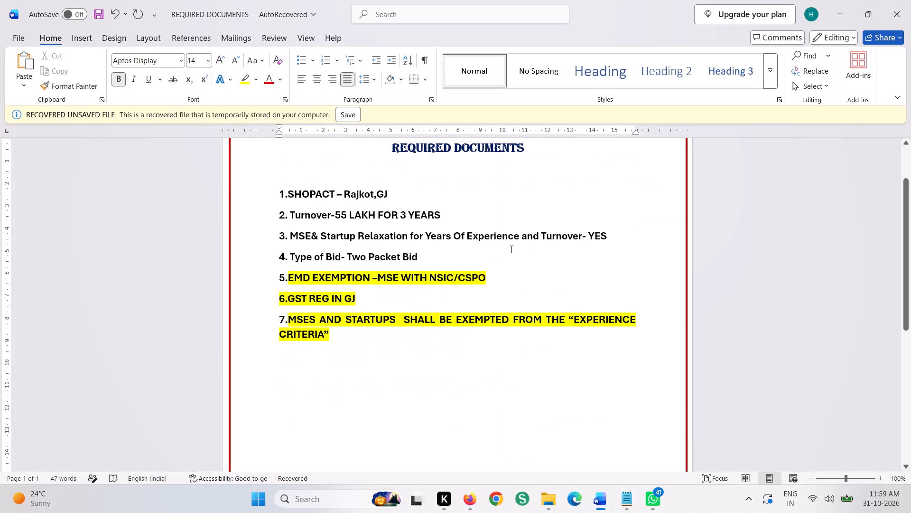
Export the Word list as a PDF named REQUIRED DOCUMENTS into the DEV1 folder GEM2026B8219921, and close the published PDF.
left_click(554, 505)
left_click(554, 504)
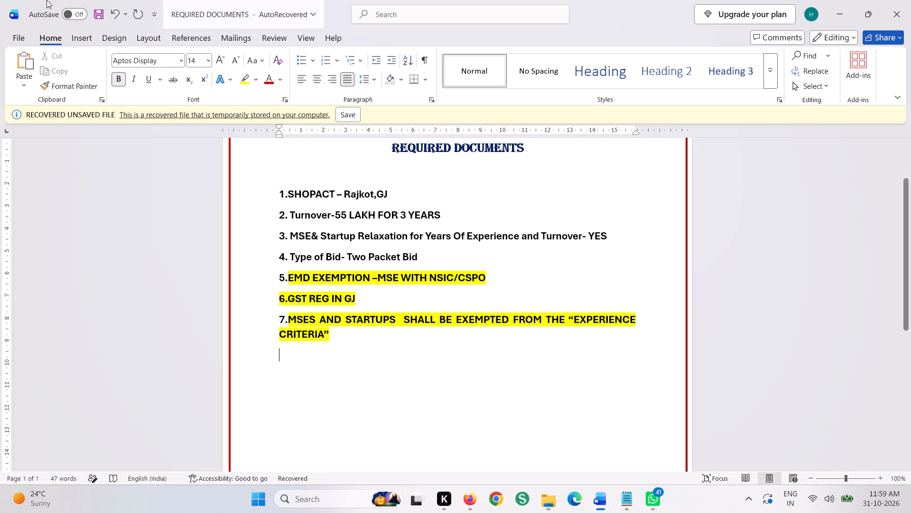
left_click(16, 40)
left_click(36, 263)
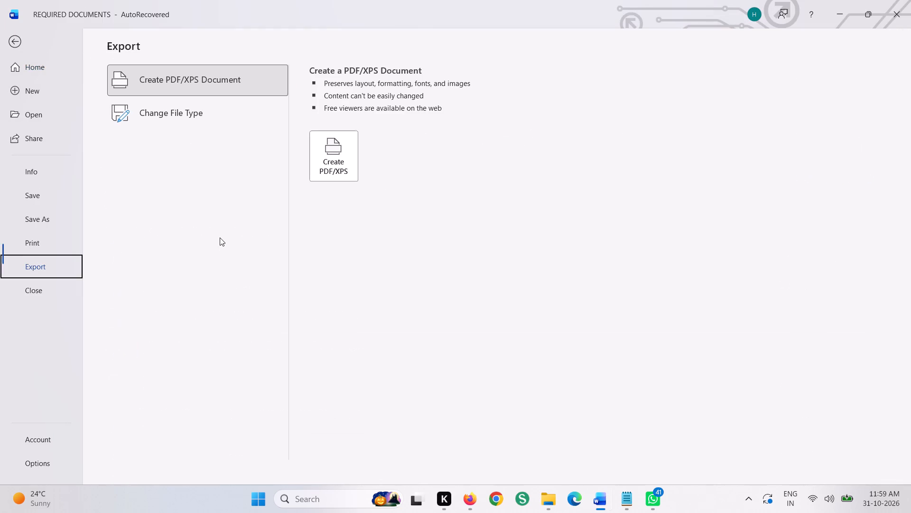
left_click(312, 168)
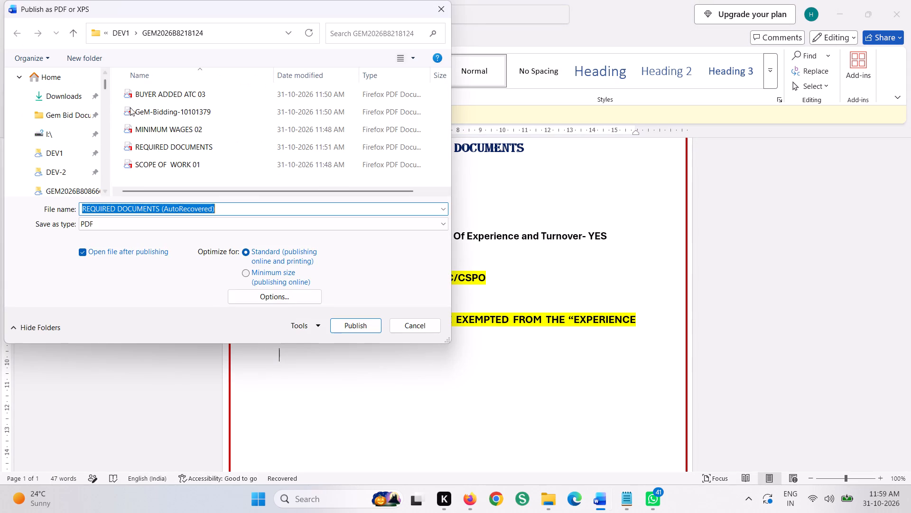
left_click(70, 153)
scroll(190, 120, "up", 8)
double_click(183, 98)
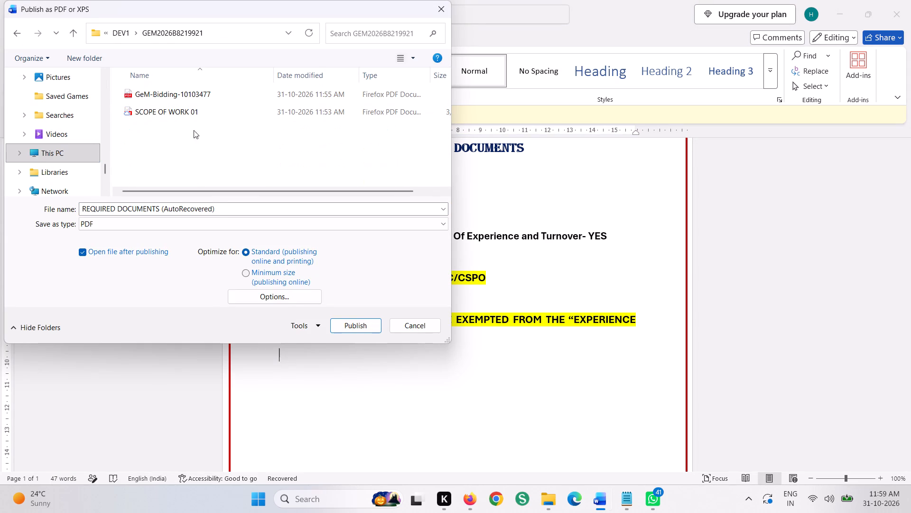
double_click(217, 211)
key("BackSpace")
key("Return")
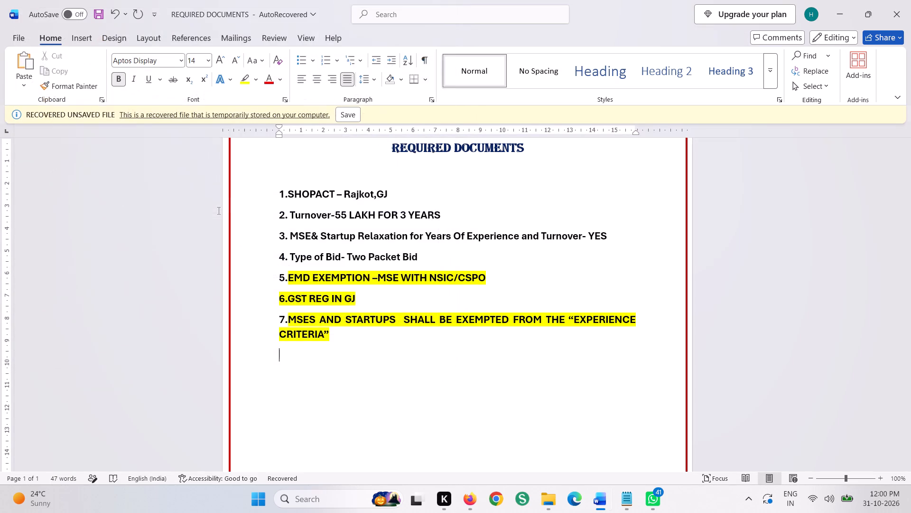
left_click(683, 0)
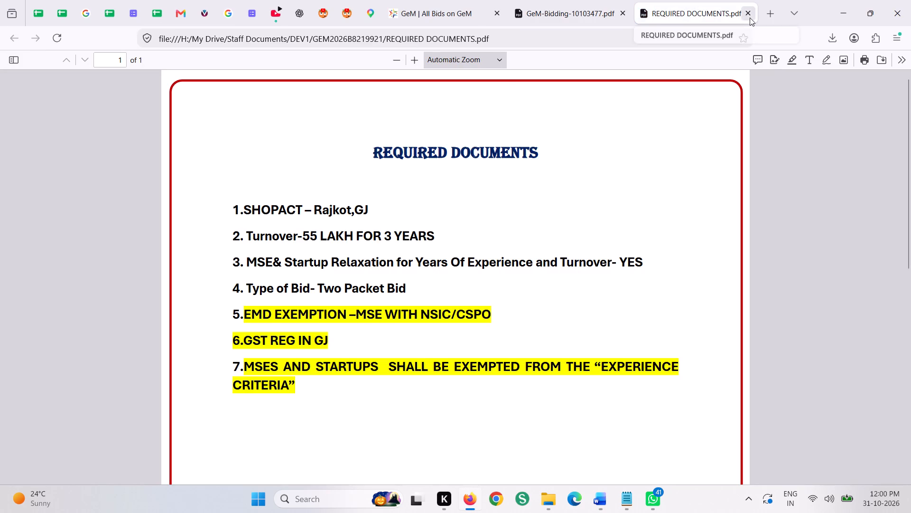
left_click(751, 16)
Check the saved files in the GEM2026B8219921 folder and go back up to DEV1.
left_click(551, 499)
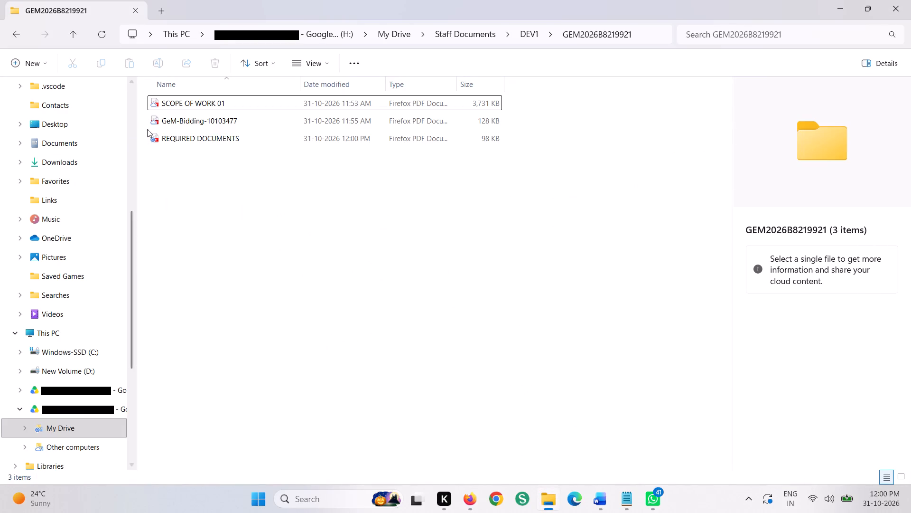
left_click(154, 125)
left_click(69, 39)
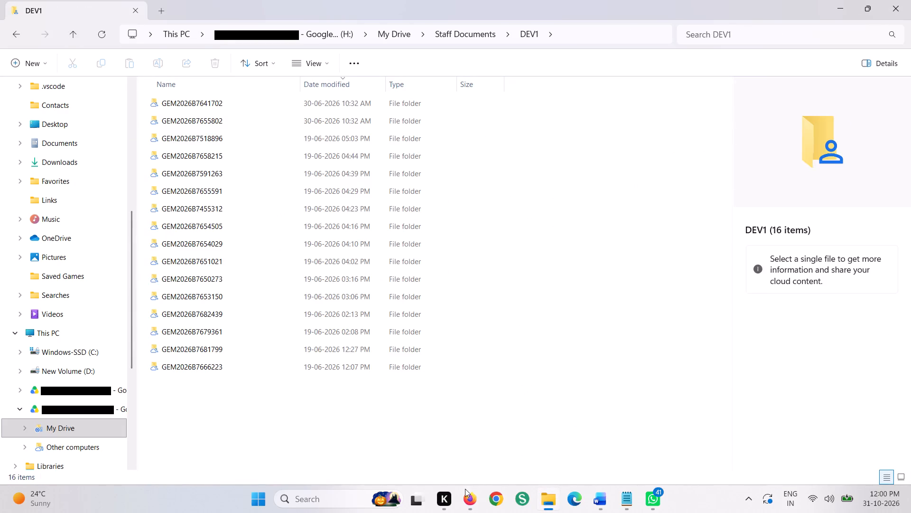
Switch to Firefox, close the finished tender's document tab and return to the Daily Tender Sheet 2026.
left_click(470, 494)
left_click(575, 0)
left_click(637, 12)
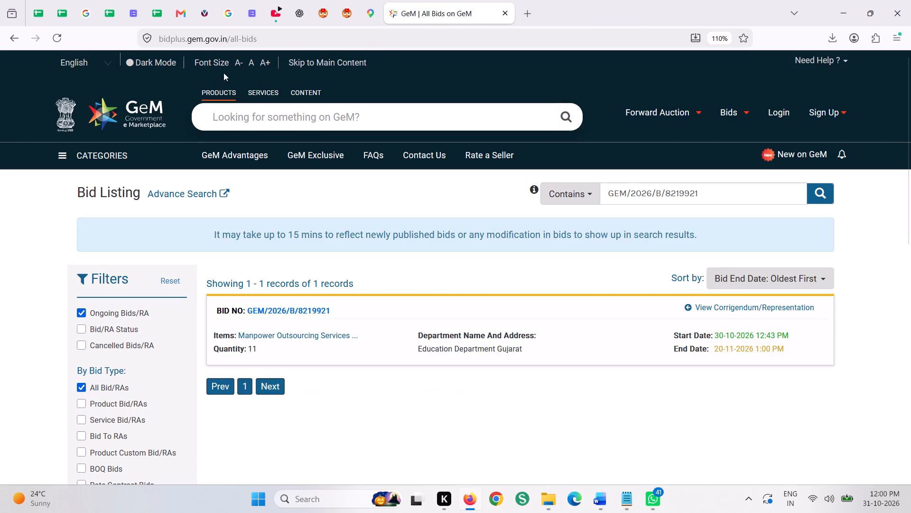
left_click(163, 13)
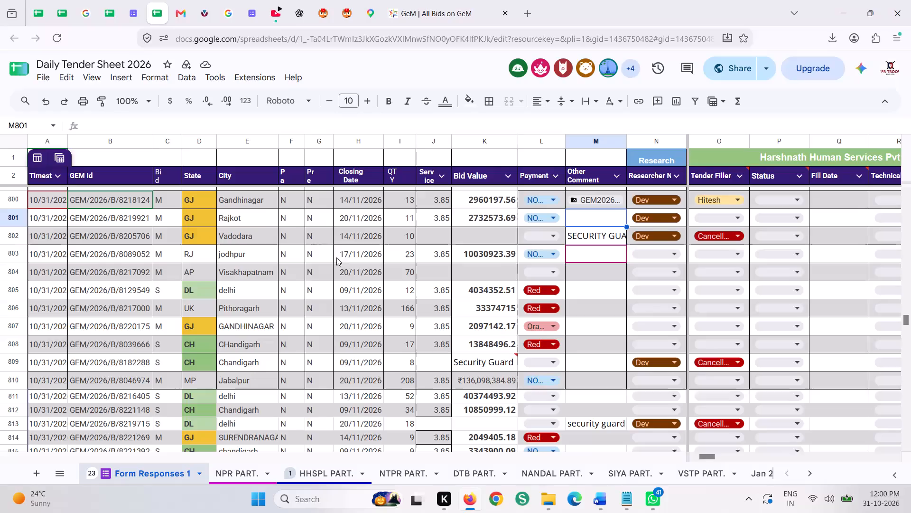
Append +1 to the end of the CANCEL tally line at the top of the Notepad notes.
left_click(630, 501)
scroll(281, 260, "up", 2)
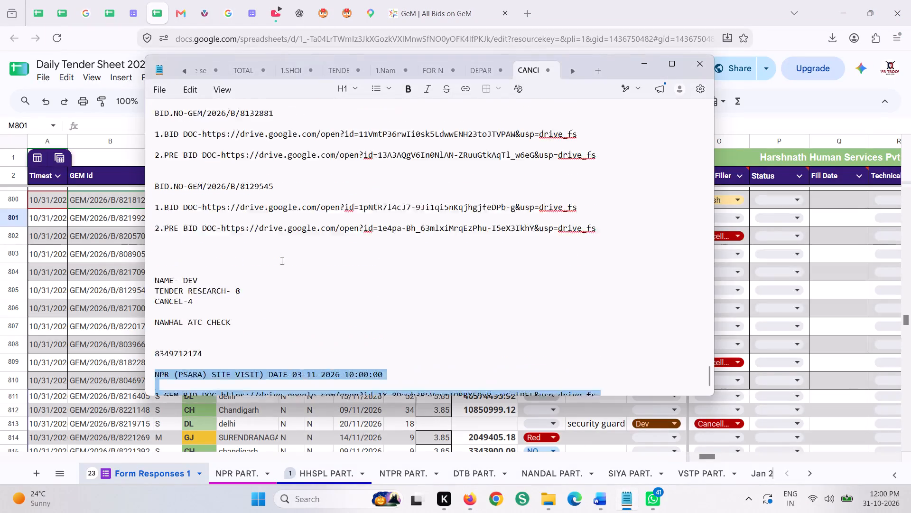
scroll(281, 260, "up", 20)
scroll(281, 260, "up", 3)
left_click(271, 117)
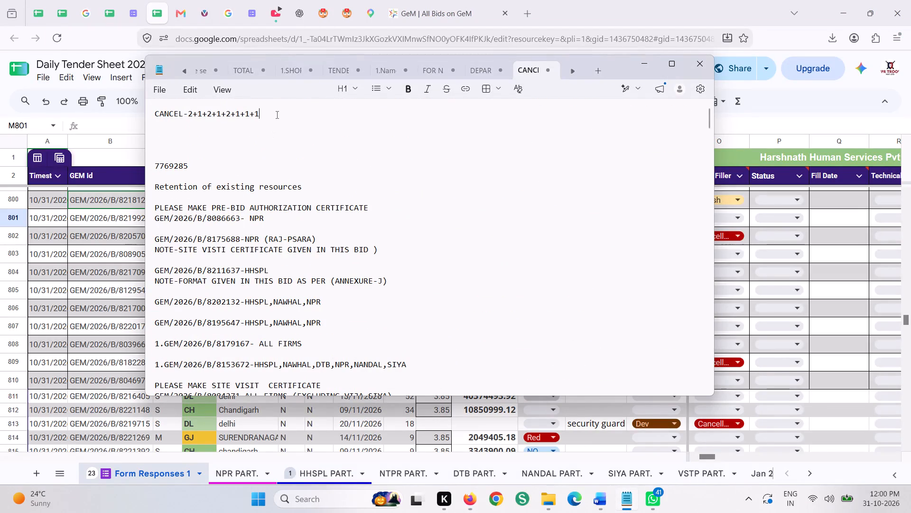
type("+1")
Copy the Jodhpur tender's ID GEM/2026/B/8089052 from the tender sheet, search the GeM bid listing for it and open its bid document.
key("alt+Tab")
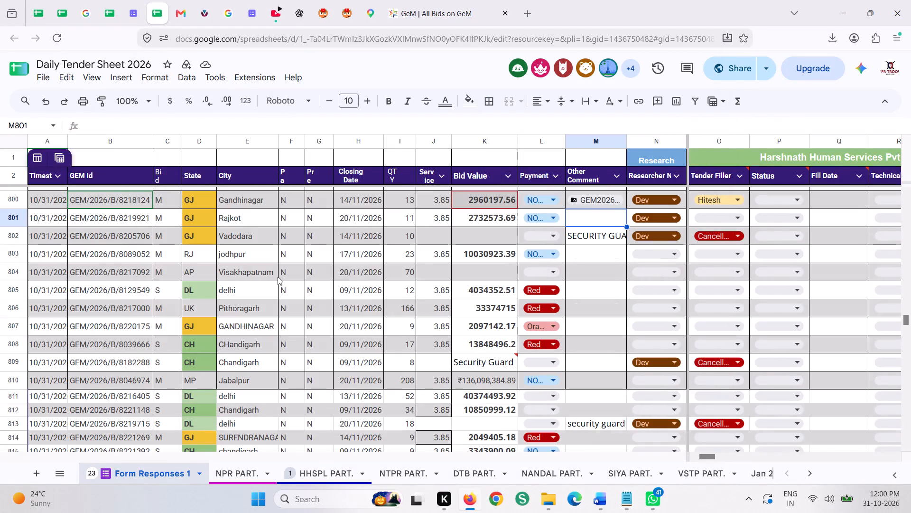
left_click(147, 253)
key("ctrl+c")
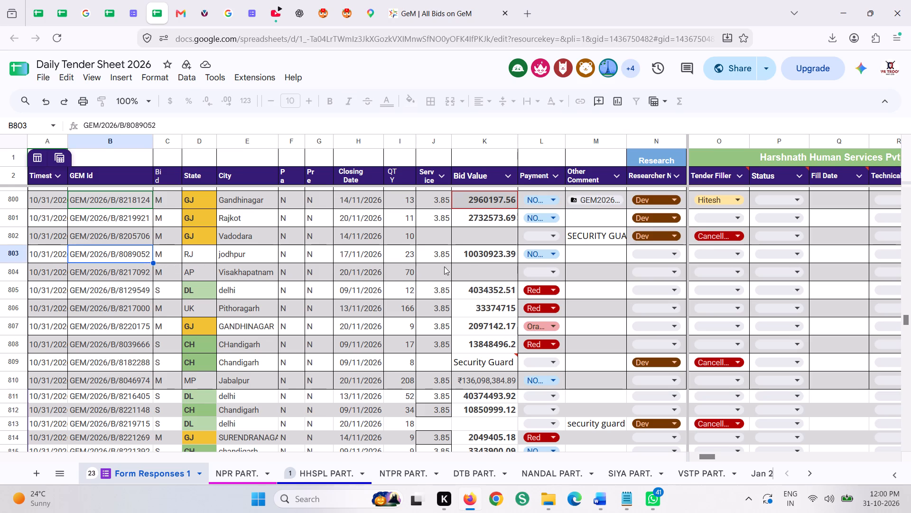
left_click(443, 0)
left_click_drag(725, 187, 550, 186)
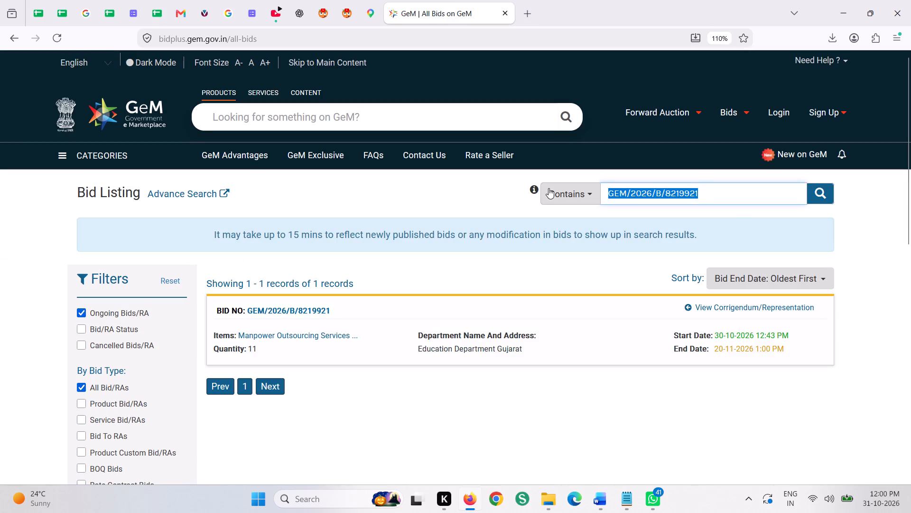
key("ctrl+v")
key("Return")
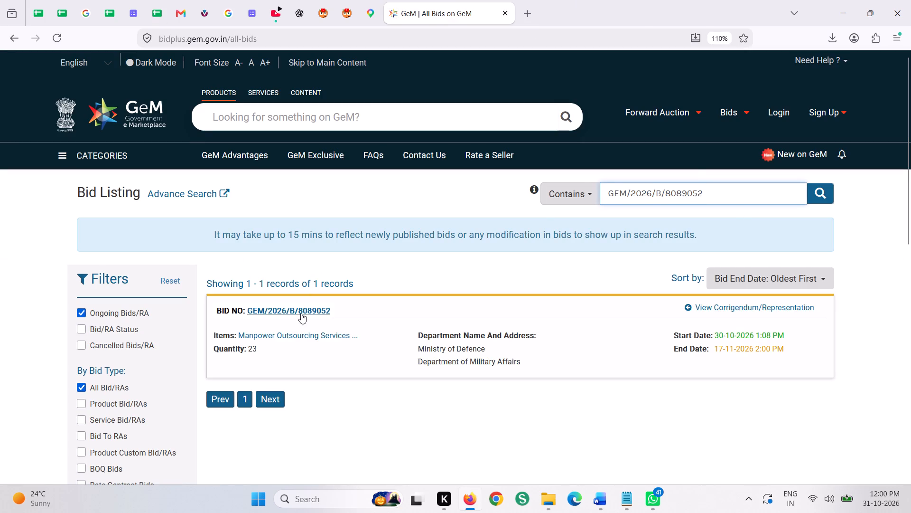
left_click(301, 313)
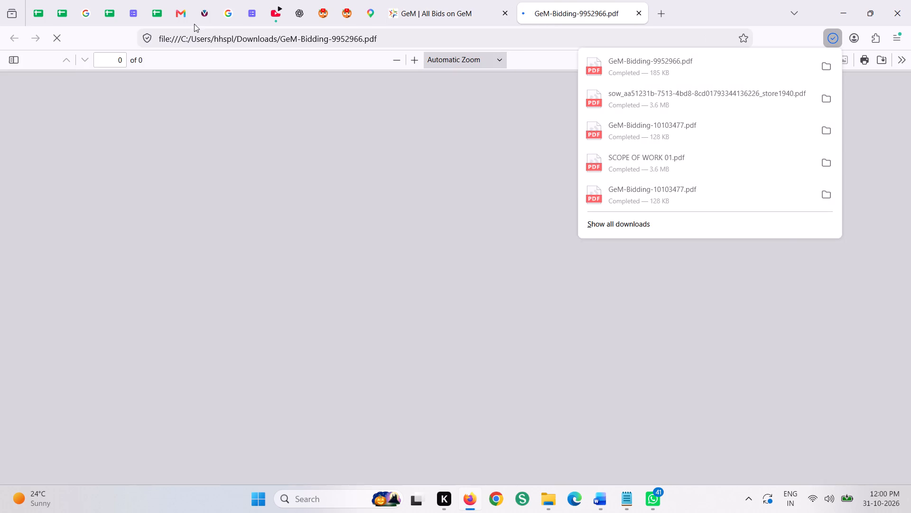
Look over the DEV1 folder list in File Explorer and return to the GEM/2026/B/8089052 bid document in Firefox.
left_click(542, 497)
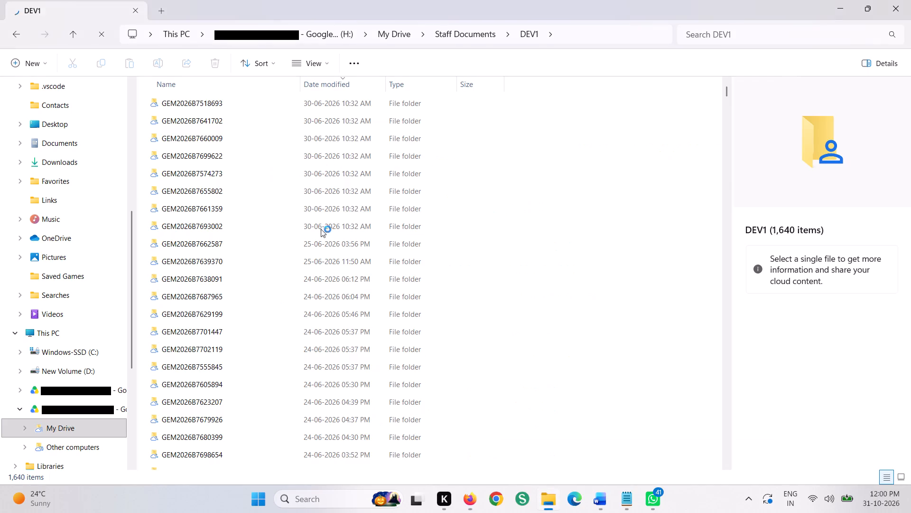
scroll(266, 159, "up", 4)
left_click(472, 499)
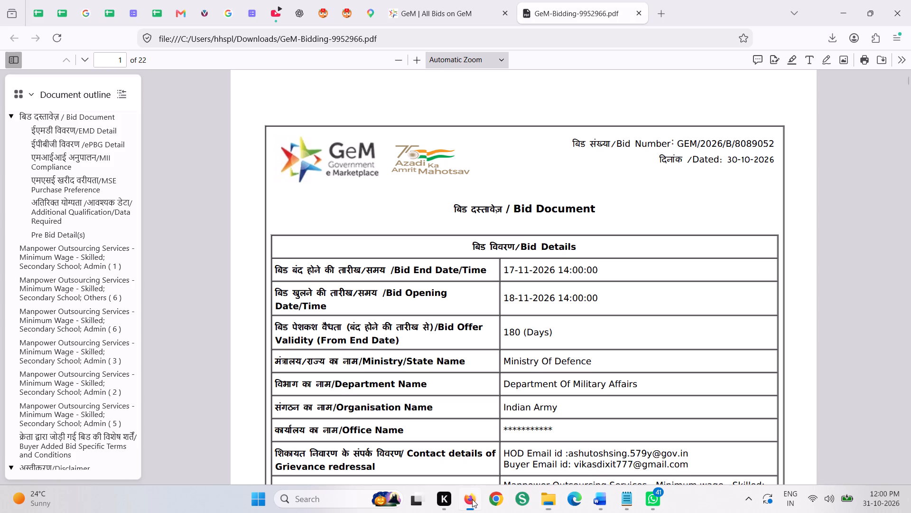
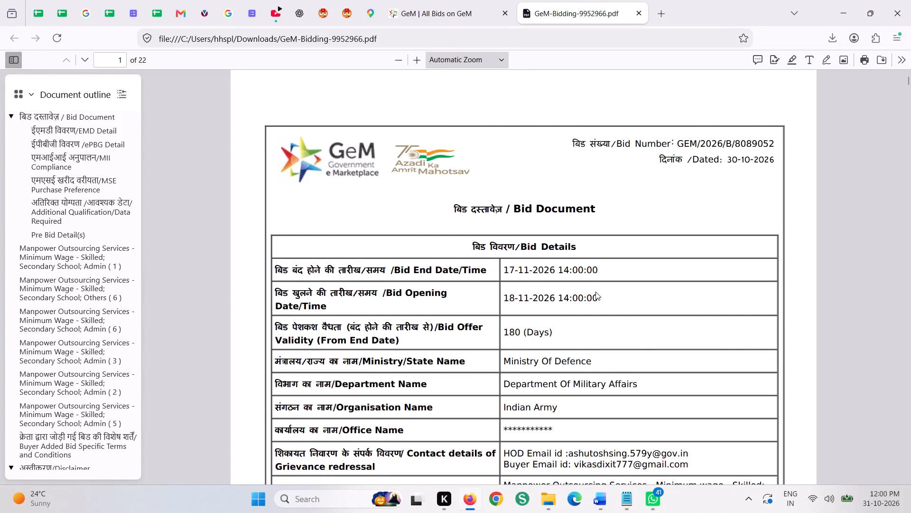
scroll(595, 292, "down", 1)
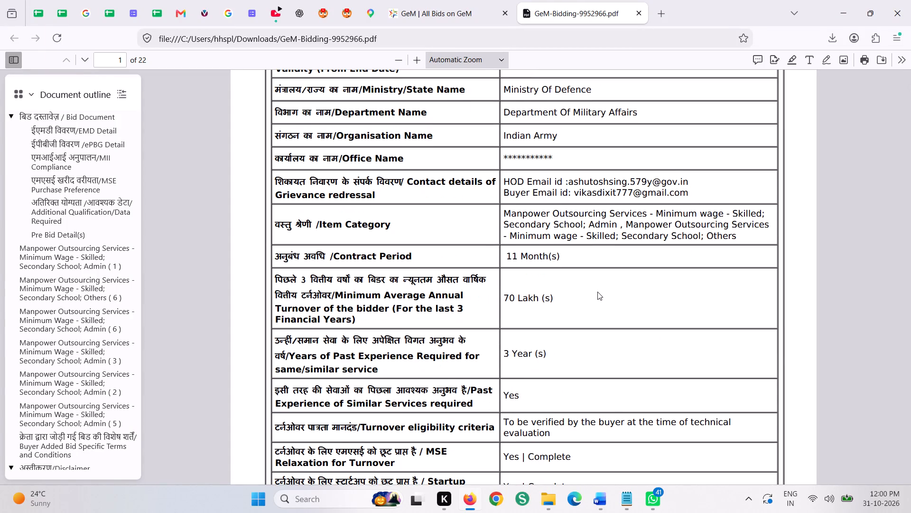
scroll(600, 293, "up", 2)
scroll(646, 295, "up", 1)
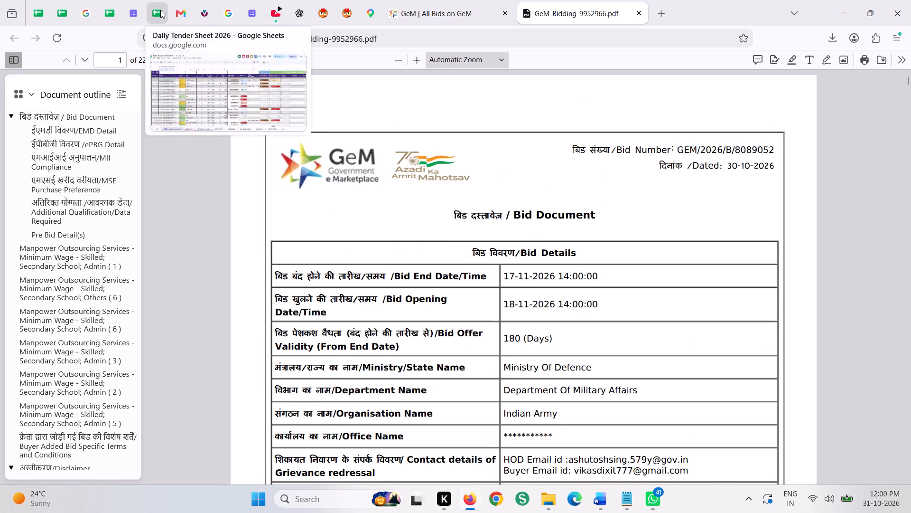
Copy the Google Drive link of the GEM2026B8219921 folder in DEV1 and paste it into the Rajkot tender's Other Comment cell in the Daily Tender Sheet.
left_click(548, 493)
scroll(272, 135, "up", 3)
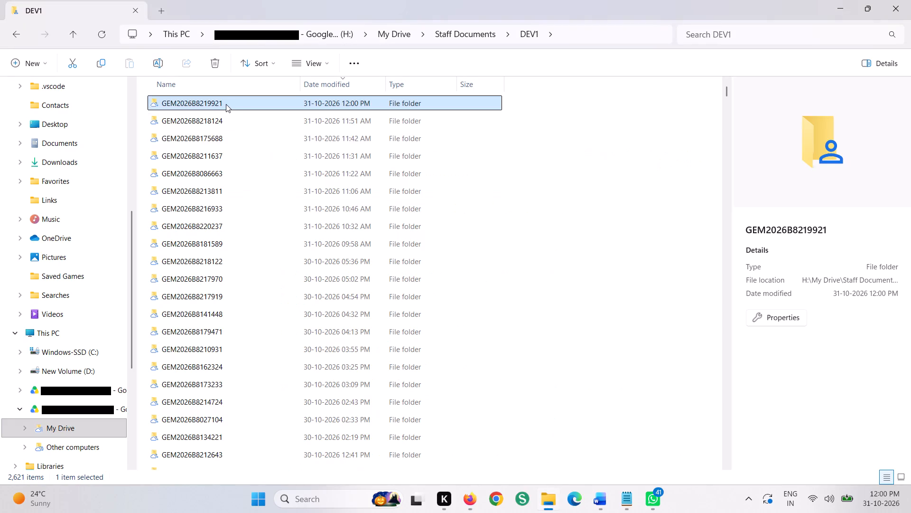
right_click(226, 104)
left_click(249, 333)
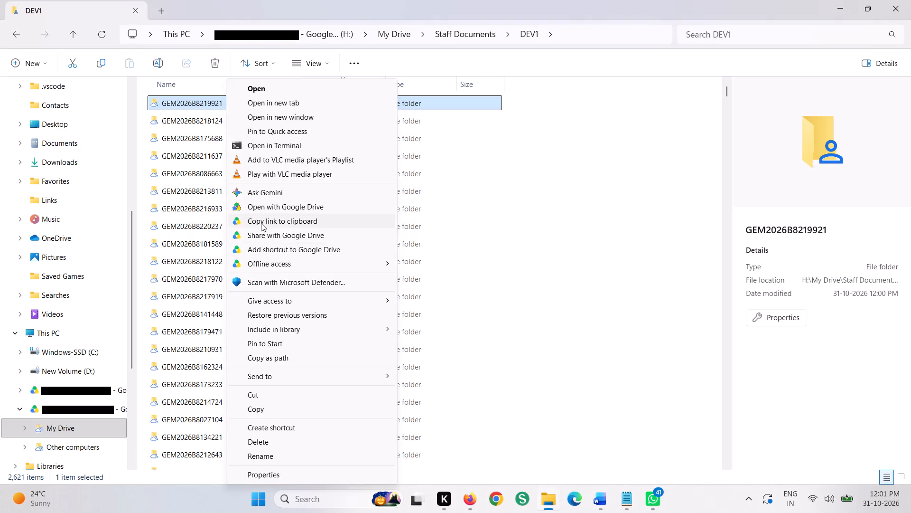
left_click(261, 223)
left_click(469, 494)
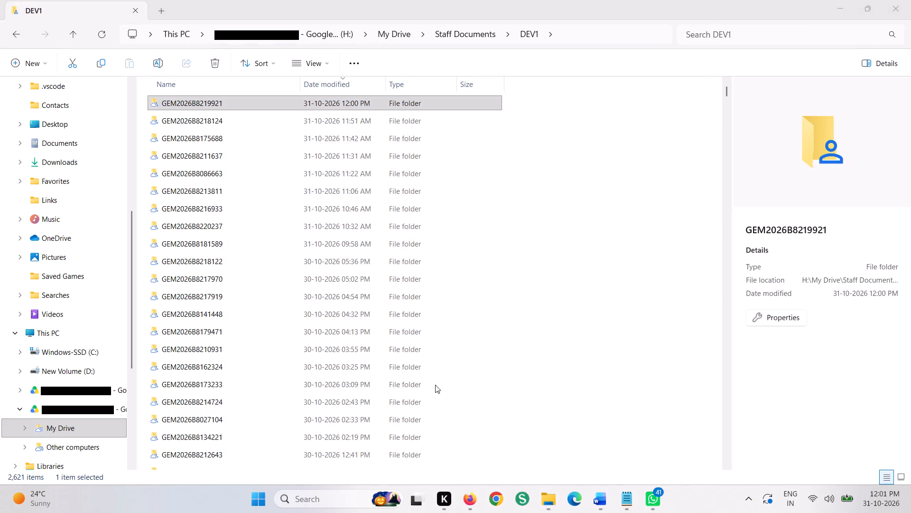
left_click(475, 497)
left_click(163, 19)
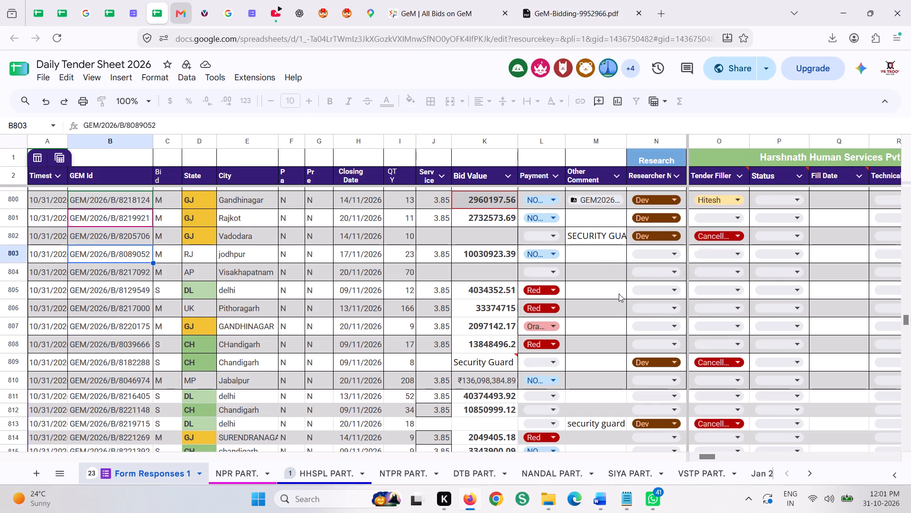
double_click(597, 218)
key("ctrl+v")
key("Tab")
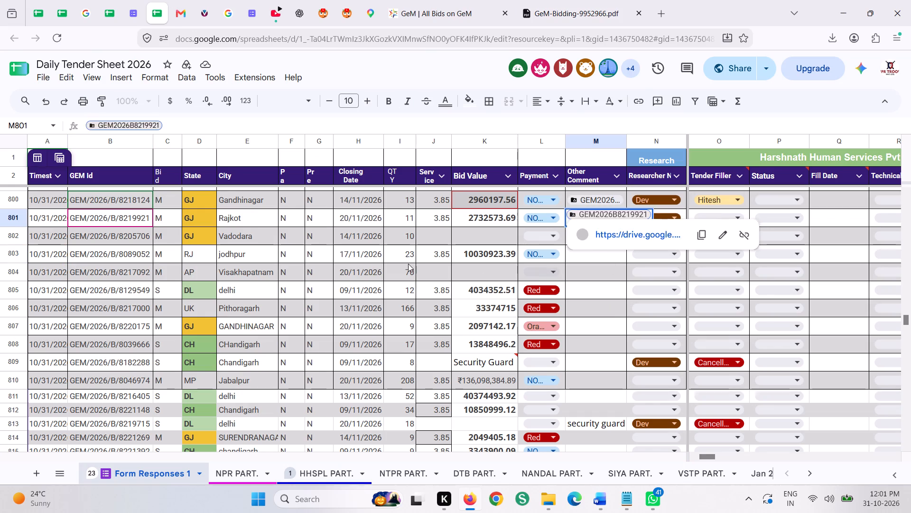
Set the Researcher Name to Dev for the Jodhpur tender GEM/2026/B/8089052.
left_click(408, 264)
left_click(604, 246)
left_click(641, 252)
left_click(647, 267)
left_click(587, 257)
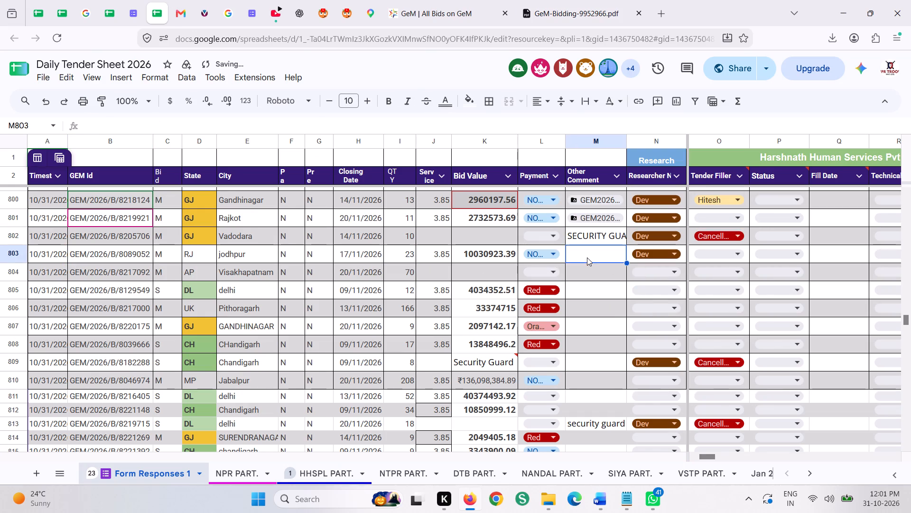
Return to the GEM/2026/B/8089052 bid document and search it for SECURITY, going through the matches.
left_click(600, 0)
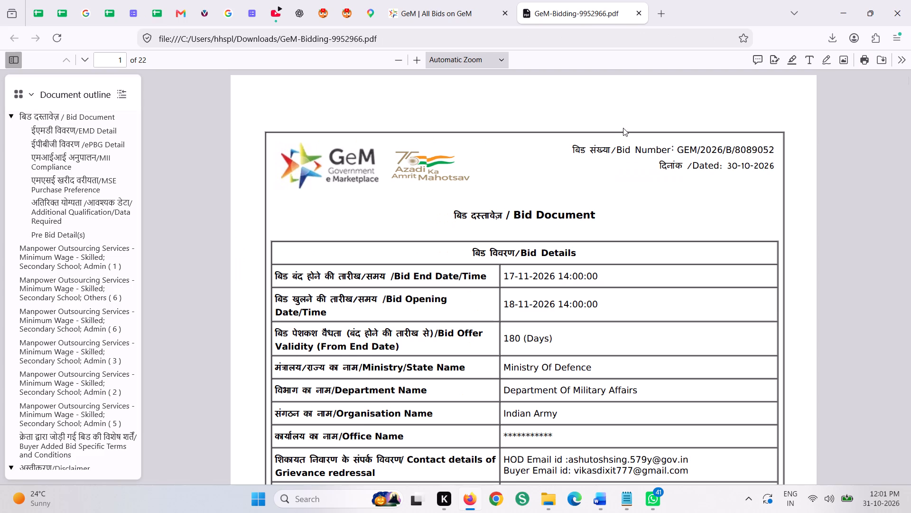
scroll(583, 190, "down", 1)
key("ctrl+f")
key("s")
type("EC")
type("URITY")
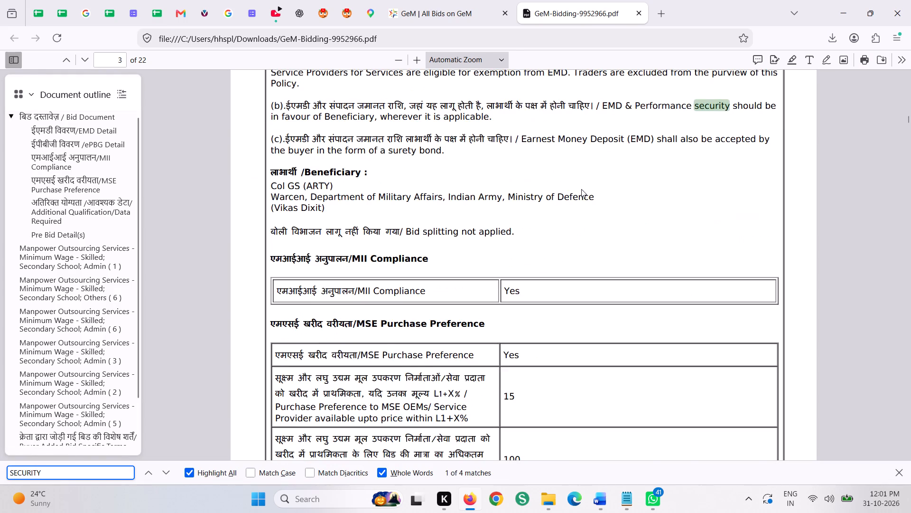
key("Return")
key("Return")
key("Return")
key("Return")
key("Return")
Replace the search term in the bid document with WATCHMAN.
key("equal")
key("BackSpace")
key("BackSpace")
key("BackSpace")
key("BackSpace")
key("BackSpace")
key("BackSpace")
key("BackSpace")
key("BackSpace")
key("BackSpace")
key("BackSpace")
key("BackSpace")
key("BackSpace")
key("BackSpace")
key("BackSpace")
key("BackSpace")
key("BackSpace")
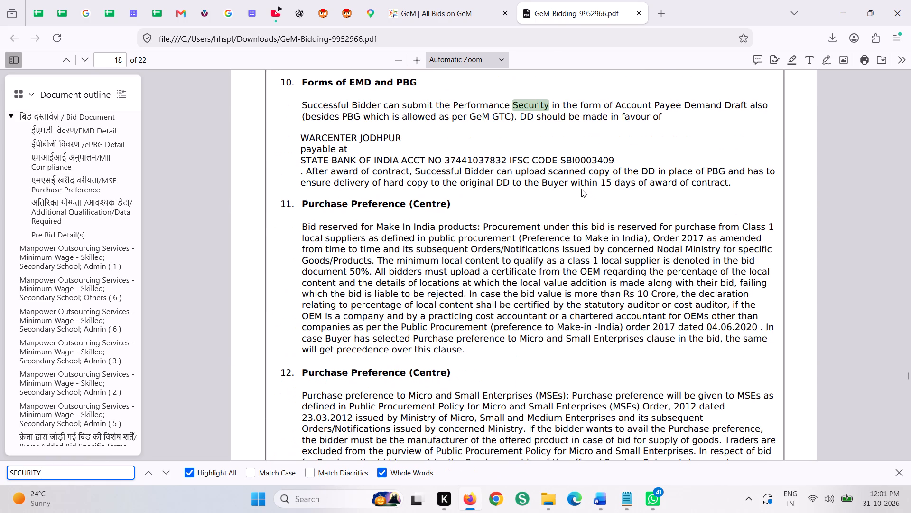
key("p")
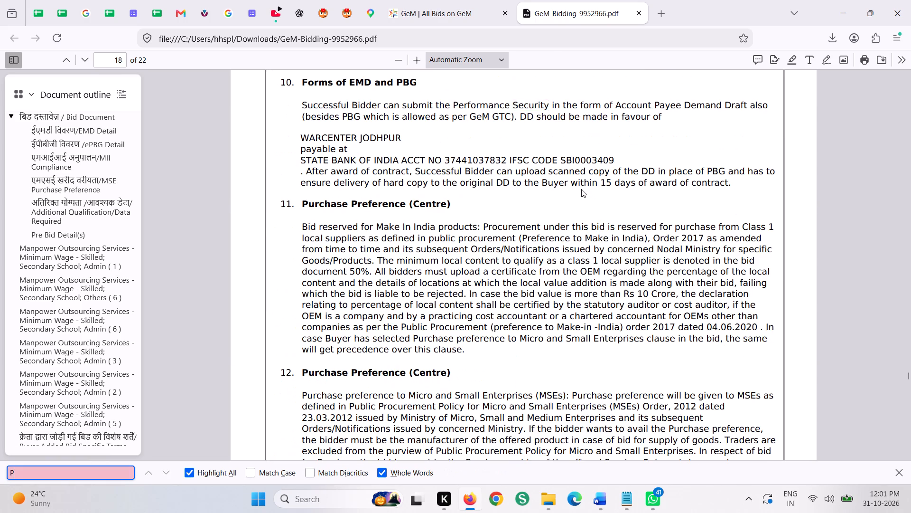
key("BackSpace")
key("BackSpace")
key("BackSpace")
key("BackSpace")
key("BackSpace")
key("BackSpace")
type("WATCH")
type("MAN")
Search the bid document for CHOWKIDAR, and clear the search term when finished.
key("BackSpace")
key("BackSpace")
key("BackSpace")
key("BackSpace")
key("BackSpace")
key("BackSpace")
key("BackSpace")
key("BackSpace")
key("BackSpace")
key("BackSpace")
key("BackSpace")
key("BackSpace")
key("BackSpace")
key("BackSpace")
key("BackSpace")
key("BackSpace")
key("BackSpace")
type("CHOWKIDAR")
key("BackSpace")
key("BackSpace")
key("BackSpace")
key("BackSpace")
key("BackSpace")
key("BackSpace")
key("BackSpace")
key("BackSpace")
key("BackSpace")
key("BackSpace")
key("BackSpace")
key("BackSpace")
key("BackSpace")
key("BackSpace")
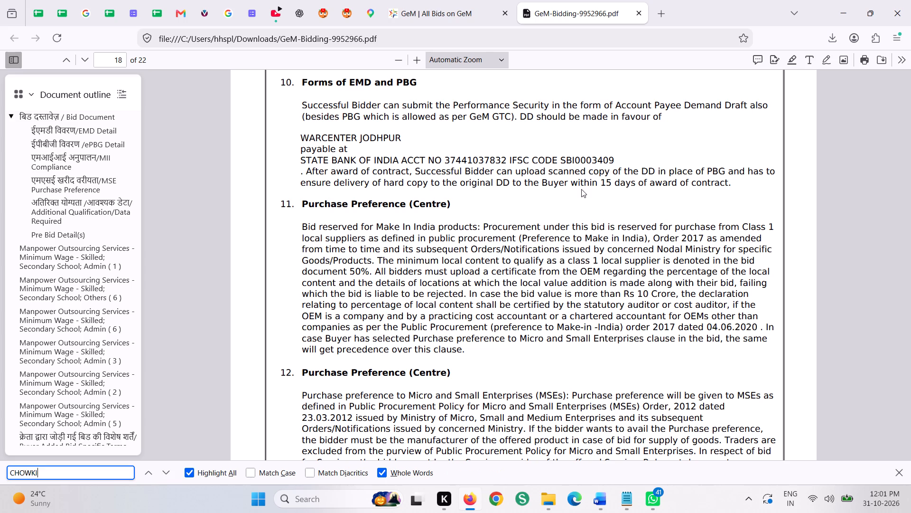
Look through the bid document's pages and find the buyer's attached files under Additional Qualification/Data Required.
scroll(581, 189, "down", 3)
scroll(498, 207, "up", 8)
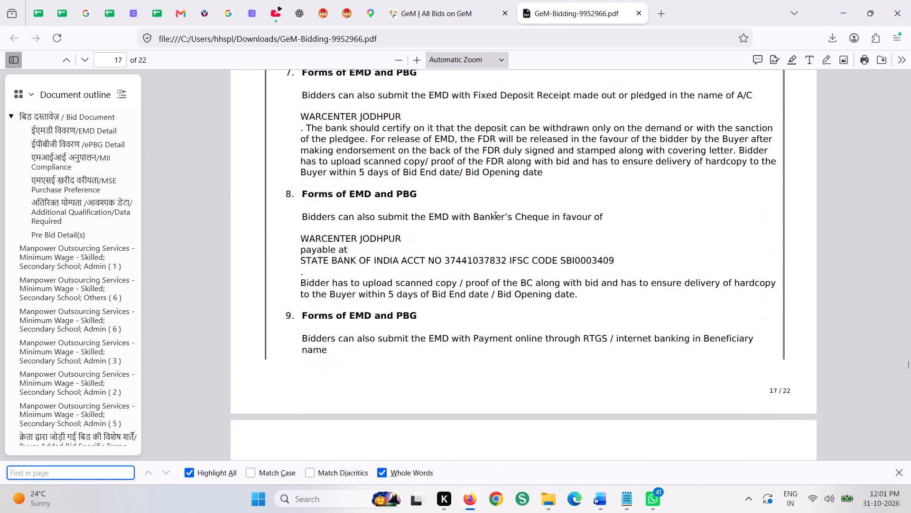
scroll(494, 215, "up", 15)
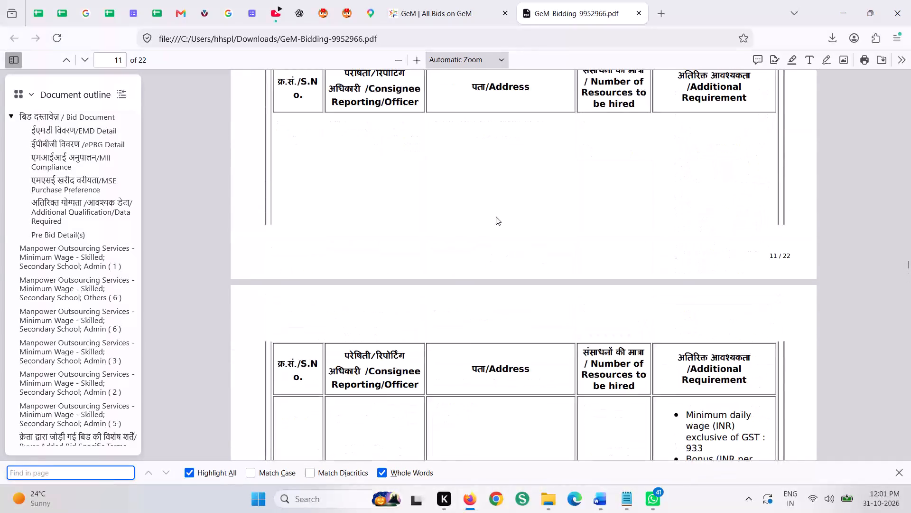
scroll(496, 217, "up", 20)
scroll(496, 217, "up", 12)
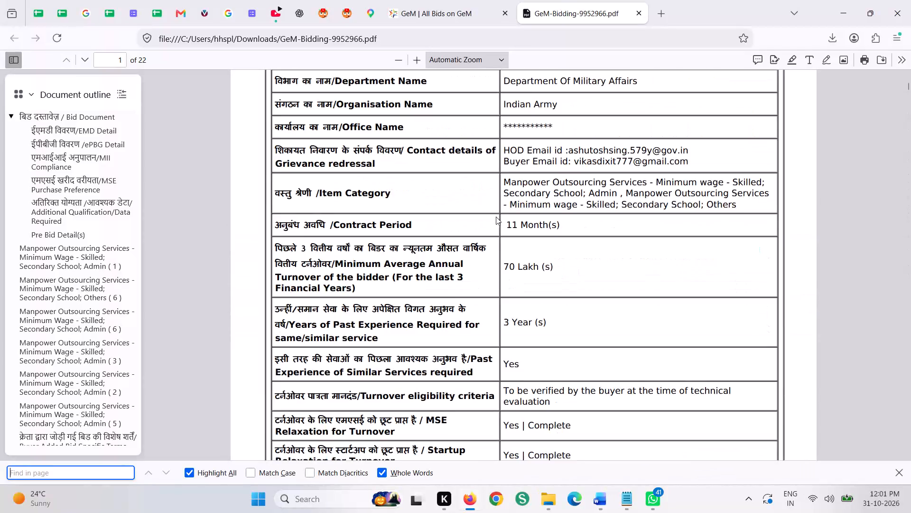
scroll(496, 217, "down", 11)
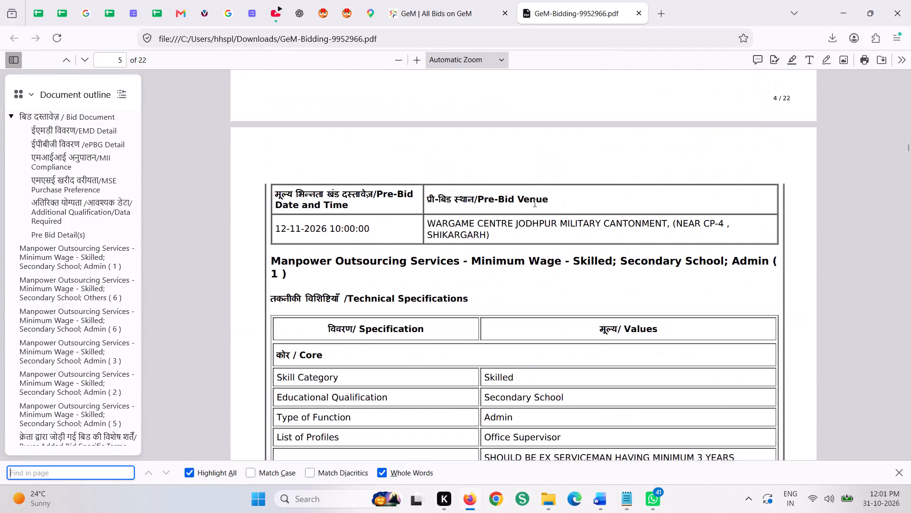
scroll(532, 202, "up", 1)
scroll(559, 234, "down", 2)
scroll(548, 231, "up", 2)
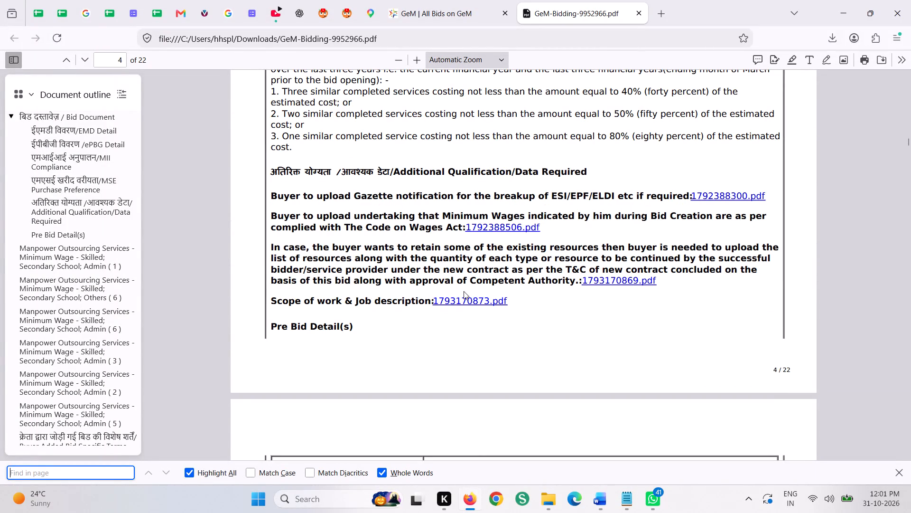
Open the Scope of work & Job description attachment 1793170873.pdf, read through its terms and annexures, and return to the bid document.
left_click(459, 299)
left_click(417, 228)
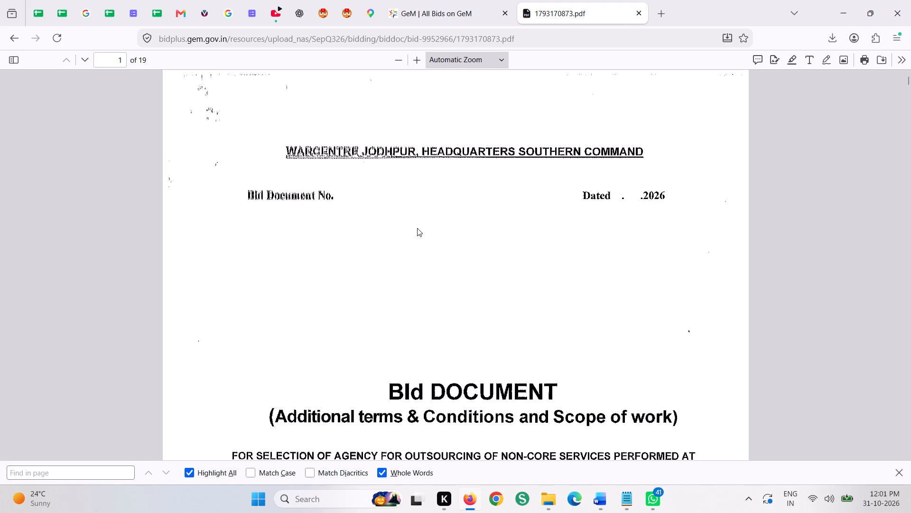
scroll(417, 228, "down", 1)
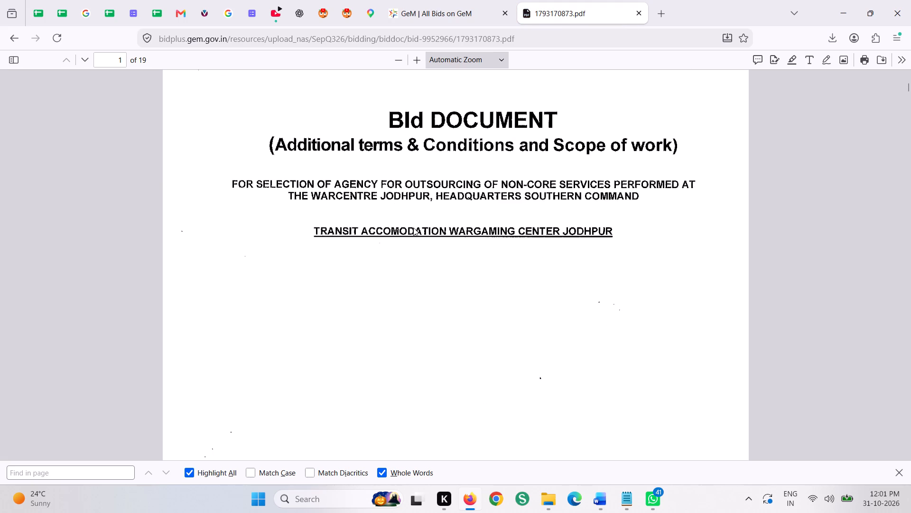
scroll(413, 228, "down", 20)
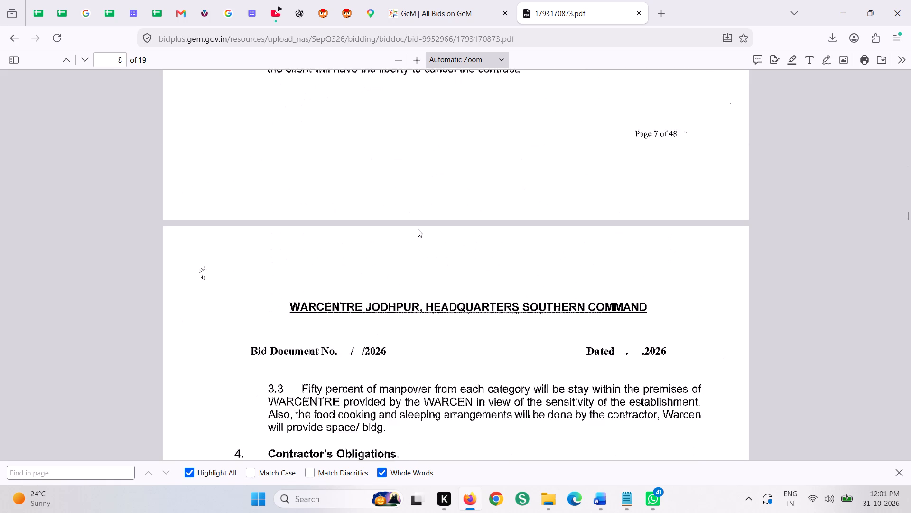
scroll(418, 229, "down", 20)
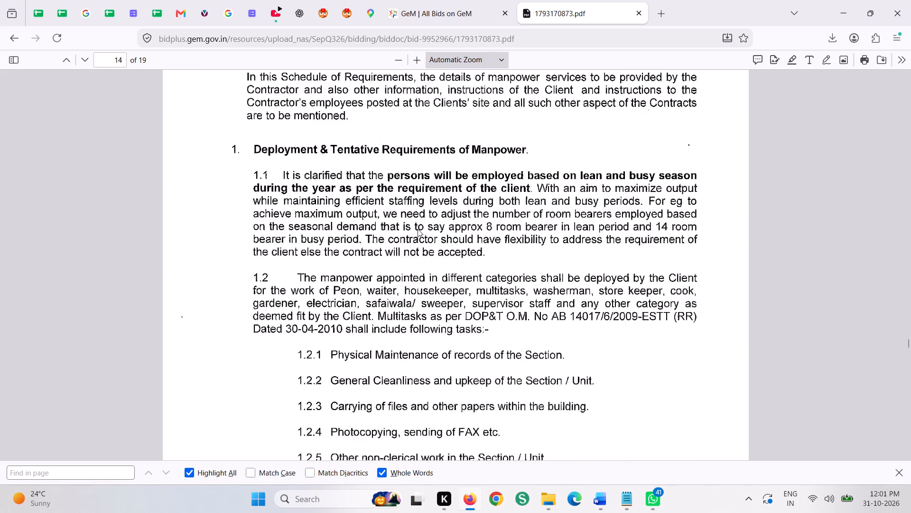
scroll(418, 229, "down", 5)
scroll(418, 229, "down", 20)
scroll(418, 229, "down", 1)
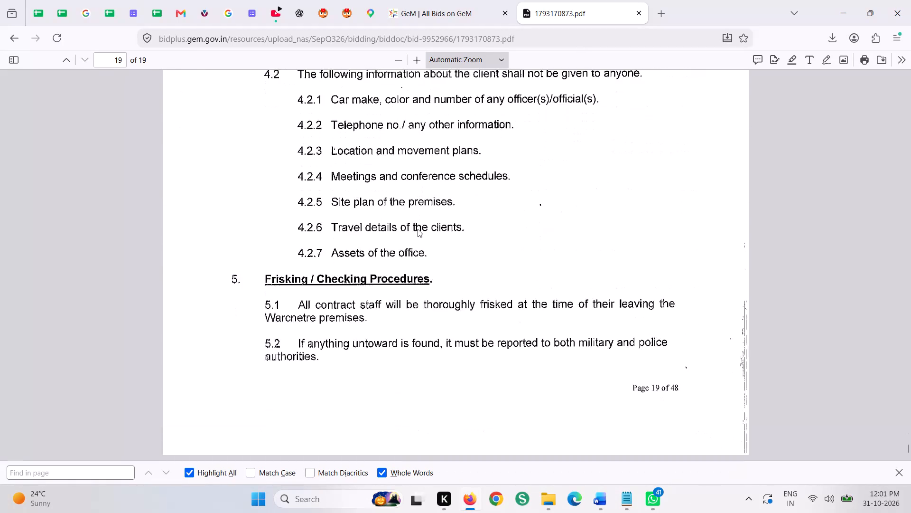
scroll(418, 229, "up", 20)
scroll(418, 229, "up", 20)
scroll(418, 229, "up", 11)
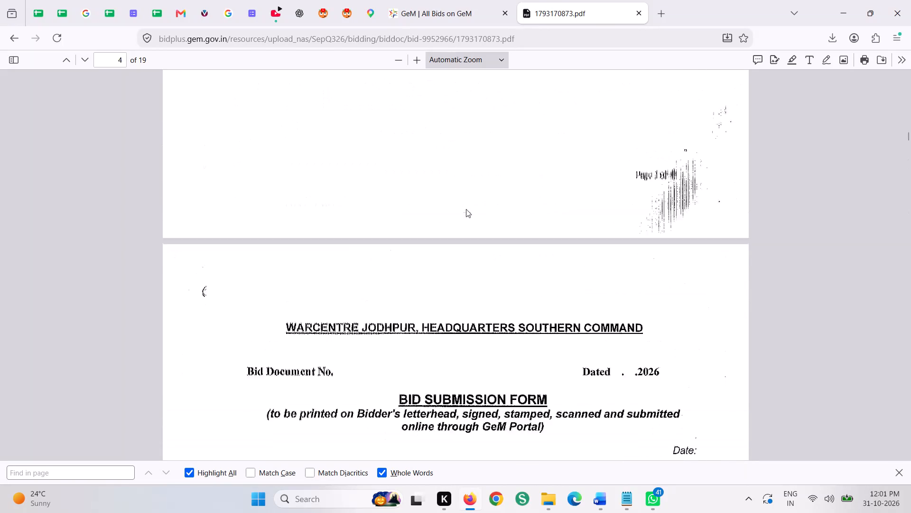
scroll(497, 197, "up", 15)
scroll(461, 206, "down", 1)
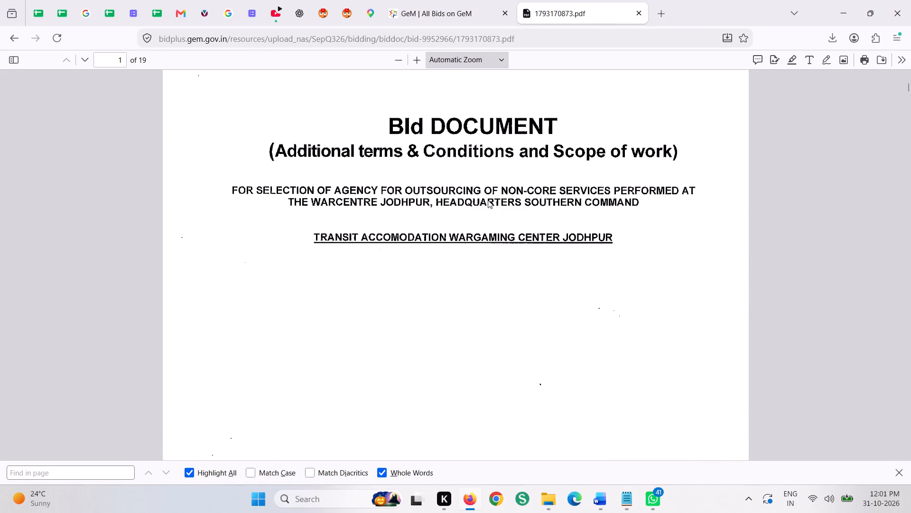
scroll(488, 200, "down", 6)
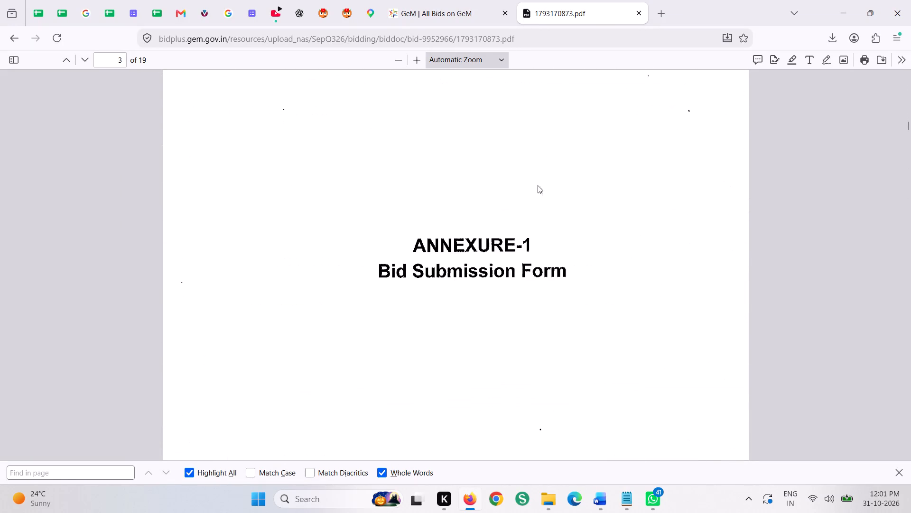
scroll(507, 181, "down", 3)
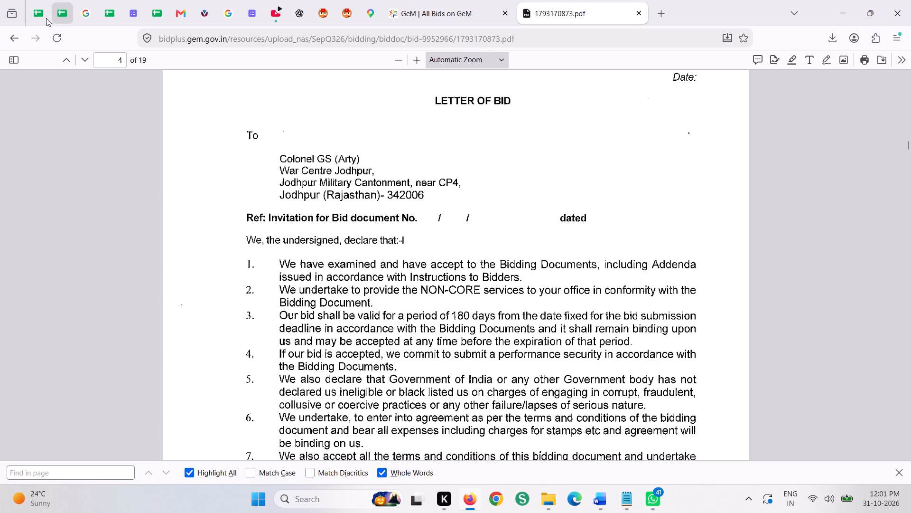
left_click(15, 32)
left_click(454, 0)
left_click(600, 2)
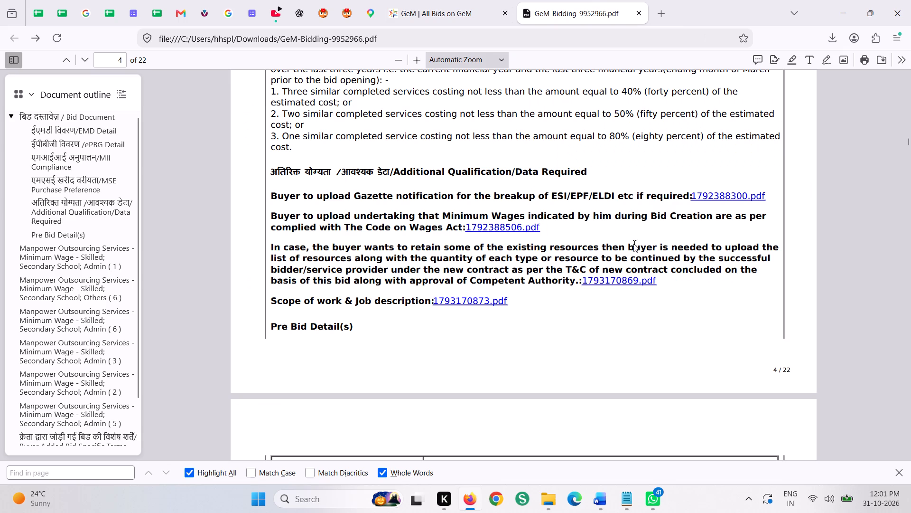
Create a new folder in DEV1 in File Explorer and paste the clipboard contents as its name.
left_click(546, 499)
right_click(510, 186)
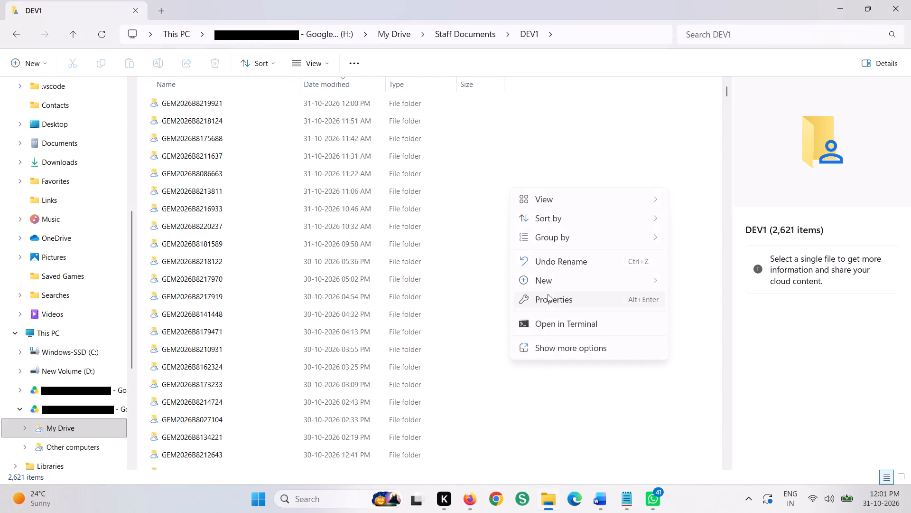
left_click(545, 282)
left_click(689, 283)
key("ctrl+v")
key("Return")
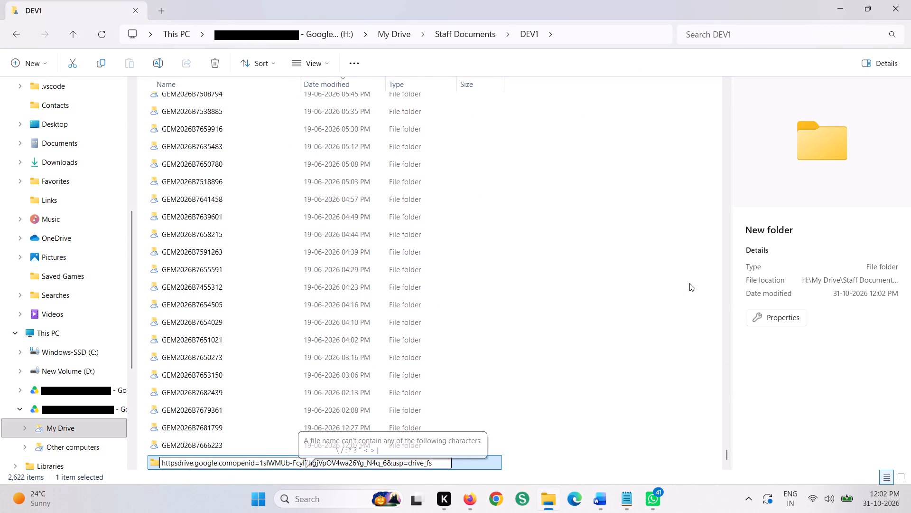
Copy the tender ID GEM/2026/B/8089052 from the GeM bid listing search and return to the bid document in Firefox.
key("alt+Tab")
left_click(483, 0)
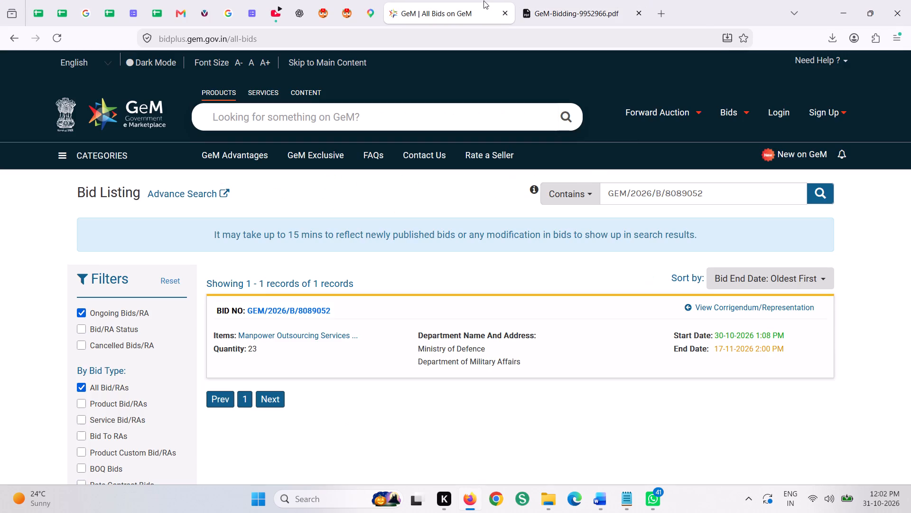
left_click_drag(729, 193, 497, 191)
key("ctrl+c")
key("ctrl+c")
left_click(552, 3)
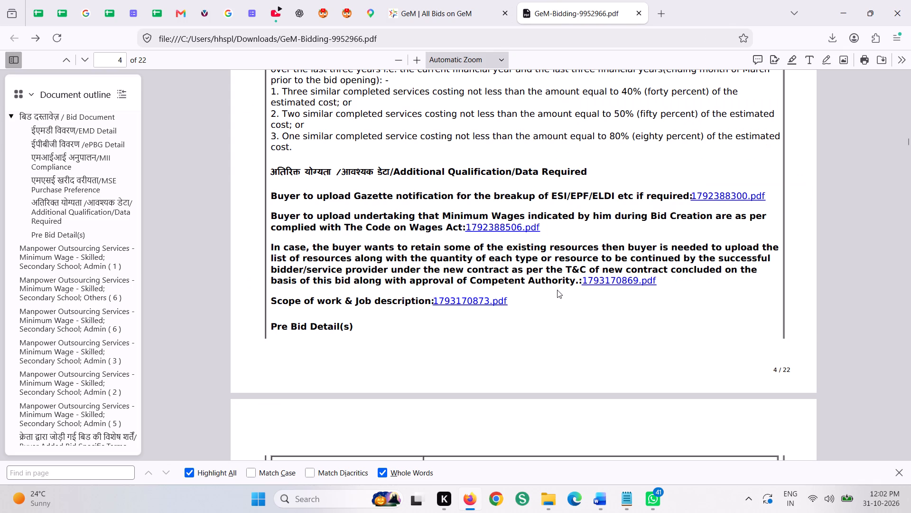
Rename the newly created folder in DEV1 as GEM2026B8089052 and open it in File Explorer.
key("Tab")
key("Tab")
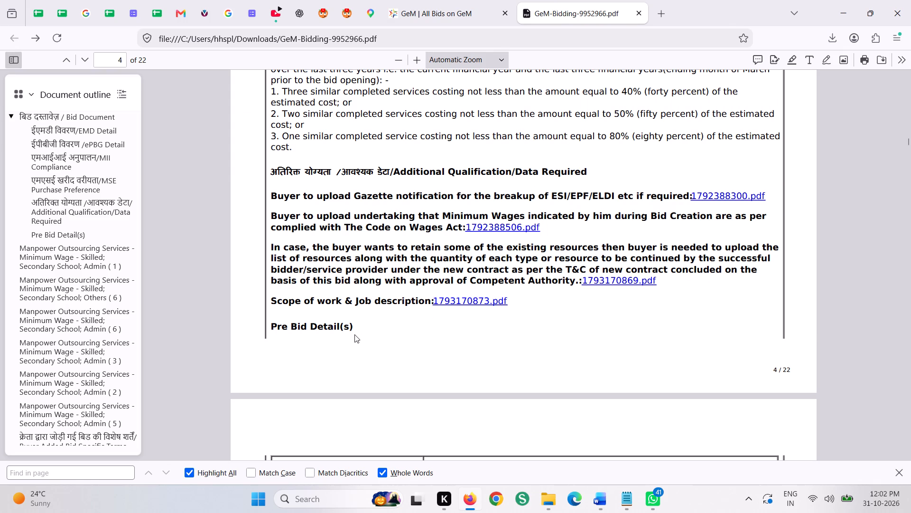
key("super+Tab")
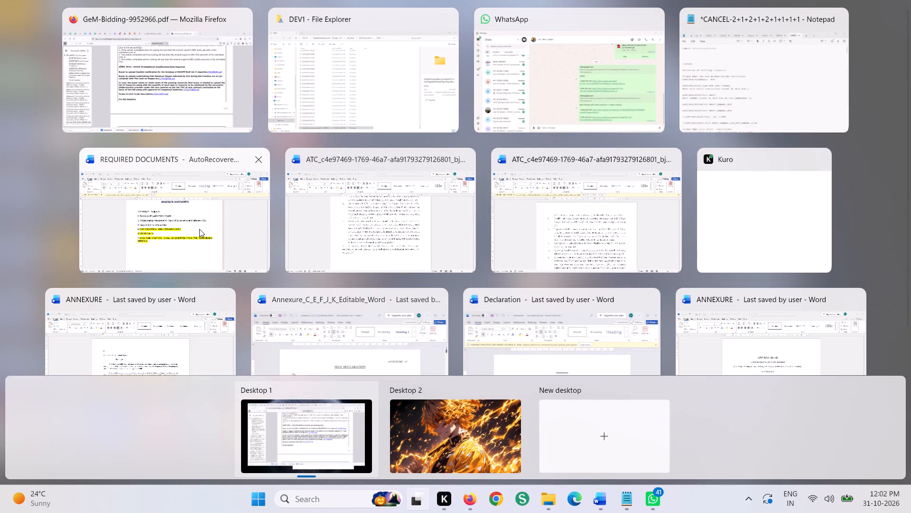
left_click(370, 98)
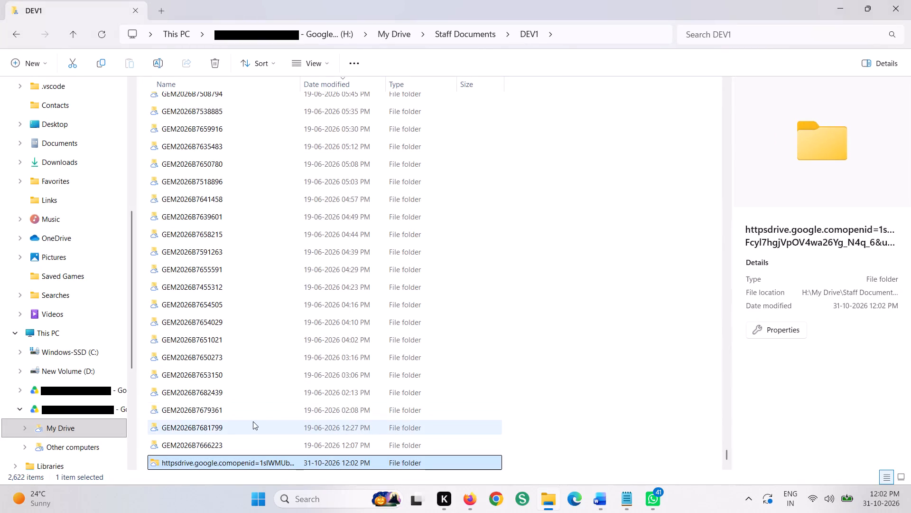
key("F2")
key("ctrl+v")
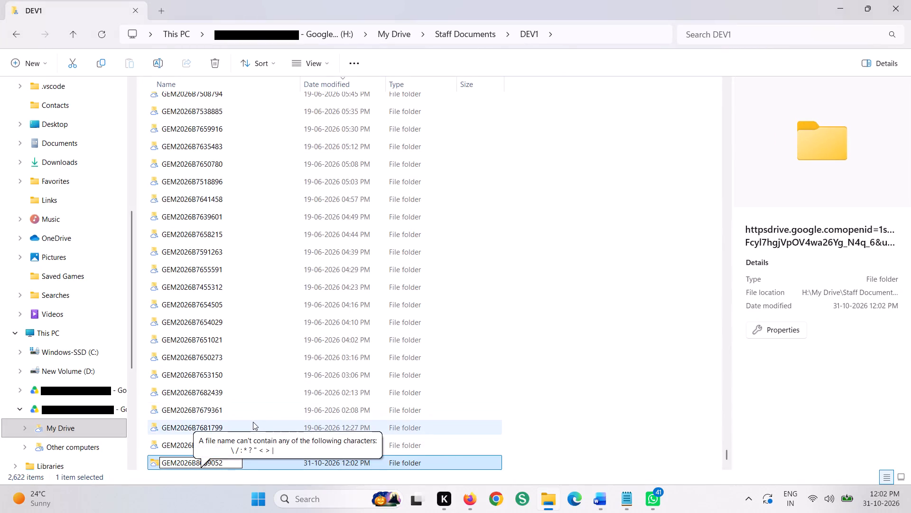
key("Return")
double_click(206, 462)
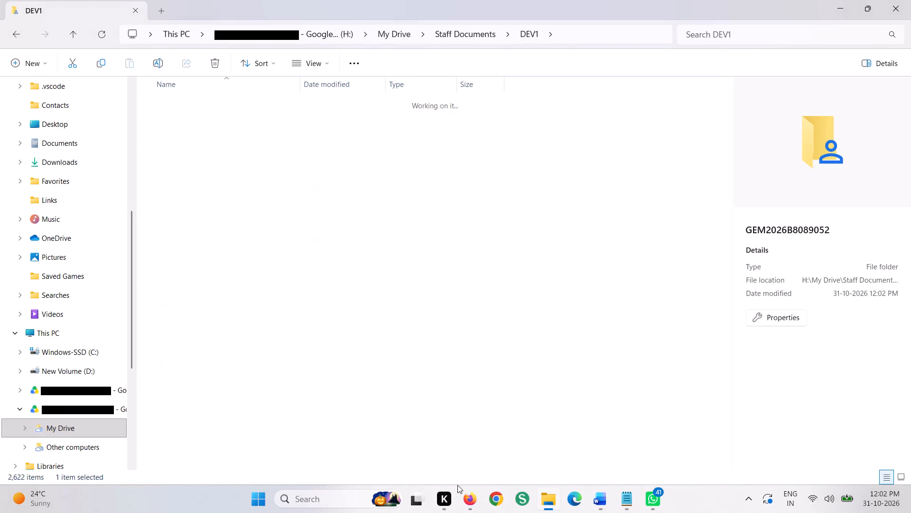
Save the Gazette notification attachment 1792388300.pdf into DEV1's GEM2026B8089052 folder as ESIC EPF EDLI 01, and return to the bid document.
left_click(467, 494)
scroll(569, 388, "up", 2)
scroll(789, 216, "down", 2)
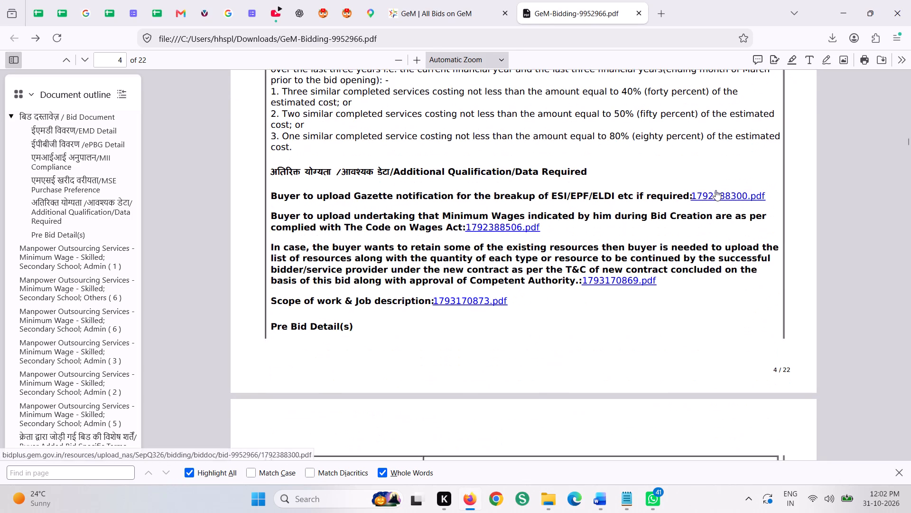
left_click(716, 190)
scroll(714, 263, "up", 2)
left_click(881, 60)
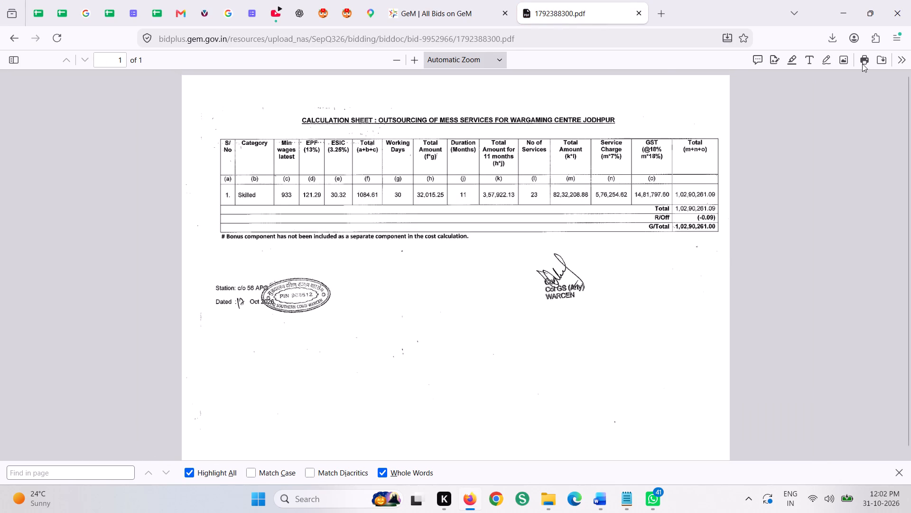
scroll(292, 152, "up", 4)
left_click(211, 67)
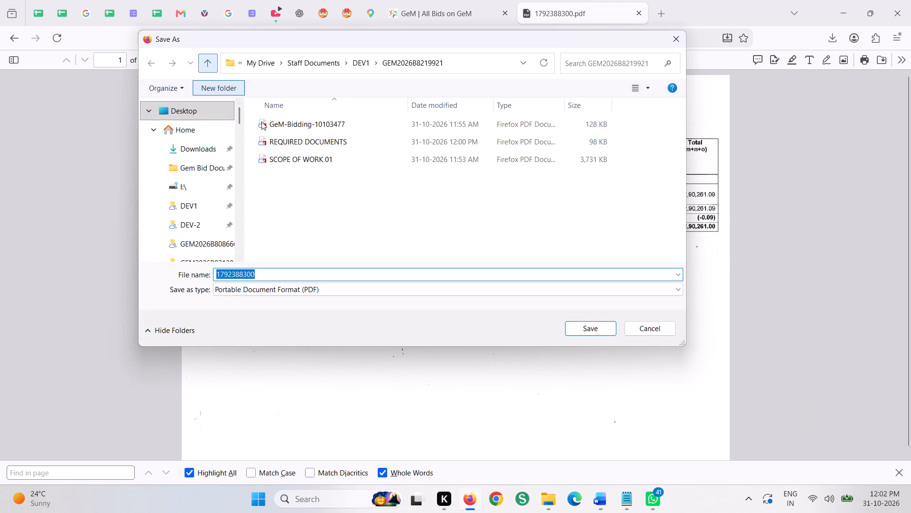
scroll(267, 127, "up", 3)
double_click(299, 128)
left_click(287, 272)
type("ESIC EPF EDLI 01")
key("Return")
scroll(224, 146, "down", 5)
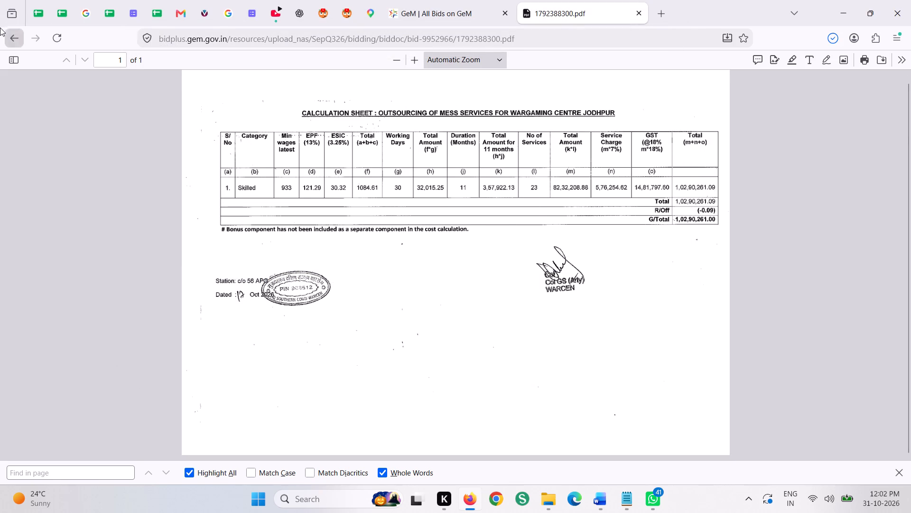
left_click(0, 28)
Open the minimum wages undertaking 1792388506.pdf for a quick check and return to the bid document.
left_click(488, 231)
left_click(492, 224)
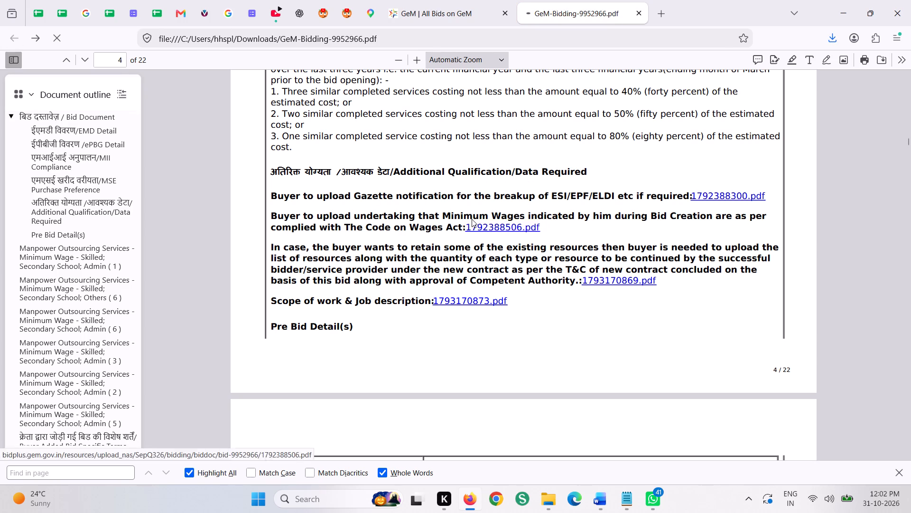
scroll(548, 227, "up", 3)
left_click(18, 43)
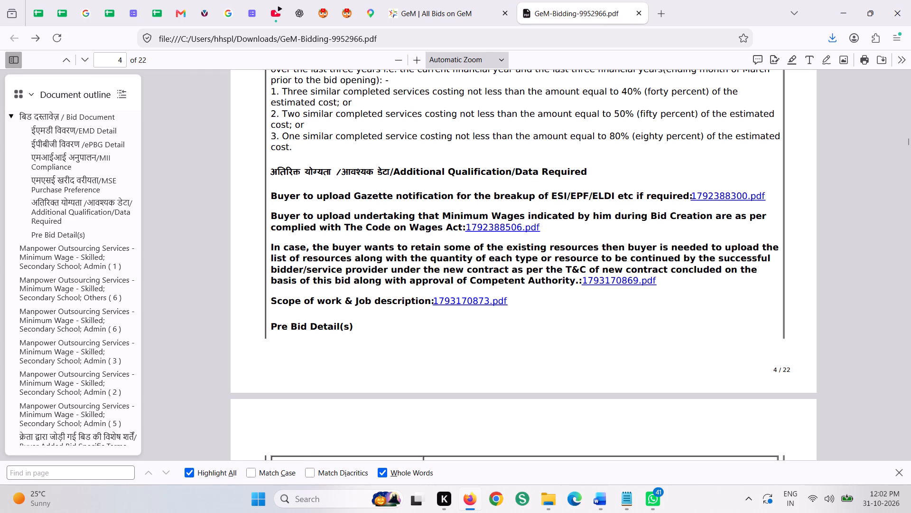
Save the Scope of work attachment 1793170873.pdf into the GEM2026B8089052 folder as SCOPE OF WORK 02, and return to the bid document.
left_click(486, 303)
scroll(492, 266, "up", 4)
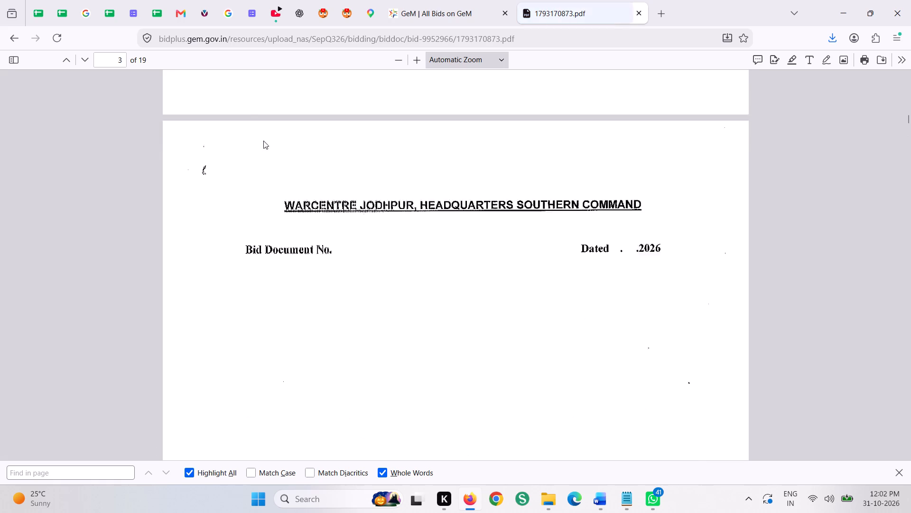
scroll(263, 141, "up", 1)
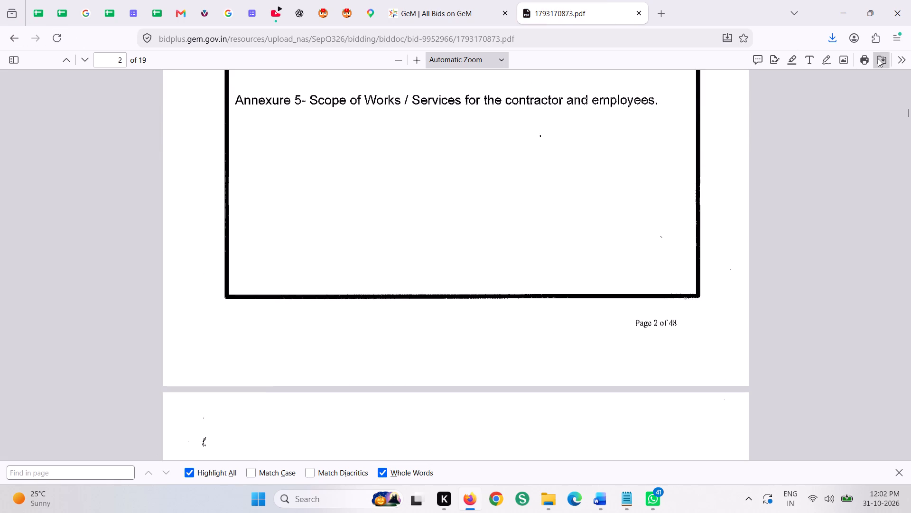
left_click(879, 58)
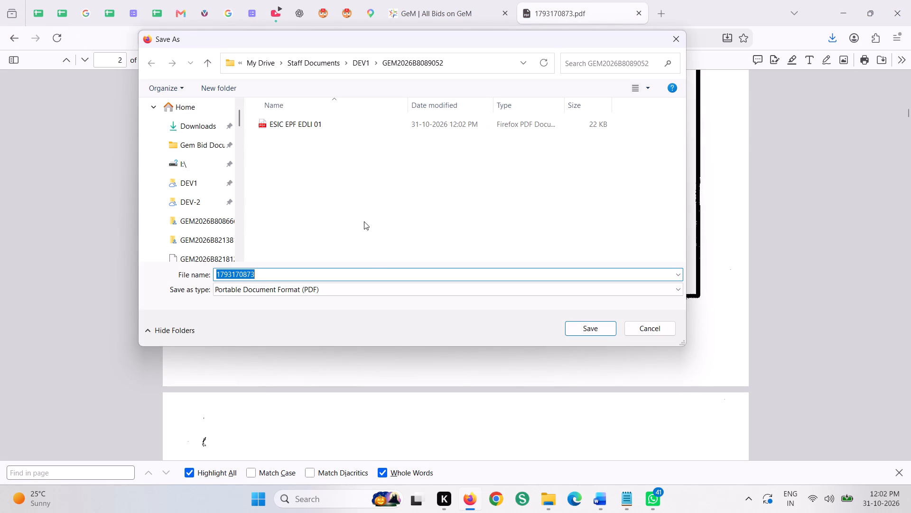
type("SCOPE OF WORO")
key("BackSpace")
type("K 02")
key("Return")
scroll(374, 244, "down", 9)
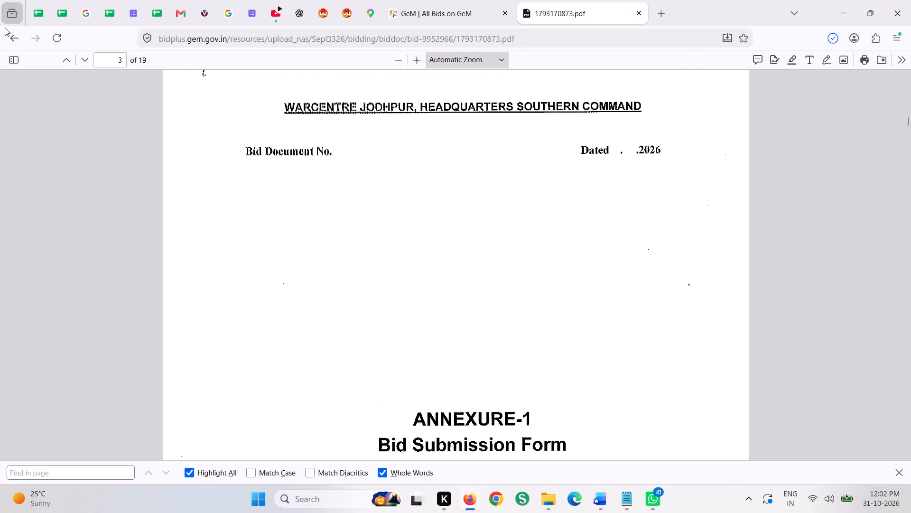
left_click(0, 36)
Save the bid document GeM-Bidding-9952966 into DEV1's GEM2026B8089052 folder under its existing name.
left_click(879, 58)
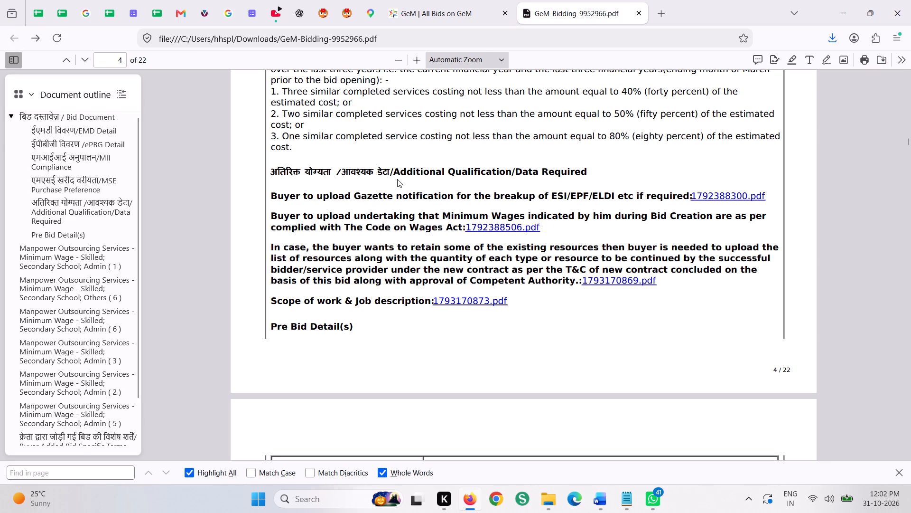
scroll(195, 173, "up", 5)
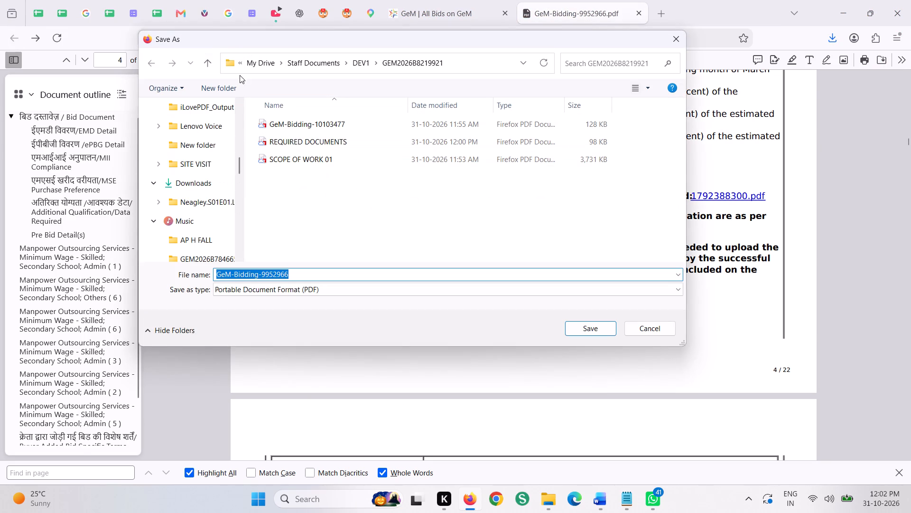
left_click(200, 66)
scroll(319, 148, "up", 4)
double_click(325, 122)
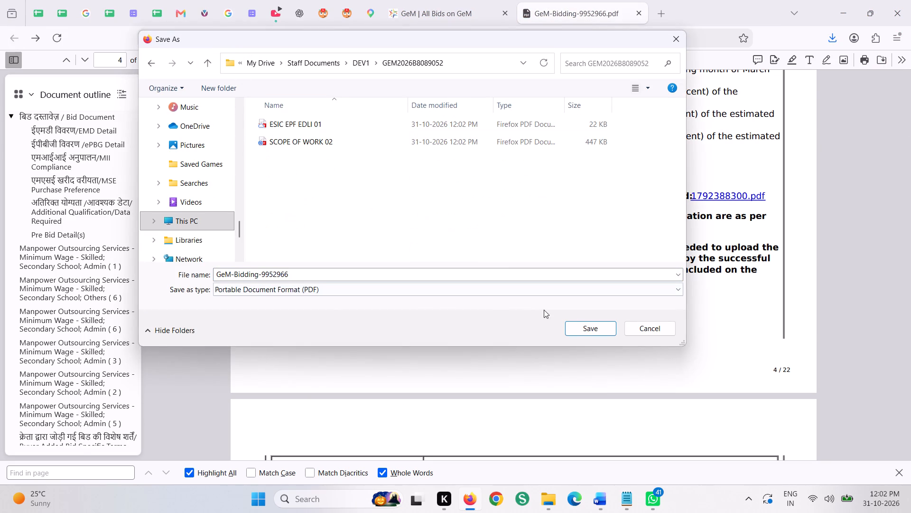
left_click(580, 326)
Open the existing resources attachment 1793170869.pdf for a quick check and return to the bid document.
left_click(614, 281)
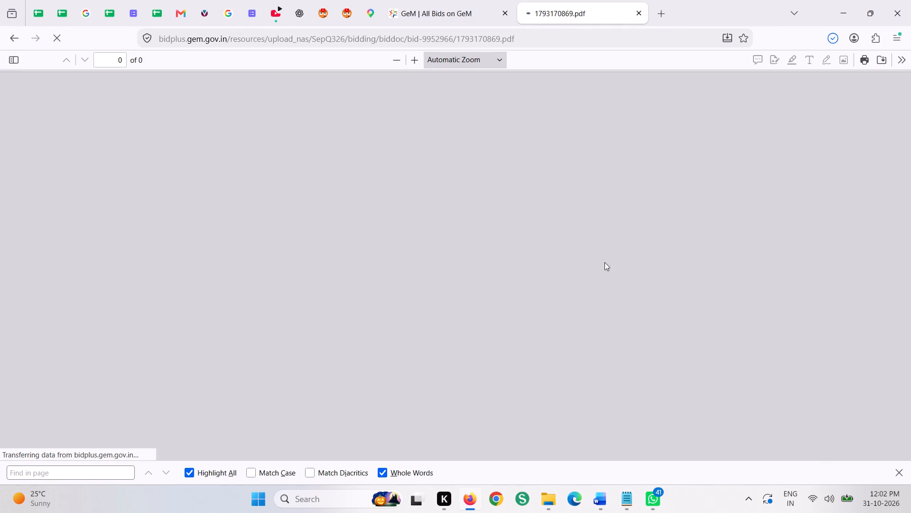
scroll(601, 259, "up", 5)
left_click(19, 38)
Copy the city name JODHPUR from the consignee table on page 6 and open REQUIRED DOCUMENTS in Word.
scroll(553, 244, "down", 5)
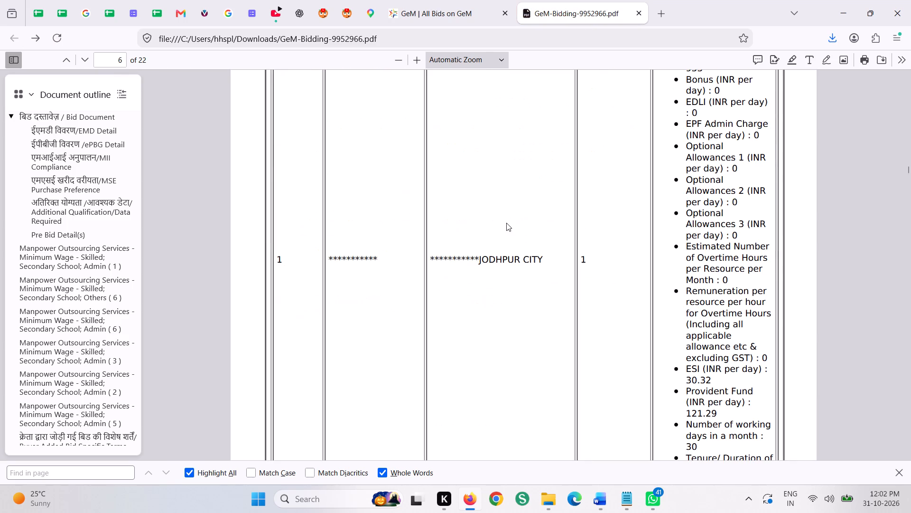
double_click(492, 260)
key("ctrl+c")
key("ctrl+c")
left_click(603, 490)
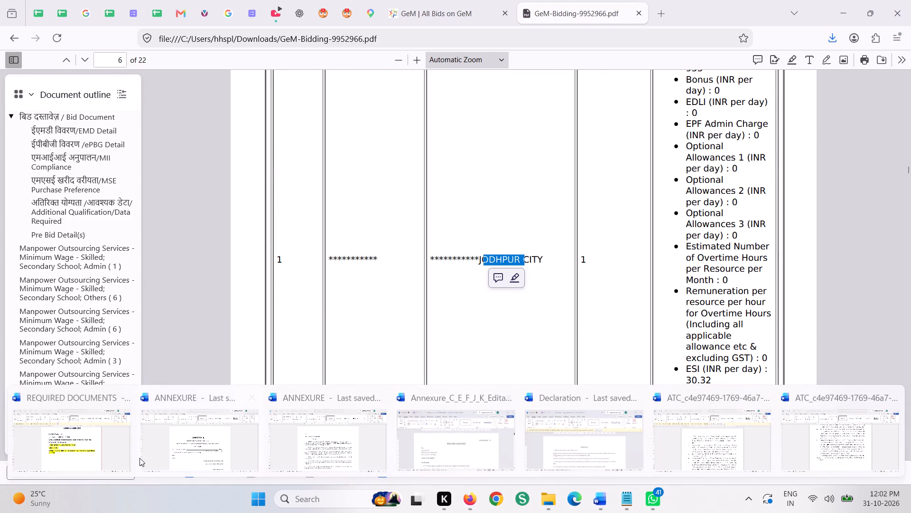
left_click(93, 462)
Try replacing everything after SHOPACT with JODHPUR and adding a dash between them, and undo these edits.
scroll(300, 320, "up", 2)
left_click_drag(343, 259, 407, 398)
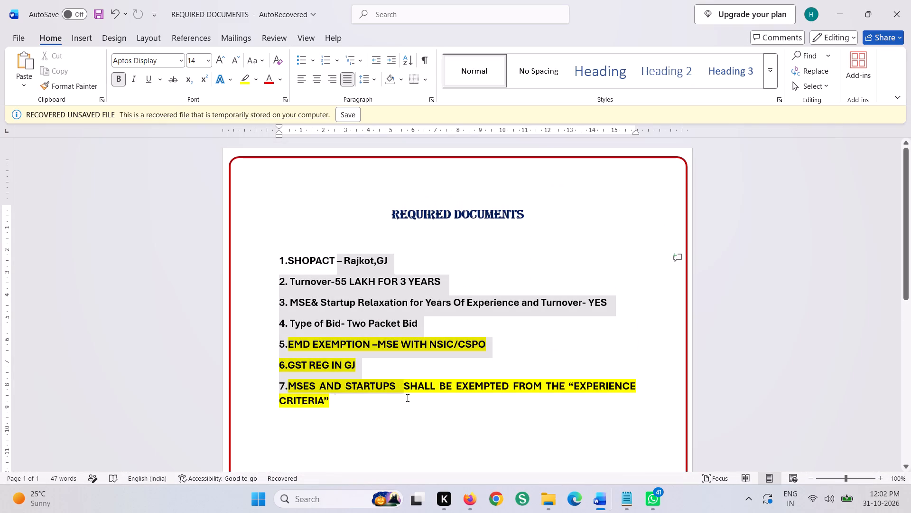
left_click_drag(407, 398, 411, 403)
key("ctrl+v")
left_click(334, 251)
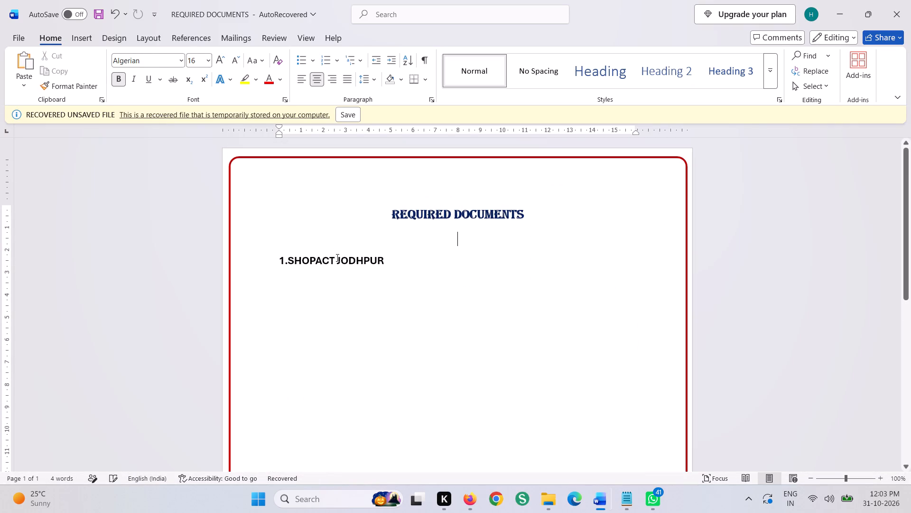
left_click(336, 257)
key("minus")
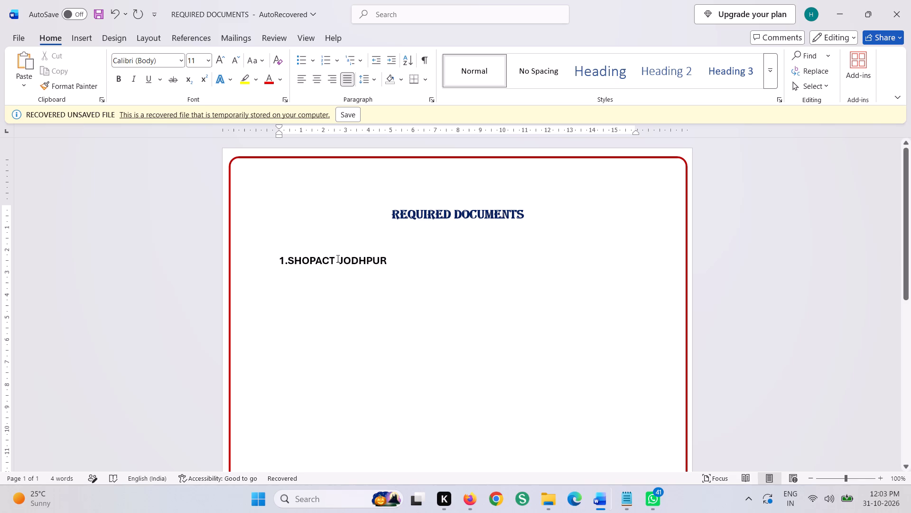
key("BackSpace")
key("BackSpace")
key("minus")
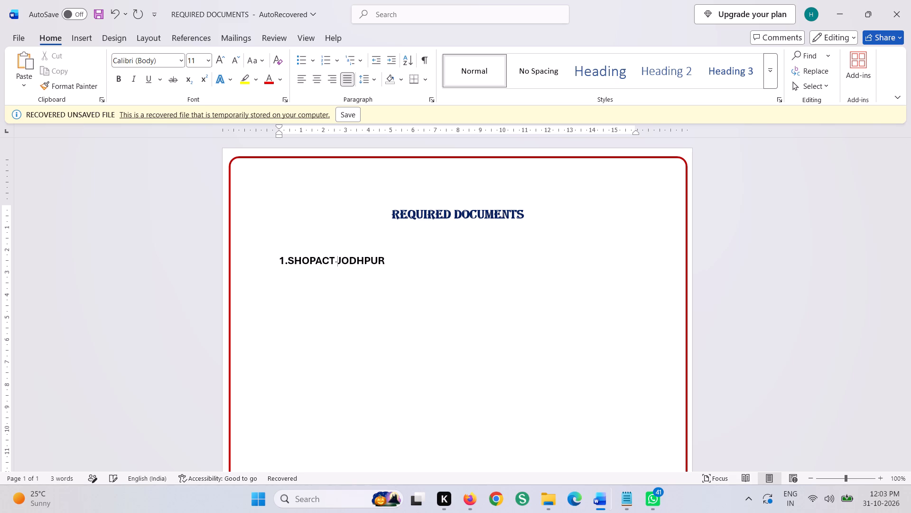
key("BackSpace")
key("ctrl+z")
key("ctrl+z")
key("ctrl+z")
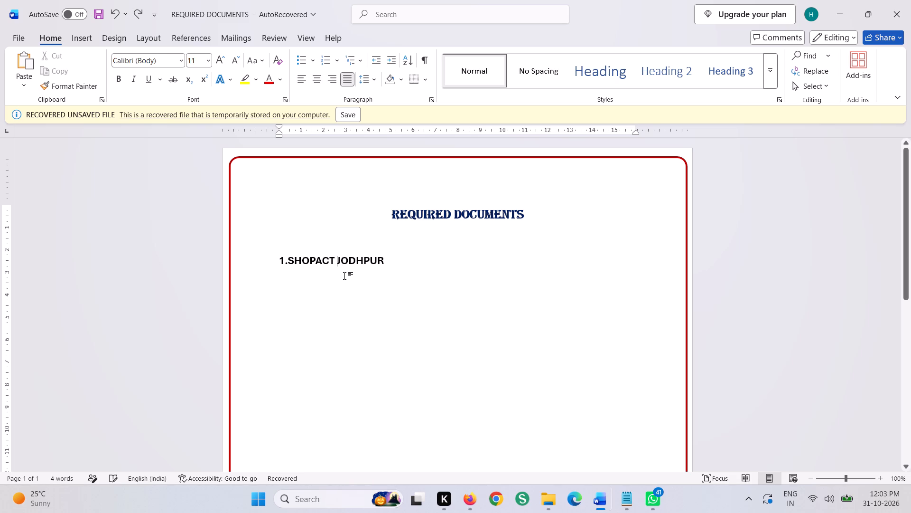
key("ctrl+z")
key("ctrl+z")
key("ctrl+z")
Replace the old list content after "SHOPACT –" with JODHPUR,RAJ and start a new line.
left_click(358, 280)
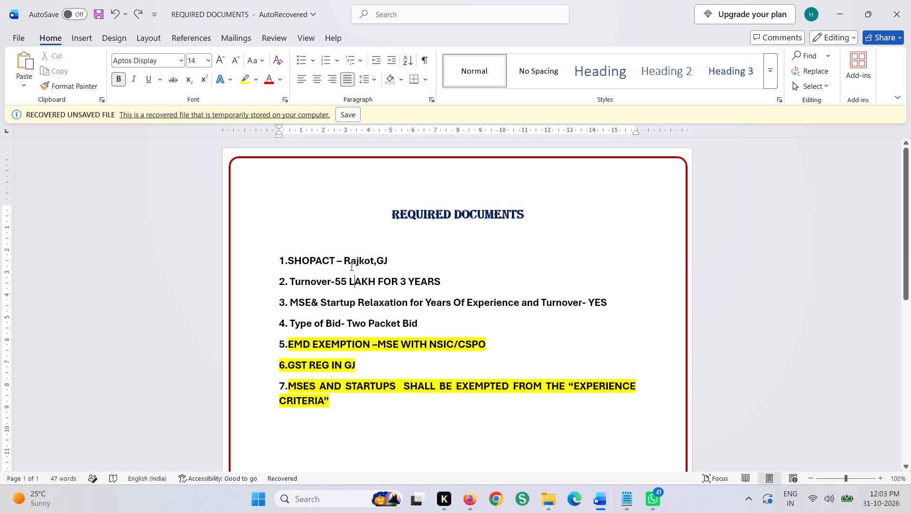
left_click_drag(348, 261, 439, 459)
key("ctrl+v")
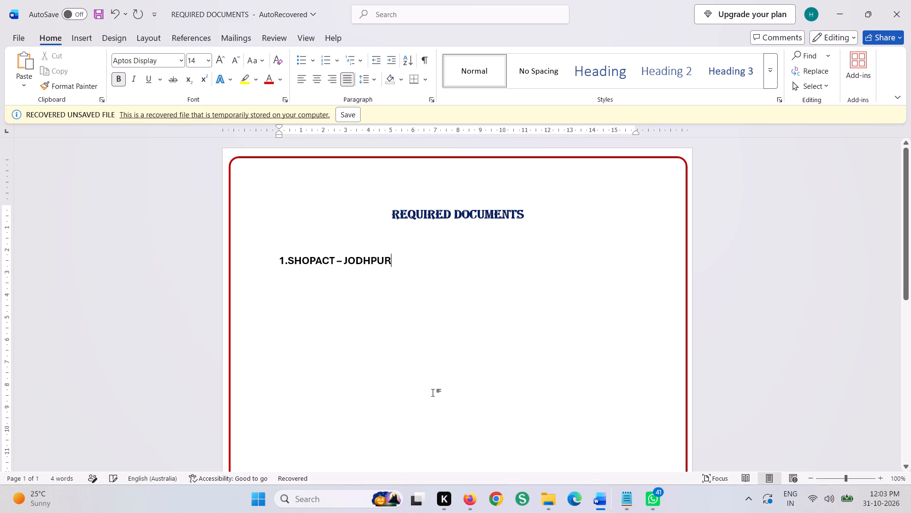
type(",RAJ")
key("Return")
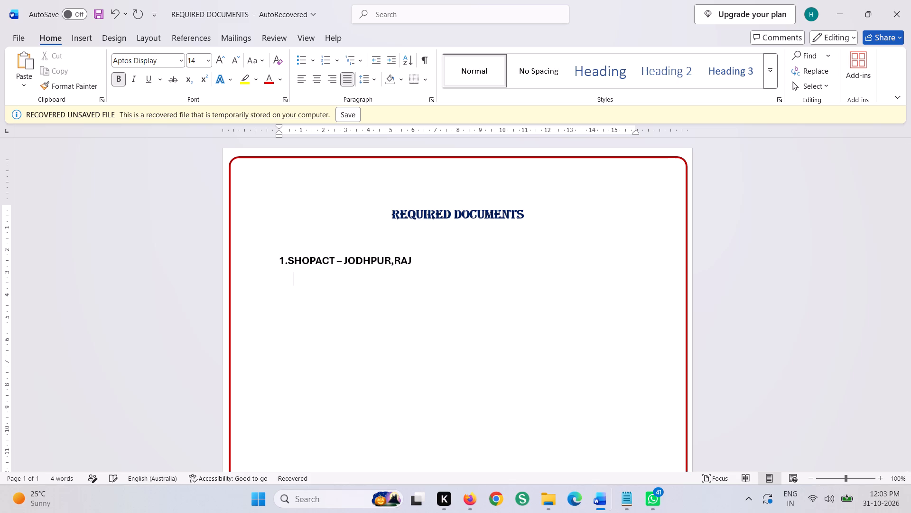
Add item 2 as "Turnover-70 LAKH FOR 3 YEARS", copying the word Turnover from the bid details.
type("2.")
key("alt+Tab")
scroll(433, 392, "up", 16)
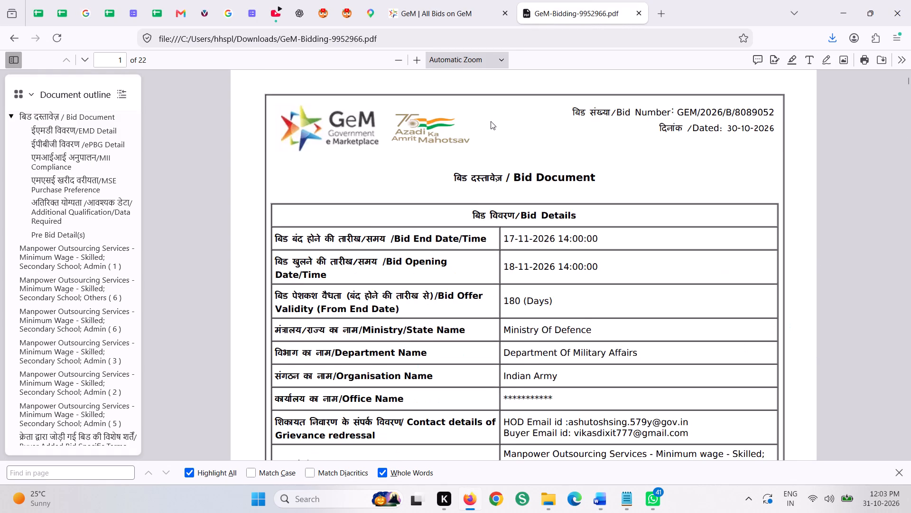
scroll(489, 158, "down", 1)
double_click(302, 281)
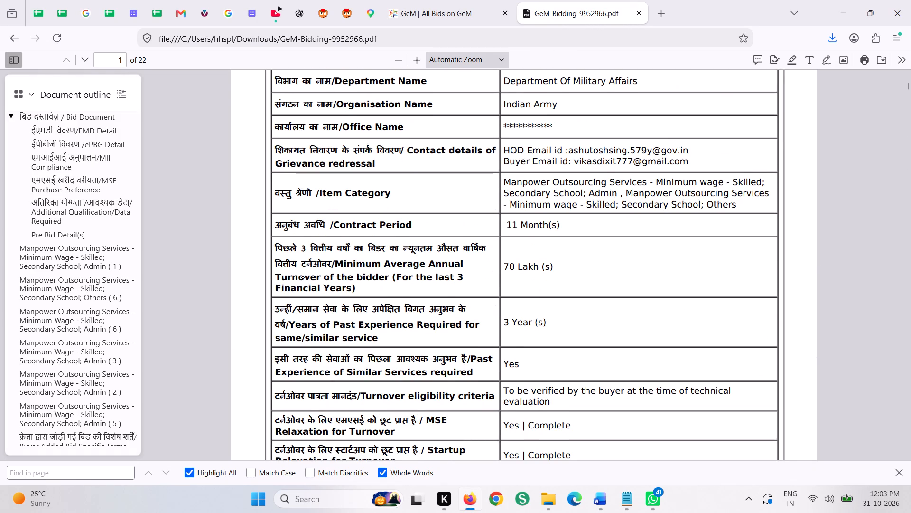
key("ctrl+c")
key("alt+Tab")
key("ctrl+v")
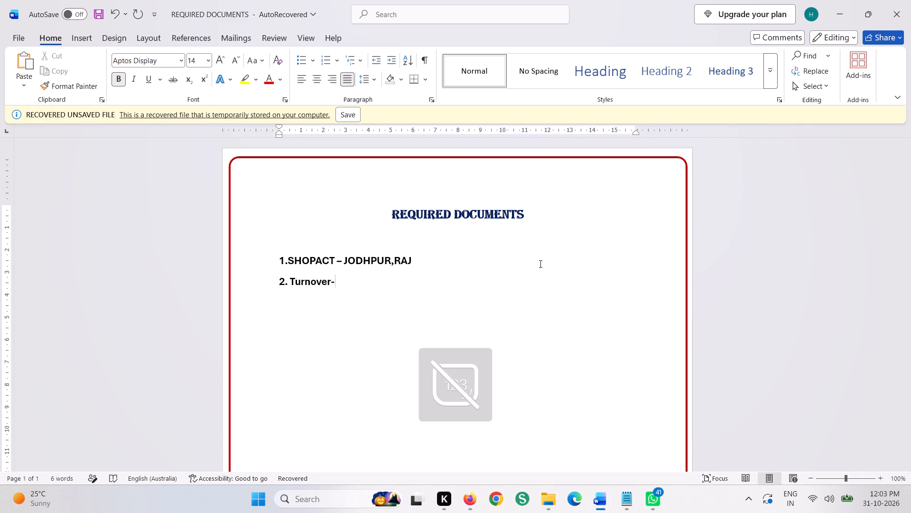
type("70 LAKH FOR 3 YEARS")
key("space")
key("Return")
Add item 3 as "MSE Relaxation for Turnover" copied from the bid details, joining the pasted text on one line.
type("3.")
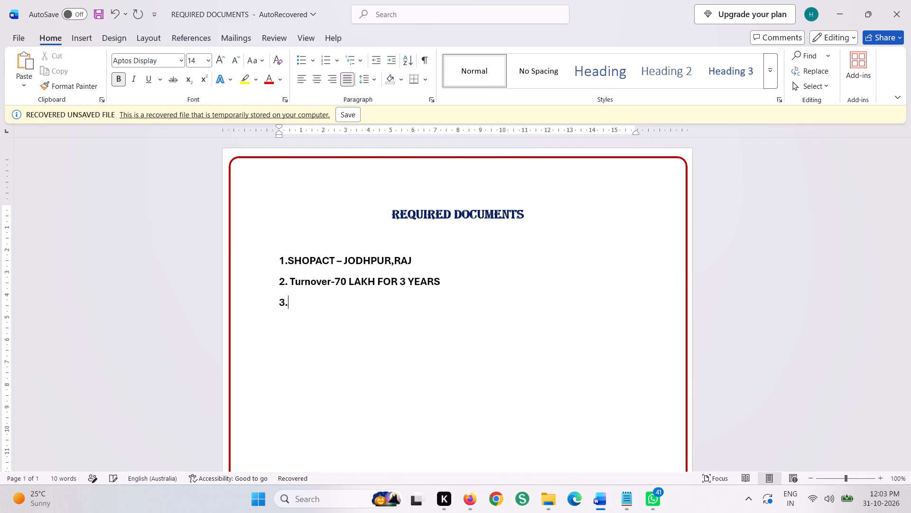
key("alt+Tab")
scroll(539, 263, "down", 2)
scroll(431, 167, "up", 1)
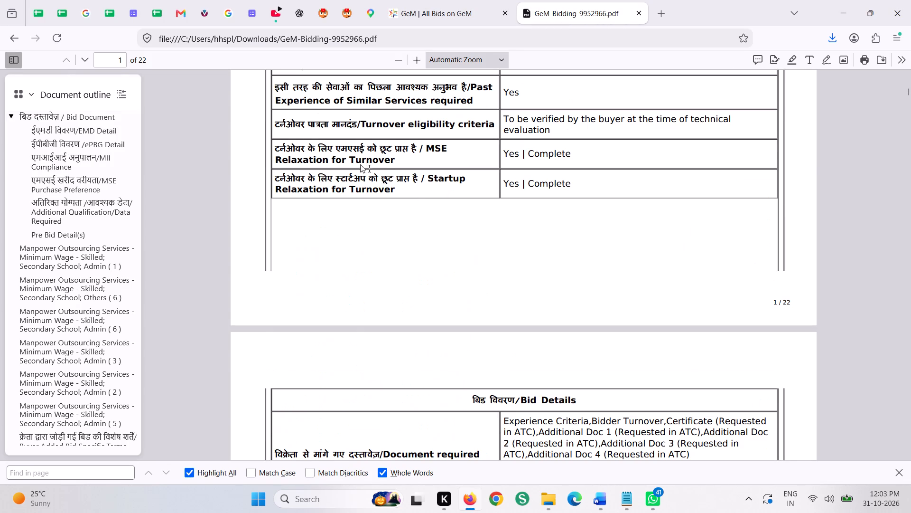
left_click(428, 148)
left_click_drag(428, 148, 390, 159)
key("ctrl+c")
key("ctrl+c")
key("alt+Tab")
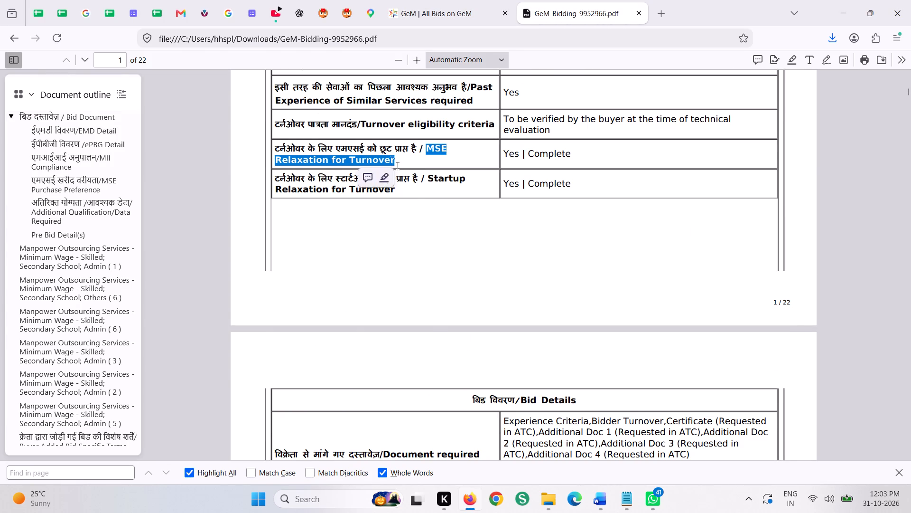
key("ctrl+v")
left_click(279, 320)
key("BackSpace")
key("space")
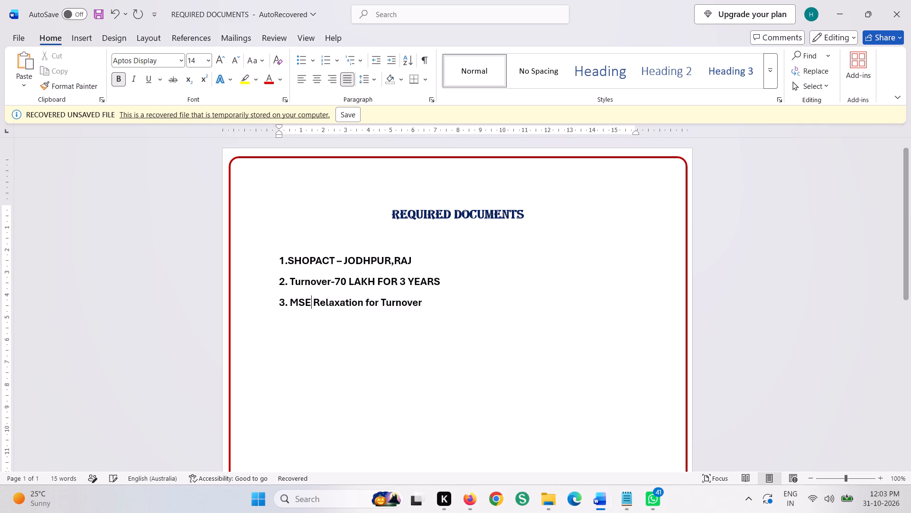
Insert "& Startup" after MSE in item 3, copying Startup from the bid, and end the line with "- YES".
key("alt+Tab")
double_click(433, 178)
key("ctrl+c")
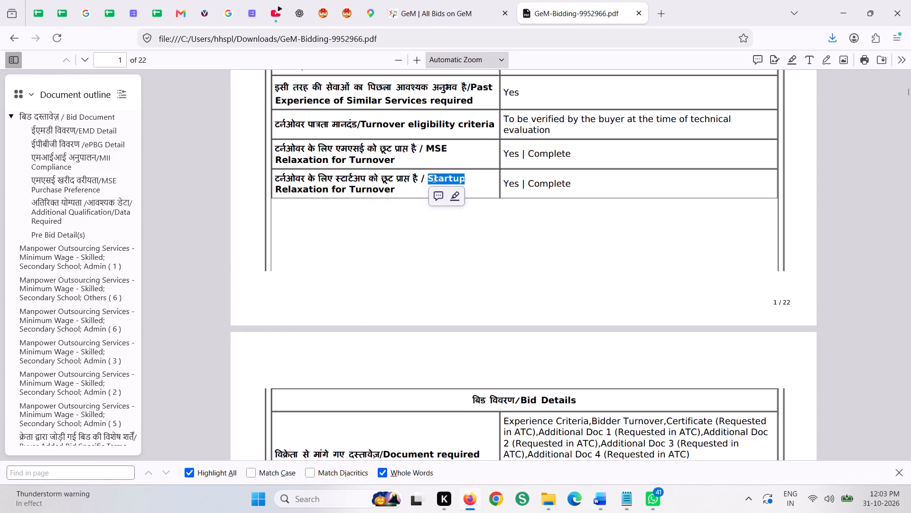
key("ctrl+c")
key("alt+Tab")
type("&")
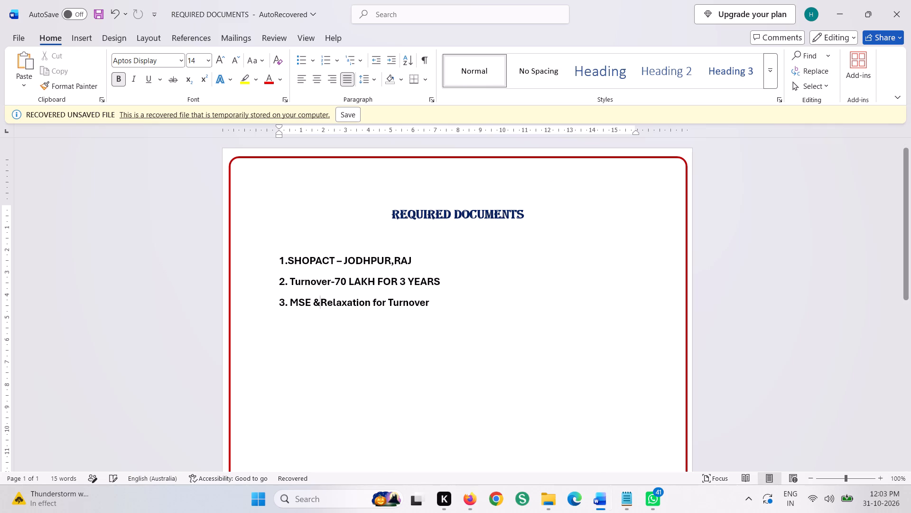
key("space")
key("ctrl+v")
key("alt+Tab")
key("alt+Tab")
left_click(514, 303)
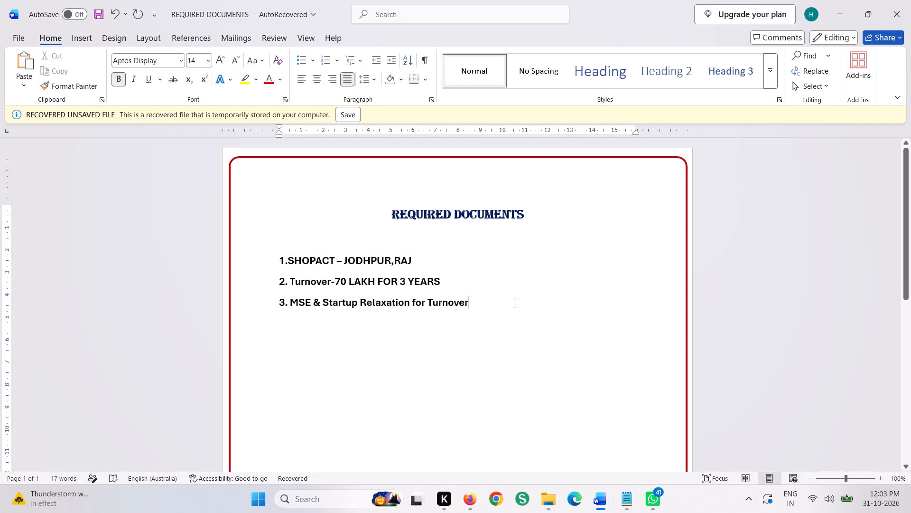
type("- YES 3")
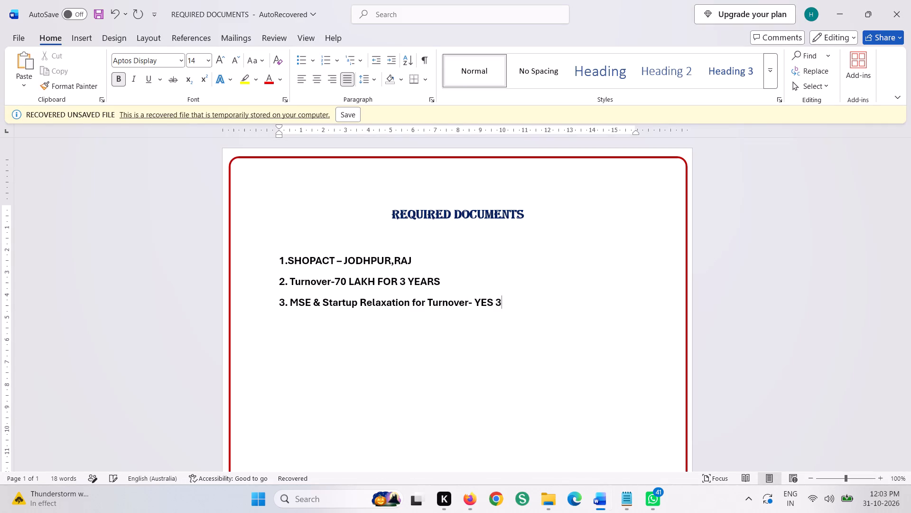
key("BackSpace")
key("Return")
Add item 4 as "Type of Bid- Two Packet Bid", copying the label and value from the bid details on page 2.
type("4.")
key("alt+Tab")
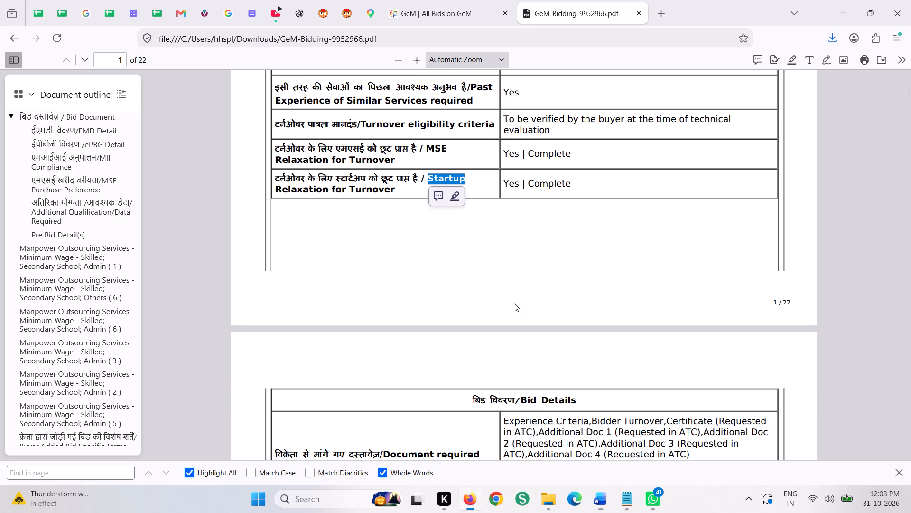
scroll(514, 303, "down", 2)
left_click(344, 228)
left_click_drag(344, 228, 391, 225)
key("ctrl+c")
key("ctrl+c")
key("alt+Tab")
key("ctrl+v")
key("minus")
key("alt+Tab")
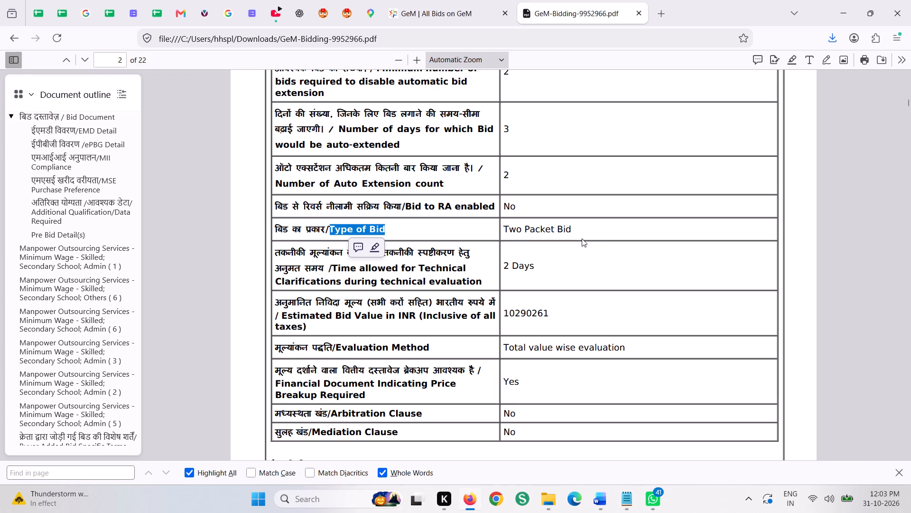
triple_click(539, 226)
key("ctrl+c")
key("ctrl+c")
key("alt+Tab")
key("ctrl+v")
key("Return")
Add item 5 as "Estimated Bid– 10290261", copying the label and value from the bid details, and start item 6.
type("5.")
key("alt+Tab")
left_click(288, 319)
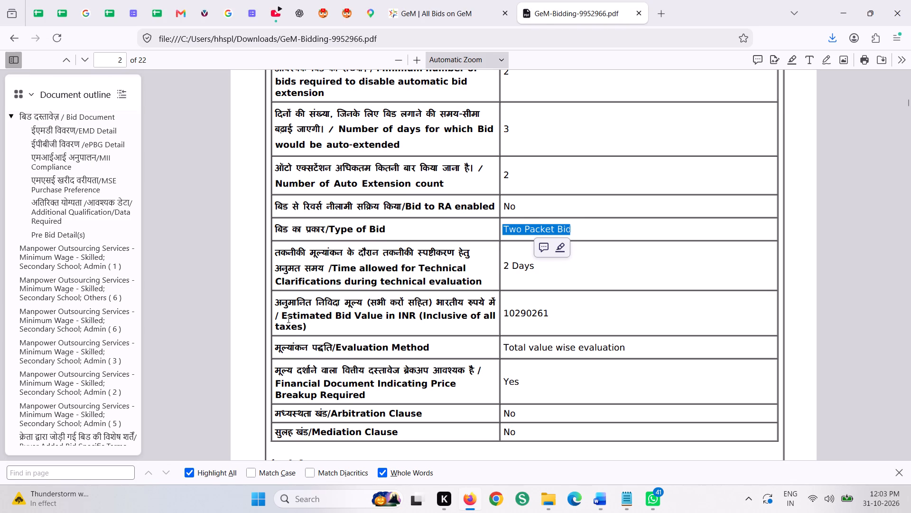
left_click_drag(288, 319, 342, 315)
key("ctrl+c")
key("ctrl+c")
key("alt+Tab")
key("ctrl+v")
key("ctrl+minus")
key("alt+Tab")
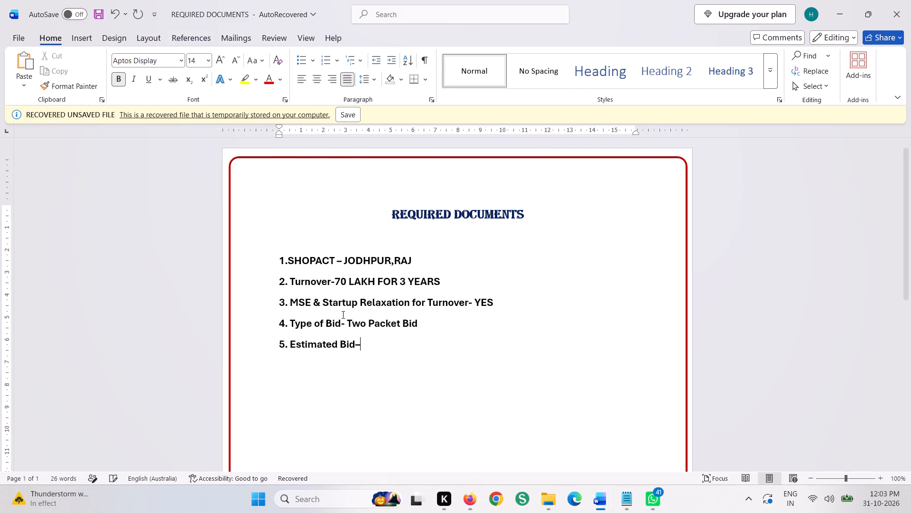
triple_click(532, 308)
key("ctrl+c")
key("ctrl+c")
key("alt+Tab")
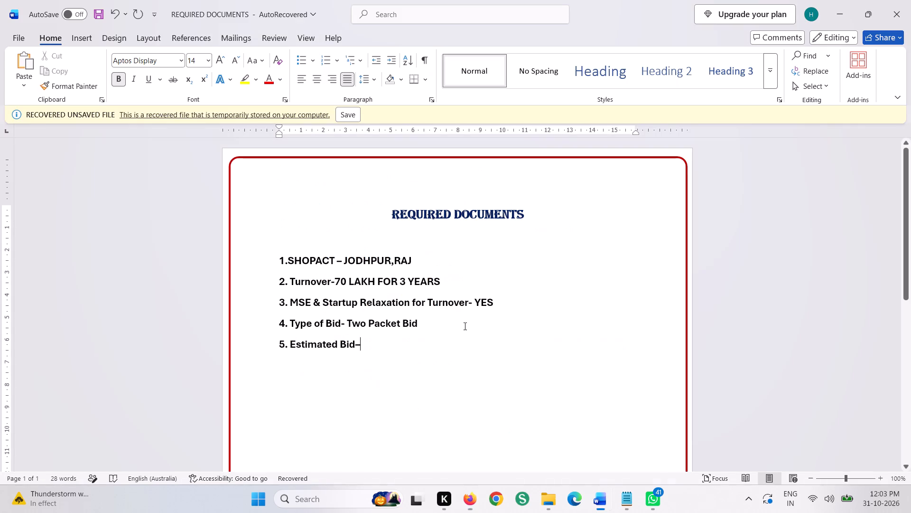
key("ctrl+v")
key("Return")
key("6")
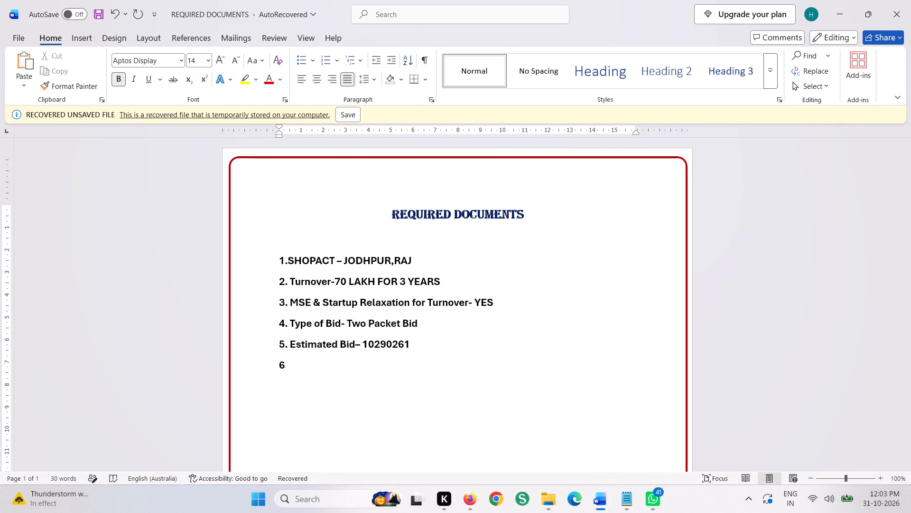
key("period")
Open the existing-resources attachment 1793170869.pdf linked on page 4 of the bid, look through it, and return to the bid.
key("alt+Tab")
scroll(478, 313, "down", 7)
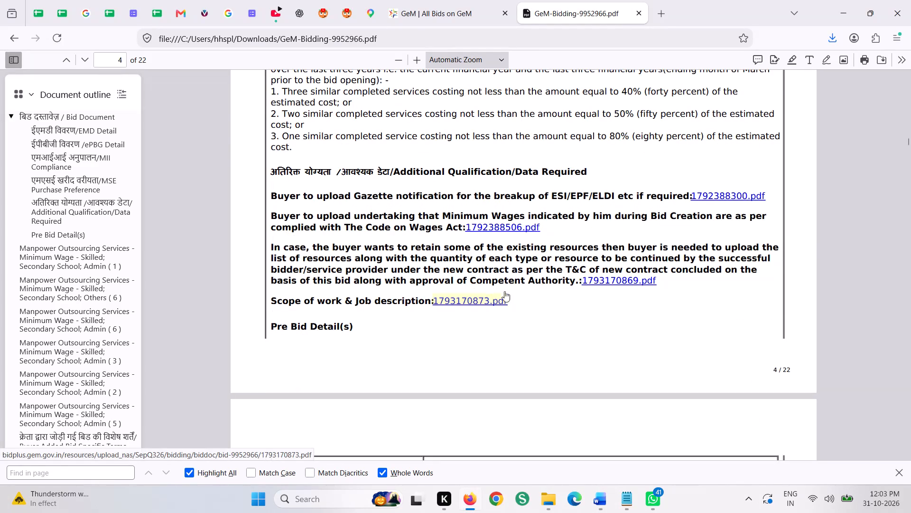
left_click(613, 277)
scroll(368, 190, "up", 1)
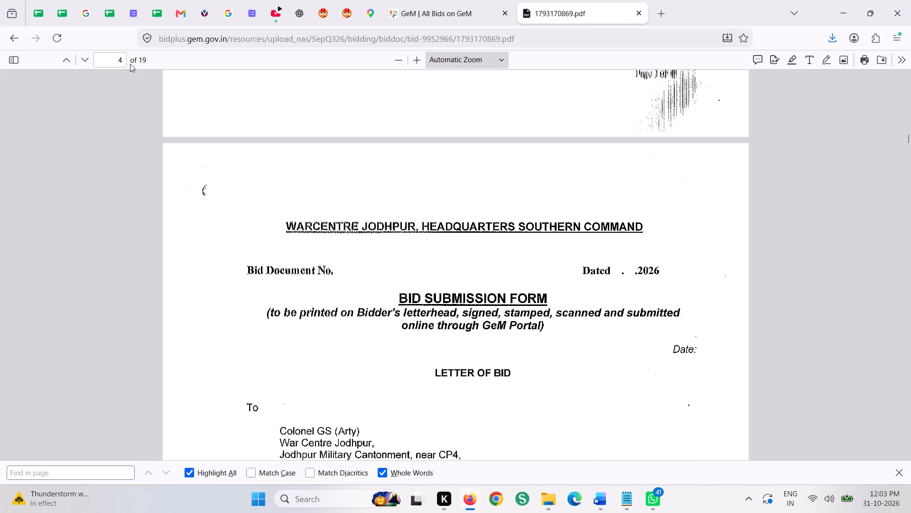
left_click(12, 40)
Complete item 6 with "Bidder financial standing", copied from the generic clause on page 17 of the bid.
scroll(446, 275, "down", 10)
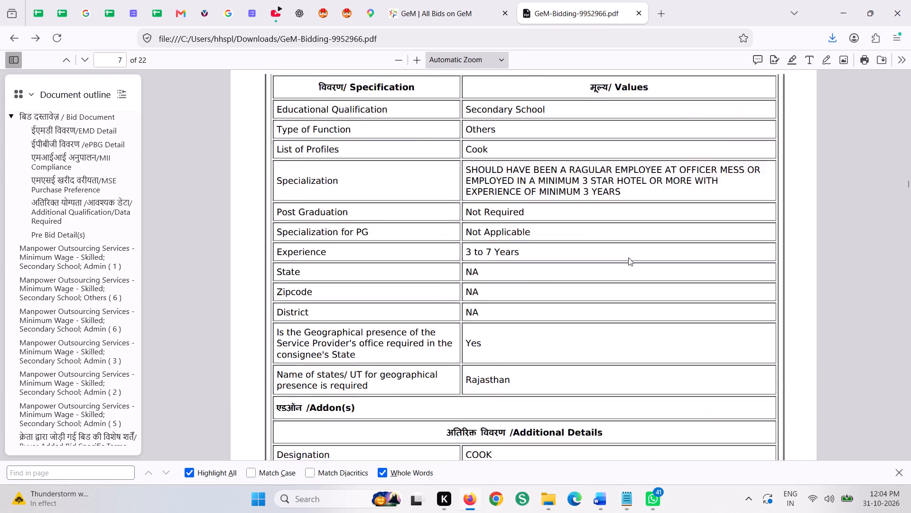
scroll(580, 258, "up", 3)
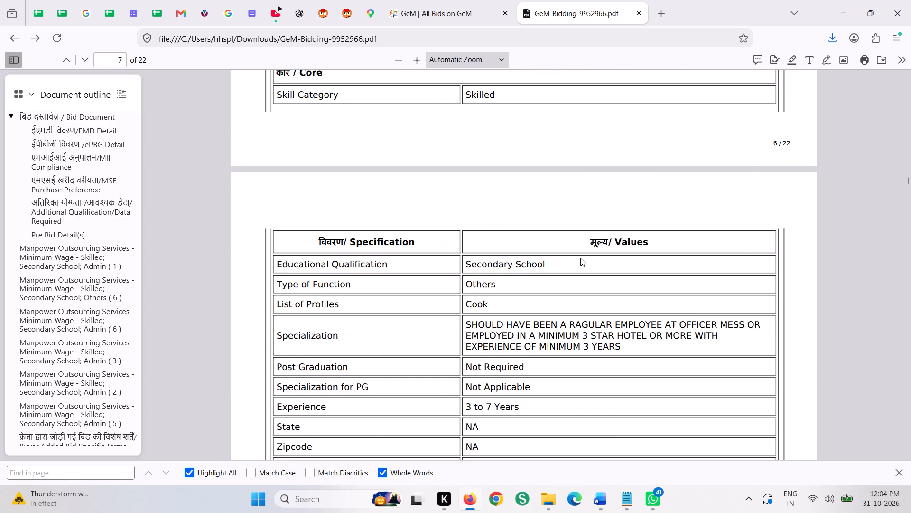
scroll(580, 258, "down", 20)
scroll(558, 253, "down", 7)
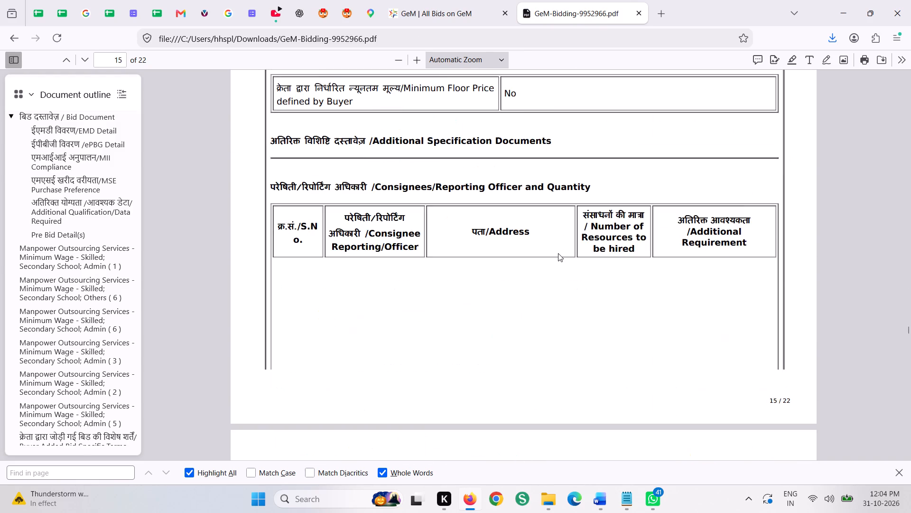
scroll(558, 253, "down", 4)
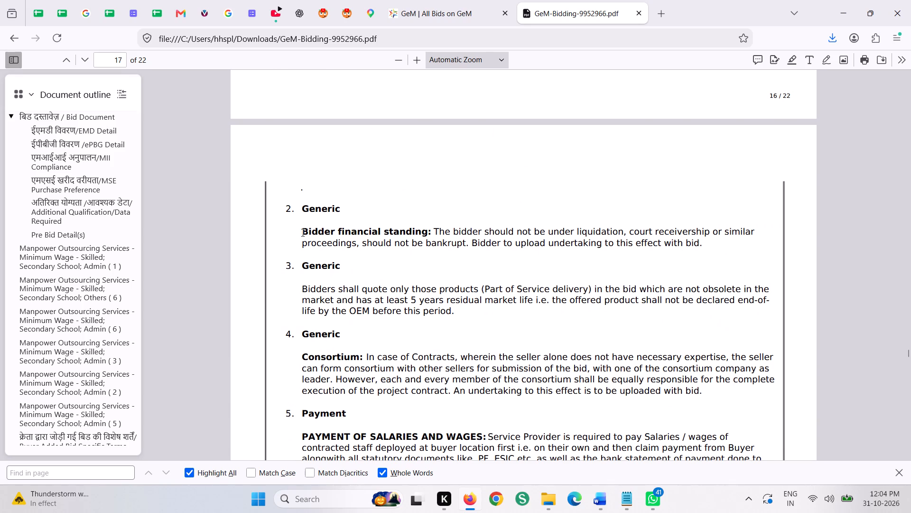
left_click(303, 232)
left_click_drag(303, 232, 404, 233)
key("ctrl+c")
key("ctrl+c")
key("ctrl+c")
key("ctrl+c")
key("alt+Tab")
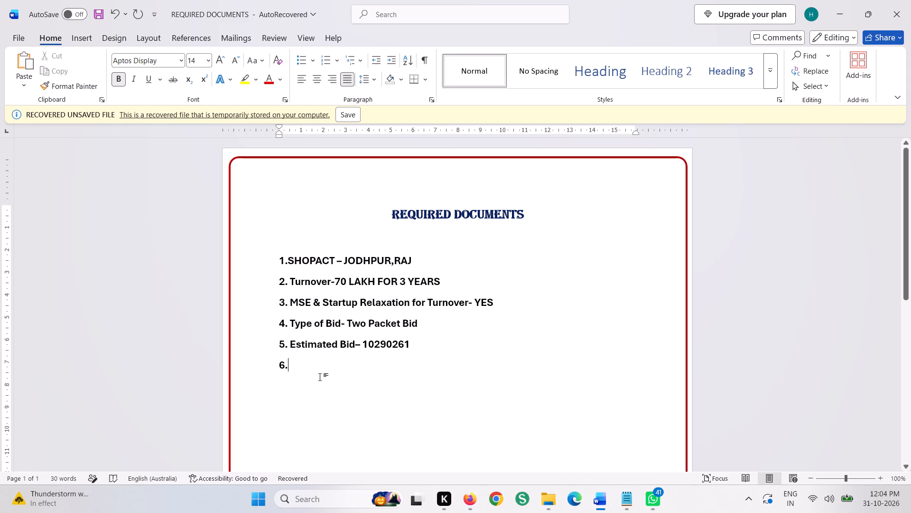
key("ctrl+v")
key("Return")
Add item 7 as "Past Project Experience", copied from clause 21 on page 20 of the bid, and start item 8.
type("7.")
key("alt+Tab")
scroll(324, 372, "down", 1)
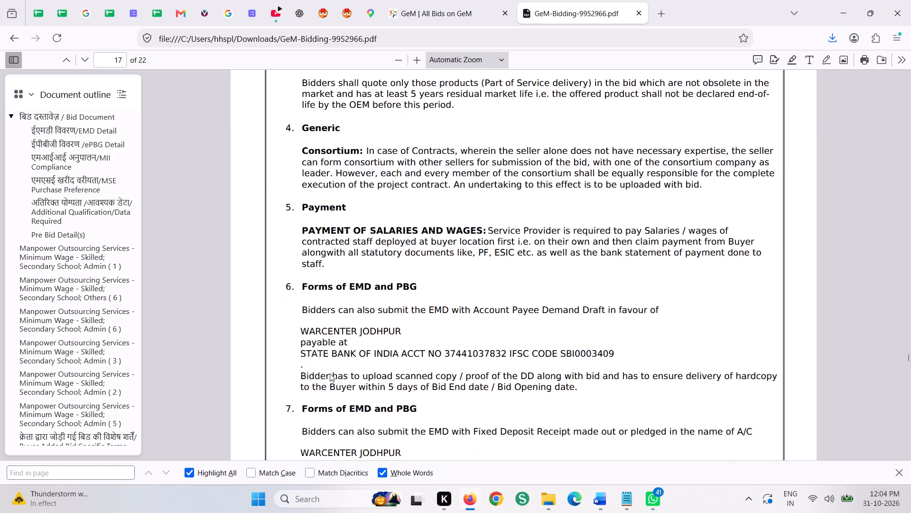
scroll(332, 322, "down", 1)
scroll(380, 299, "down", 1)
scroll(418, 290, "up", 1)
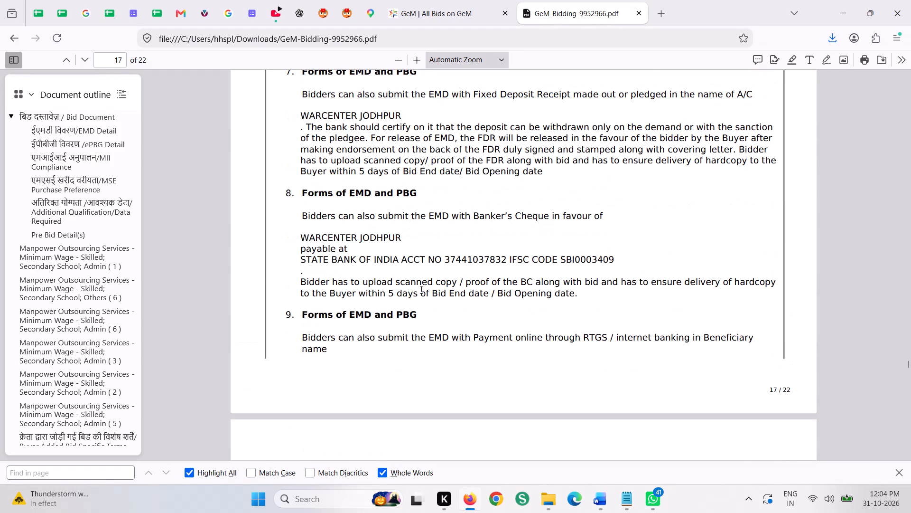
scroll(420, 289, "down", 2)
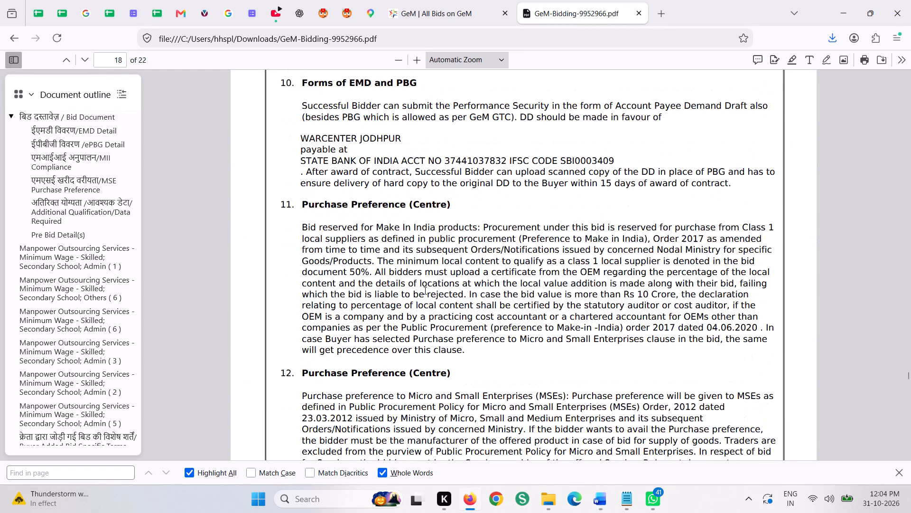
scroll(424, 290, "up", 1)
scroll(428, 291, "down", 3)
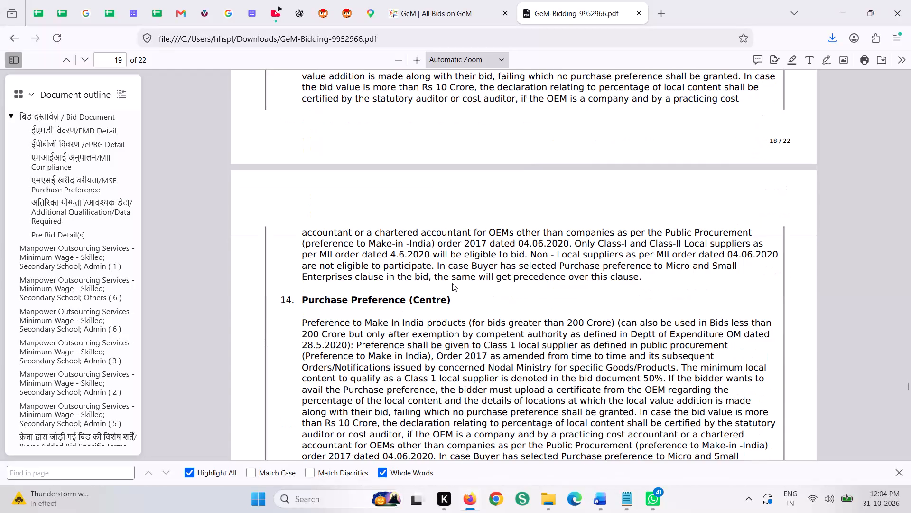
scroll(451, 283, "down", 2)
scroll(349, 275, "down", 1)
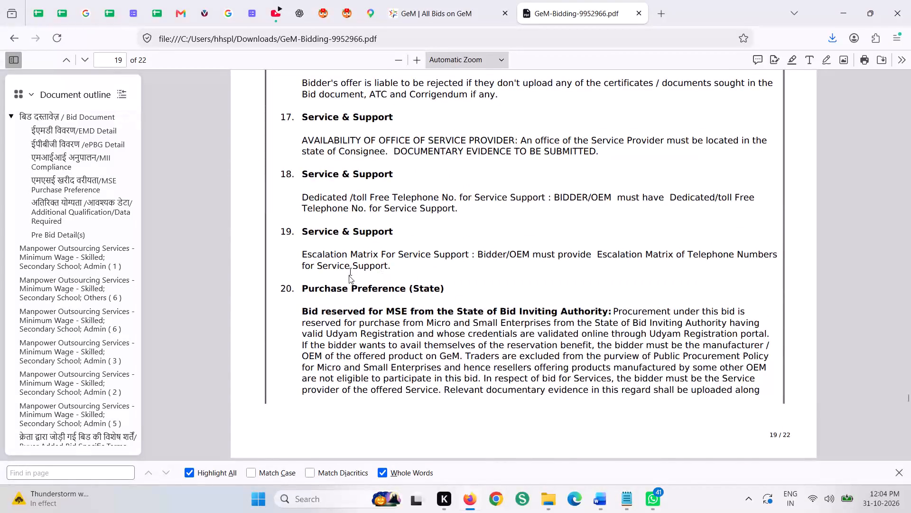
scroll(401, 280, "down", 1)
scroll(404, 267, "up", 1)
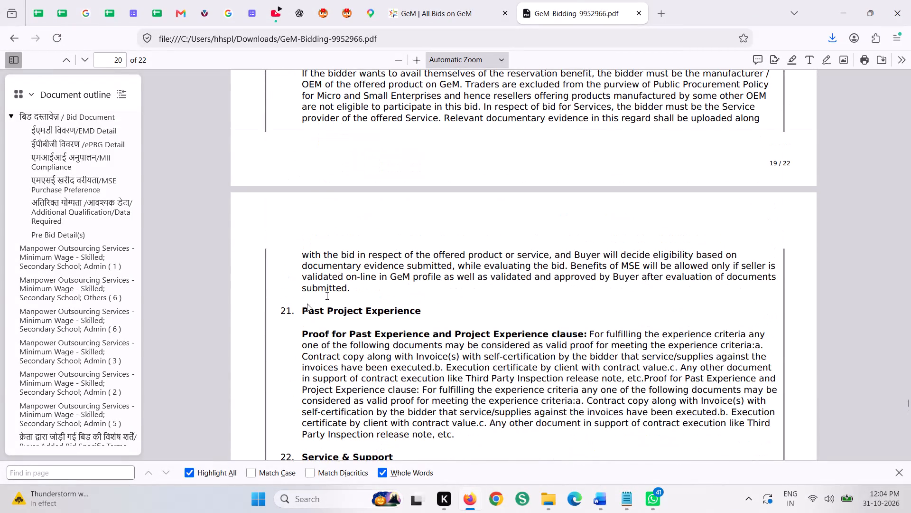
left_click(307, 307)
left_click_drag(307, 307, 418, 314)
key("ctrl+c")
key("ctrl+c")
key("alt+Tab")
key("ctrl+v")
key("Return")
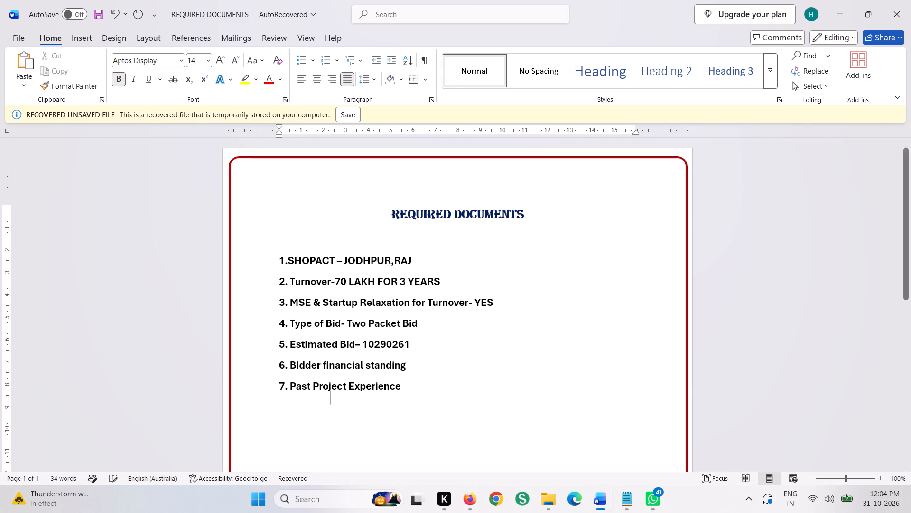
type("8.")
Review the Service & Support clause, the buyer-added ATC clauses and the REQD DOCUMENTS list on page 20 of the bid.
key("alt+Tab")
scroll(535, 362, "down", 2)
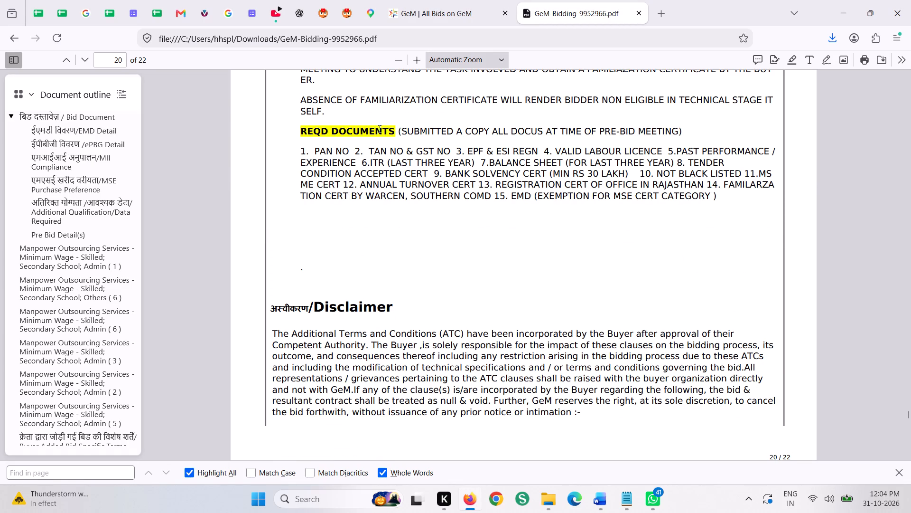
scroll(337, 137, "up", 1)
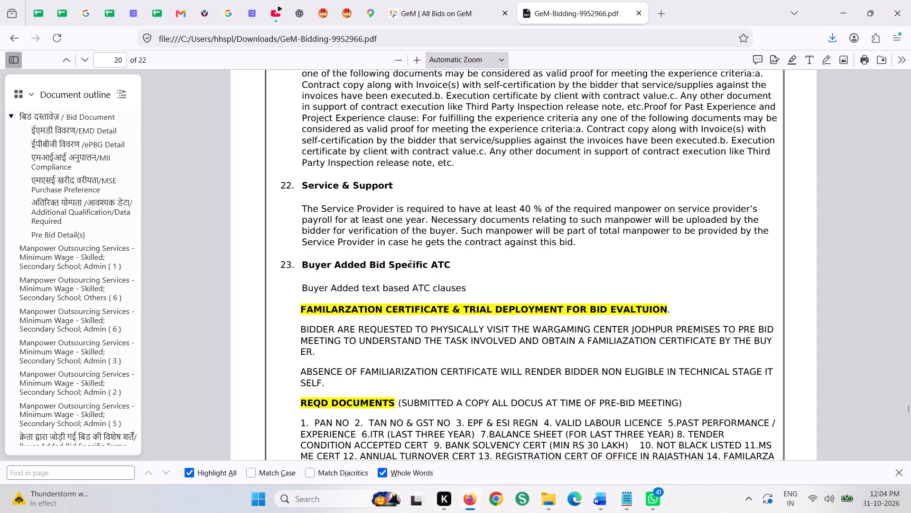
key("alt+Tab")
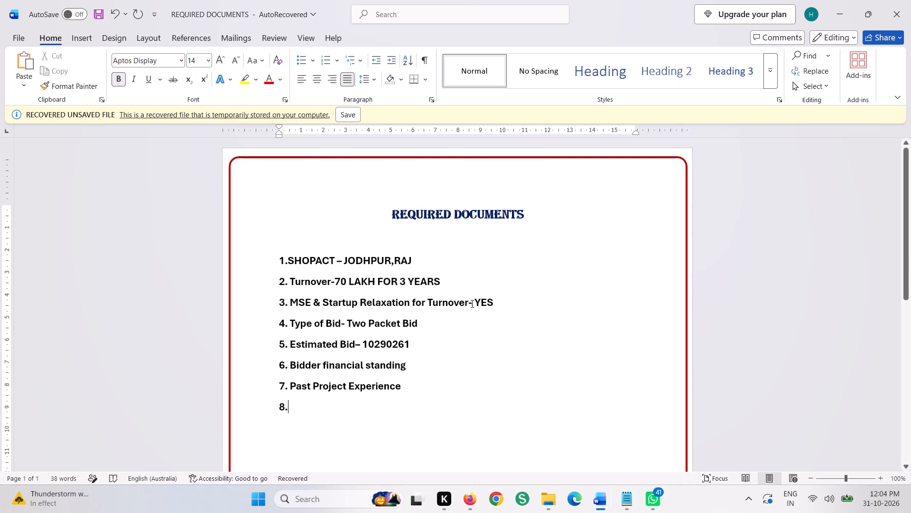
key("alt+Tab")
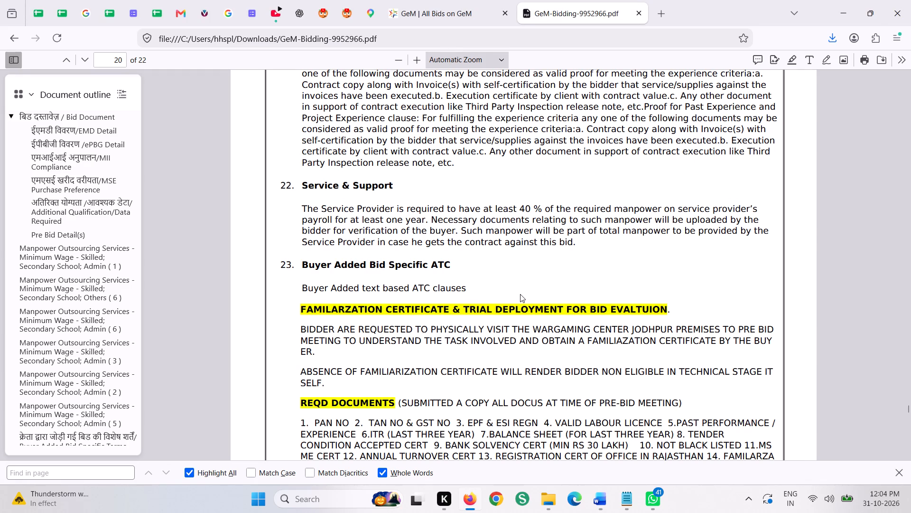
Switch to the Daily Tender Sheet and review the tender entries above row 803.
left_click(156, 13)
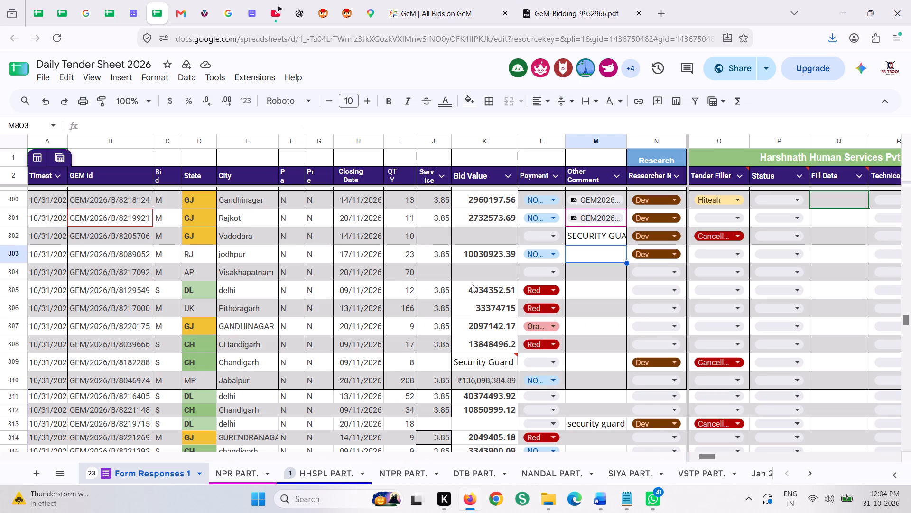
scroll(367, 306, "up", 1)
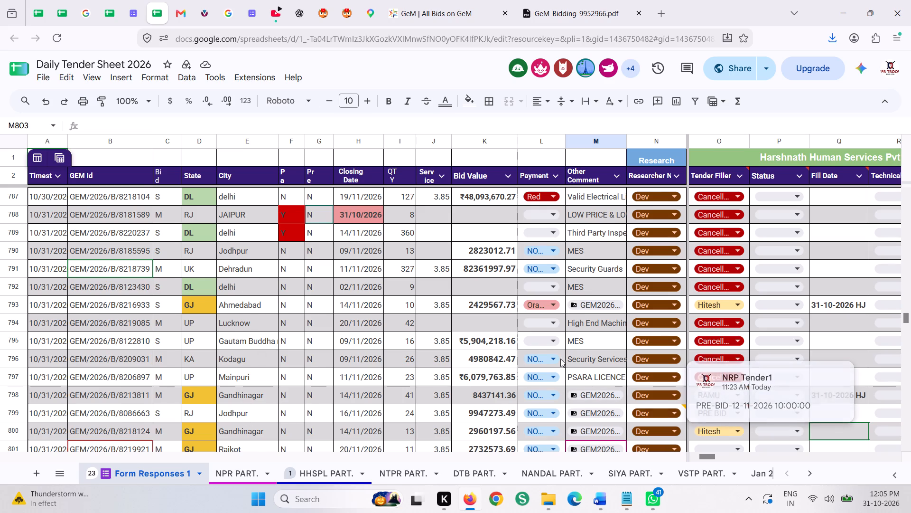
scroll(514, 345, "down", 1)
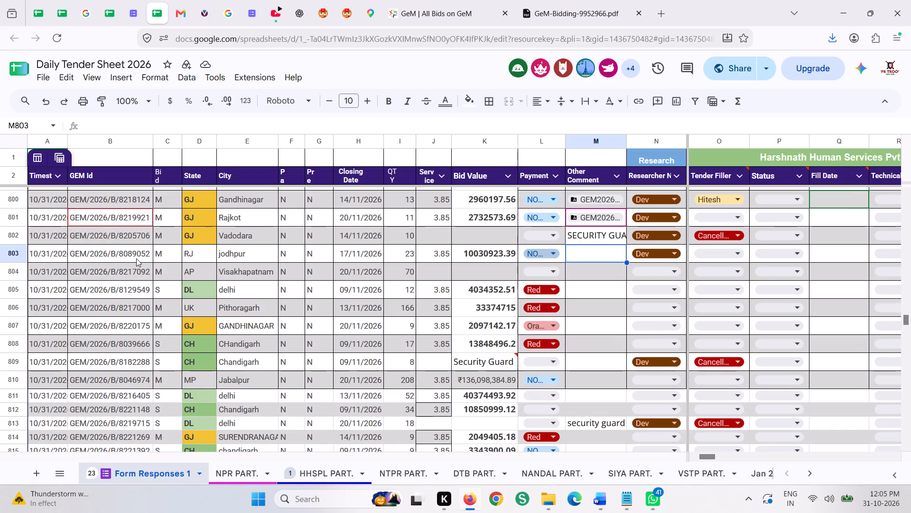
Copy the familiarization certificate and trial deployment clause from page 20 of the bid into item 8.
left_click(576, 0)
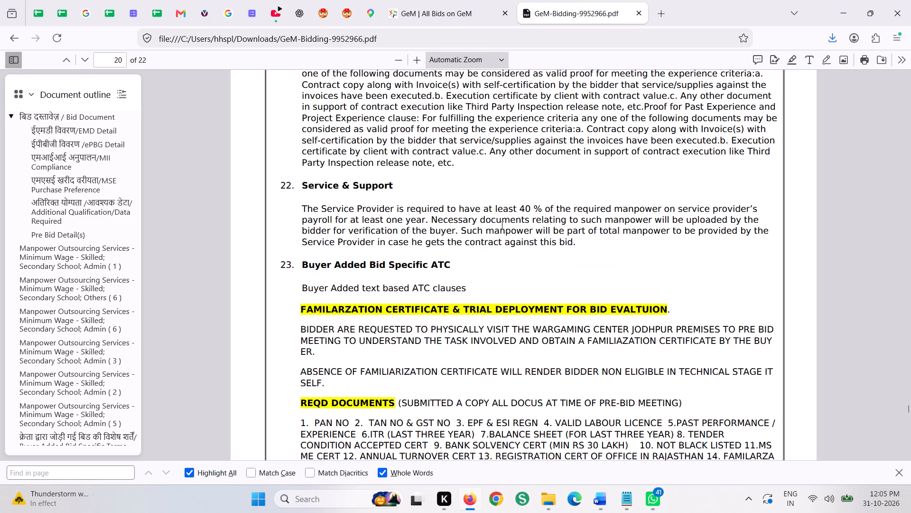
scroll(475, 234, "down", 1)
scroll(475, 234, "up", 1)
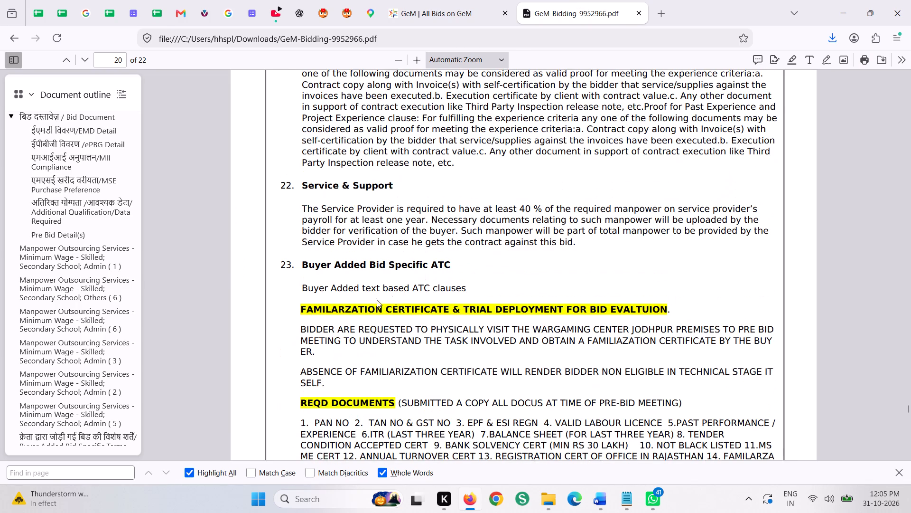
left_click(305, 308)
left_click_drag(305, 308, 314, 386)
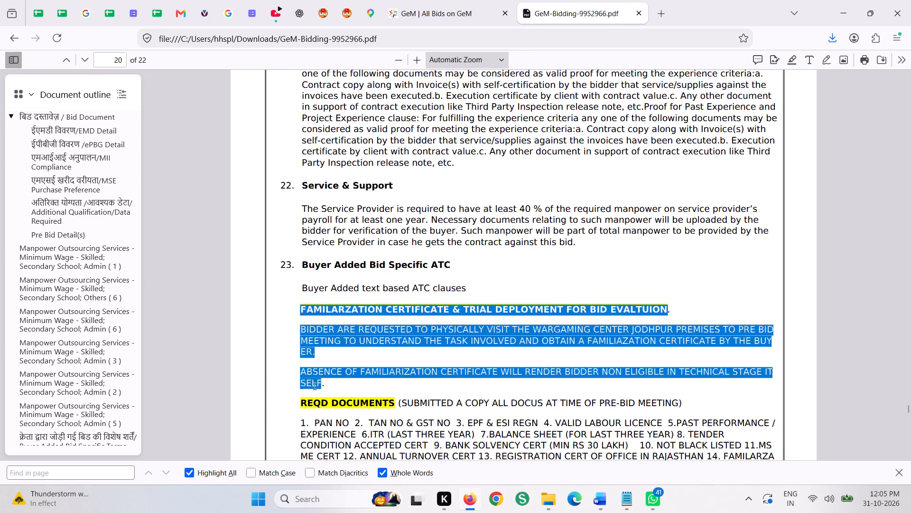
left_click_drag(314, 386, 313, 358)
key("ctrl+c")
key("ctrl+c")
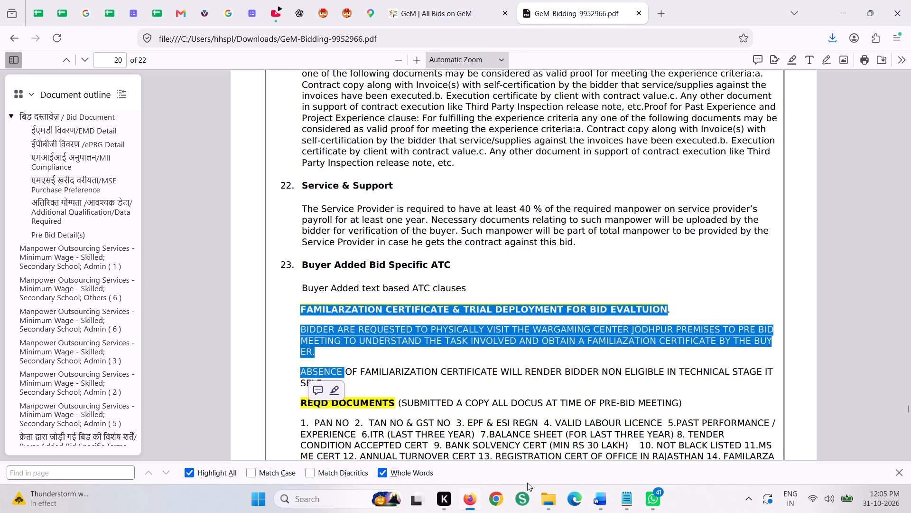
key("ctrl+c")
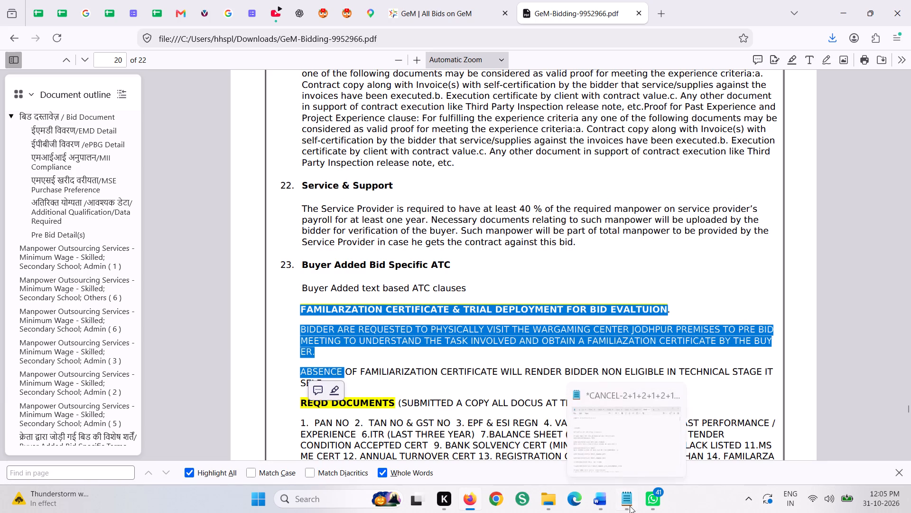
left_click(604, 501)
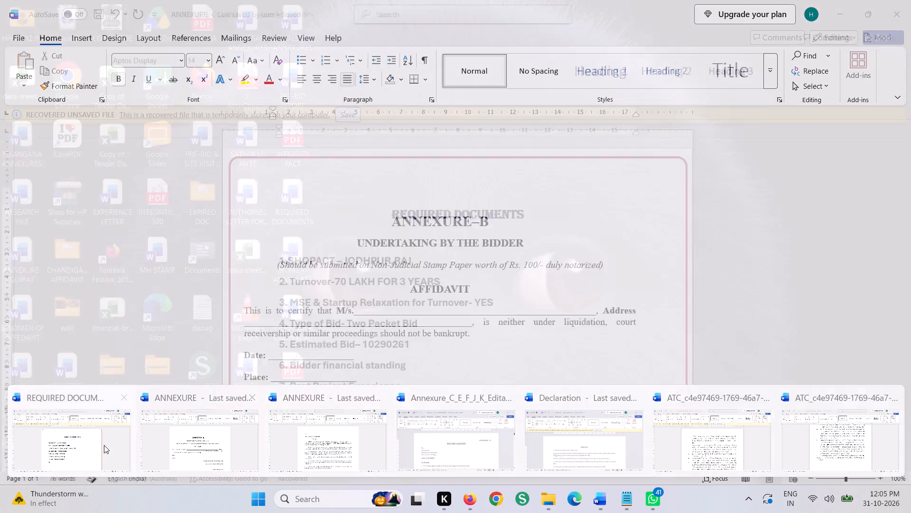
left_click(103, 446)
key("ctrl+v")
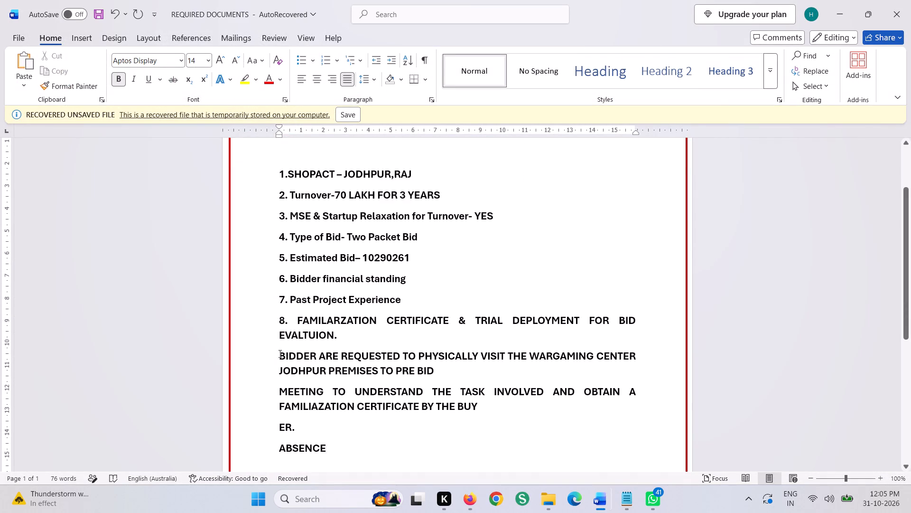
Join item 8's broken lines into one paragraph ending at "BY THE BUYER." and delete the stray word "ABSENCE".
left_click(279, 354)
key("BackSpace")
left_click(276, 368)
key("BackSpace")
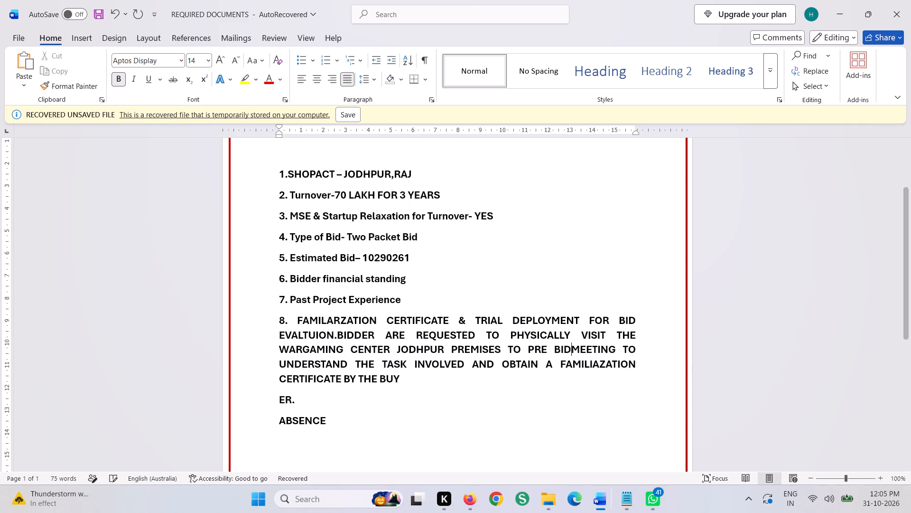
left_click(276, 397)
key("BackSpace")
left_click(275, 402)
key("BackSpace")
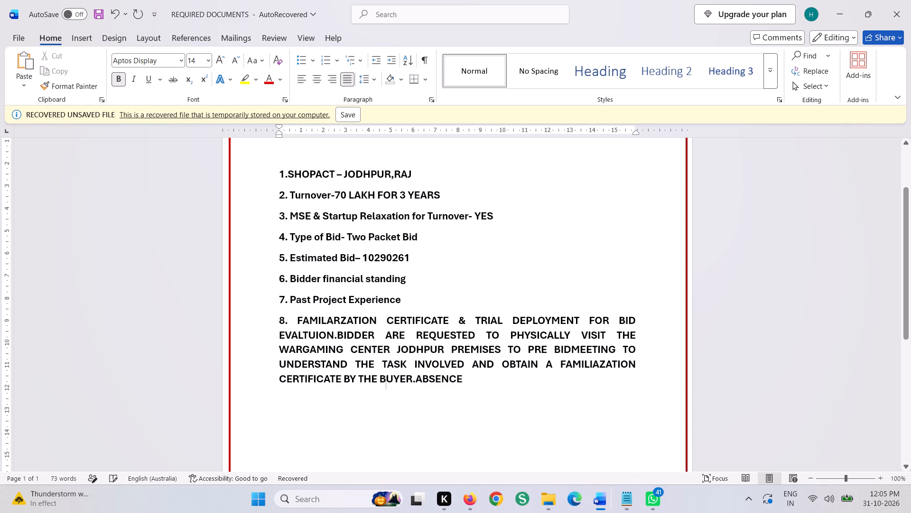
left_click(461, 378)
left_click(464, 379)
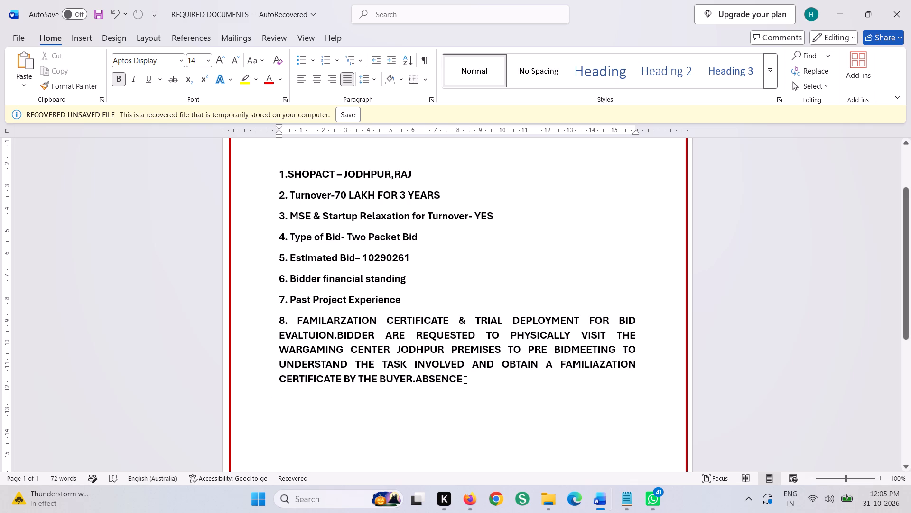
key("BackSpace")
key("BackSpace")
key("BackSpace")
key("BackSpace")
key("BackSpace")
key("BackSpace")
key("BackSpace")
Copy the REQD DOCUMENTS heading and its 15-point list from page 20 of the bid into a new paragraph below item 8.
key("alt+Tab")
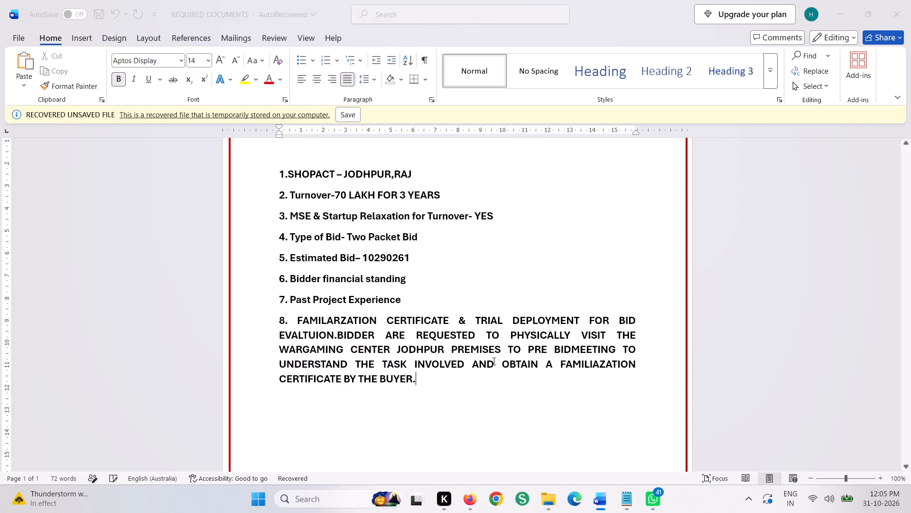
scroll(466, 353, "down", 1)
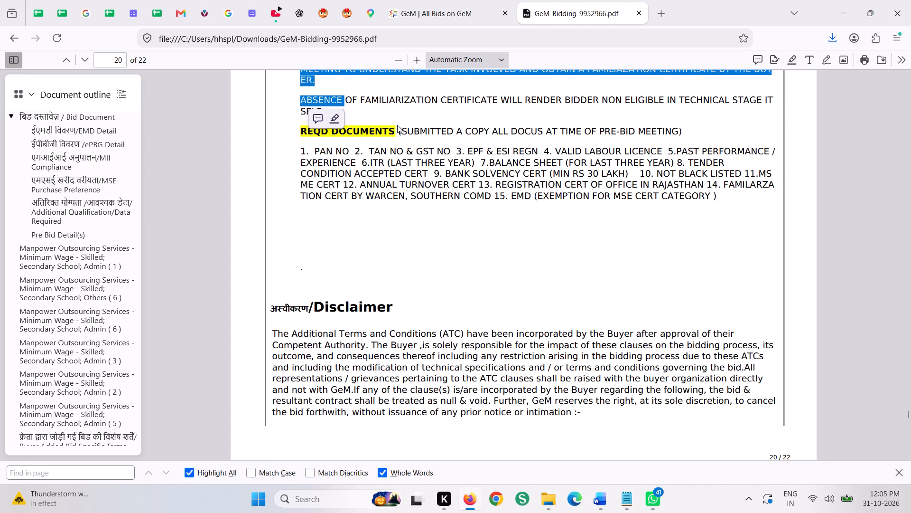
left_click_drag(305, 131, 502, 193)
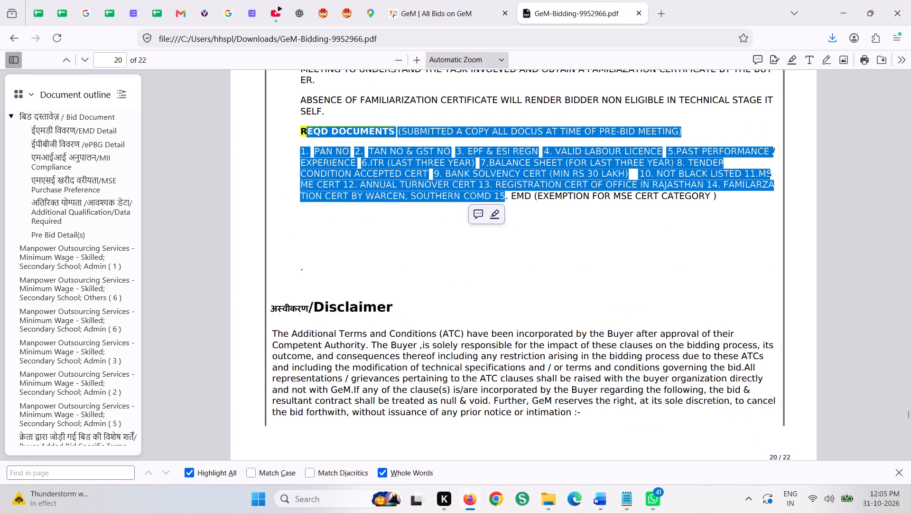
left_click(304, 130)
left_click_drag(304, 130, 687, 198)
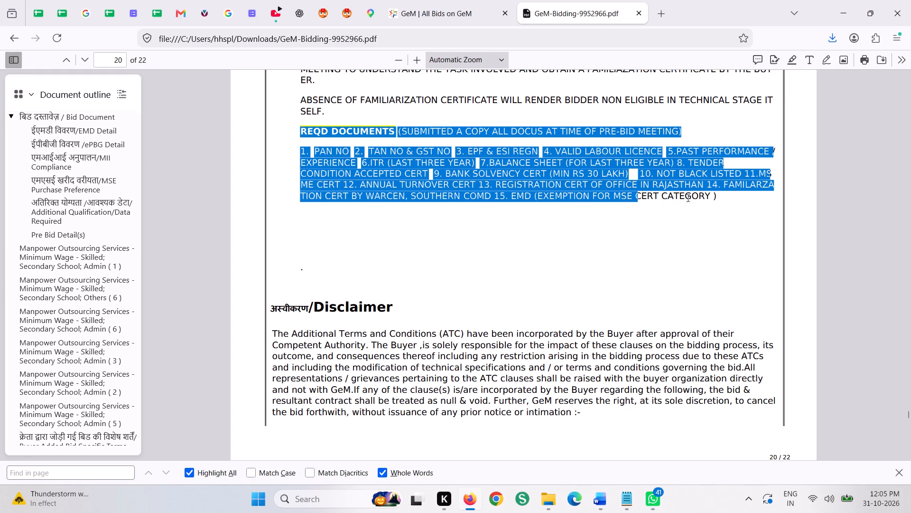
left_click_drag(687, 198, 714, 193)
key("ctrl+c")
key("ctrl+c")
key("ctrl+c")
key("ctrl+c")
key("ctrl+c")
key("ctrl+c")
key("alt+Tab")
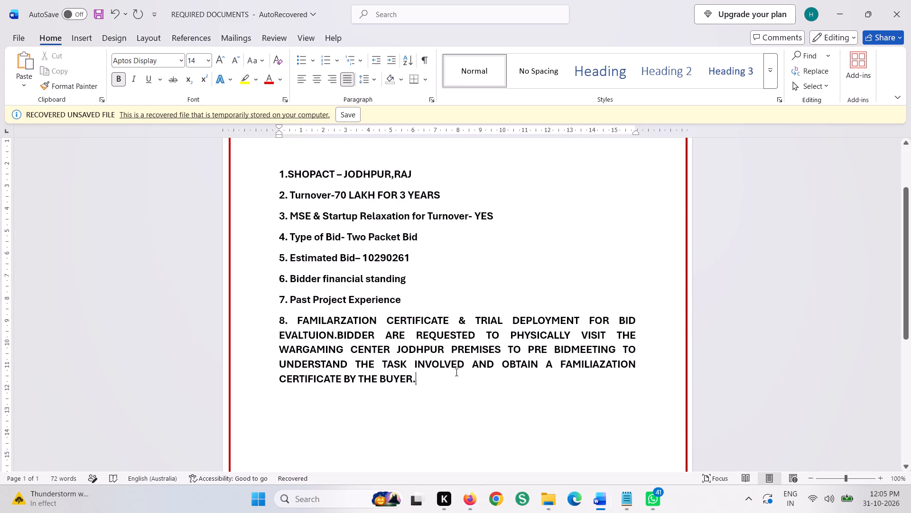
key("Return")
key("ctrl+v")
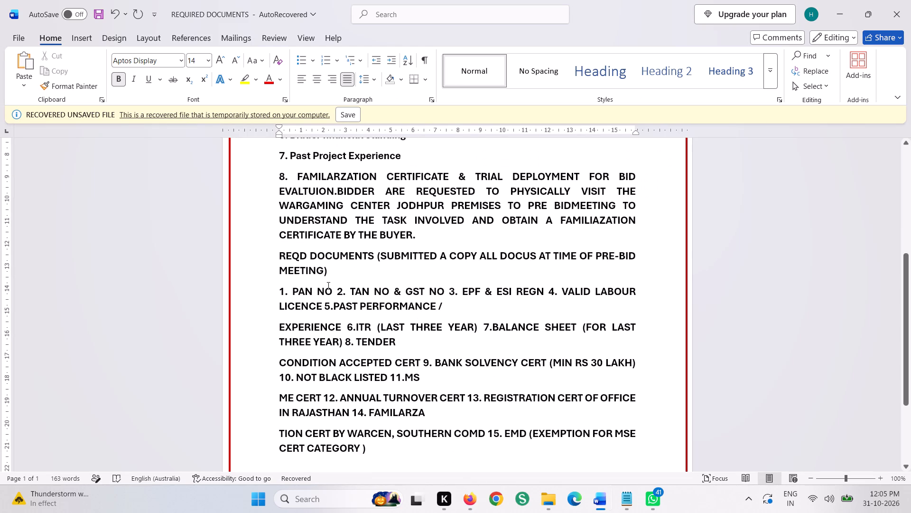
Join the broken lines of the pasted 15-point documents list into one continuous paragraph.
left_click(275, 322)
key("BackSpace")
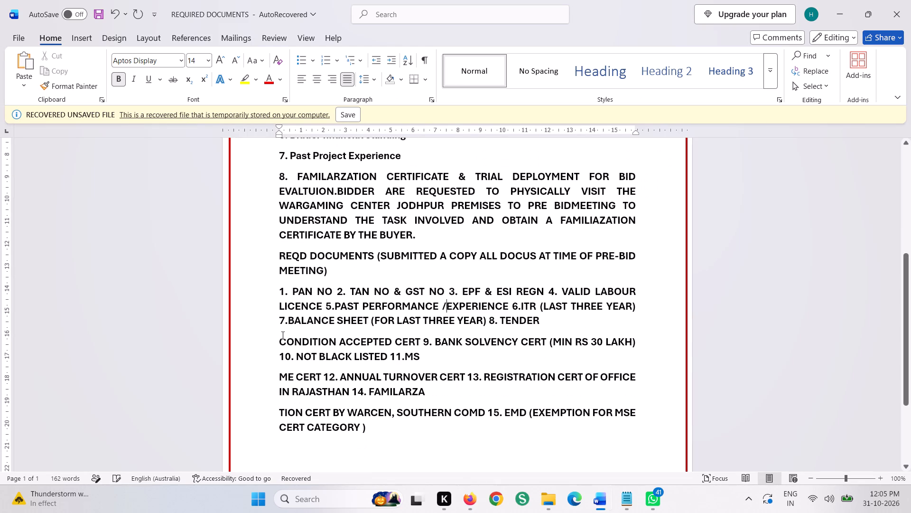
left_click(279, 339)
key("BackSpace")
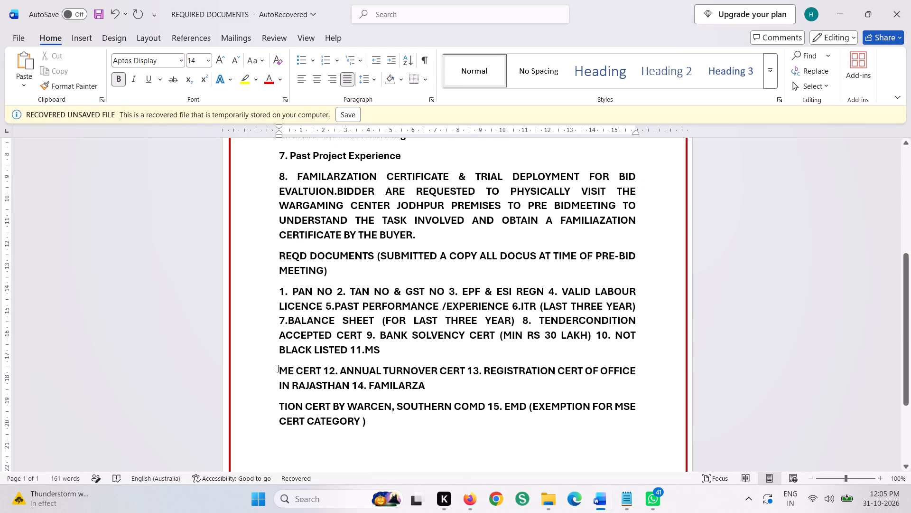
left_click(278, 368)
key("BackSpace")
left_click(278, 380)
key("BackSpace")
left_click(348, 394)
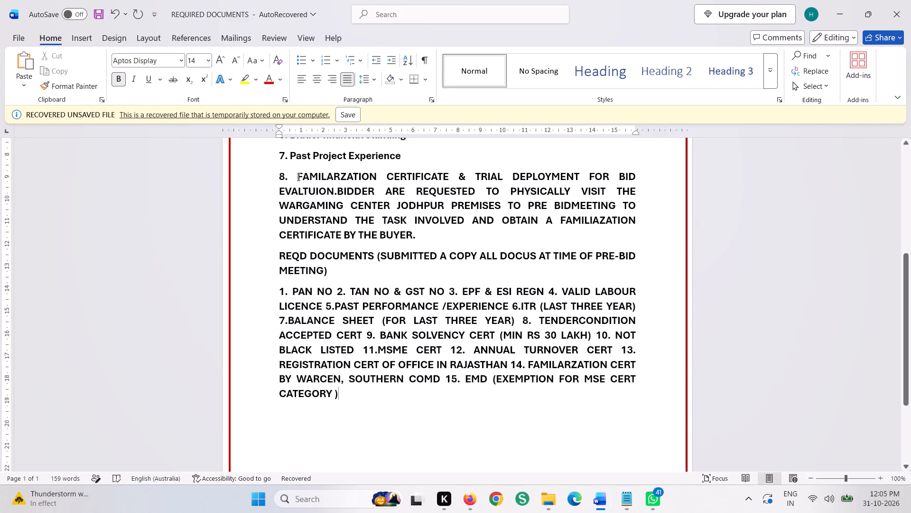
Highlight "FAMILARZATION CERTIFICATE" in item 8 and the whole REQD DOCUMENTS block in yellow.
left_click_drag(297, 177, 444, 172)
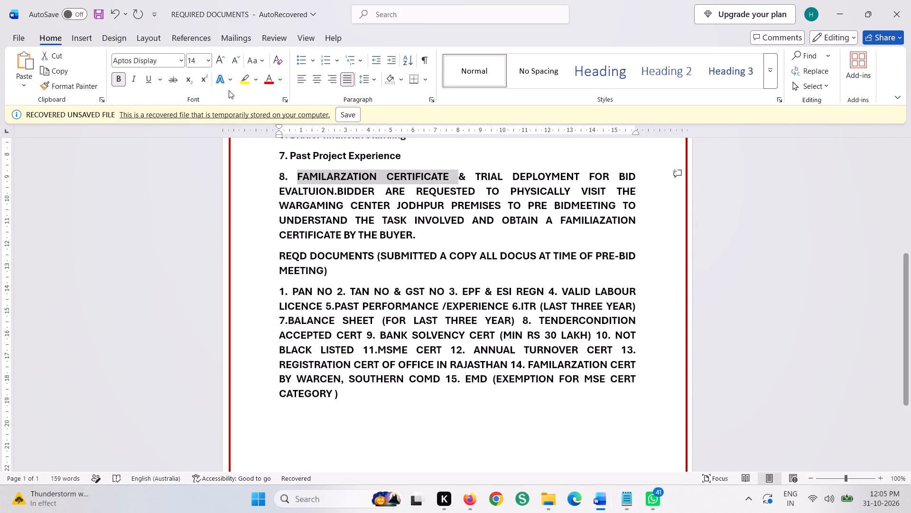
left_click(245, 81)
left_click(379, 253)
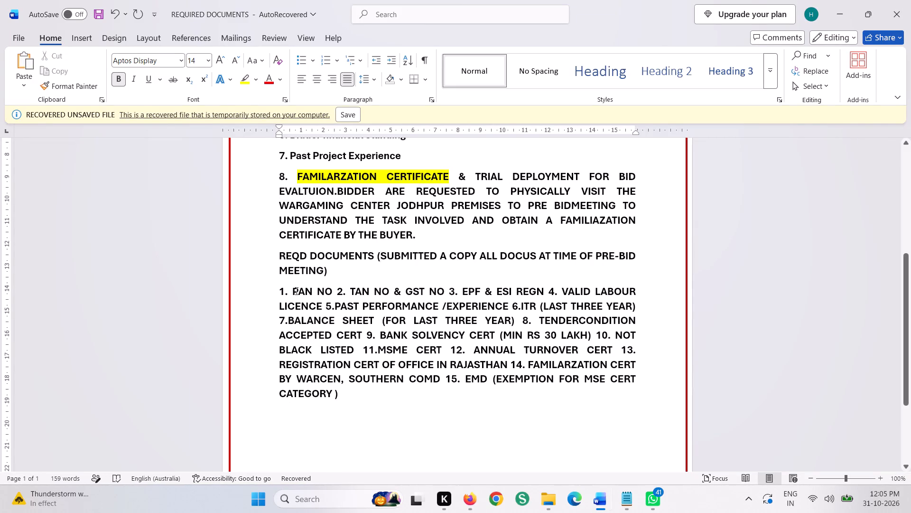
left_click_drag(281, 256, 341, 416)
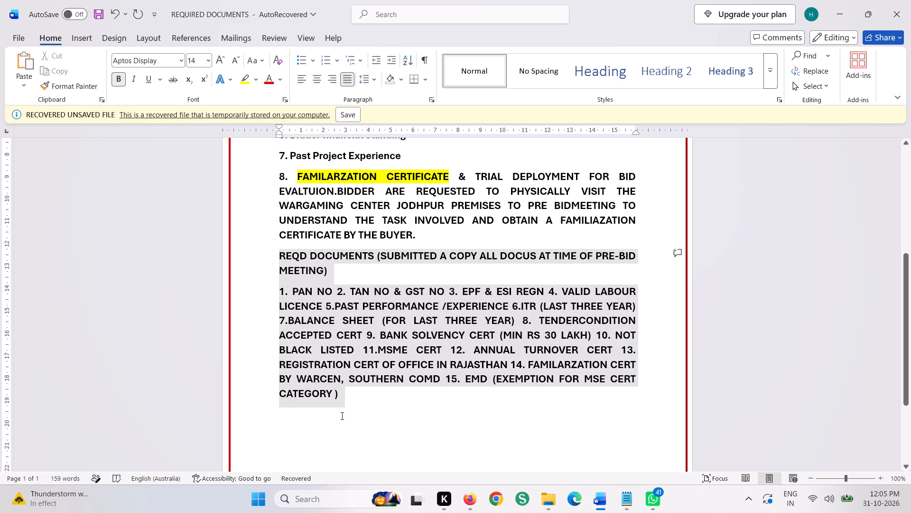
left_click(246, 79)
Add a "Pre-Bid-" line below item 1, copying the label from the pre-bid details table on page 5 of the bid.
scroll(356, 242, "up", 2)
scroll(408, 313, "up", 1)
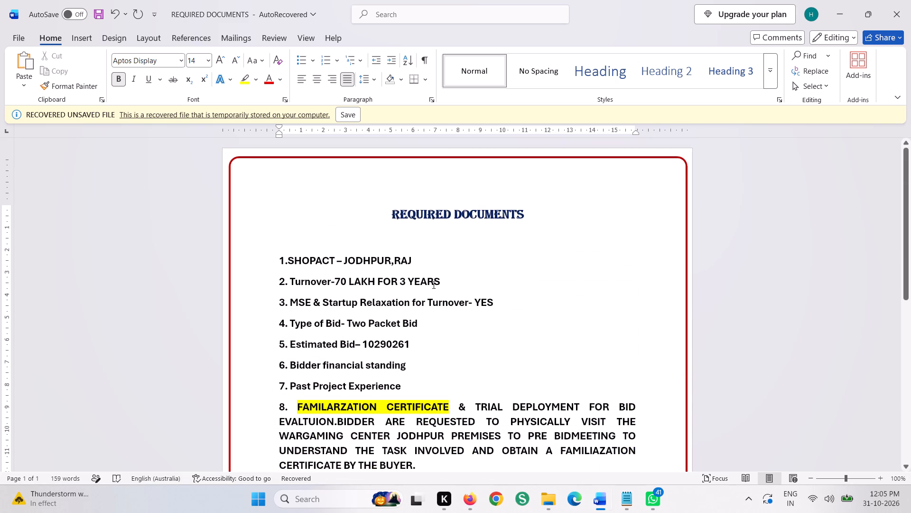
left_click(445, 279)
key("alt+Tab")
scroll(494, 274, "up", 14)
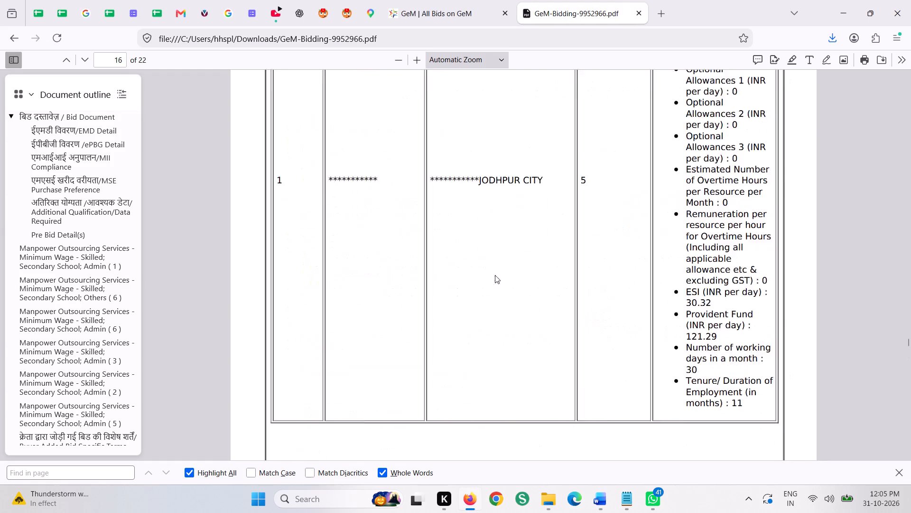
scroll(495, 275, "up", 12)
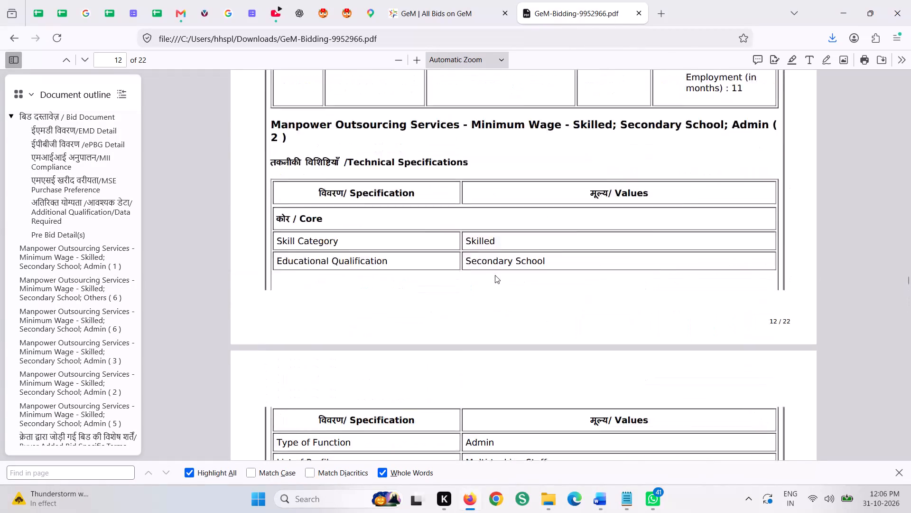
scroll(495, 275, "up", 16)
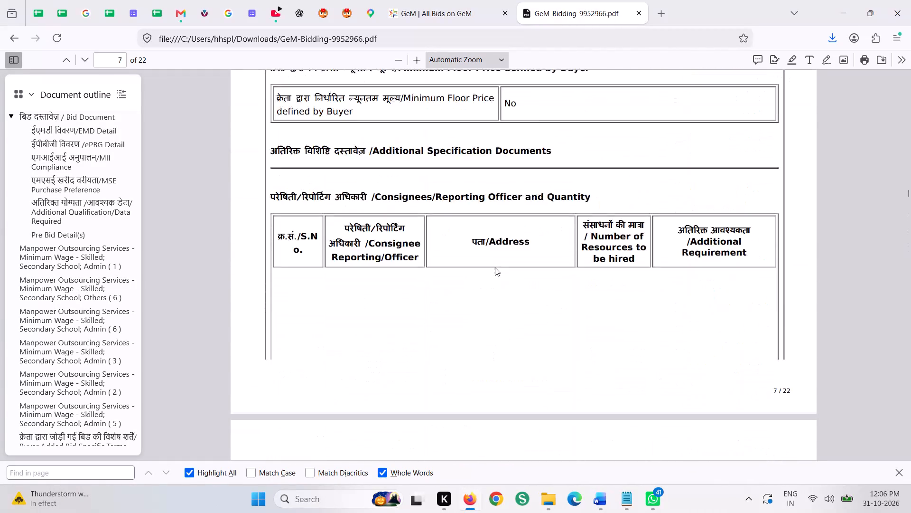
scroll(495, 267, "up", 10)
scroll(469, 274, "down", 3)
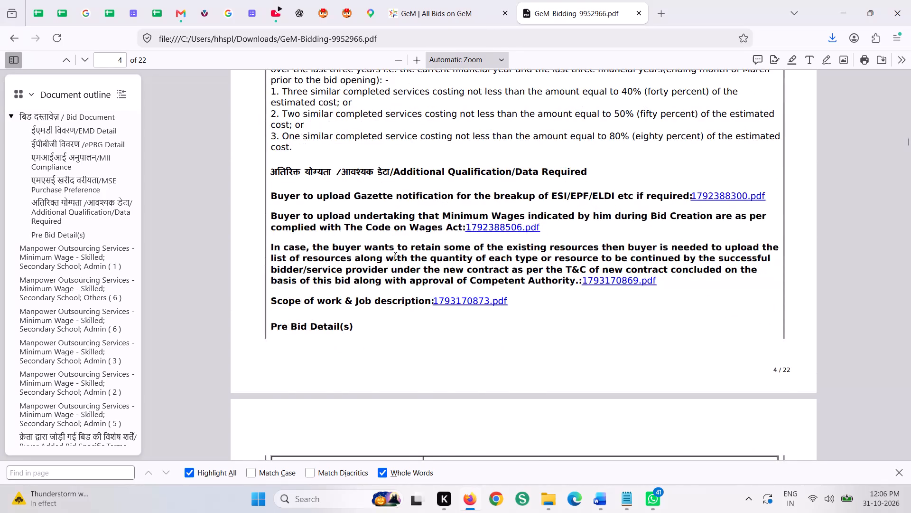
scroll(379, 267, "down", 1)
left_click(380, 194)
left_click_drag(380, 194, 380, 193)
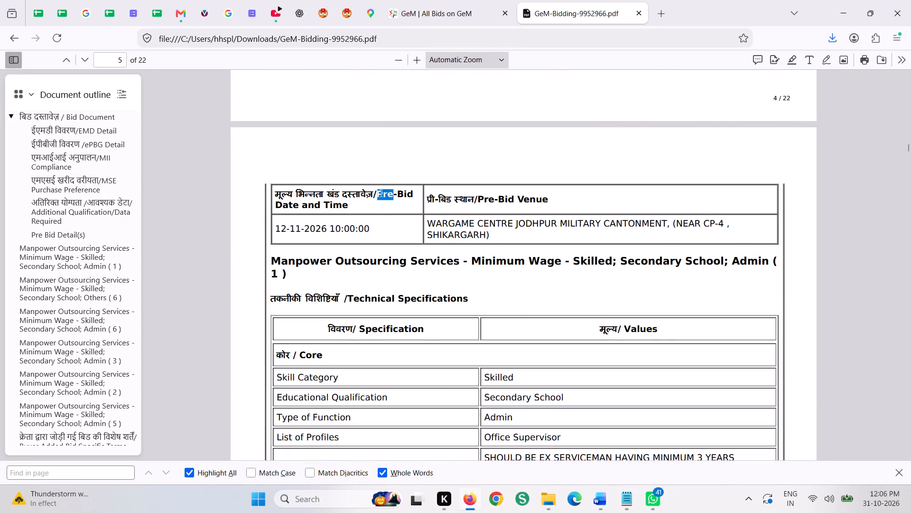
left_click_drag(380, 193, 412, 195)
key("ctrl+c")
key("ctrl+c")
key("ctrl+c")
key("alt+Tab")
left_click(426, 260)
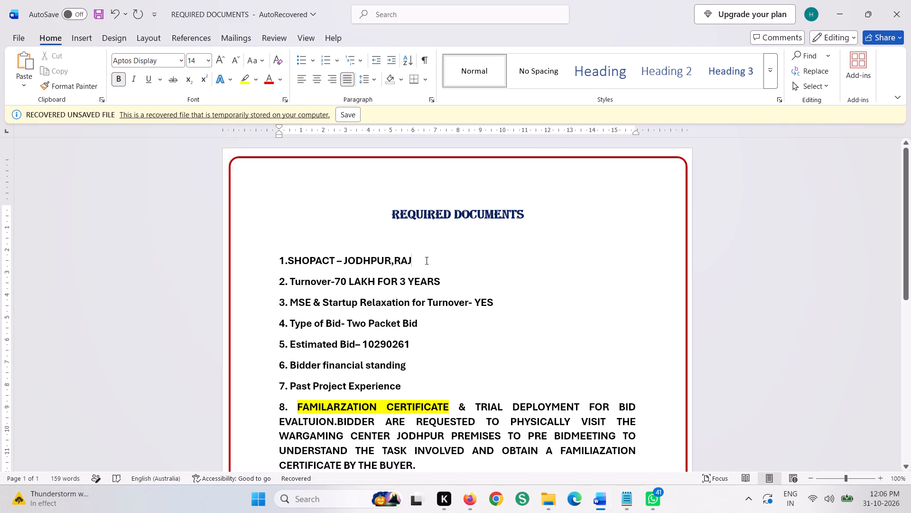
key("Return")
key("ctrl+v")
key("minus")
key("alt+Tab")
triple_click(314, 227)
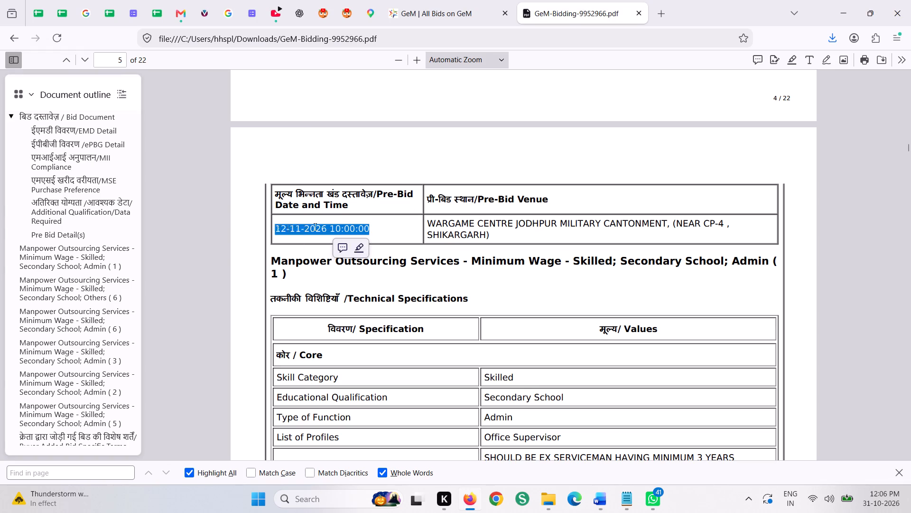
left_click(314, 227, "ctrl")
key("ctrl+c")
key("ctrl+c")
triple_click(319, 228)
key("ctrl+c")
key("ctrl+c")
key("alt+Tab")
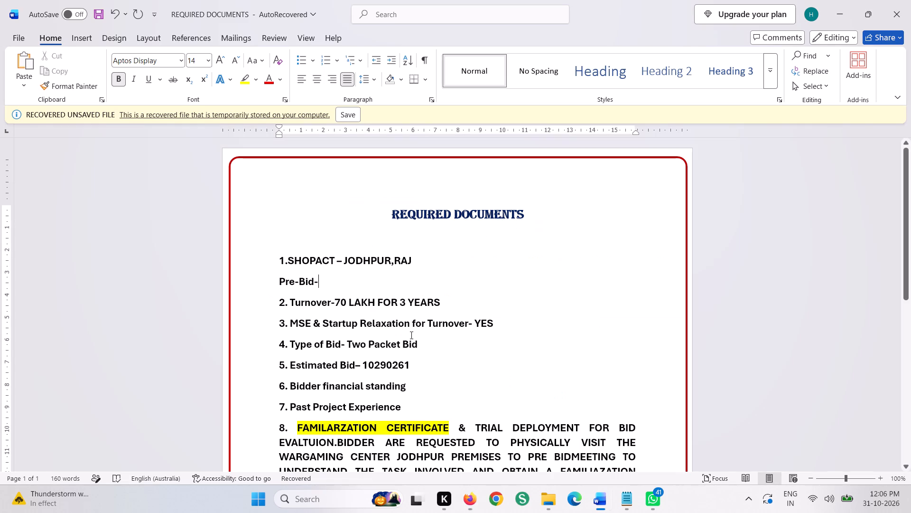
key("ctrl+v")
Add a "Pre-Bid Venue-" line below the Pre-Bid date, copying the label from the bid's pre-bid table.
key("alt+Tab")
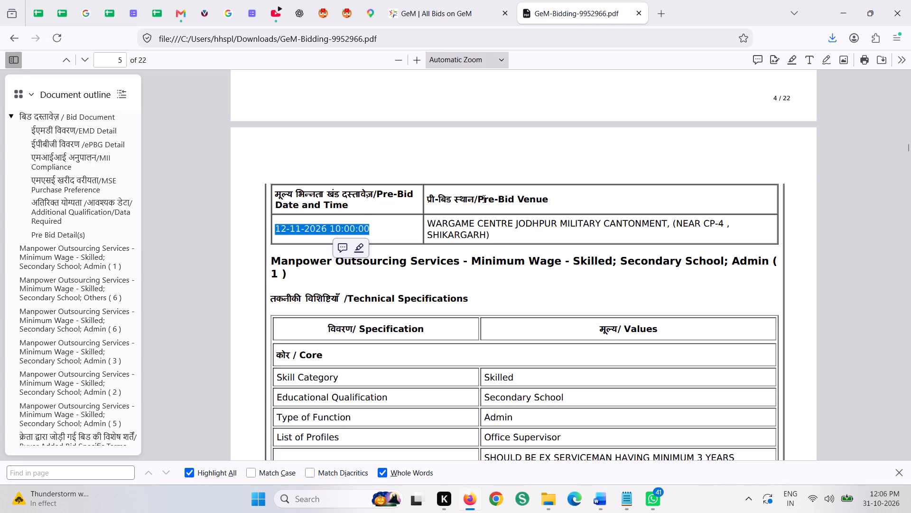
left_click(482, 199)
left_click_drag(481, 198, 551, 201)
key("ctrl+c")
key("ctrl+c")
key("alt+Tab")
key("Return")
key("ctrl+v")
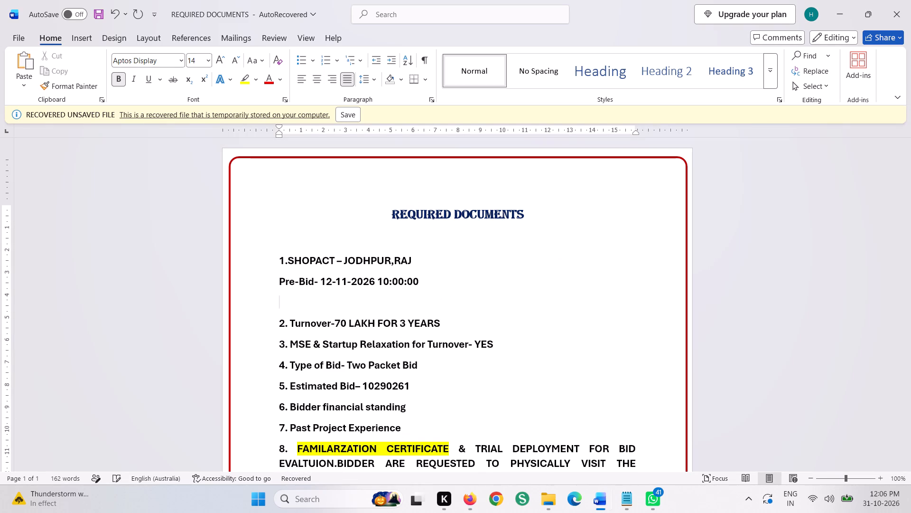
key("minus")
Fill in the venue "WARGAME CENTRE JODHPUR MILITARY CANTONMENT, (NEAR CP-4 , SHIKARGARH", copied from the bid's pre-bid table.
key("alt+Tab")
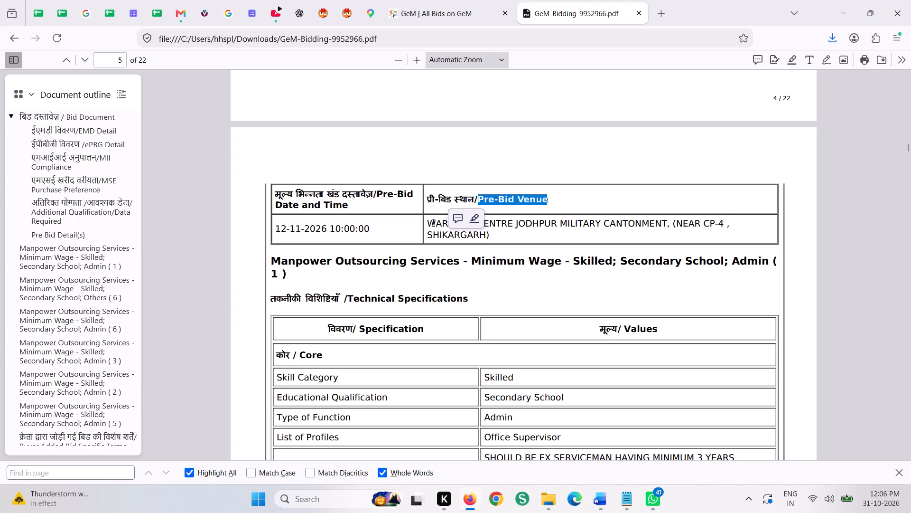
left_click(432, 222)
left_click_drag(432, 222, 516, 241)
key("ctrl+c")
key("ctrl+c")
key("alt+Tab")
key("ctrl+v")
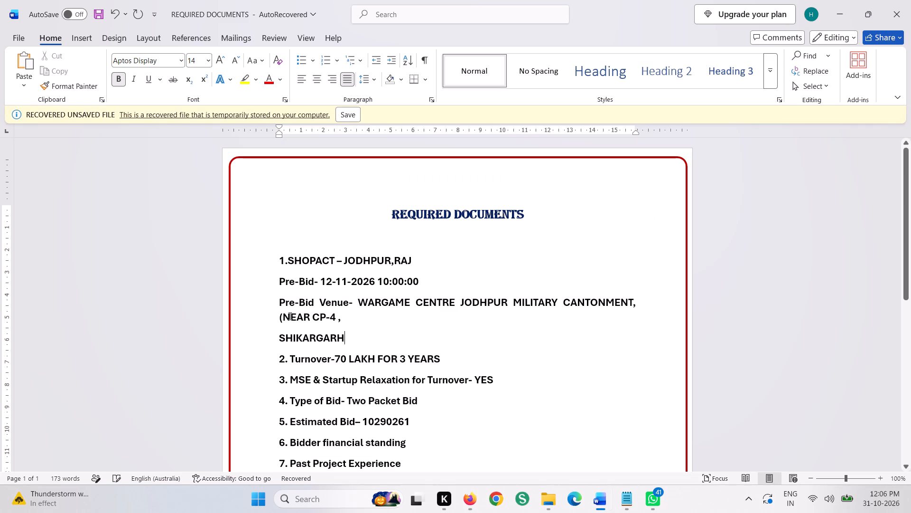
Join "SHIKARGARH" onto the end of the Pre-Bid Venue line, after "(NEAR CP-4 ,".
left_click(280, 335)
key("BackSpace")
key("space")
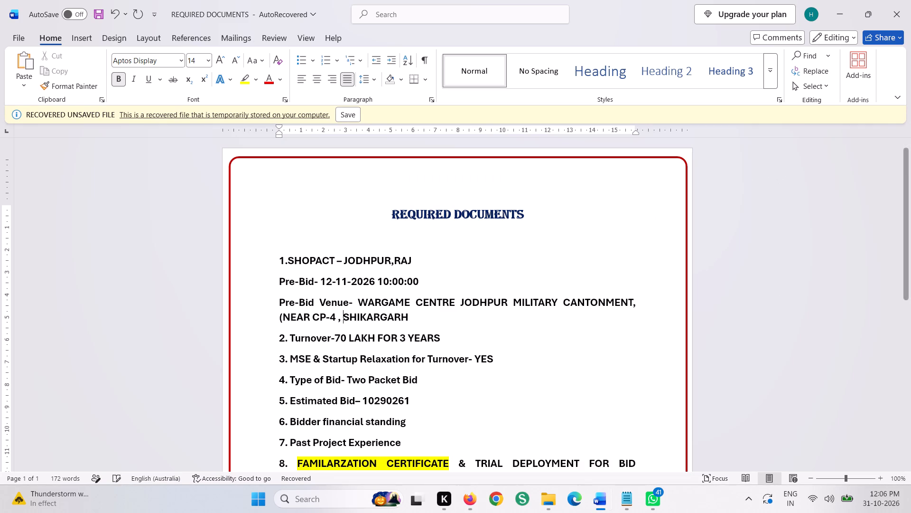
Append "(MANDATORY)" after the Pre-Bid date and time, with the word MANDATORY highlighted in yellow.
left_click(425, 282)
key("space")
type("(MANDATORY)")
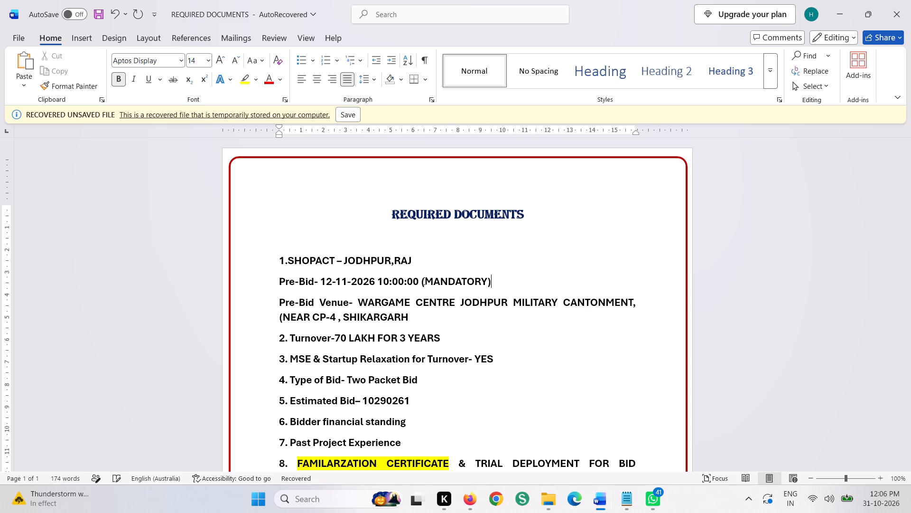
left_click_drag(428, 281, 501, 274)
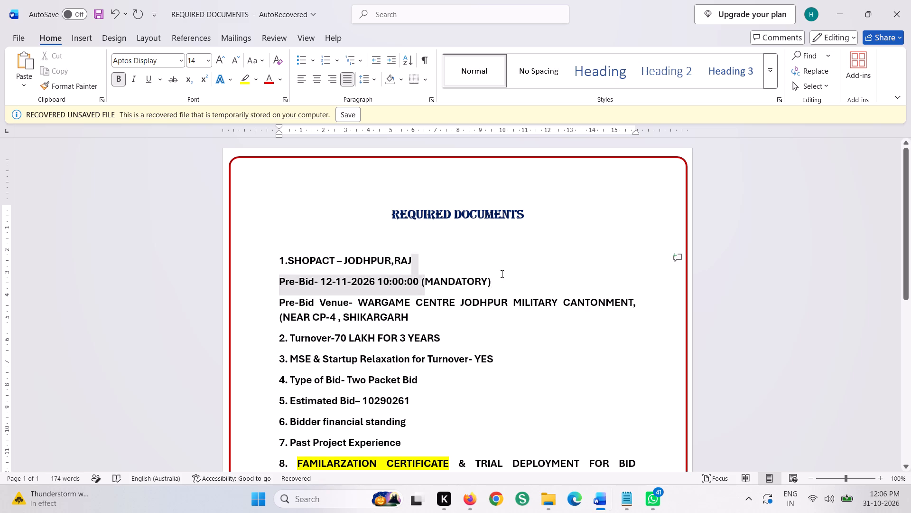
left_click_drag(501, 274, 497, 287)
left_click(547, 266)
left_click(502, 363)
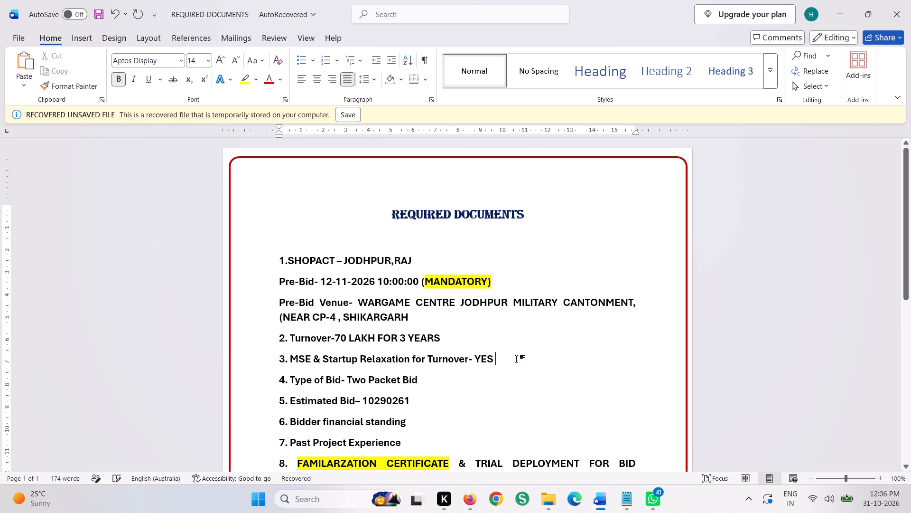
Look through the GeM-Bidding-9952966 bid for document requirements, from the additional qualification section to the buyer-added terms near the end.
key("alt+Tab")
scroll(541, 354, "down", 2)
scroll(541, 354, "up", 4)
scroll(539, 351, "down", 1)
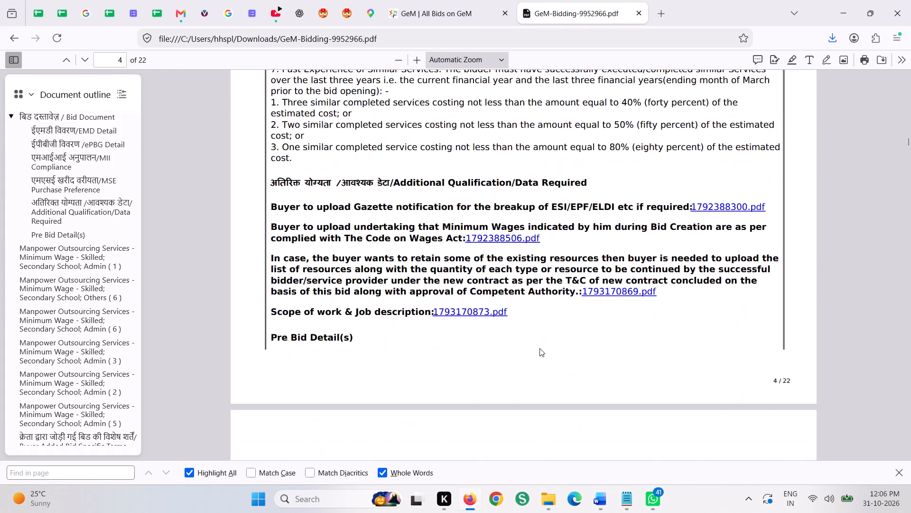
scroll(539, 348, "down", 20)
scroll(526, 336, "down", 15)
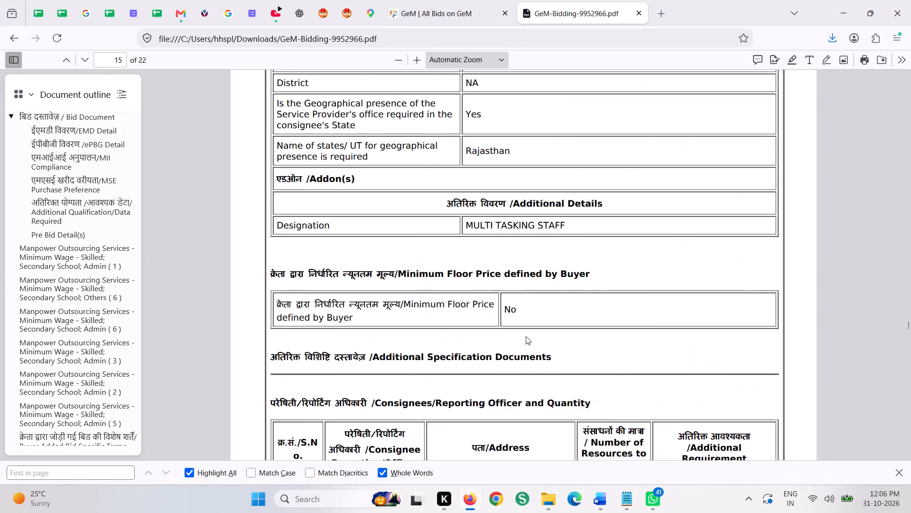
scroll(526, 336, "down", 11)
scroll(526, 336, "up", 5)
scroll(528, 338, "down", 5)
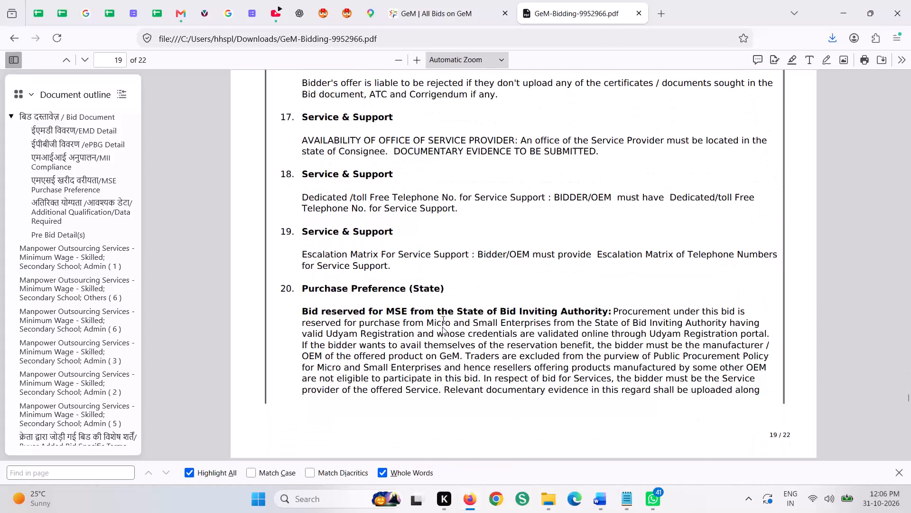
scroll(439, 330, "down", 3)
scroll(452, 325, "up", 4)
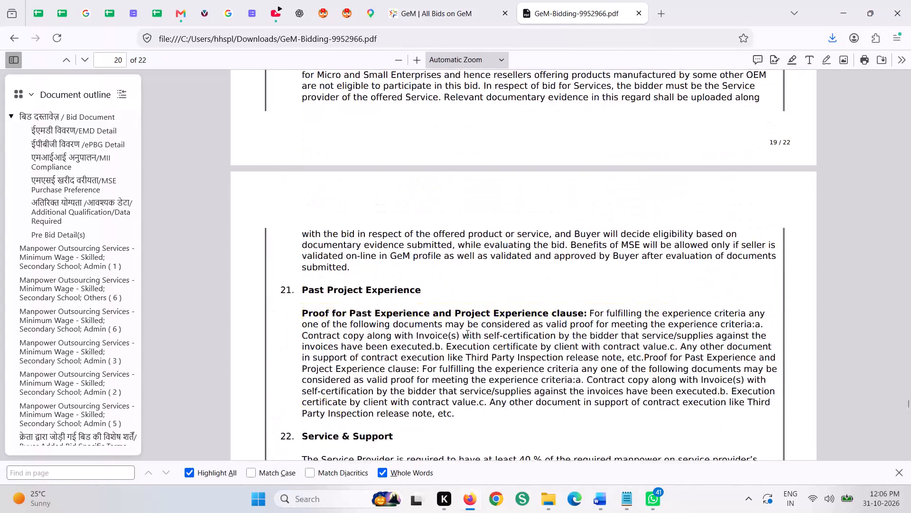
scroll(466, 333, "up", 20)
scroll(466, 333, "up", 9)
scroll(485, 335, "up", 14)
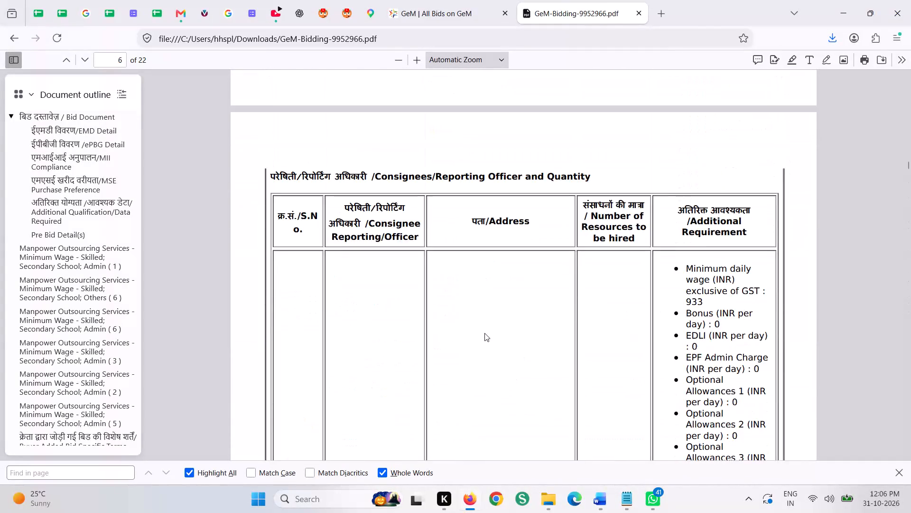
scroll(484, 333, "up", 9)
scroll(484, 329, "down", 7)
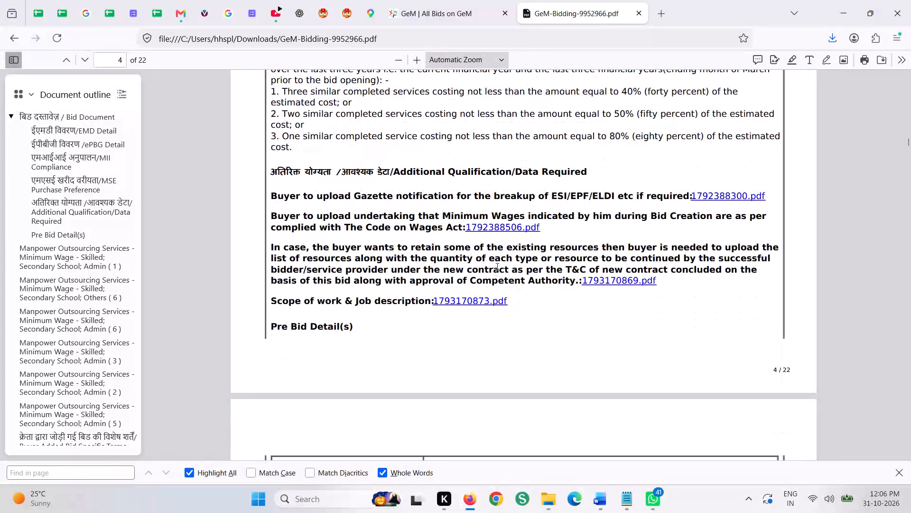
View the bid's page 4 attachments for the ESI/EPF/ELDI breakup (1792388300.pdf) and the minimum wages undertaking (1792388506.pdf), returning to the bid after each.
left_click(706, 198)
scroll(673, 243, "up", 5)
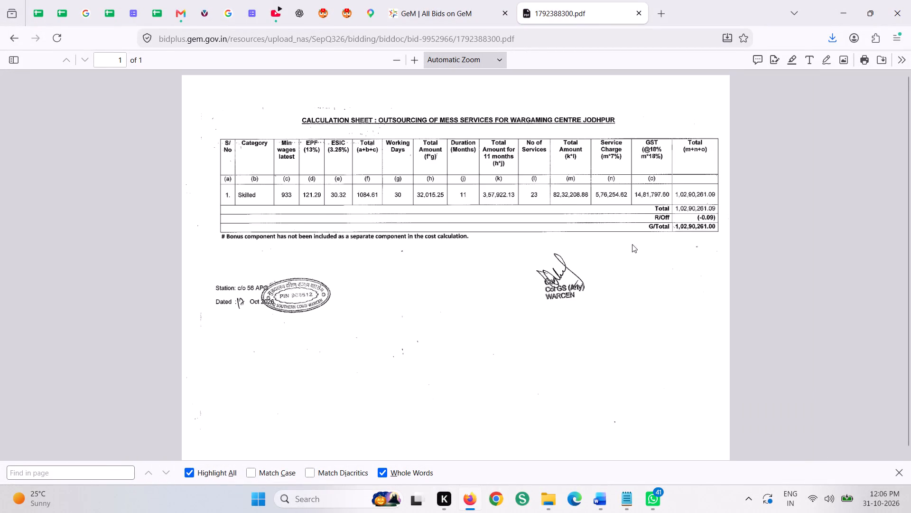
scroll(632, 244, "up", 3)
left_click(29, 38)
left_click(17, 37)
left_click(525, 227)
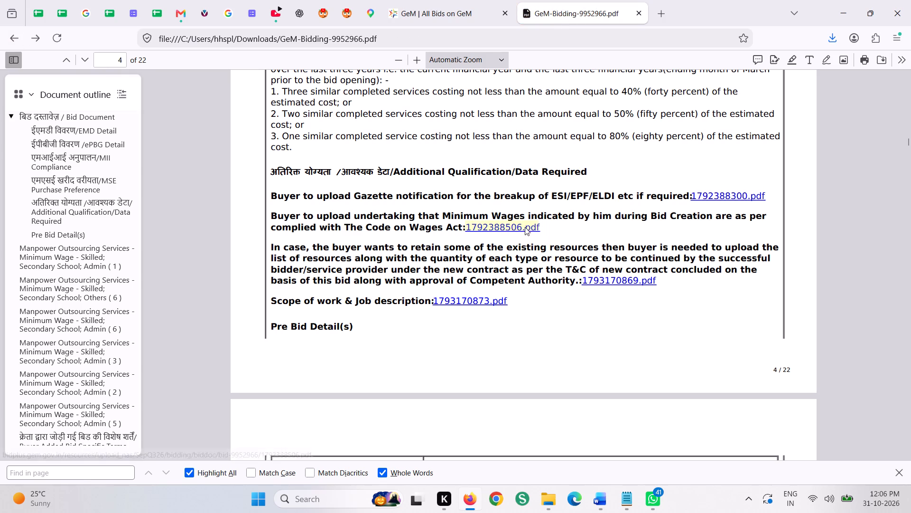
scroll(521, 216, "up", 8)
left_click(4, 38)
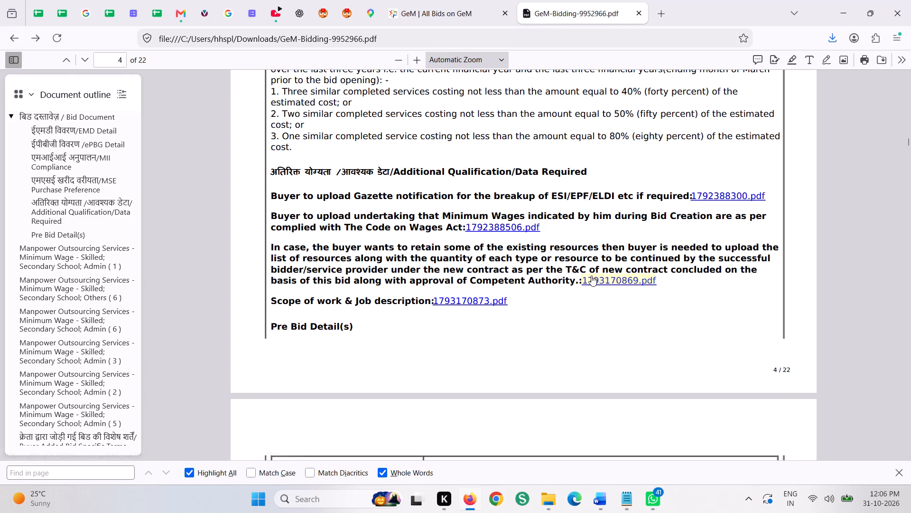
Open attachment 1793170869.pdf from the bid and examine the Letter of Bid on page 4 at 80% zoom.
left_click(591, 275)
scroll(307, 237, "up", 20)
scroll(307, 237, "up", 2)
scroll(411, 228, "down", 2)
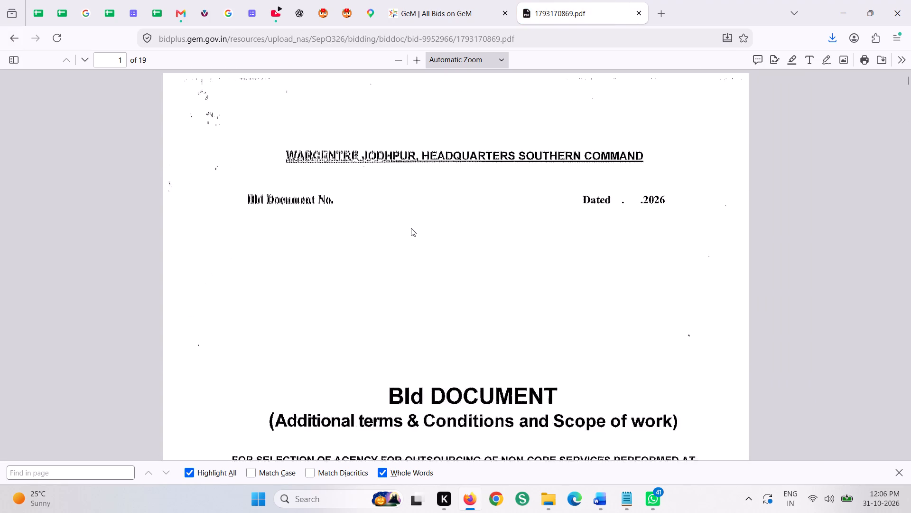
scroll(411, 228, "down", 6)
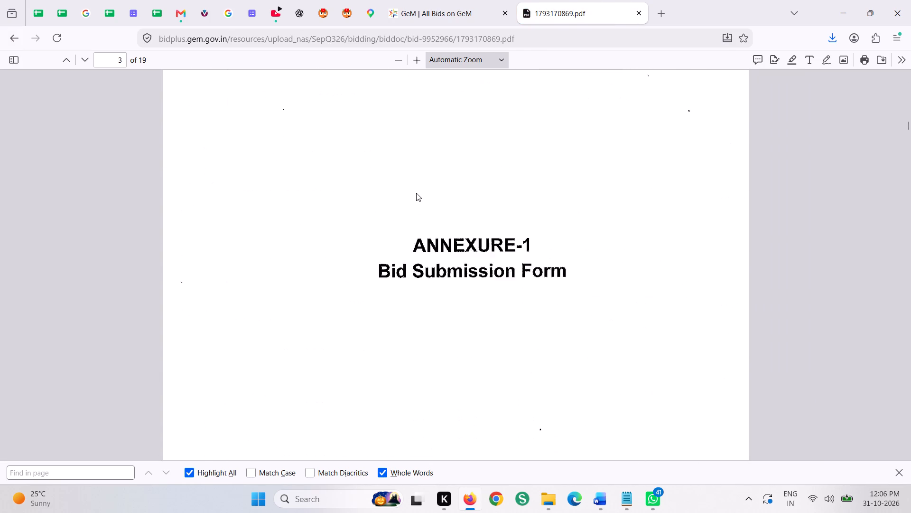
scroll(450, 193, "down", 2)
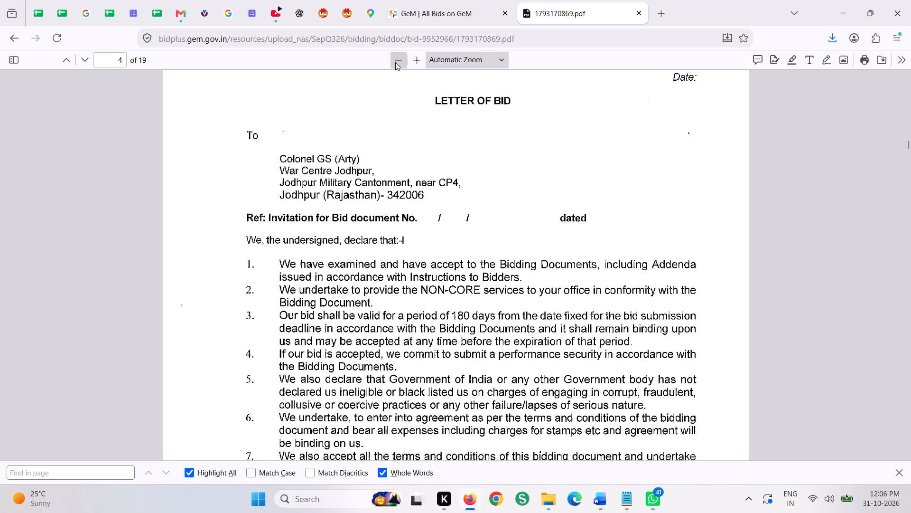
triple_click(395, 62)
left_click(395, 62)
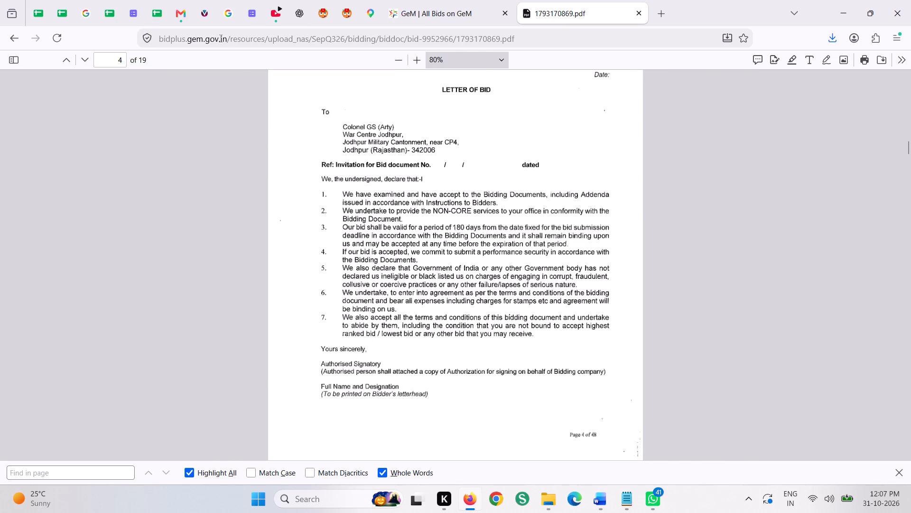
Download the editable War Centre Jodhpur Bid Submission Form from the ChatGPT conversation and open it in Word with editing enabled.
left_click(303, 22)
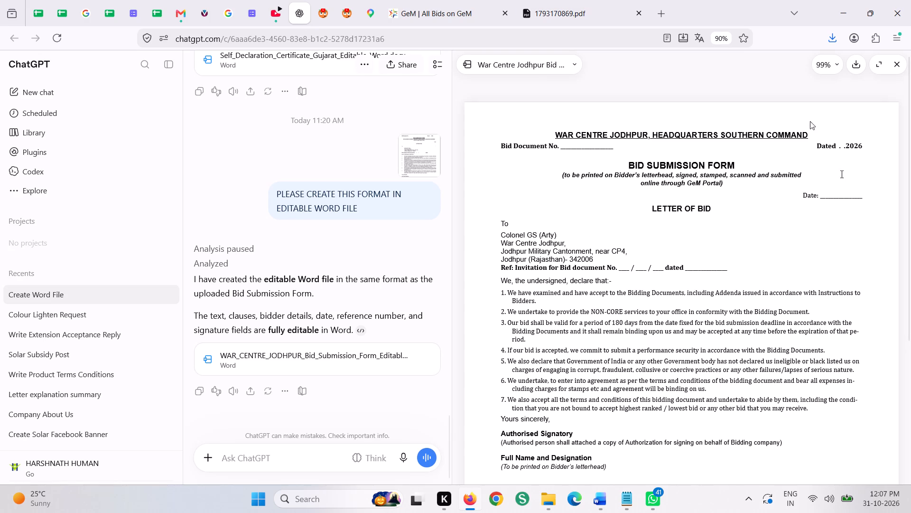
left_click(858, 68)
left_click(623, 68)
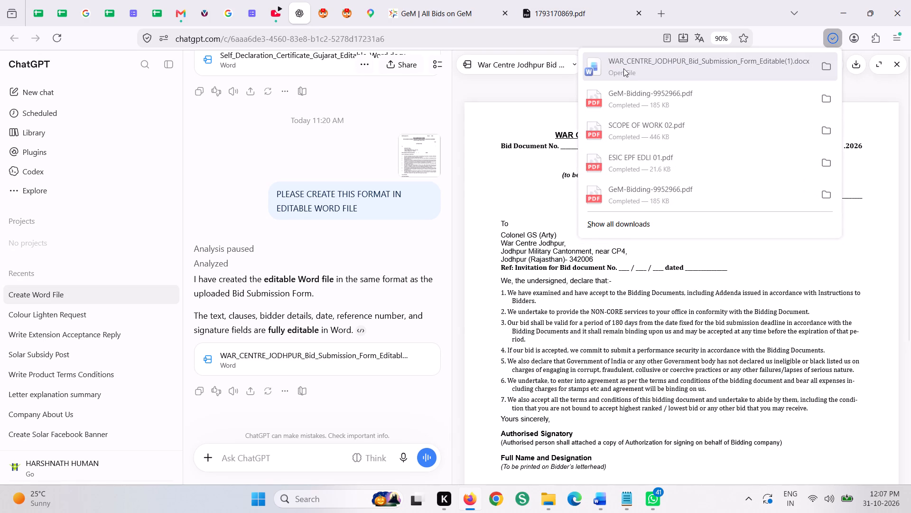
left_click(630, 68)
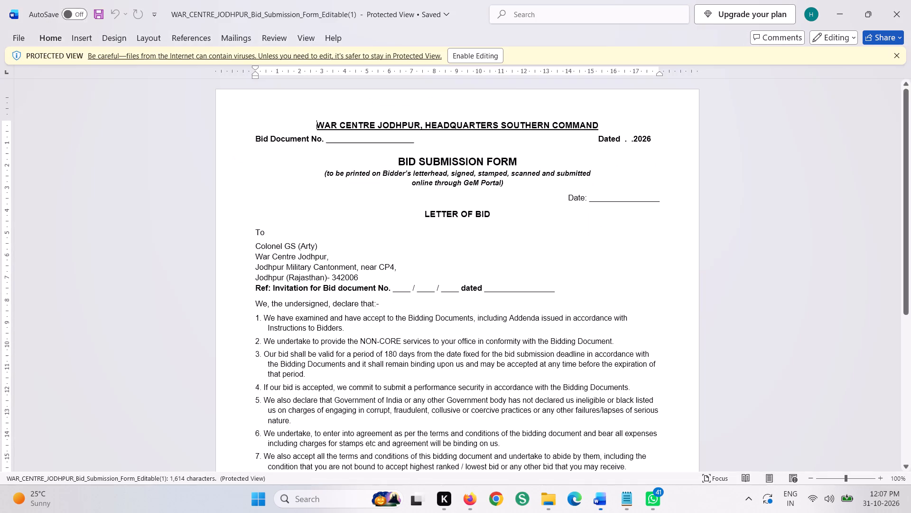
left_click(465, 57)
left_click(471, 291)
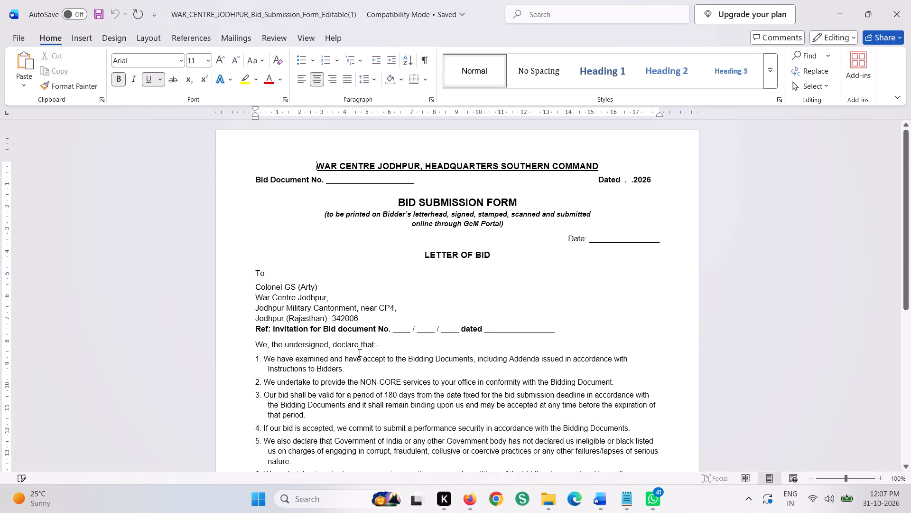
Justify the text of numbered declarations 1 to 7 in the Letter of Bid.
scroll(358, 352, "down", 2)
scroll(307, 212, "up", 1)
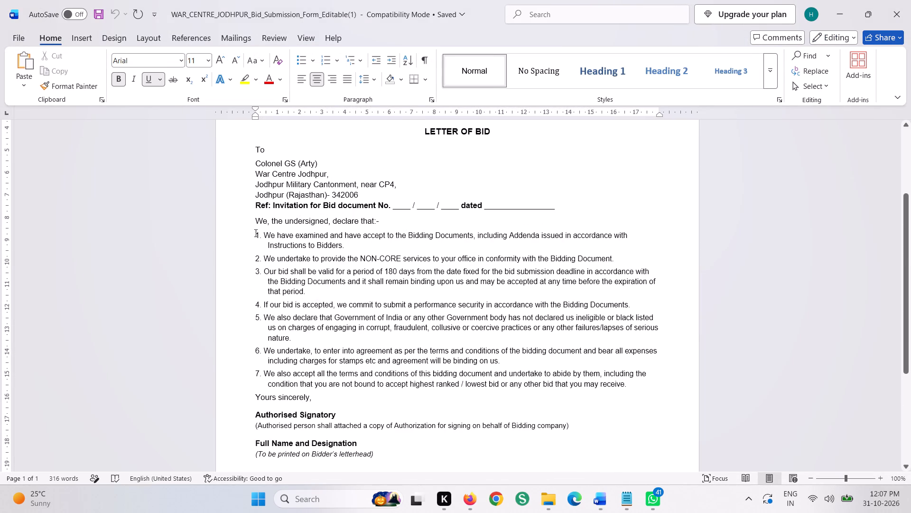
left_click_drag(255, 233, 357, 399)
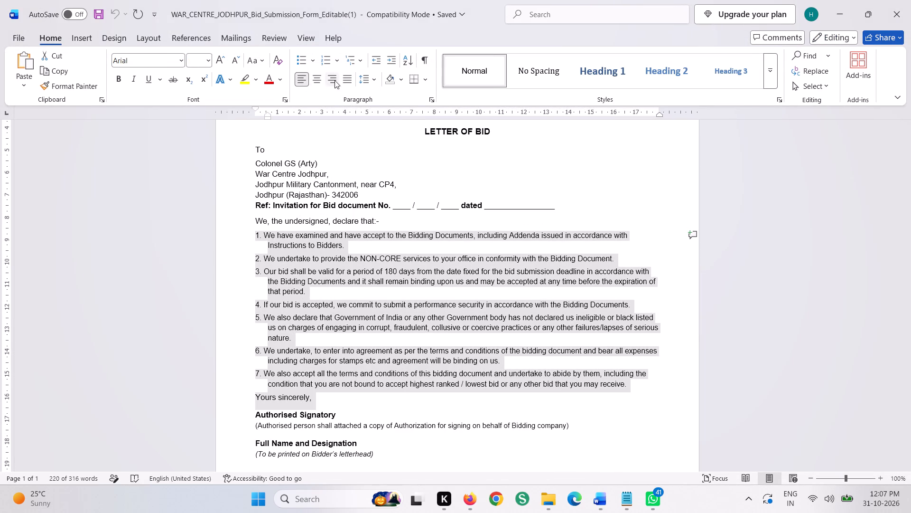
left_click(347, 78)
left_click(456, 237)
scroll(449, 268, "up", 1)
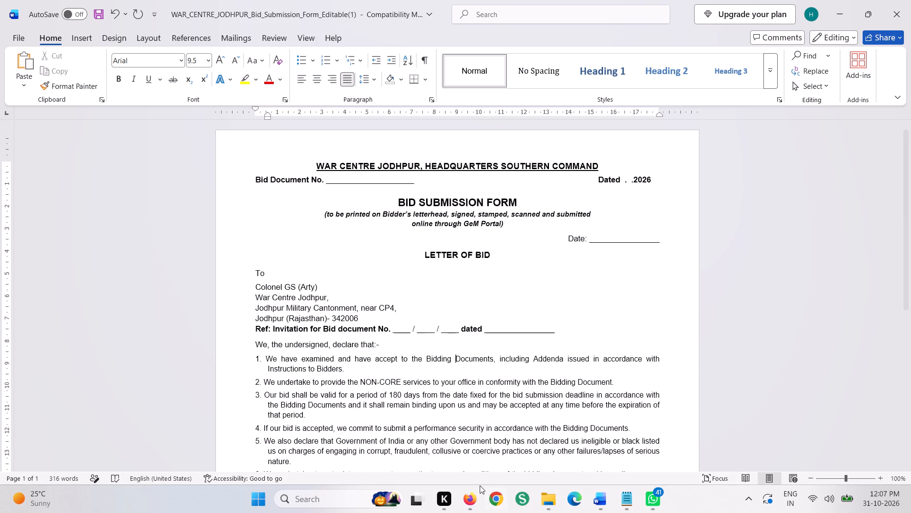
Compare the Word form's layout and address block with the original Letter of Bid on page 4 of 1793170869.pdf.
left_click(467, 502)
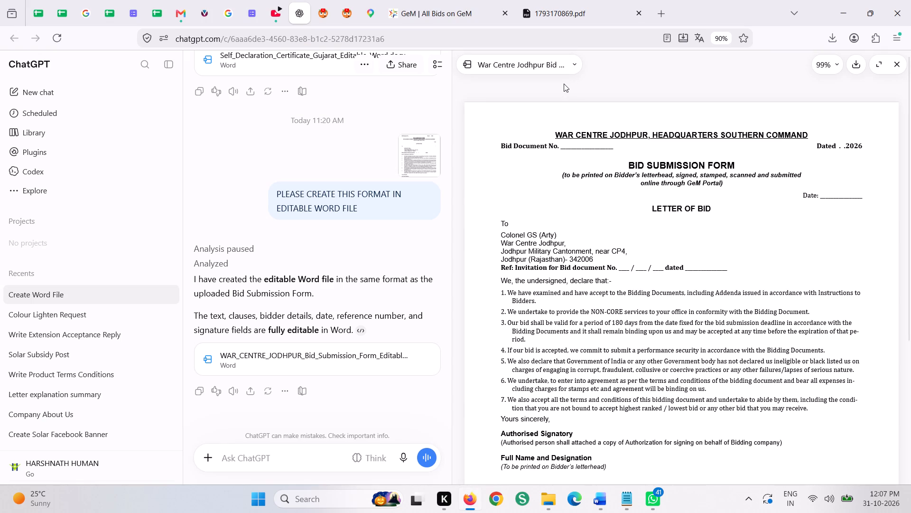
left_click(583, 0)
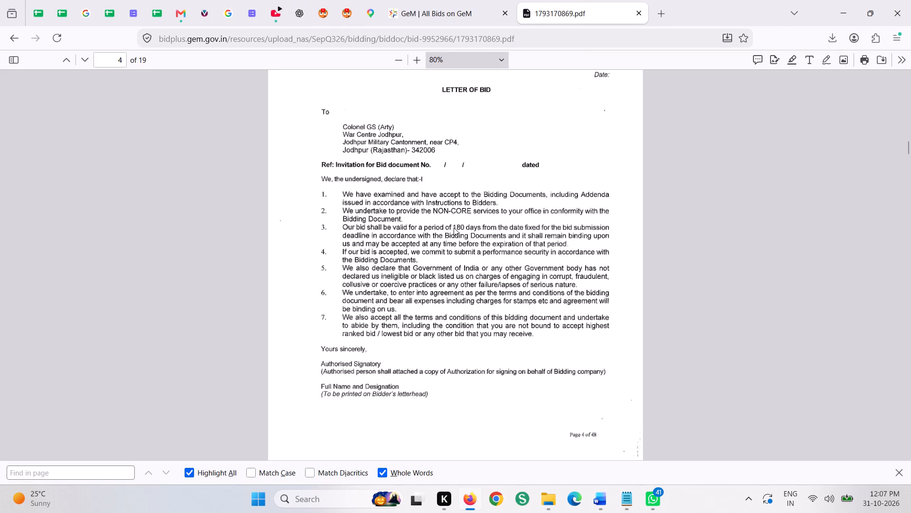
scroll(454, 228, "up", 1, "ctrl")
key("alt+Tab")
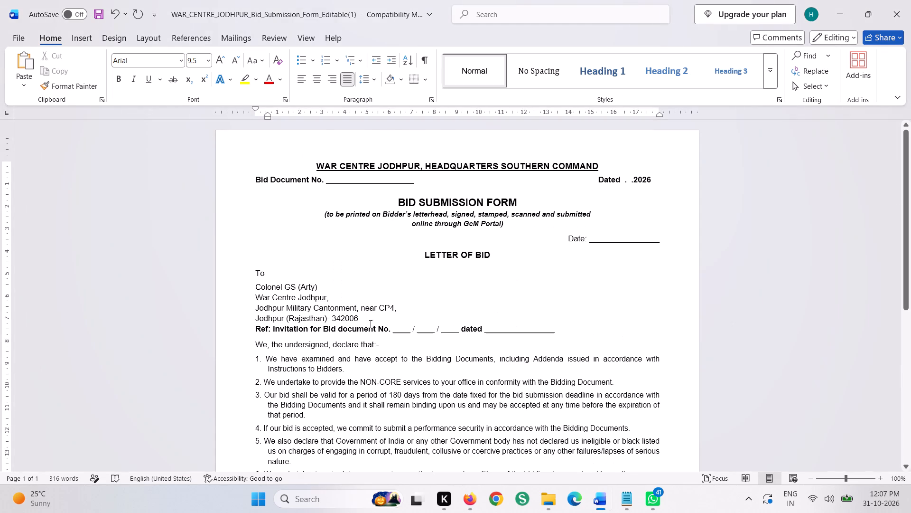
key("alt+Tab")
key("alt+Tab")
key("alt+Tab")
key("alt+Tab")
Make the addressee block bold, from "To" through the Jodhpur (Rajasthan) line.
left_click(257, 289)
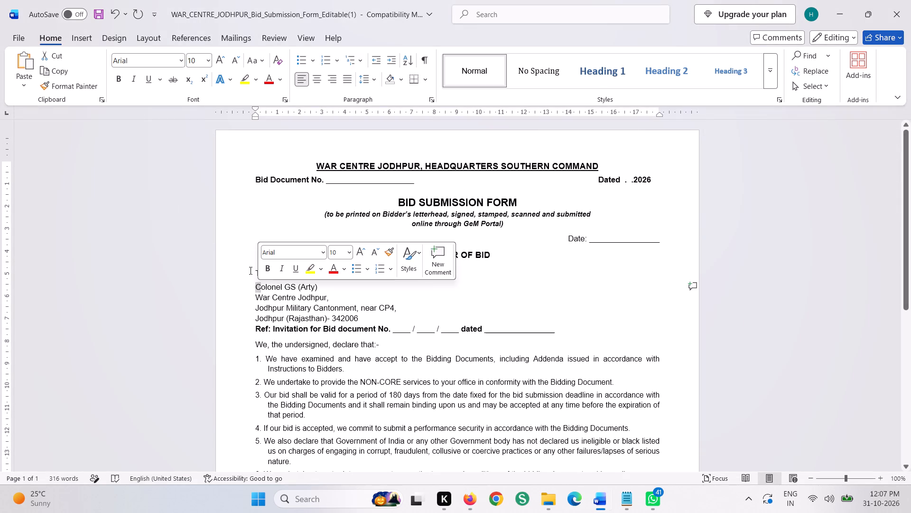
left_click(254, 285)
left_click_drag(256, 271, 372, 324)
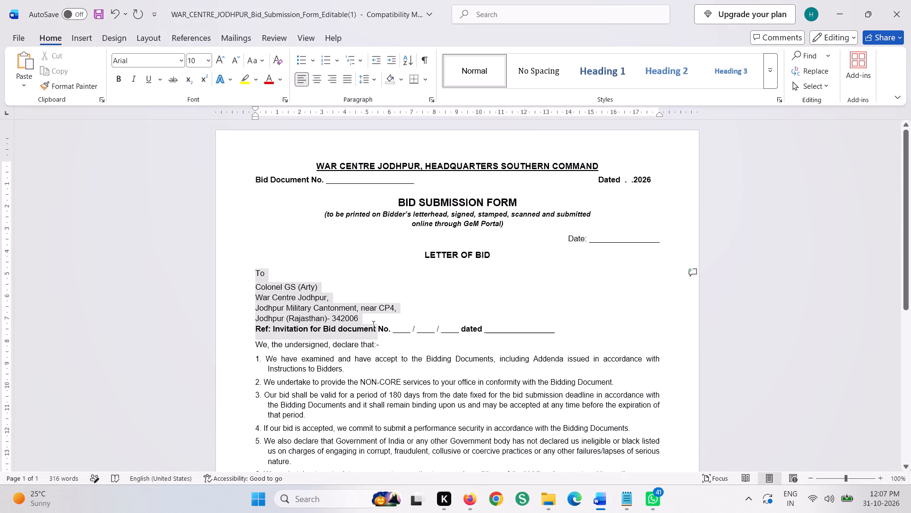
left_click_drag(372, 324, 364, 319)
key("ctrl+b")
left_click(344, 353)
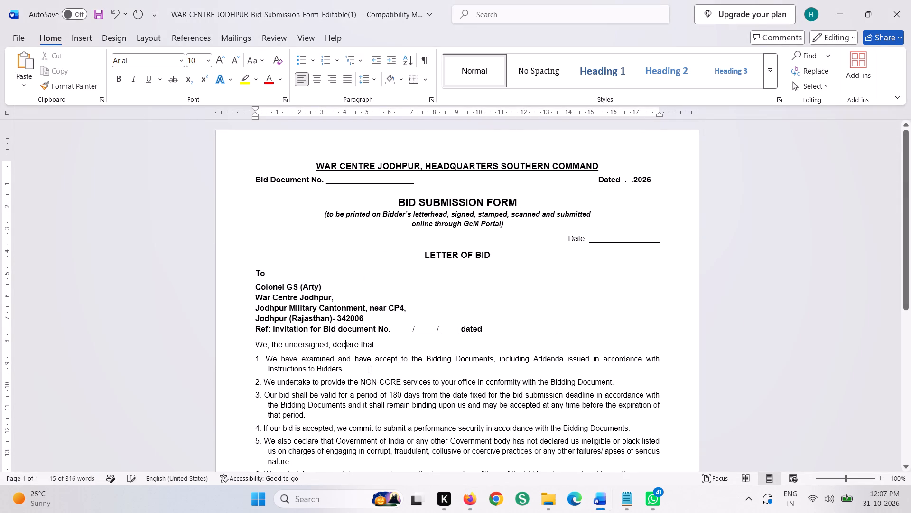
Compare the formatted Word form's headings, addressee block and declarations with the original Bid Submission Form on page 4 of 1793170869.pdf.
scroll(371, 370, "down", 1)
scroll(375, 319, "down", 1)
key("alt+Tab")
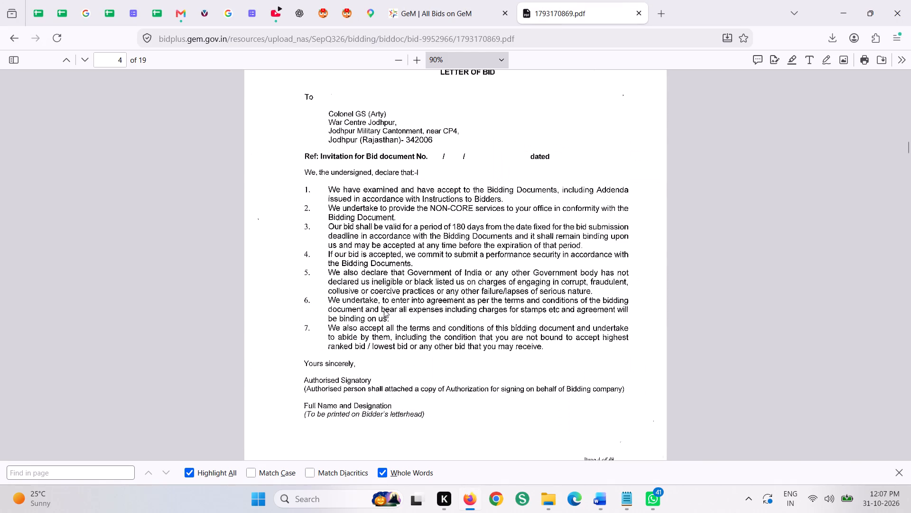
scroll(384, 309, "up", 1)
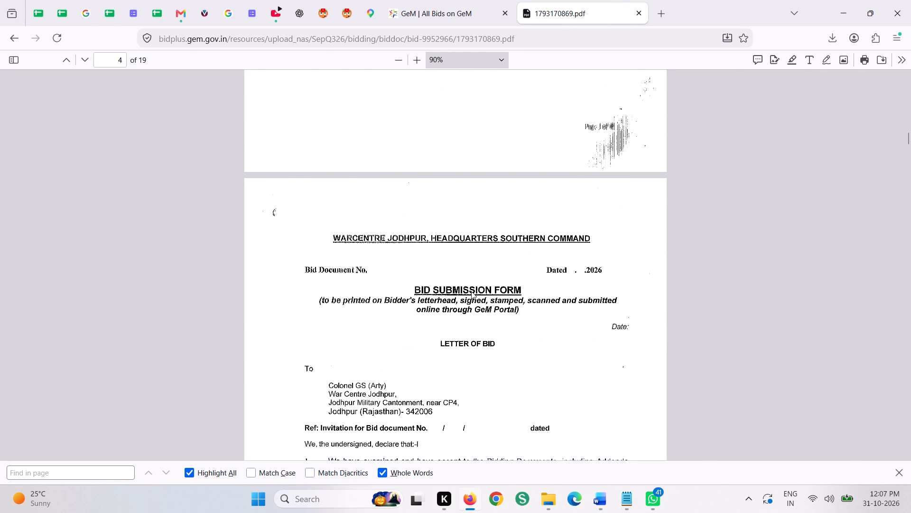
key("alt+Tab")
scroll(405, 282, "up", 2)
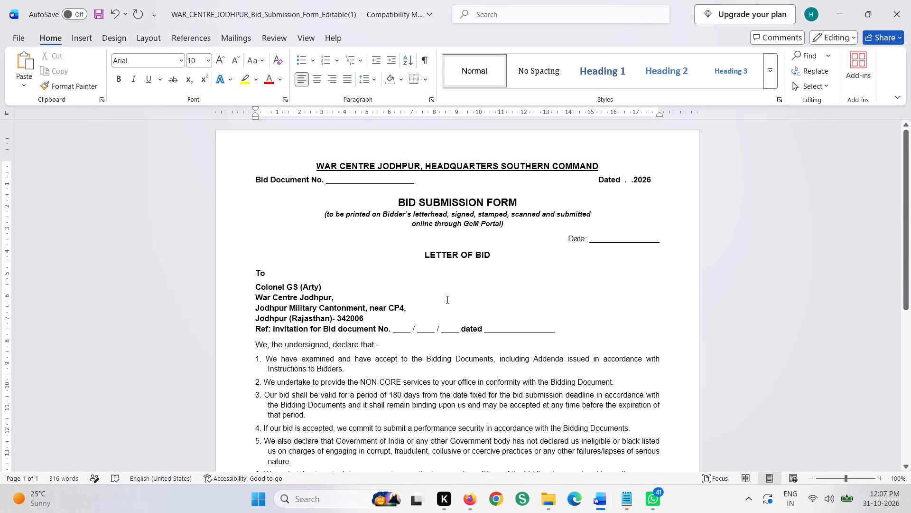
key("alt+Tab")
key("alt+Tab")
key("alt+Tab")
key("alt+Tab")
key("alt+Tab")
key("alt+Tab")
scroll(464, 353, "down", 1)
Save a copy of the Word form as ANNEXURE in the GEM2026B8089052 folder inside DEV1.
left_click(544, 497)
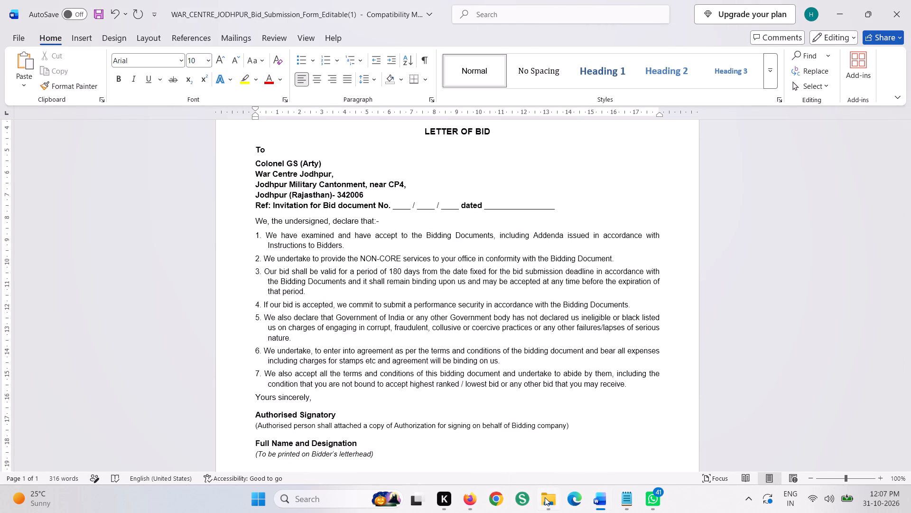
left_click(544, 496)
left_click(19, 37)
left_click(37, 219)
left_click(148, 317)
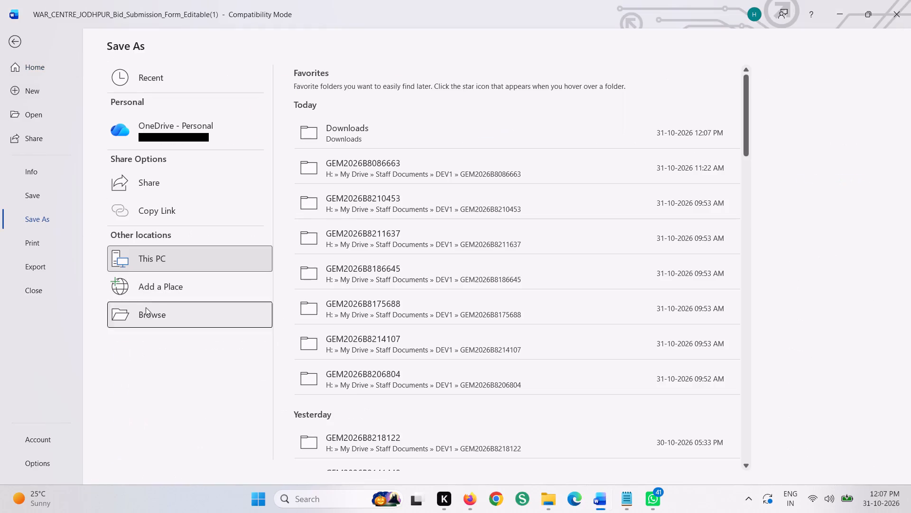
scroll(190, 224, "down", 1)
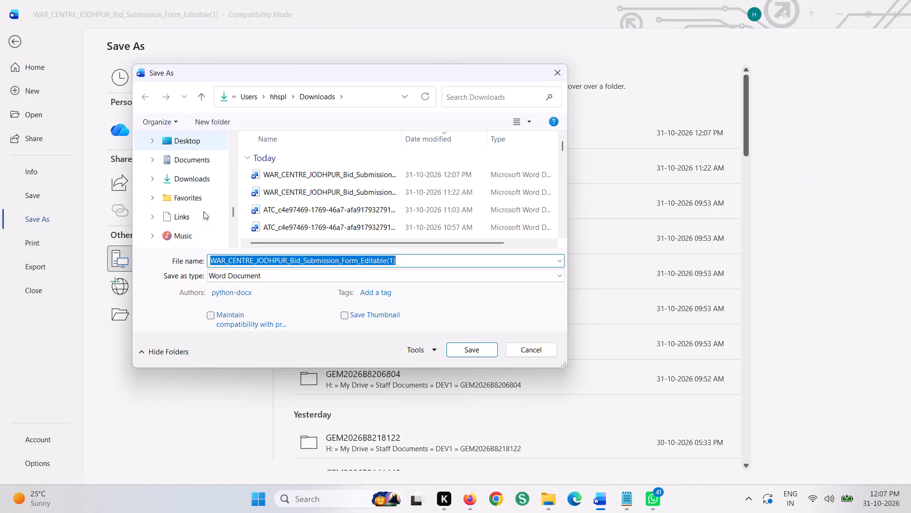
scroll(198, 209, "up", 11)
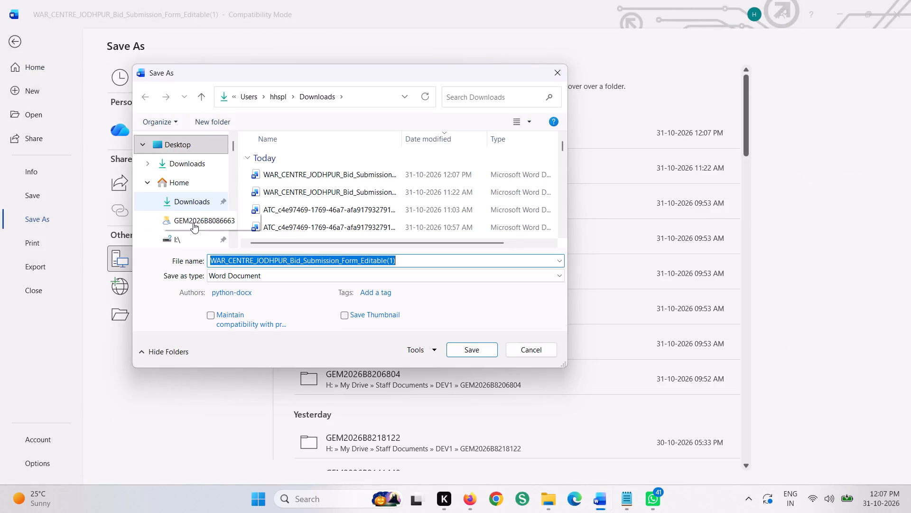
scroll(191, 197, "down", 1)
left_click(191, 181)
scroll(278, 189, "up", 6)
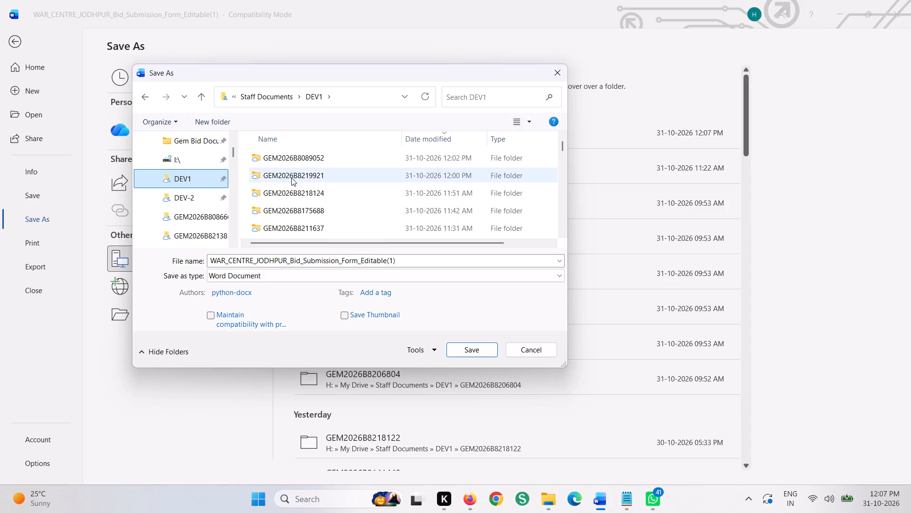
double_click(314, 158)
left_click(332, 262)
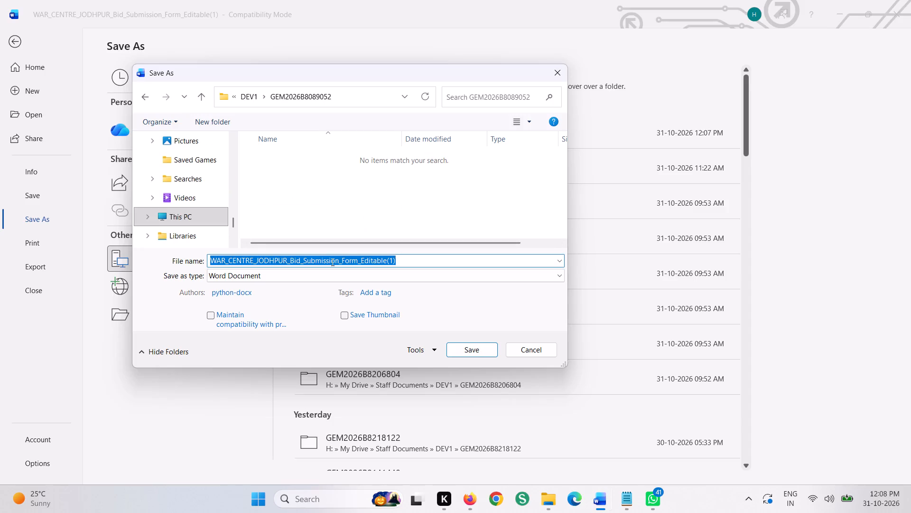
type("ANNEXURE")
key("Return")
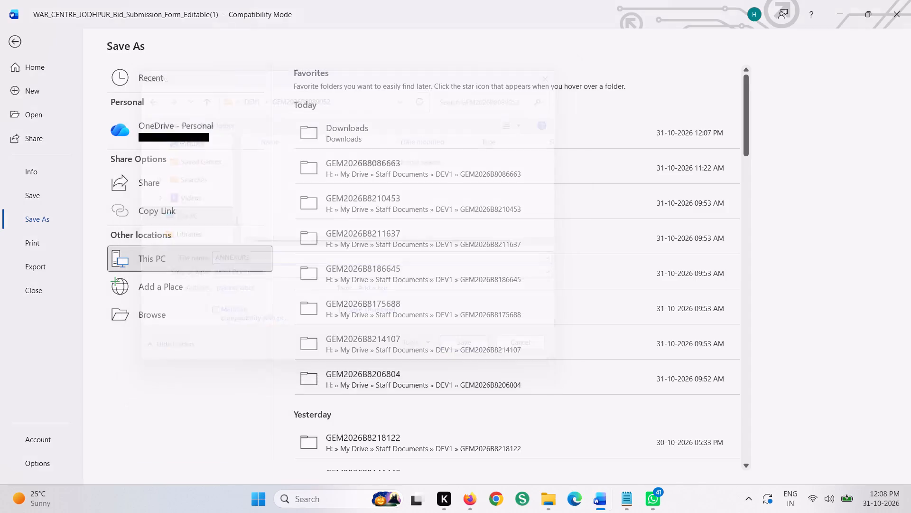
left_click(506, 273)
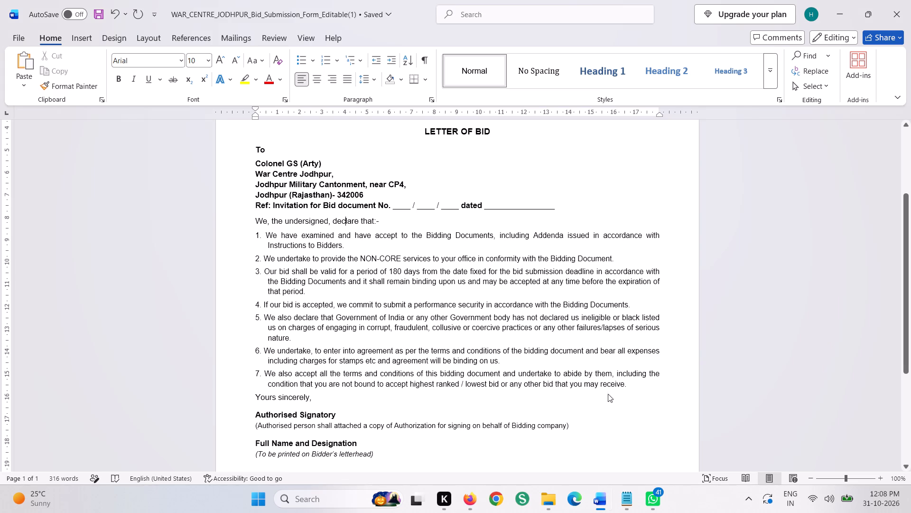
Check the Annexure-1 title page in 1793170869.pdf and the files saved in the GEM2026B8089052 folder.
left_click(467, 494)
scroll(569, 207, "up", 1)
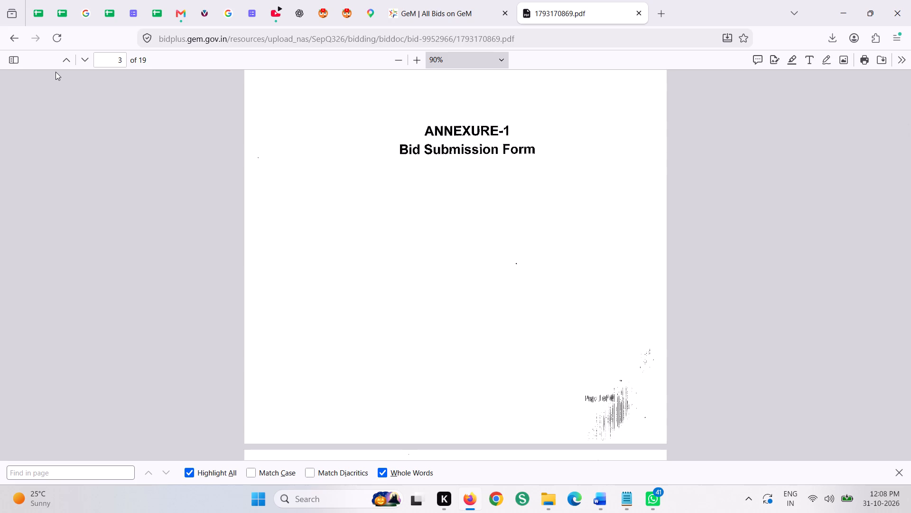
scroll(56, 72, "up", 2)
scroll(53, 74, "down", 2)
left_click(551, 504)
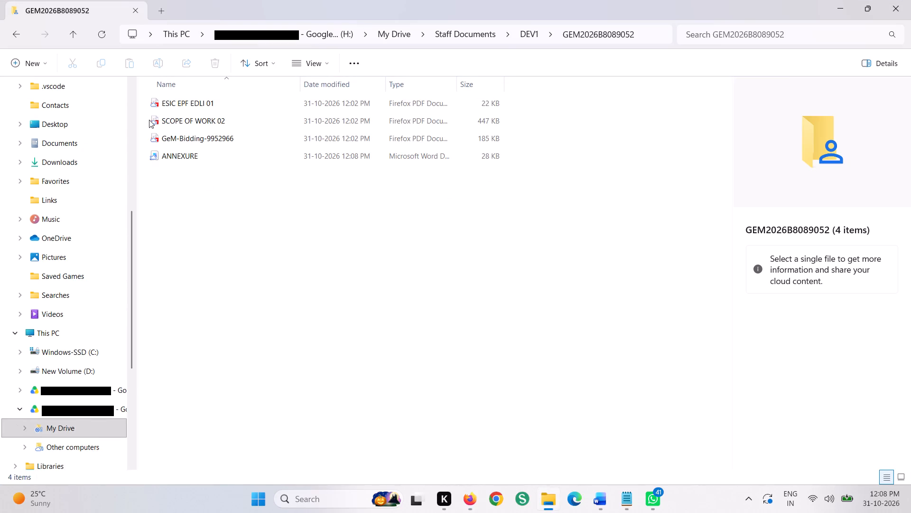
key("alt+Tab")
Start another PRE BID REPORT response and enter the bid number GEM/2026/B/8089052 copied from the GeM bid listing.
left_click(438, 0)
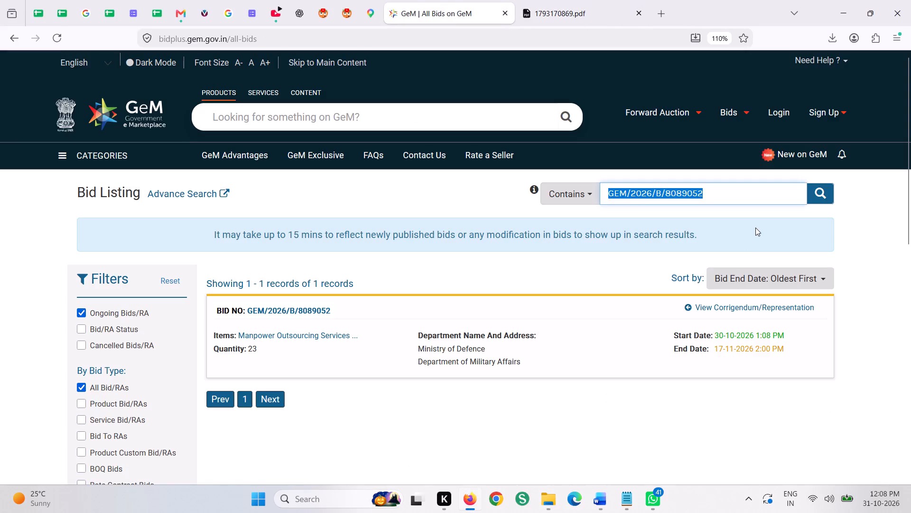
key("ctrl+c")
key("ctrl+c")
key("ctrl+c")
left_click(139, 10)
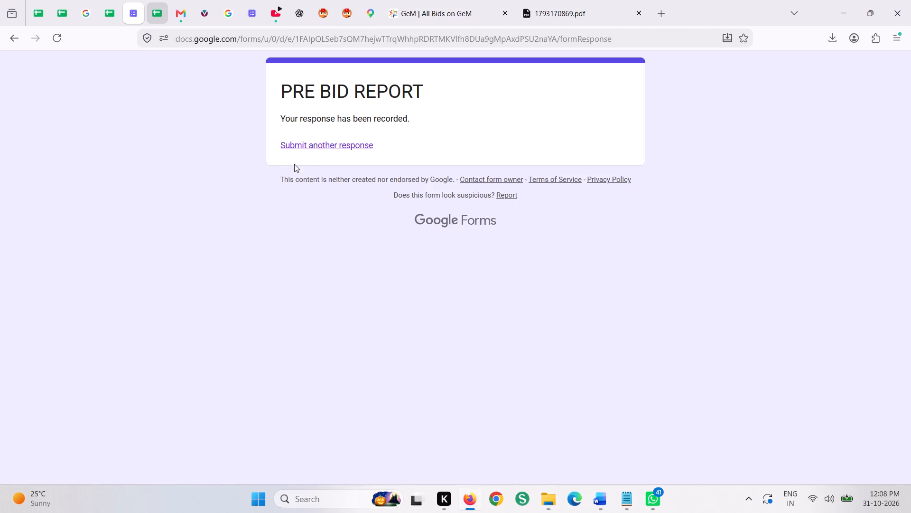
left_click(307, 146)
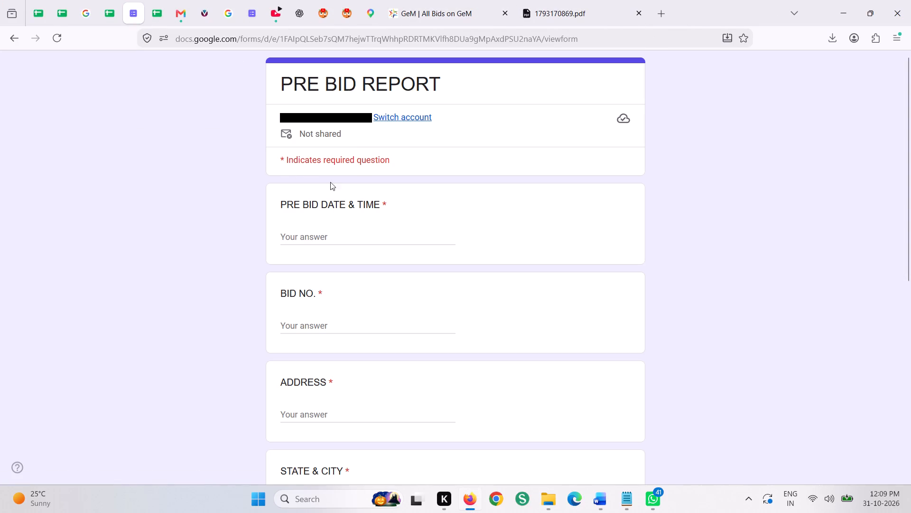
left_click(312, 235)
left_click(316, 324)
key("ctrl+v")
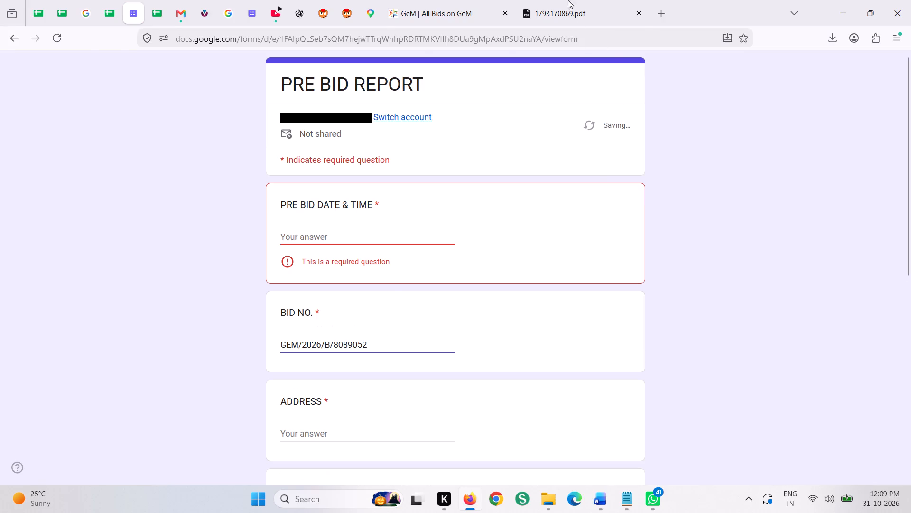
left_click(561, 0)
left_click(12, 36)
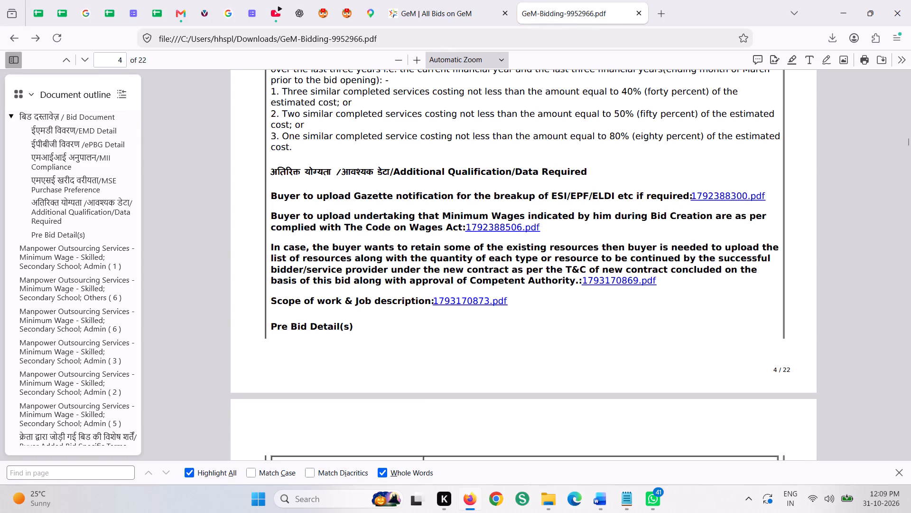
scroll(470, 245, "down", 3)
scroll(454, 234, "up", 2)
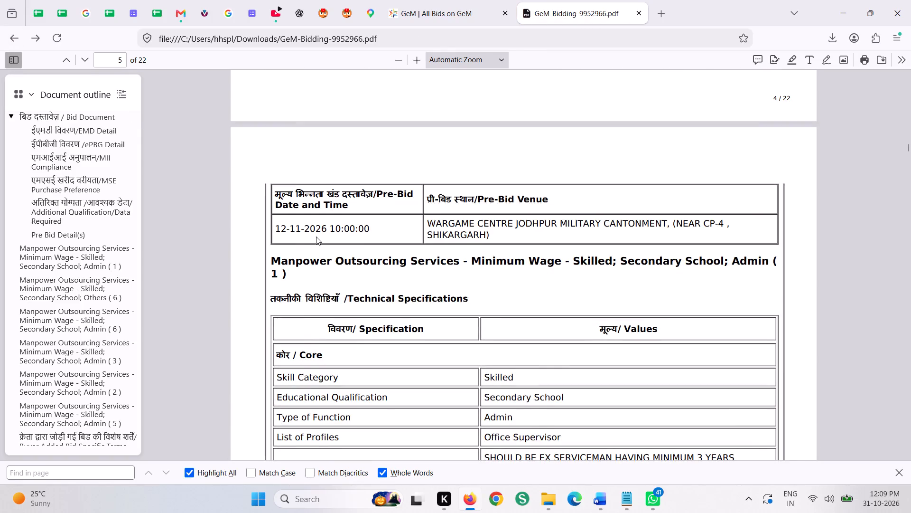
triple_click(316, 229)
key("ctrl+c")
key("ctrl+c")
key("ctrl+Tab")
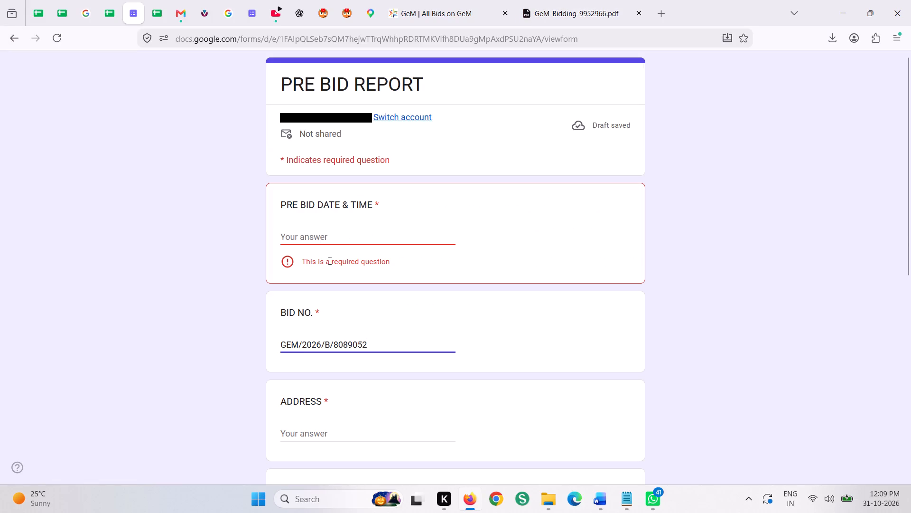
left_click(305, 240)
key("ctrl+v")
Copy the pre-bid venue "WARGAME CENTRE JODHPUR MILITARY CANTONMENT, (NEAR CP-4 , SHIKARGARH" from the bid PDF into the form's address answer.
key("ctrl+Tab")
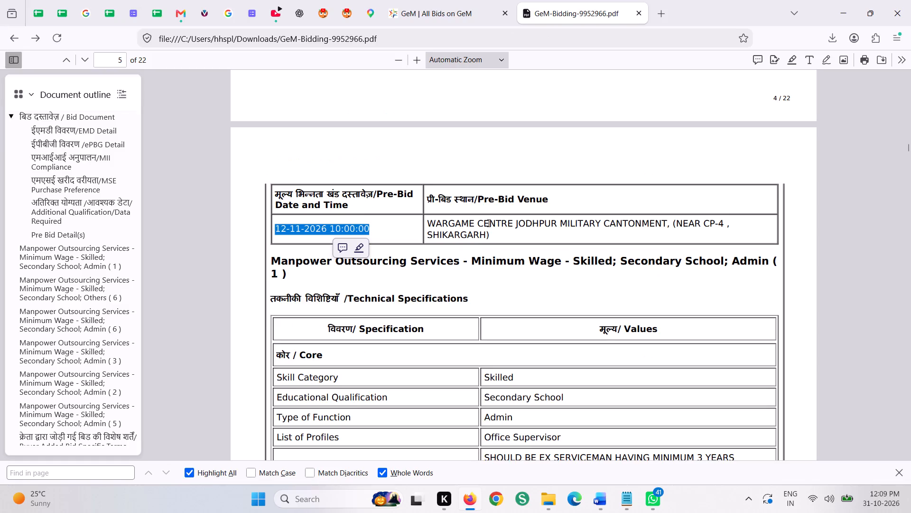
left_click(436, 228)
left_click_drag(436, 228, 490, 241)
key("ctrl+c")
key("ctrl+c")
key("ctrl+c")
key("ctrl+c")
key("ctrl+c")
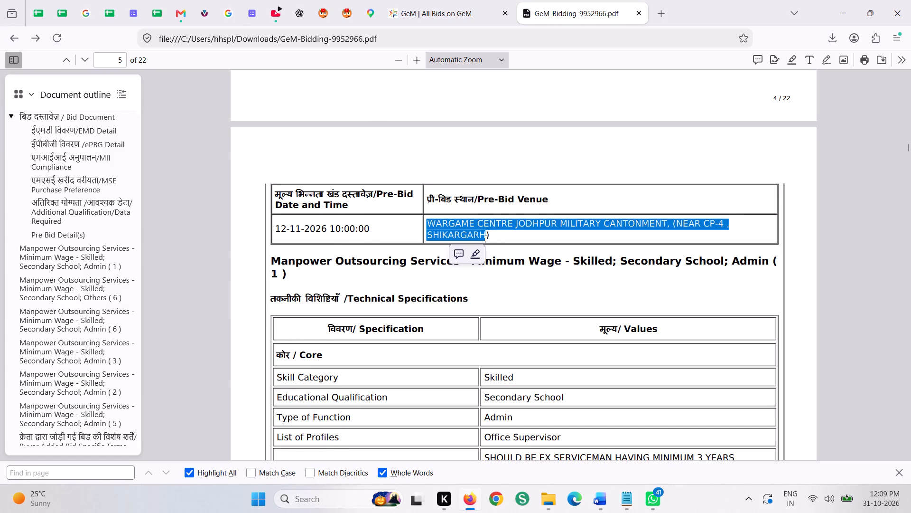
key("ctrl+Tab")
scroll(377, 279, "down", 1)
left_click(301, 136)
key("ctrl+v")
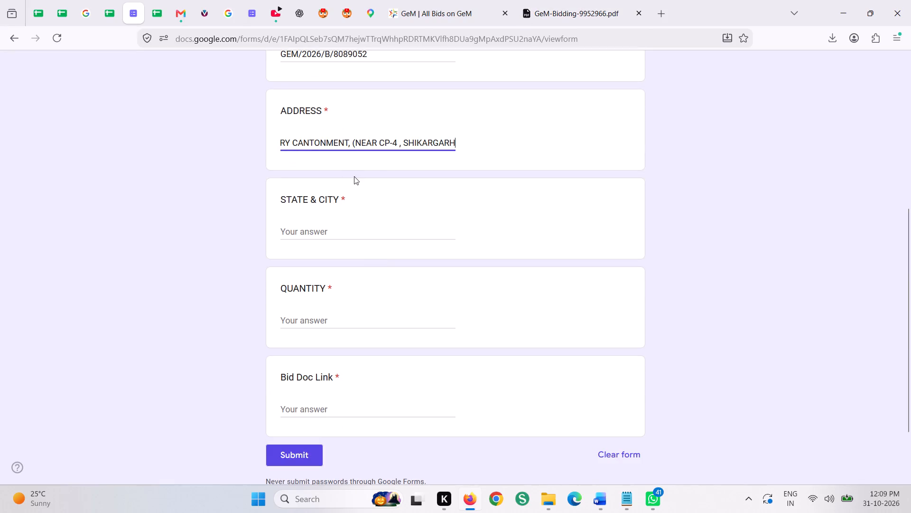
Search the web for the venue address and copy "Jodhpur, Rajasthan" into the form's State & City answer.
left_click(314, 228)
key("alt+Tab")
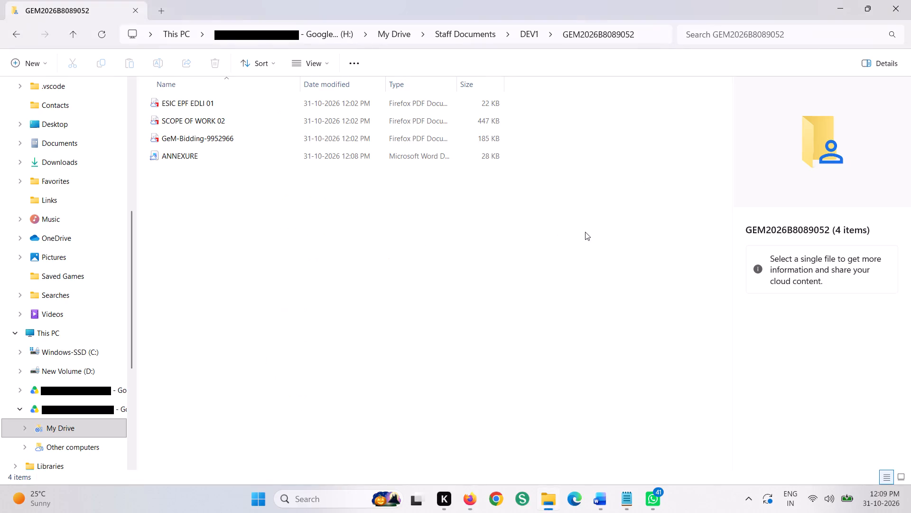
key("alt+Tab")
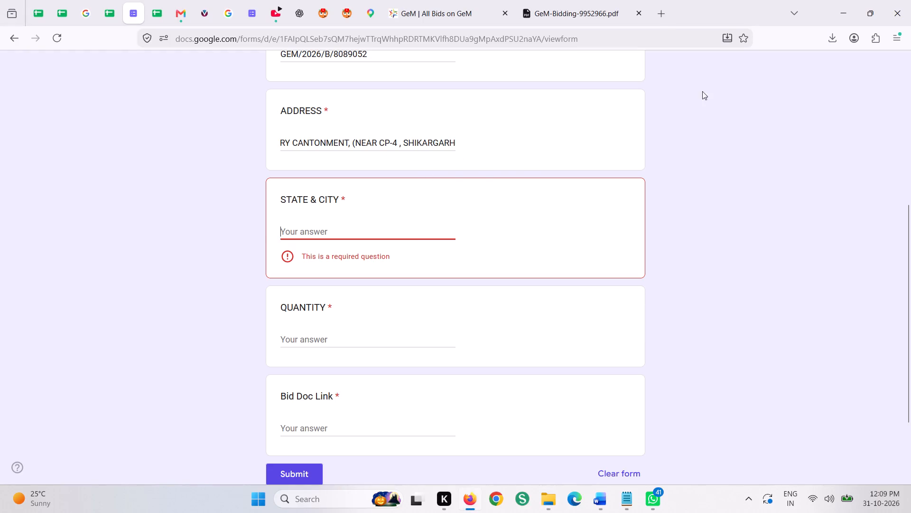
left_click(658, 13)
left_click(472, 150)
key("ctrl+v")
key("Return")
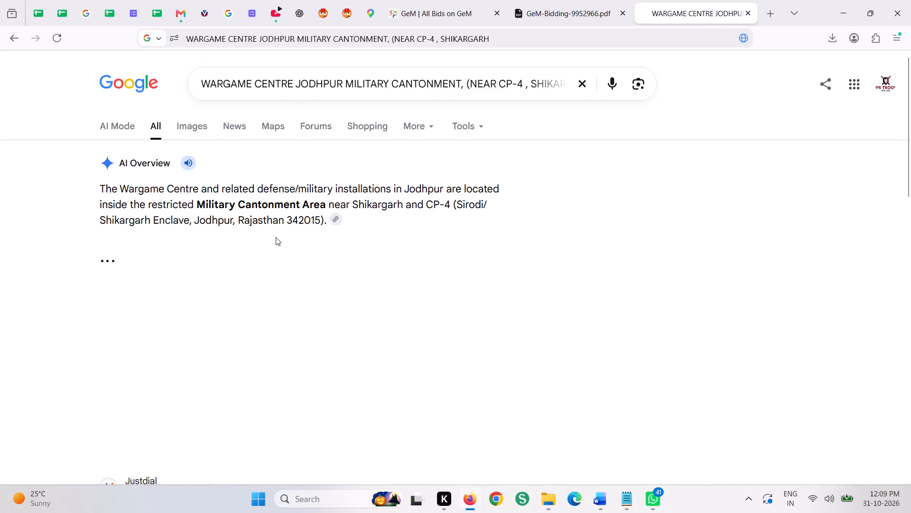
left_click(207, 220)
left_click_drag(207, 220, 259, 223)
key("ctrl+c")
key("ctrl+c")
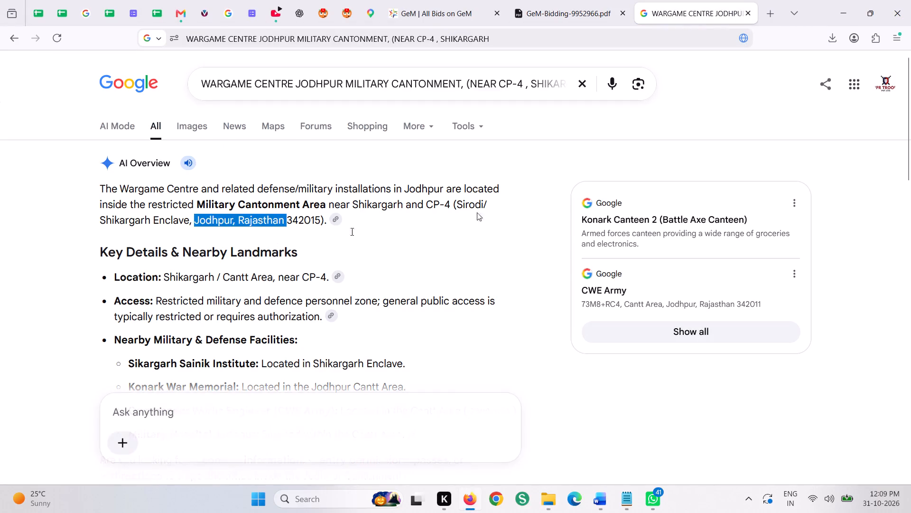
key("ctrl+c")
left_click(674, 0)
left_click(750, 10)
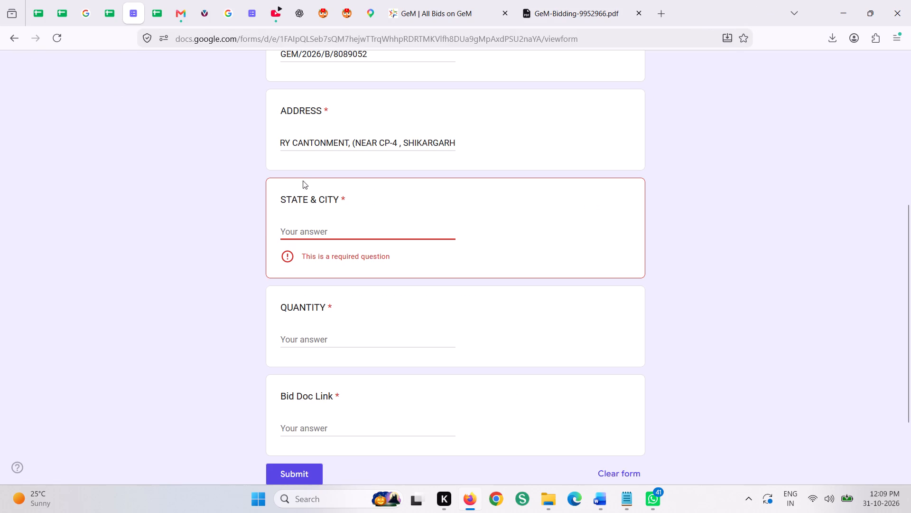
key("ctrl+v")
Copy the quantity 23 from the GeM listing for GEM/2026/B/8089052 into the form's QUANTITY answer.
left_click(298, 319)
left_click(436, 0)
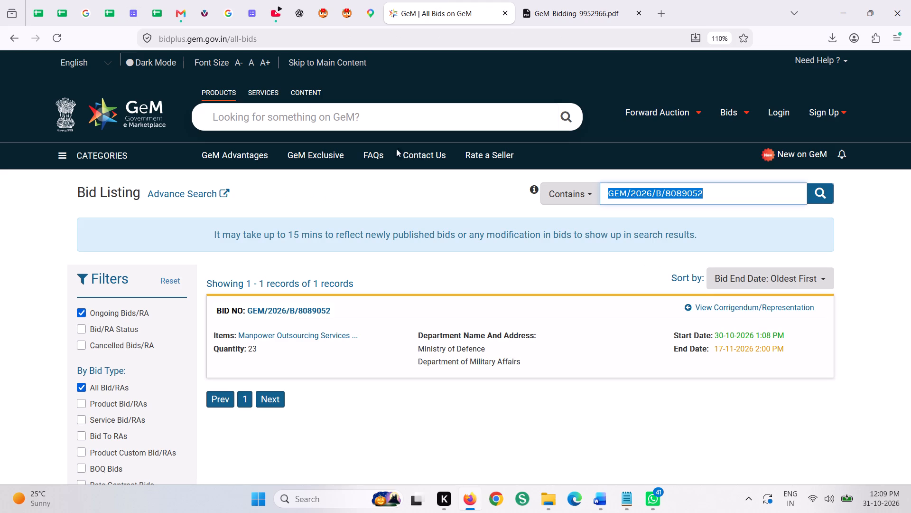
double_click(251, 349)
key("ctrl+c")
key("ctrl+c")
key("ctrl+Tab")
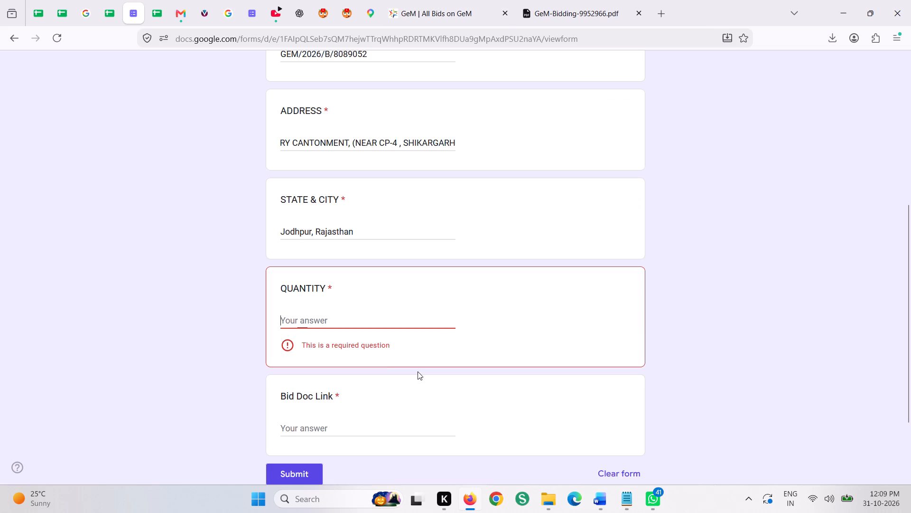
key("ctrl+v")
Copy the Google Drive link of GeM-Bidding-9952966 from the GEM2026B8089052 folder into the form's Bid Doc Link answer.
left_click(311, 406)
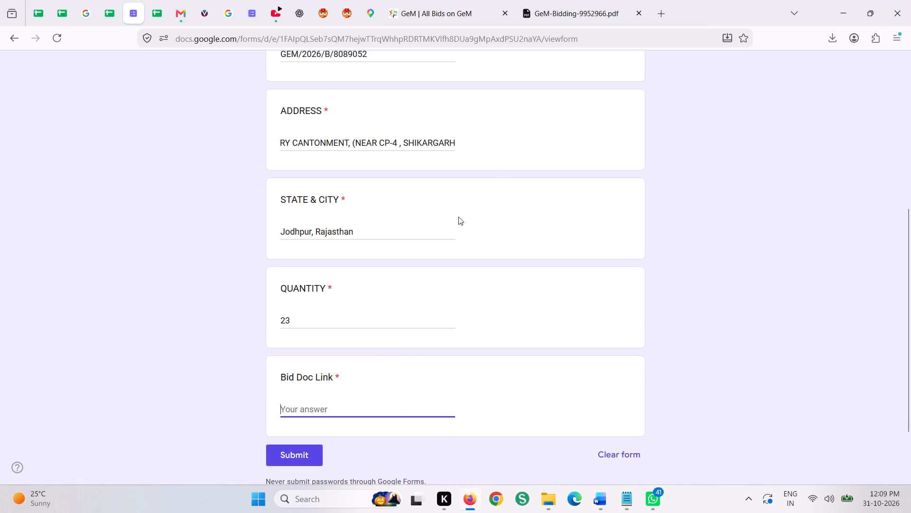
left_click(545, 497)
scroll(179, 131, "up", 1)
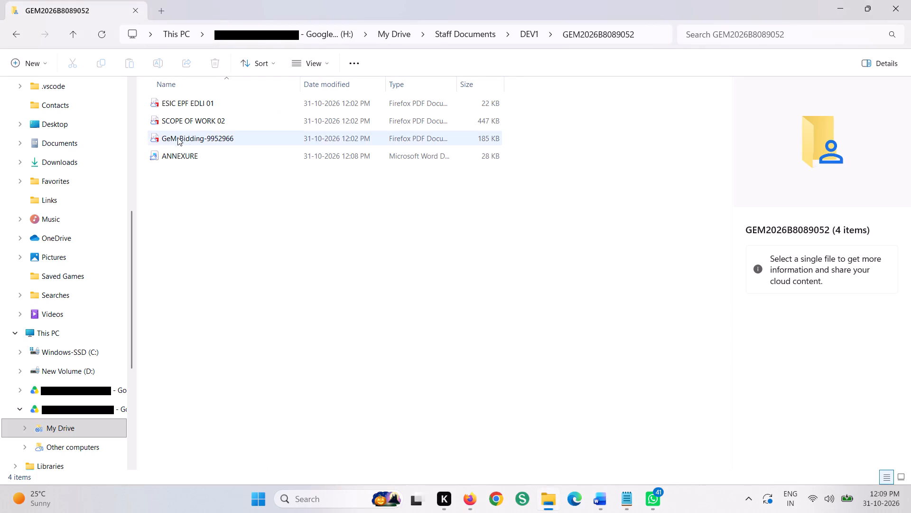
right_click(177, 137)
left_click(218, 383)
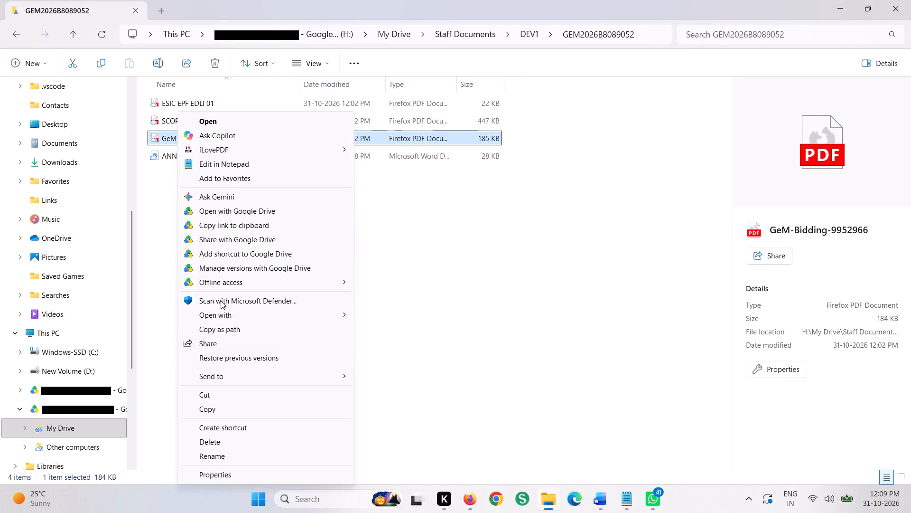
left_click(214, 225)
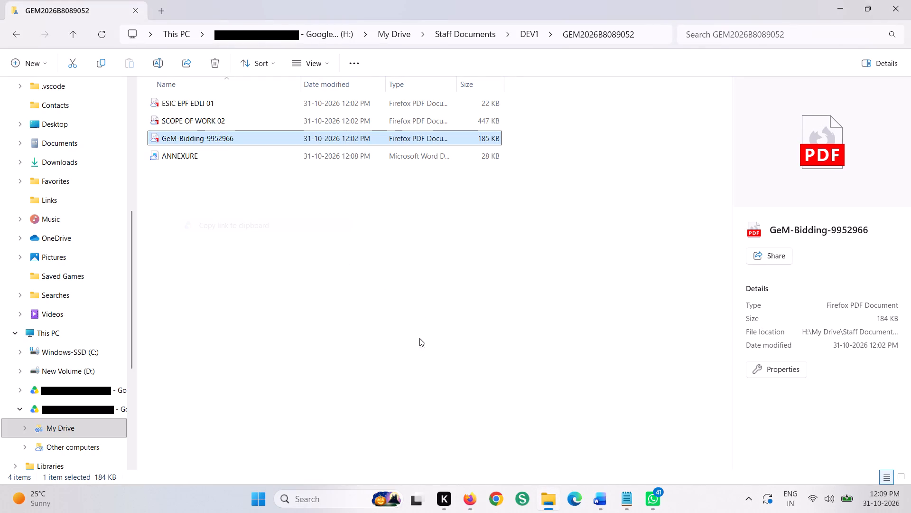
left_click(473, 507)
key("ctrl+v")
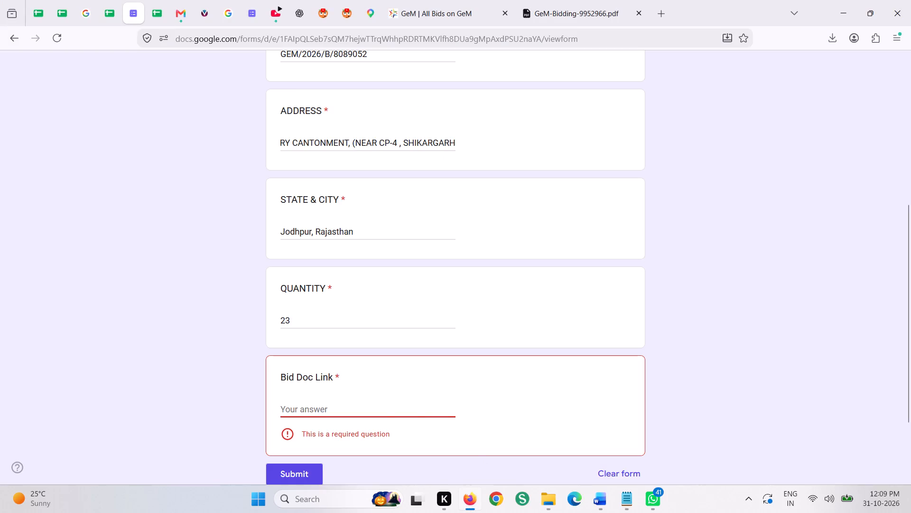
Check the completed answers and submit the PRE BID REPORT form.
scroll(353, 379, "up", 5)
scroll(337, 323, "down", 8)
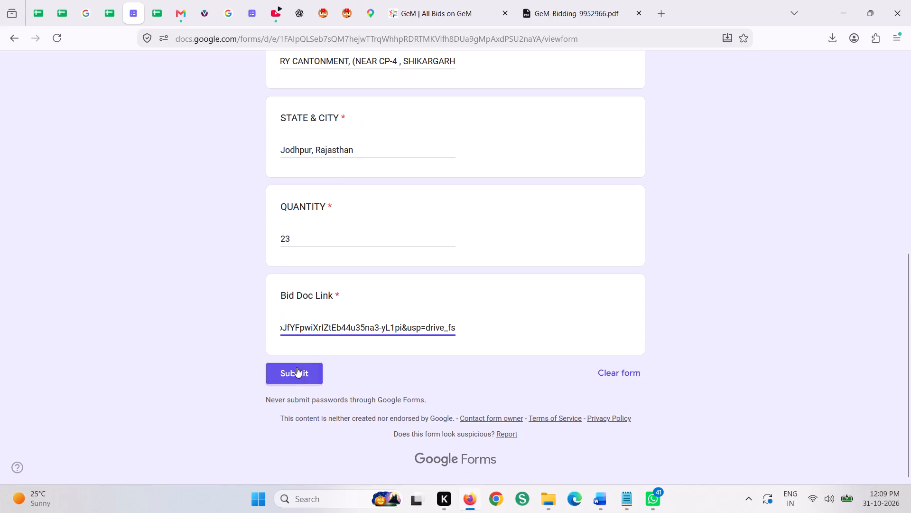
left_click(298, 373)
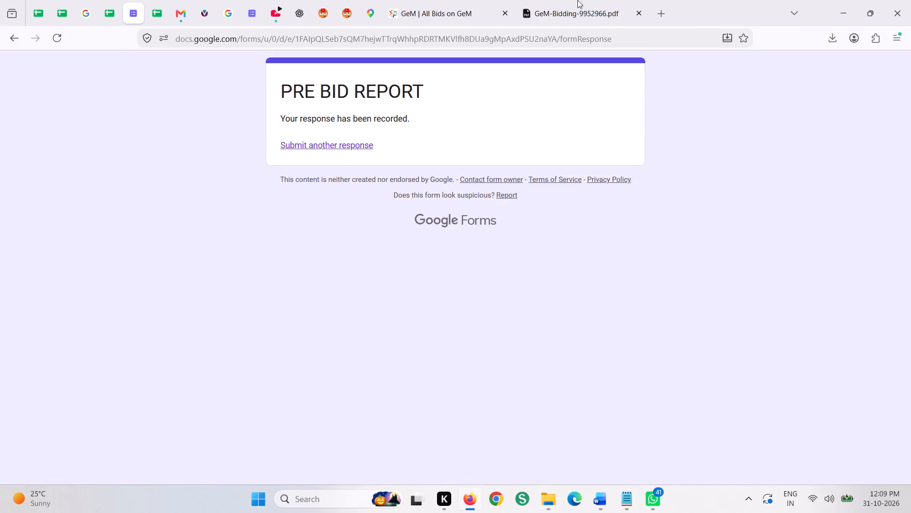
Look through GeM-Bidding-9952966.pdf from page 5 and the saved tender notes in Notepad for the pre-bid certificate entries.
left_click(577, 0)
left_click(495, 352)
scroll(495, 353, "down", 3)
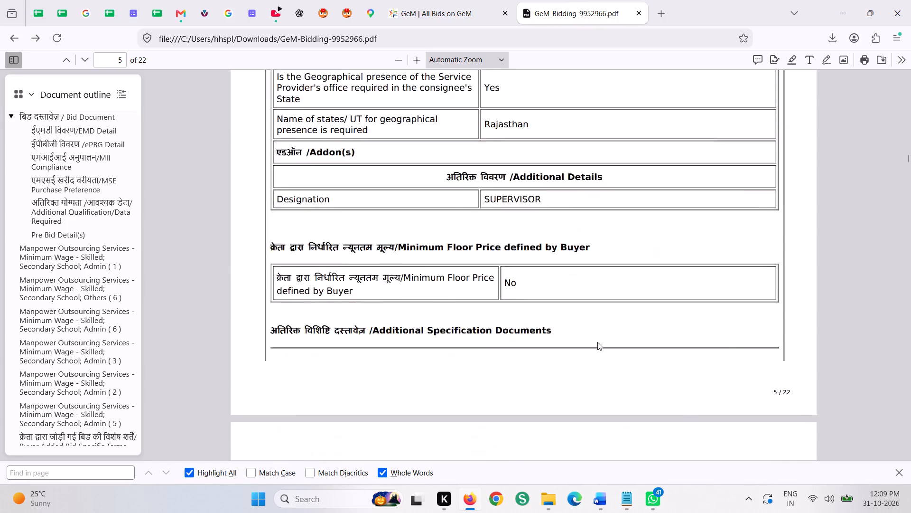
scroll(597, 342, "down", 1)
left_click(623, 495)
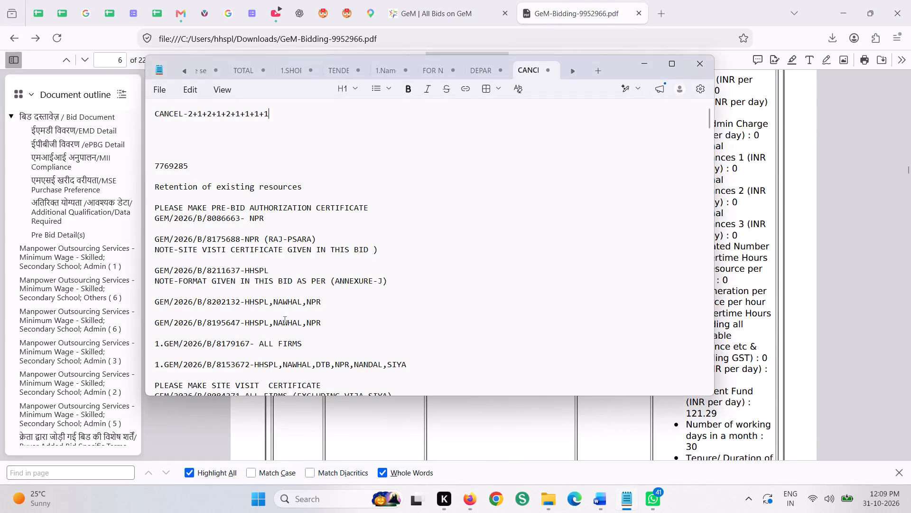
scroll(277, 304, "down", 20)
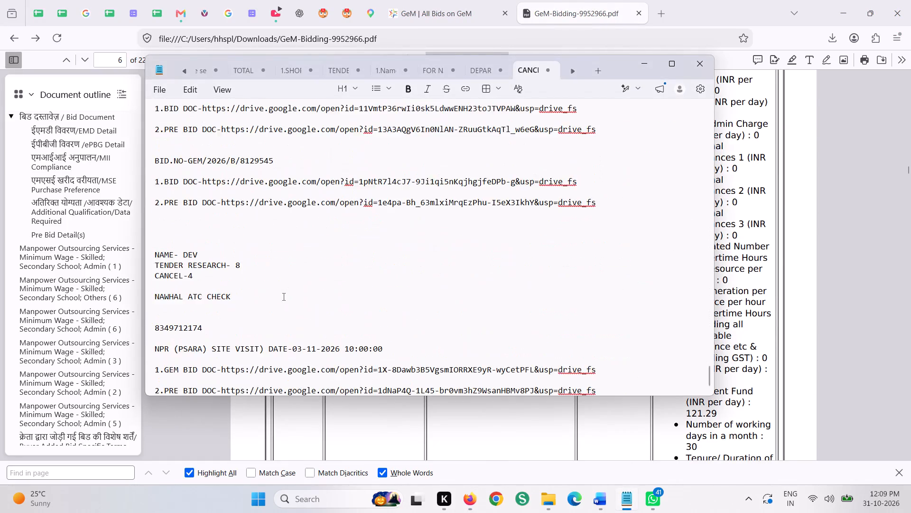
scroll(283, 296, "down", 2)
scroll(283, 296, "up", 14)
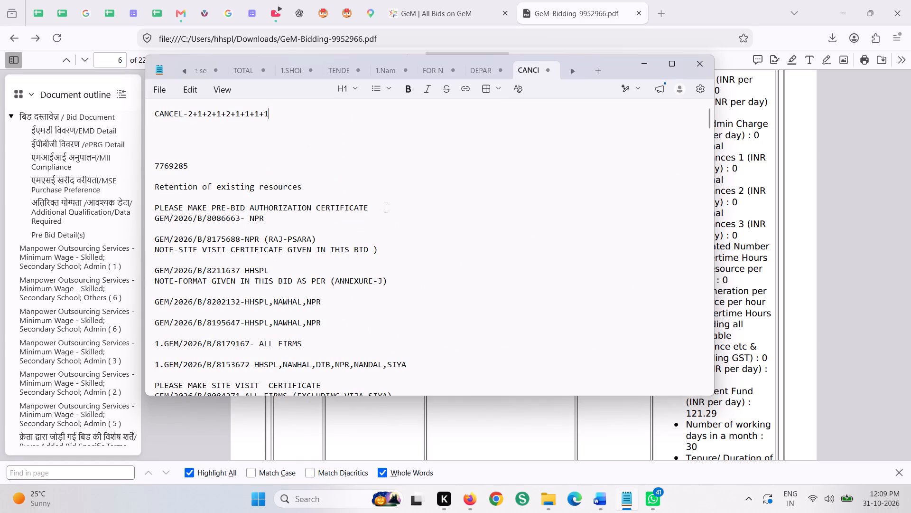
Replace the first bid number under "PLEASE MAKE PRE-BID AUTHORIZATION CERTIFICATE" in the Notepad notes with GEM/2026/B/8089052 from the GeM listing.
left_click(447, 0)
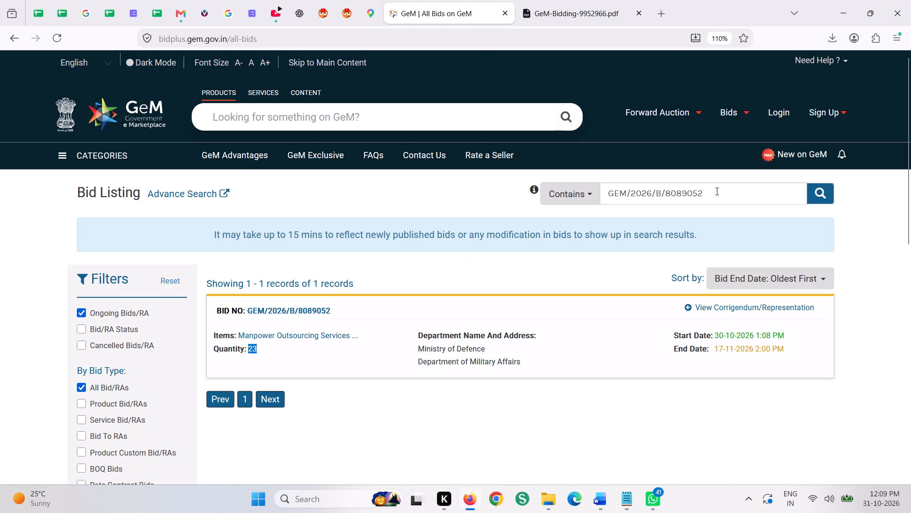
left_click_drag(720, 194, 516, 196)
key("ctrl+c")
key("ctrl+c")
key("alt+Tab")
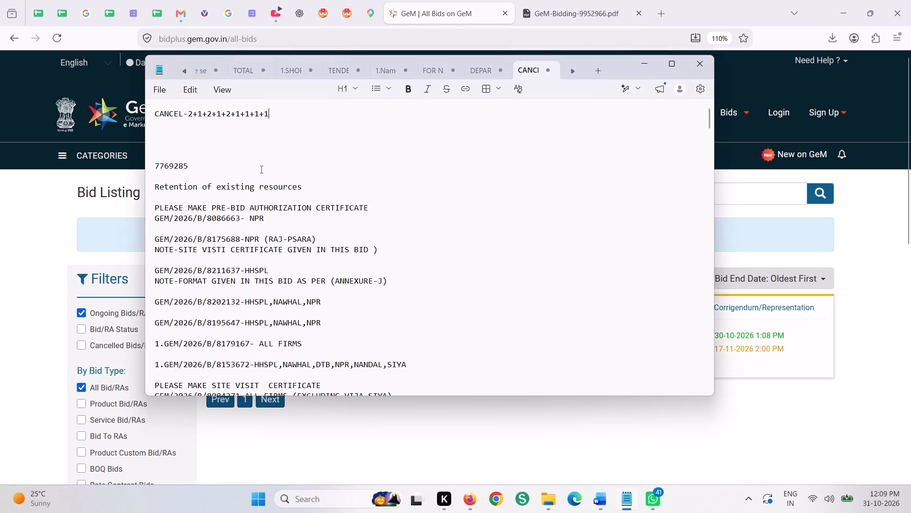
left_click_drag(241, 217, 174, 212)
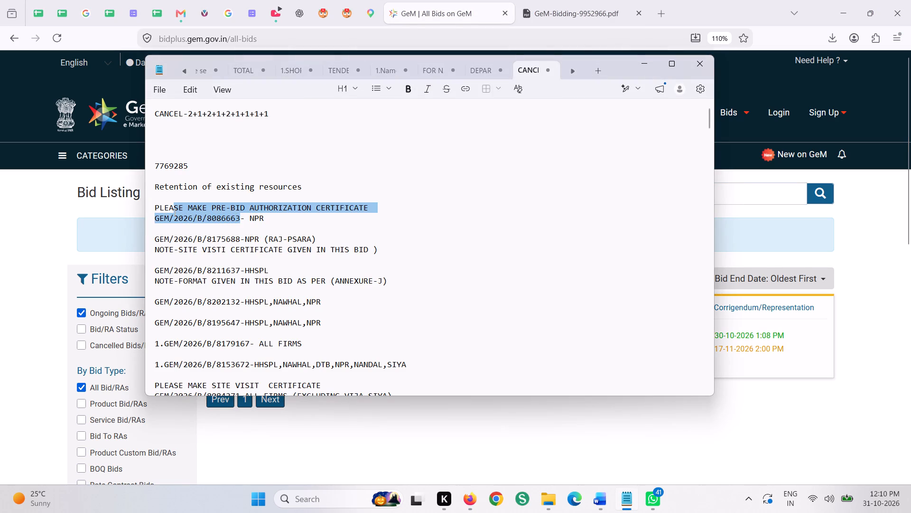
left_click_drag(174, 212, 155, 218)
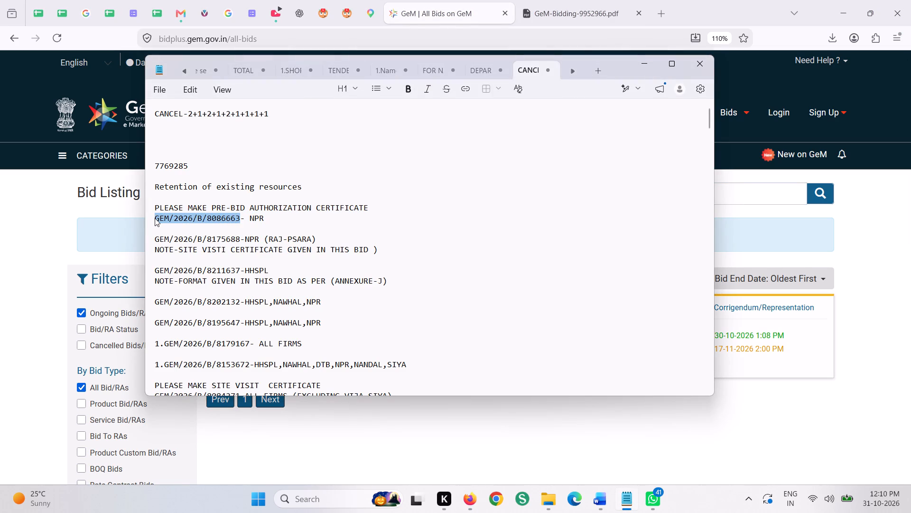
key("ctrl+v")
Open the linked document 1793170873.pdf from the bid PDF in the browser and read through it to page 14.
key("alt+Tab")
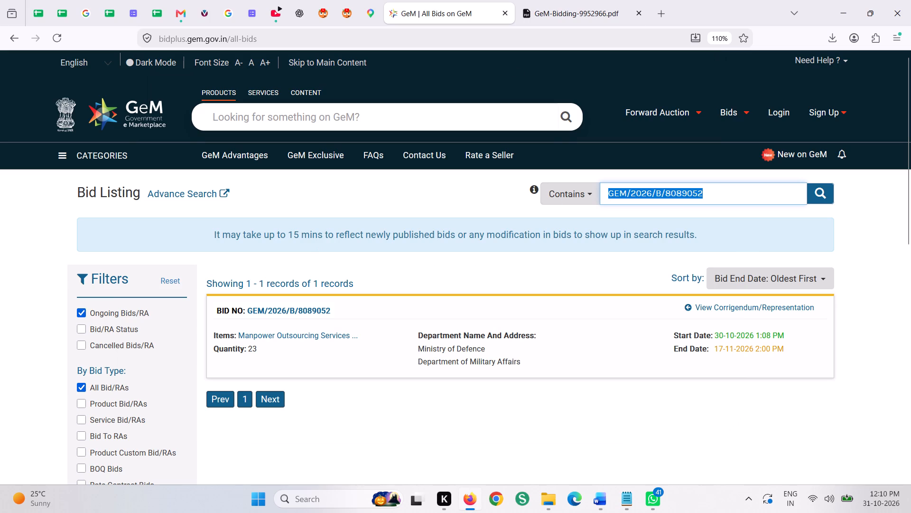
left_click(569, 0)
scroll(488, 272, "down", 3)
scroll(486, 273, "up", 14)
scroll(487, 274, "down", 3)
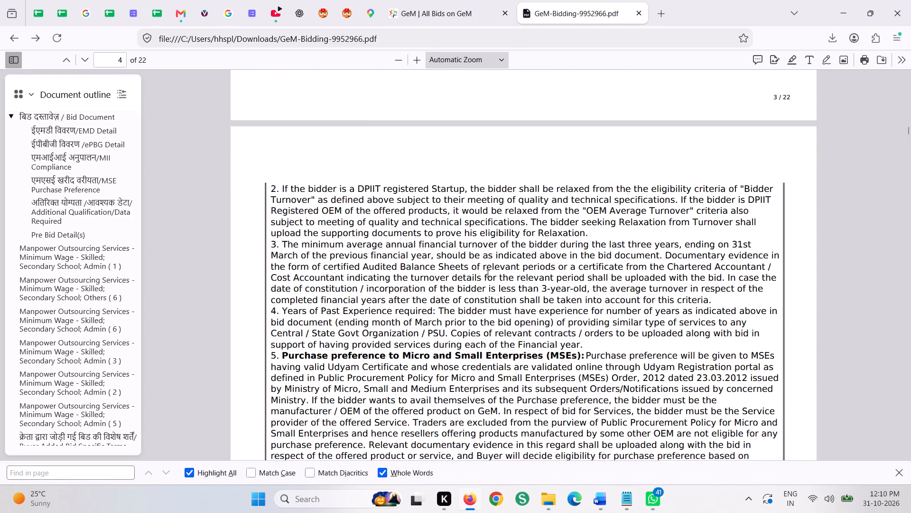
scroll(487, 274, "down", 3)
left_click(476, 300)
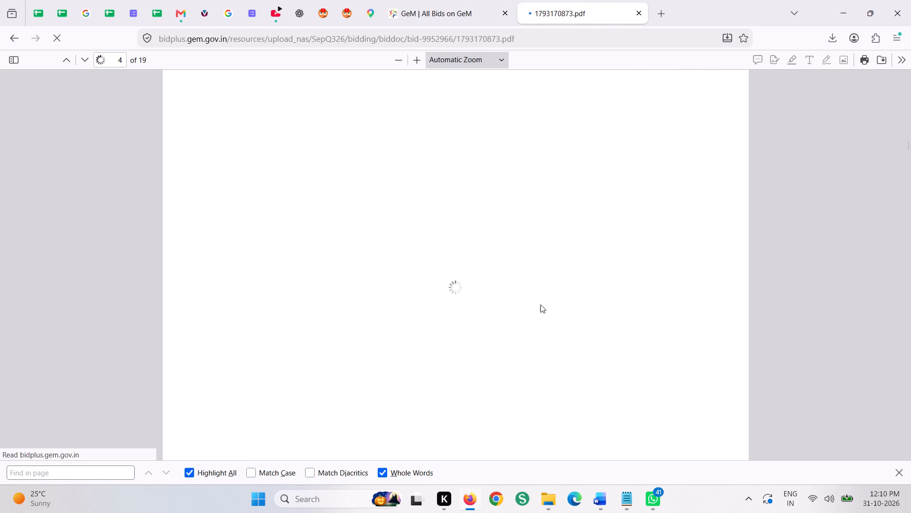
left_click(402, 325)
scroll(410, 325, "down", 11)
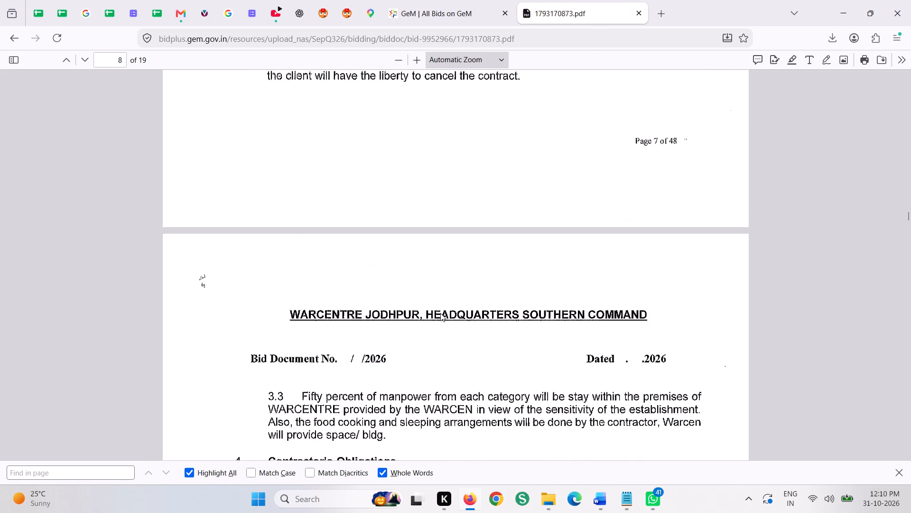
scroll(440, 313, "down", 9)
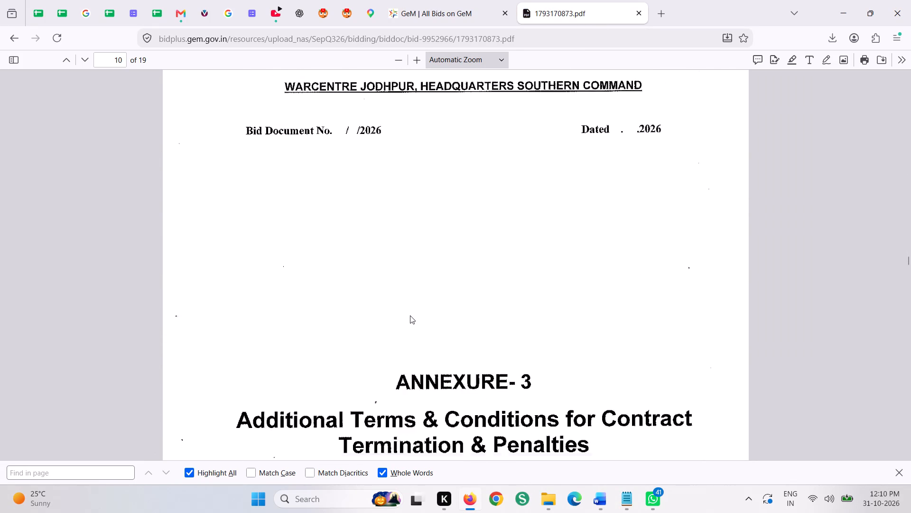
scroll(431, 306, "down", 10)
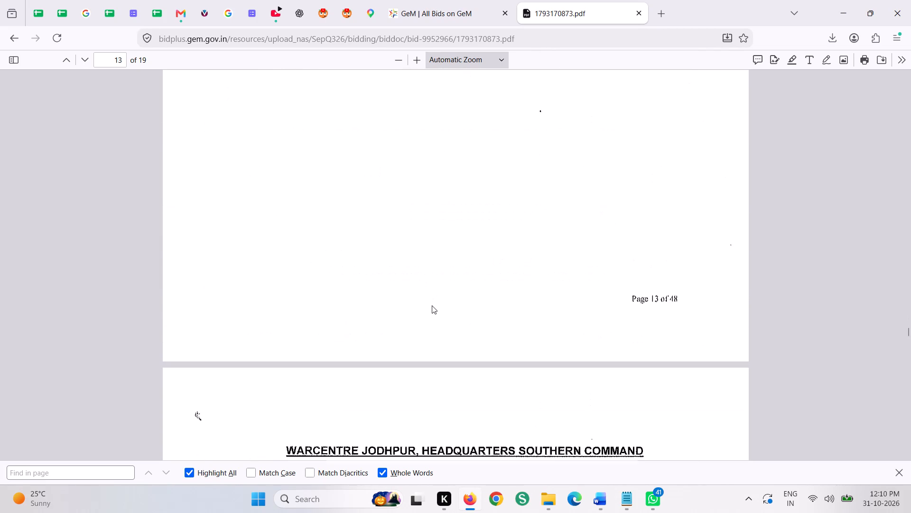
scroll(432, 305, "down", 2)
Add "(PSARA)" after NPR on the GEM/2026/B/8089052 line of the Notepad notes.
key("alt+Tab")
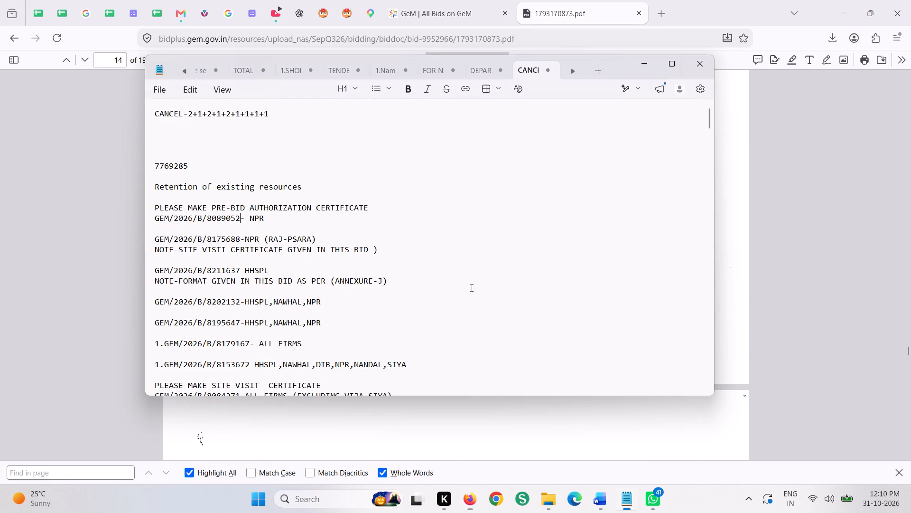
scroll(268, 224, "up", 2)
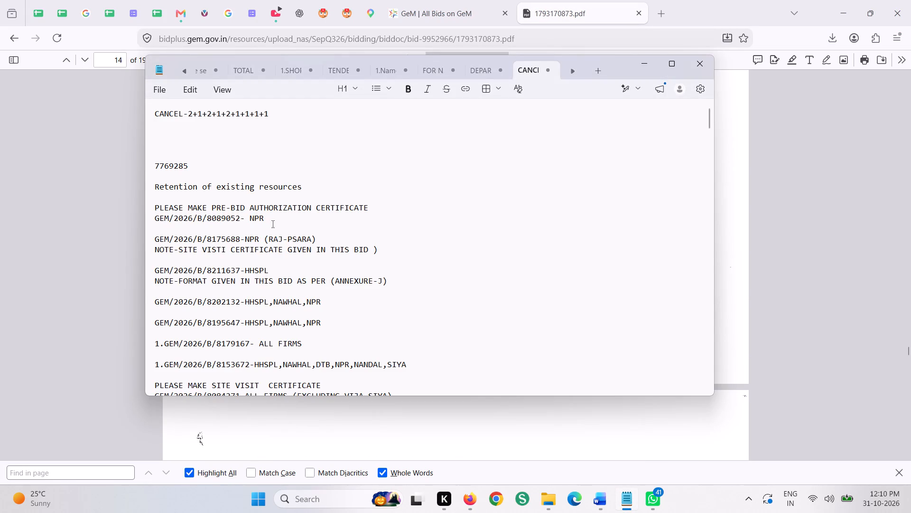
left_click(272, 224)
left_click(276, 218)
key("space")
type("(PSRA")
key("BackSpace")
key("BackSpace")
key("a")
type("RA")
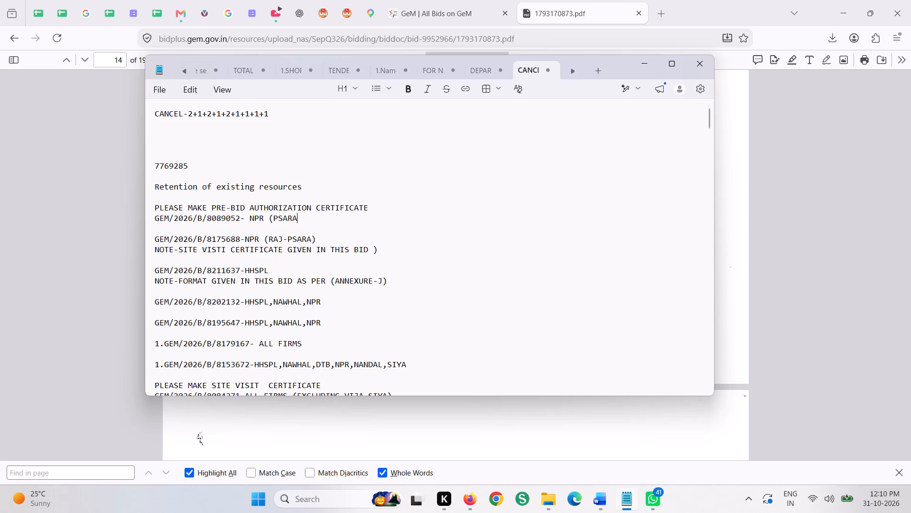
key("shift+parenright")
Copy the two-line pre-bid authorization certificate request for GEM/2026/B/8089052 from the notes and return to the 1793170873.pdf browser tab.
left_click_drag(155, 208, 195, 216)
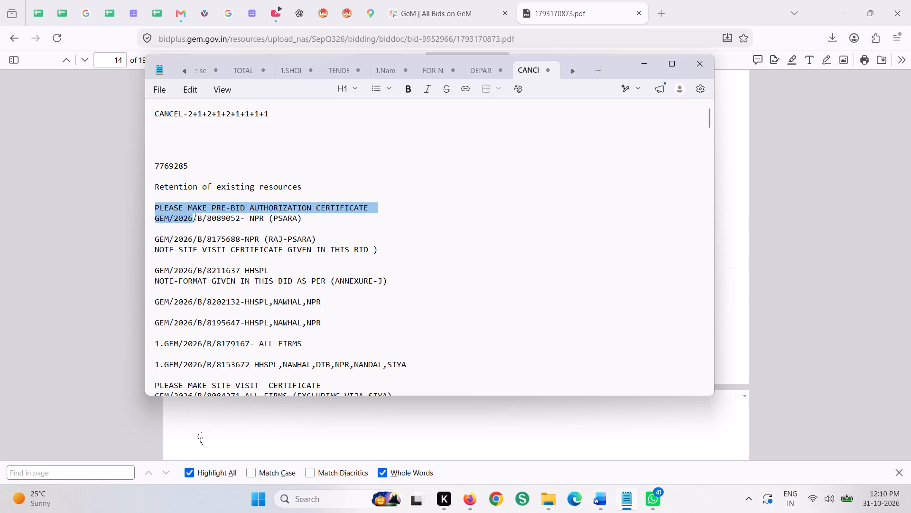
left_click_drag(195, 216, 309, 218)
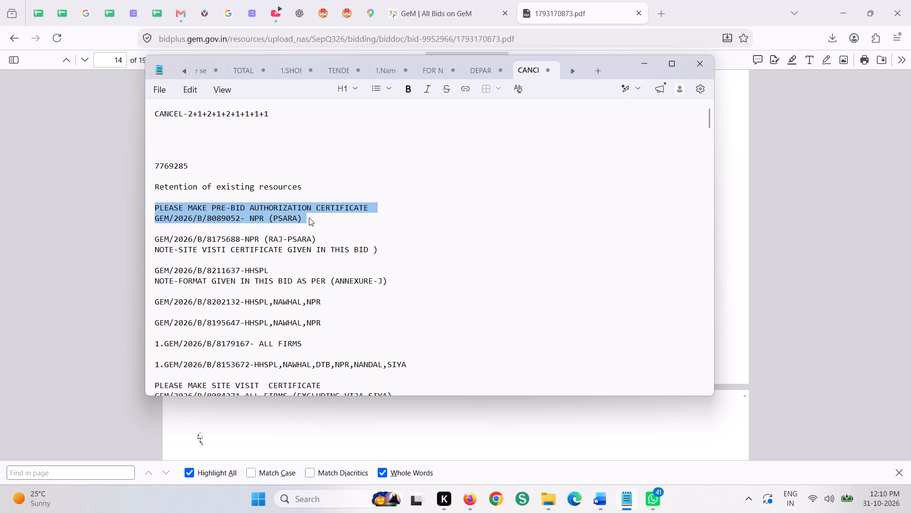
key("ctrl+c")
key("ctrl+c")
key("alt+Tab")
left_click(421, 0)
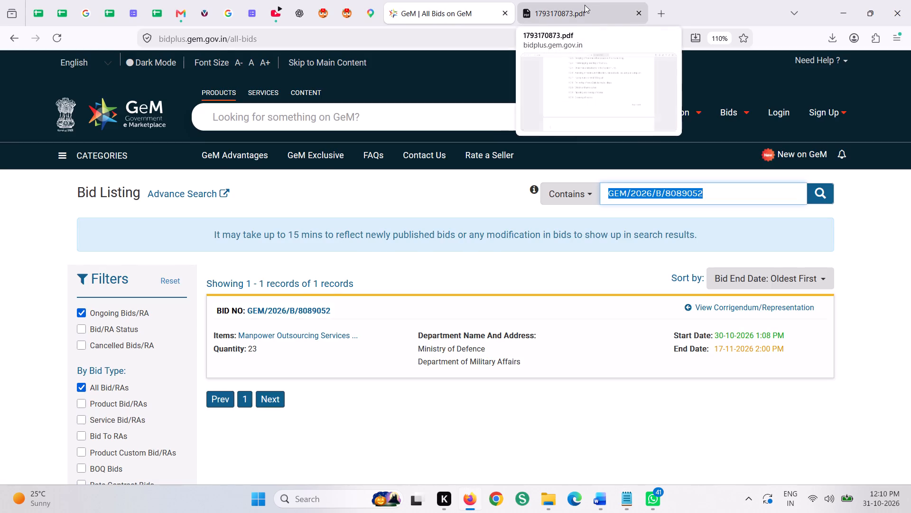
left_click(586, 4)
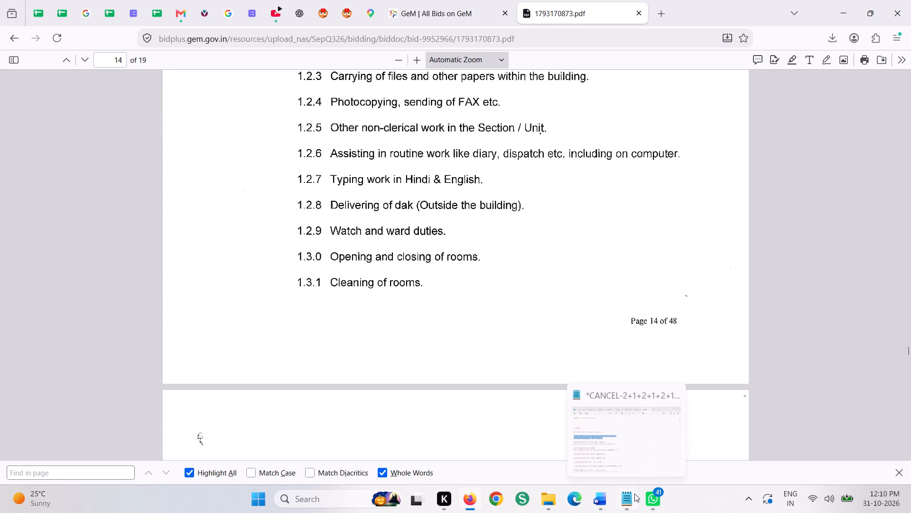
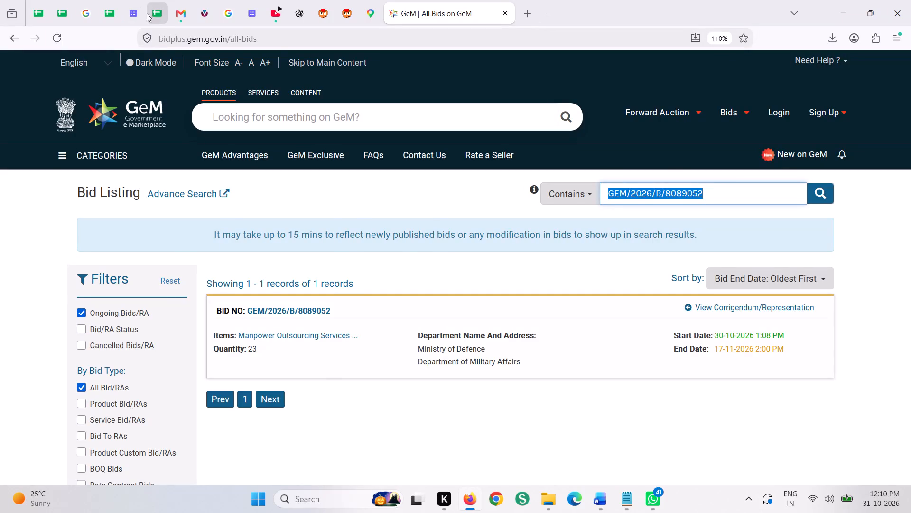
Export the REQUIRED DOCUMENTS Word document as a PDF named REQUIRED DOCUMENTS in the GEM2026B8089052 folder.
left_click(154, 16)
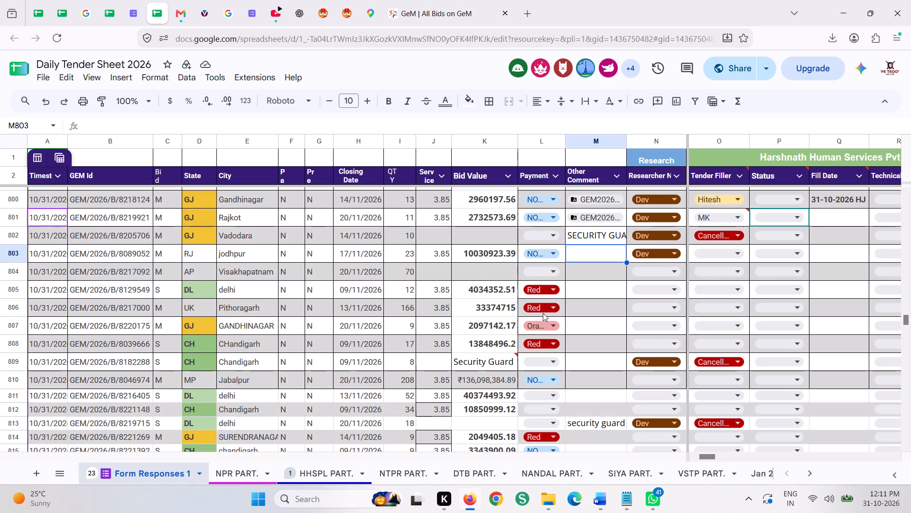
left_click(543, 507)
left_click(168, 120)
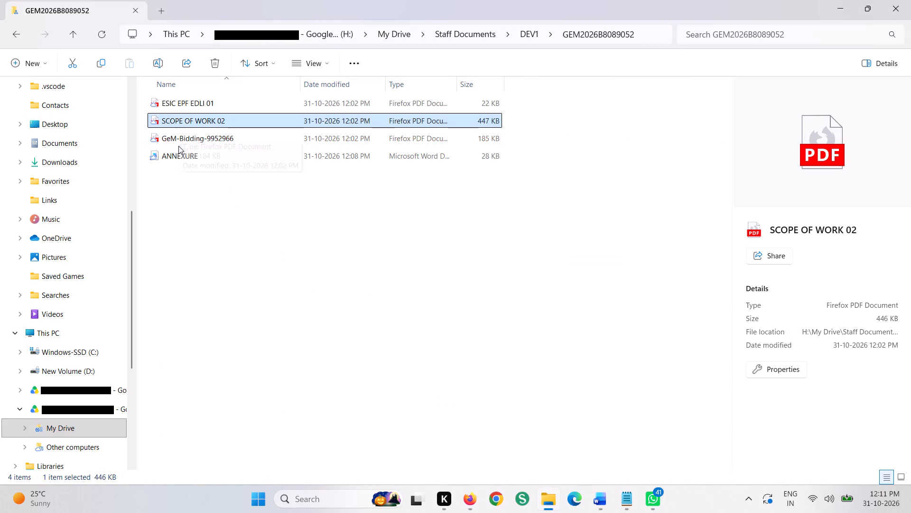
left_click(601, 498)
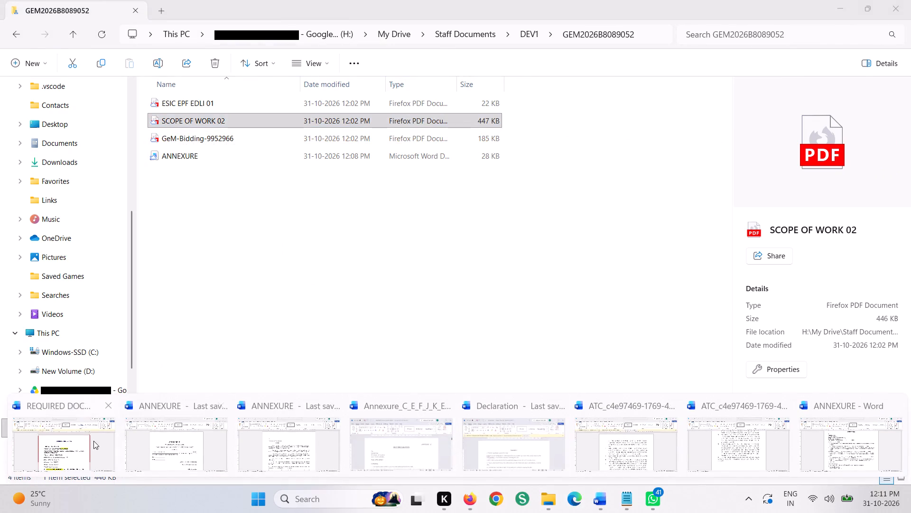
left_click(93, 441)
scroll(325, 358, "up", 2)
scroll(334, 352, "down", 3)
scroll(384, 343, "down", 1)
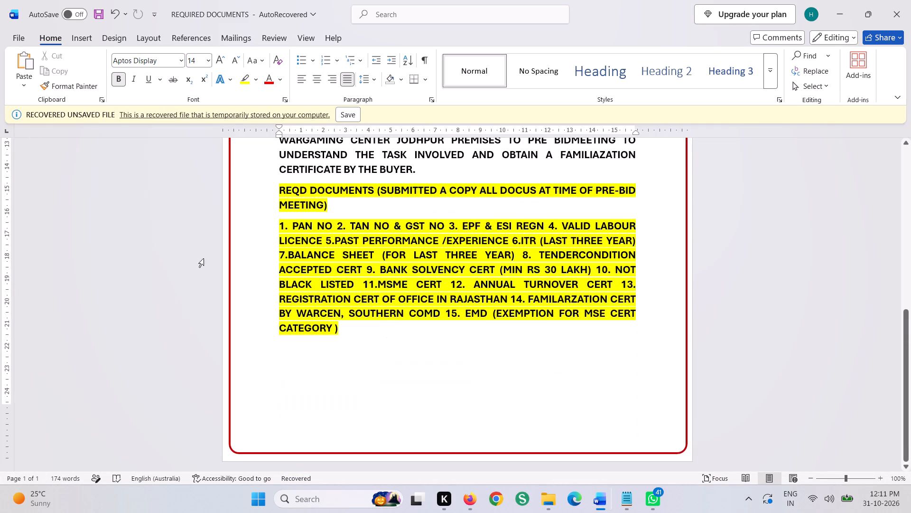
scroll(250, 286, "down", 2)
left_click(15, 40)
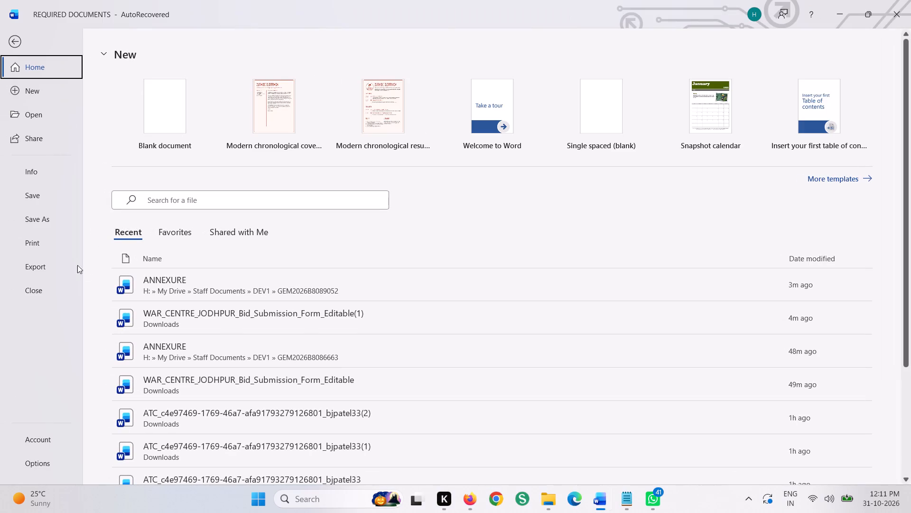
left_click(37, 271)
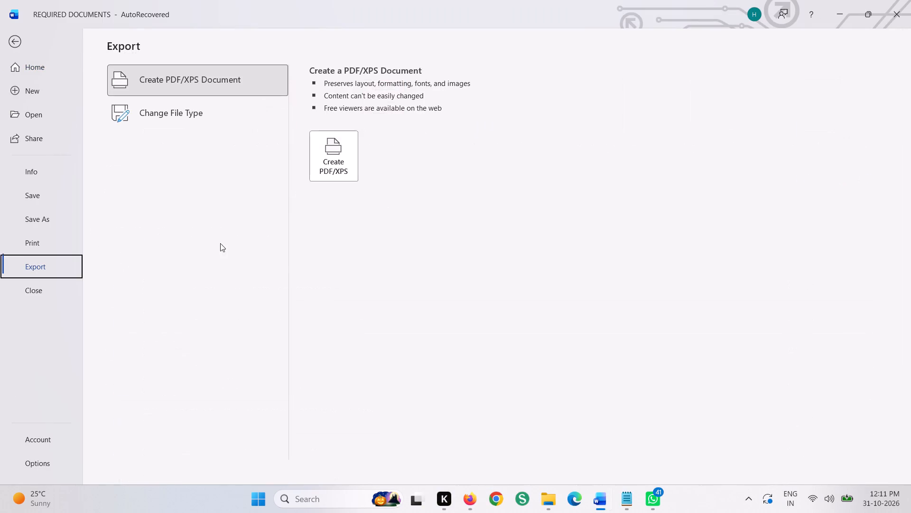
left_click(325, 152)
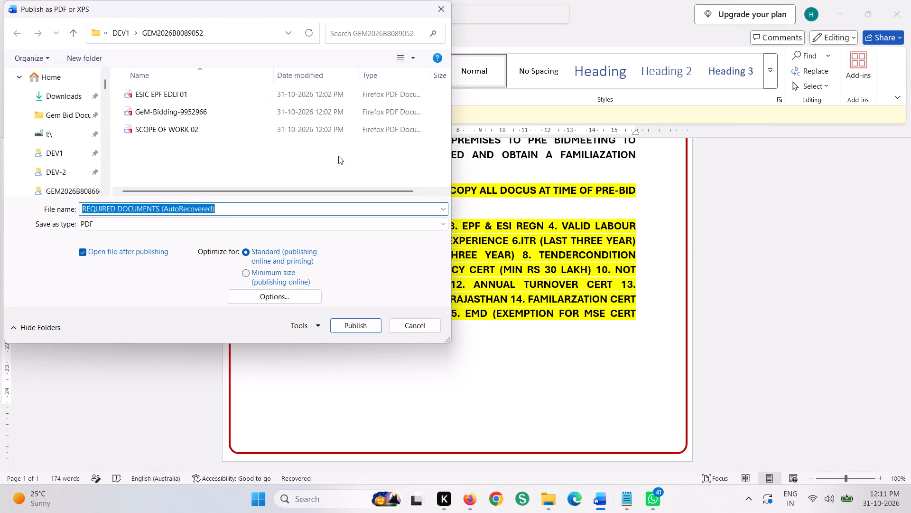
double_click(240, 208)
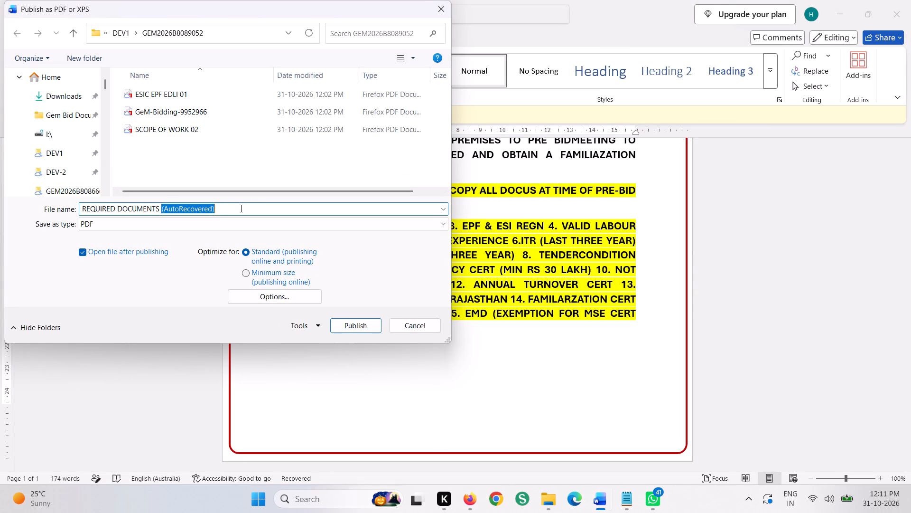
key("BackSpace")
key("Return")
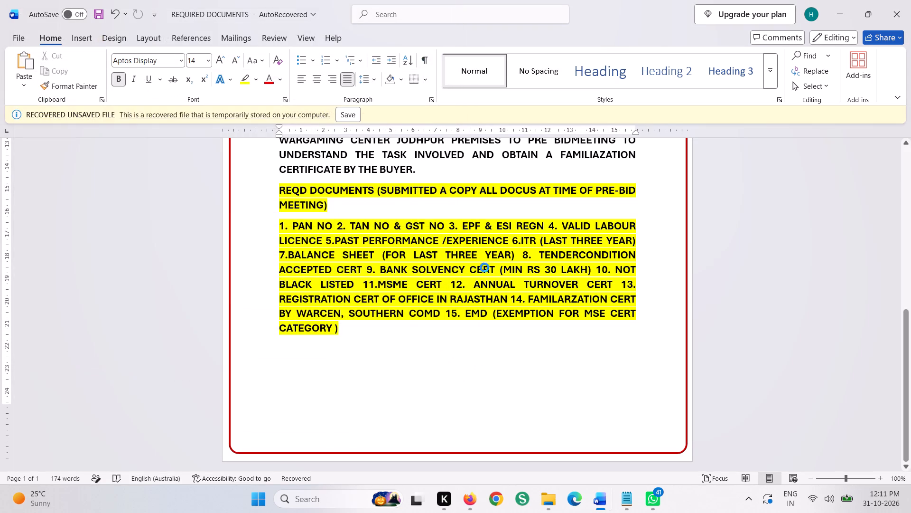
Check the exported REQUIRED DOCUMENTS file in its folder, go up to the DEV1 folder and close the PDF's browser tab.
left_click(538, 502)
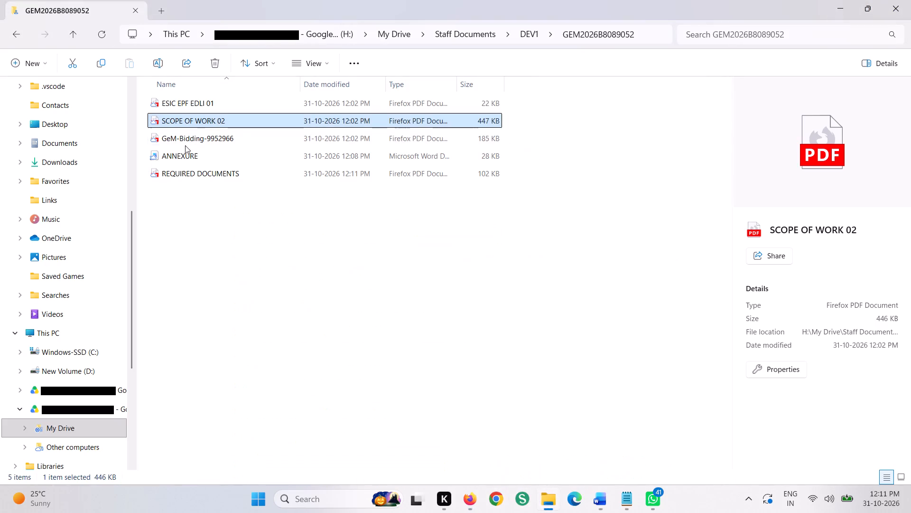
left_click(175, 172)
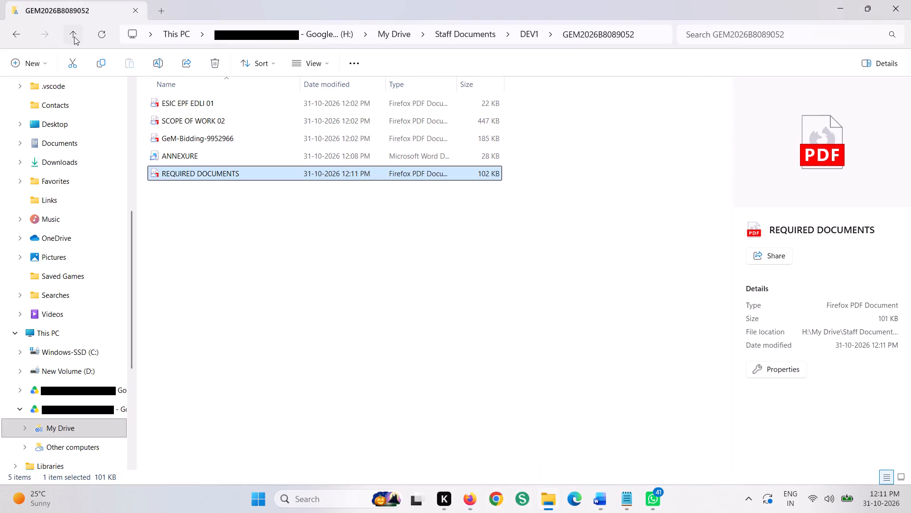
left_click(74, 37)
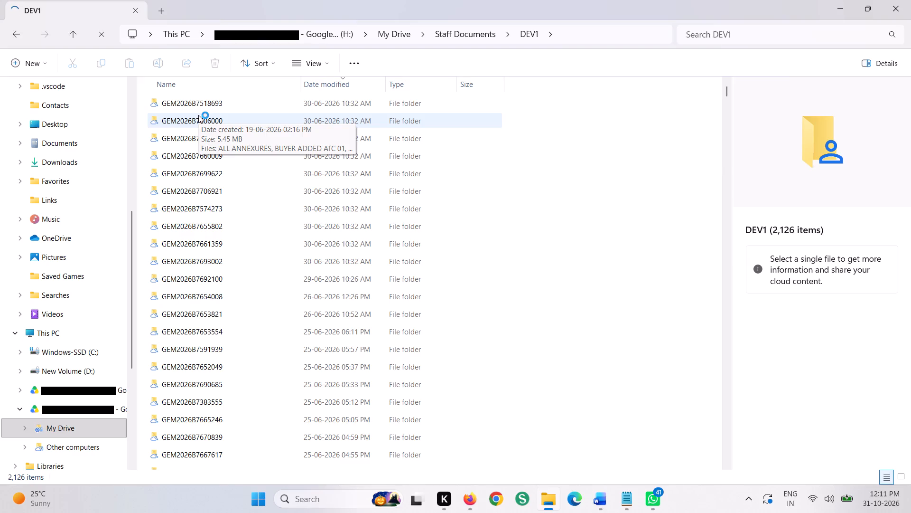
left_click(466, 496)
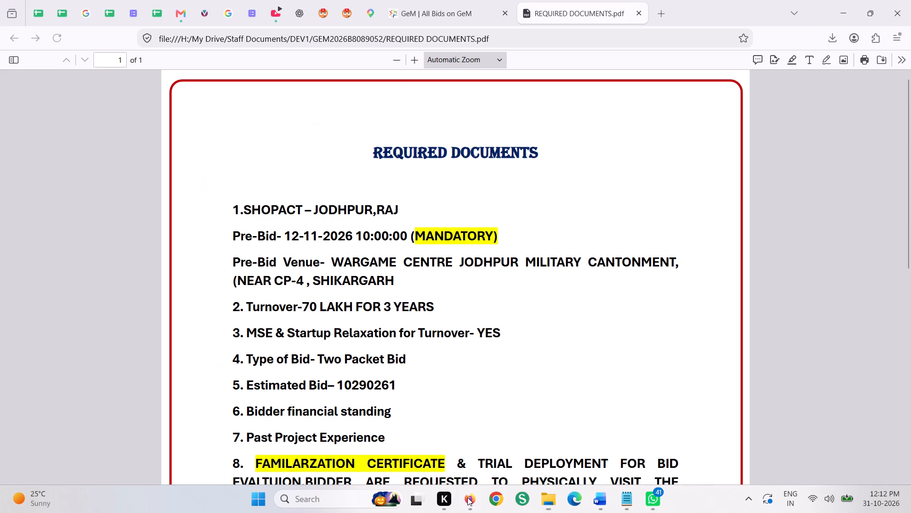
scroll(551, 7, "up", 1)
left_click(584, 0)
left_click(639, 15)
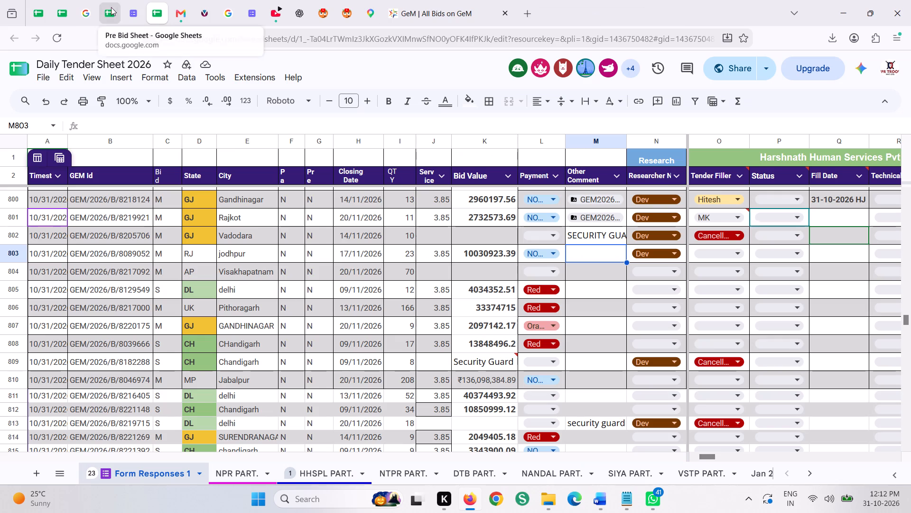
Copy the link of the GEM2026B8089052 folder in DEV1 and paste it into Other Comment cell M803 of the Daily Tender Sheet.
left_click(112, 13)
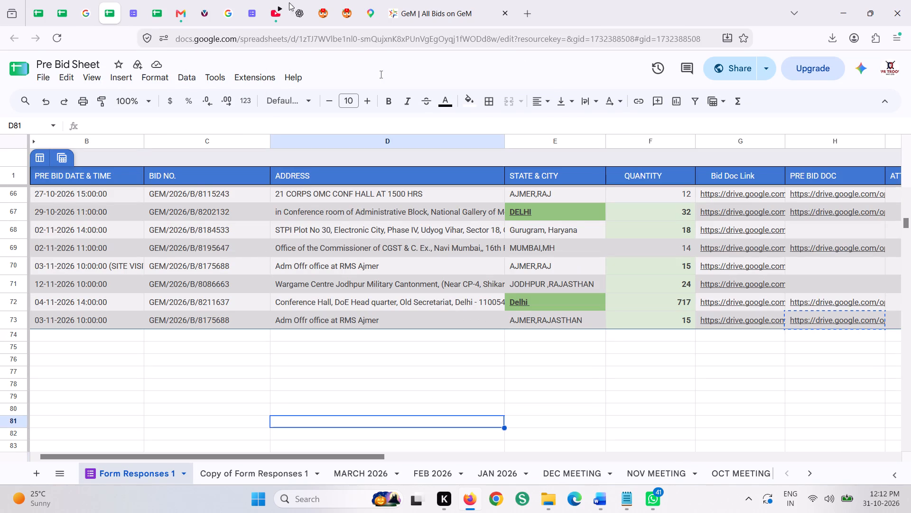
left_click(153, 13)
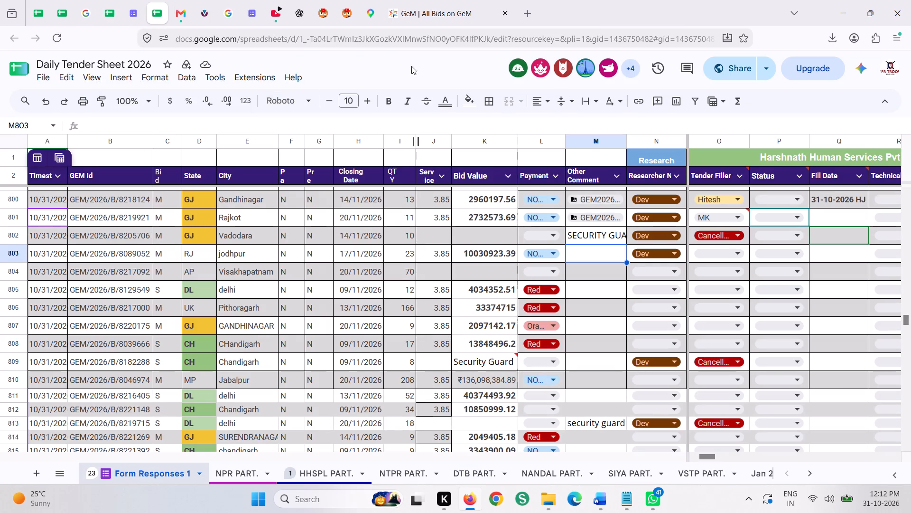
left_click(442, 0)
left_click(549, 493)
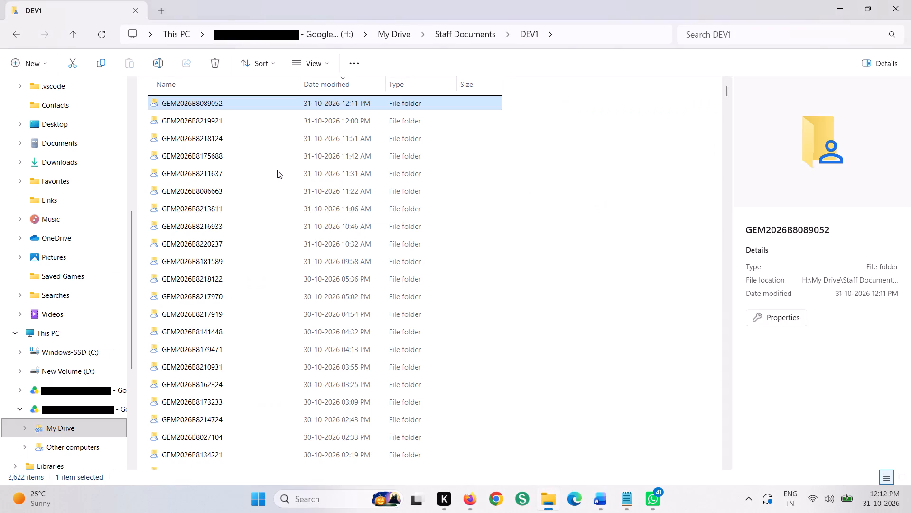
scroll(261, 146, "up", 3)
right_click(210, 103)
left_click(252, 333)
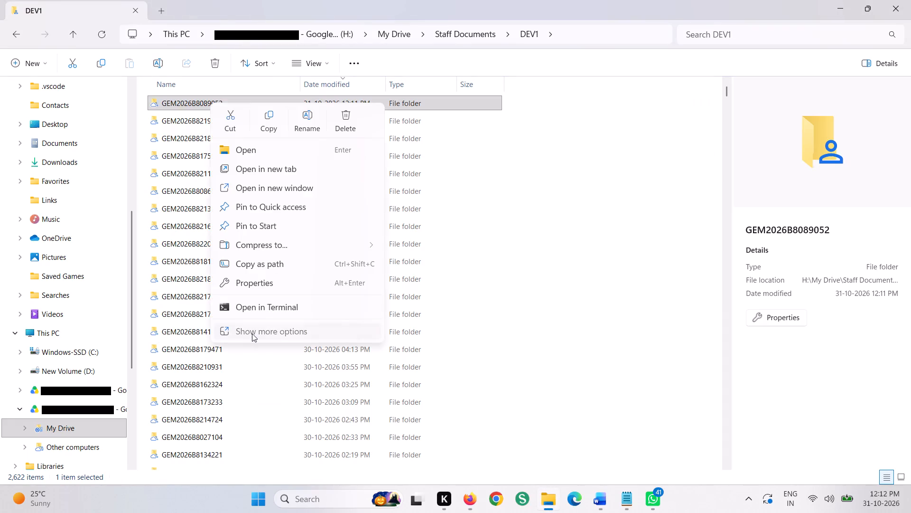
left_click(242, 220)
left_click(465, 505)
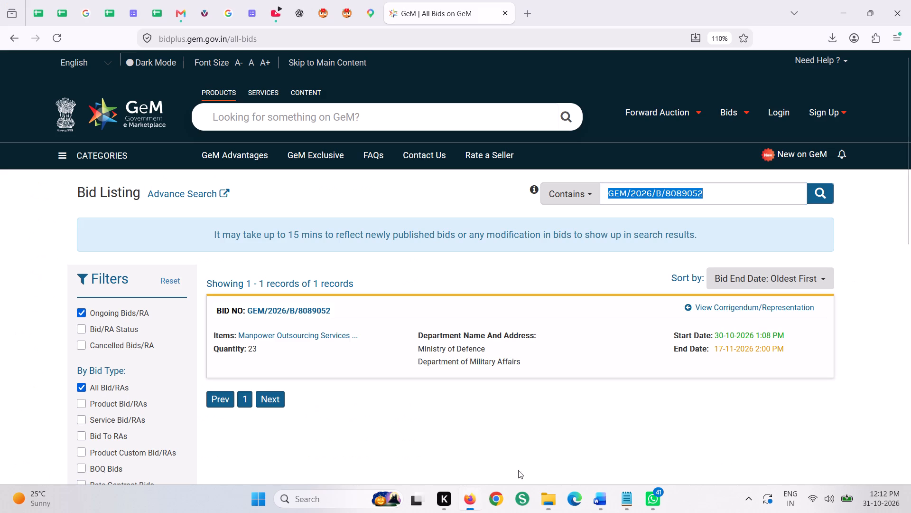
left_click(156, 10)
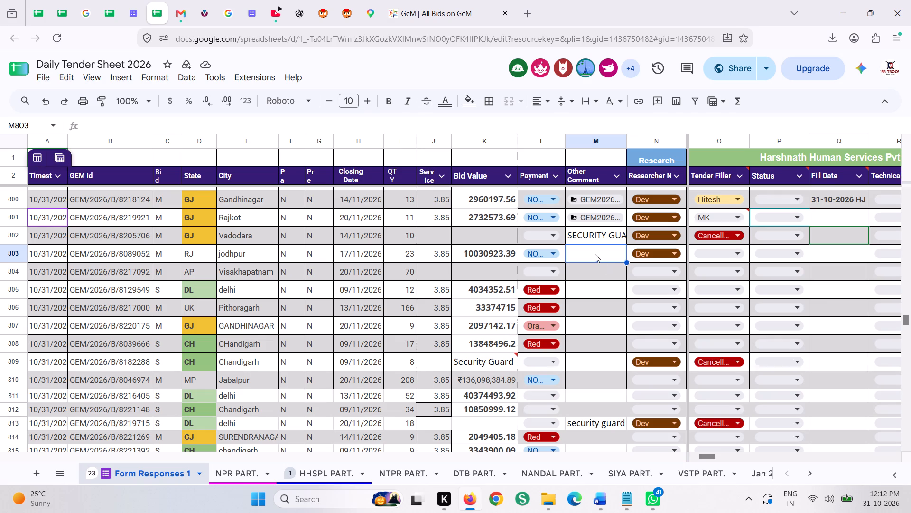
double_click(595, 254)
key("ctrl+v")
key("Tab")
Set the researcher name to Dev in row 804 for GEM/2026/B/8217092.
left_click(438, 273)
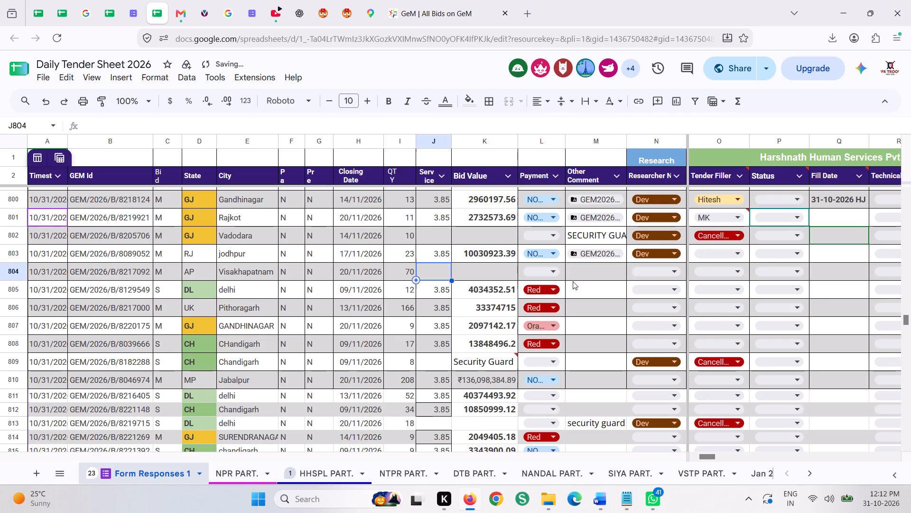
left_click(643, 269)
left_click(641, 283)
Copy the GEM Id from row 804 and search the GeM bid listing for GEM/2026/B/8217092.
left_click(608, 270)
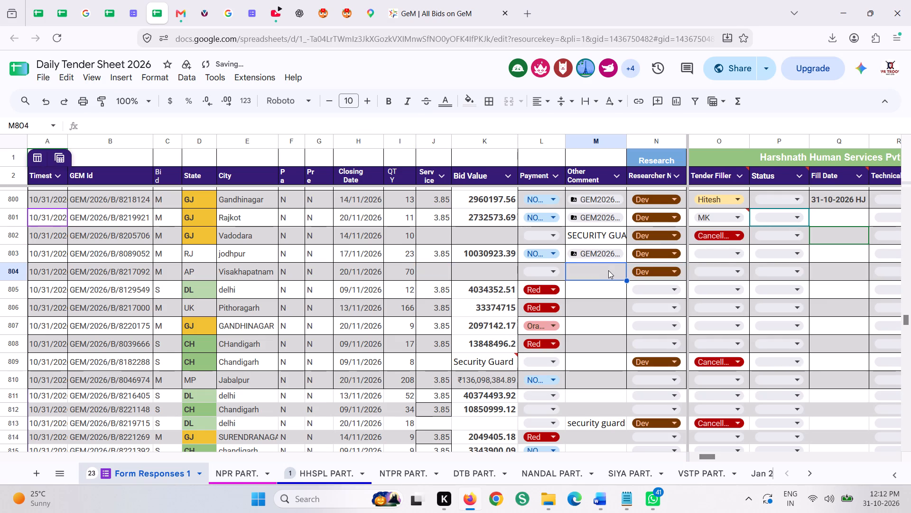
key("Left")
key("Left")
key("Left")
key("Left")
key("Left")
key("Left")
key("Left")
key("Left")
key("Left")
key("Left")
key("Left")
key("Left")
key("Left")
key("Left")
key("Left")
key("Left")
key("Left")
key("Left")
key("Right")
key("ctrl+c")
key("Right")
key("Right")
key("Right")
key("Right")
key("Right")
key("Right")
key("Right")
key("Right")
key("Right")
key("Right")
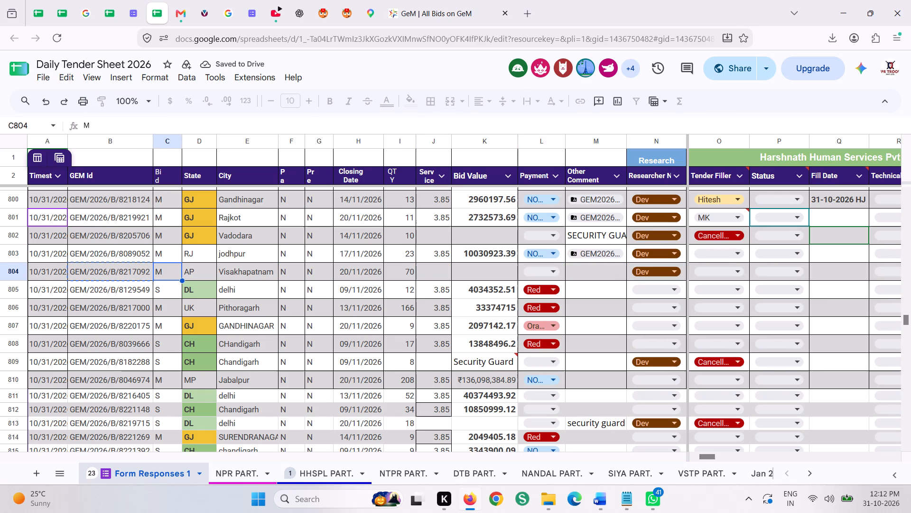
key("Right")
key("Right")
key("Right")
key("Left")
key("Left")
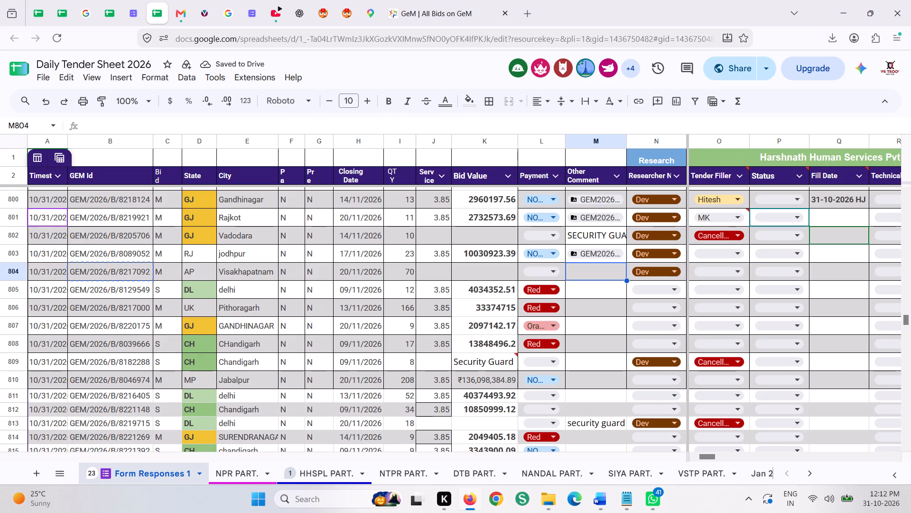
left_click(398, 0)
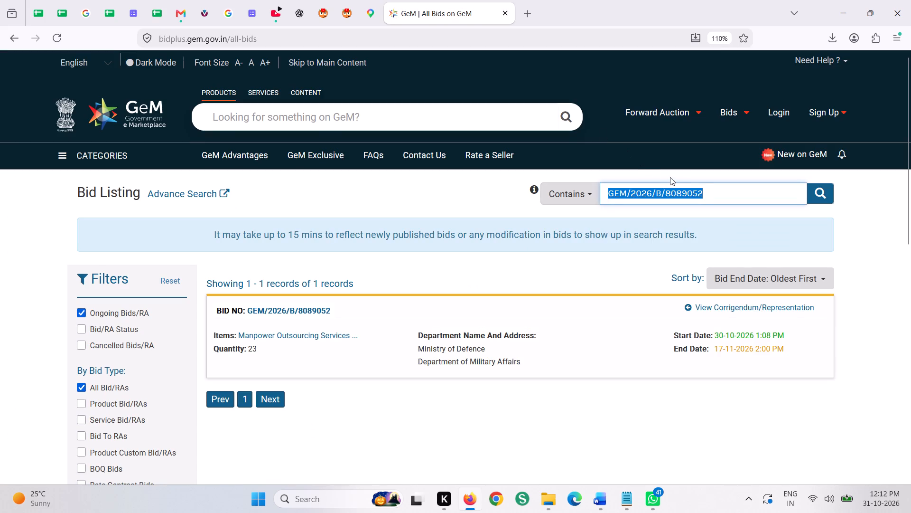
key("ctrl+v")
key("Return")
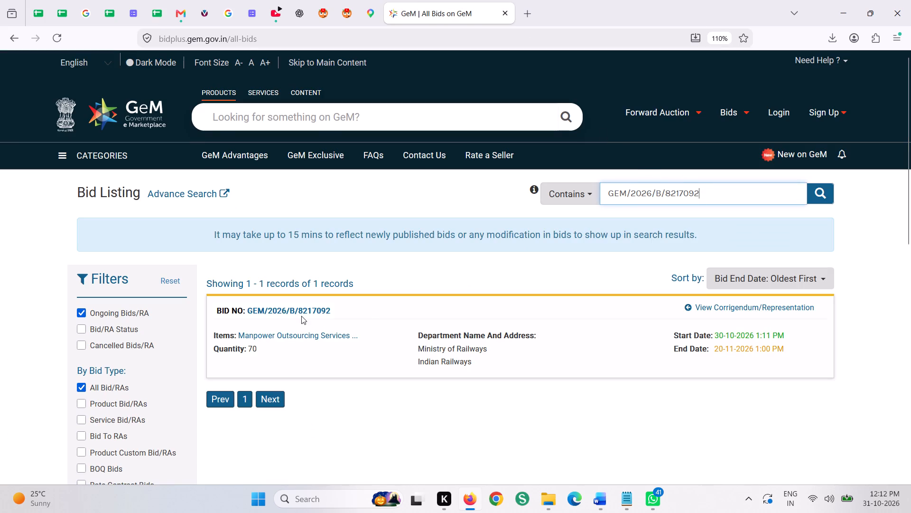
Open the bid document for GEM/2026/B/8217092 and go through its occurrences of "SECURITY".
left_click(301, 313)
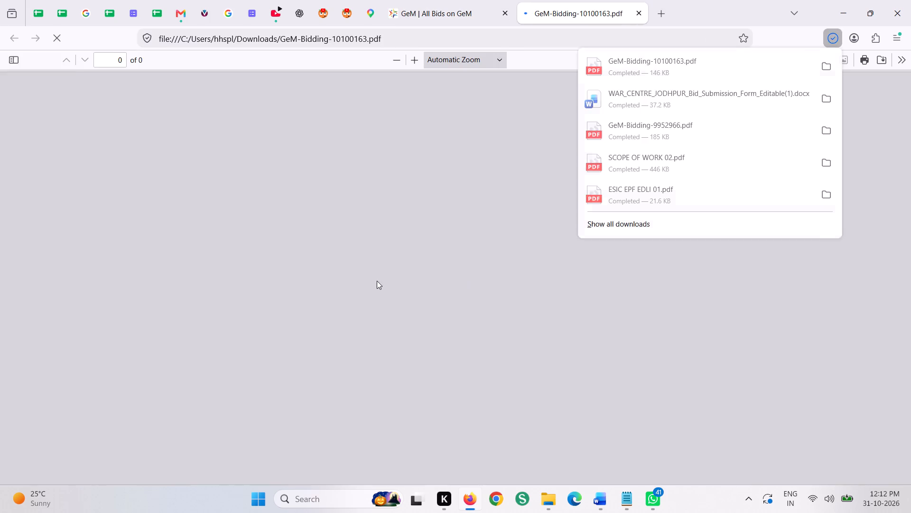
left_click(377, 281)
scroll(461, 300, "down", 1)
left_click(526, 300)
key("ctrl+f")
type("SECURITY")
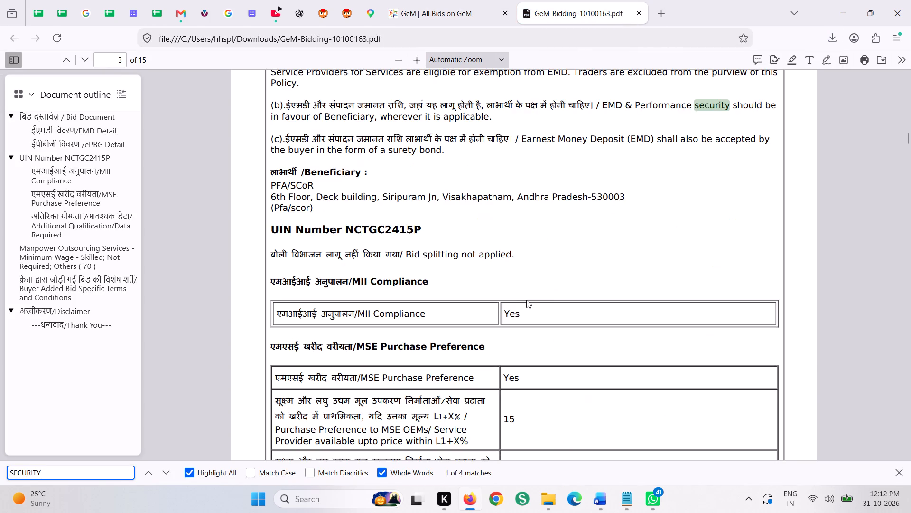
key("Return")
key("Return")
key("Return")
key("Return")
key("Return")
key("Return")
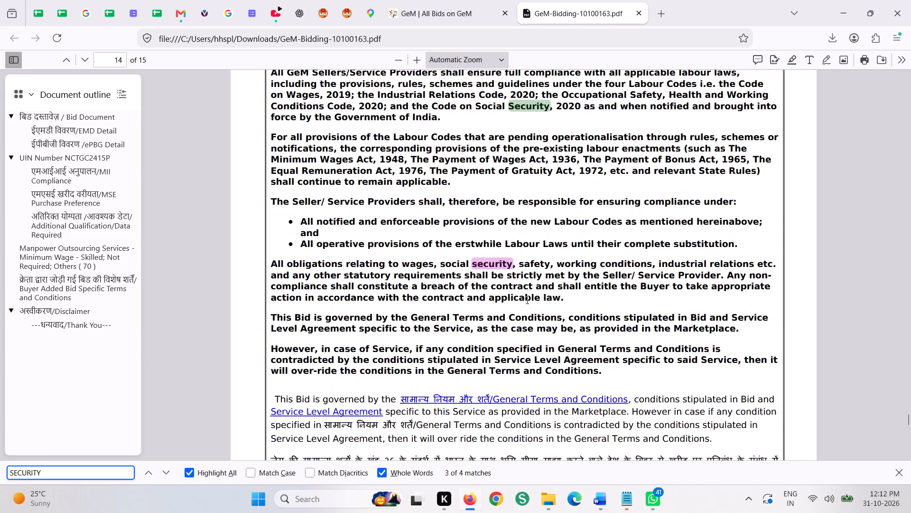
key("Return")
key("Return")
Search the bid document for "WATCH".
key("BackSpace")
key("BackSpace")
key("BackSpace")
key("BackSpace")
key("BackSpace")
key("BackSpace")
key("BackSpace")
key("BackSpace")
key("BackSpace")
key("BackSpace")
key("BackSpace")
key("BackSpace")
key("BackSpace")
key("BackSpace")
key("BackSpace")
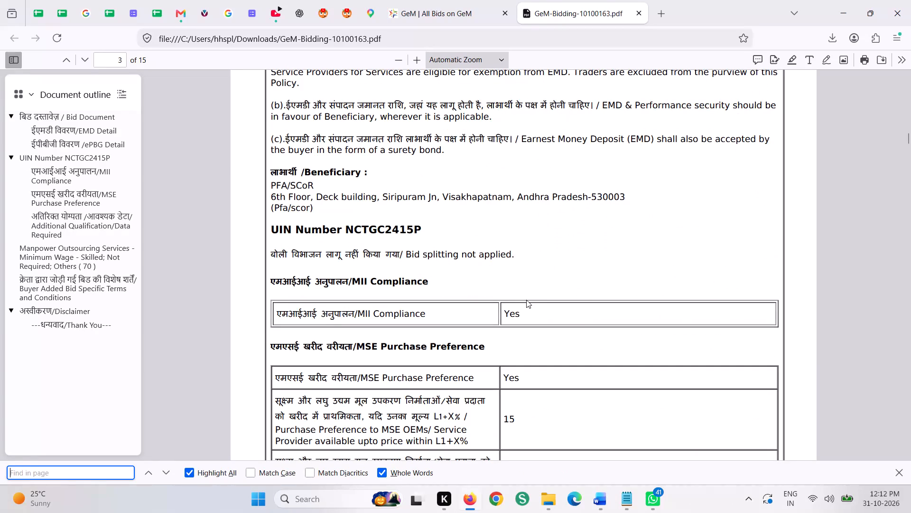
type("WATCH")
Search the bid document for "CHOWKIDAR" instead.
key("BackSpace")
key("BackSpace")
key("BackSpace")
key("BackSpace")
key("BackSpace")
key("BackSpace")
key("BackSpace")
key("BackSpace")
key("BackSpace")
key("BackSpace")
key("BackSpace")
key("BackSpace")
key("BackSpace")
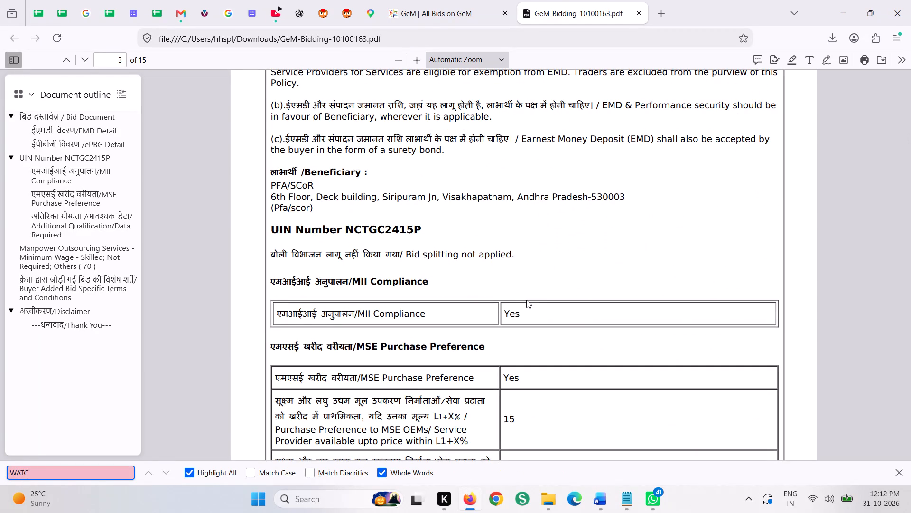
type("CHOWKIDAR")
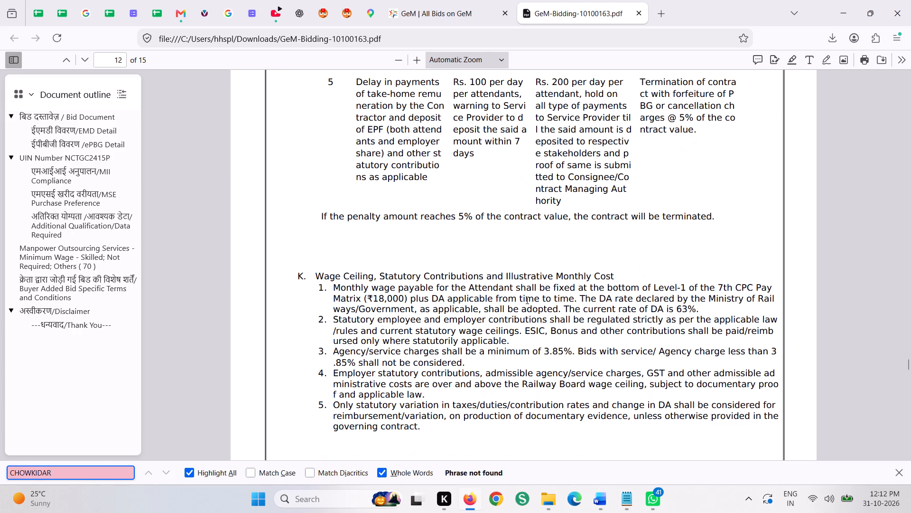
Search the bid document for "PSARA" instead.
key("BackSpace")
key("BackSpace")
key("BackSpace")
key("BackSpace")
key("BackSpace")
key("BackSpace")
key("BackSpace")
key("BackSpace")
key("BackSpace")
key("BackSpace")
key("BackSpace")
key("BackSpace")
key("BackSpace")
key("BackSpace")
key("BackSpace")
key("BackSpace")
key("BackSpace")
type("PSARA")
Clear the search term and go back through the bid document to the Bid Details on its first page.
key("BackSpace")
key("BackSpace")
key("BackSpace")
key("BackSpace")
key("BackSpace")
key("BackSpace")
key("BackSpace")
key("BackSpace")
key("BackSpace")
key("BackSpace")
key("BackSpace")
key("BackSpace")
key("BackSpace")
key("BackSpace")
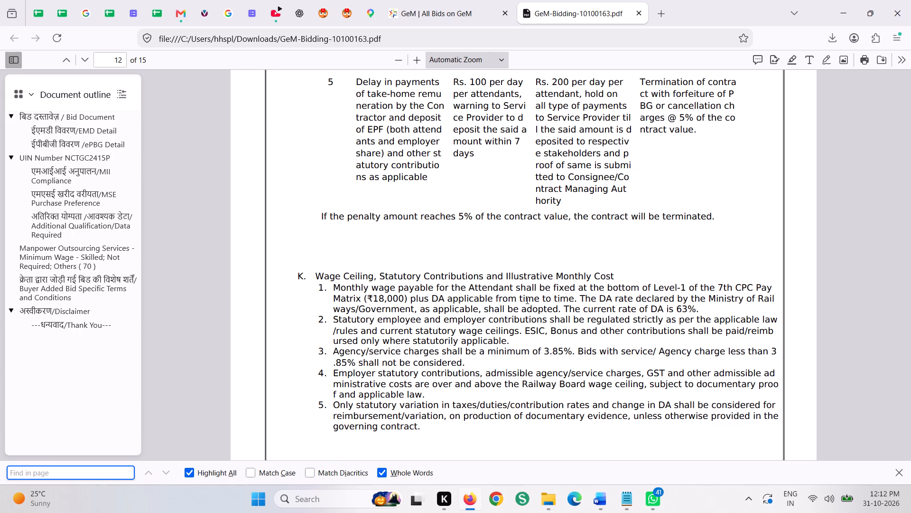
scroll(526, 300, "up", 20)
scroll(526, 300, "up", 6)
scroll(475, 299, "up", 4)
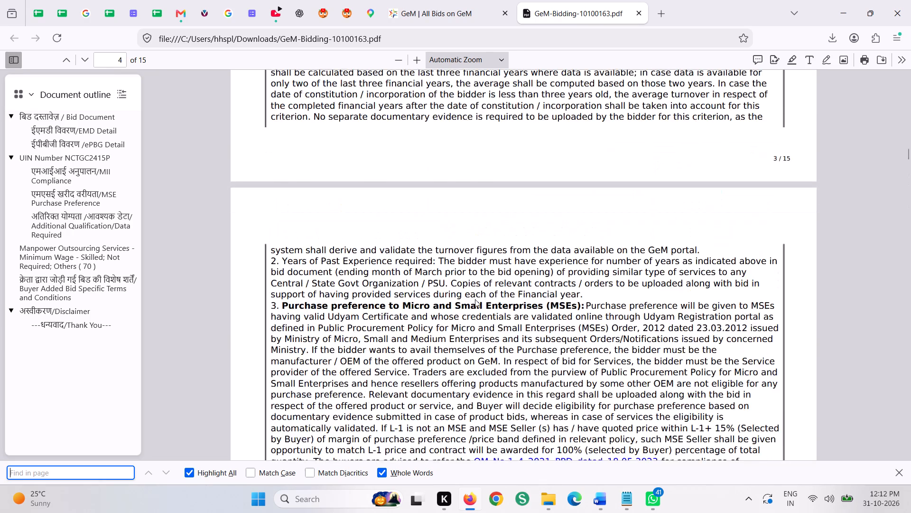
scroll(505, 301, "down", 7)
scroll(517, 285, "up", 15)
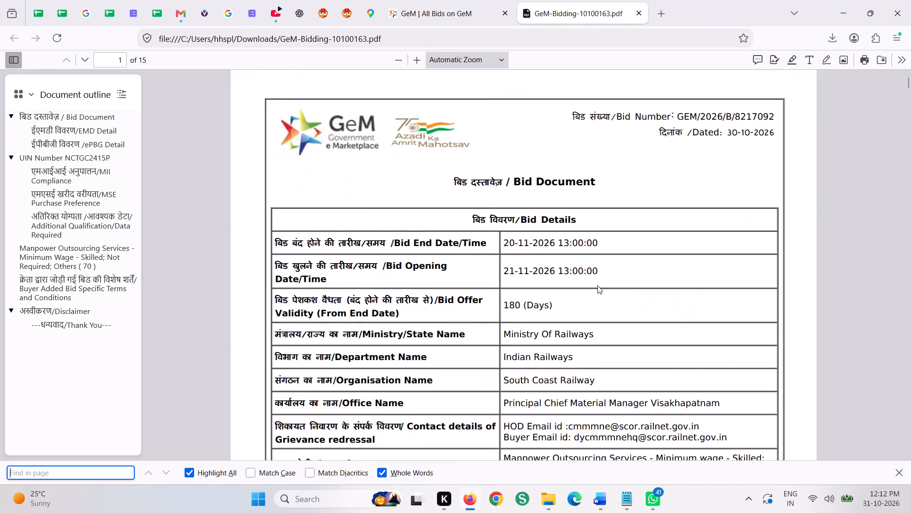
Go through the bid document from Bid Details to Additional Qualification/Data Required and open the Scope of work & Job description file.
scroll(579, 287, "down", 1)
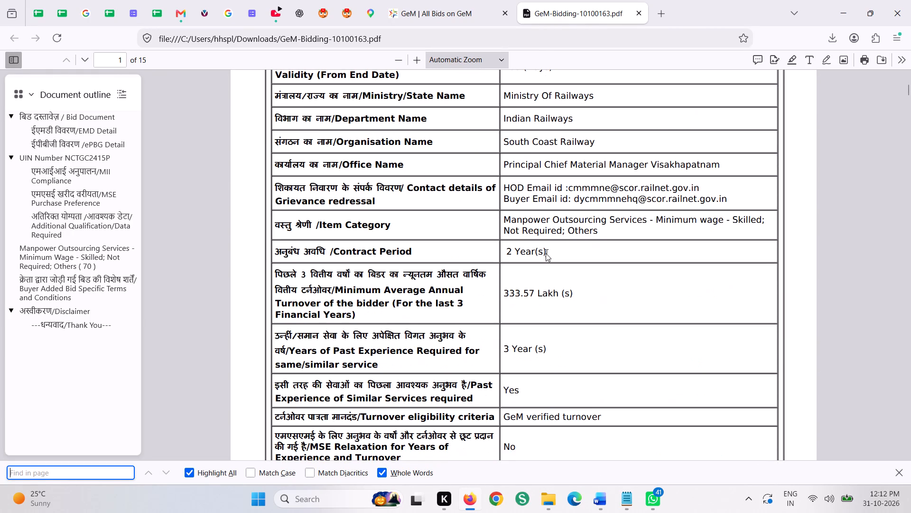
scroll(558, 294, "down", 1)
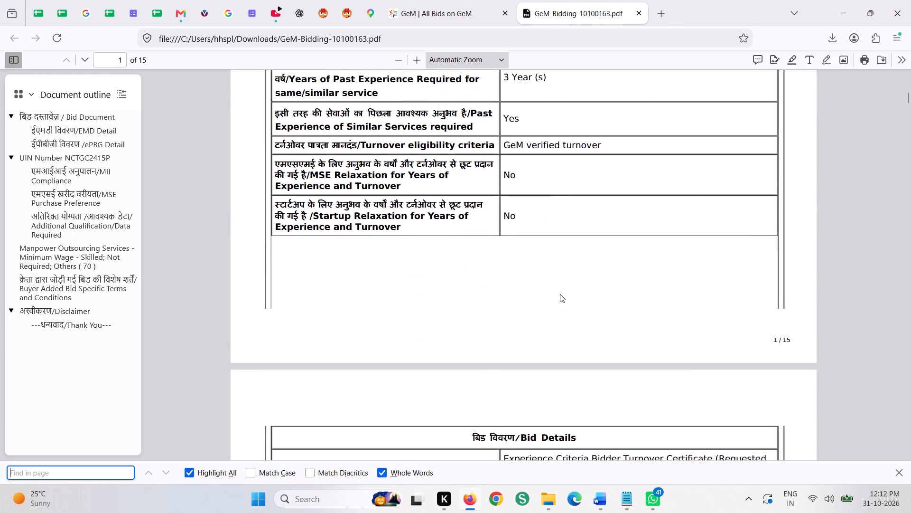
scroll(561, 292, "down", 8)
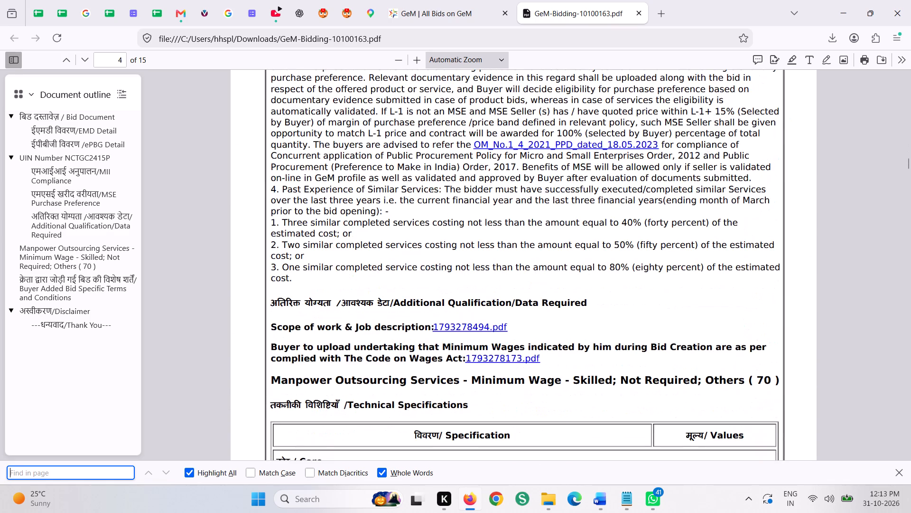
left_click(497, 324)
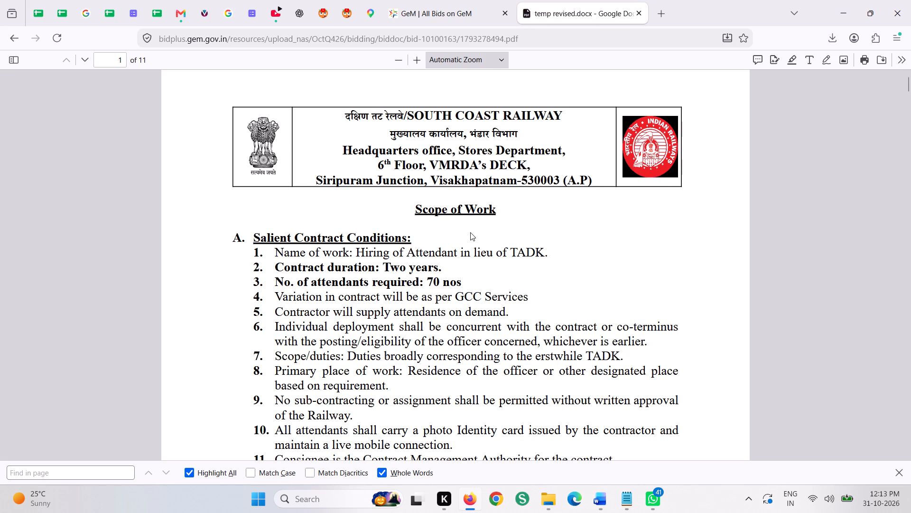
Read through the South Coast Railway Scope of Work, from the contract conditions to the attendant's suitability and document requirements.
scroll(470, 232, "down", 8)
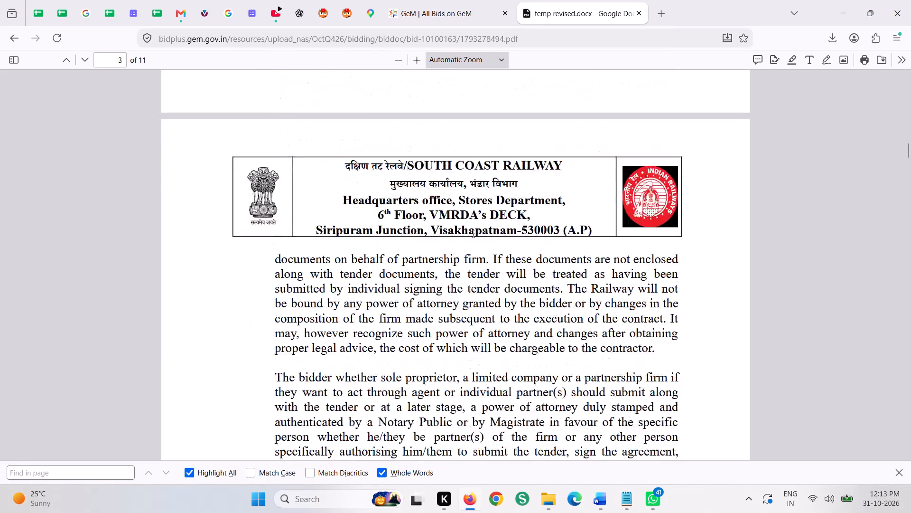
scroll(472, 233, "down", 5)
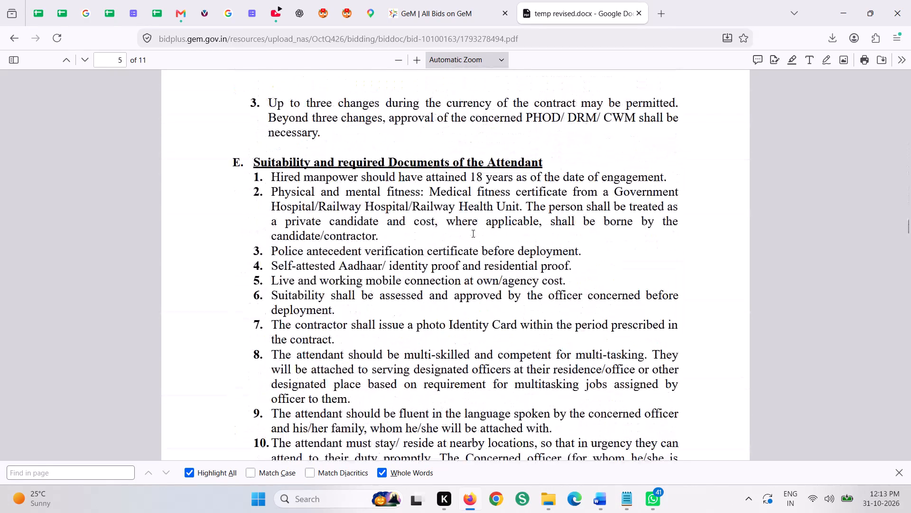
left_click(421, 0)
left_click(562, 0)
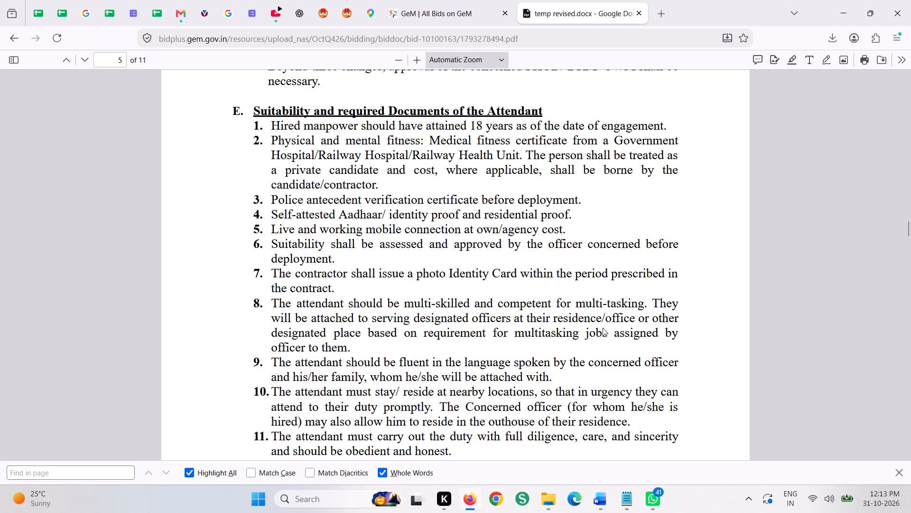
Create a folder named GEM2026B8217092 in DEV1 in File Explorer and open it.
left_click(551, 494)
right_click(537, 190)
left_click(577, 284)
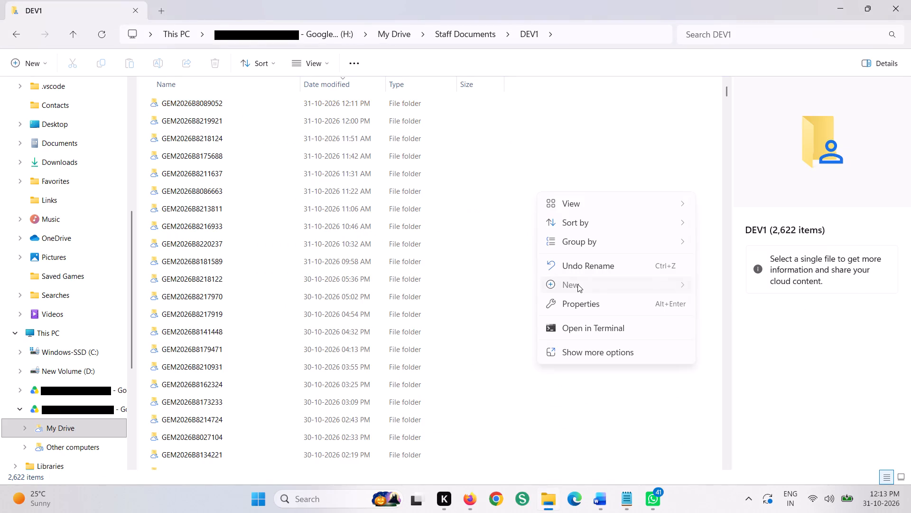
left_click(734, 94)
key("ctrl+v")
key("Return")
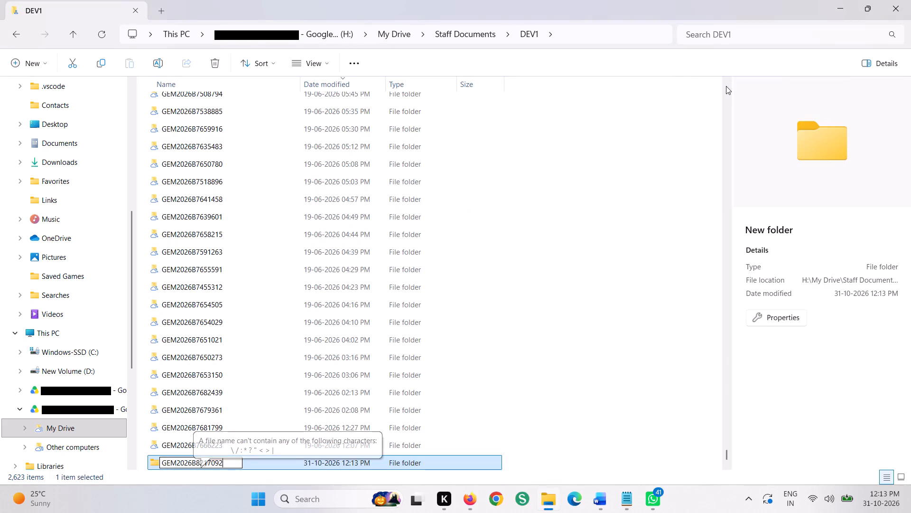
double_click(217, 465)
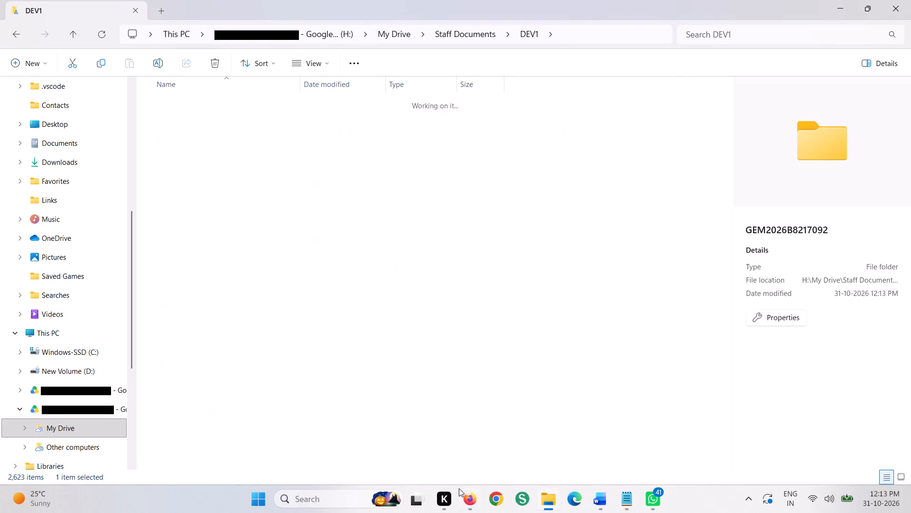
Back in Firefox, save the scope of work PDF as "SCOPE OF WORK 01" in the GEM2026B8217092 folder.
left_click(475, 501)
scroll(658, 292, "up", 2)
left_click(883, 55)
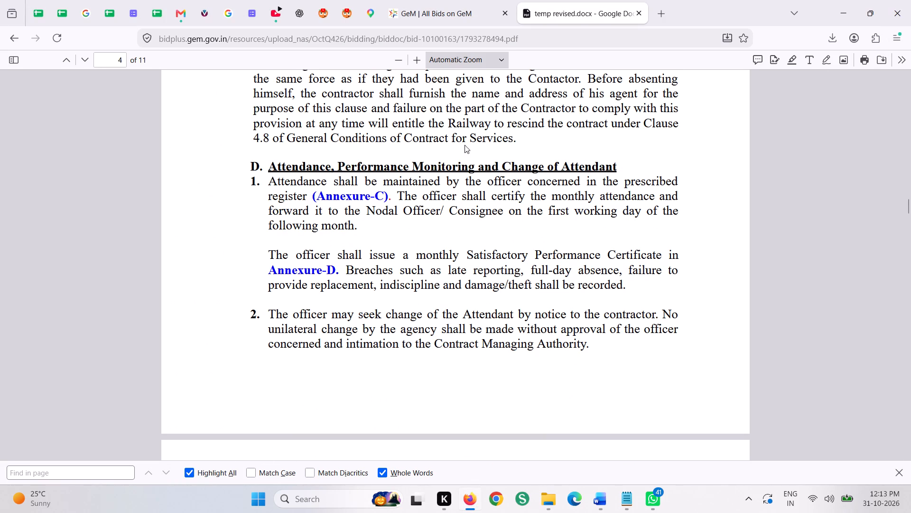
scroll(223, 58, "up", 1)
left_click(206, 61)
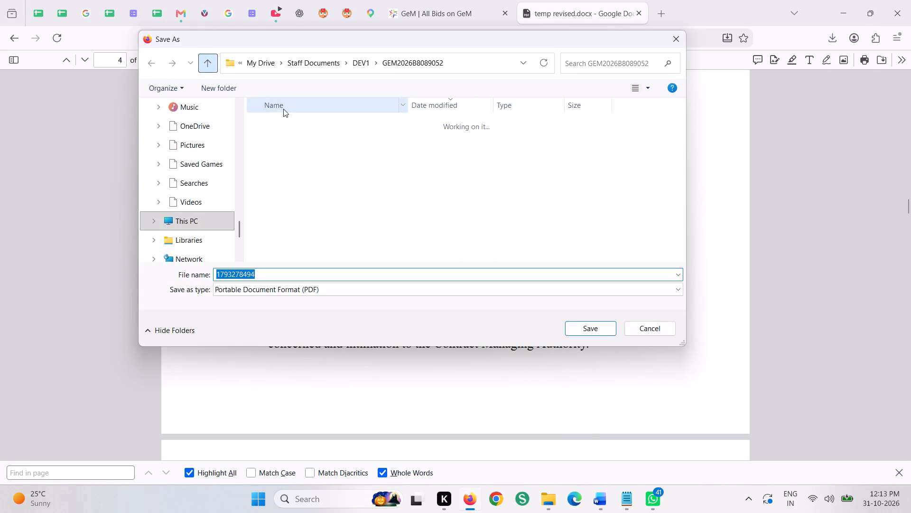
scroll(275, 125, "up", 4)
double_click(301, 119)
left_click(289, 270)
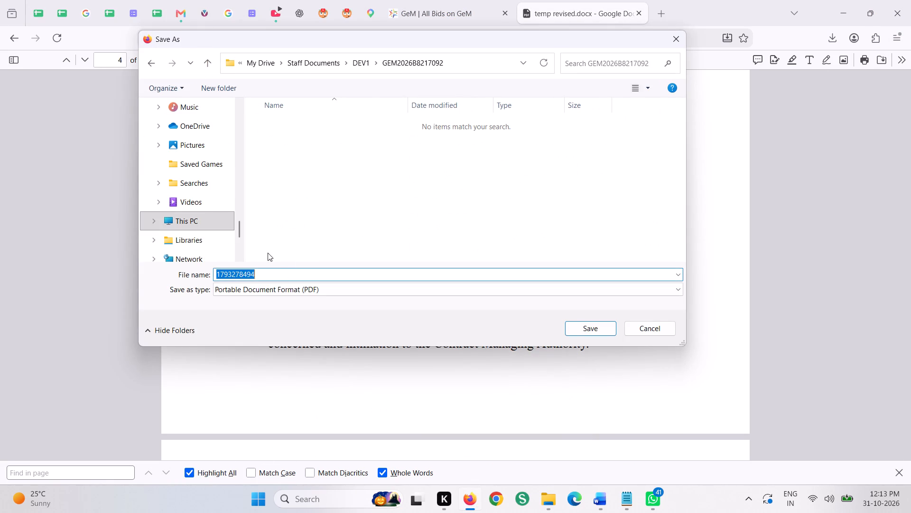
type("SCOPE")
key("space")
type("OF WORK 01")
key("Return")
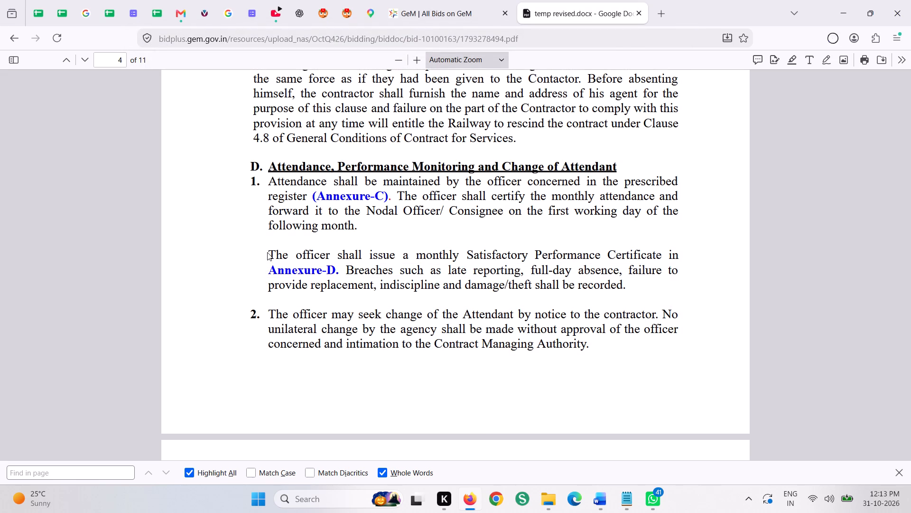
Search the scope of work document for "SECURITY".
key("ctrl+f")
type("SECURITY")
key("Return")
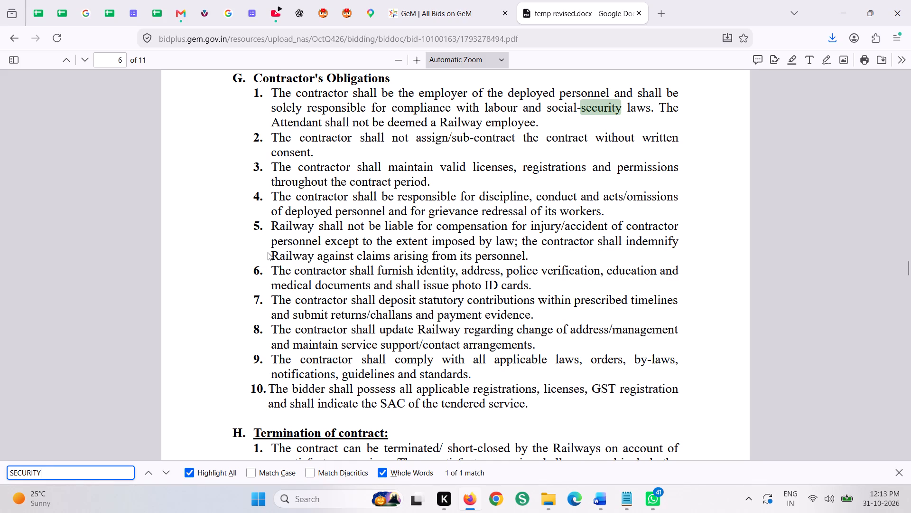
key("Return")
key("Return")
Search the scope of work document for "WATCH" instead.
key("BackSpace")
key("BackSpace")
key("BackSpace")
key("BackSpace")
key("BackSpace")
key("BackSpace")
key("BackSpace")
key("BackSpace")
key("BackSpace")
key("BackSpace")
type("WATCH")
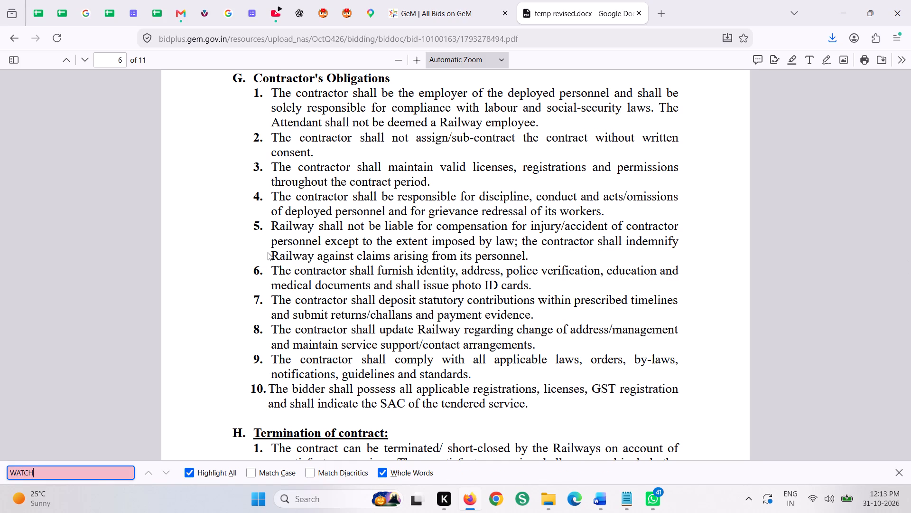
Search the scope of work document for "PSARA" instead.
key("BackSpace")
key("BackSpace")
key("BackSpace")
key("BackSpace")
key("BackSpace")
key("BackSpace")
key("BackSpace")
type("PSARA")
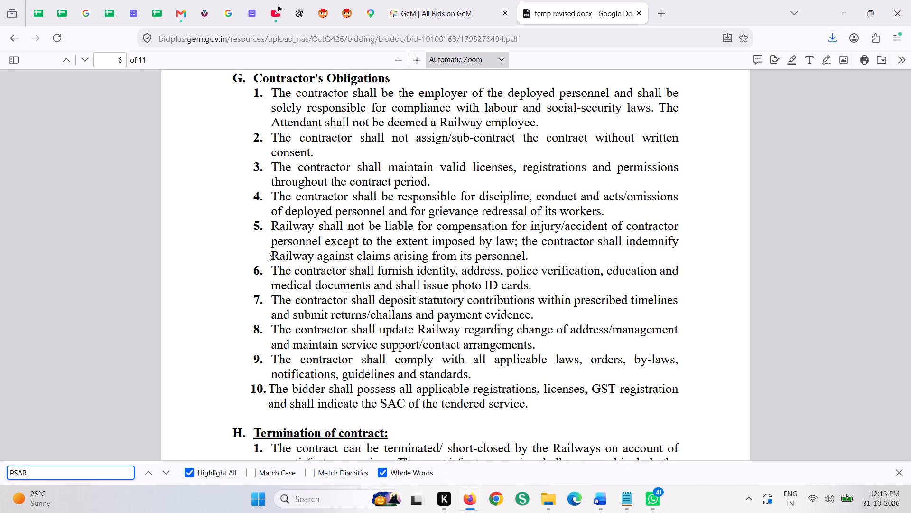
Search the scope of work document for "EMD" instead and cycle through its matches.
key("BackSpace")
key("BackSpace")
key("BackSpace")
key("BackSpace")
key("BackSpace")
key("BackSpace")
key("BackSpace")
key("BackSpace")
key("BackSpace")
key("BackSpace")
key("BackSpace")
key("BackSpace")
key("BackSpace")
key("BackSpace")
key("BackSpace")
key("BackSpace")
key("BackSpace")
key("BackSpace")
type("EMD")
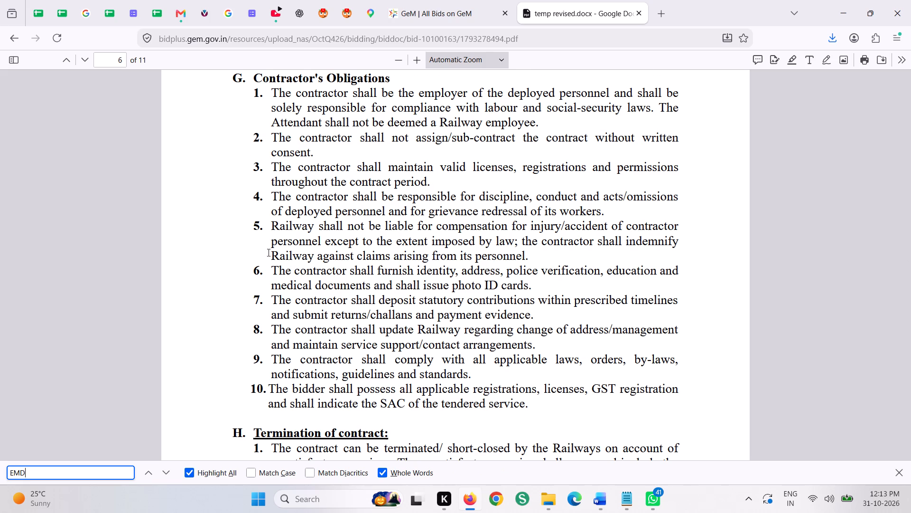
key("Return")
key("Return")
key("Return")
key("Return")
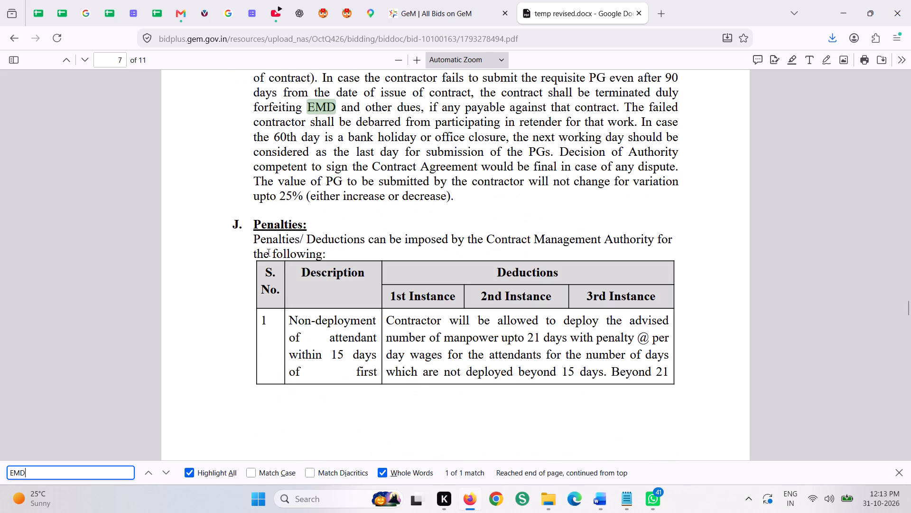
key("Return")
key("Return")
key("Return")
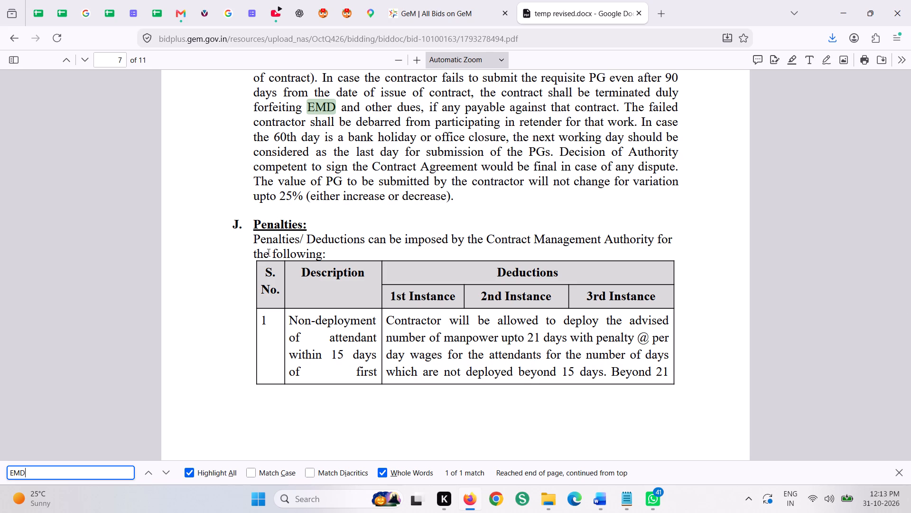
key("Return")
key("Return")
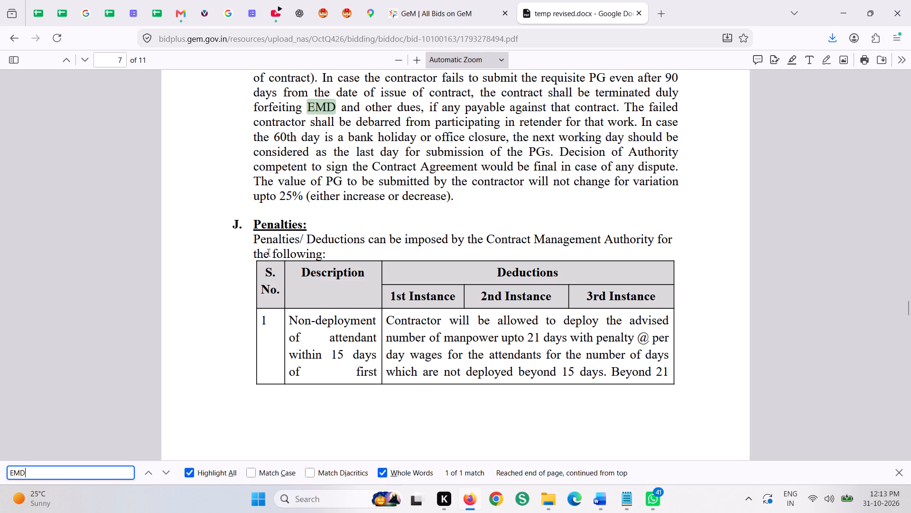
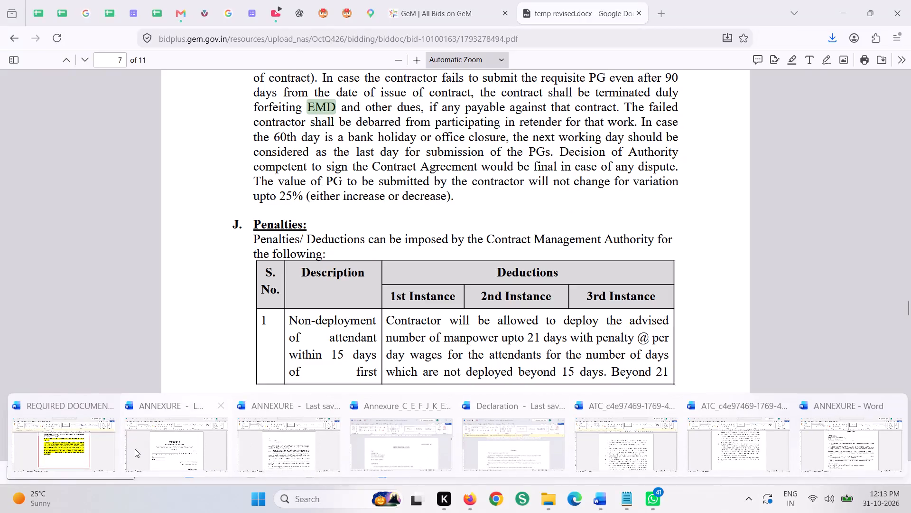
In the REQUIRED DOCUMENTS Word file, add a yellow-highlighted line "PSARA LICENCE" below the SHOPACT – JODHPUR,RAJ line.
left_click(78, 446)
scroll(408, 350, "up", 4)
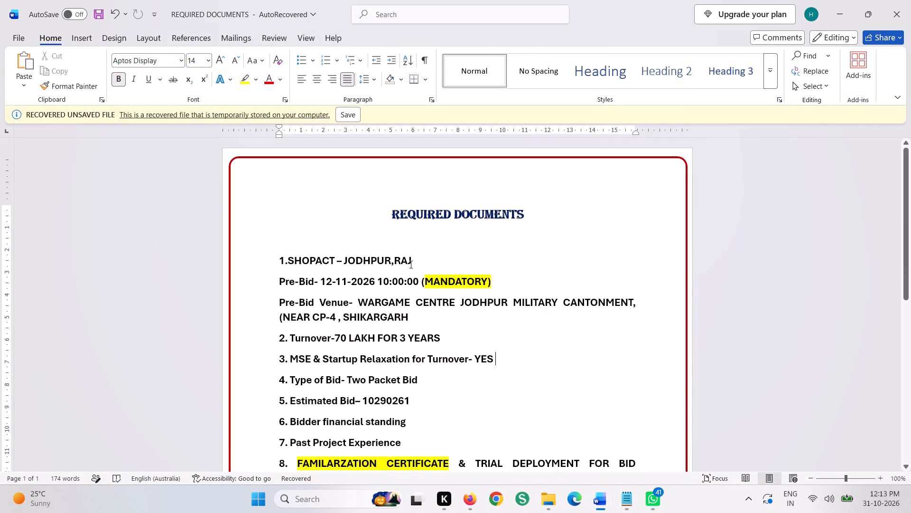
left_click(410, 257)
key("Return")
type("PSARA LICENCE")
key("space")
scroll(418, 261, "up", 2)
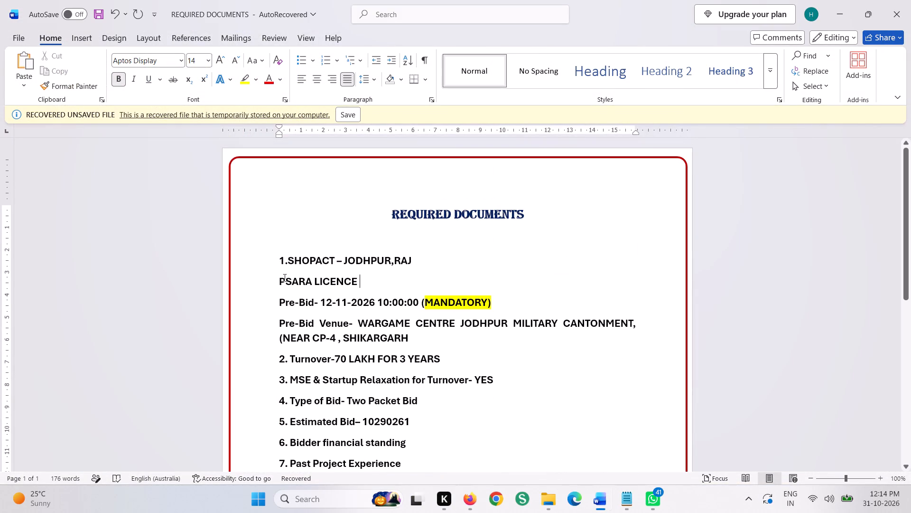
left_click_drag(274, 279, 358, 285)
left_click(414, 266)
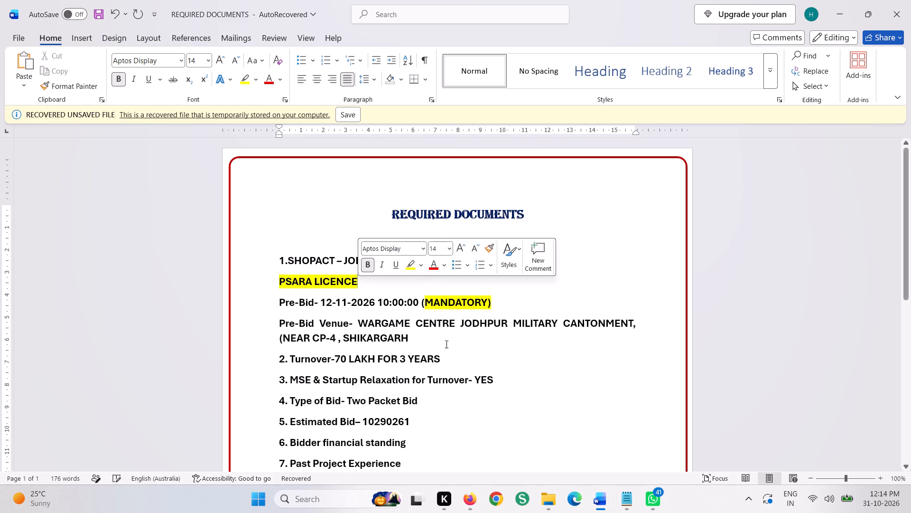
left_click(451, 359)
Go up to the DEV1 folder, then review the Daily Tender Sheet, the scope of work PDF and the REQUIRED DOCUMENTS list.
left_click(537, 498)
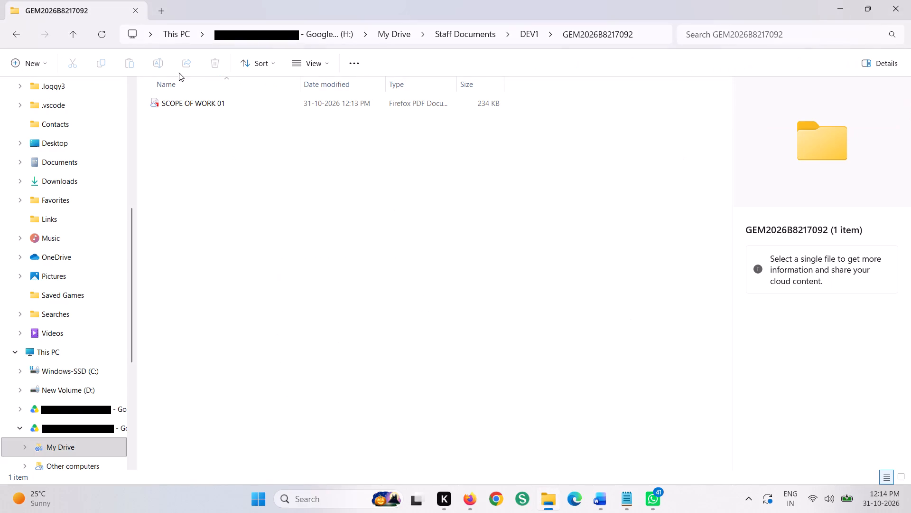
left_click(75, 39)
scroll(208, 138, "up", 7)
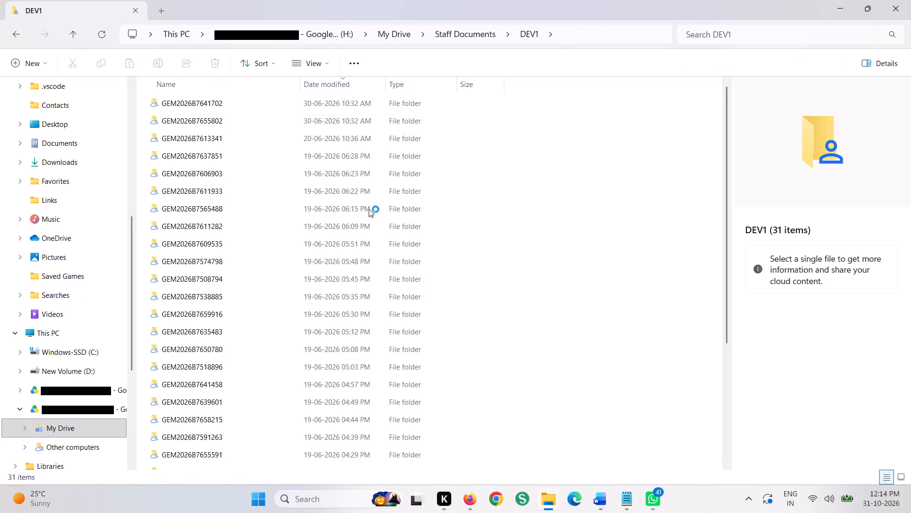
left_click(468, 505)
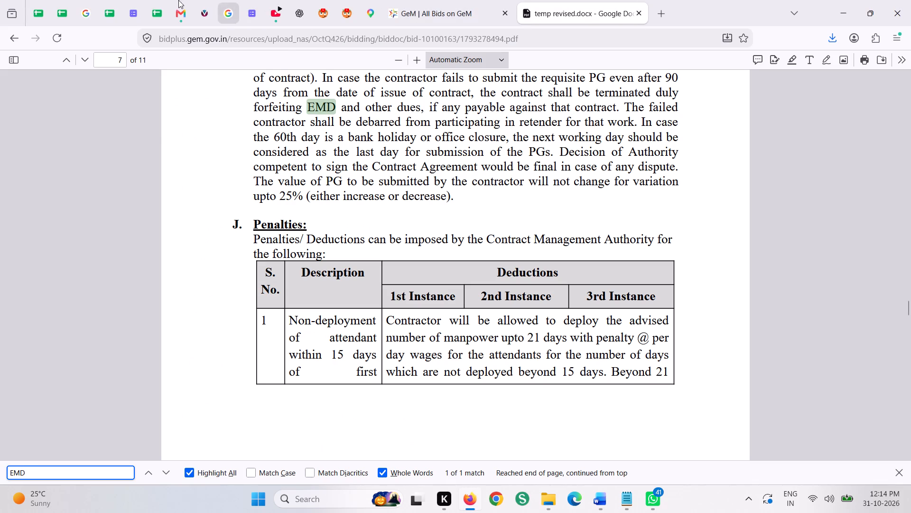
left_click(156, 18)
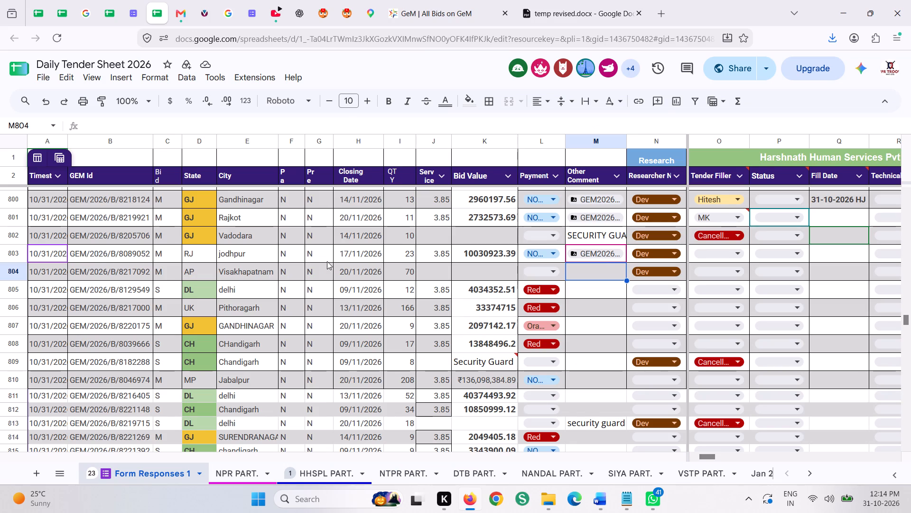
left_click(599, 0)
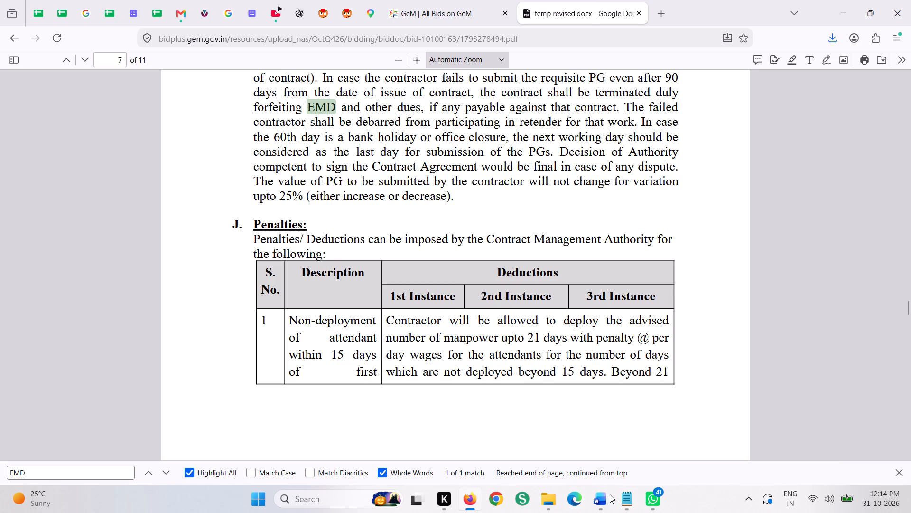
left_click(605, 501)
left_click(70, 445)
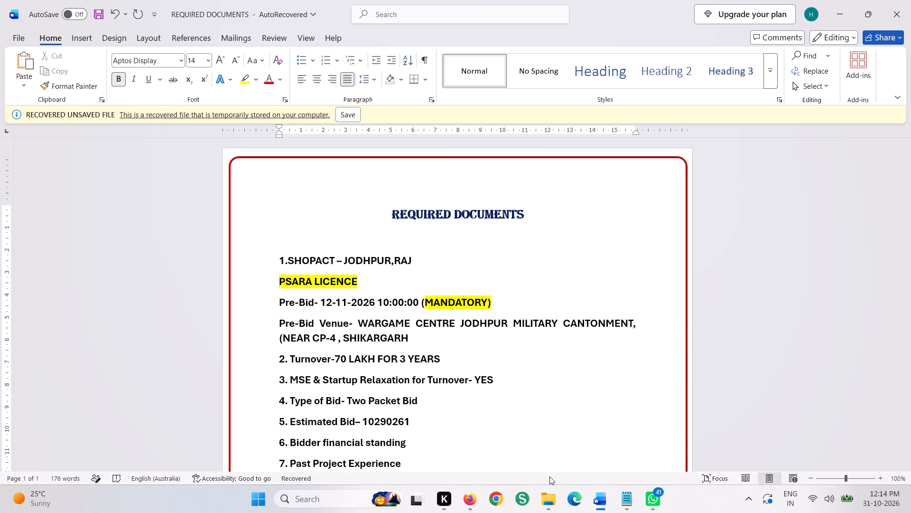
In File Explorer, check the contents of the GEM2026B8217092 folder and return to DEV1.
left_click(546, 501)
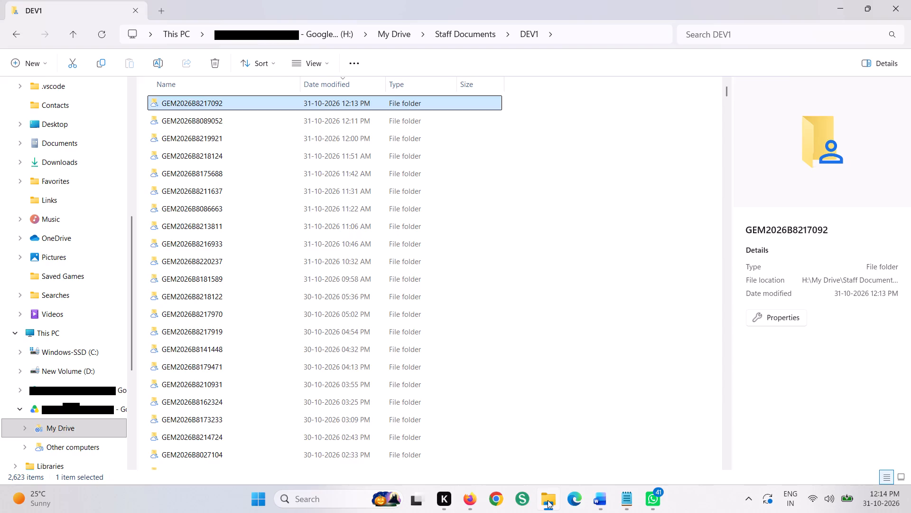
scroll(469, 438, "up", 1)
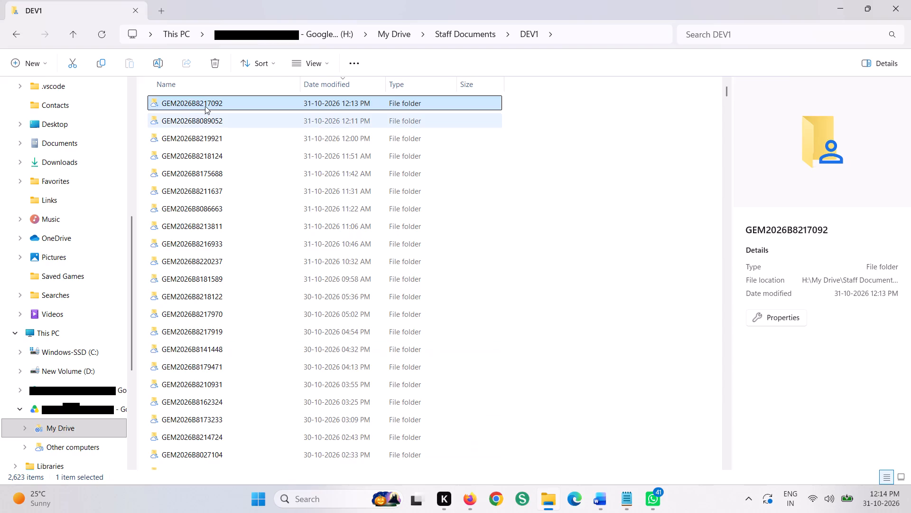
double_click(206, 103)
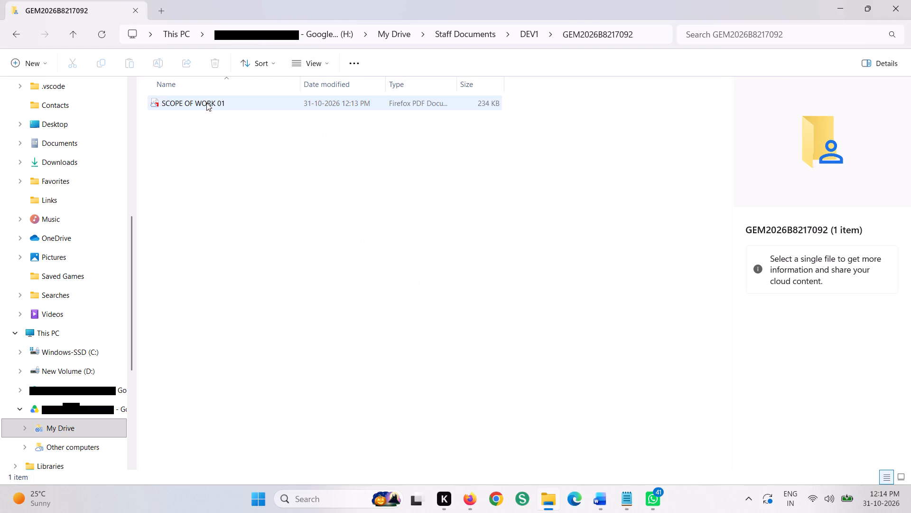
left_click(74, 36)
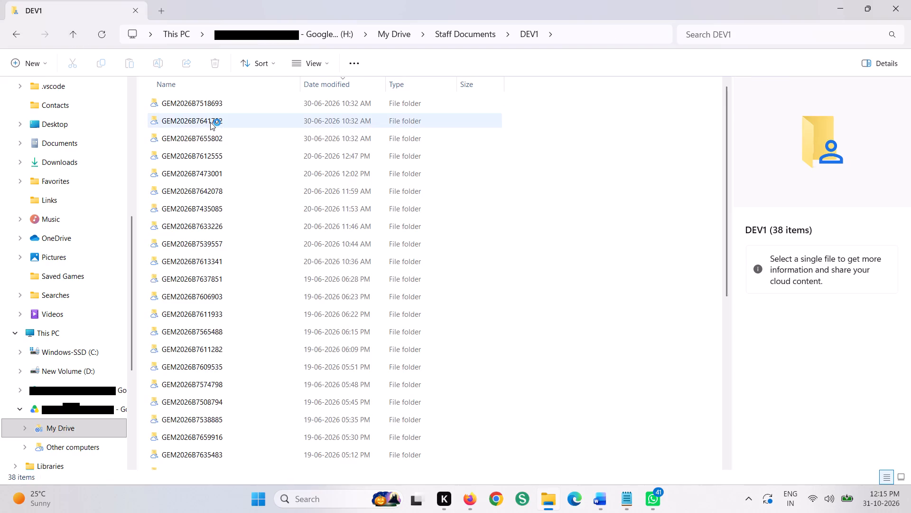
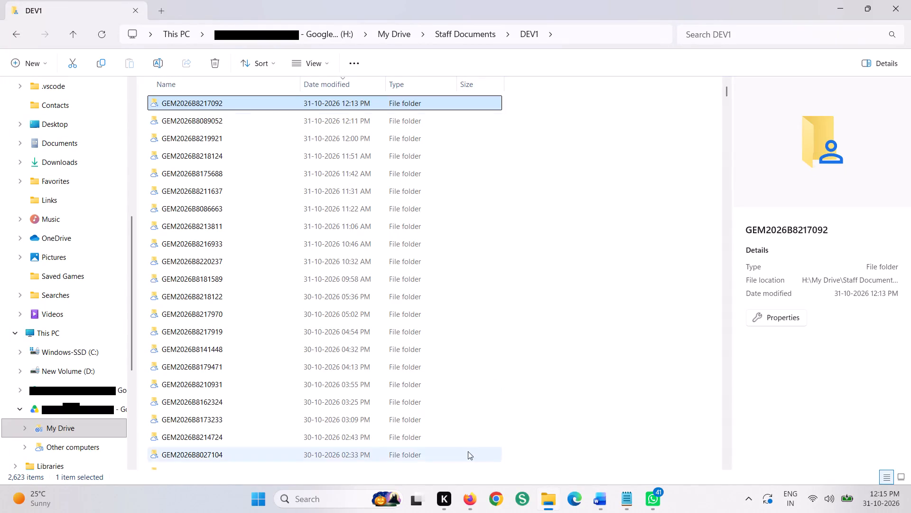
Look over the GeM bid listing and the temp revised PDF, then bring up the Daily Tender Sheet.
left_click(468, 497)
left_click(502, 0)
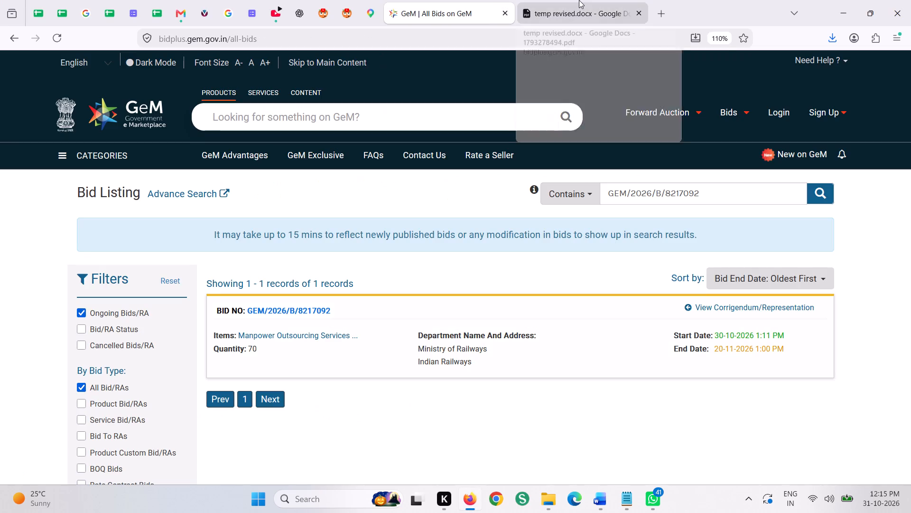
left_click(579, 0)
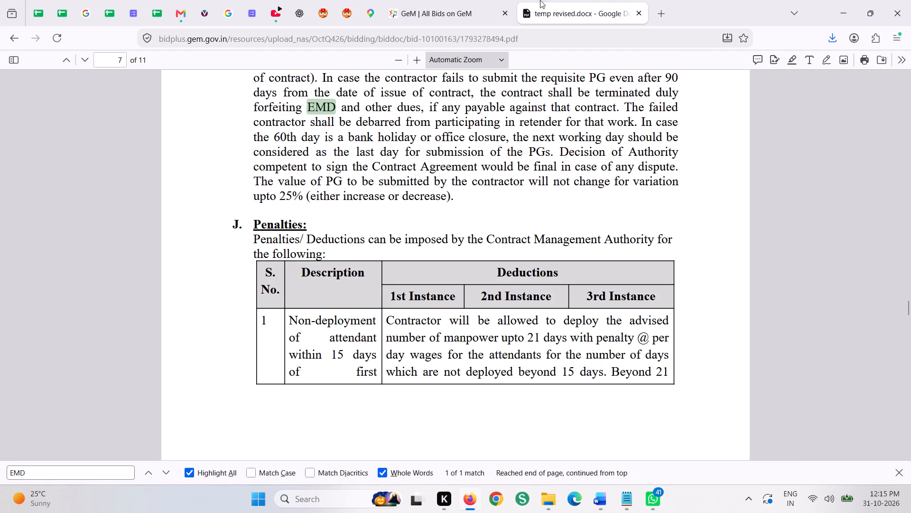
left_click(556, 0)
left_click(478, 0)
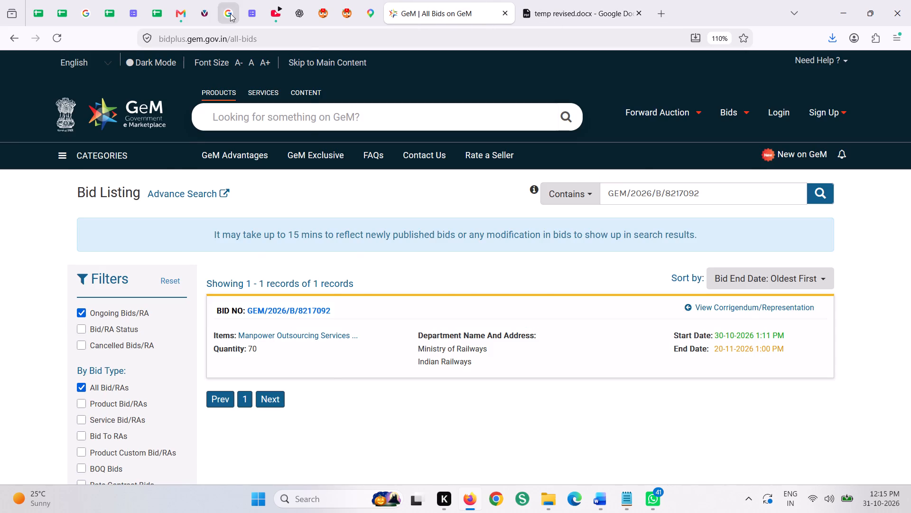
left_click(154, 11)
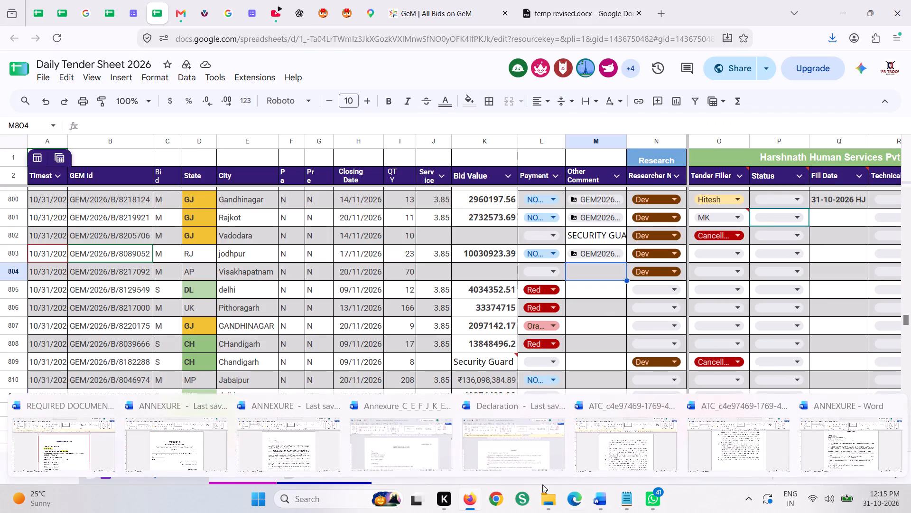
Export the REQUIRED DOCUMENTS Word file as a PDF over REQUIRED DOCUMENTS in the GEM2026B8089052 folder, and close the published copy.
left_click(0, 441)
left_click(68, 439)
left_click(18, 38)
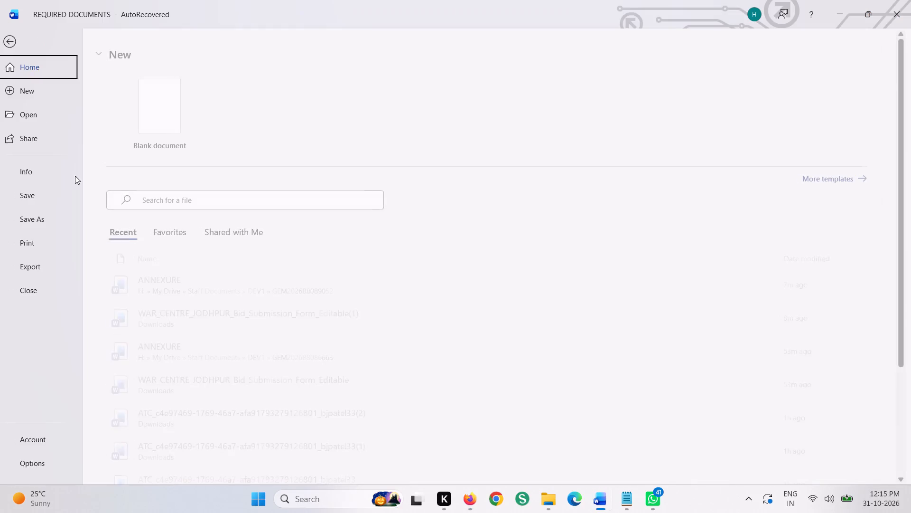
left_click(35, 218)
left_click(41, 265)
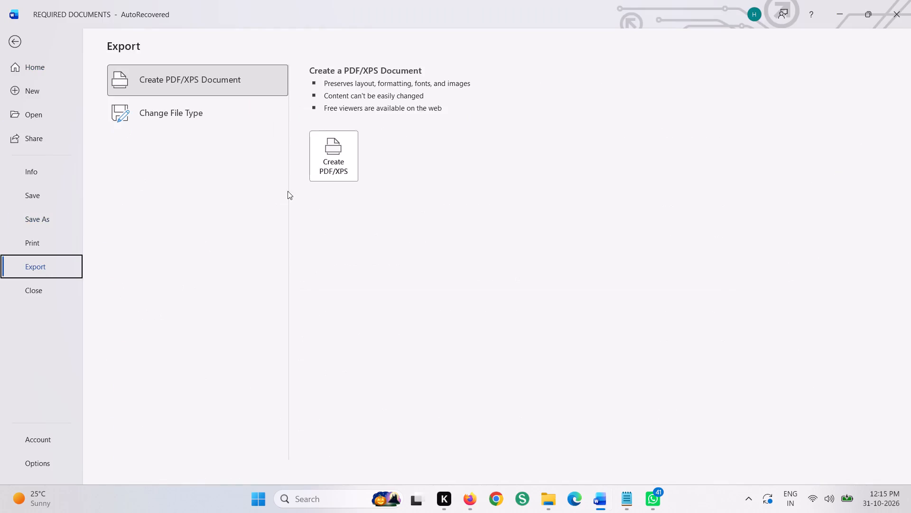
left_click(328, 170)
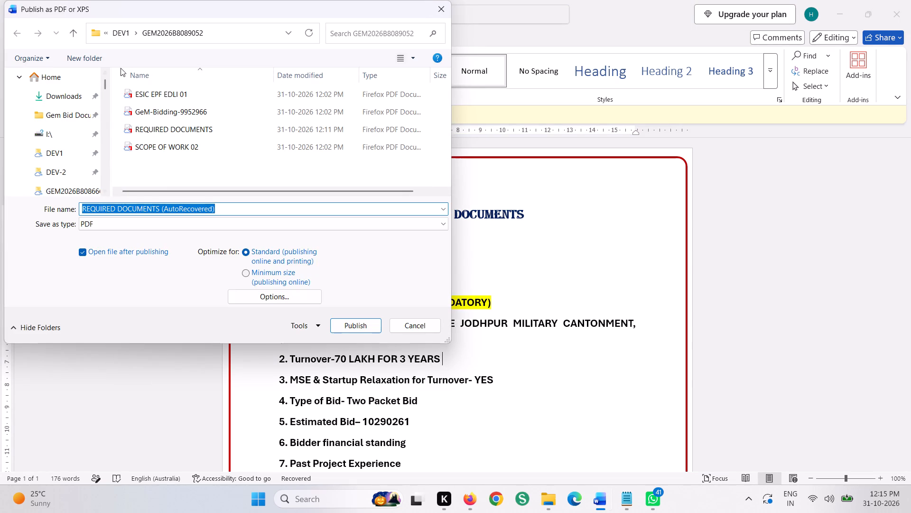
left_click(153, 127)
left_click(160, 213)
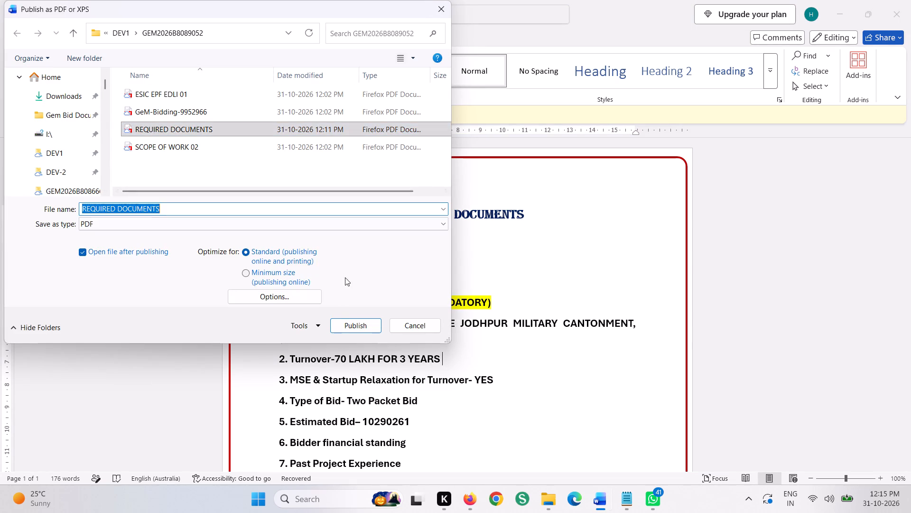
left_click(344, 321)
left_click(483, 246)
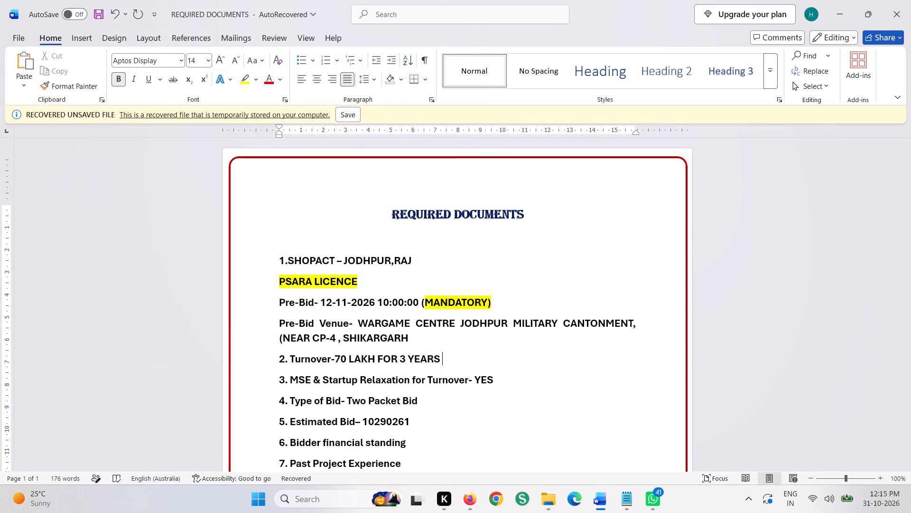
left_click(731, 0)
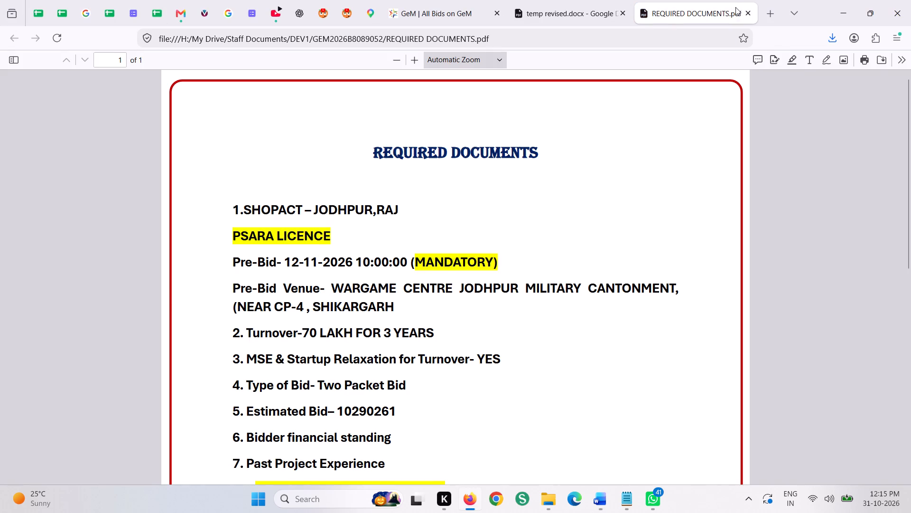
left_click(748, 16)
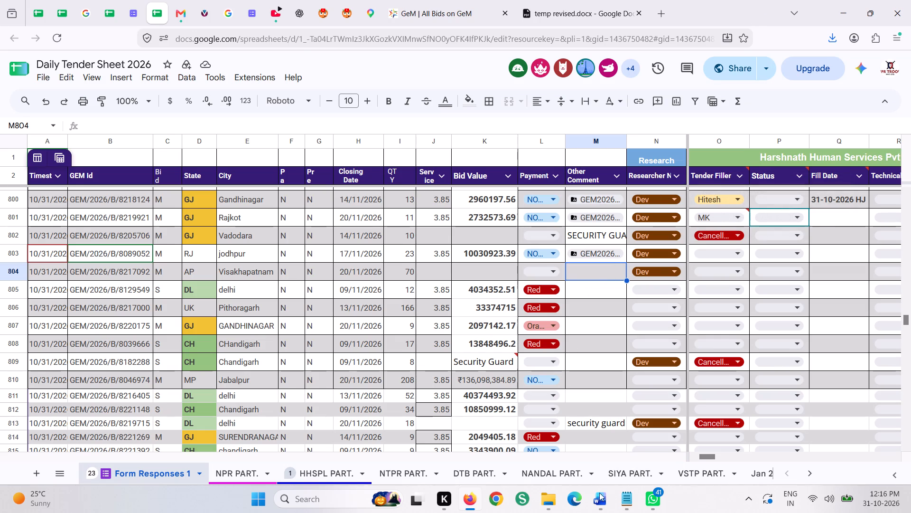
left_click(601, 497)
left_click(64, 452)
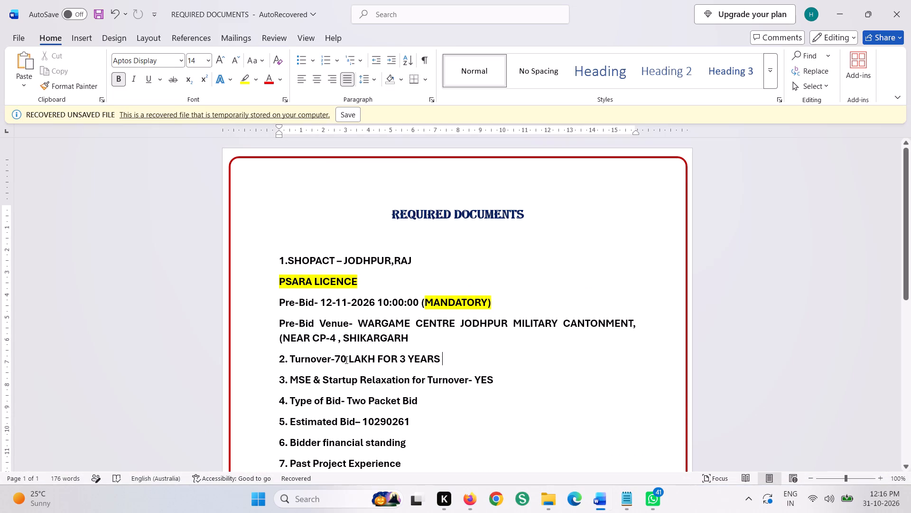
Copy the GeM ID from row 804 of the Daily Tender Sheet, close the temp revised PDF and search GeM bids for GEM/2026/B/8217092.
left_click(469, 501)
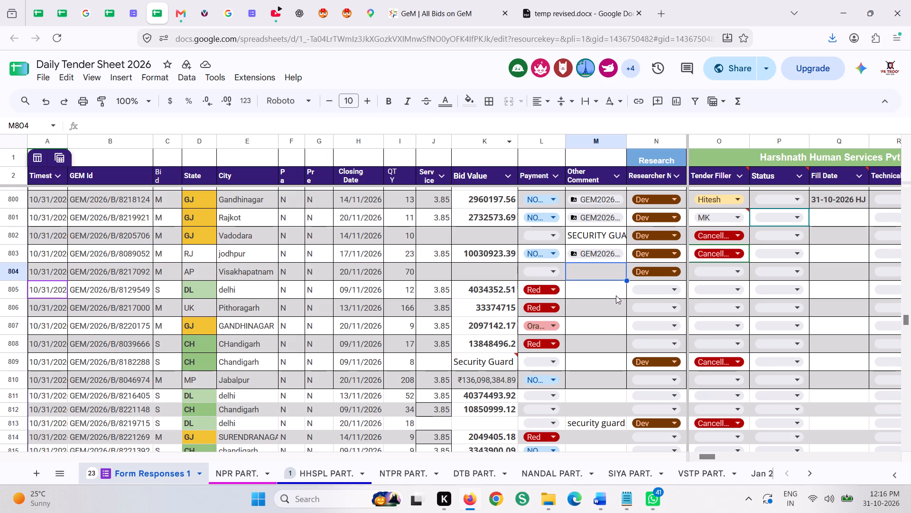
key("Left")
key("Left")
key("Left")
key("Left")
key("Left")
key("Left")
key("Left")
key("Left")
key("Left")
key("Left")
key("Left")
key("Left")
key("Left")
key("Left")
key("Left")
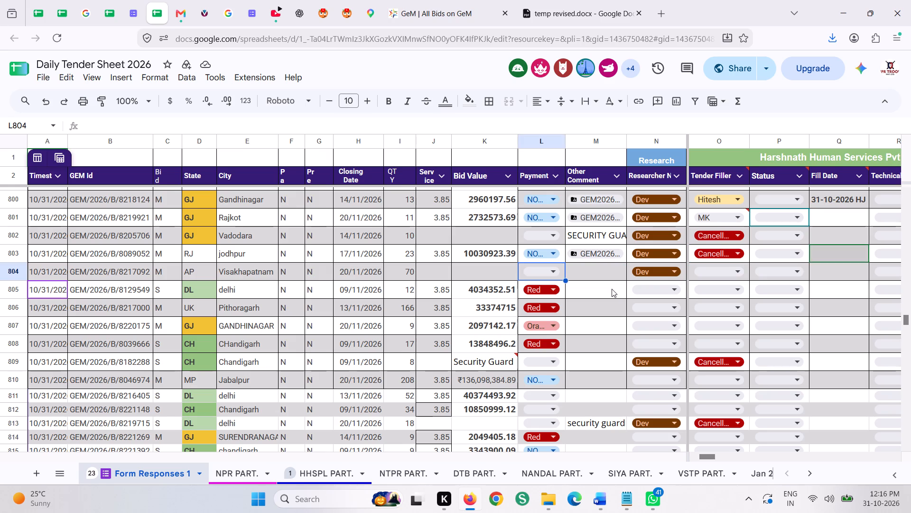
key("Right")
key("ctrl+c")
key("Right")
key("Right")
key("Right")
key("Right")
key("Right")
key("Right")
key("Right")
key("Right")
key("Right")
key("Right")
key("Right")
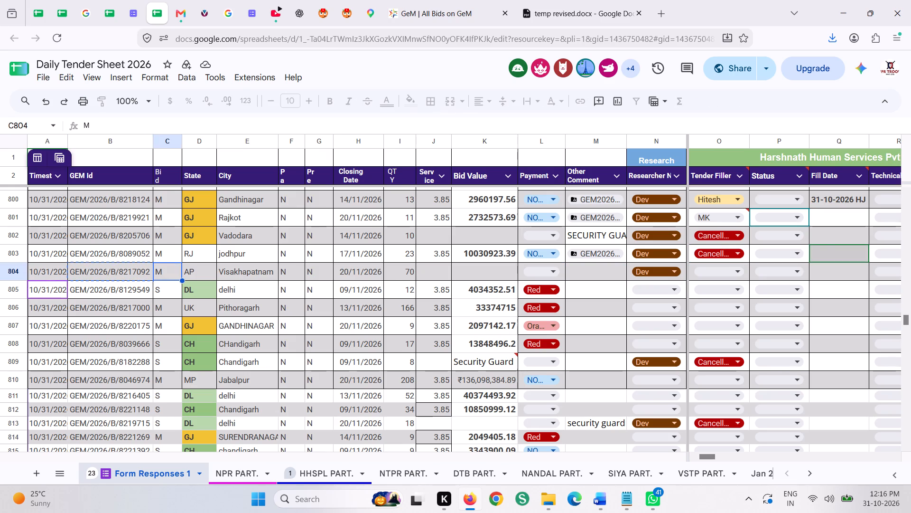
key("Right")
key("Right")
key("Right")
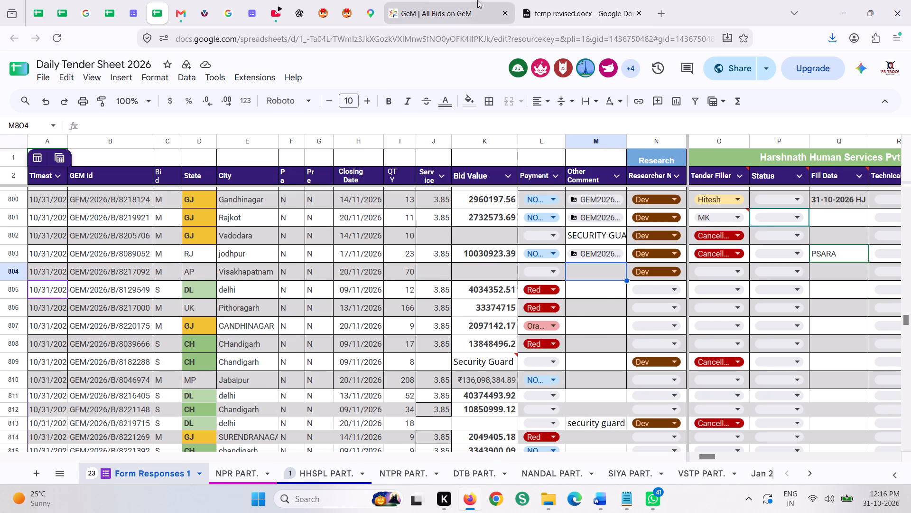
left_click(633, 0)
left_click(639, 11)
left_click_drag(715, 189, 520, 177)
key("ctrl+v")
key("Return")
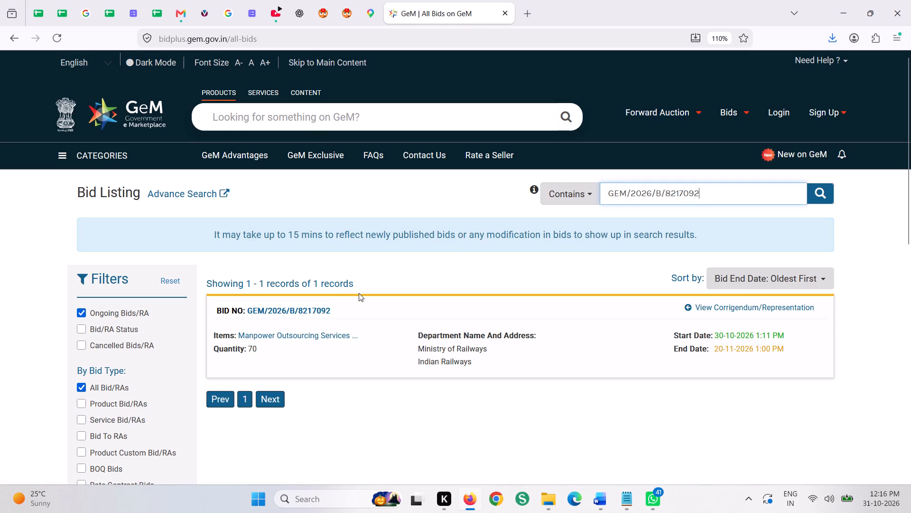
Open the GEM/2026/B/8217092 bid document and read its eligibility criteria and contract terms through to the Buyer Added Bid Specific ATC section.
left_click(290, 311)
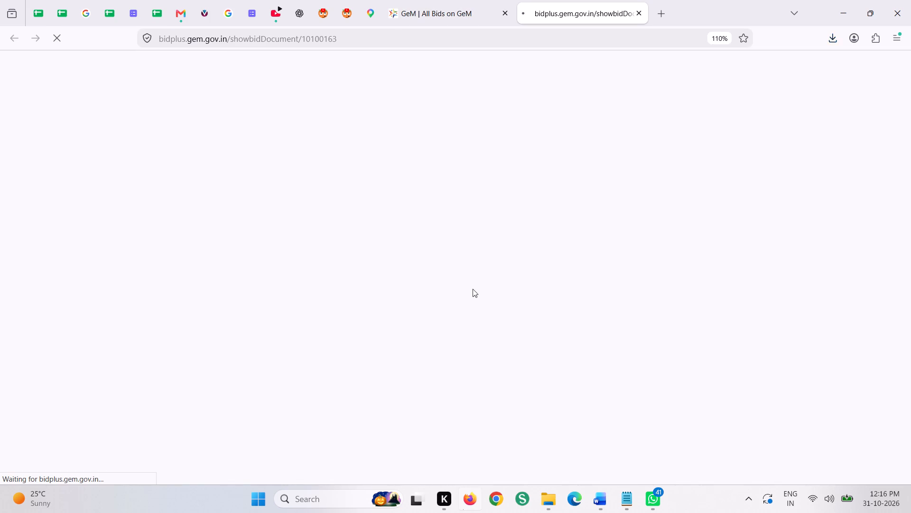
left_click(391, 248)
scroll(479, 295, "down", 1)
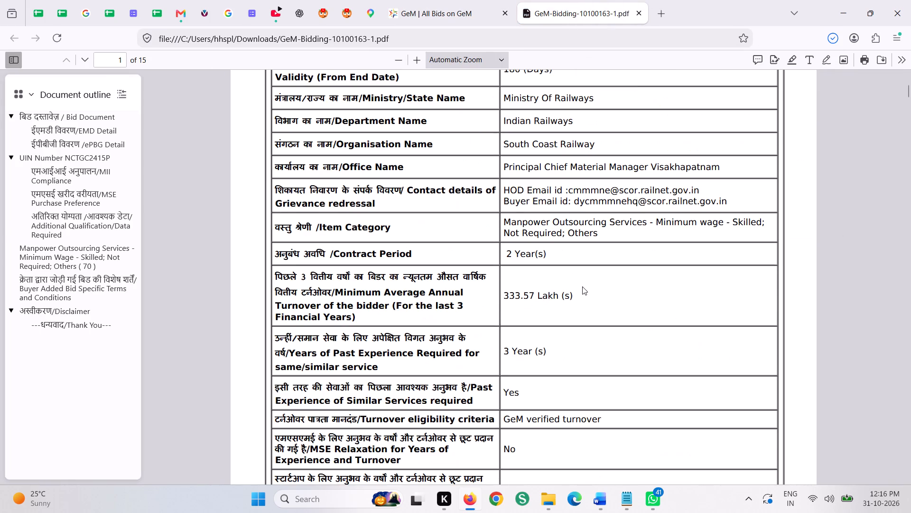
left_click(582, 286)
scroll(561, 284, "down", 2)
scroll(509, 284, "down", 3)
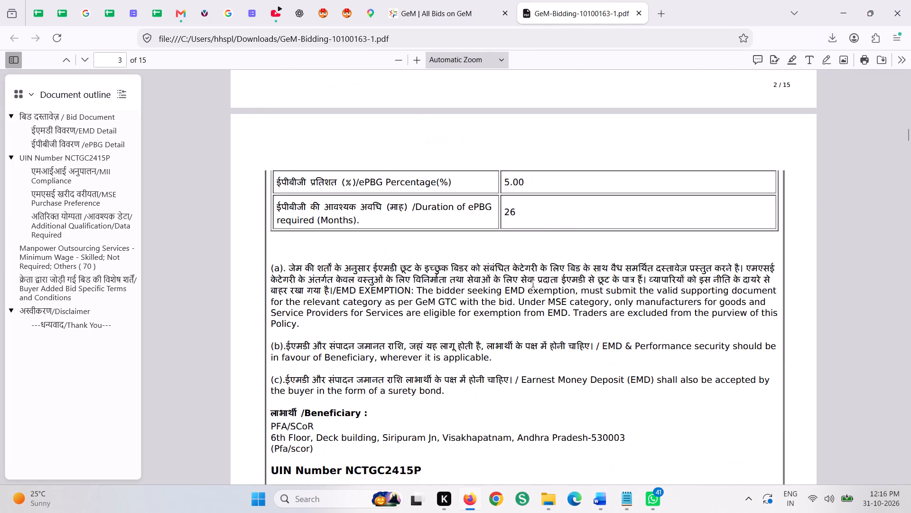
scroll(533, 283, "down", 2)
scroll(664, 285, "down", 8)
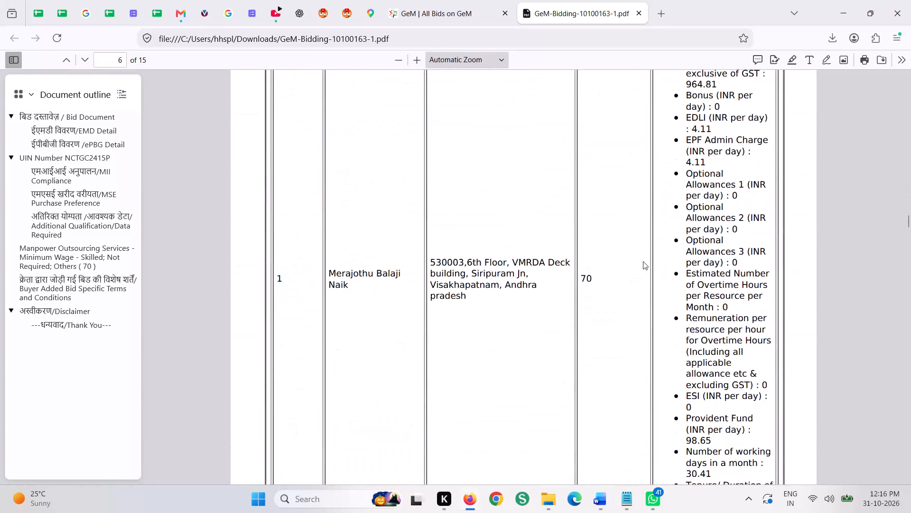
scroll(643, 261, "down", 2)
scroll(421, 310, "down", 1)
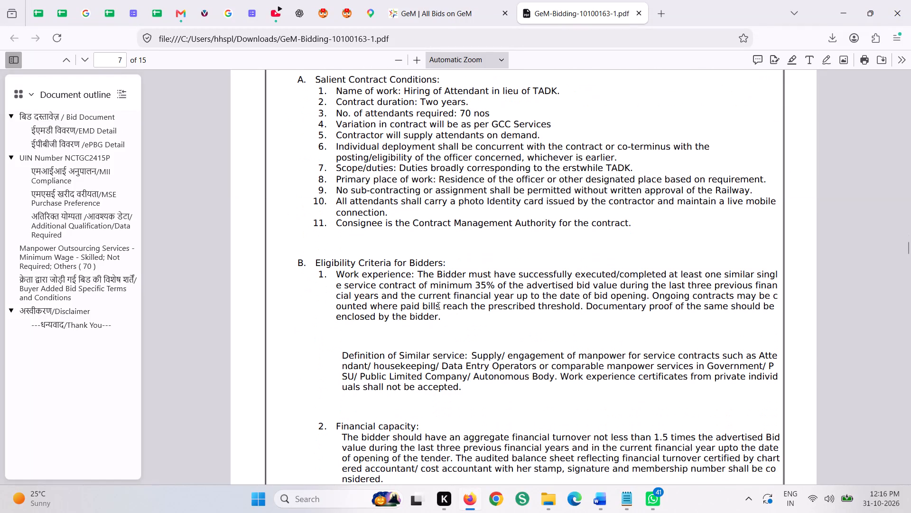
scroll(437, 305, "down", 3)
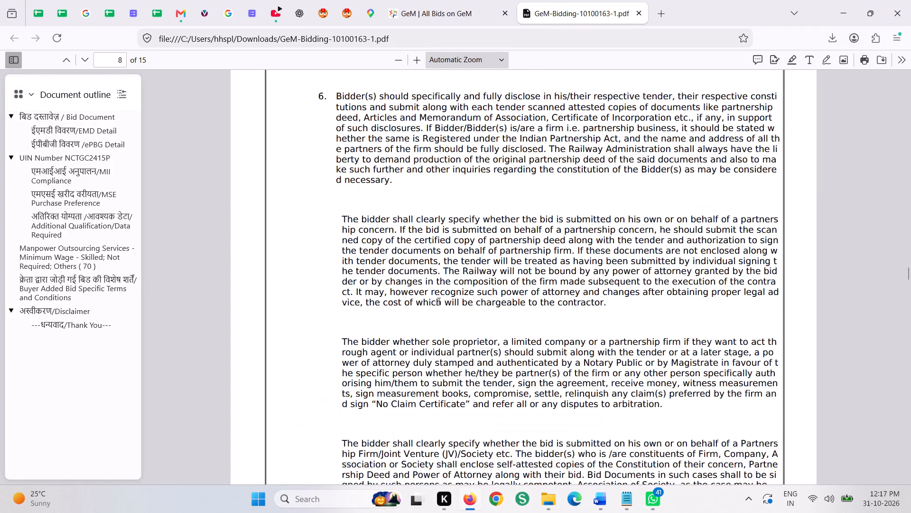
scroll(438, 301, "down", 4)
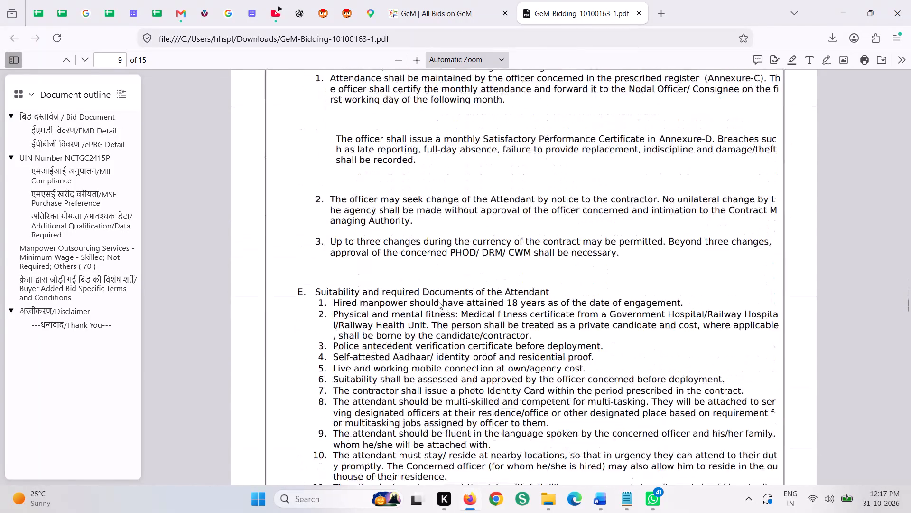
scroll(438, 301, "down", 3)
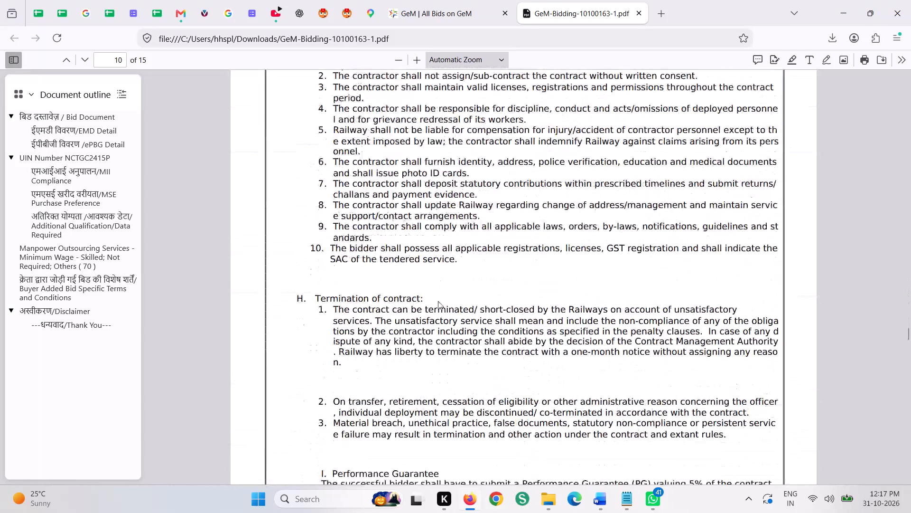
scroll(438, 301, "down", 12)
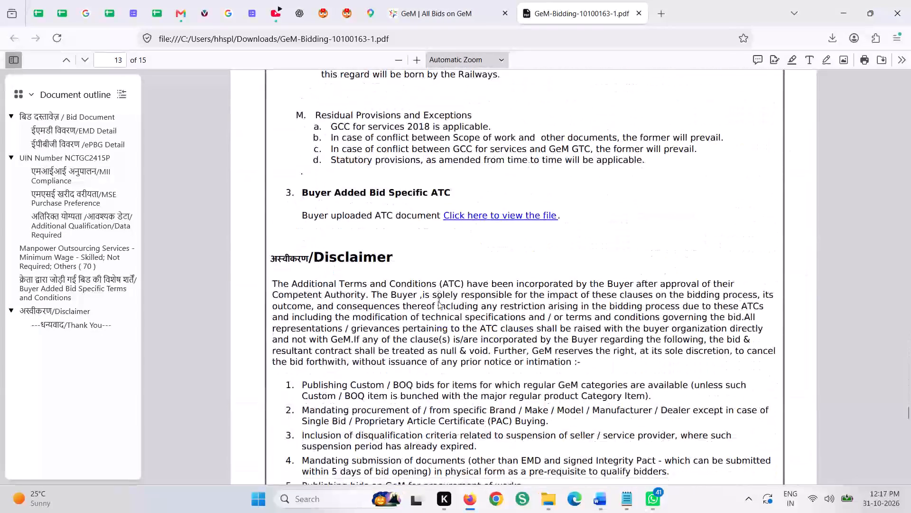
scroll(438, 301, "up", 3)
Open the buyer uploaded ATC document from the bid and examine its annexures.
left_click(465, 224)
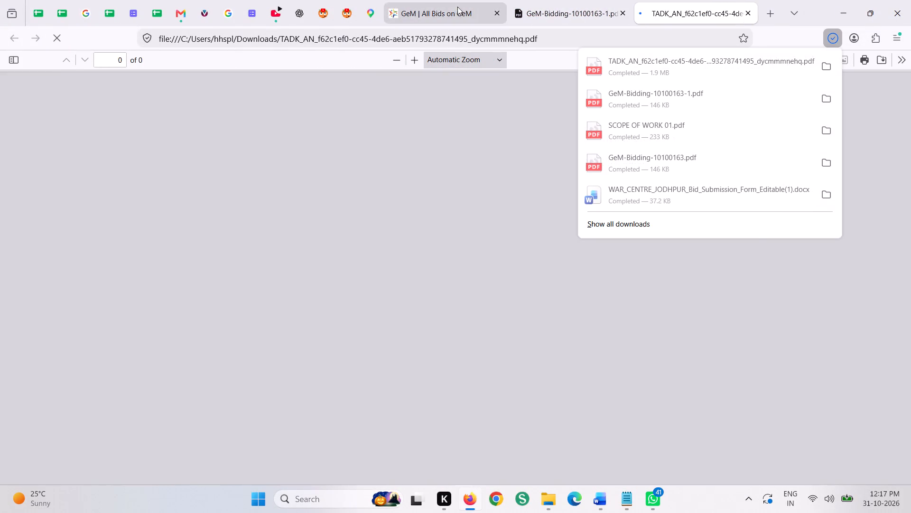
left_click(411, 157)
scroll(439, 168, "down", 2)
scroll(445, 163, "up", 15)
scroll(493, 157, "down", 2)
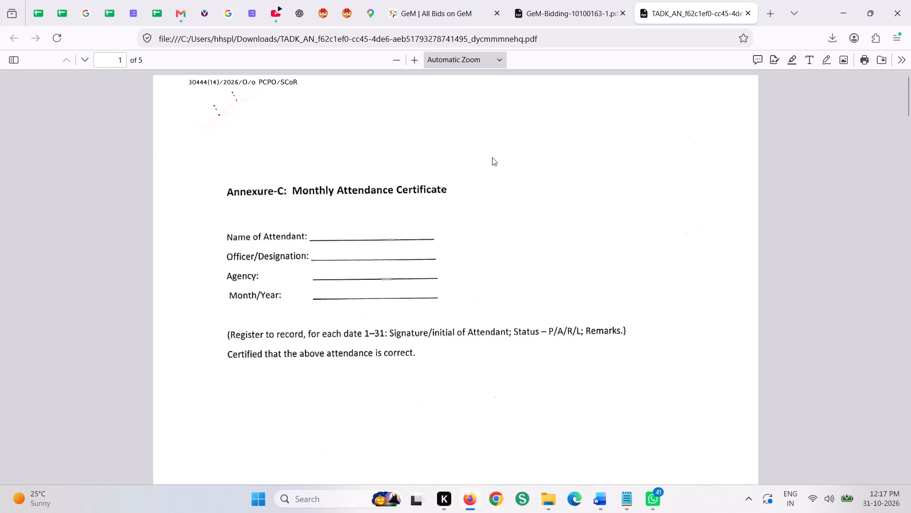
scroll(492, 157, "down", 16)
scroll(455, 177, "up", 16)
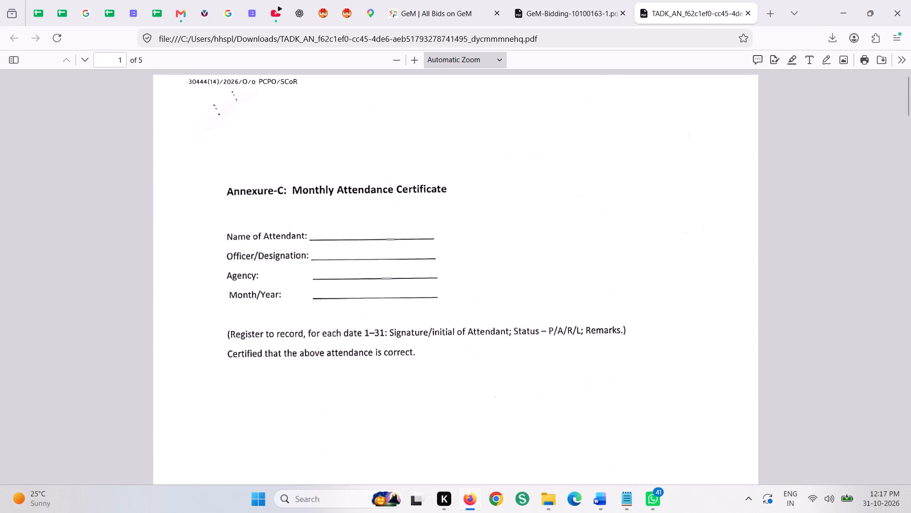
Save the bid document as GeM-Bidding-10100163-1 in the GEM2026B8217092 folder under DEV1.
left_click(484, 0)
left_click(579, 0)
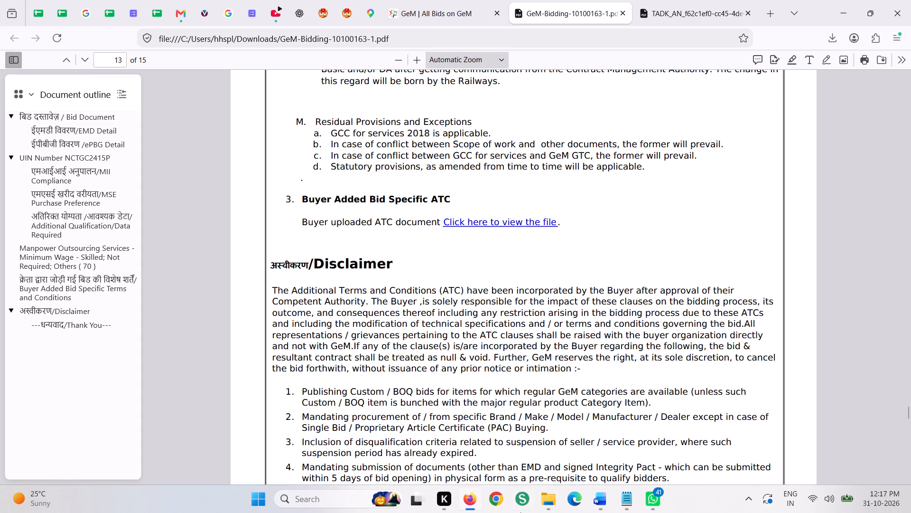
left_click(548, 498)
right_click(527, 227)
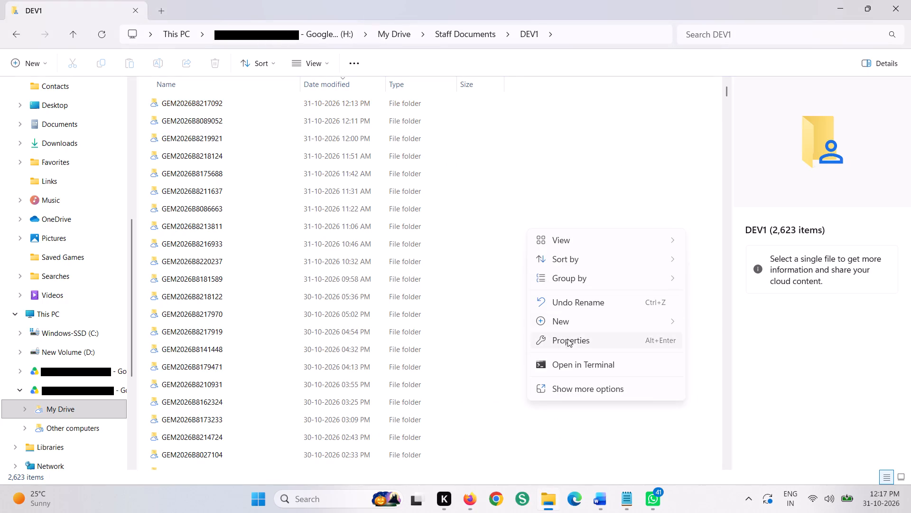
double_click(207, 100)
left_click(466, 494)
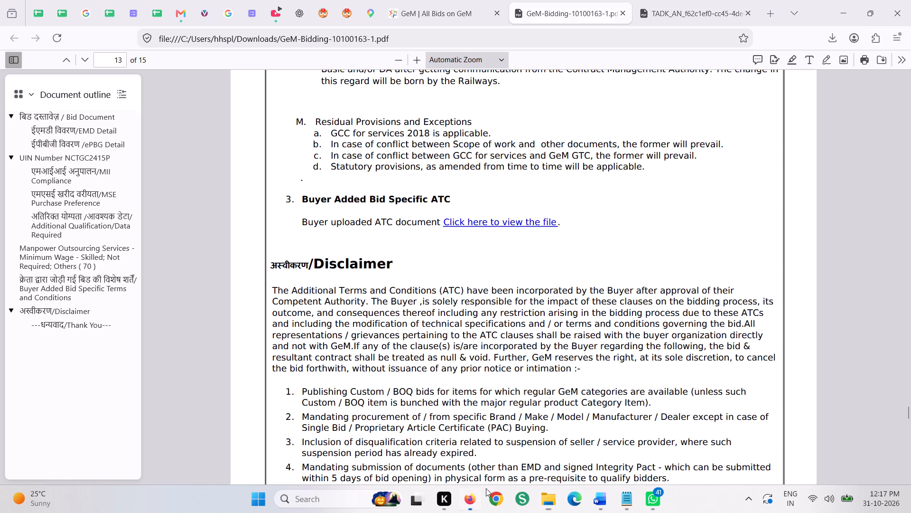
left_click(881, 62)
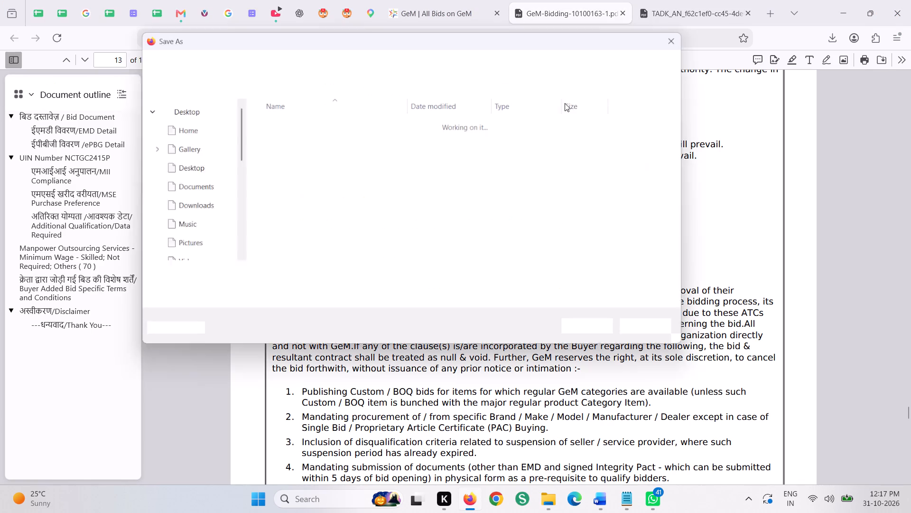
scroll(514, 110, "up", 5)
left_click(215, 62)
scroll(309, 143, "up", 4)
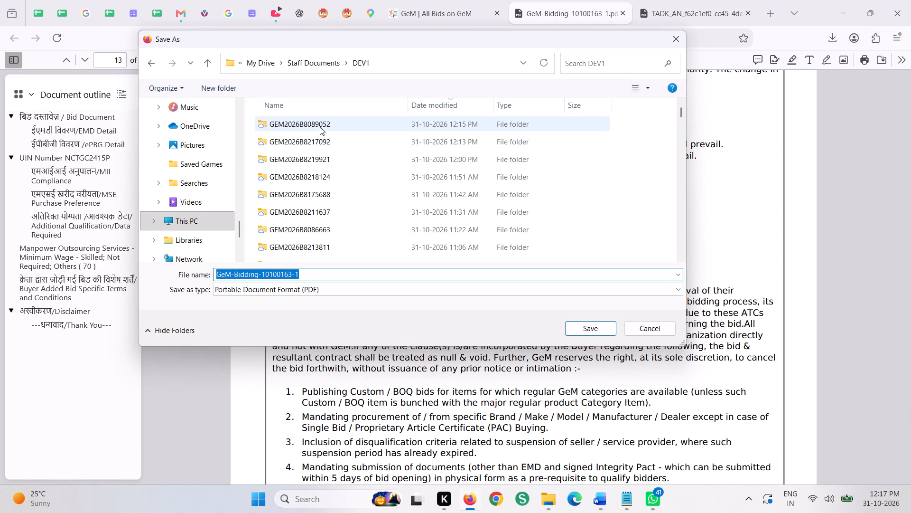
double_click(320, 127)
left_click(201, 62)
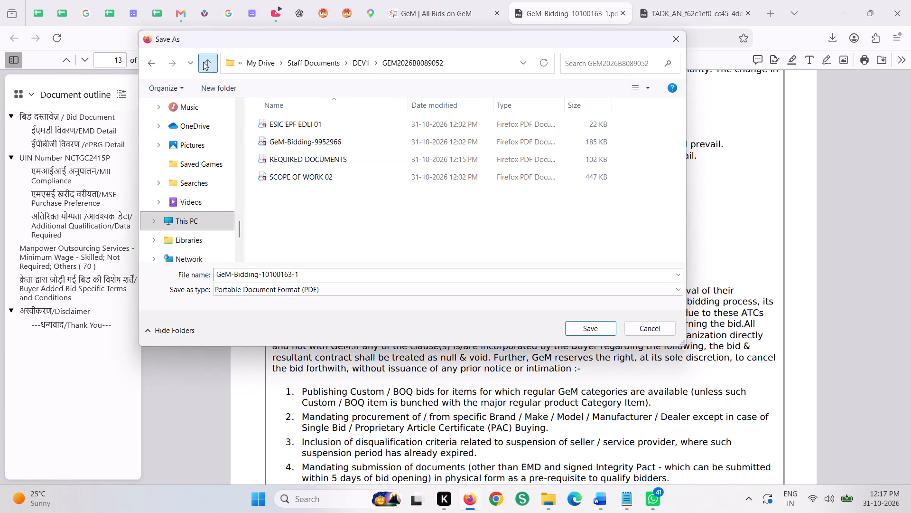
scroll(316, 137, "up", 9)
double_click(327, 142)
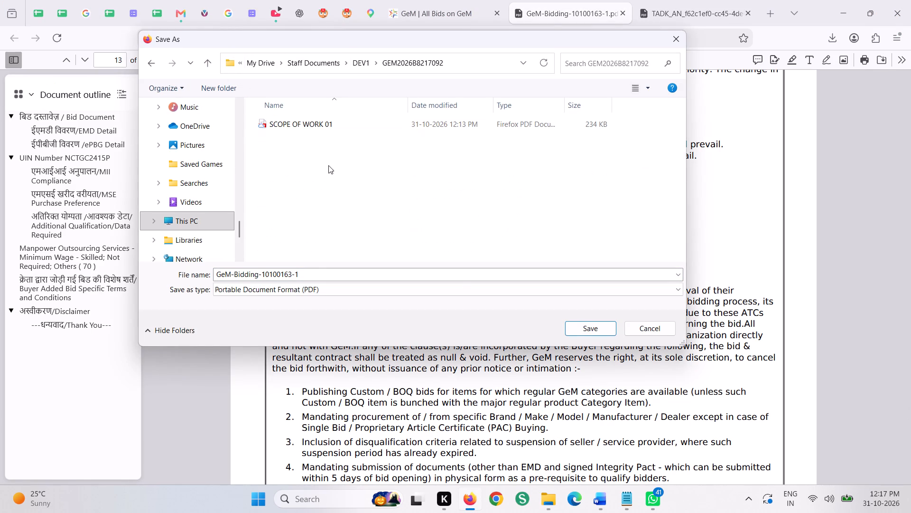
left_click(318, 270)
left_click(590, 327)
Open the Scope of work & Job description PDF linked under Additional Qualification/Data Required in the bid document.
scroll(549, 250, "up", 9)
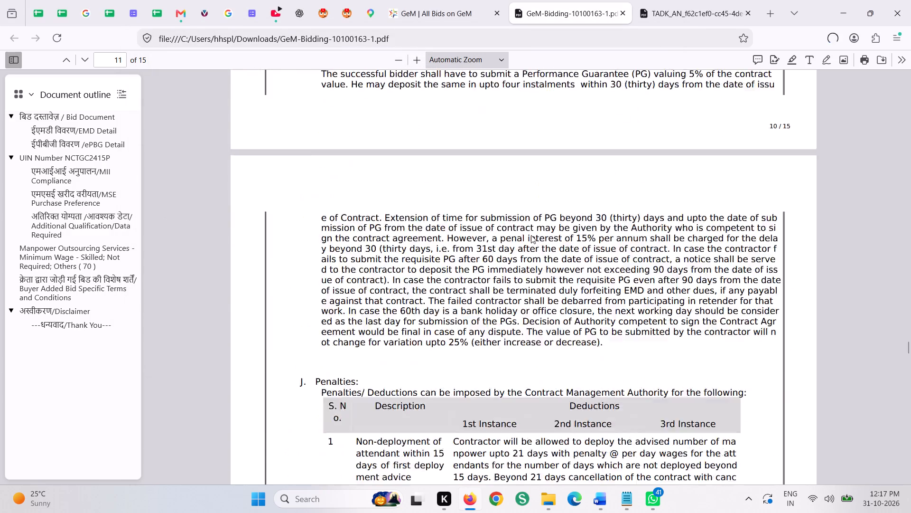
scroll(531, 235, "up", 20)
scroll(531, 235, "up", 8)
scroll(630, 221, "down", 3)
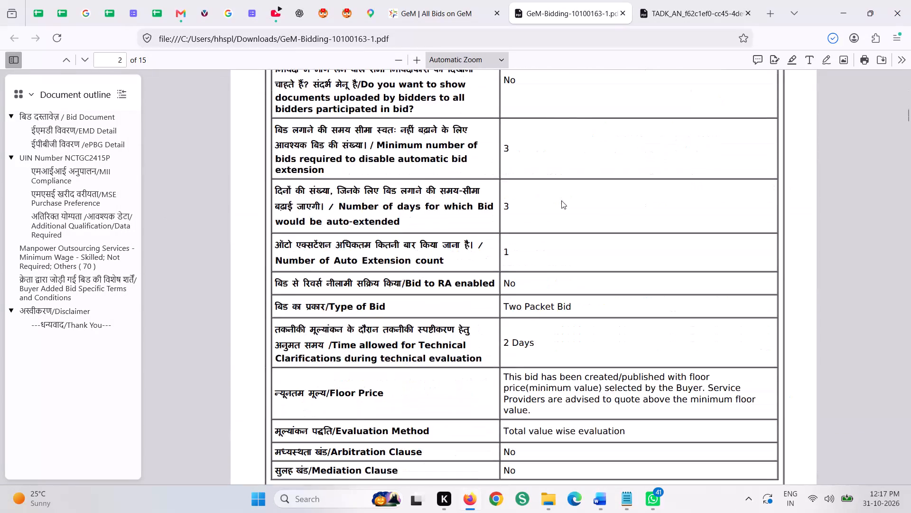
scroll(546, 204, "down", 6)
left_click(477, 319)
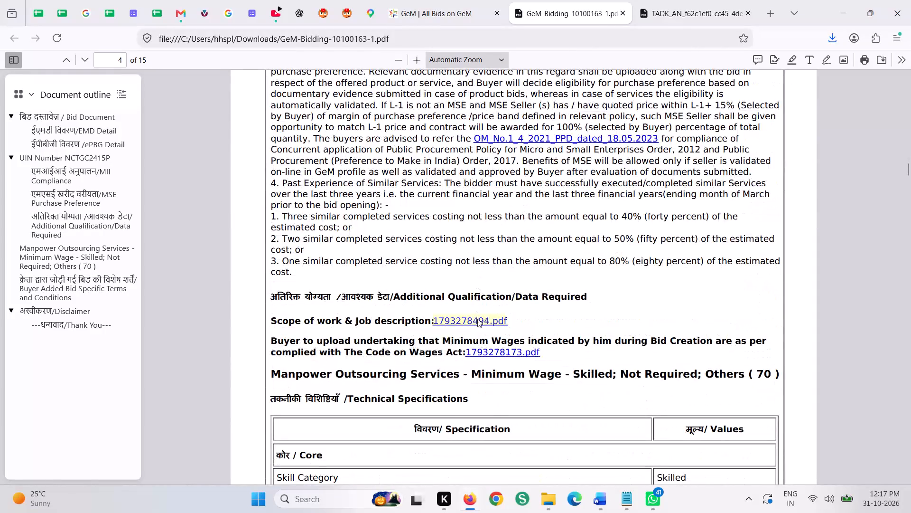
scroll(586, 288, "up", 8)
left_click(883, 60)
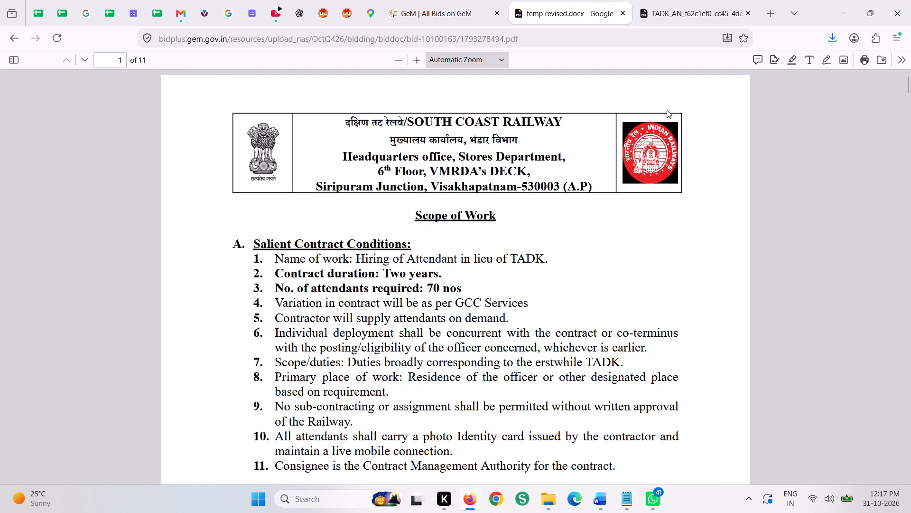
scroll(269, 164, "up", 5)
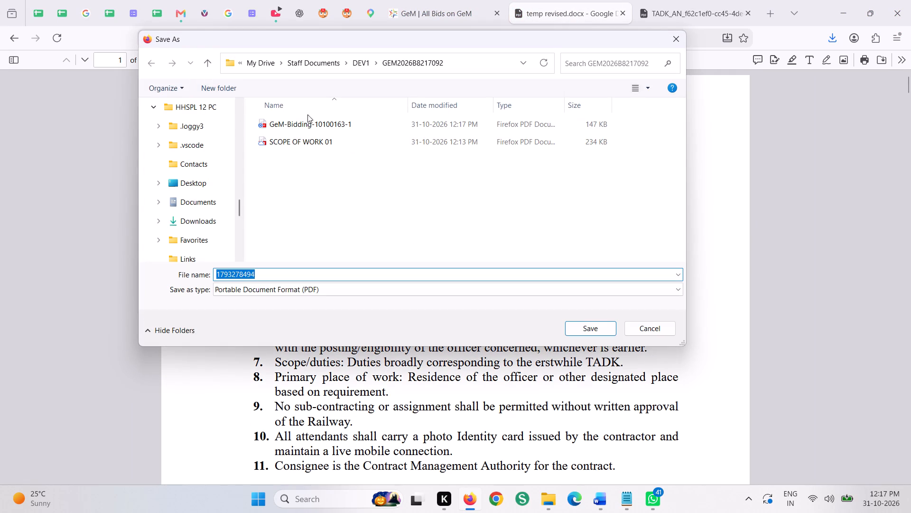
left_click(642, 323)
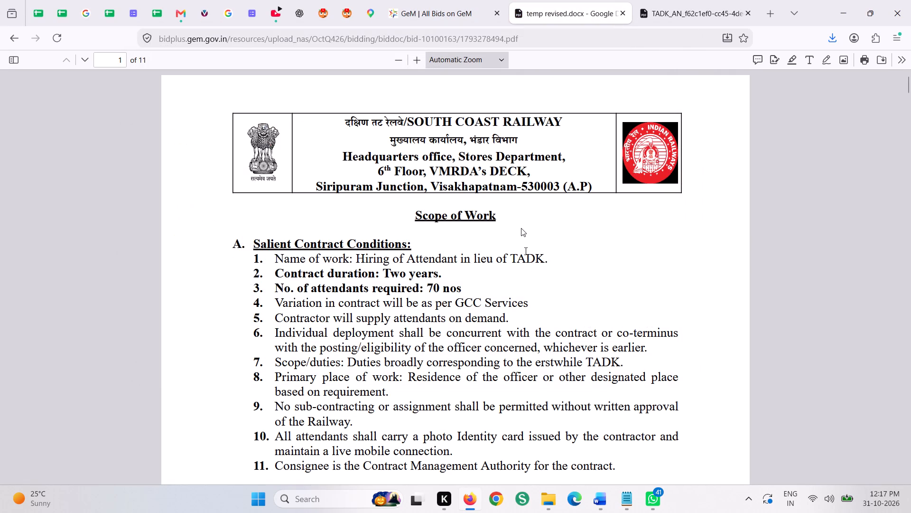
Read the scope of work's contract conditions and eligibility criteria, and search it for SECURITY.
scroll(518, 212, "down", 1)
scroll(390, 201, "down", 2)
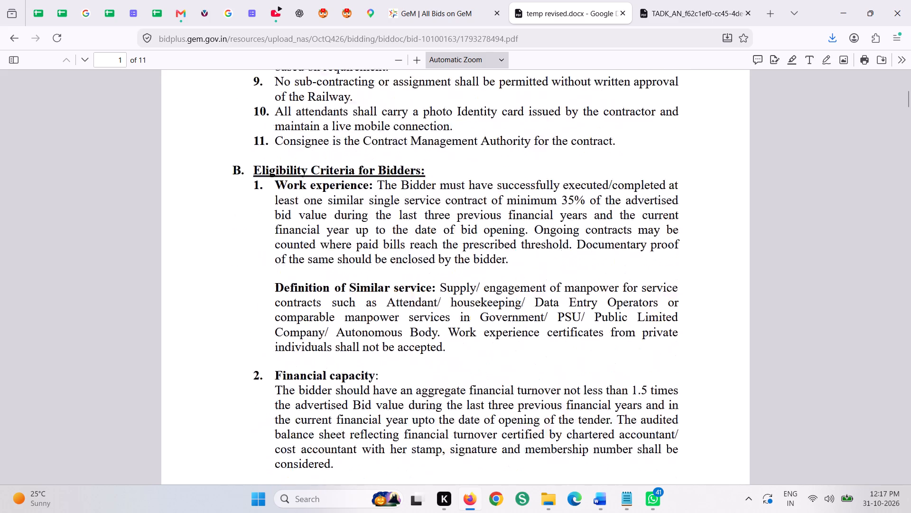
key("ctrl+f")
type("SECURITY")
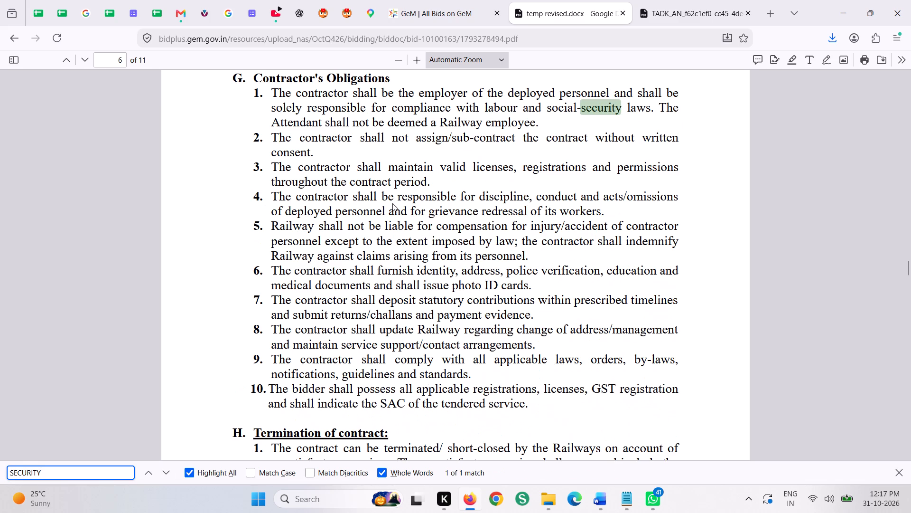
key("Return")
key("Return")
key("Return")
key("BackSpace")
key("BackSpace")
key("BackSpace")
key("BackSpace")
key("BackSpace")
key("BackSpace")
key("BackSpace")
key("BackSpace")
key("BackSpace")
key("BackSpace")
key("BackSpace")
key("BackSpace")
key("BackSpace")
key("BackSpace")
key("BackSpace")
key("BackSpace")
key("BackSpace")
key("BackSpace")
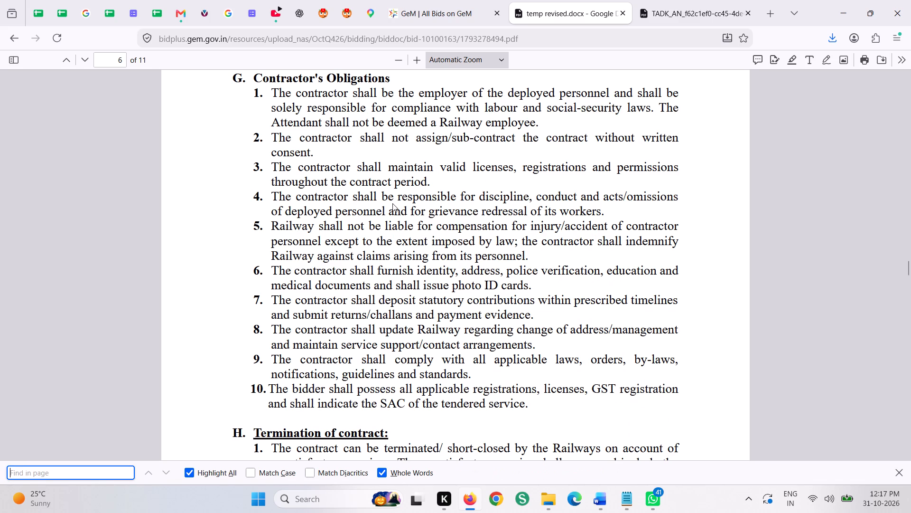
Search the scope of work for WATCH and CHOWKIDAR.
type("WATCH")
key("BackSpace")
key("BackSpace")
key("BackSpace")
key("BackSpace")
key("BackSpace")
key("BackSpace")
key("BackSpace")
type("CHOWKIDAR=")
key("BackSpace")
key("BackSpace")
key("BackSpace")
key("BackSpace")
key("BackSpace")
key("BackSpace")
key("BackSpace")
key("BackSpace")
key("BackSpace")
key("BackSpace")
key("BackSpace")
key("BackSpace")
key("BackSpace")
key("BackSpace")
key("BackSpace")
Search the scope of work for EMD.
scroll(374, 196, "up", 2)
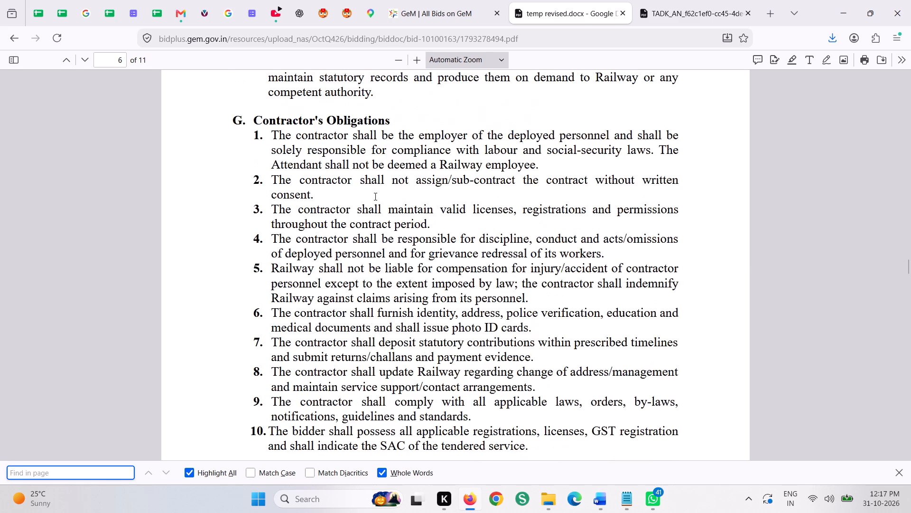
scroll(374, 196, "up", 4)
type("EMD")
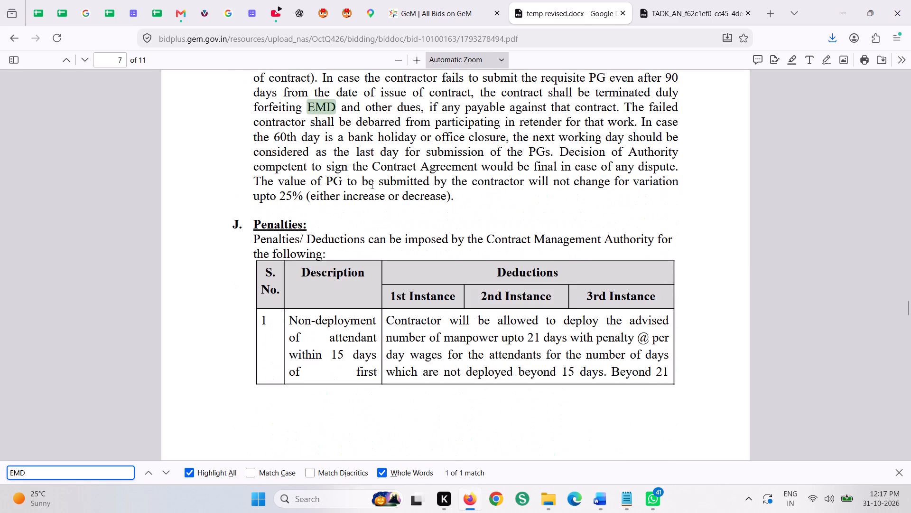
key("Return")
key("Return")
key("Return")
key("Return")
key("BackSpace")
key("BackSpace")
key("BackSpace")
key("BackSpace")
key("BackSpace")
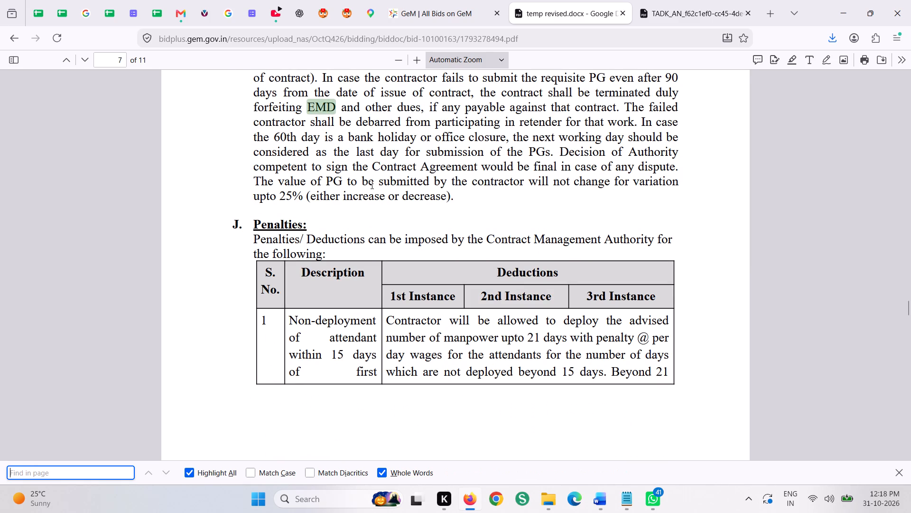
Open the minimum wages undertaking linked in the bid document and save it as MINIMUM WAGES 02 in the GEM2026B8217092 folder.
left_click(10, 40)
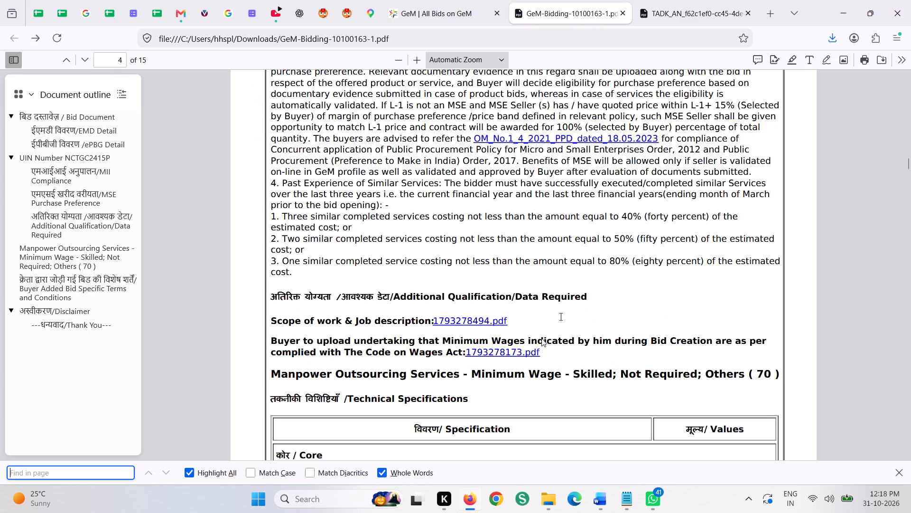
left_click(524, 351)
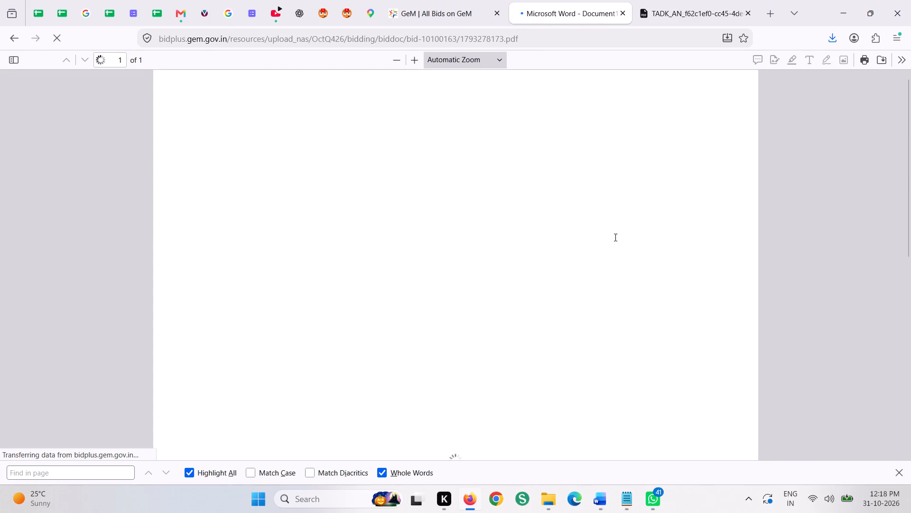
scroll(604, 131, "up", 2)
left_click(452, 0)
left_click(558, 0)
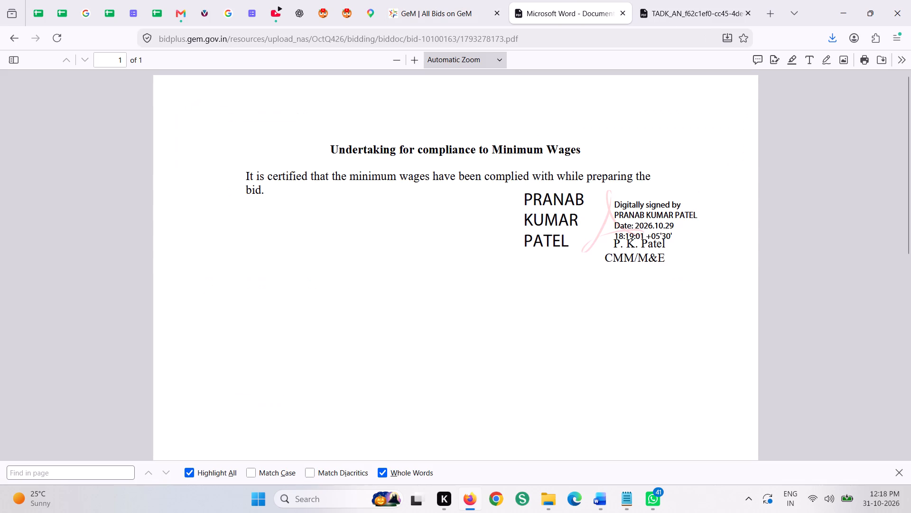
left_click(882, 62)
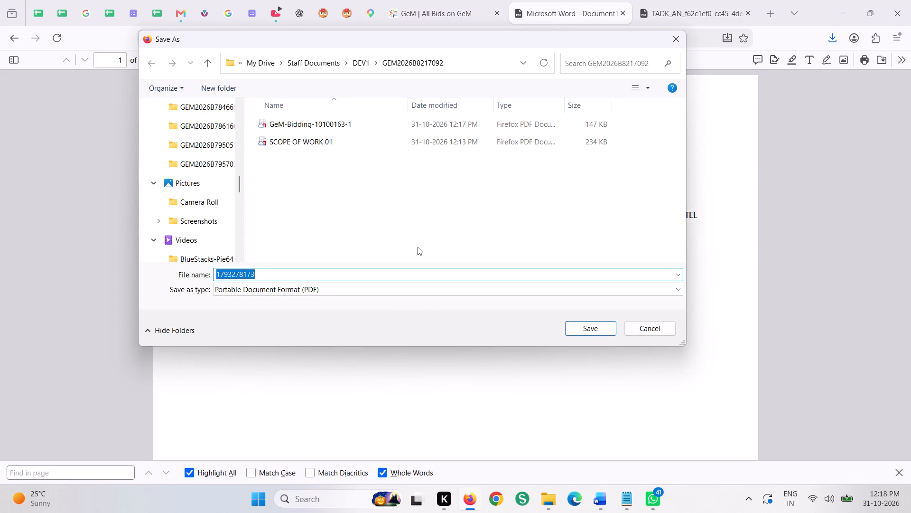
type("MINIMUM WAGES 02")
key("Return")
scroll(431, 182, "down", 6)
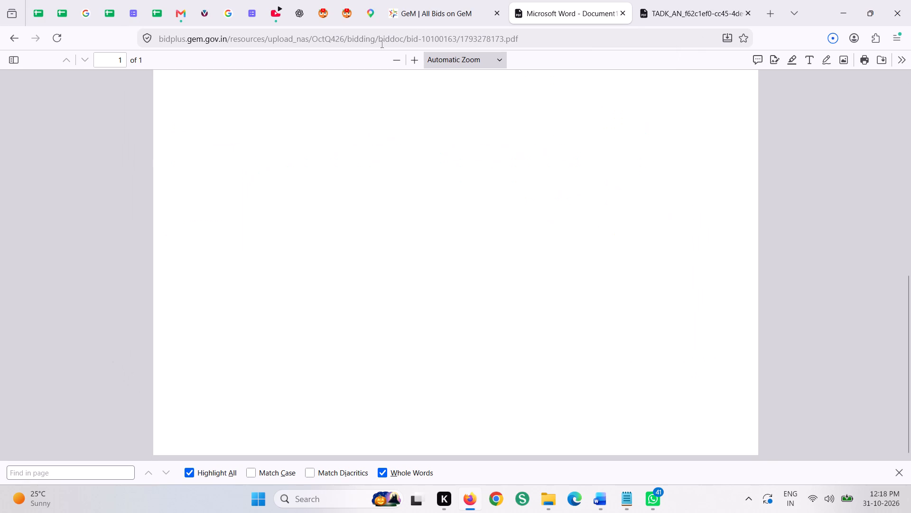
scroll(381, 44, "down", 7)
Return to the buyer uploaded ATC document and save it as BUYER ADDED ATC 03 in the GEM2026B8217092 folder.
left_click(3, 36)
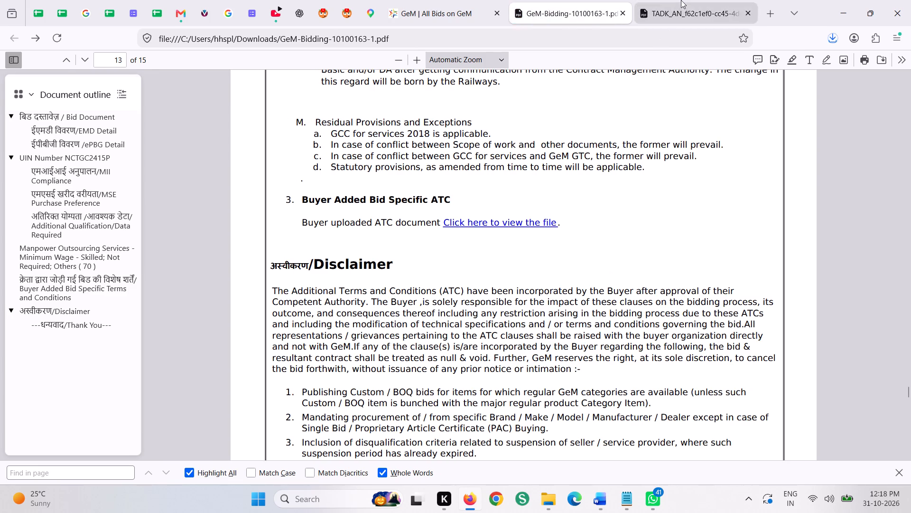
left_click(686, 0)
scroll(674, 146, "up", 8)
left_click(422, 0)
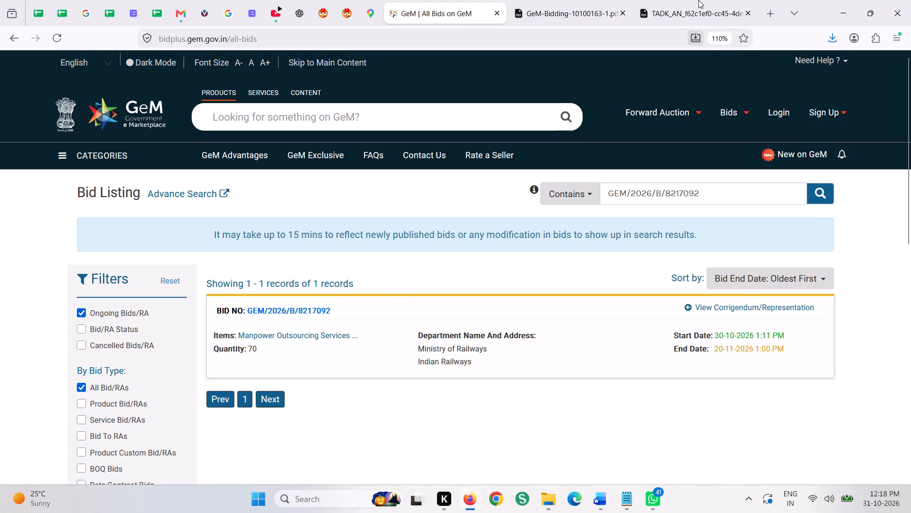
left_click(702, 0)
left_click(882, 66)
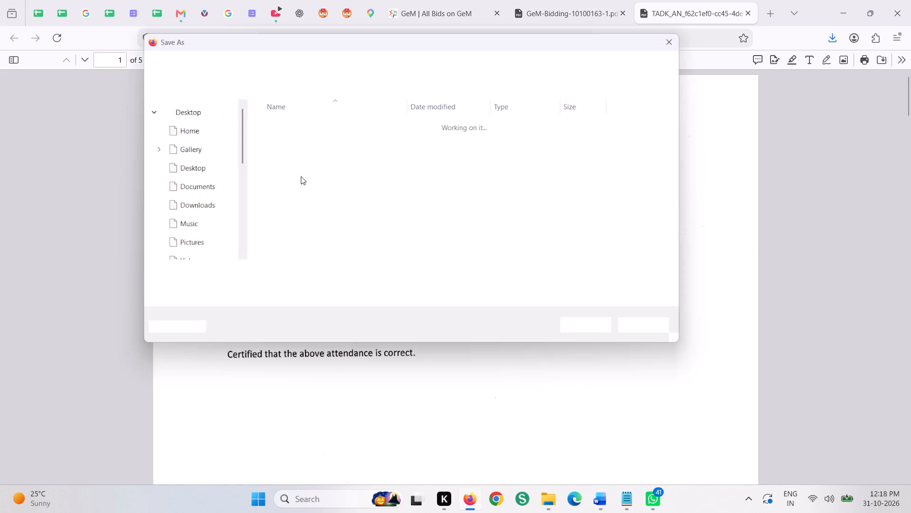
type("BUYER ADDED ATC 03")
key("Return")
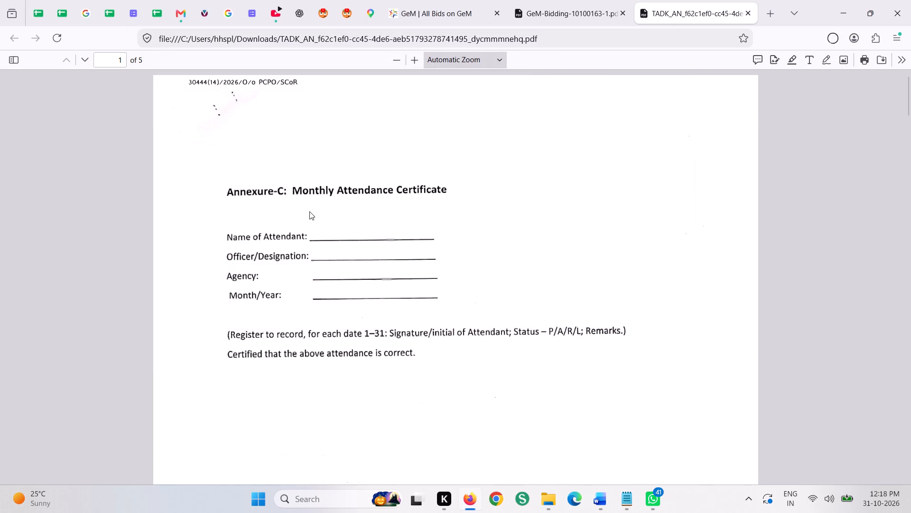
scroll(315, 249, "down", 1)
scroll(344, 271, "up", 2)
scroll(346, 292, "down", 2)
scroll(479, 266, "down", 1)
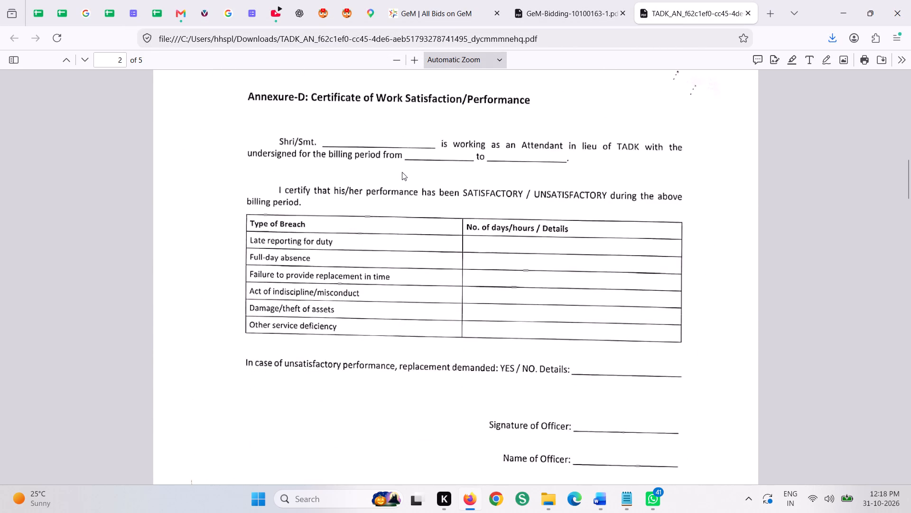
In the REQUIRED DOCUMENTS Word document, delete all list content after "1.SHOPACT –" and start item 2.
key("alt+Tab")
key("alt+Tab")
key("super+Tab")
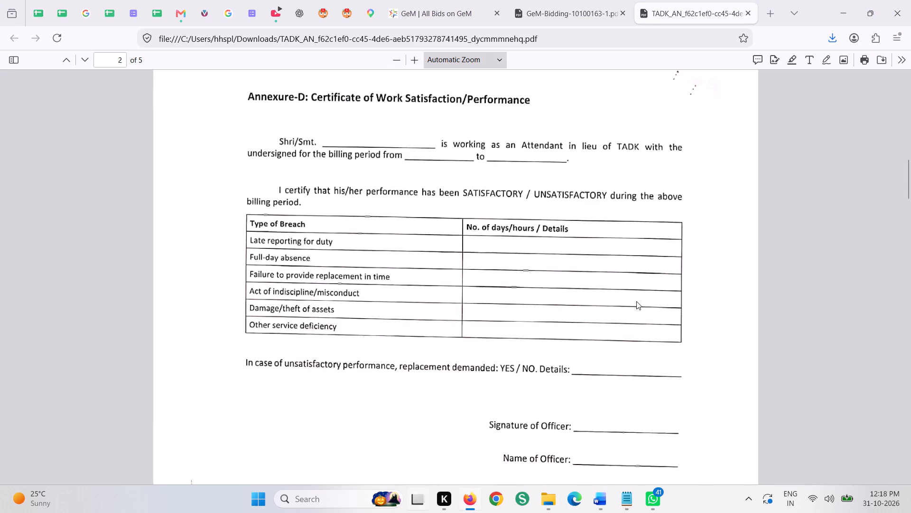
left_click(545, 85)
scroll(454, 346, "down", 3)
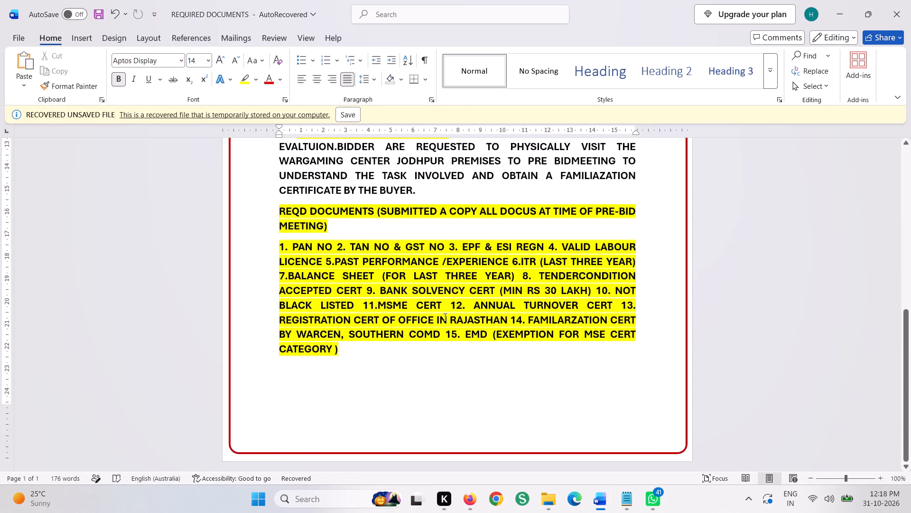
scroll(379, 357, "up", 2)
left_click_drag(346, 158, 345, 158)
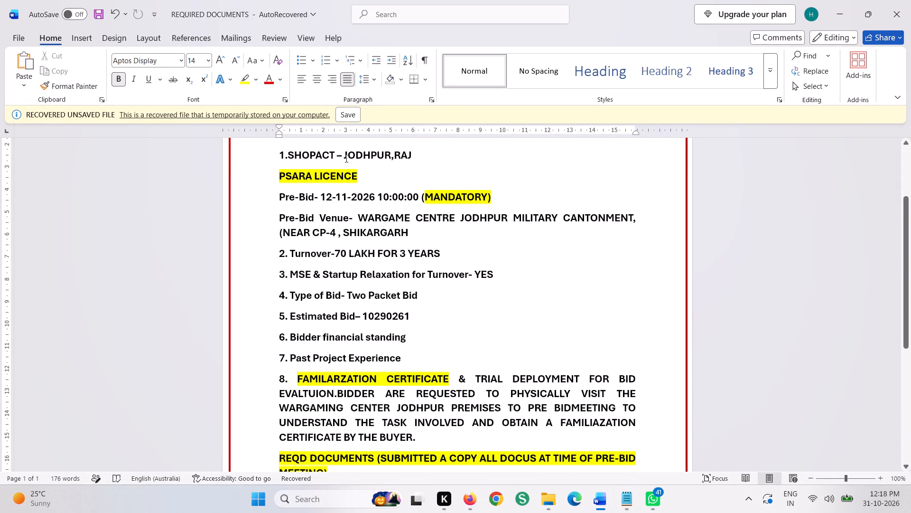
left_click_drag(345, 158, 558, 509)
key("BackSpace")
key("Return")
type("2.")
Copy "Visakhapatnam, Andhra pradesh" from the bid's consignee address into the SHOPACT line, keeping it on one line.
key("alt+Tab")
key("alt+Tab")
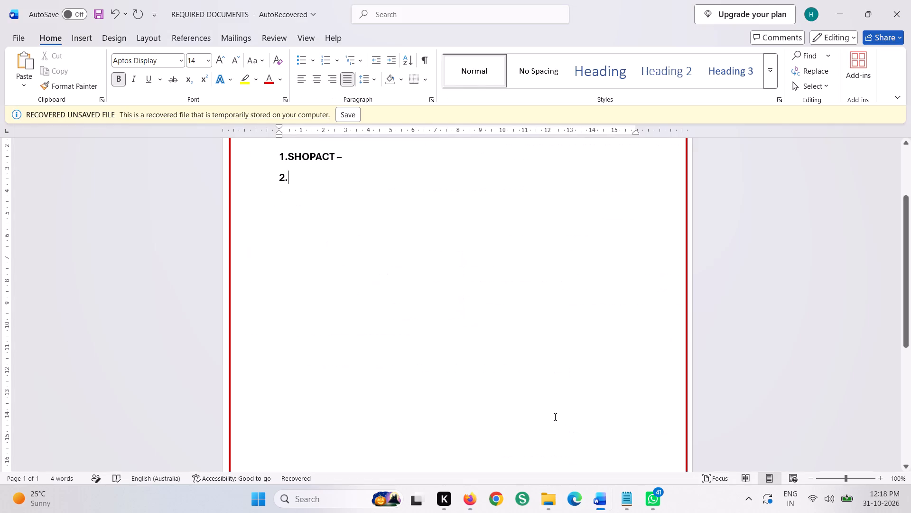
key("alt+Tab")
left_click(497, 0)
left_click(558, 0)
scroll(523, 310, "down", 3)
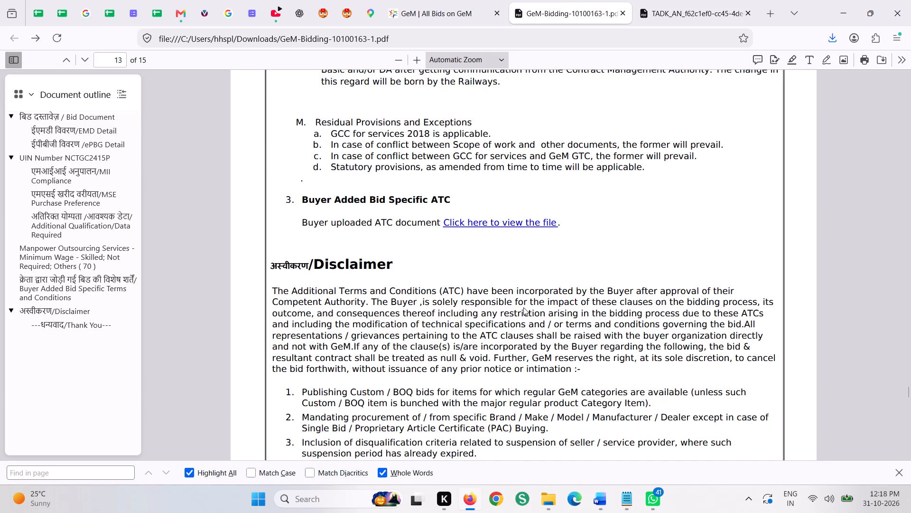
scroll(524, 300, "up", 12)
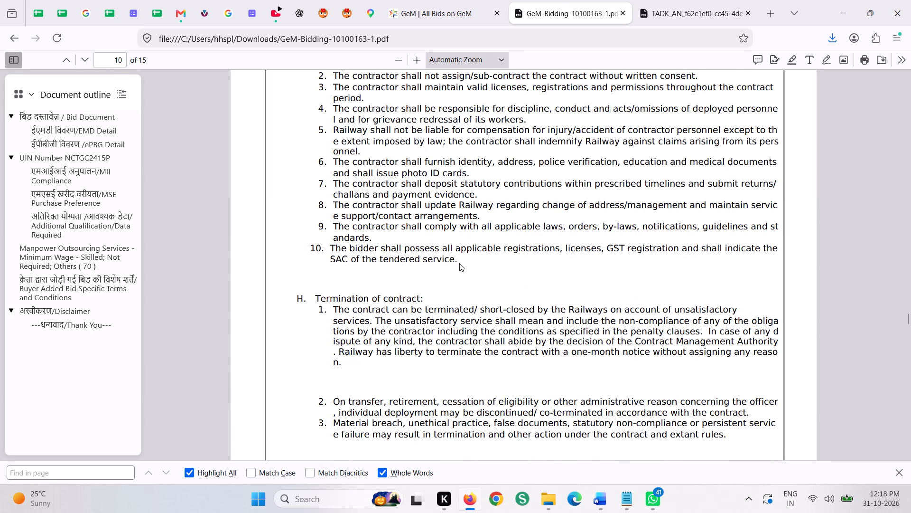
scroll(587, 328, "up", 16)
scroll(640, 313, "down", 2)
scroll(600, 298, "up", 2)
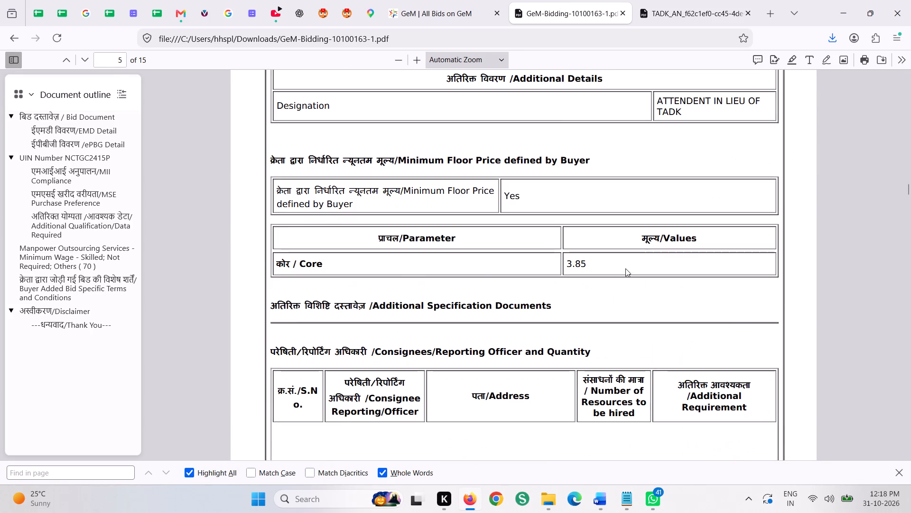
scroll(561, 309, "down", 3)
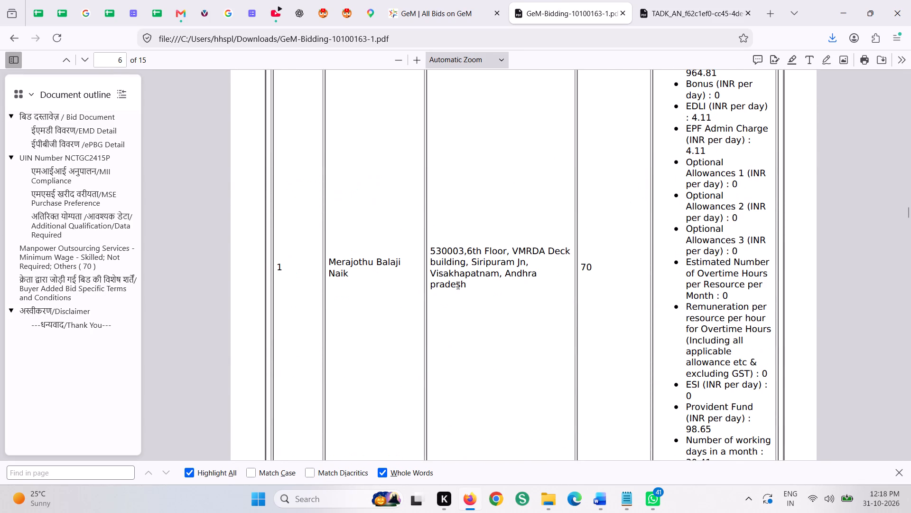
left_click(433, 272)
left_click_drag(433, 272, 470, 287)
key("ctrl+c")
key("ctrl+c")
key("alt+Tab")
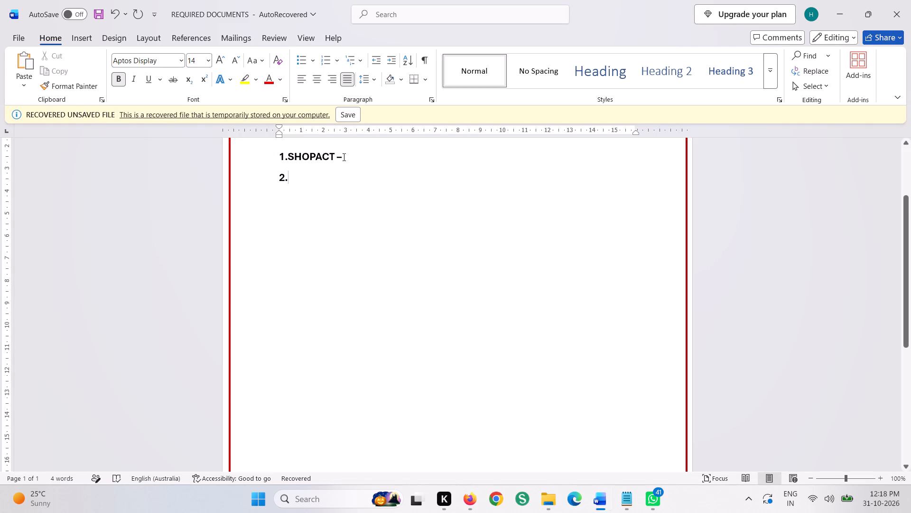
left_click(342, 155)
key("ctrl+v")
left_click(274, 173)
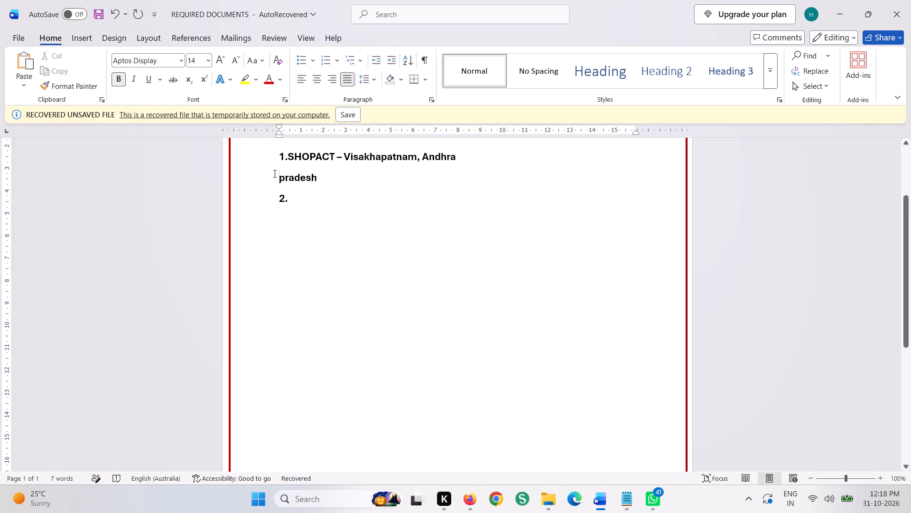
key("BackSpace")
key("space")
Look up the consignee PIN code 530003 on Google from the bid document, and close the results.
key("alt+Tab")
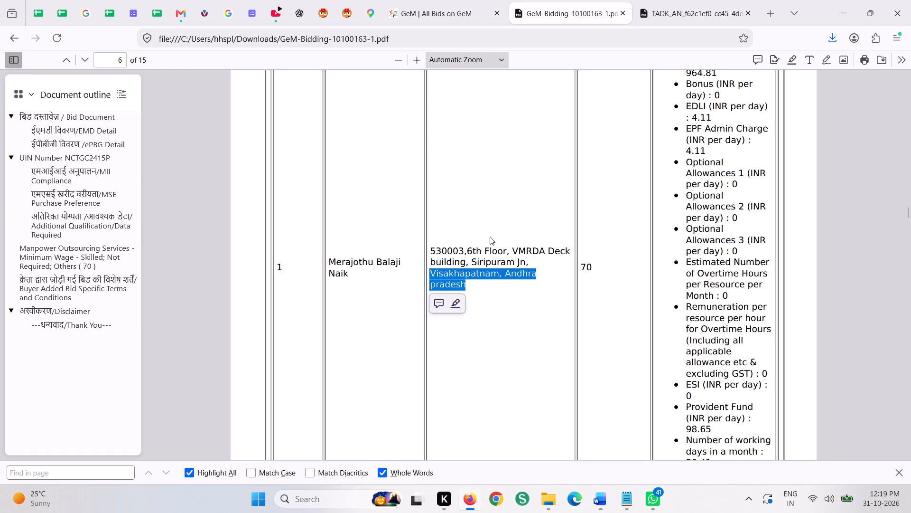
double_click(450, 248)
right_click(450, 248)
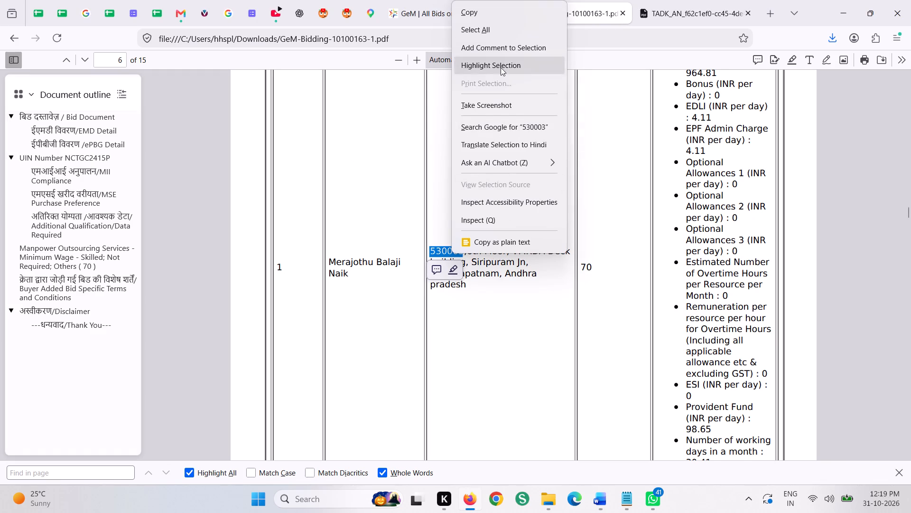
left_click(522, 126)
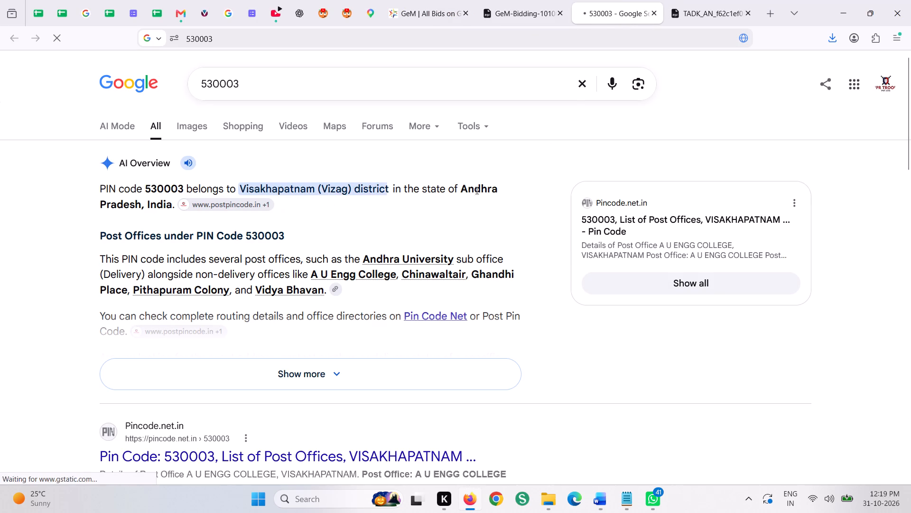
left_click(650, 0)
left_click(656, 13)
Complete item 2 of the Word list as "SERVICE CHARGE-3.85%".
key("alt+Tab")
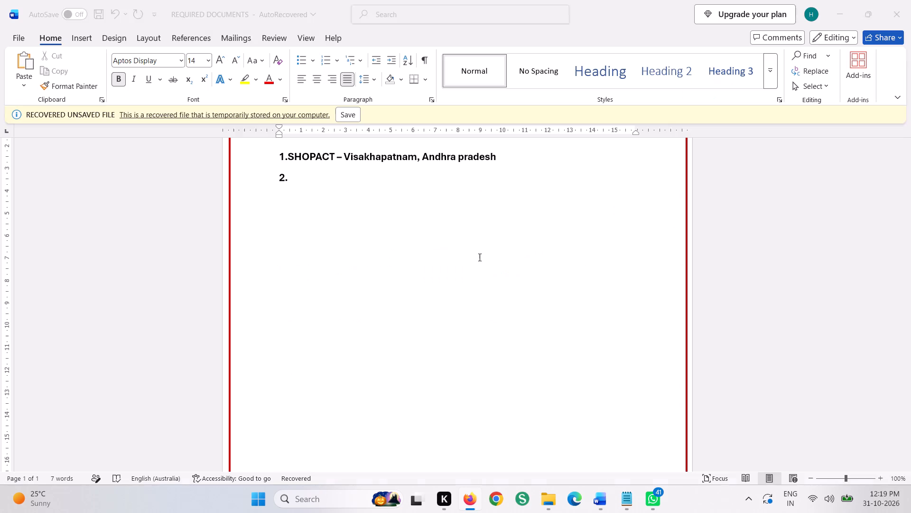
left_click(301, 178)
type("SERVICE CHARGE")
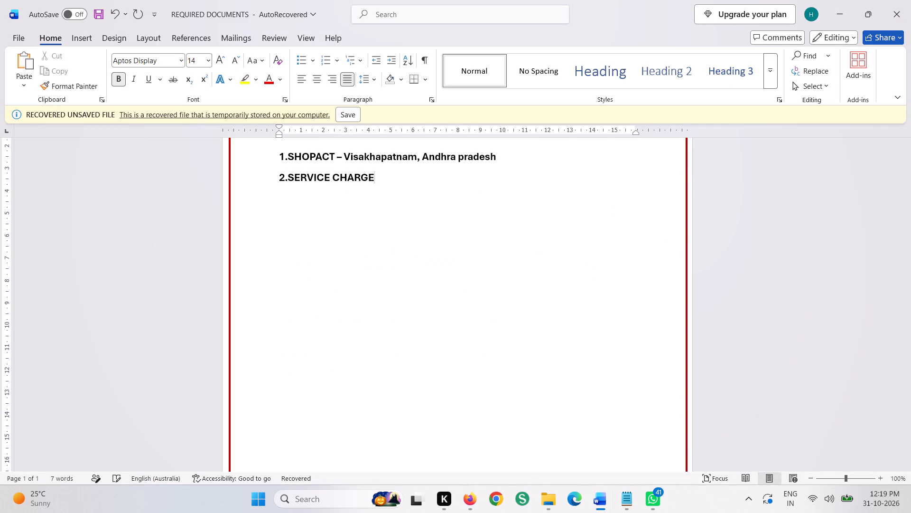
key("minus")
type("3.85")
key("shift+percent")
Add item 3 as "Turnover-333.57 LAKH FOR 3 YEARS", using the bid's minimum average annual turnover details.
key("Return")
type("3.")
key("alt+Tab")
scroll(427, 299, "up", 9)
scroll(444, 278, "down", 1)
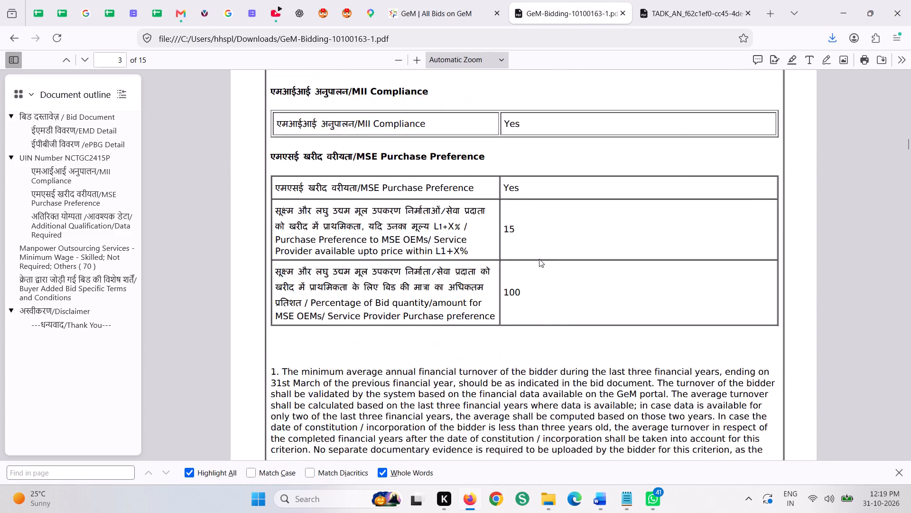
scroll(545, 252, "down", 2)
scroll(512, 285, "up", 4)
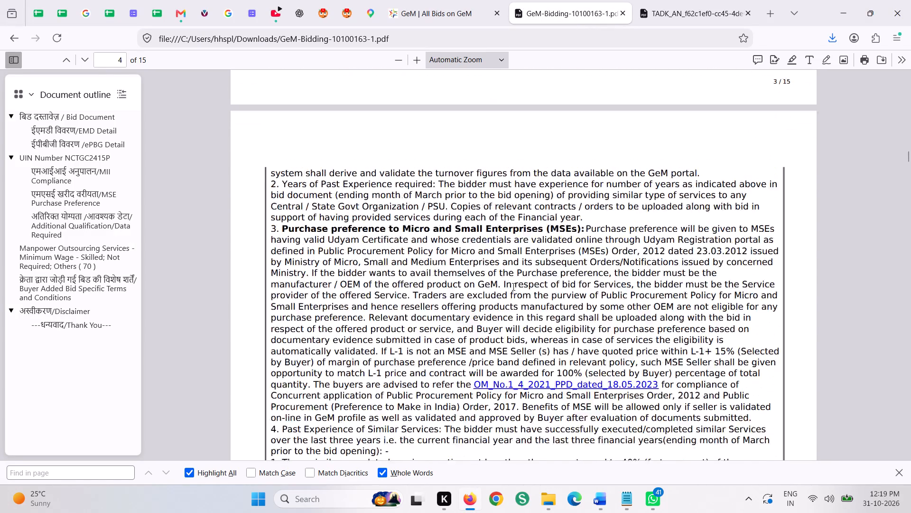
scroll(513, 287, "up", 6)
scroll(513, 285, "down", 1)
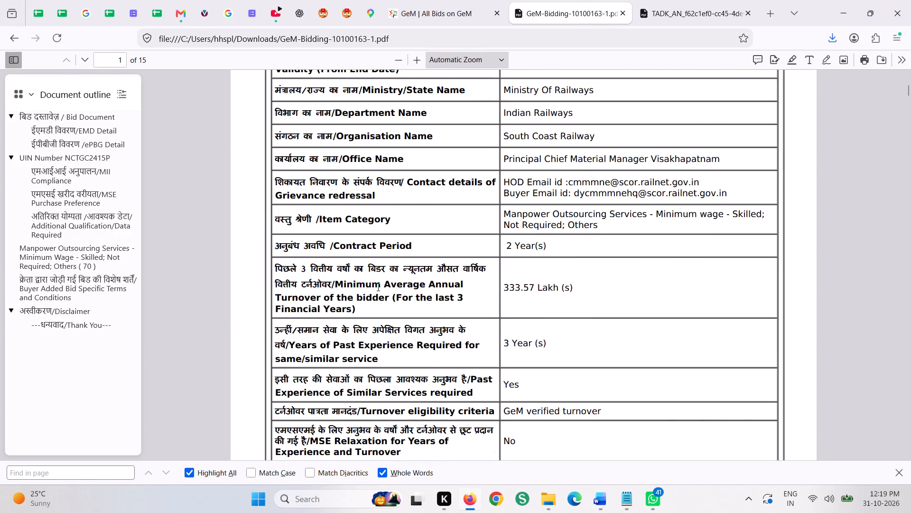
double_click(288, 299)
key("ctrl+c")
key("ctrl+c")
key("alt+Tab")
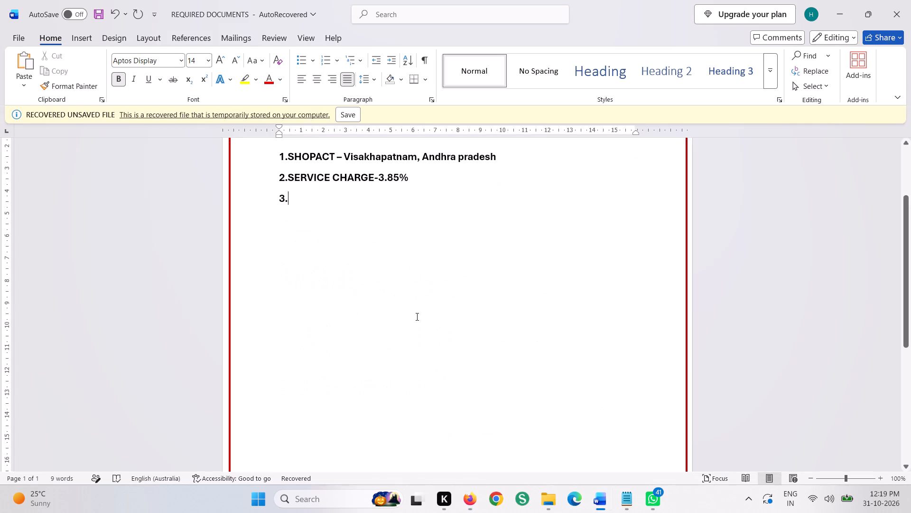
key("ctrl+v")
key("minus")
key("alt+Tab")
key("alt+Tab")
type("333.57")
key("alt+Tab")
key("alt+Tab")
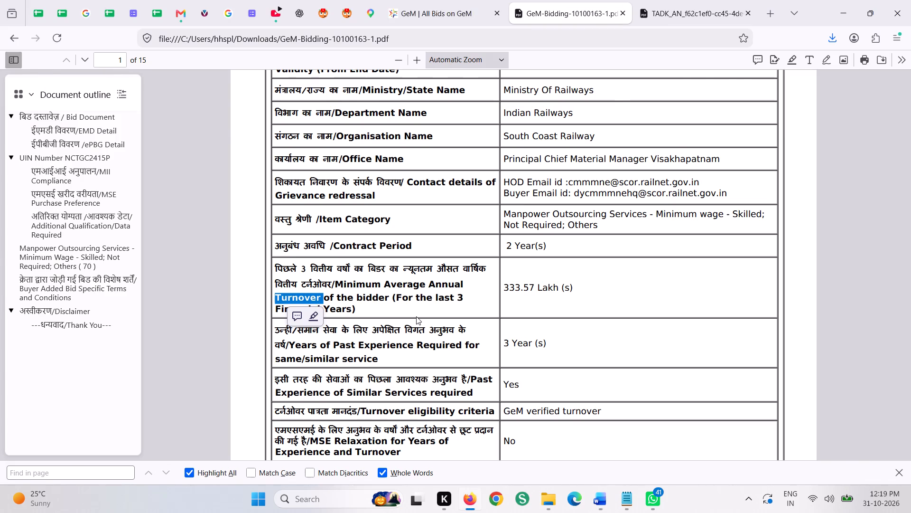
key("space")
type("LAKH FOR 3 YEARS")
key("space")
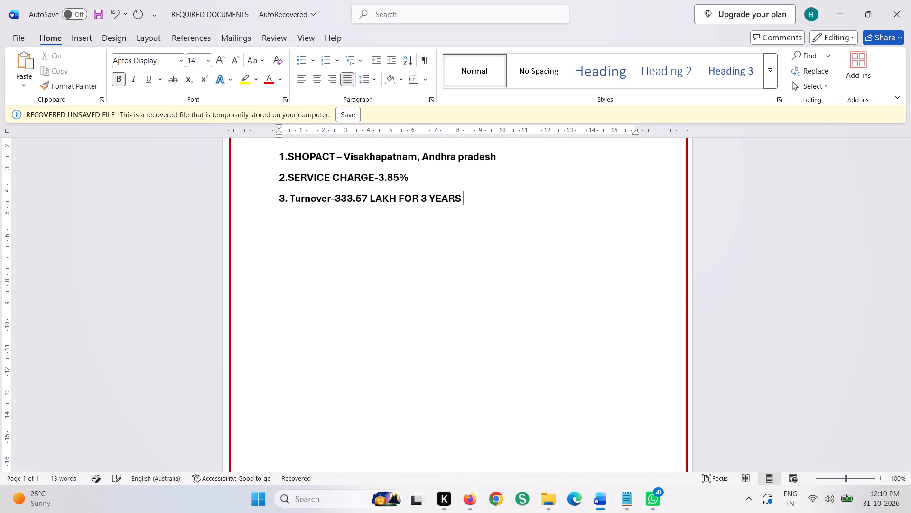
Add item 4 with the bid's wording "MSE Relaxation for Years of Experience and Turnover" on a single line.
key("Return")
type("4.")
key("alt+Tab")
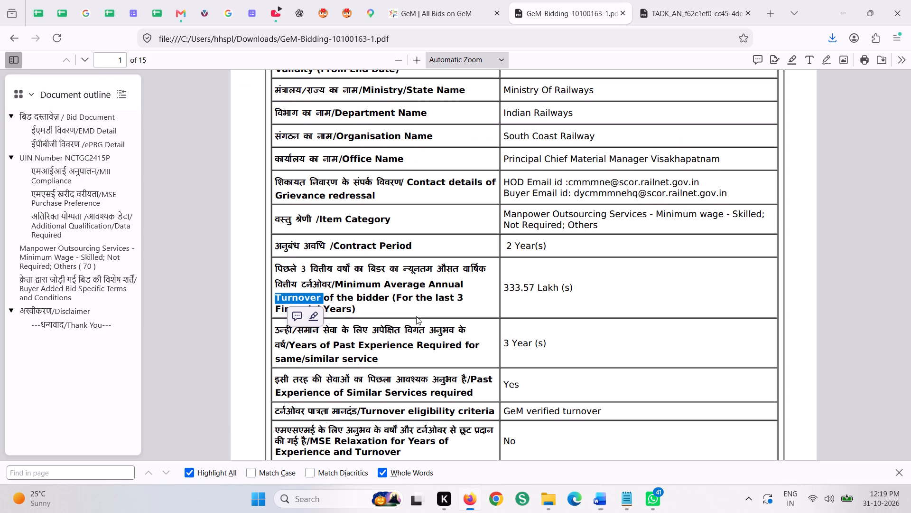
scroll(416, 316, "down", 1)
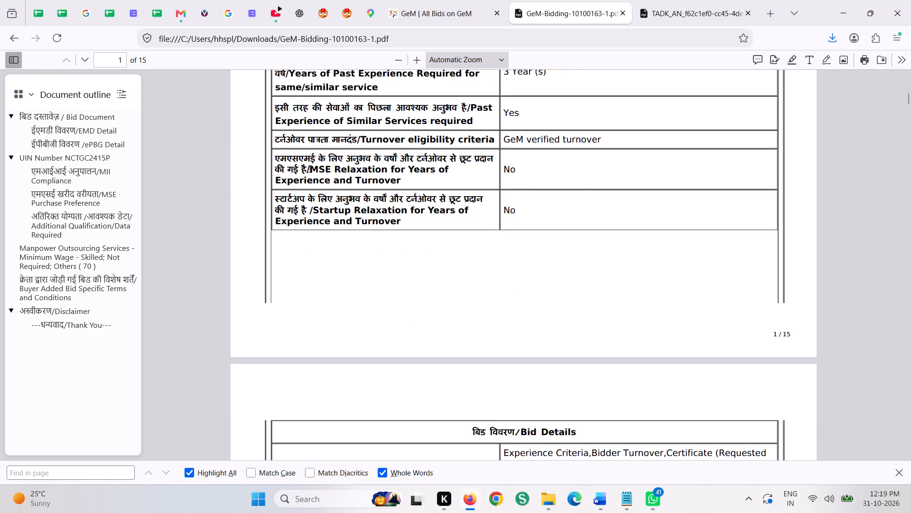
left_click(313, 170)
left_click_drag(313, 170, 405, 179)
key("ctrl+c")
key("ctrl+c")
key("alt+Tab")
key("ctrl+v")
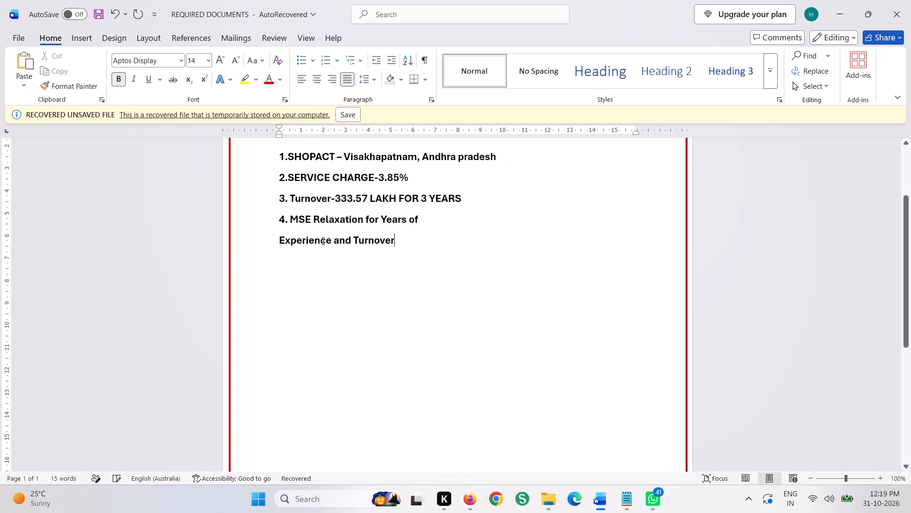
left_click(279, 240)
key("BackSpace")
key("space")
Insert "& Startup" after MSE in item 4 using the bid's wording, and end the line with "- NO".
key("alt+Tab")
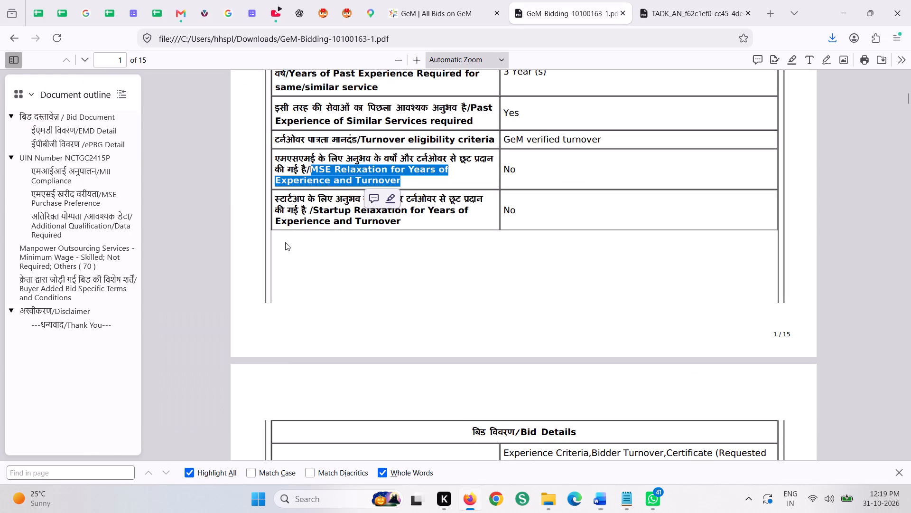
double_click(324, 214)
key("ctrl+c")
key("ctrl+c")
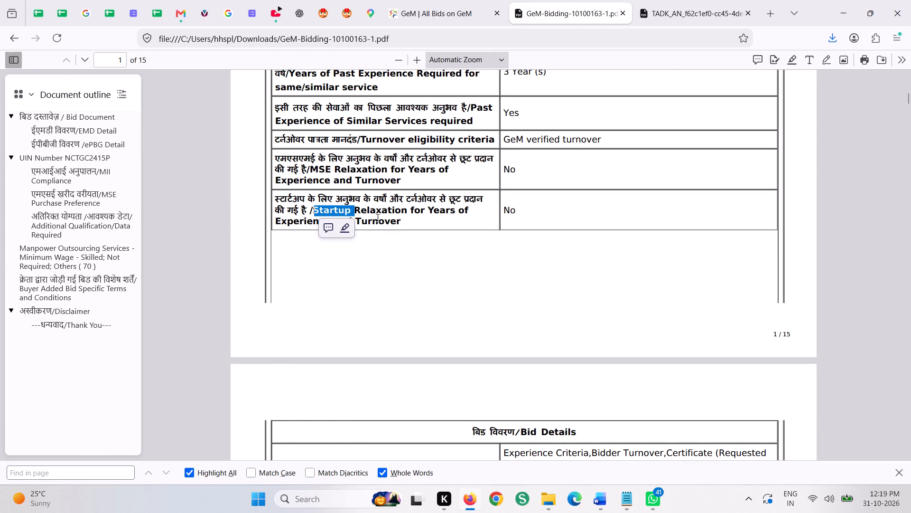
key("alt+Tab")
left_click(315, 218)
type("&")
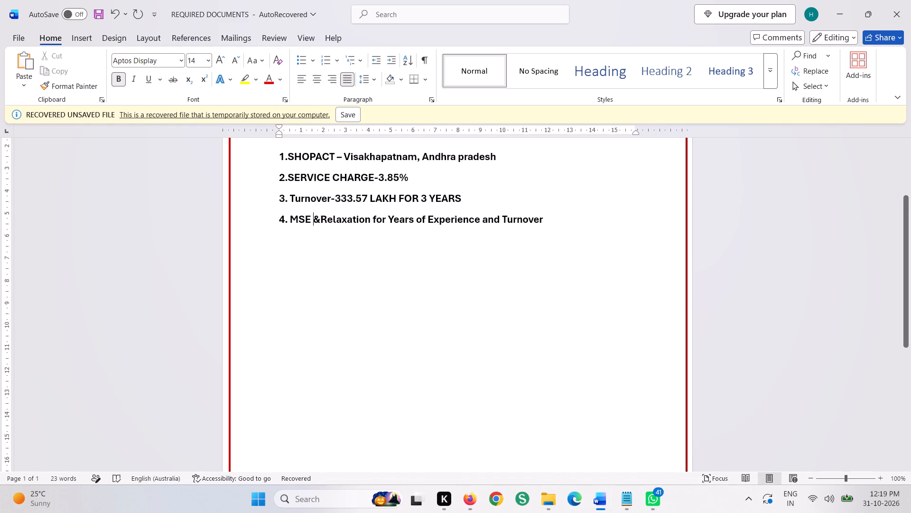
key("space")
key("ctrl+v")
left_click(603, 221)
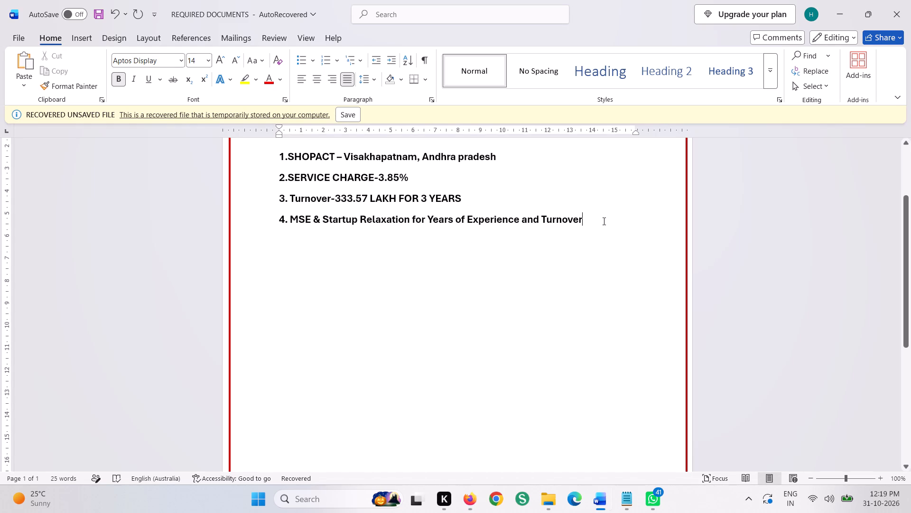
type("- NO")
key("space")
Add item 5 as "Type of Bid- Two Packet Bid", copying the label and value from the bid details.
key("Return")
type("5.")
key("alt+Tab")
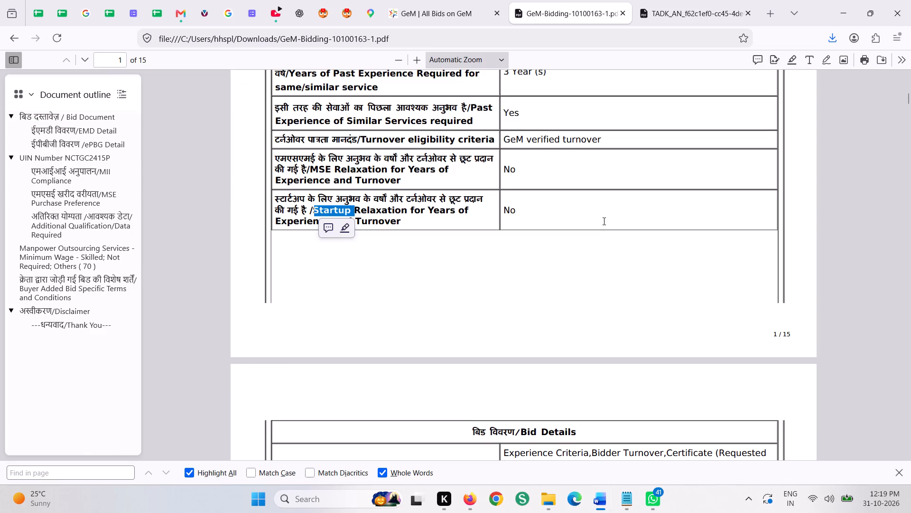
scroll(586, 230, "down", 2)
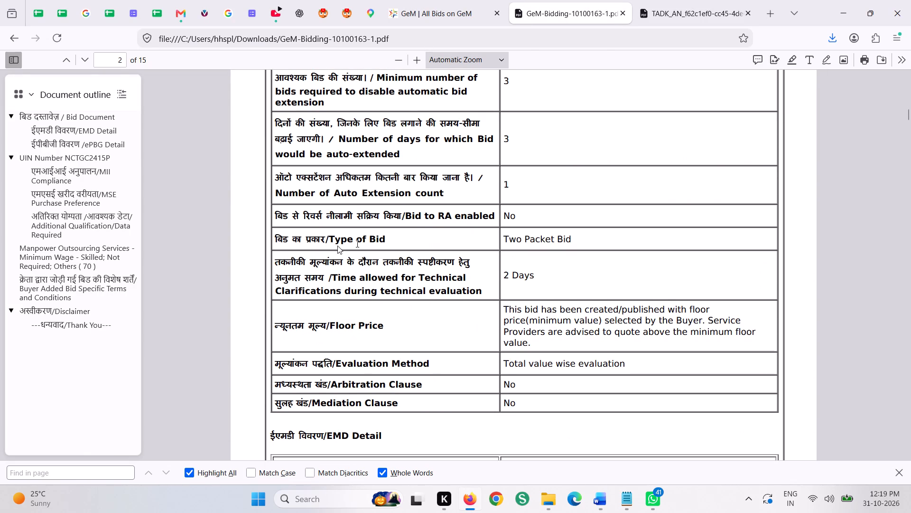
left_click(337, 242)
left_click_drag(337, 242, 423, 234)
key("ctrl+c")
key("alt+Tab")
key("ctrl+v")
key("minus")
key("alt+Tab")
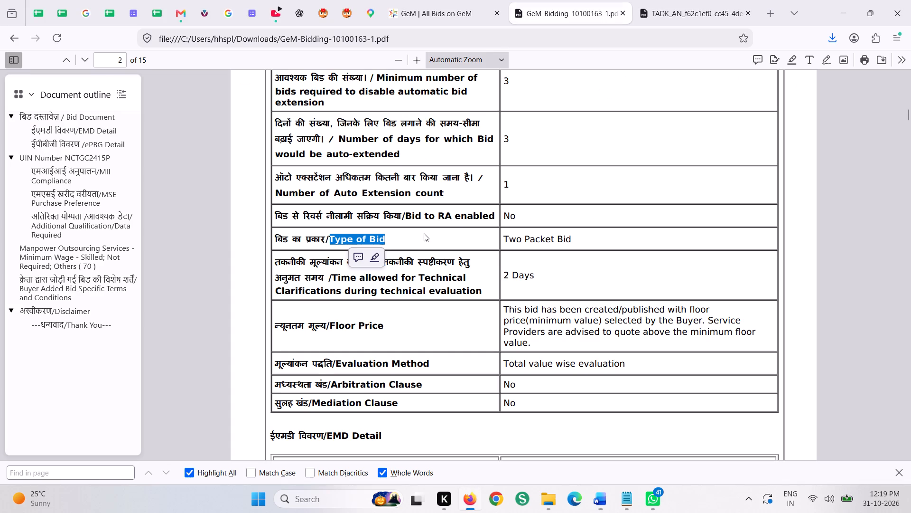
triple_click(517, 243)
key("ctrl+c")
key("alt+Tab")
key("ctrl+v")
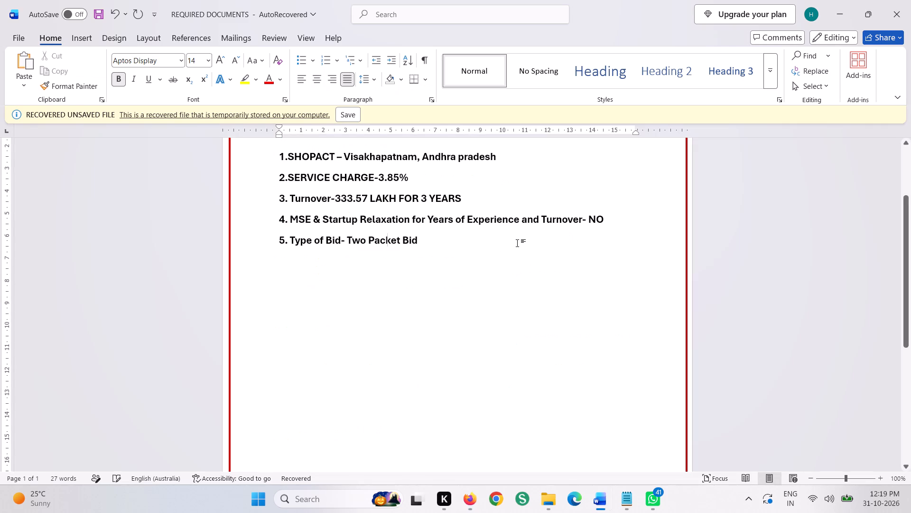
Start item 6 in the Word list and open the bid's linked Scope of work & Job description PDF.
key("Return")
type("6.")
key("alt+Tab")
scroll(517, 243, "down", 2)
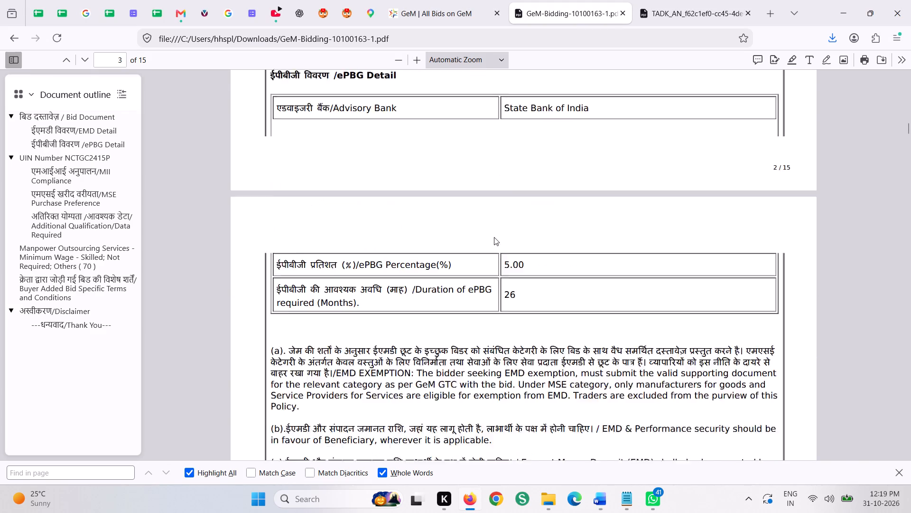
scroll(493, 235, "down", 5)
scroll(508, 215, "up", 1)
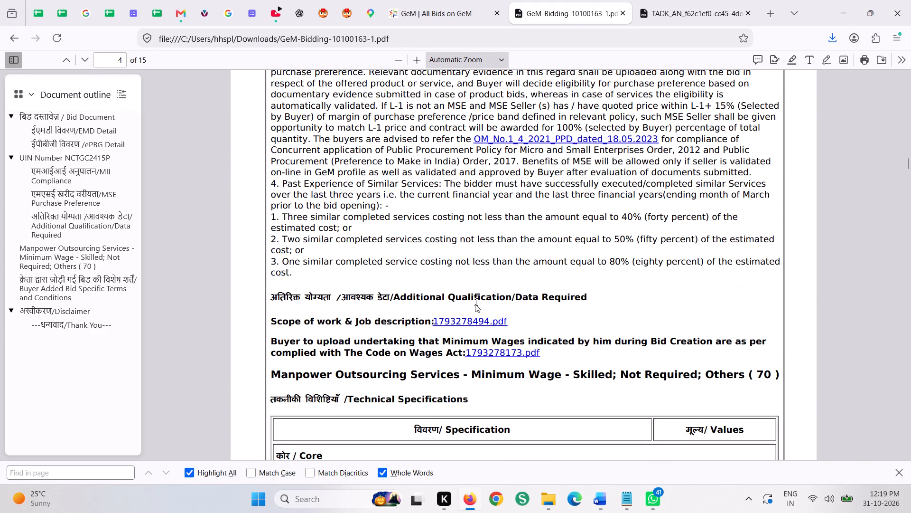
left_click(473, 321)
Copy the definition from "Similar service" through "Autonomous Body" under Eligibility Criteria for Bidders into item 6 of the Word list.
scroll(298, 283, "down", 9)
scroll(332, 277, "up", 6)
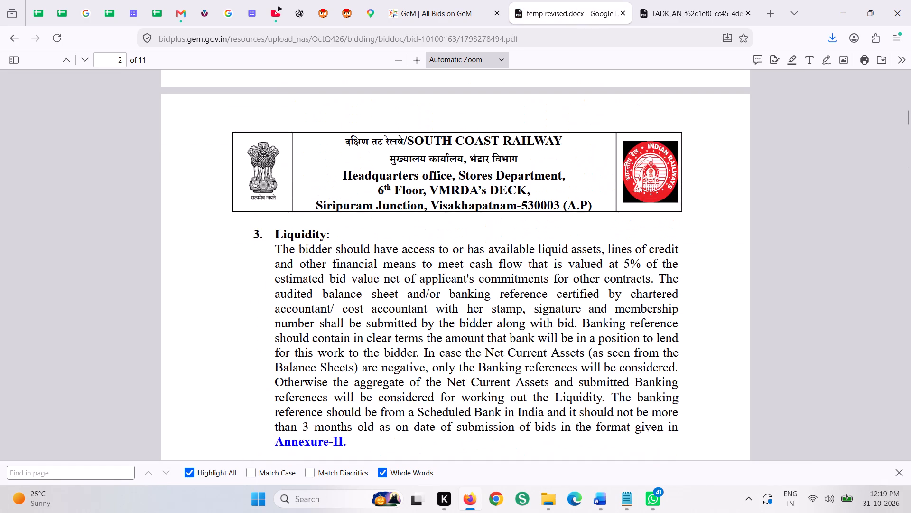
scroll(338, 270, "up", 8)
scroll(357, 277, "down", 1)
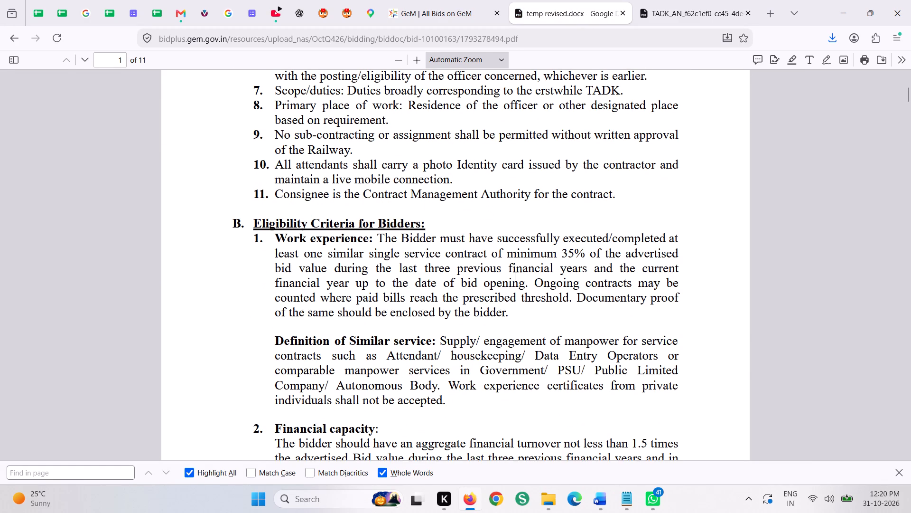
scroll(523, 312, "down", 1)
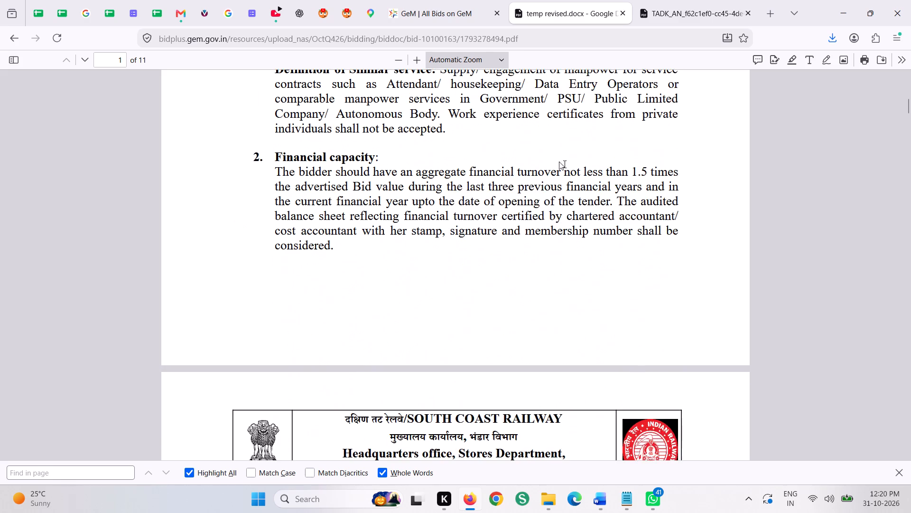
scroll(514, 146, "up", 1)
left_click(352, 339)
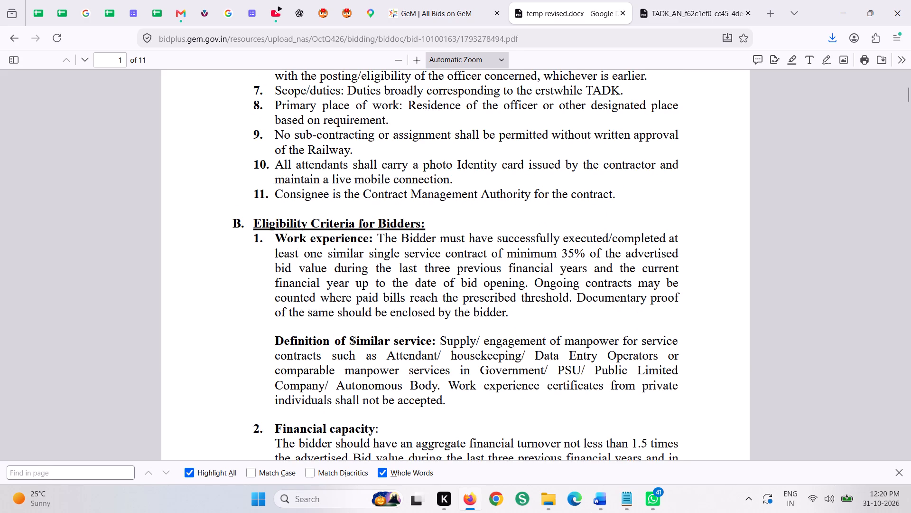
left_click_drag(352, 339, 434, 384)
key("ctrl+c")
key("ctrl+c")
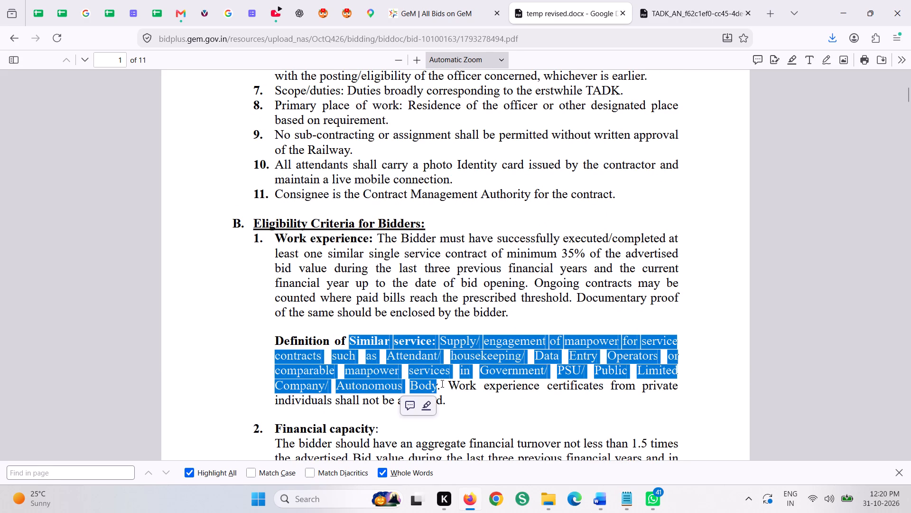
key("ctrl+c")
key("alt+Tab")
key("ctrl+v")
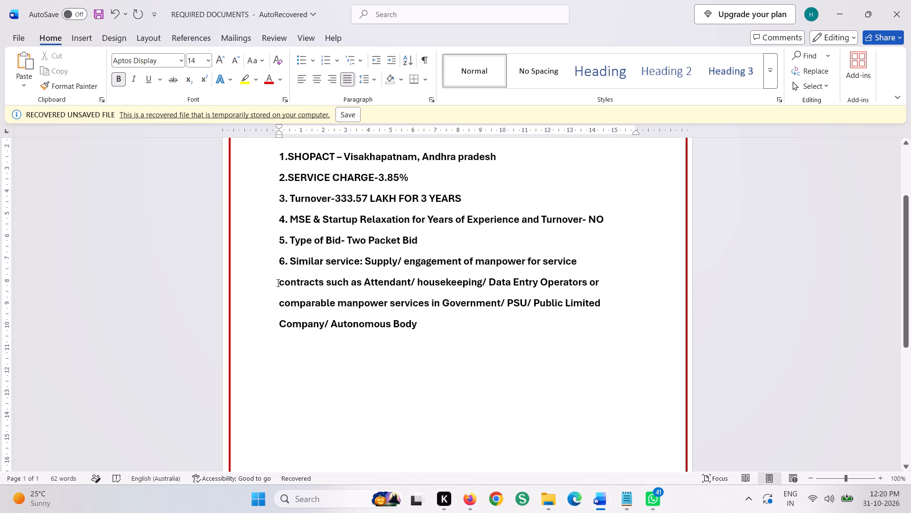
Join the broken lines of item 6 into one continuous paragraph.
left_click(277, 282)
key("BackSpace")
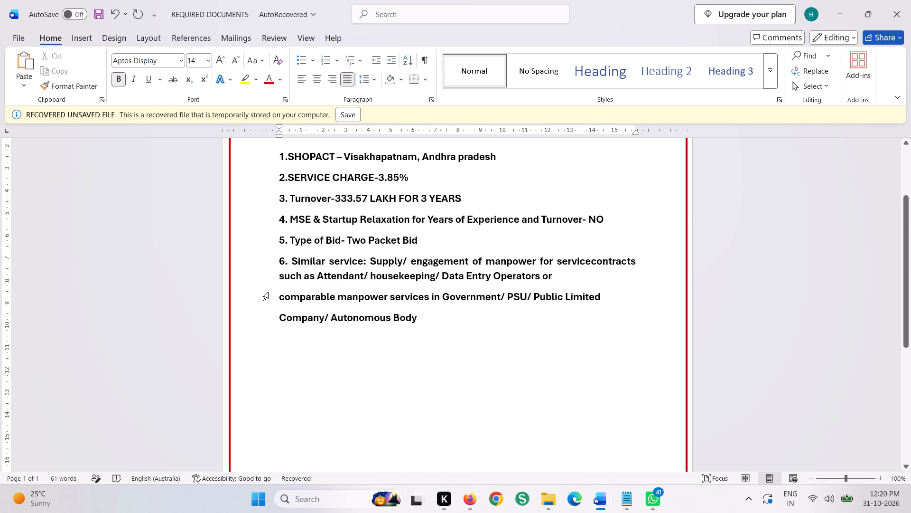
left_click(278, 295)
key("BackSpace")
left_click(279, 310)
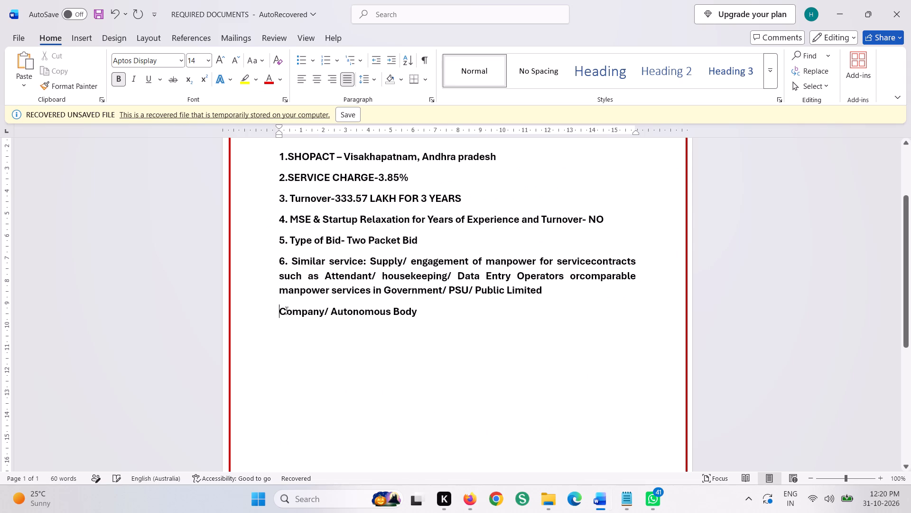
key("BackSpace")
Highlight the similar service text of item 6 in yellow.
left_click(371, 304)
left_click_drag(294, 261, 389, 303)
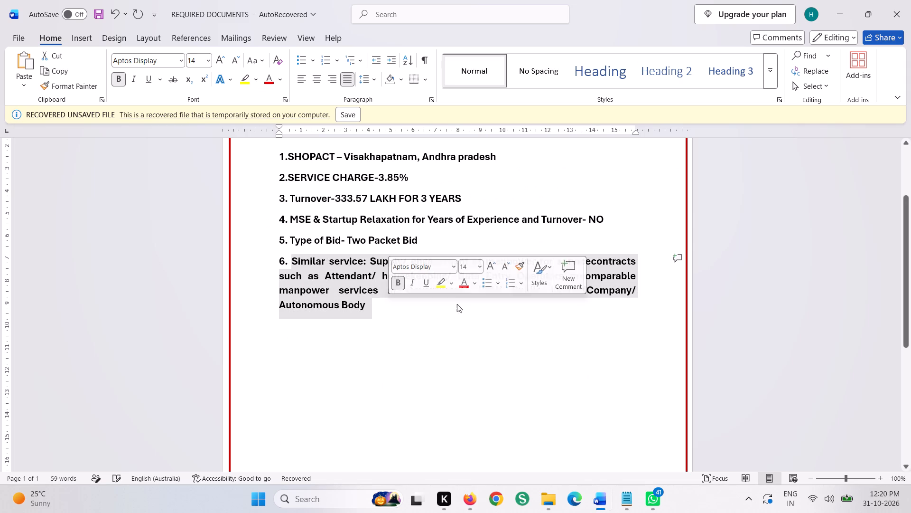
left_click(446, 283)
Add item 7 as "Financial standing", copying the heading words from clause 4 of the scope of work document.
left_click(393, 312)
key("Return")
type("7.")
key("alt+Tab")
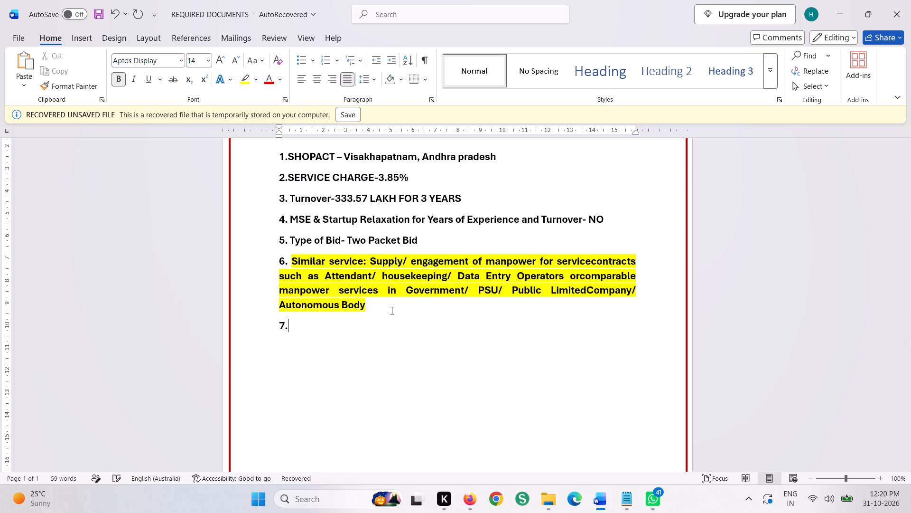
scroll(390, 290, "down", 1)
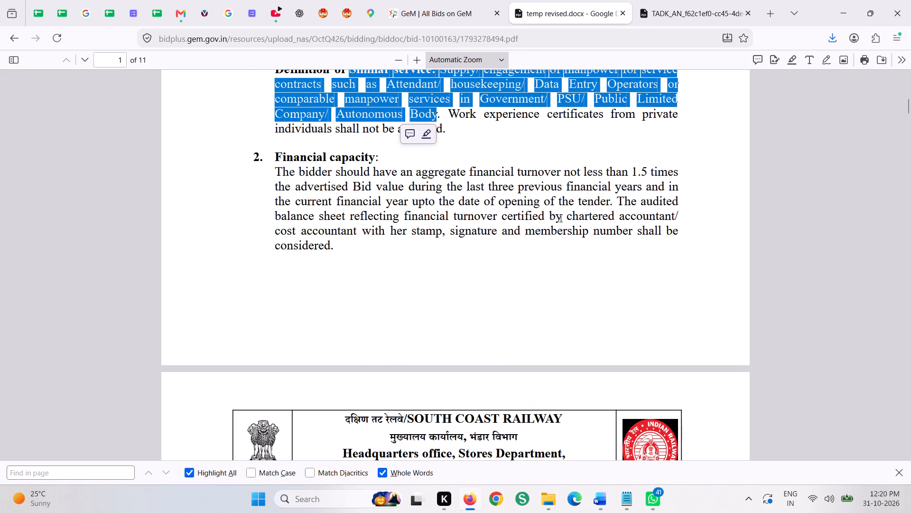
scroll(544, 273, "down", 1)
scroll(467, 274, "down", 1)
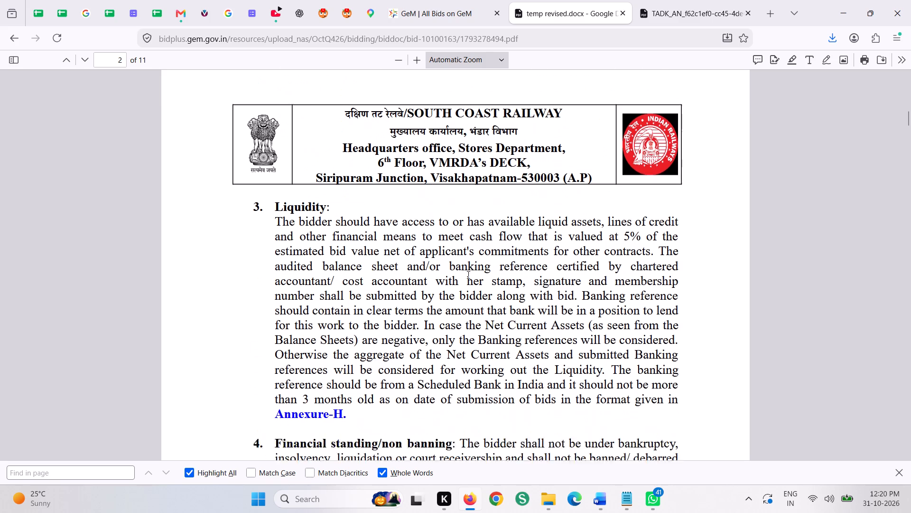
scroll(479, 207, "up", 1)
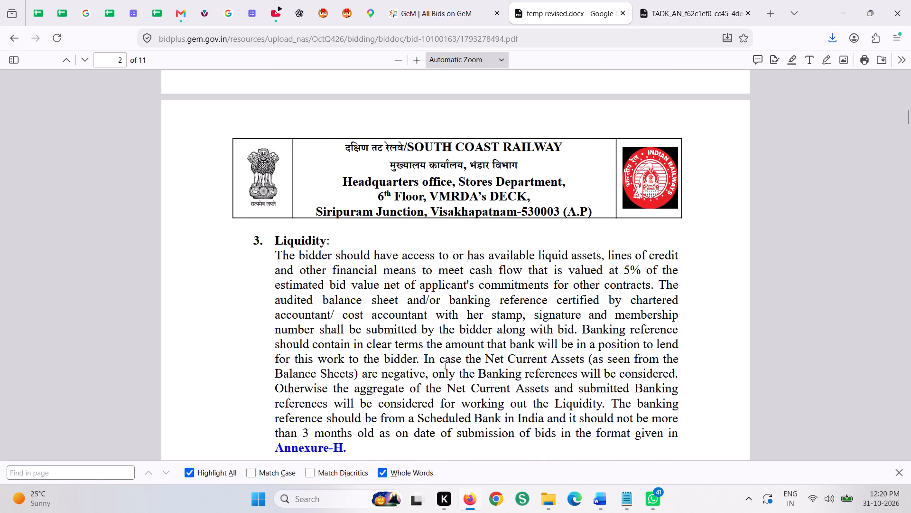
scroll(409, 376, "down", 1)
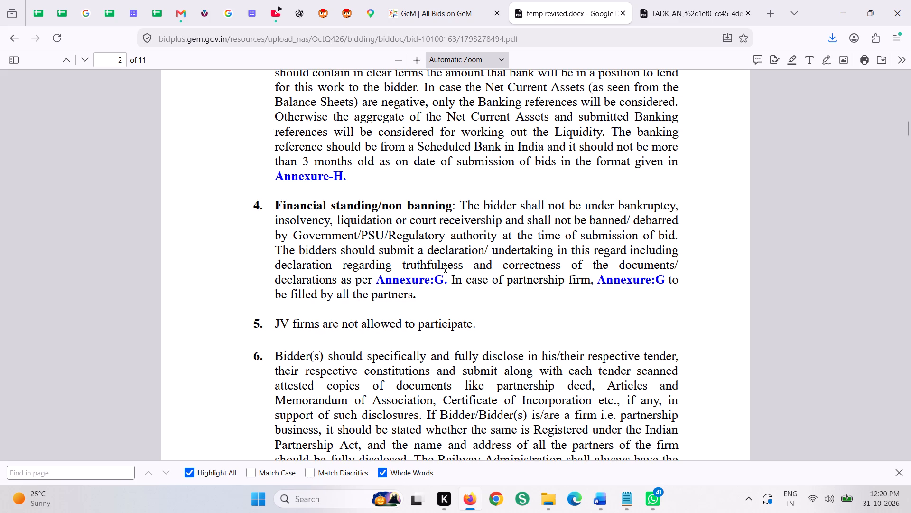
left_click(280, 203)
left_click_drag(280, 203, 354, 204)
key("ctrl+c")
key("ctrl+c")
key("ctrl+c")
key("alt+Tab")
key("ctrl+v")
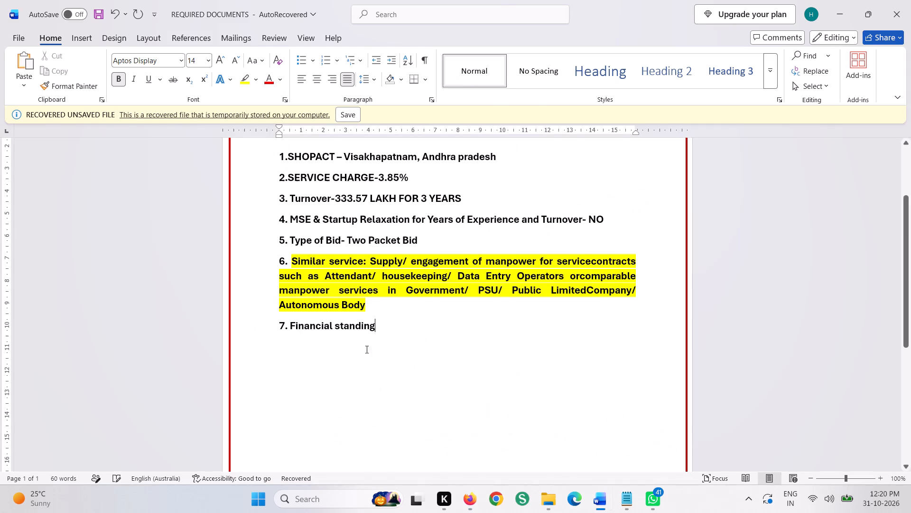
Complete item 7 with "AS PER ANNEXURE-G" after Financial standing.
key("alt+Tab")
key("alt+Tab")
key("space")
type("AS PER ANNEXURE-G")
Add item 8 as "Memorandum of Association, Certificate of Incorporation", copying the wording from clause 6 of the scope document.
key("Return")
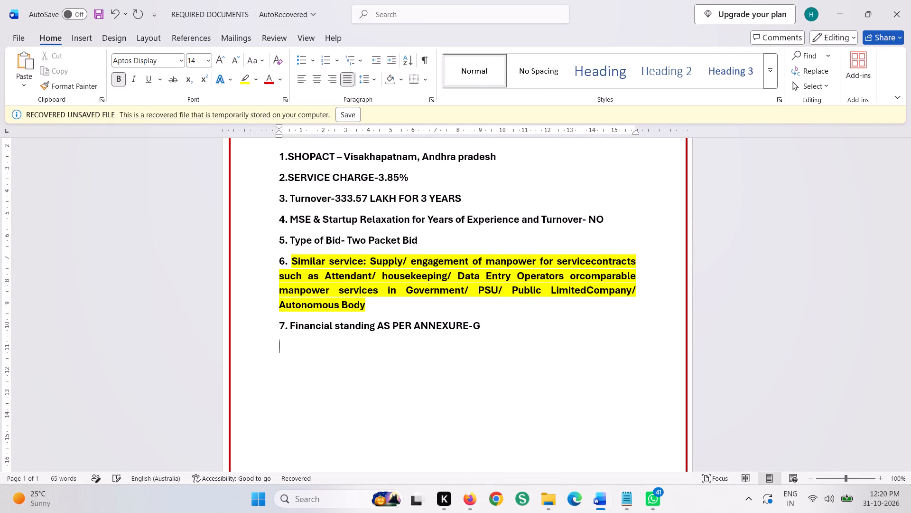
type("8.")
key("alt+Tab")
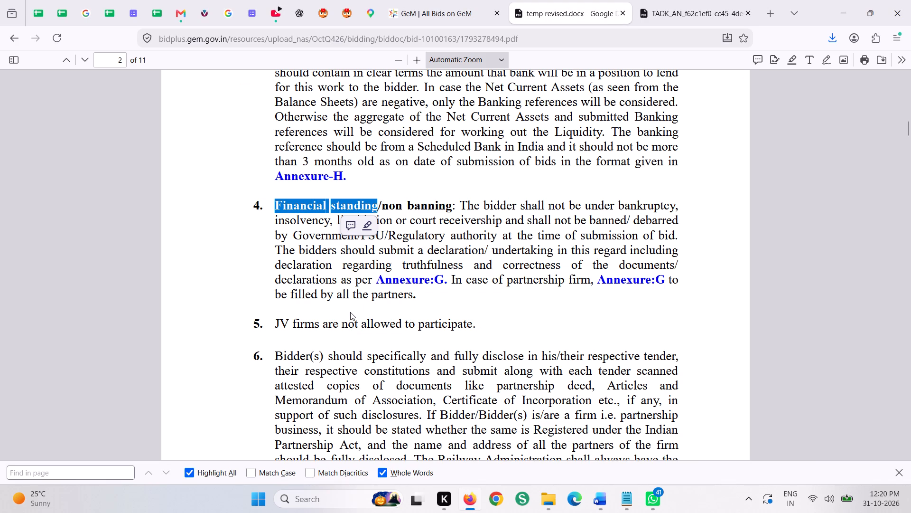
scroll(352, 318, "down", 1)
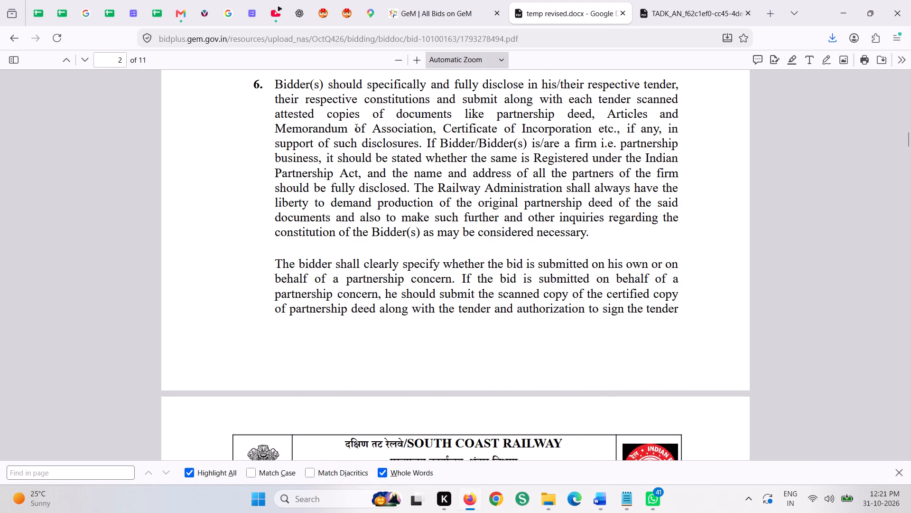
left_click(281, 127)
left_click_drag(281, 127, 569, 128)
key("ctrl+c")
key("ctrl+c")
key("ctrl+c")
key("ctrl+c")
key("alt+Tab")
key("ctrl+v")
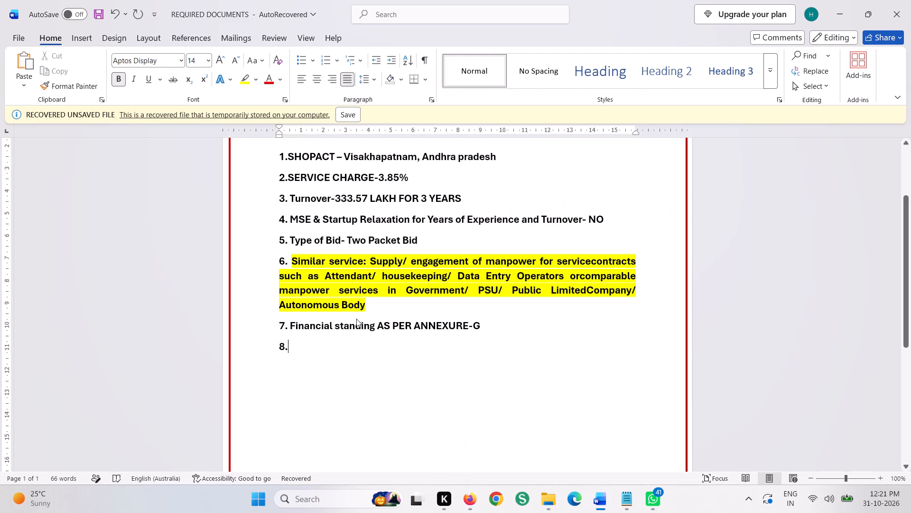
Add item 9 as "Power of Attorney", copying the words from the scope document's requirements for registered companies.
key("Return")
type("9.")
key("alt+Tab")
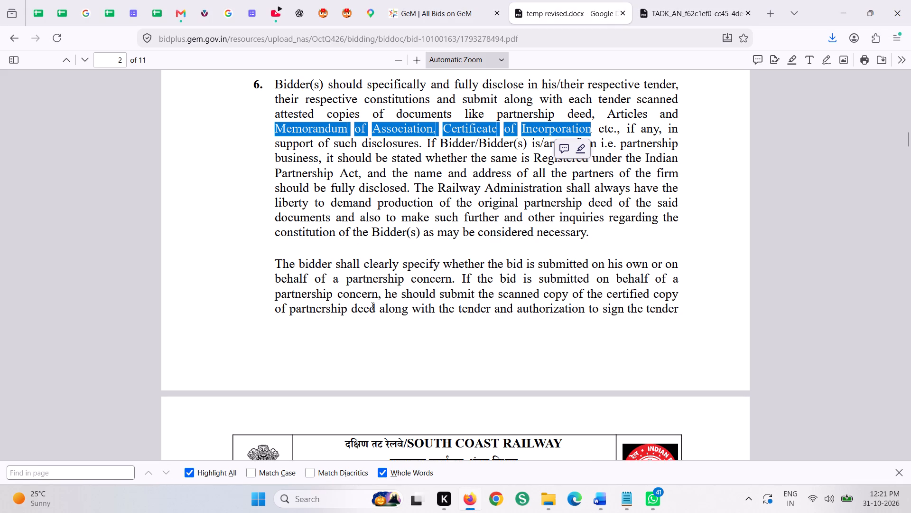
scroll(649, 307, "down", 1)
scroll(387, 269, "down", 1)
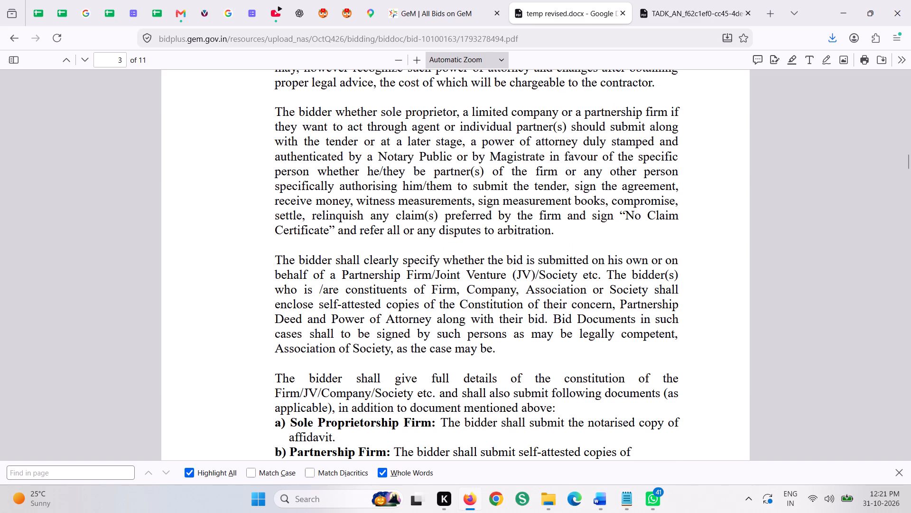
scroll(521, 314, "down", 1)
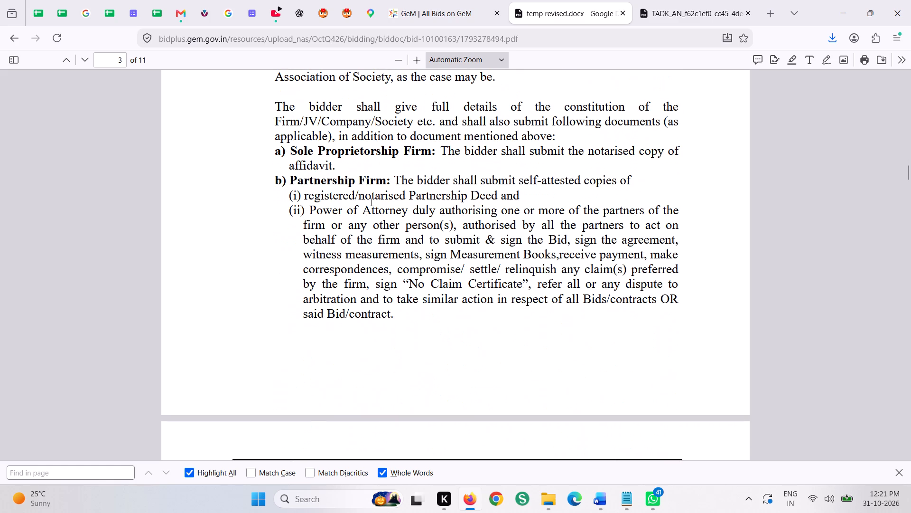
scroll(480, 270, "down", 1)
scroll(377, 240, "down", 1)
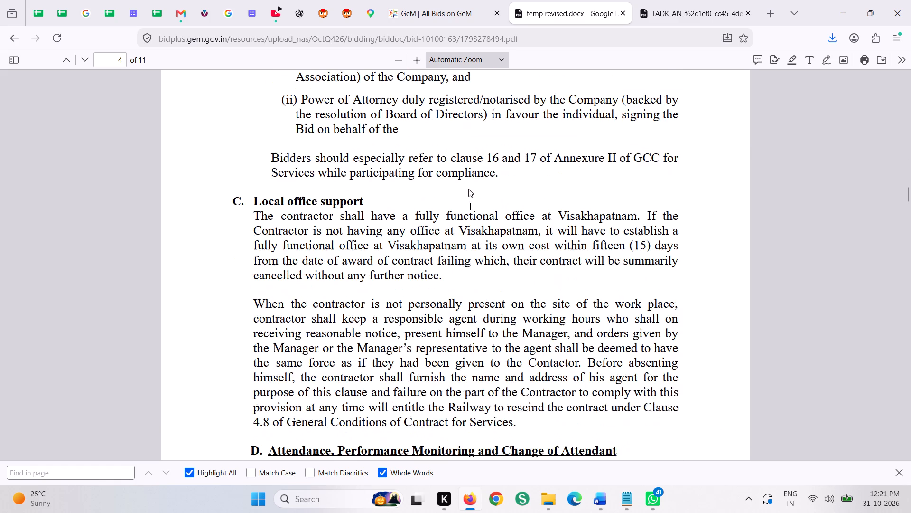
scroll(392, 144, "up", 1)
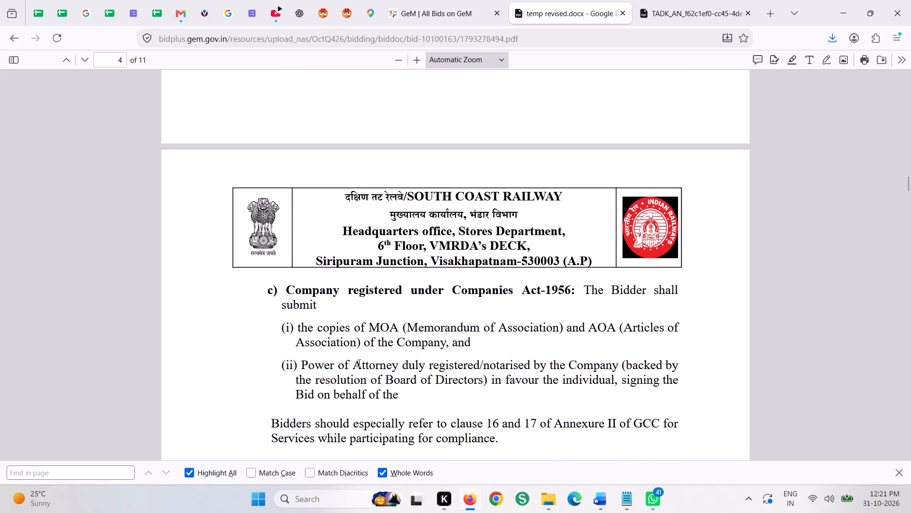
scroll(358, 363, "down", 1)
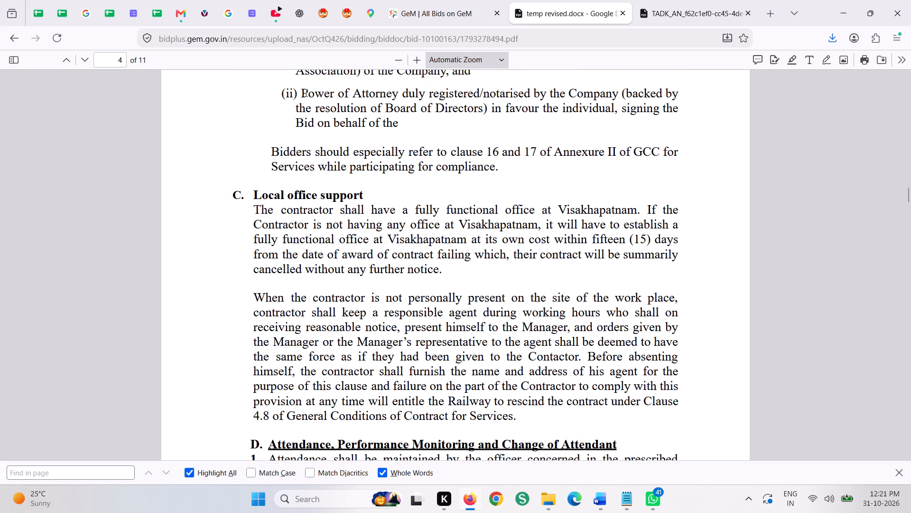
left_click(304, 91)
left_click_drag(304, 91, 374, 92)
key("ctrl+c")
key("ctrl+c")
key("alt+Tab")
key("ctrl+v")
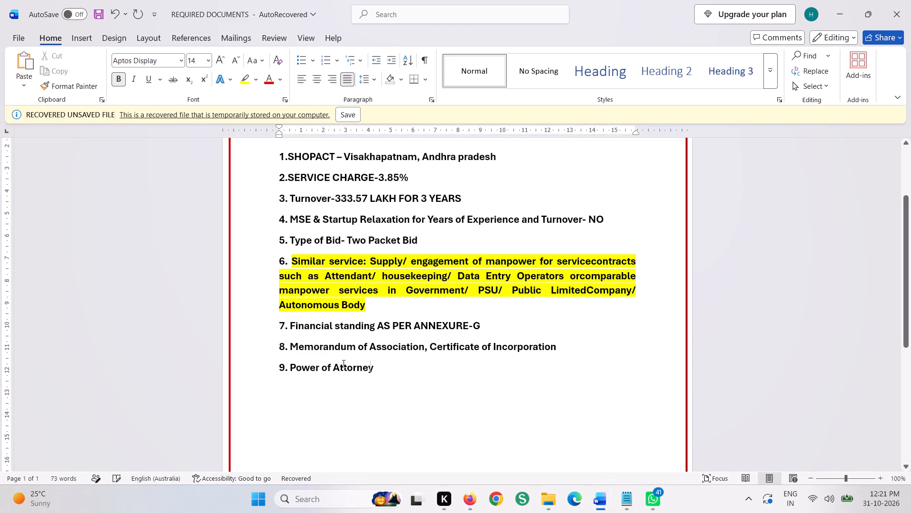
Start item 10 on a new line below Power of Attorney.
key("Return")
key("1")
key("0")
key("period")
Copy the Local office support wording from "it will have to establish" through "award of contract" and return to the end of item 1 in Word.
key("alt+Tab")
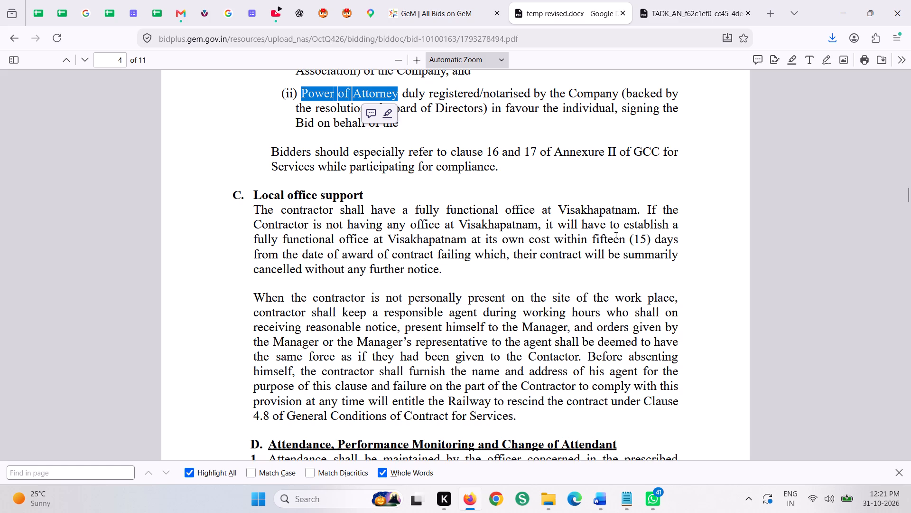
left_click(545, 224)
left_click_drag(545, 224, 425, 256)
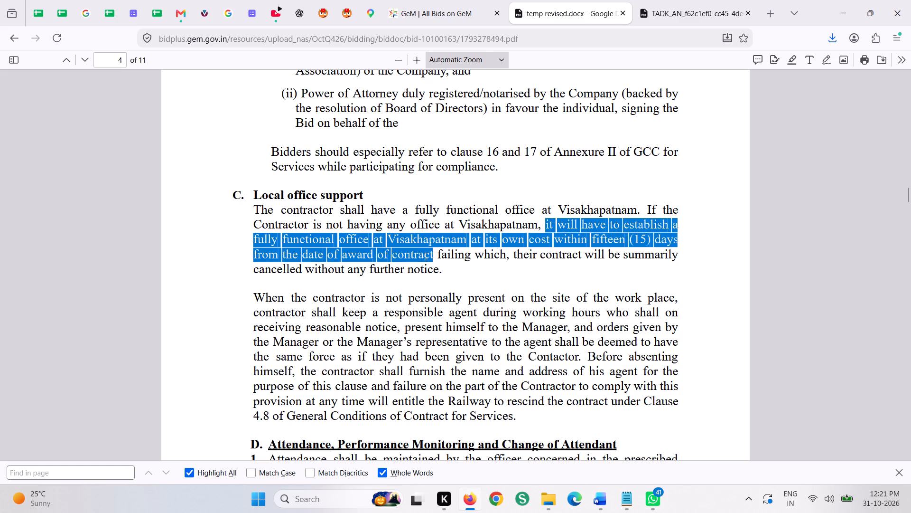
left_click_drag(425, 256, 432, 253)
key("ctrl+c")
key("ctrl+c")
key("ctrl+c")
key("alt+Tab")
scroll(439, 259, "up", 2)
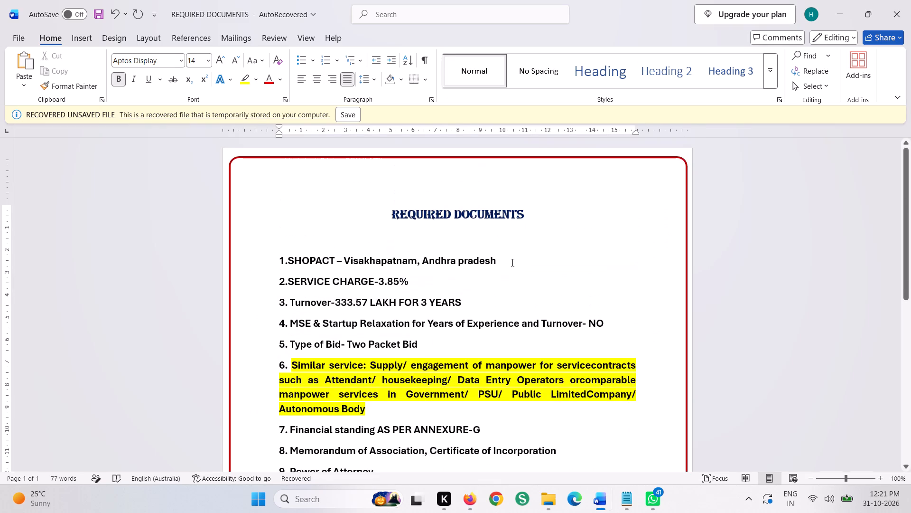
left_click(511, 260)
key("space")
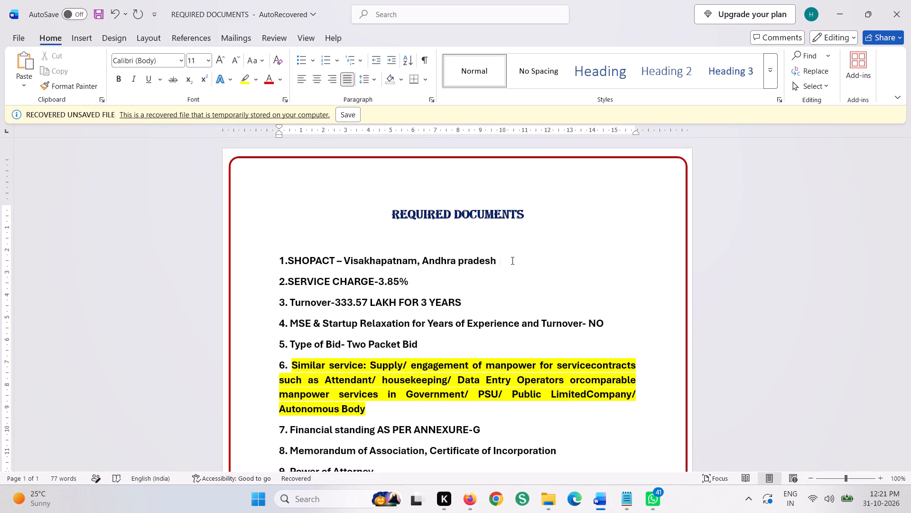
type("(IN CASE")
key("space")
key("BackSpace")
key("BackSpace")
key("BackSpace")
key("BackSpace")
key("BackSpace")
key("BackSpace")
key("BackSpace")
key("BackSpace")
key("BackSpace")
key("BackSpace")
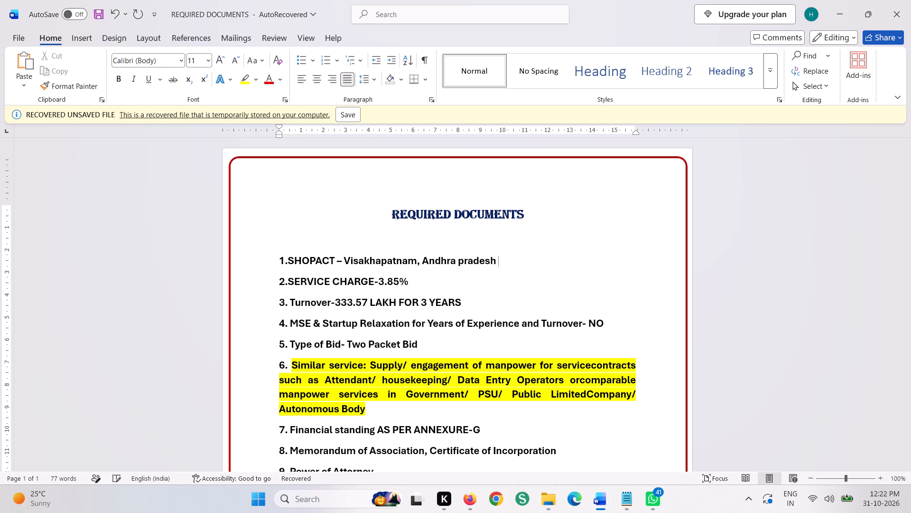
Append the opening note "(IN CASE OFFICE IS NOT PRESENT IN THIS LOCATION" after "Andhra pradesh" in item 1.
key("BackSpace")
key("BackSpace")
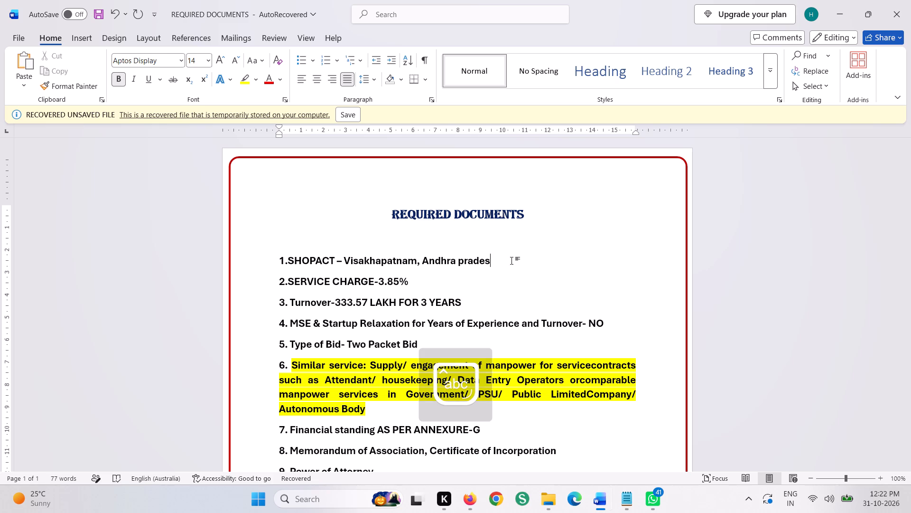
key("h")
key("space")
key("shift+parenleft")
type("IN CASE")
key("space")
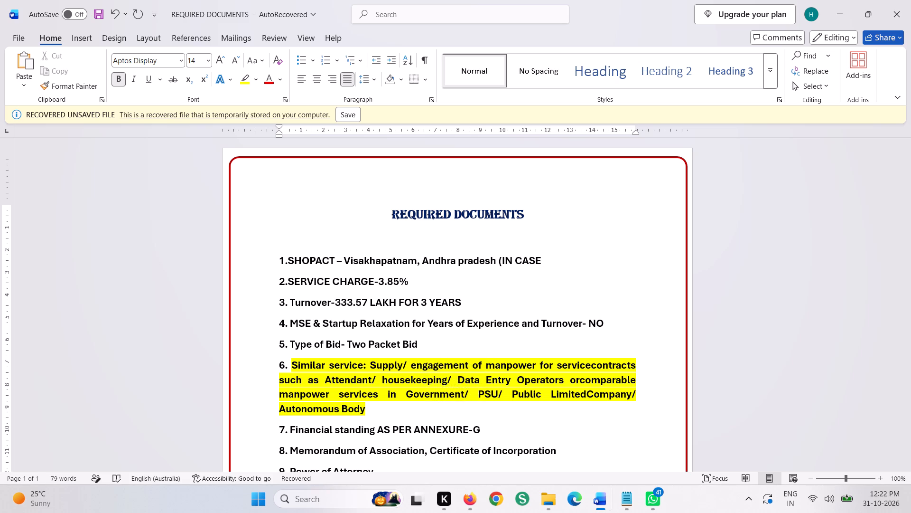
type("OFFICE")
key("space")
type("IS NOT")
key("space")
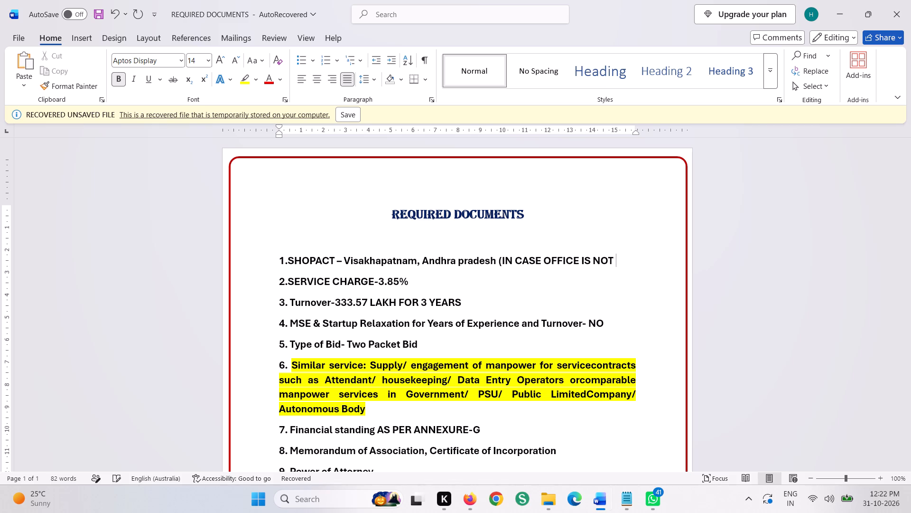
type("PRESENT")
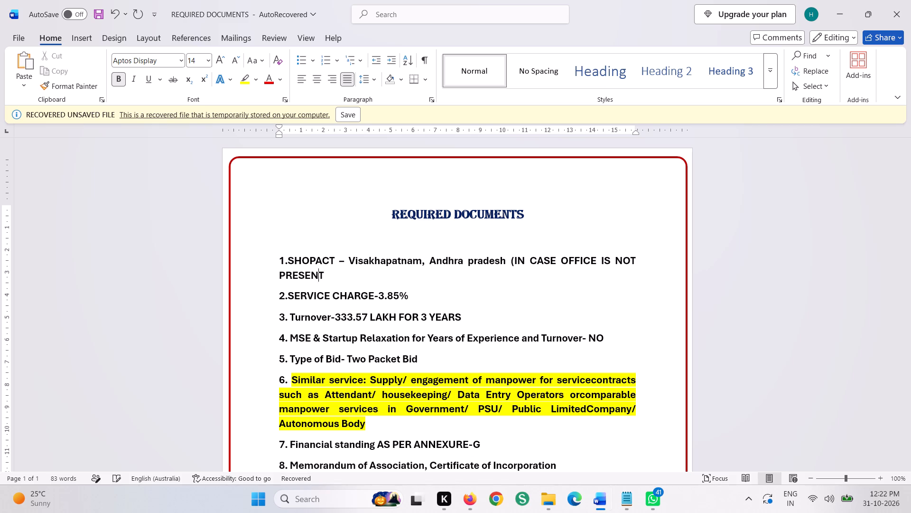
key("space")
type("IN THIS LOCATION")
key("space")
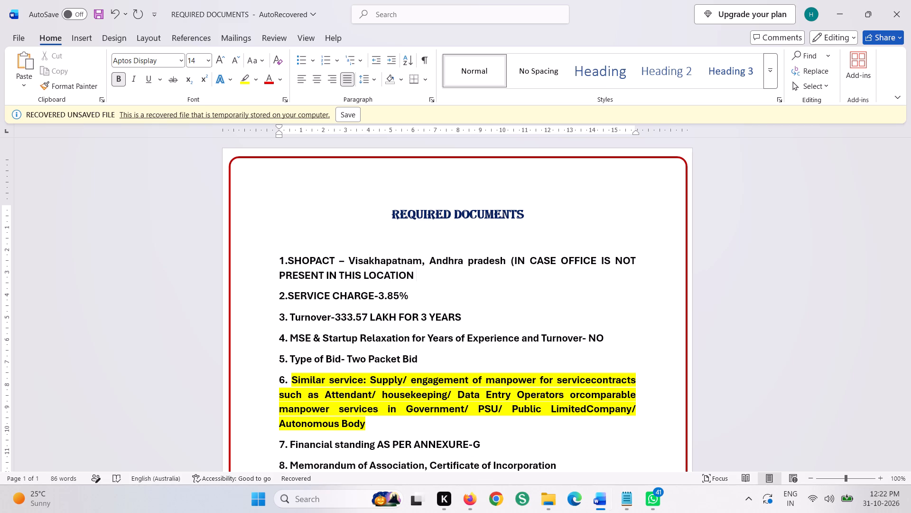
Paste the copied local-office wording after the note in item 1 and join its "fully functional office" line to the line above.
key("ctrl+v")
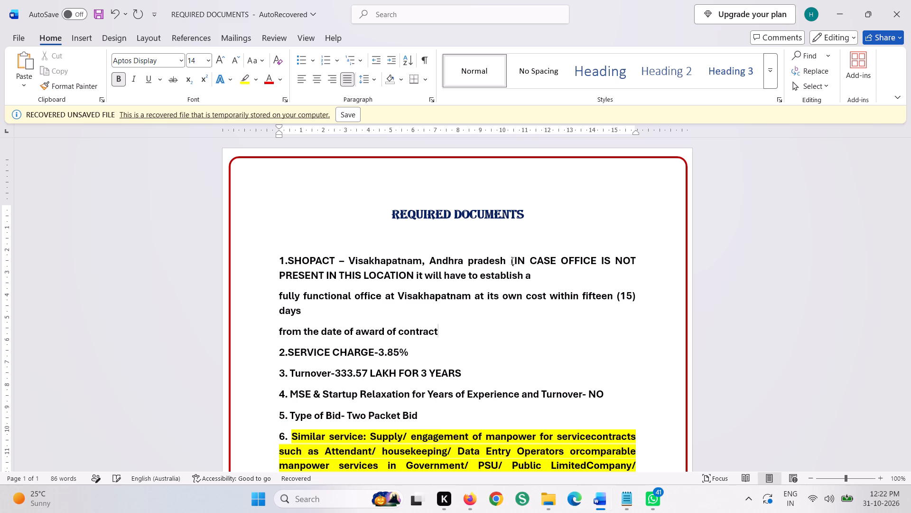
left_click(274, 293)
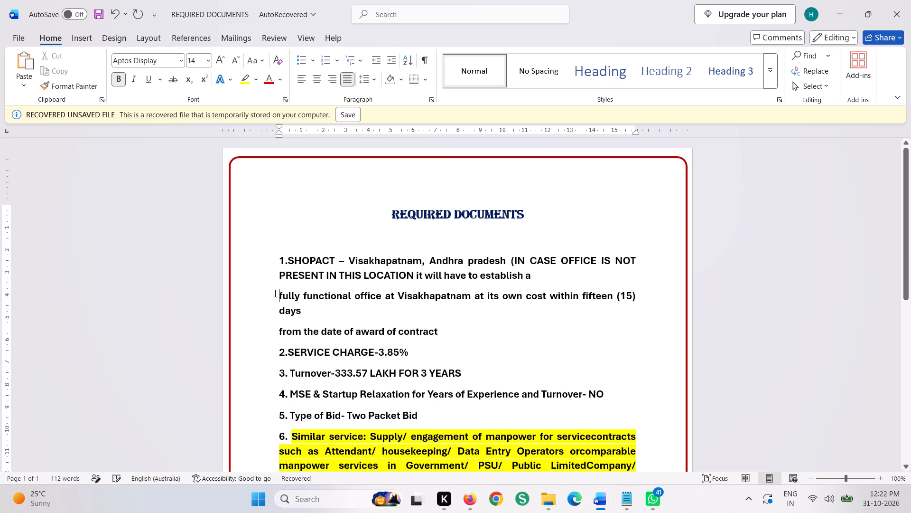
key("BackSpace")
key("space")
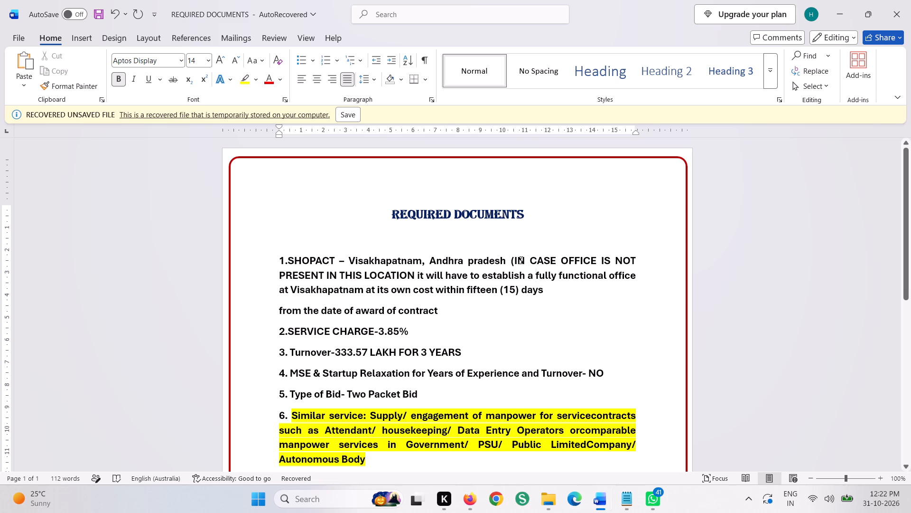
Replace the word "PRESENT" in item 1's note with "SITUATED".
left_click_drag(319, 271, 306, 271)
left_click_drag(324, 275, 286, 275)
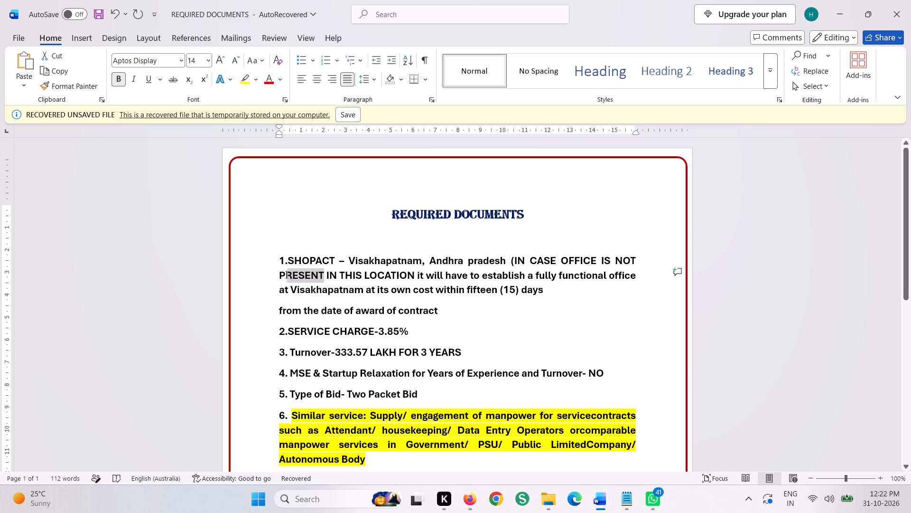
left_click_drag(286, 275, 280, 277)
type("SITUATED")
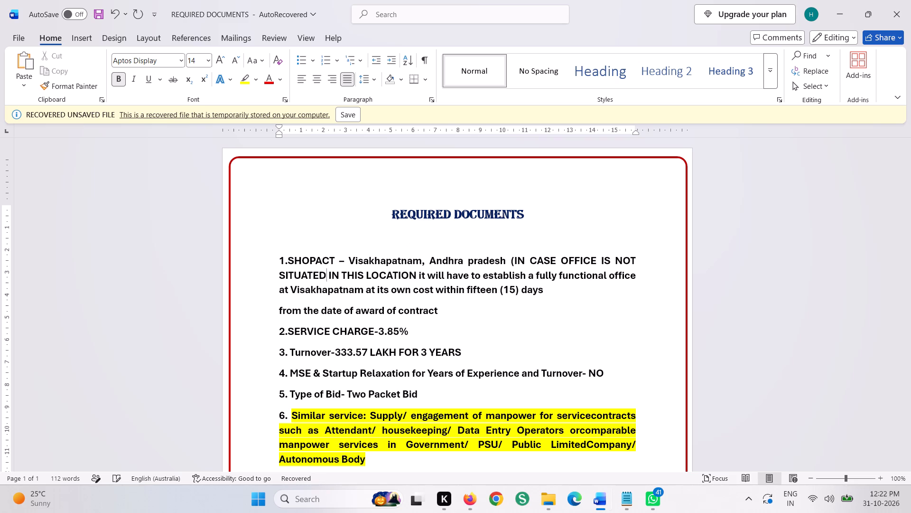
Close the bracket after "fifteen (15) days" in item 1 and highlight the bracketed note in yellow.
left_click_drag(514, 258, 547, 291)
left_click(546, 290)
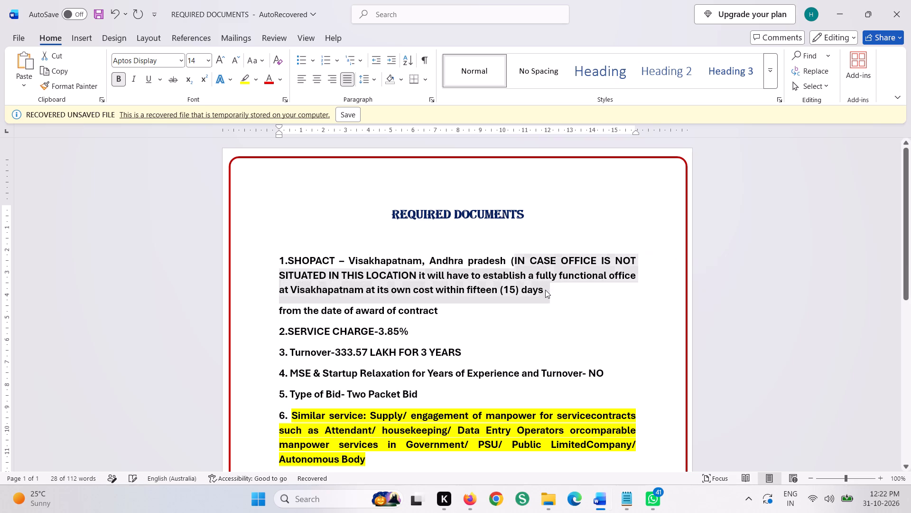
key("shift+parenright")
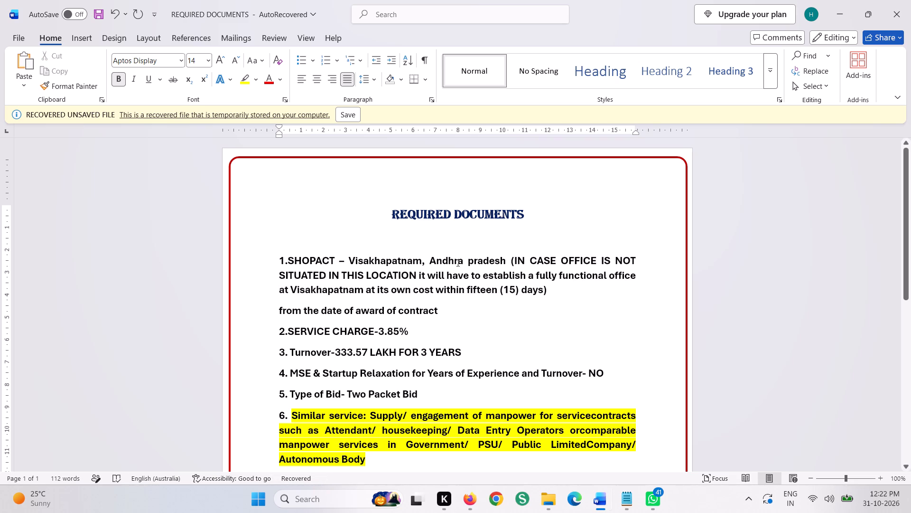
left_click_drag(514, 261, 552, 285)
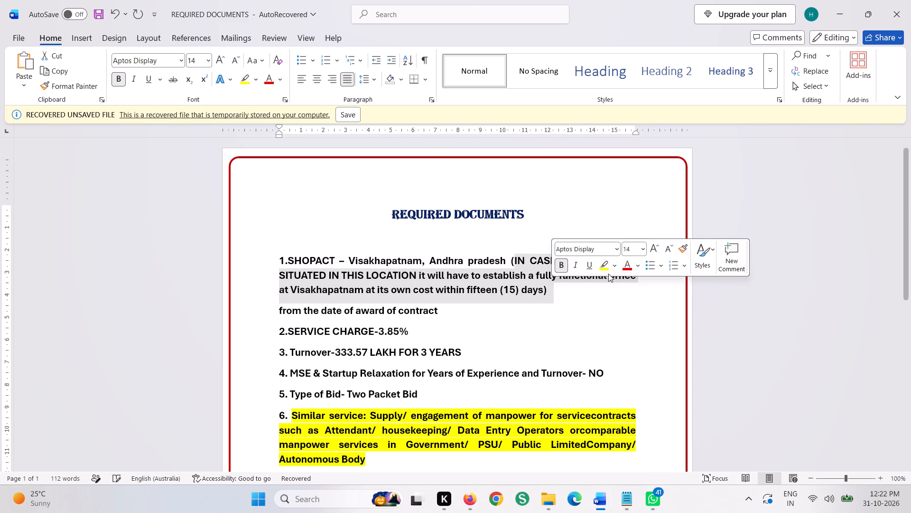
left_click(602, 265)
left_click(575, 328)
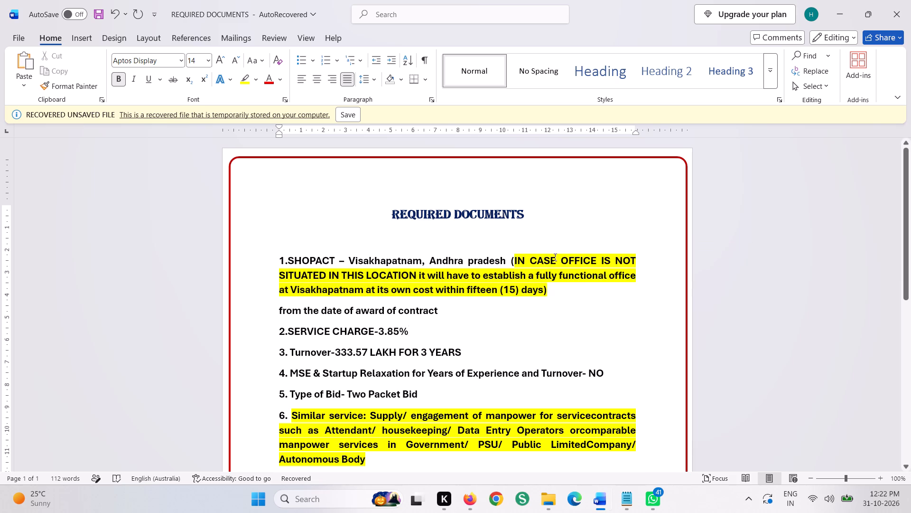
Place the cursor at item 10, switch to Firefox and review the scope document from Local office support through Residual Provisions and Exceptions.
scroll(425, 309, "down", 1)
scroll(469, 310, "down", 1)
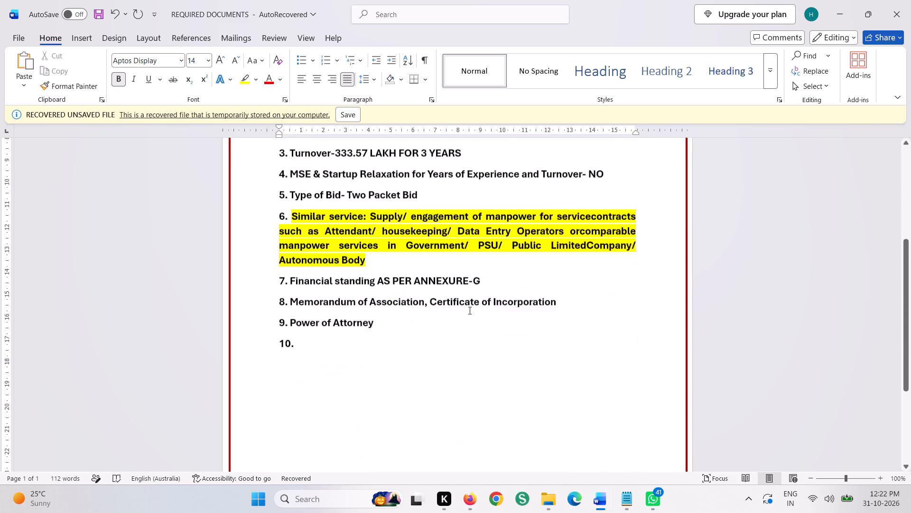
left_click(300, 299)
key("alt+Tab")
scroll(467, 282, "down", 2)
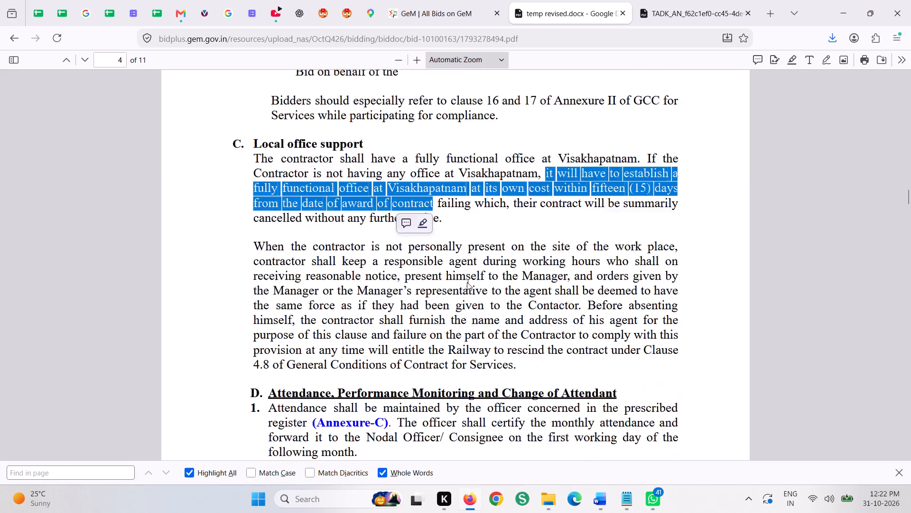
scroll(405, 254, "down", 4)
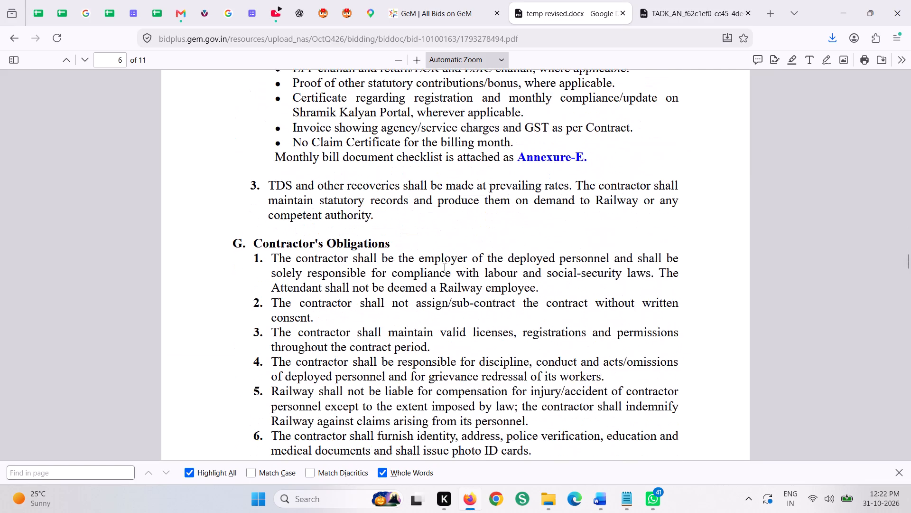
scroll(440, 266, "down", 4)
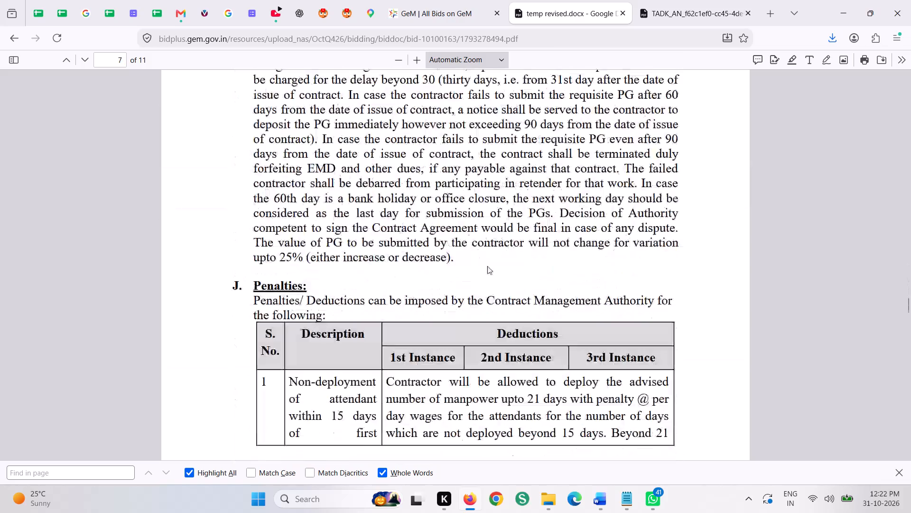
scroll(485, 265, "down", 3)
scroll(412, 240, "down", 2)
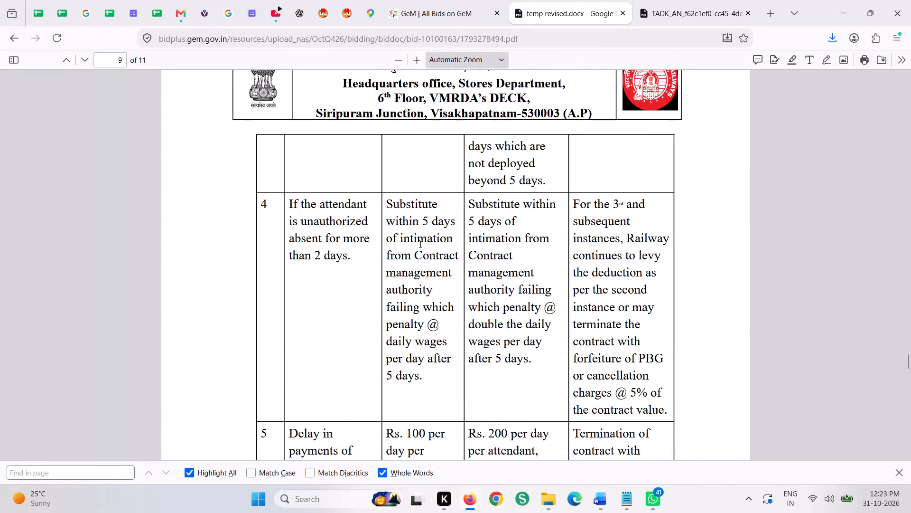
scroll(419, 244, "down", 3)
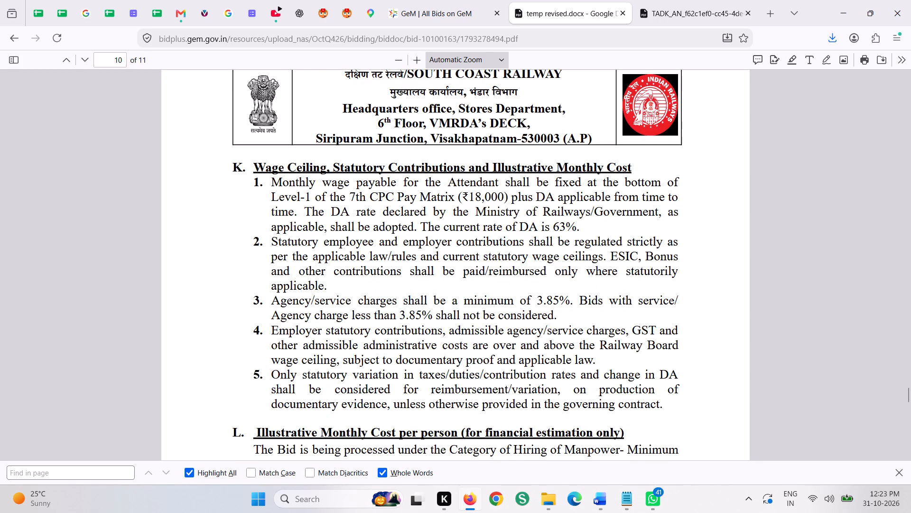
scroll(521, 209, "down", 1)
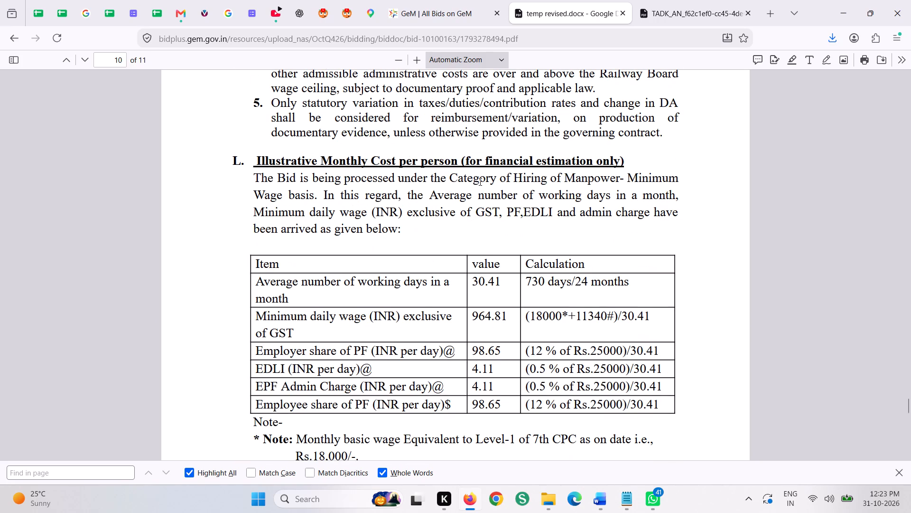
scroll(375, 230, "down", 1)
scroll(433, 250, "down", 1)
scroll(429, 161, "down", 1)
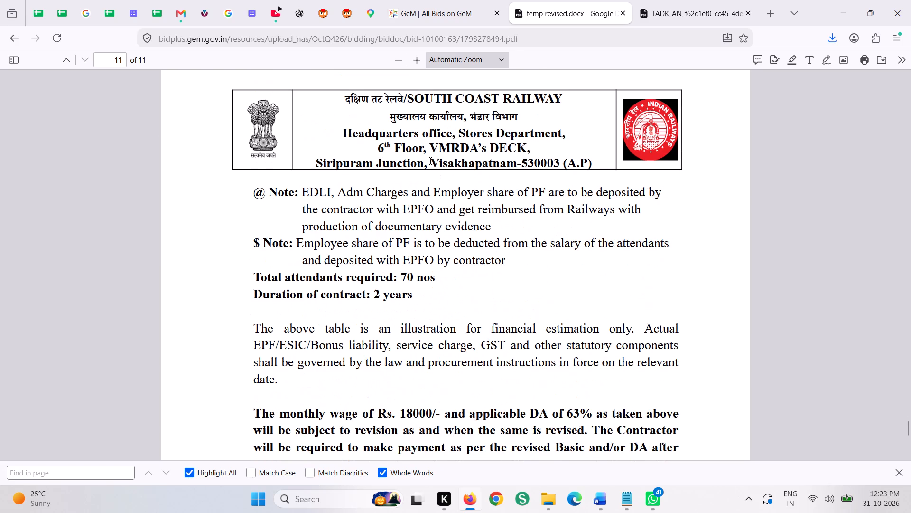
scroll(371, 290, "down", 1)
scroll(455, 303, "down", 2)
scroll(456, 303, "up", 1)
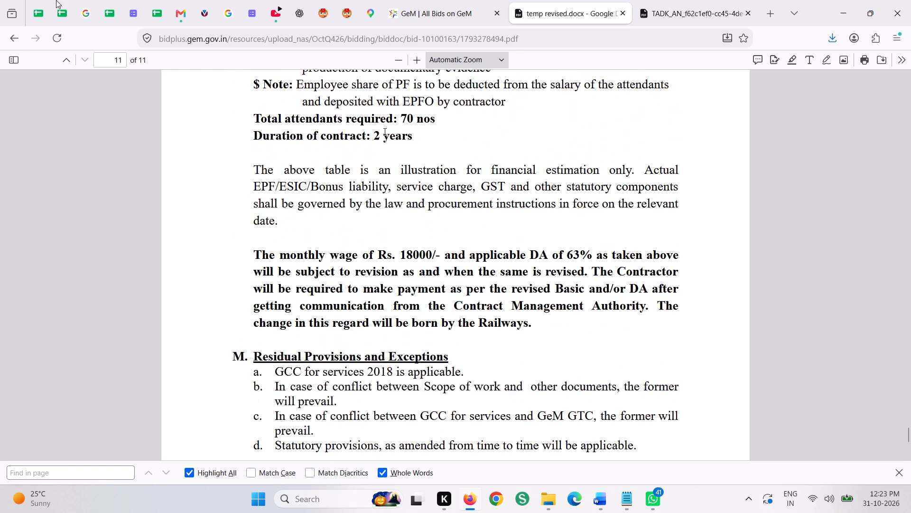
Return to the bid document's Buyer Added Bid Specific ATC section and check the first annexures in the separate TADK annexure file.
left_click(8, 32)
scroll(518, 278, "down", 20)
scroll(518, 278, "down", 8)
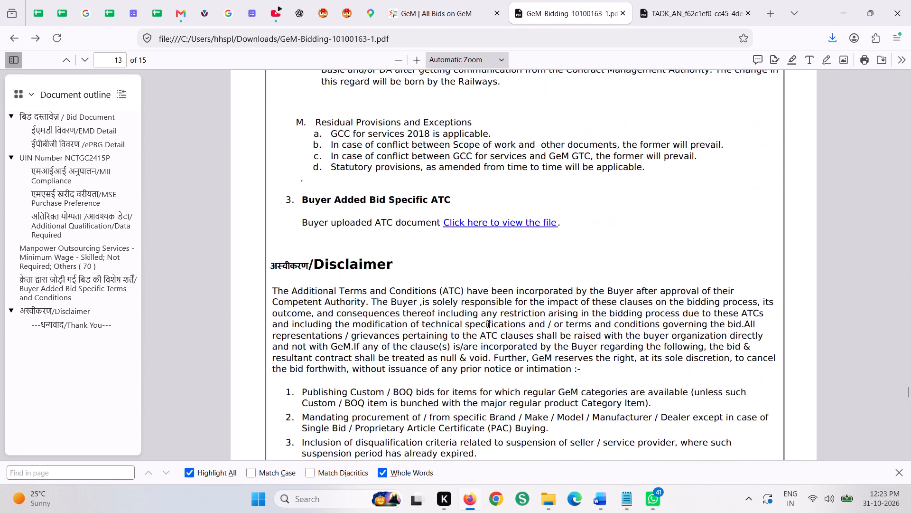
scroll(487, 323, "down", 3)
scroll(478, 321, "up", 4)
left_click(657, 0)
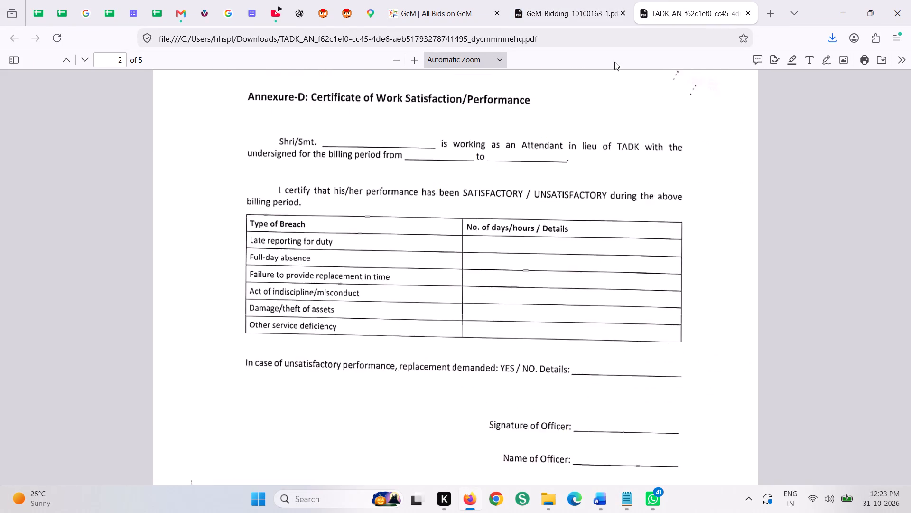
scroll(414, 320, "down", 1)
scroll(408, 304, "up", 2)
scroll(410, 302, "down", 1)
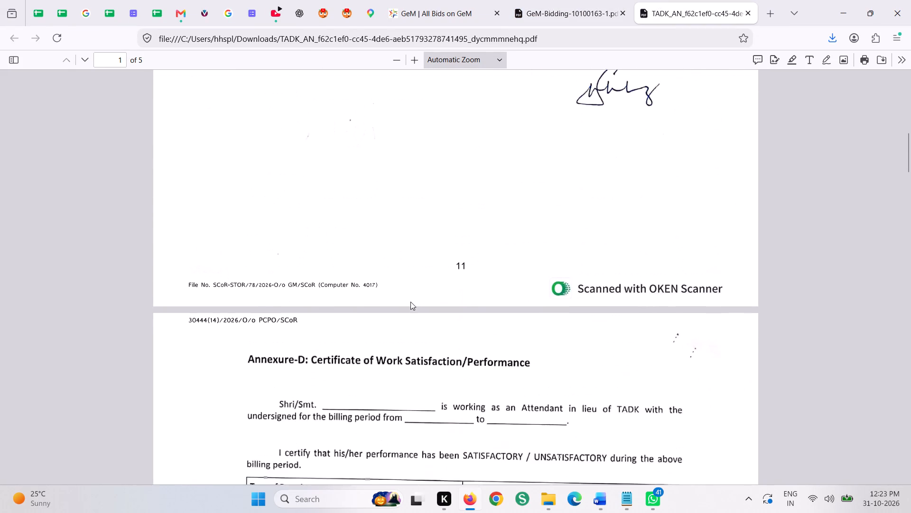
Switch to Word and enter item 10 as "BUYER ADDED ATC -PG.NO-2 (ANNEX-D) FILL", checking the annexure letter in the annexure file.
key("alt+Tab")
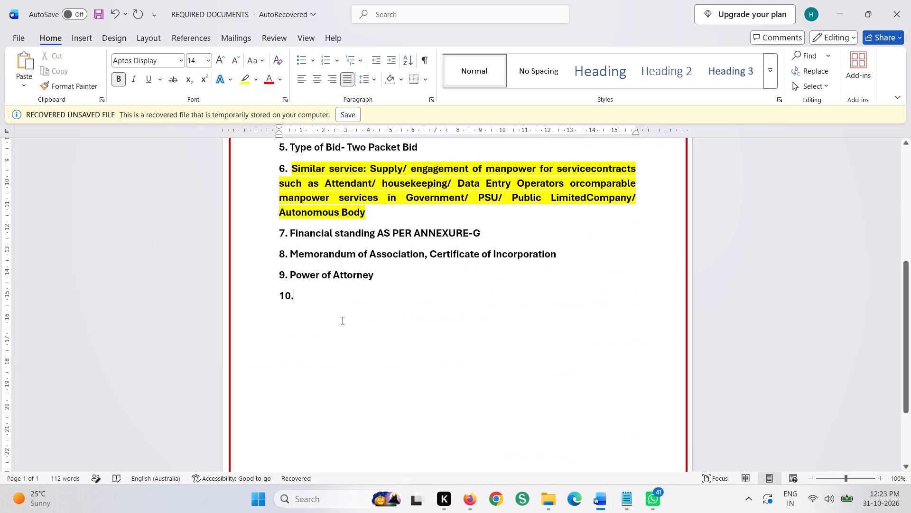
type("BUYER ADDED ATC -PG.NO-2 (ANNEX-")
key("alt+Tab")
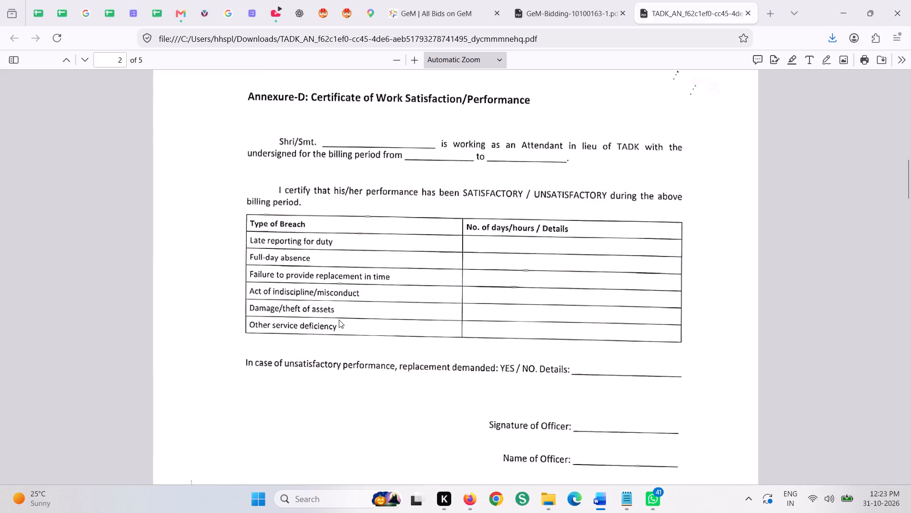
key("alt+Tab")
type("D) FILL")
Switch to Firefox and review the remaining annexures in the TADK file, from Annexure-D through Annexure-H.
key("alt+Tab")
scroll(337, 318, "down", 2)
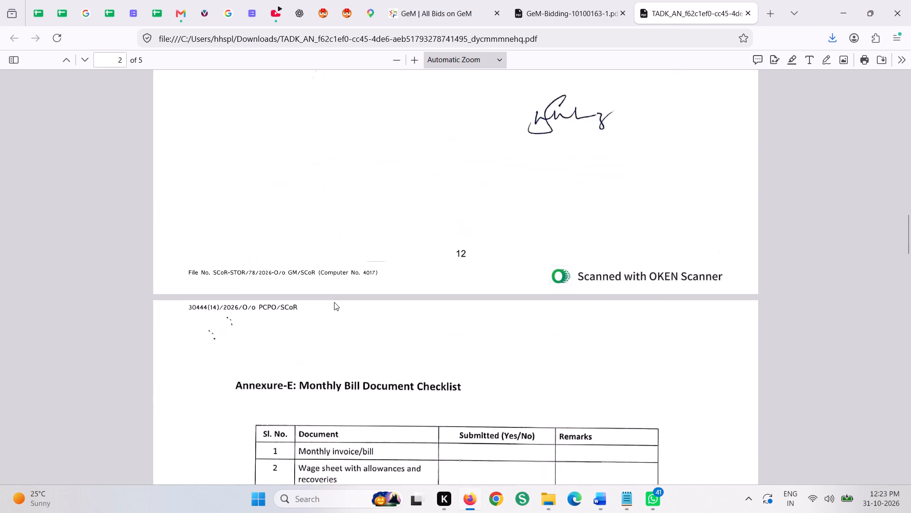
scroll(334, 304, "down", 1)
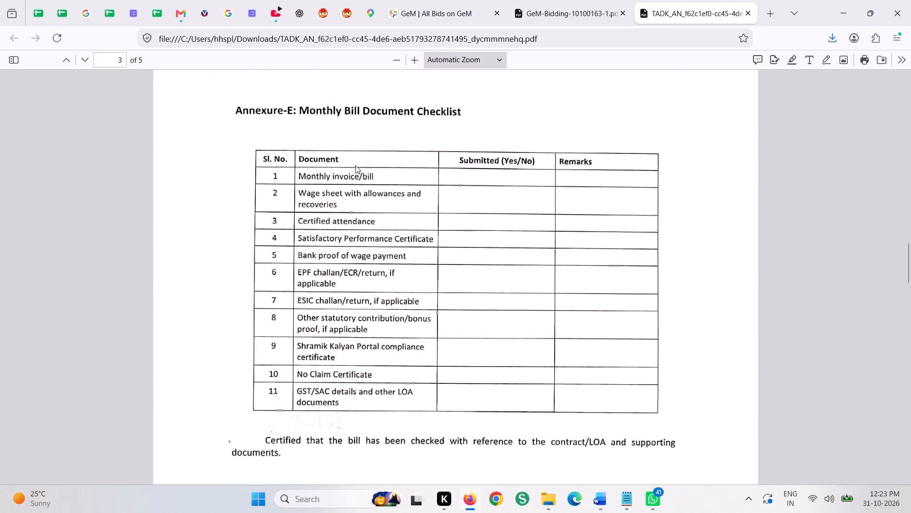
scroll(457, 309, "down", 2)
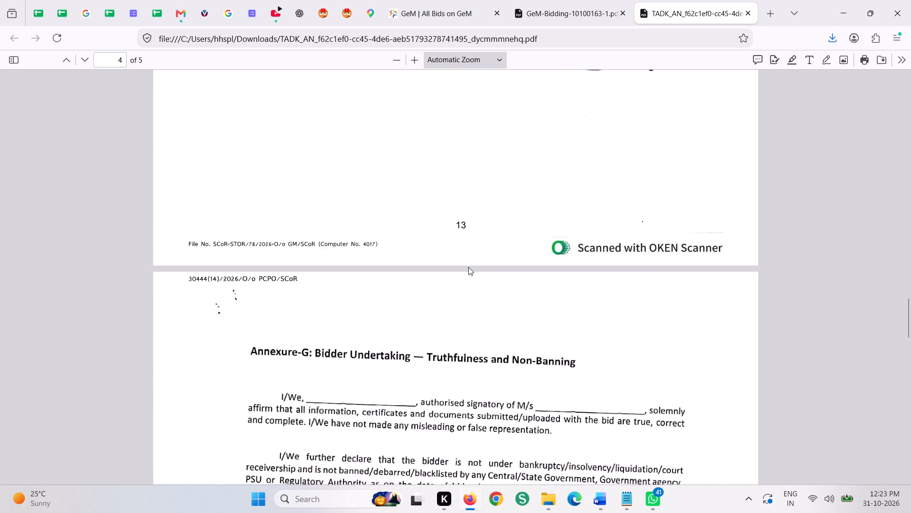
scroll(468, 267, "down", 1)
triple_click(395, 57)
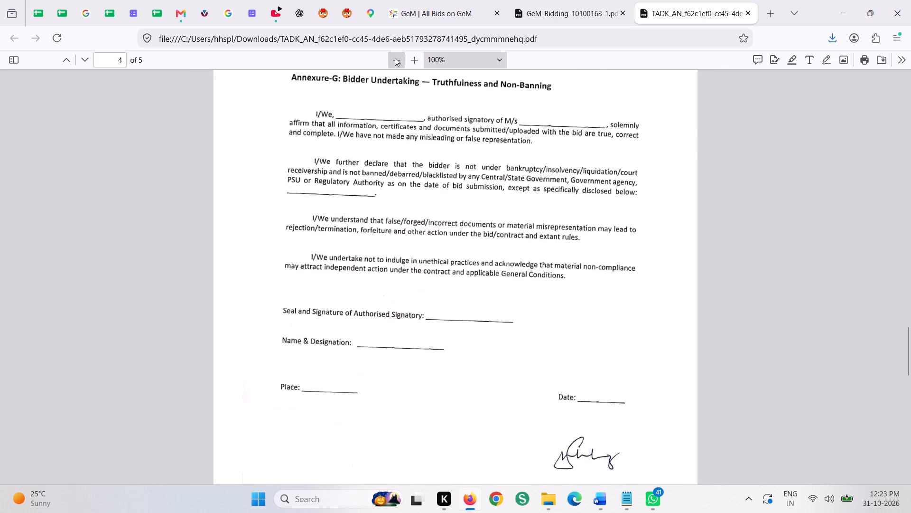
left_click(908, 76)
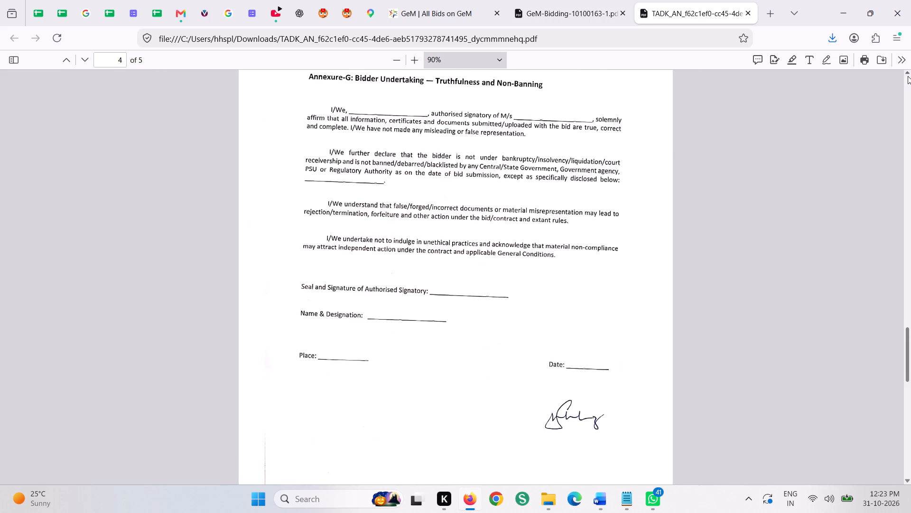
scroll(584, 339, "down", 3)
scroll(560, 308, "up", 1)
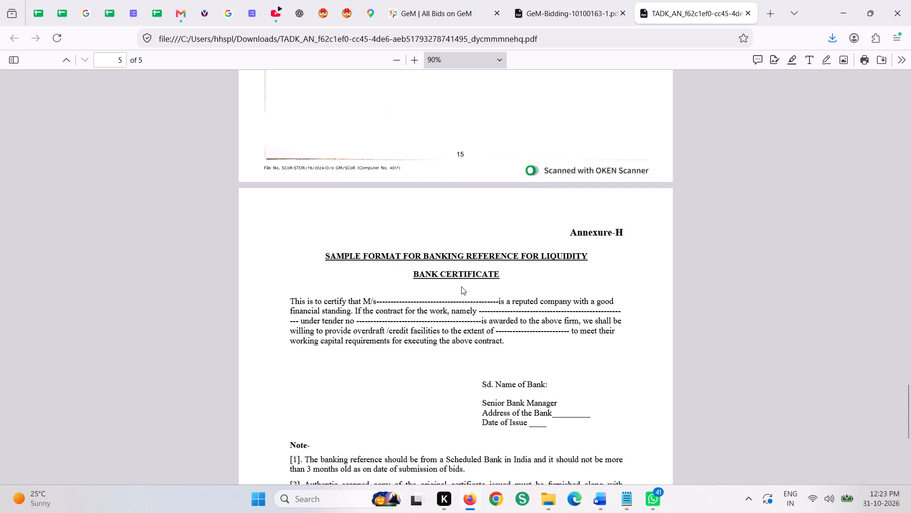
scroll(497, 278, "down", 4)
scroll(497, 280, "up", 1)
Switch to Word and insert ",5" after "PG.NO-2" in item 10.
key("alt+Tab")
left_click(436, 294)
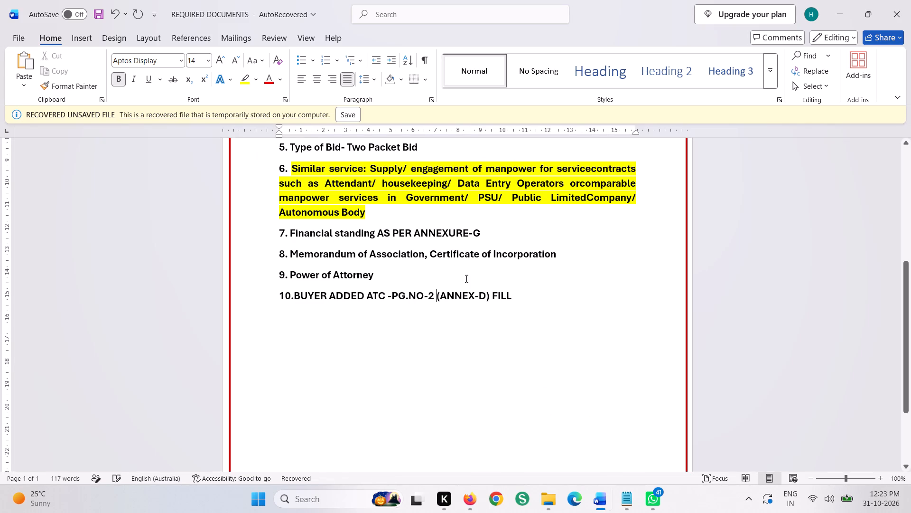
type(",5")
Return to the TADK annexure file in Firefox and read the Annexure-H bank certificate format and its notes.
key("alt+Tab")
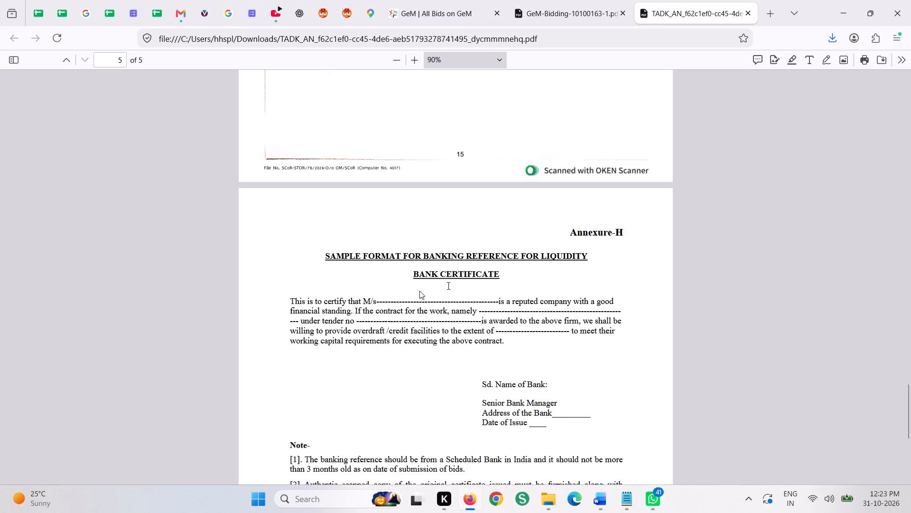
left_click(543, 253)
scroll(469, 279, "up", 2, "ctrl")
scroll(575, 396, "down", 1)
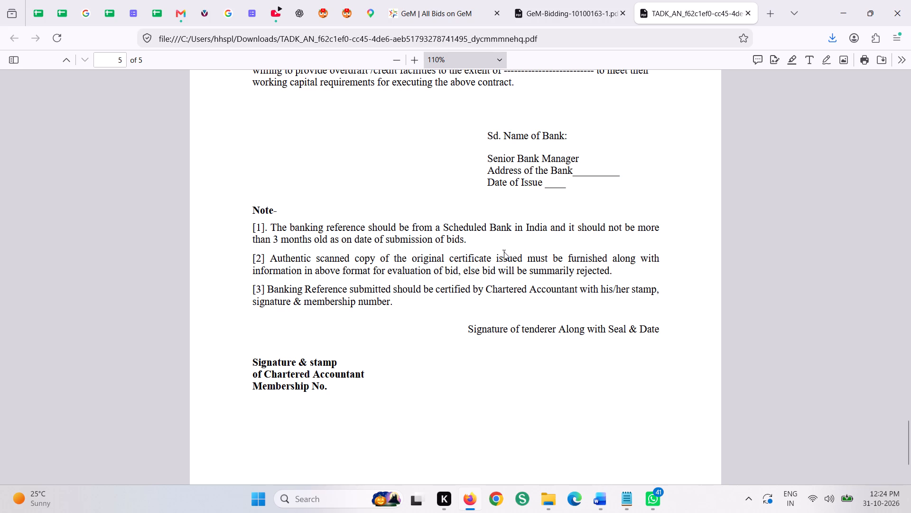
scroll(504, 252, "up", 1)
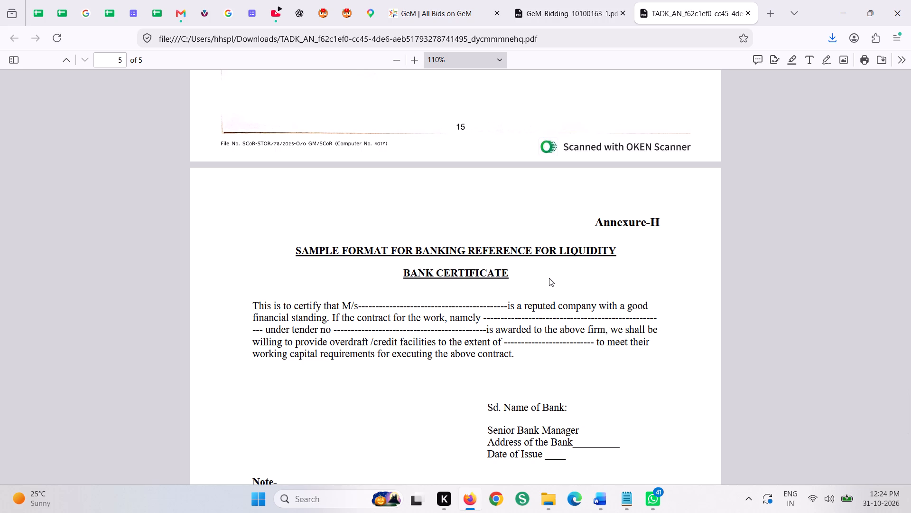
scroll(541, 283, "down", 1)
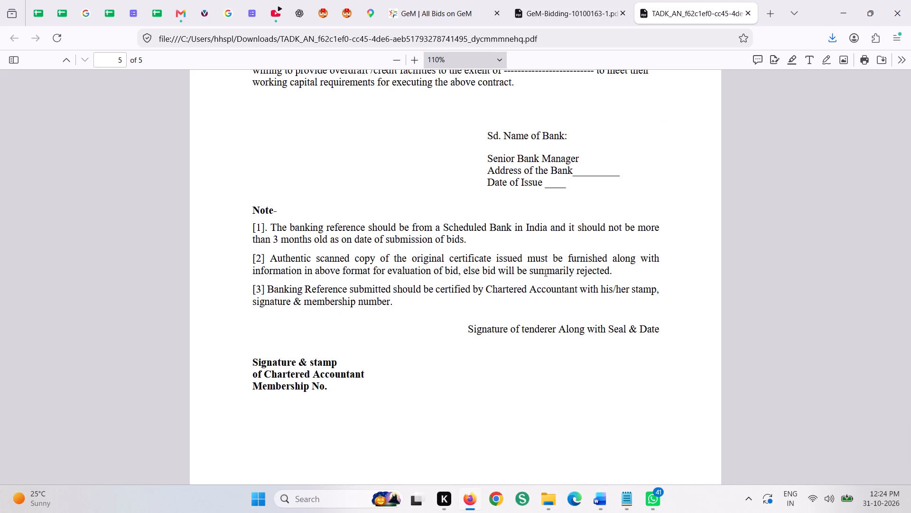
scroll(545, 272, "up", 1)
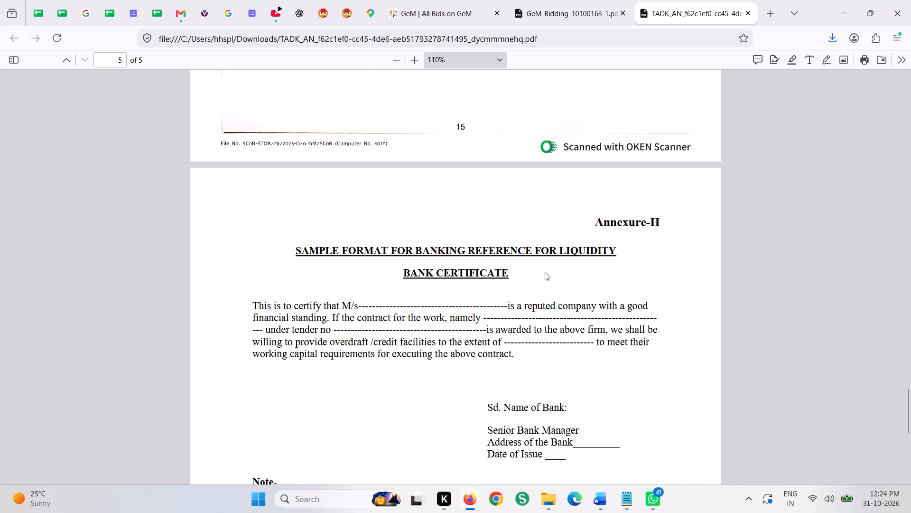
key("Tab")
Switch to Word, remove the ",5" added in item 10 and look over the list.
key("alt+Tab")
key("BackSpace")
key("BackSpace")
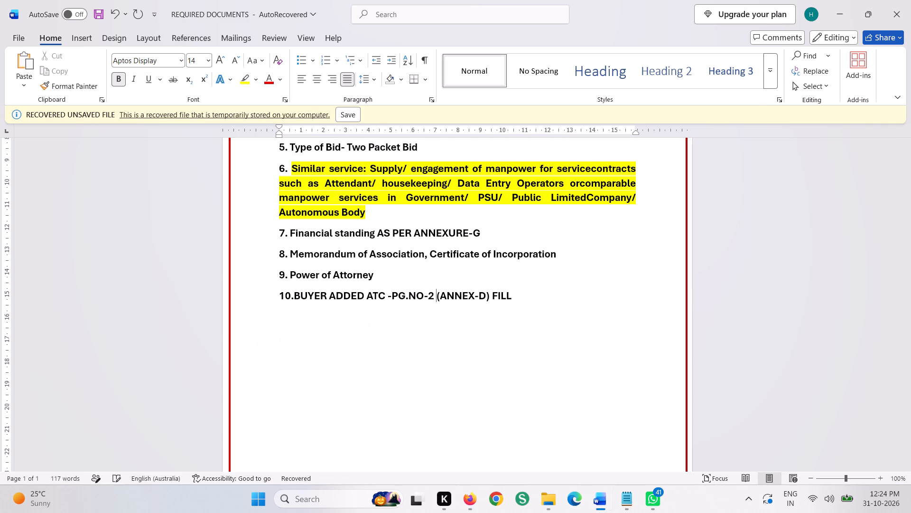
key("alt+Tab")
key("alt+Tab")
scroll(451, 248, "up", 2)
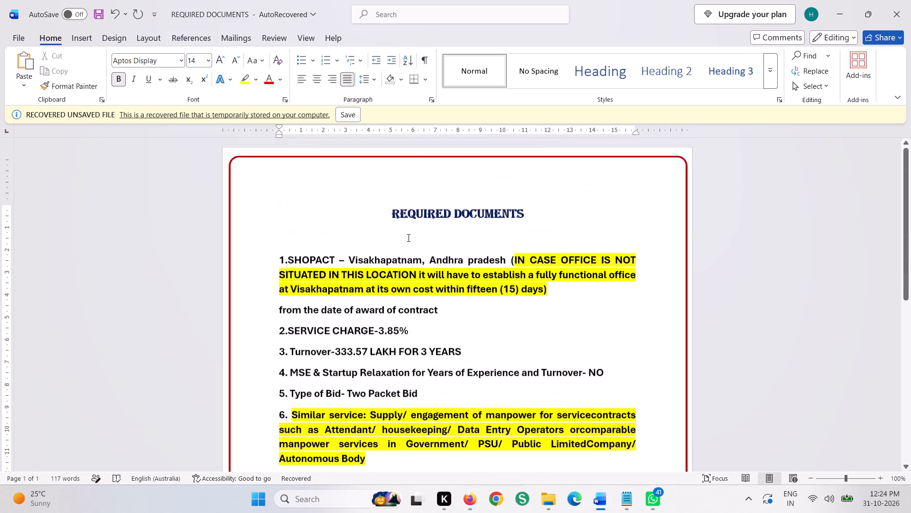
Switch to Firefox and copy a screenshot of the Annexure-G Bidder Undertaking, from its heading past the Place and Date lines.
key("alt+Tab")
scroll(493, 249, "up", 3)
scroll(494, 249, "down", 1)
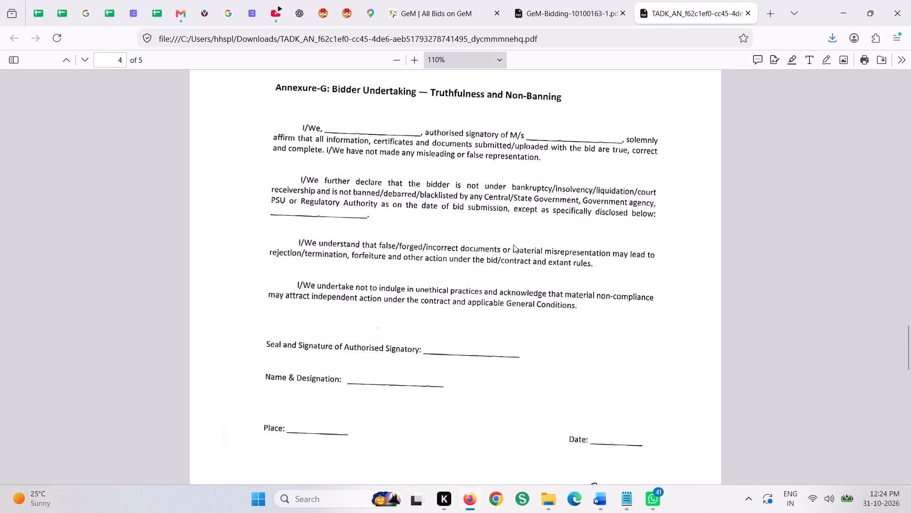
left_click(399, 58)
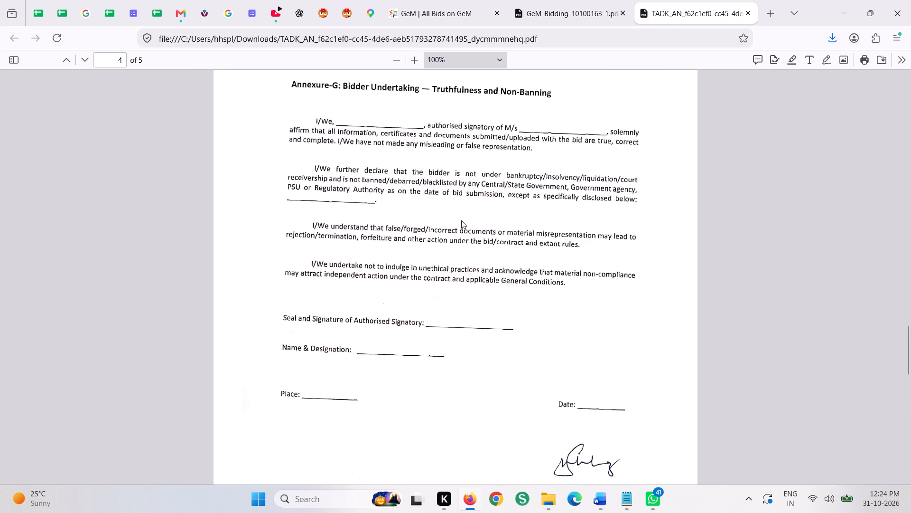
key("ctrl+shift+s")
left_click_drag(240, 73, 693, 392)
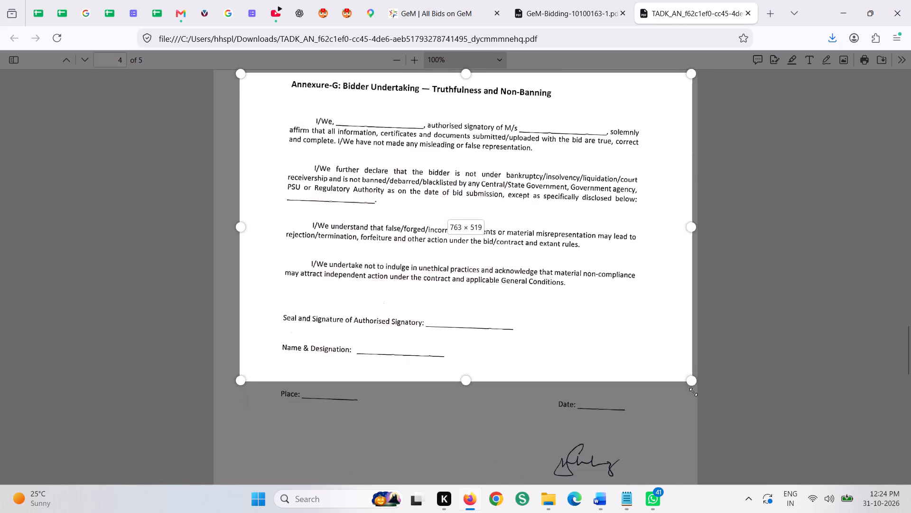
left_click_drag(693, 392, 696, 418)
left_click(592, 437)
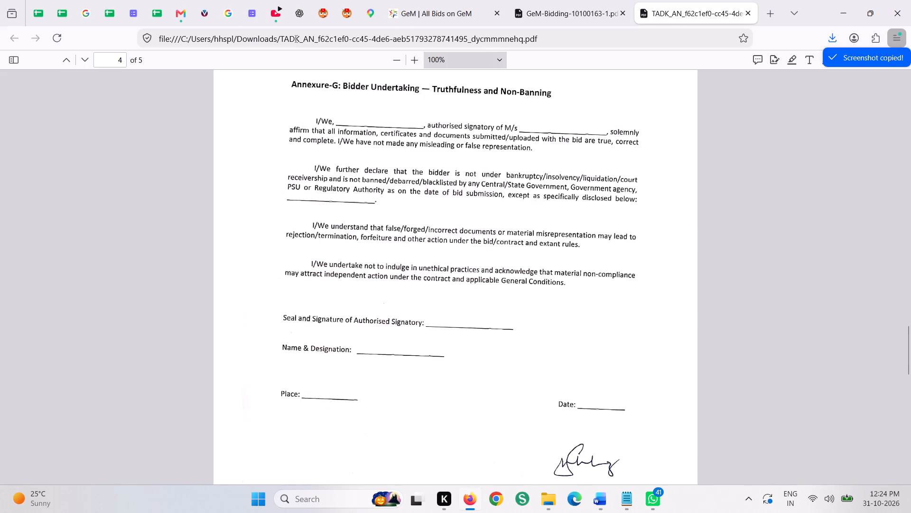
left_click(438, 0)
left_click(563, 0)
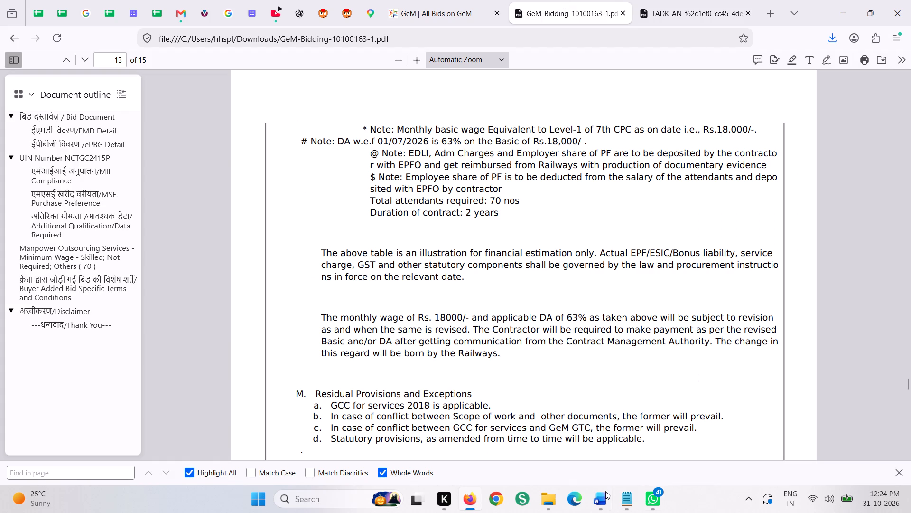
left_click(603, 493)
left_click(75, 446)
scroll(382, 388, "down", 2)
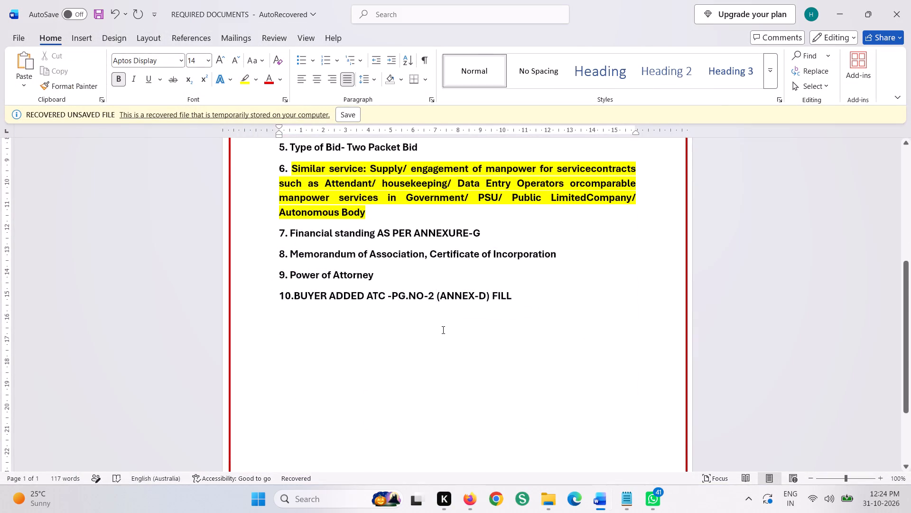
scroll(442, 330, "up", 2)
left_click(25, 42)
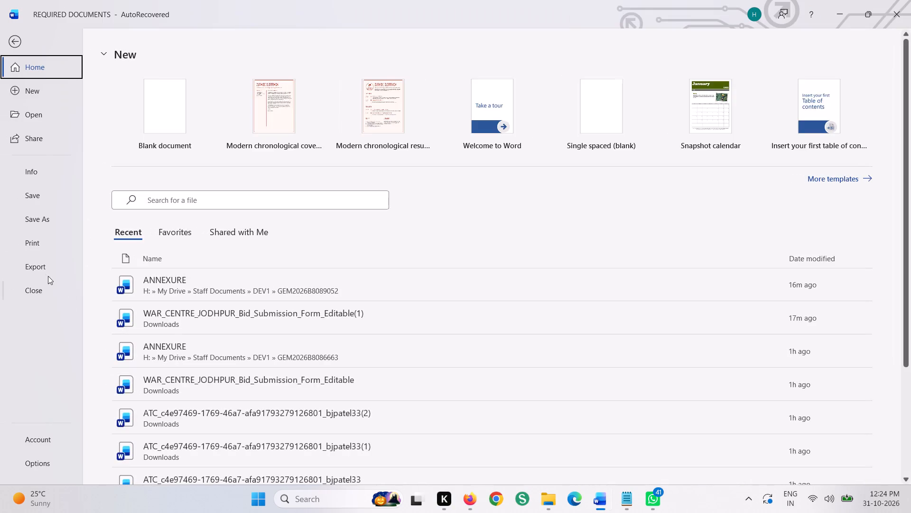
left_click(46, 268)
left_click(327, 163)
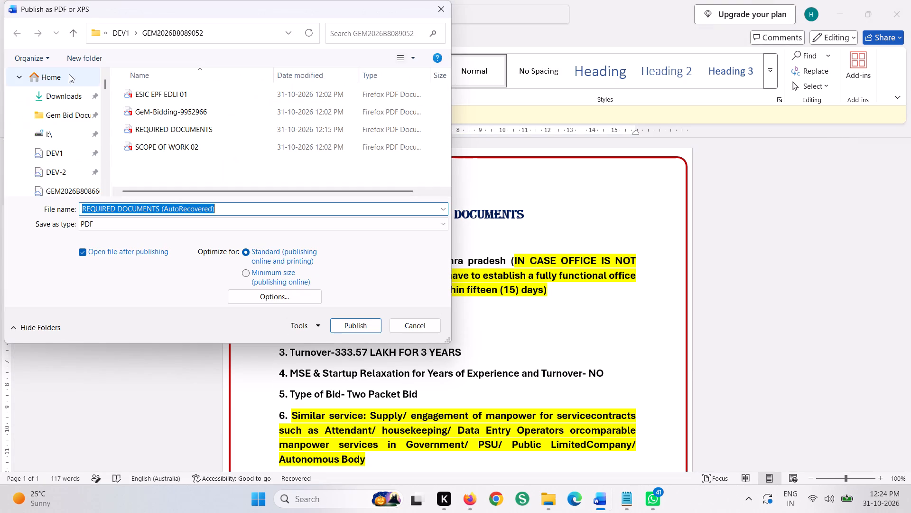
left_click(67, 33)
scroll(191, 114, "up", 3)
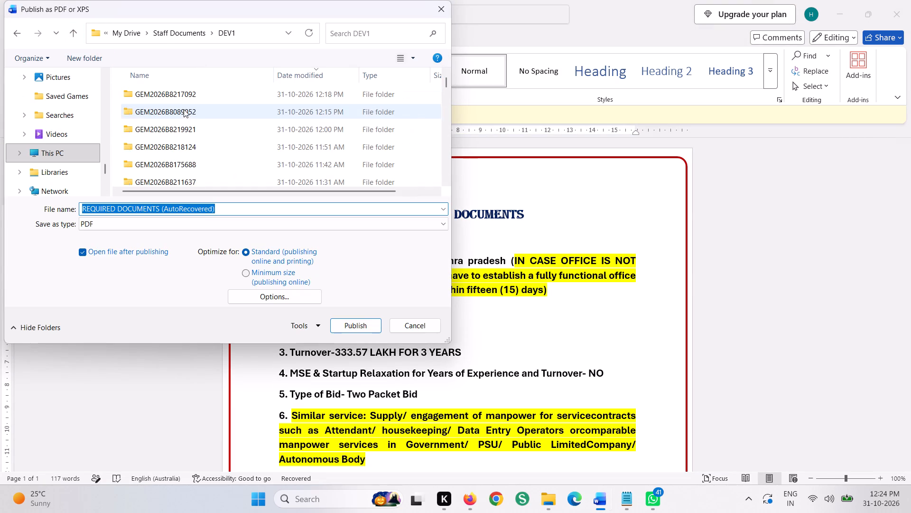
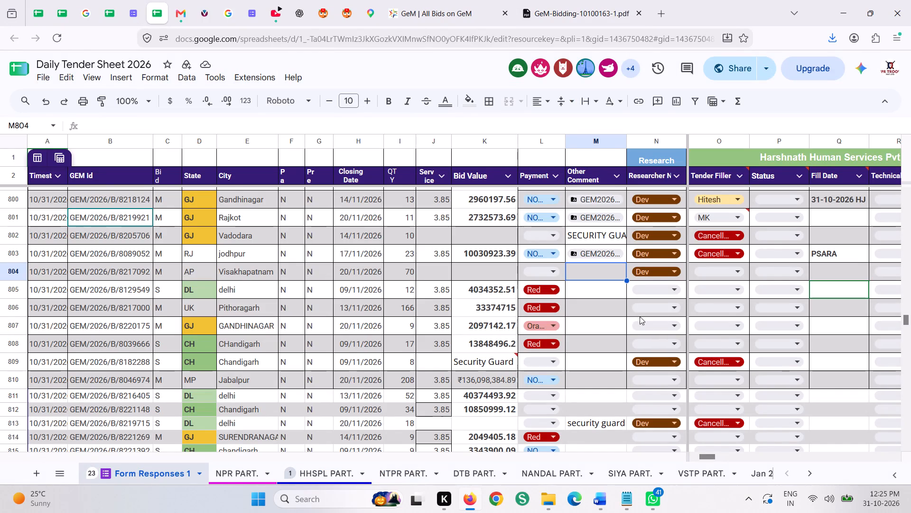
scroll(534, 347, "down", 1)
scroll(618, 322, "down", 1)
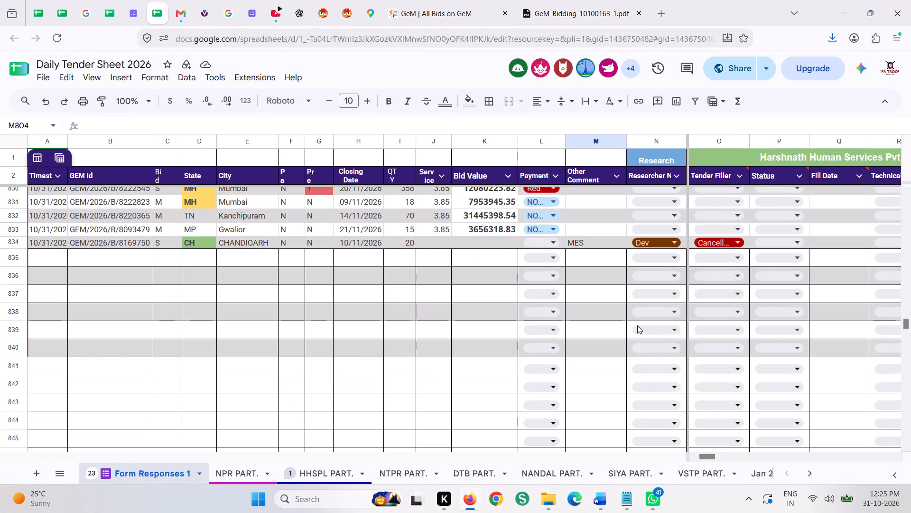
scroll(637, 325, "up", 1)
scroll(646, 335, "down", 1)
scroll(637, 311, "up", 1)
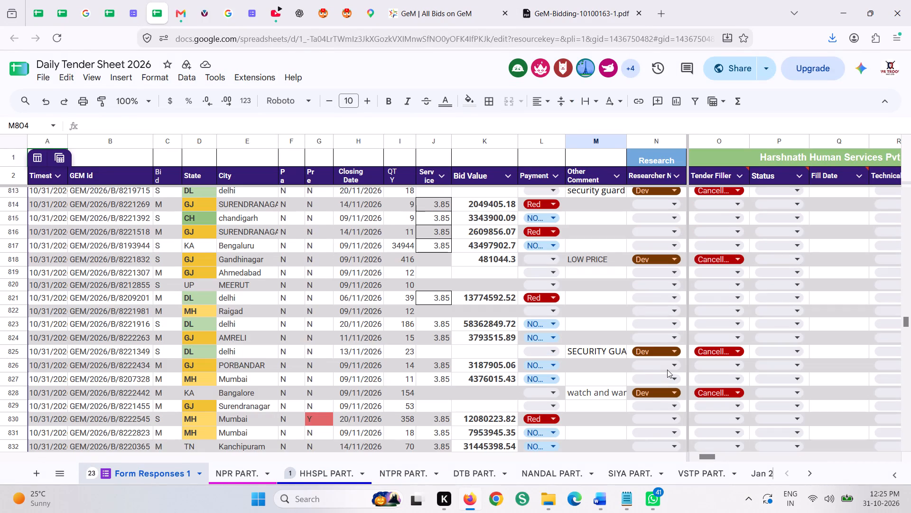
left_click(904, 321)
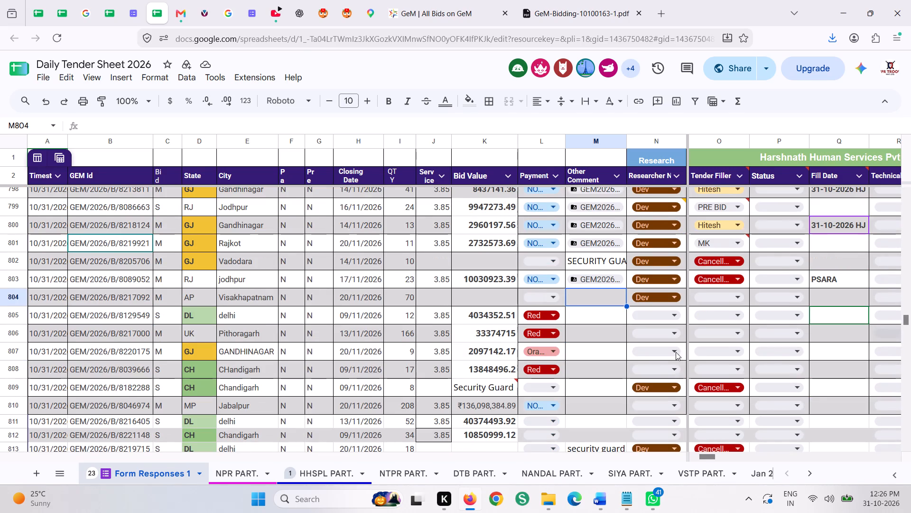
Select the GEM Ids from row 805 to row 834 to count the tenders below GEM/2026/B/8217092.
left_click(131, 296)
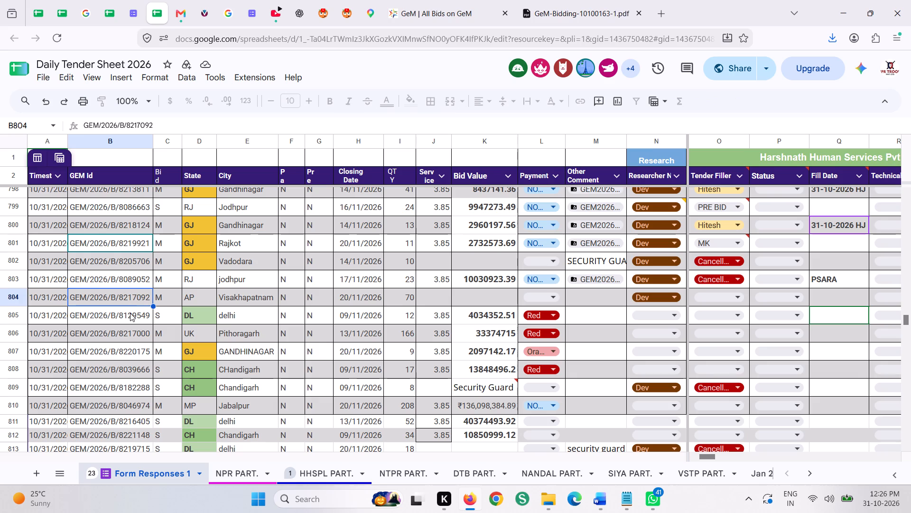
left_click(130, 315)
key("shift+Down")
key("shift+Down")
key("shift+Down")
key("shift+Down")
key("shift+Down")
key("shift+Down")
key("shift+Down")
key("shift+Down")
key("shift+Down")
key("shift+Down")
key("shift+Down")
key("shift+Down")
key("shift+Down")
key("shift+Down")
key("shift+Down")
key("shift+Down")
key("shift+Down")
key("shift+Down")
key("shift+Down")
key("shift+Down")
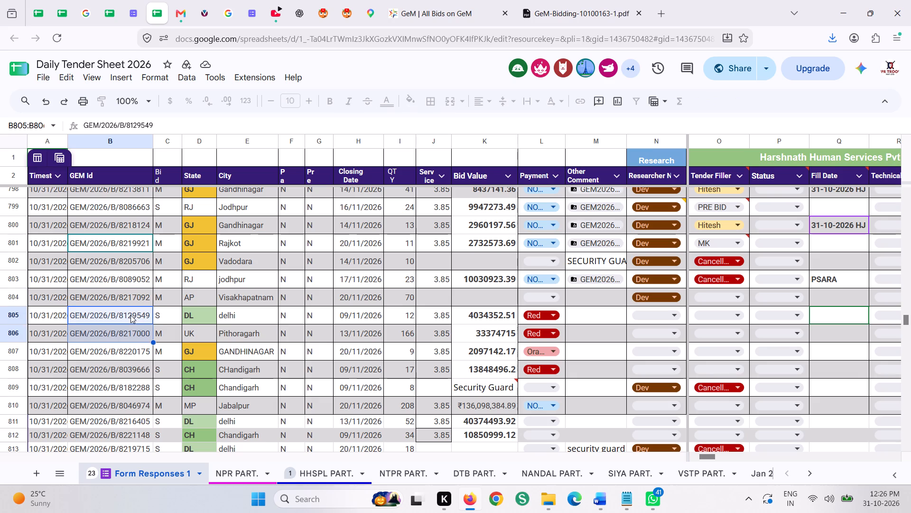
key("shift+Down")
key("shift+Down")
key("shift+Down")
key("shift+Down")
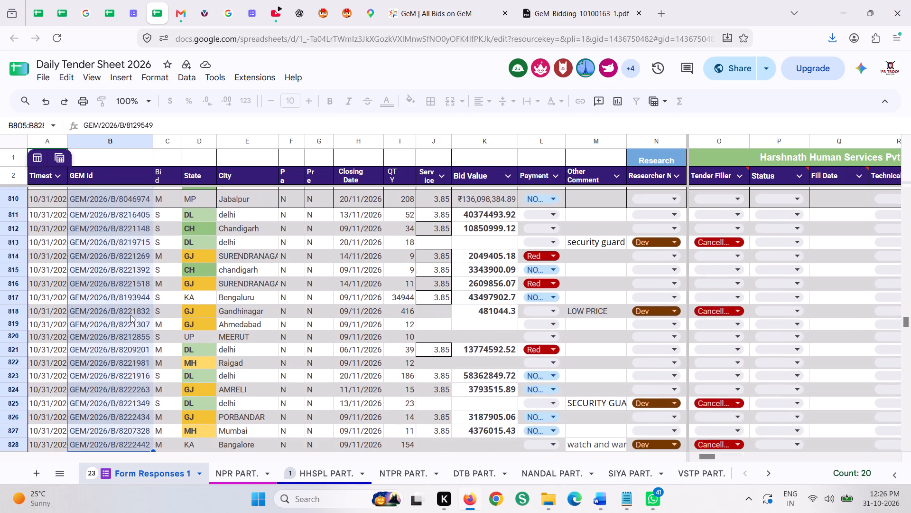
key("shift+Down")
key("shift+Down")
key("shift+Down")
key("shift+Down")
key("shift+Down")
key("shift+Down")
key("shift+Down")
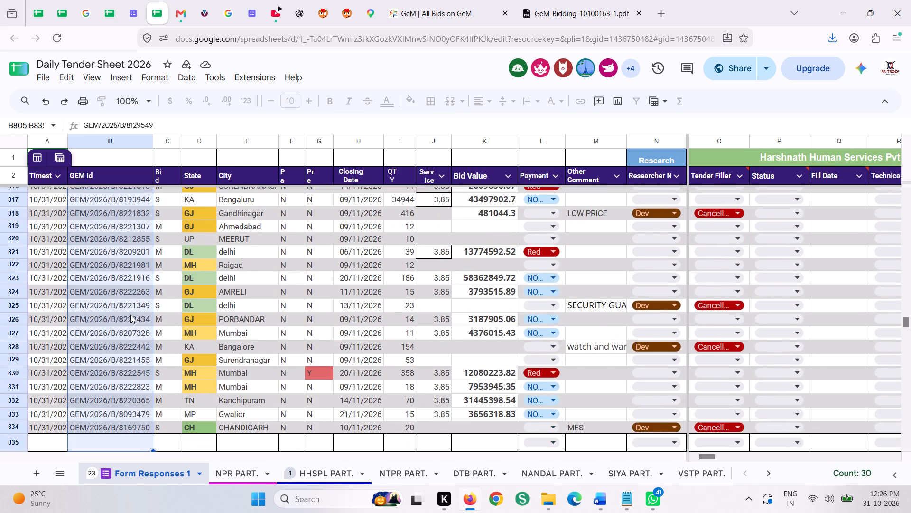
key("shift+Down")
key("shift+Up")
key("shift+Up")
key("shift+Up")
key("shift+Down")
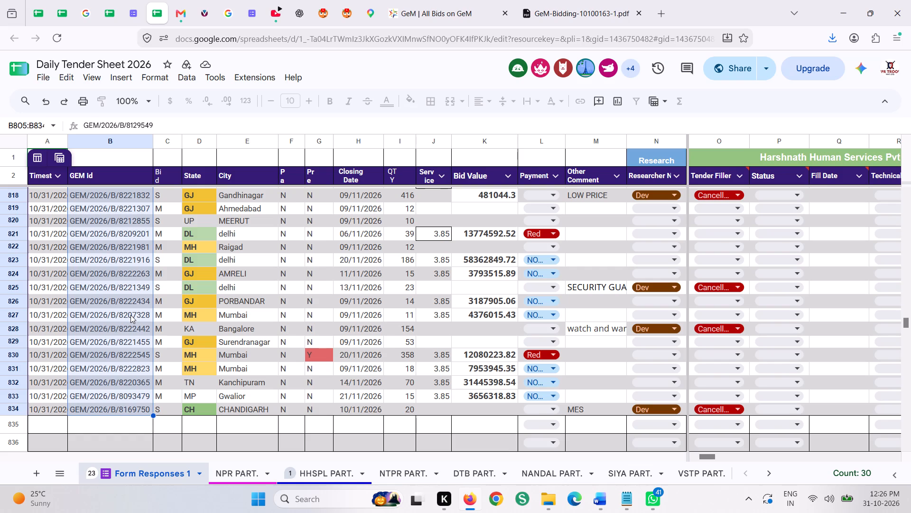
Check the payment and researcher entries of the selected tenders and return to the Other Comment cell of row 804.
scroll(270, 269, "up", 1)
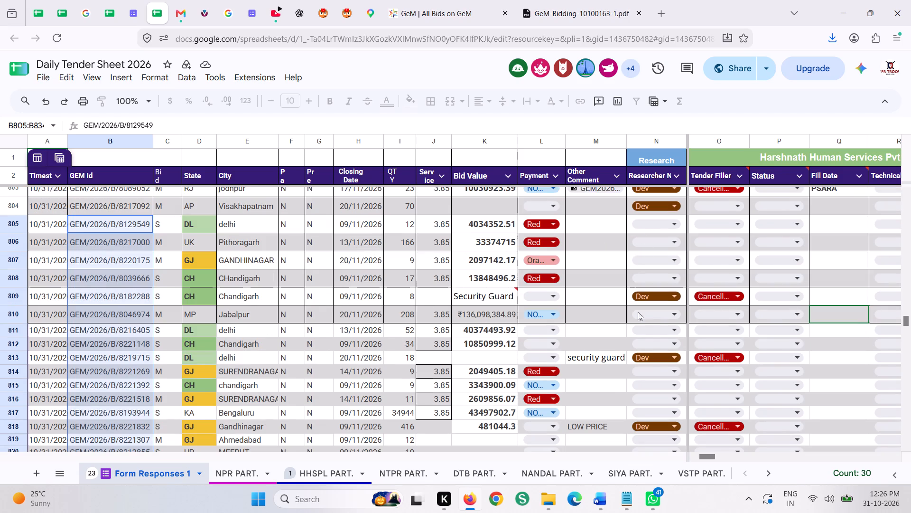
scroll(644, 325, "down", 2)
scroll(687, 318, "up", 1)
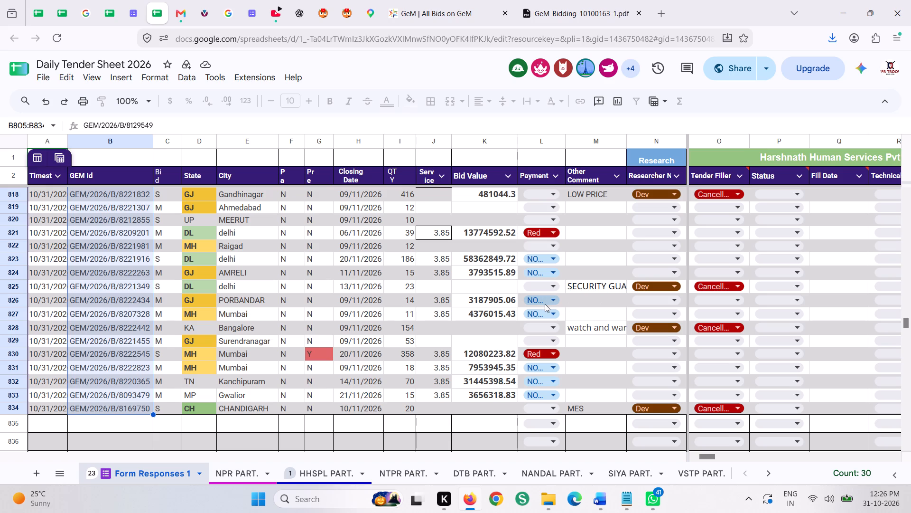
left_click(393, 238)
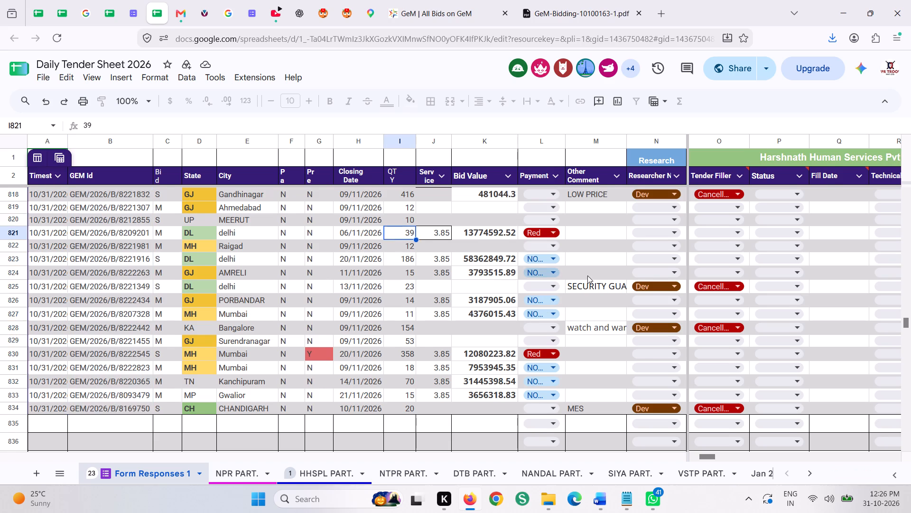
scroll(592, 275, "up", 1)
left_click(590, 204)
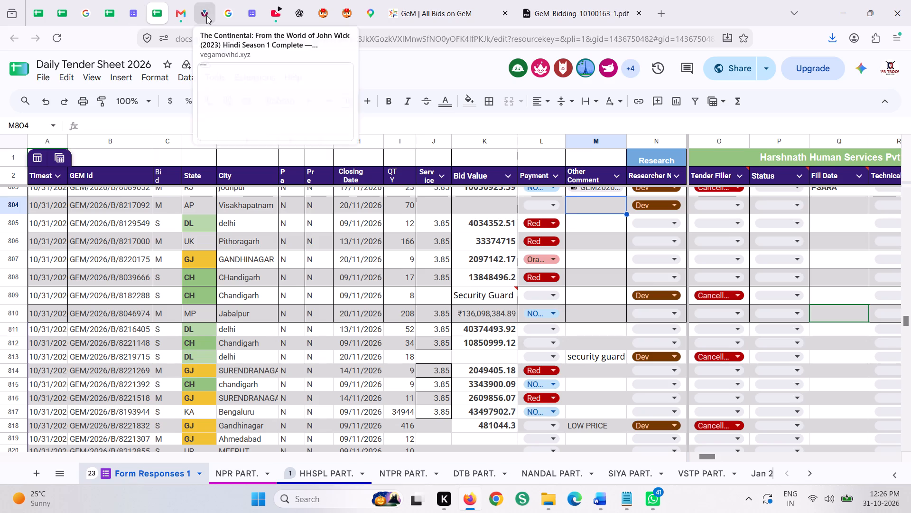
In ChatGPT, preview the generated Annexure_G_Bidder_Undertaking_Editable.docx and download it.
left_click(288, 10)
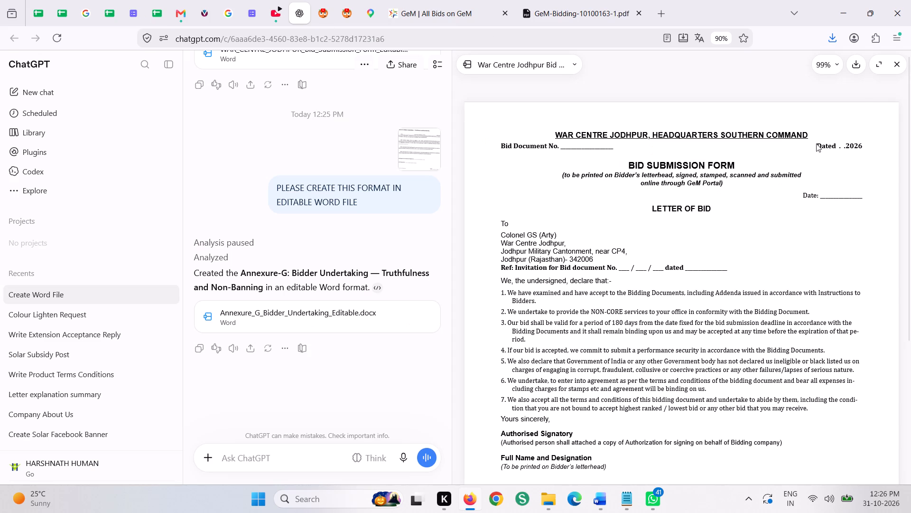
scroll(354, 270, "down", 4)
left_click(301, 314)
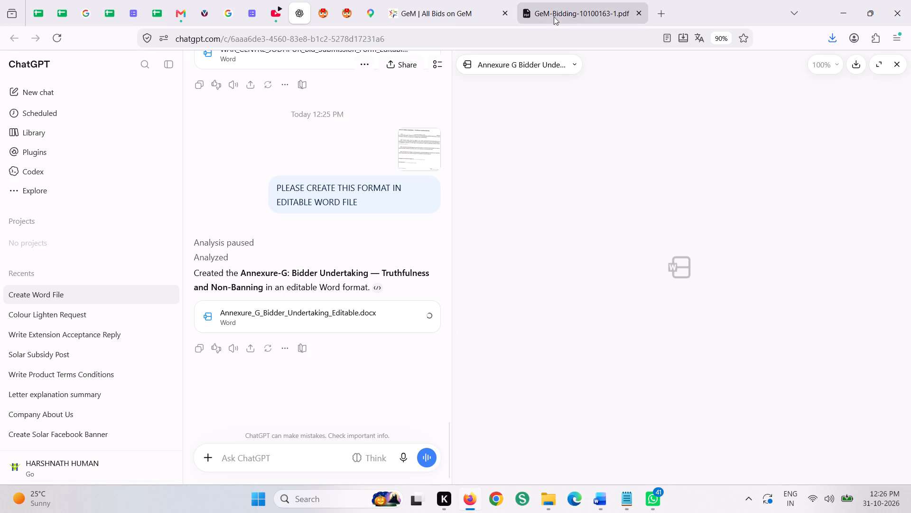
left_click(457, 0)
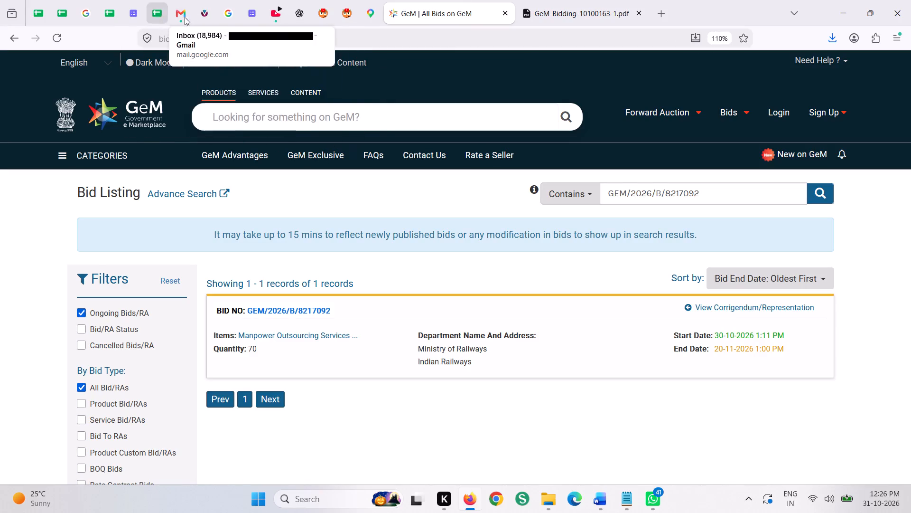
left_click(299, 13)
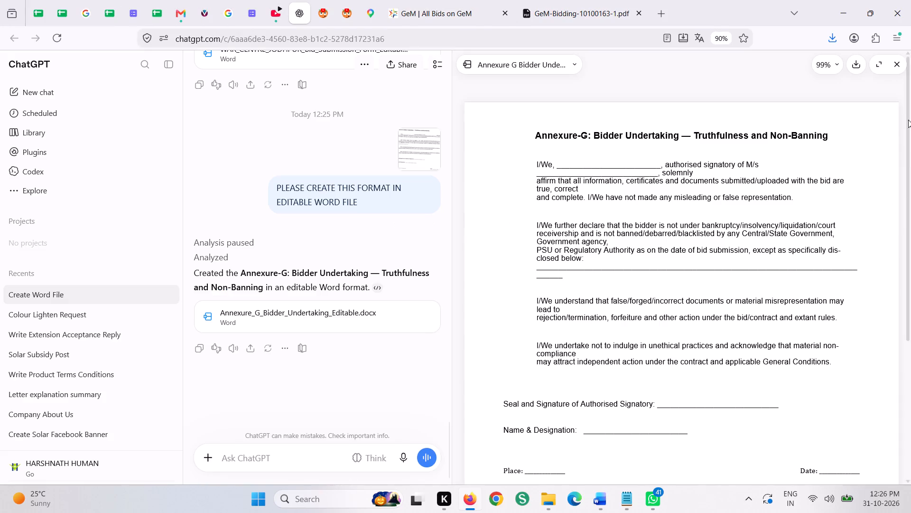
left_click(854, 66)
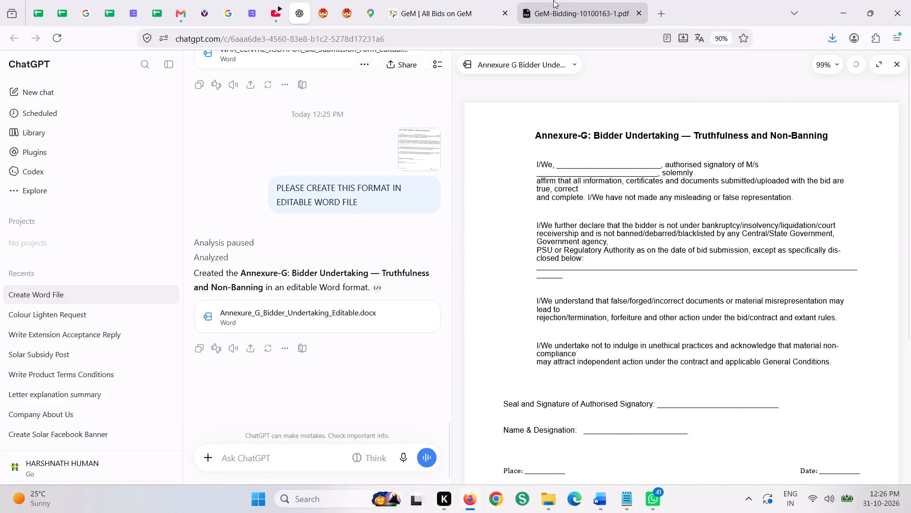
Open the downloaded Annexure_G_Bidder_Undertaking_Editable.docx in Word.
left_click(554, 0)
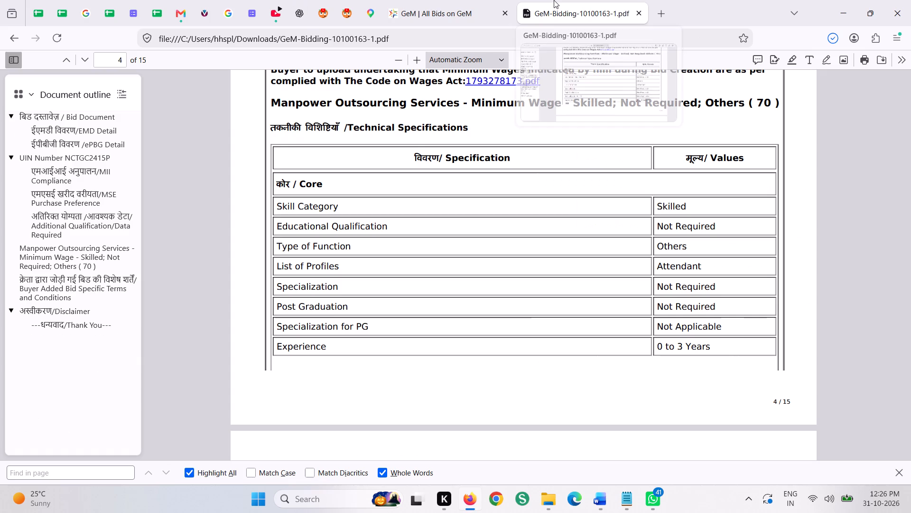
left_click(833, 33)
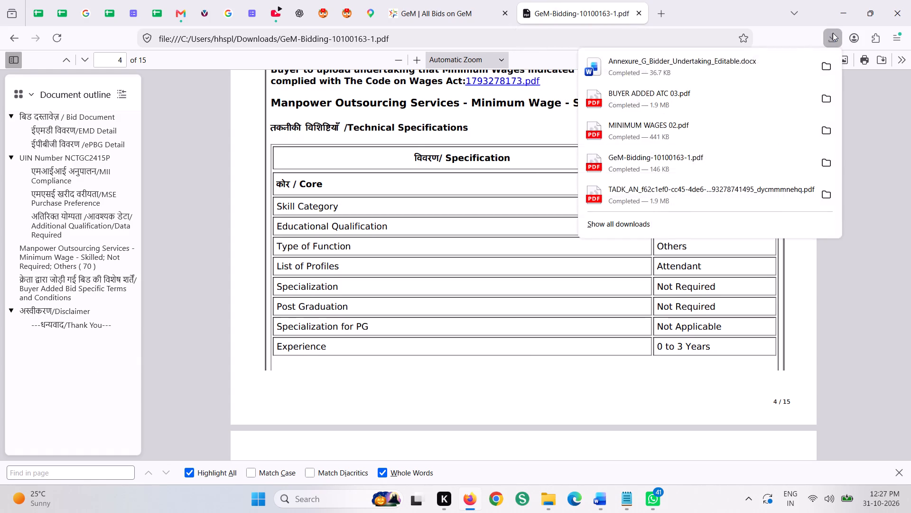
left_click(685, 61)
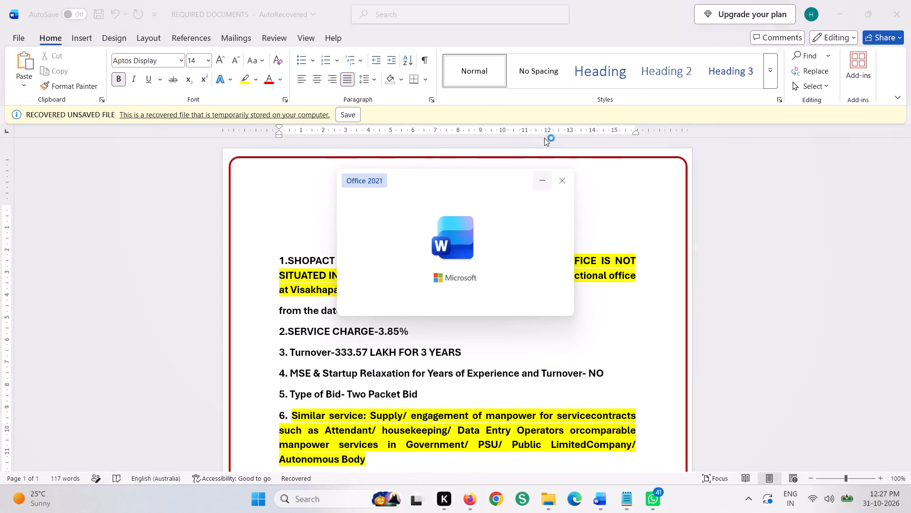
left_click(465, 61)
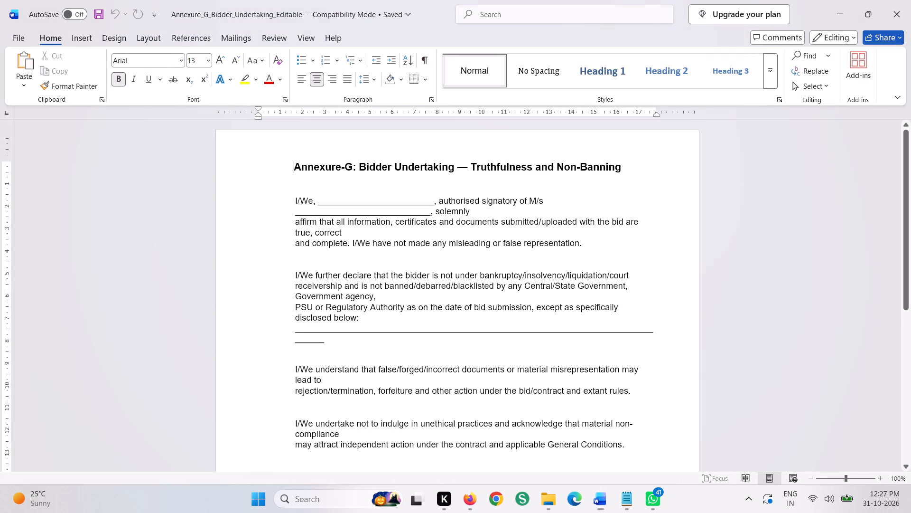
Justify the undertaking's body paragraphs, from "I/We" through the "General Conditions" line, and check the layout.
left_click(383, 239)
left_click_drag(280, 199, 453, 478)
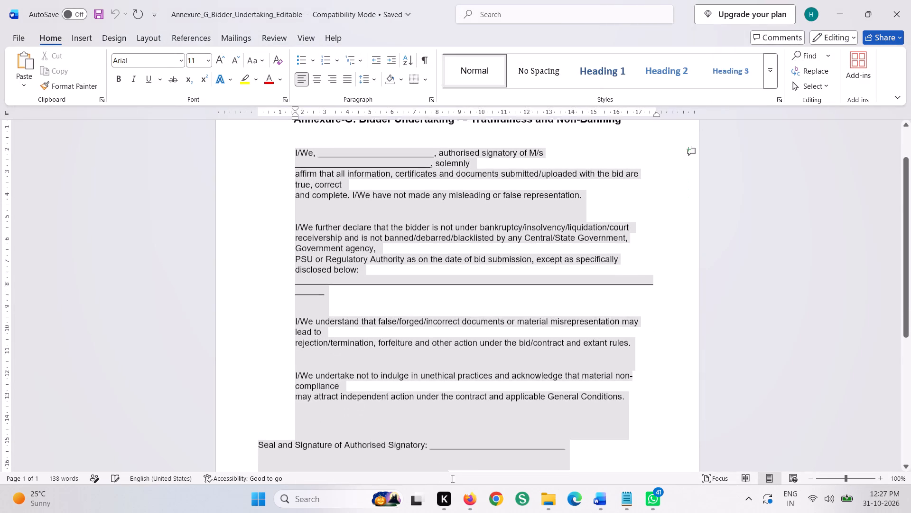
left_click_drag(453, 478, 677, 384)
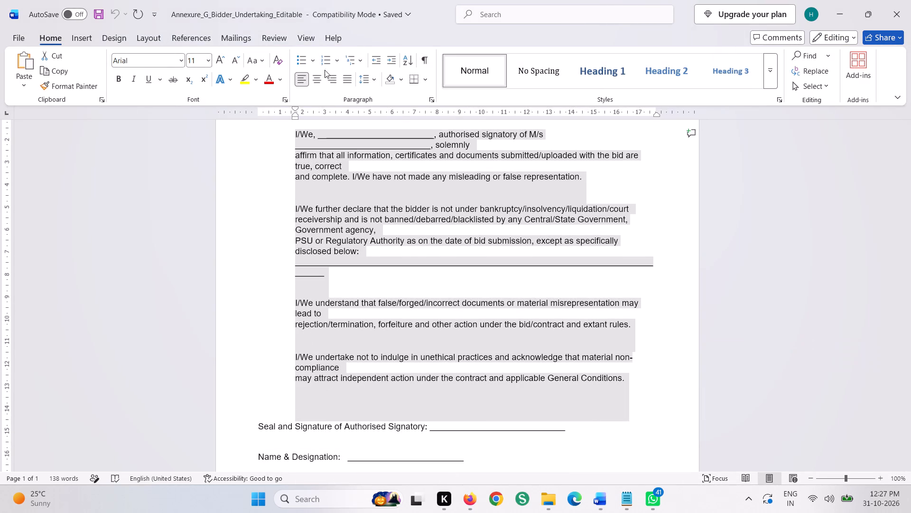
left_click(348, 79)
left_click(497, 275)
scroll(484, 270, "up", 2)
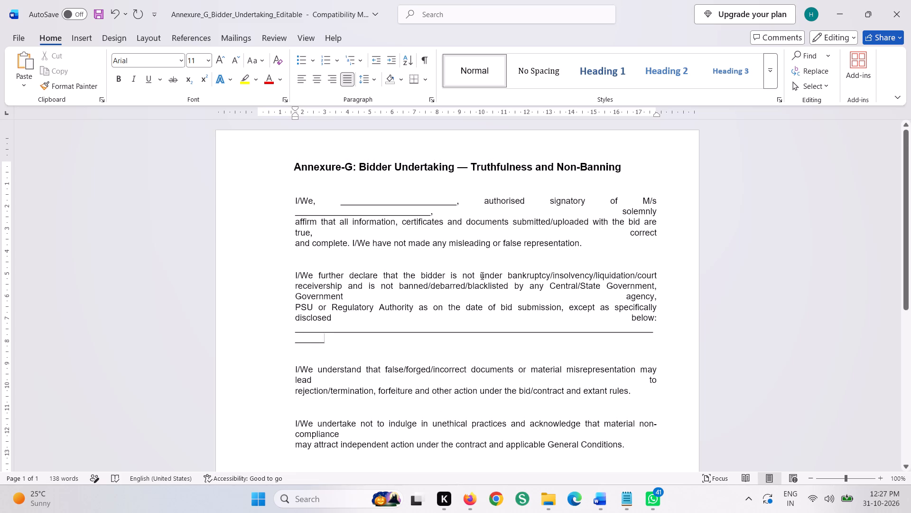
scroll(463, 275, "down", 1)
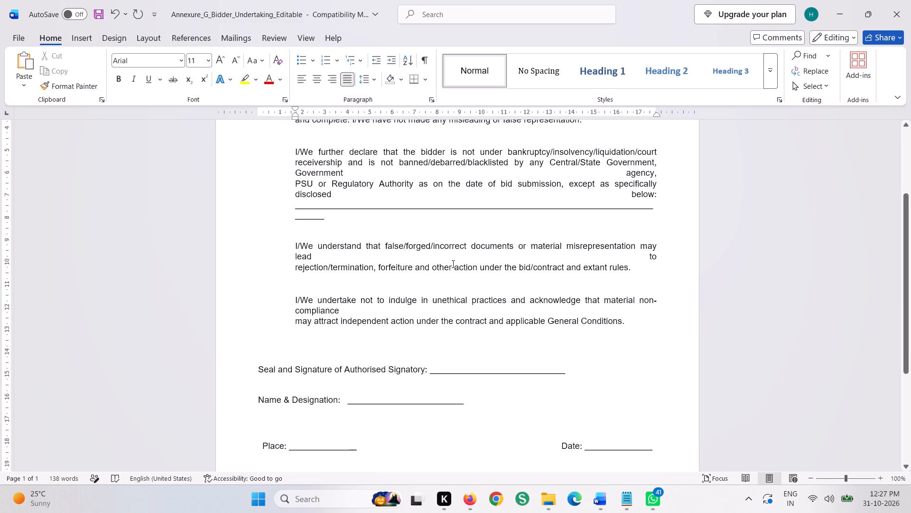
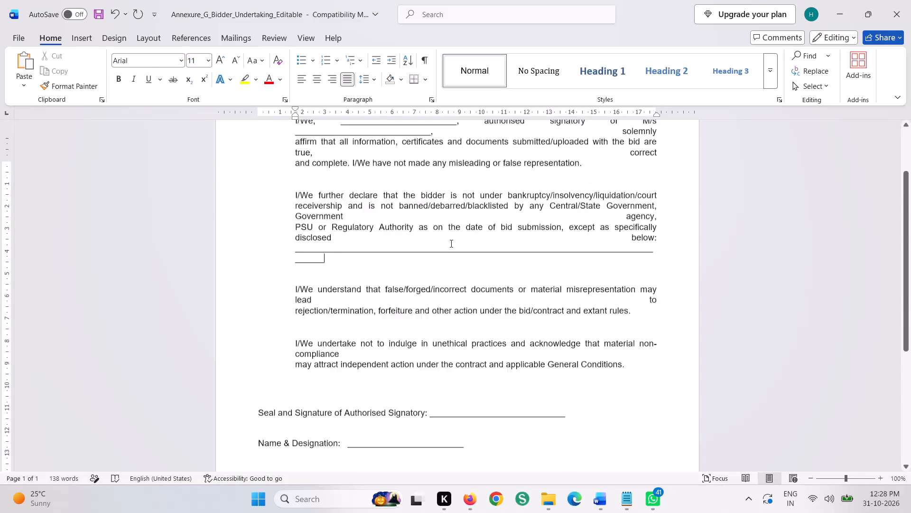
Switch to the bid PDF in Firefox and review its linked Scope of work & Job description document through the last page.
key("alt+Tab")
key("alt+Tab")
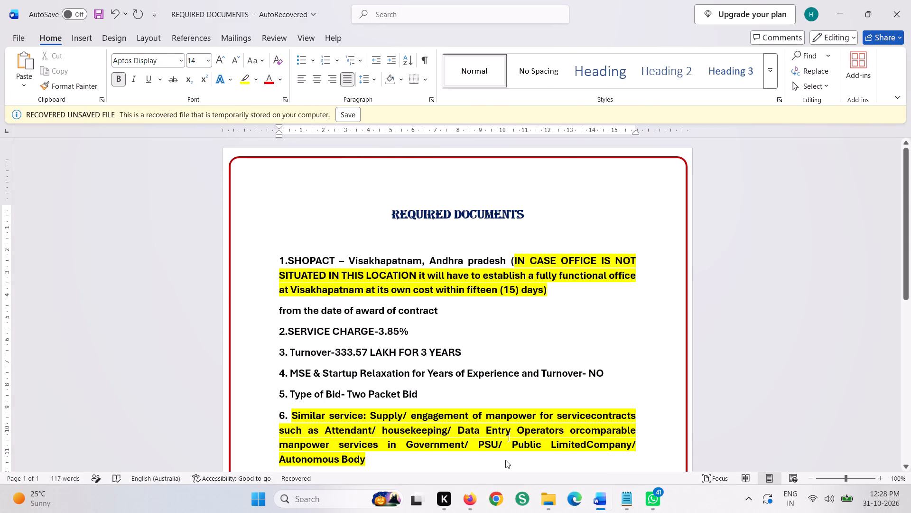
left_click(474, 497)
scroll(523, 258, "up", 1)
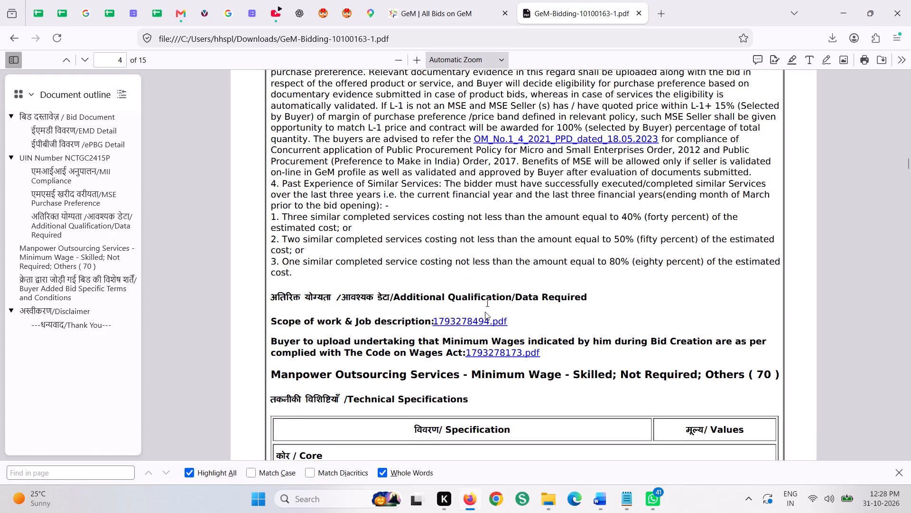
left_click(479, 321)
scroll(552, 295, "down", 5)
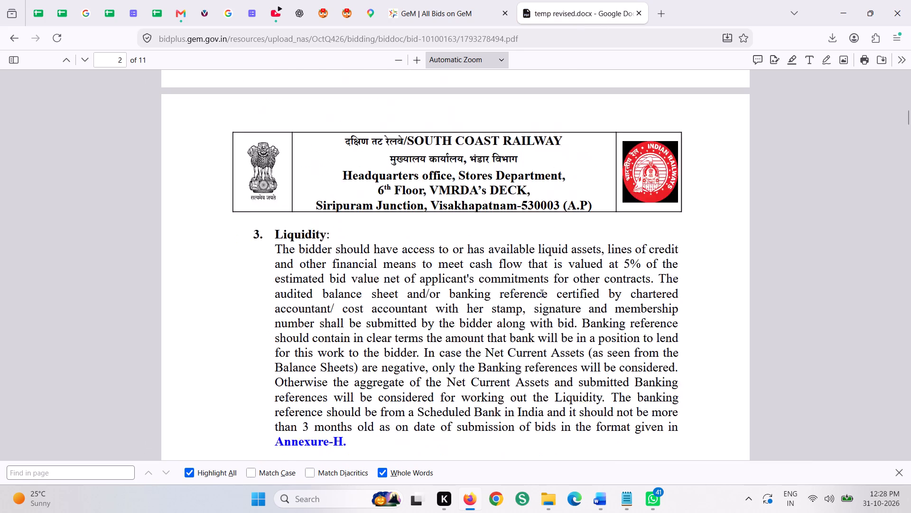
scroll(541, 293, "down", 17)
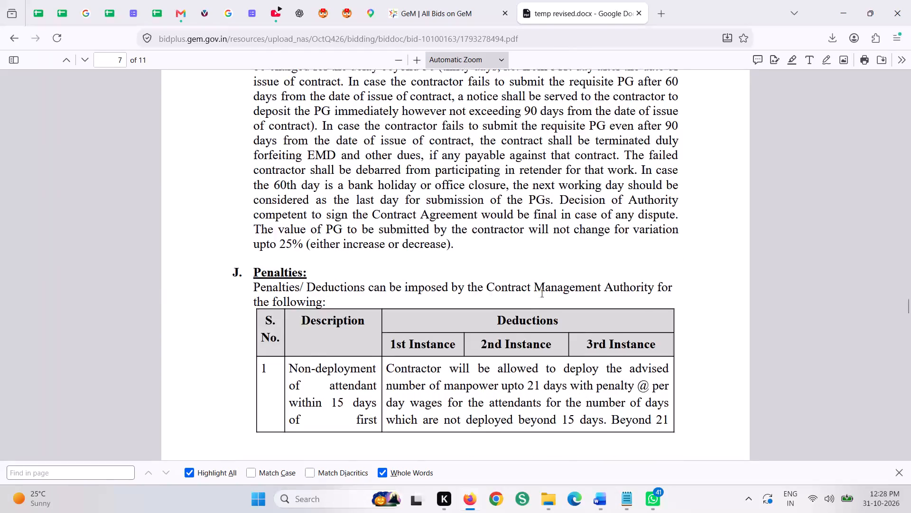
scroll(541, 293, "down", 14)
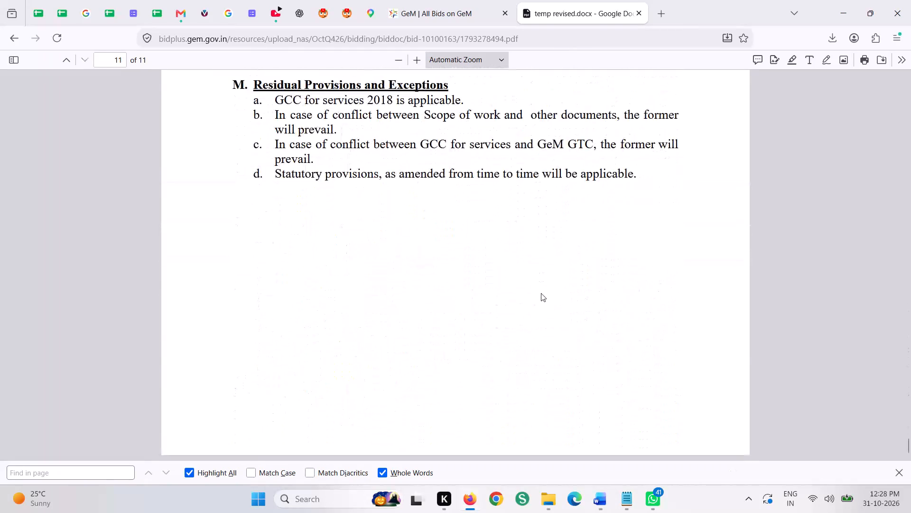
left_click(9, 38)
left_click(447, 0)
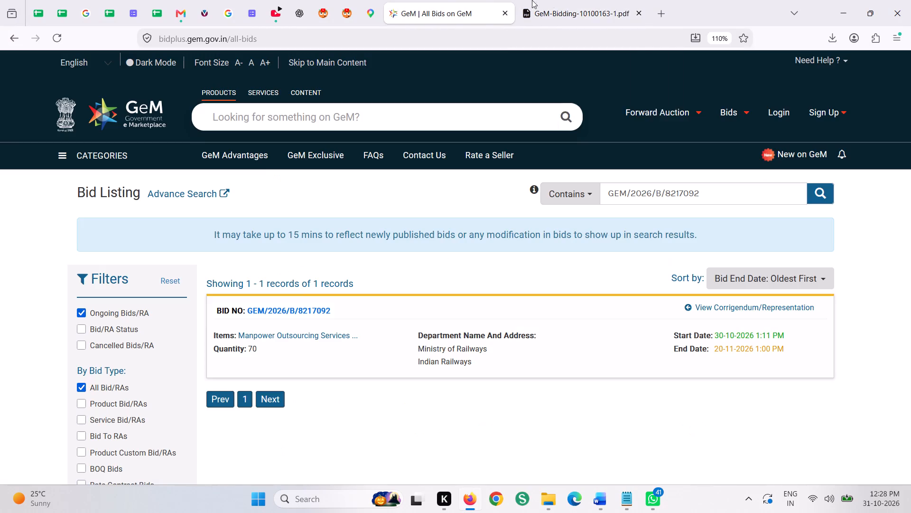
left_click(566, 0)
Back in the Annexure-G document in Word, close the first paragraph's broken lines so its ending runs on as "true,correct and complete".
key("alt+Tab")
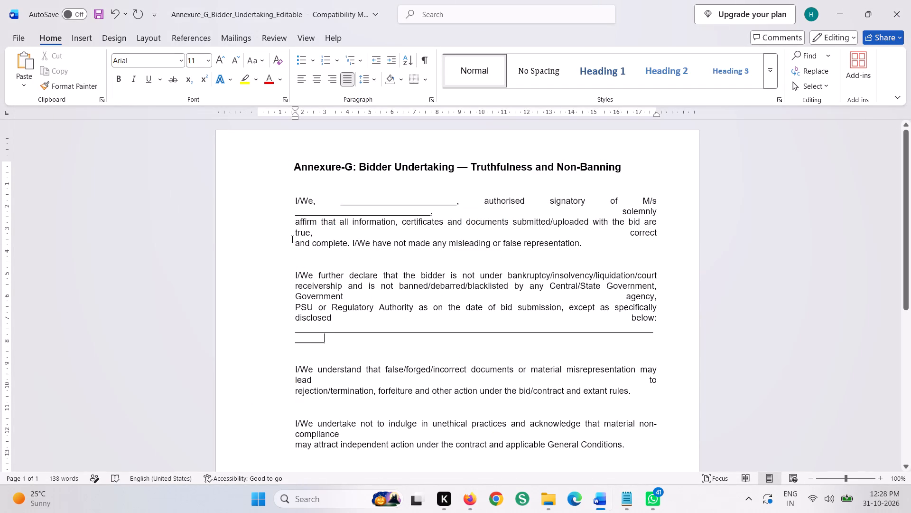
left_click(626, 230)
key("BackSpace")
key("space")
key("BackSpace")
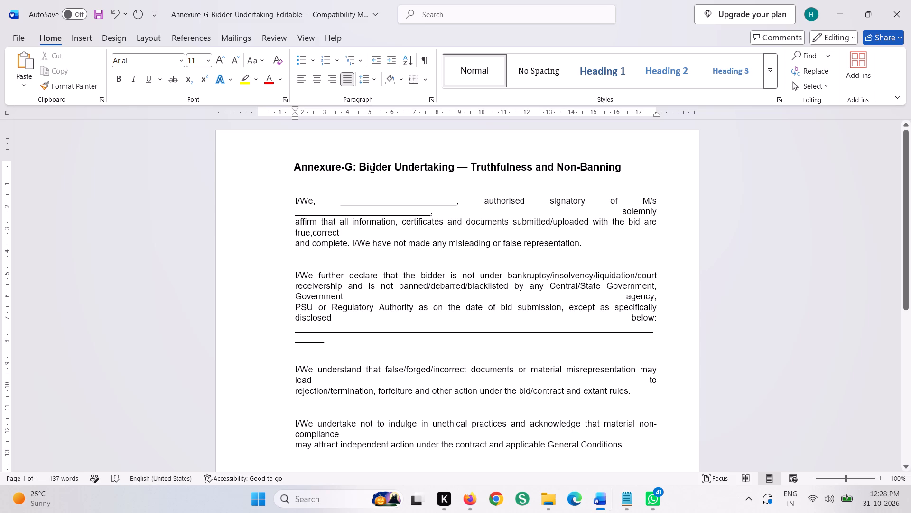
left_click_drag(292, 202, 588, 138)
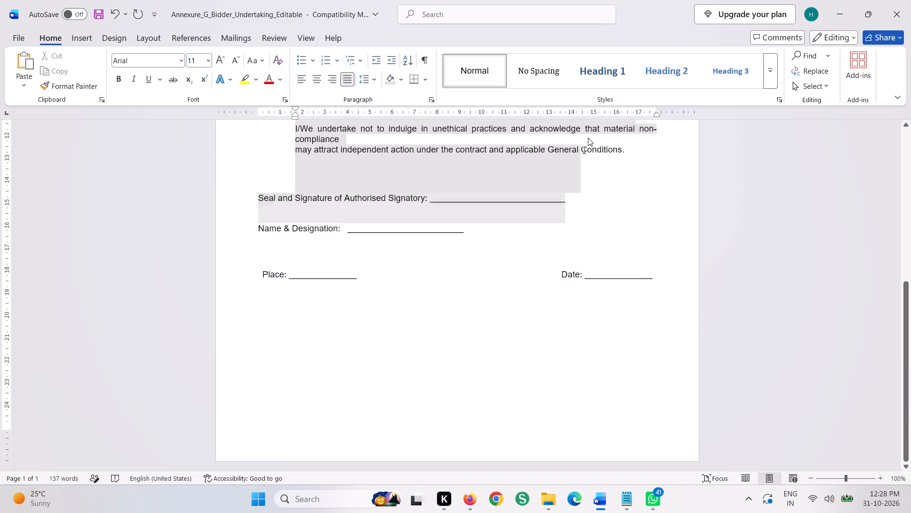
left_click_drag(588, 138, 597, 130)
left_click(468, 247)
left_click(296, 243)
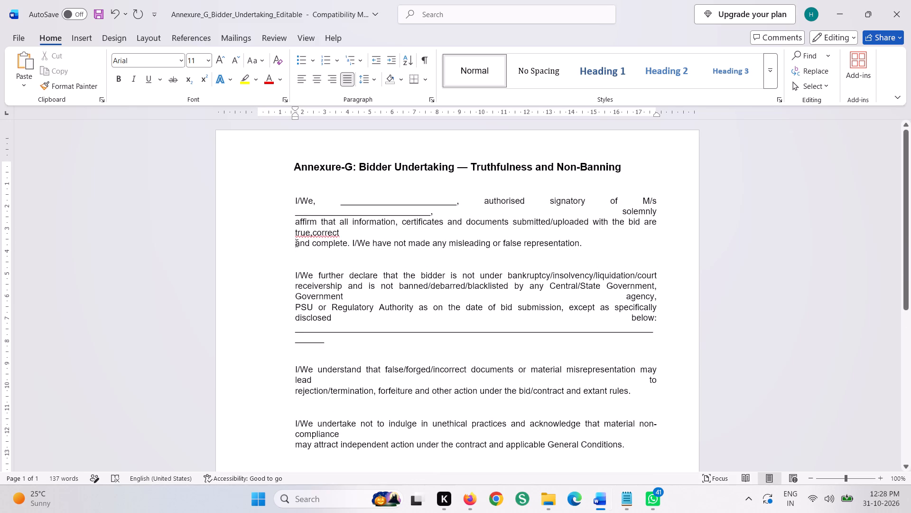
key("BackSpace")
key("space")
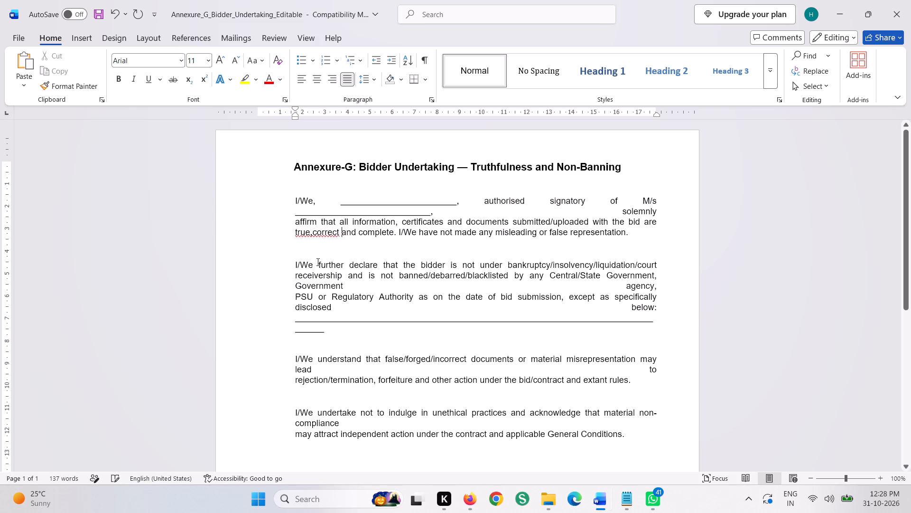
Join the broken line in the second paragraph so "Government agency," runs directly into "PSU or Regulatory Authority".
left_click(292, 297)
left_click(625, 285)
key("BackSpace")
key("space")
left_click(292, 292)
key("BackSpace")
left_click(321, 308)
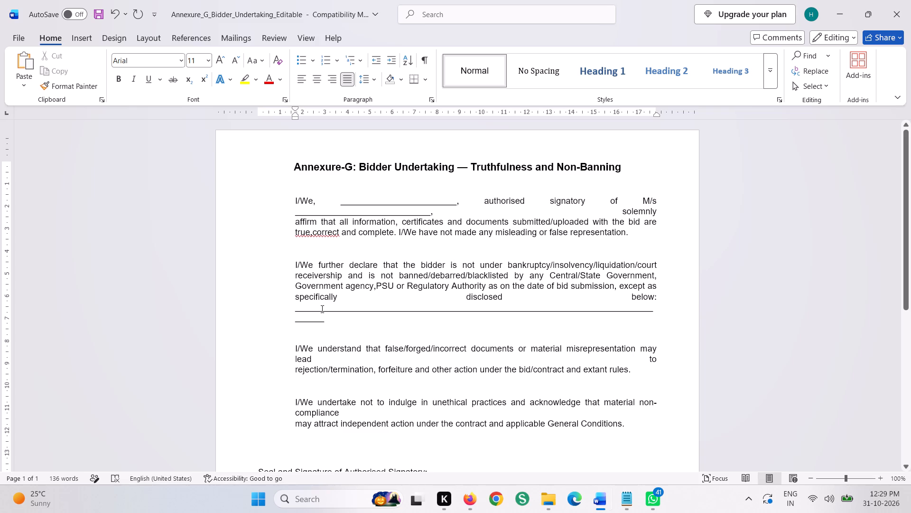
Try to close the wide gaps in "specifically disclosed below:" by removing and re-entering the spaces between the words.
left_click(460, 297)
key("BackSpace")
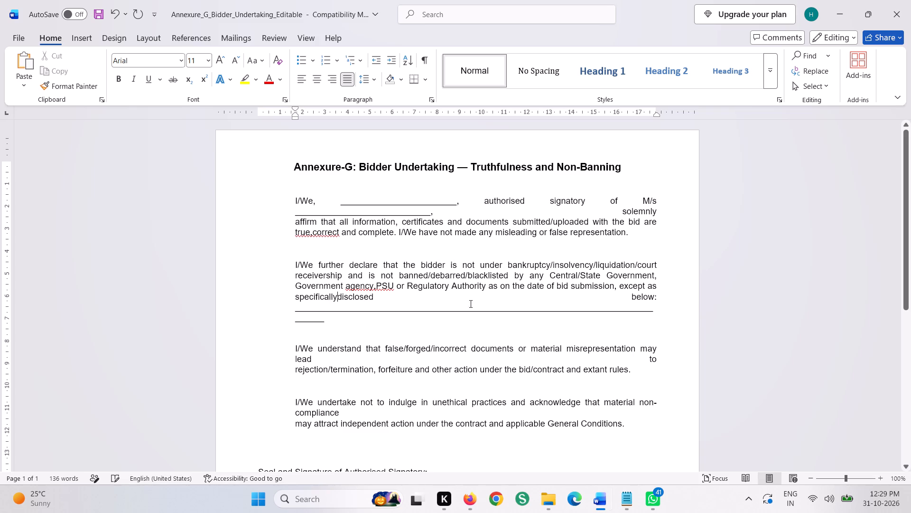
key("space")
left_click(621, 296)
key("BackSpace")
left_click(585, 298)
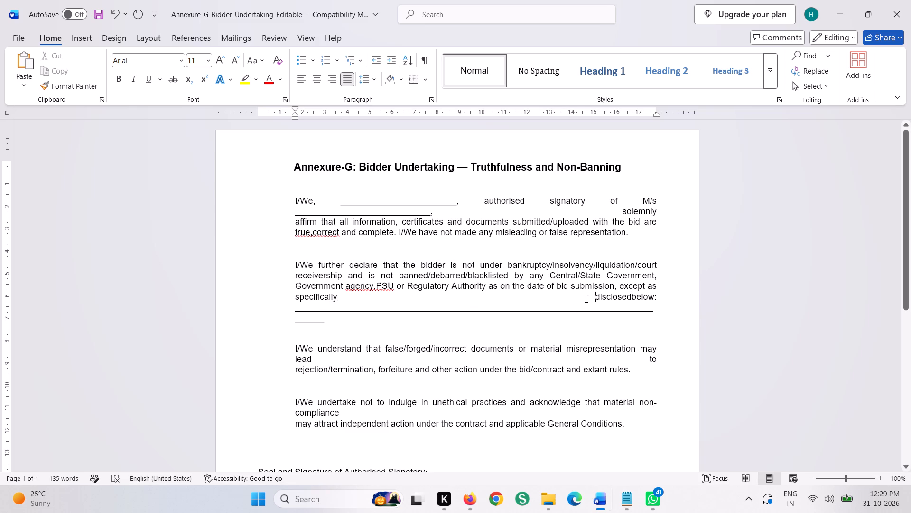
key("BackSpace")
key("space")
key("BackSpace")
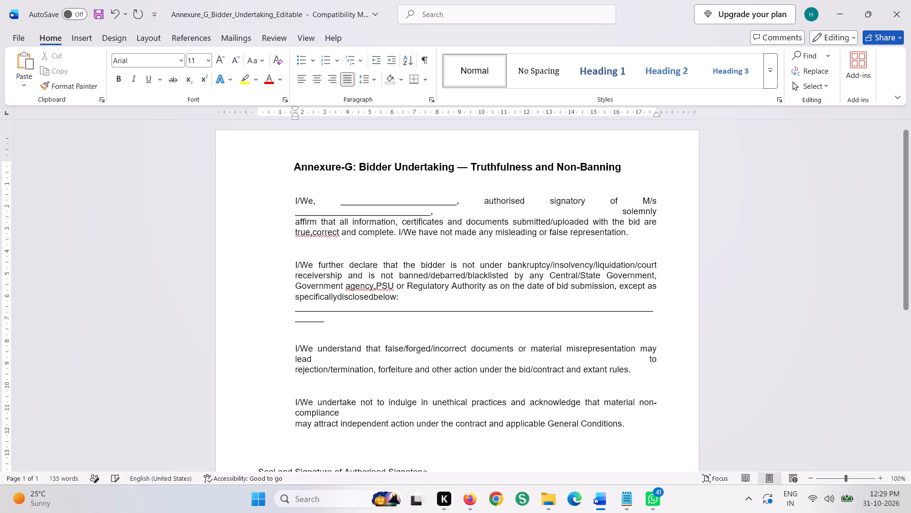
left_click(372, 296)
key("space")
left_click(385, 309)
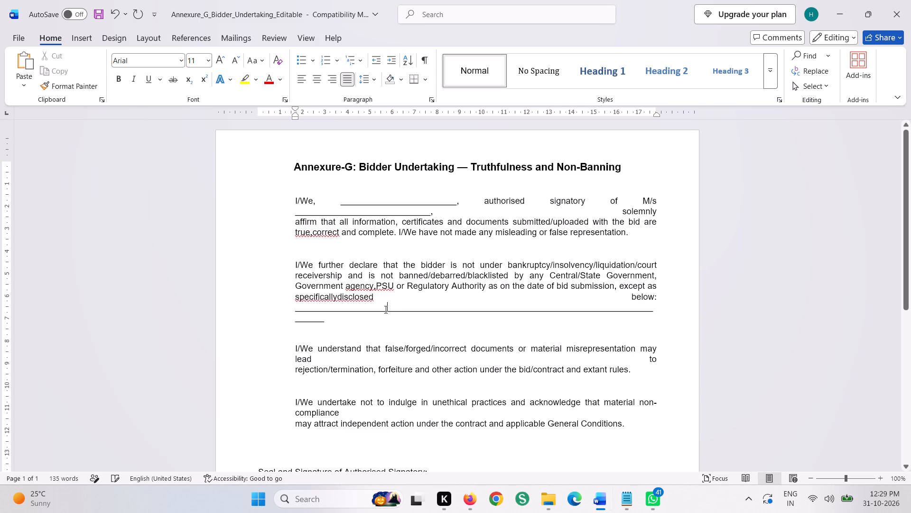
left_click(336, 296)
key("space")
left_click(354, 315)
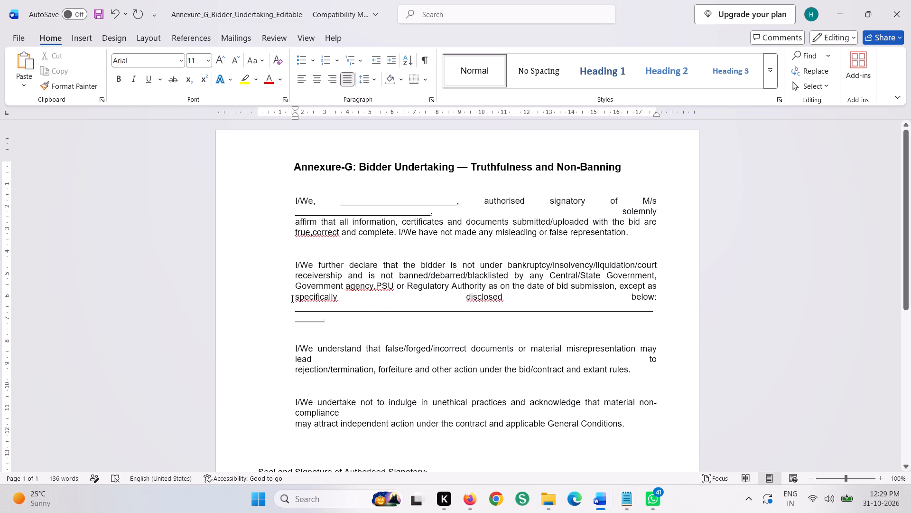
Adjust the second paragraph's indents: right edge at about 17.25 cm, left at about 1.5 cm, first line slightly further in.
left_click_drag(291, 297, 651, 305)
left_click(458, 294)
left_click_drag(294, 294, 623, 298)
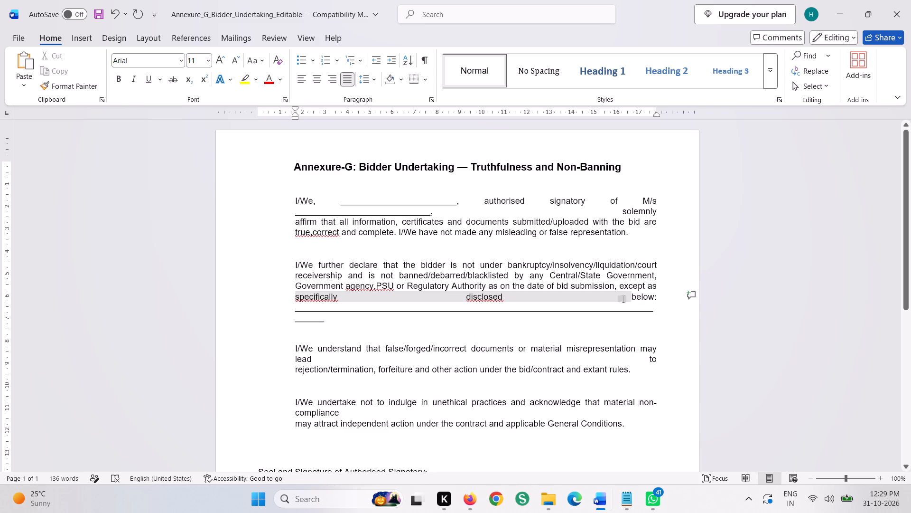
left_click_drag(623, 298, 645, 296)
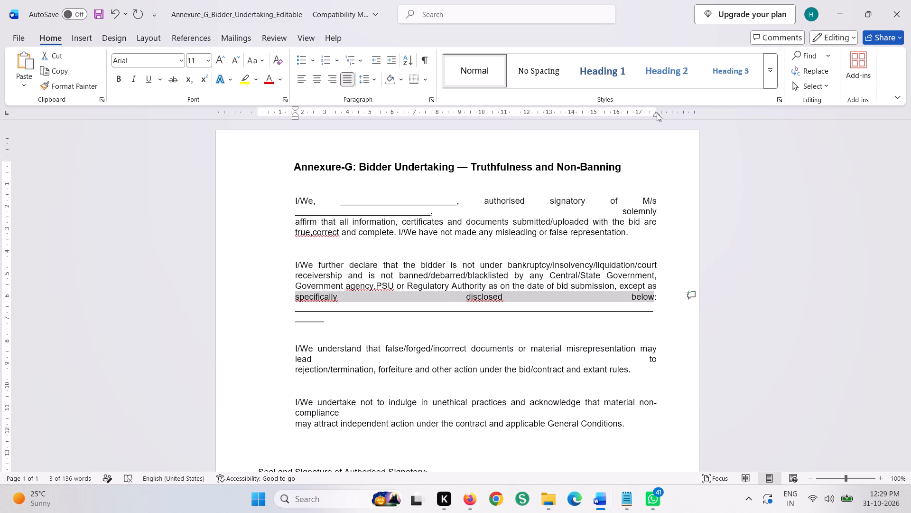
left_click_drag(655, 113, 642, 111)
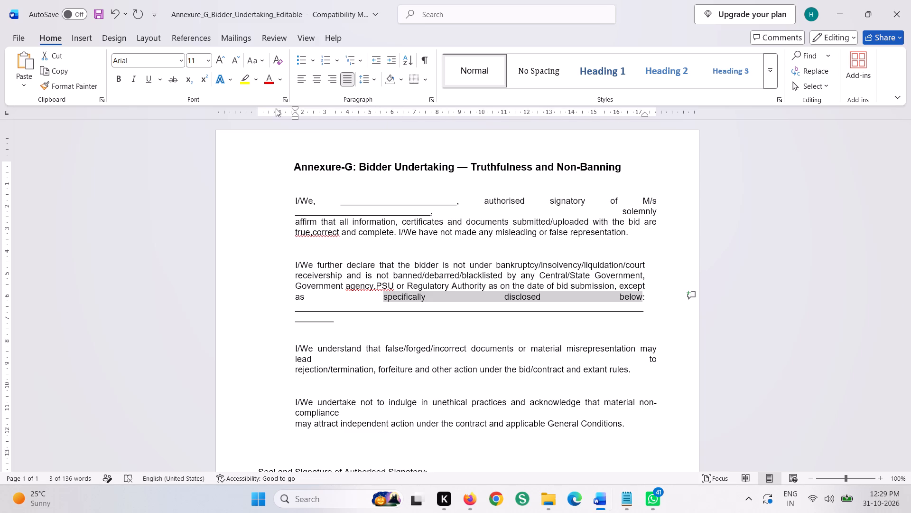
left_click(295, 108)
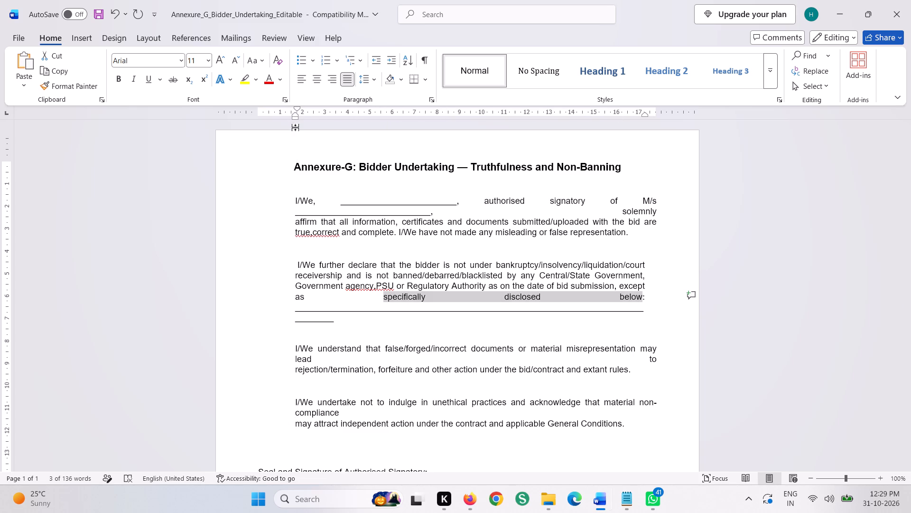
left_click_drag(296, 117, 284, 116)
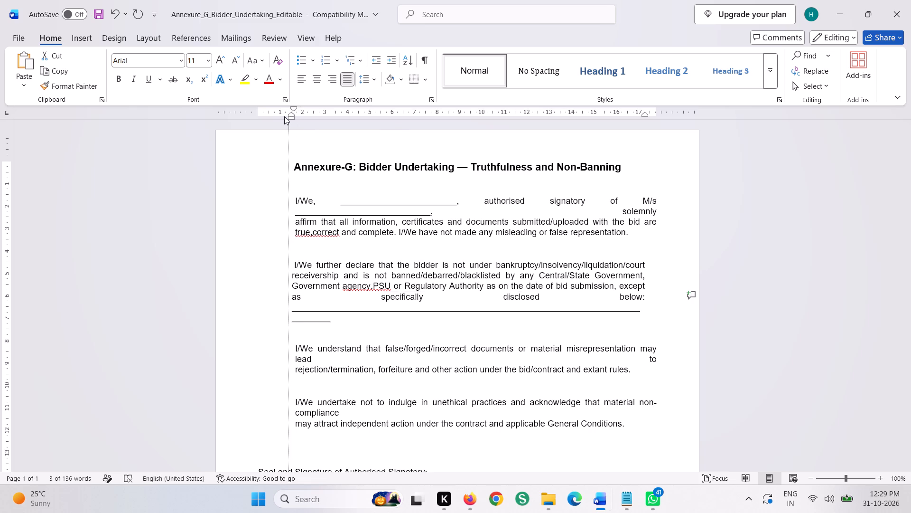
left_click_drag(284, 116, 299, 114)
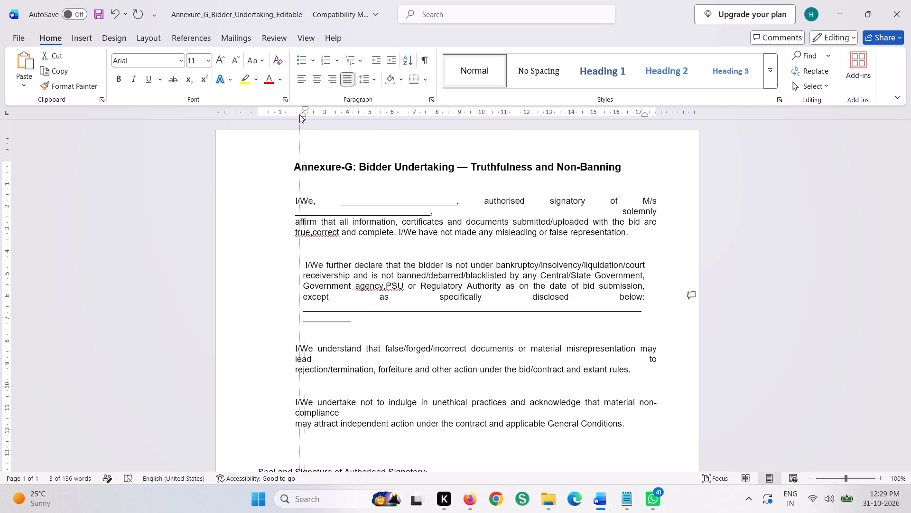
left_click_drag(299, 114, 291, 112)
left_click(446, 280)
Join the broken lines in the third paragraph so it reads continuously as "may lead to rejection/termination".
scroll(406, 339, "down", 1)
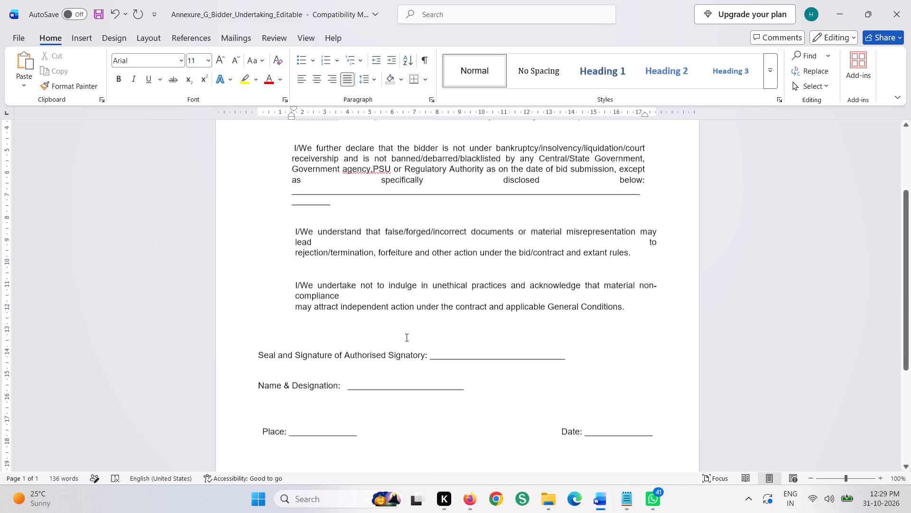
left_click(645, 235)
key("BackSpace")
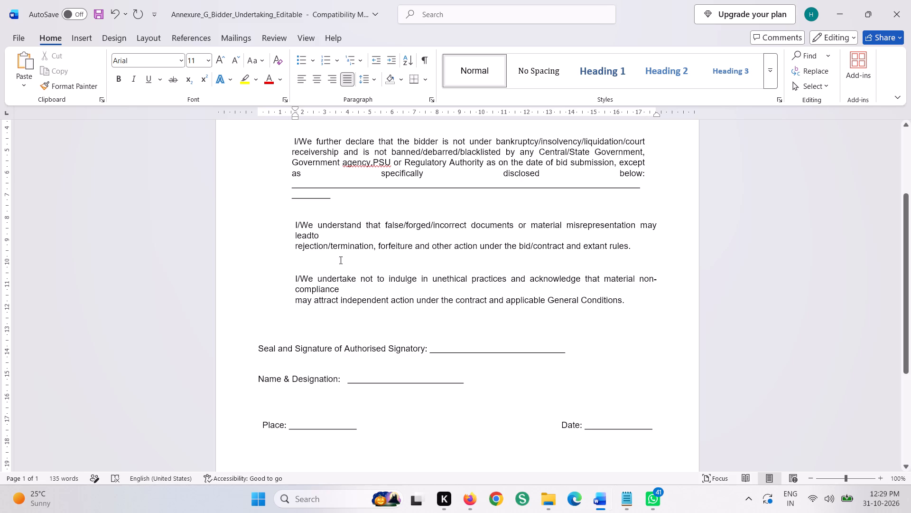
left_click(291, 246)
key("BackSpace")
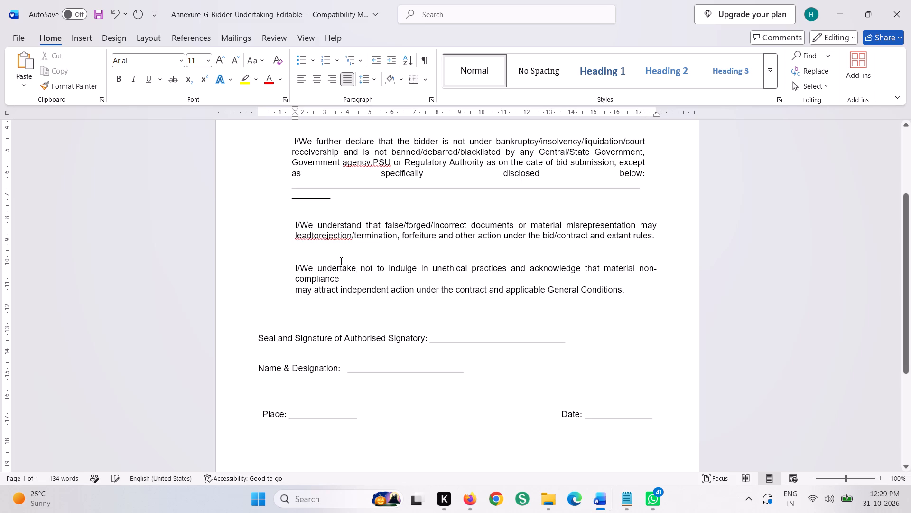
key("space")
left_click(311, 235)
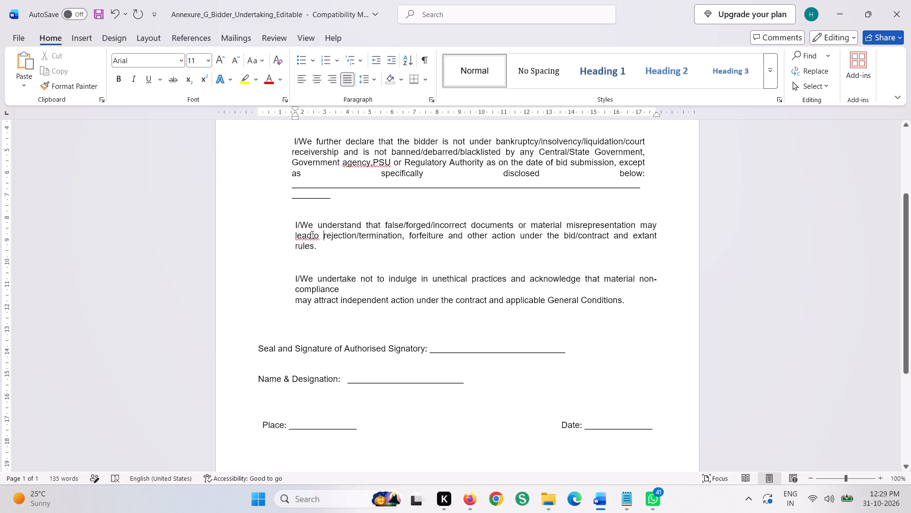
key("space")
left_click(334, 254)
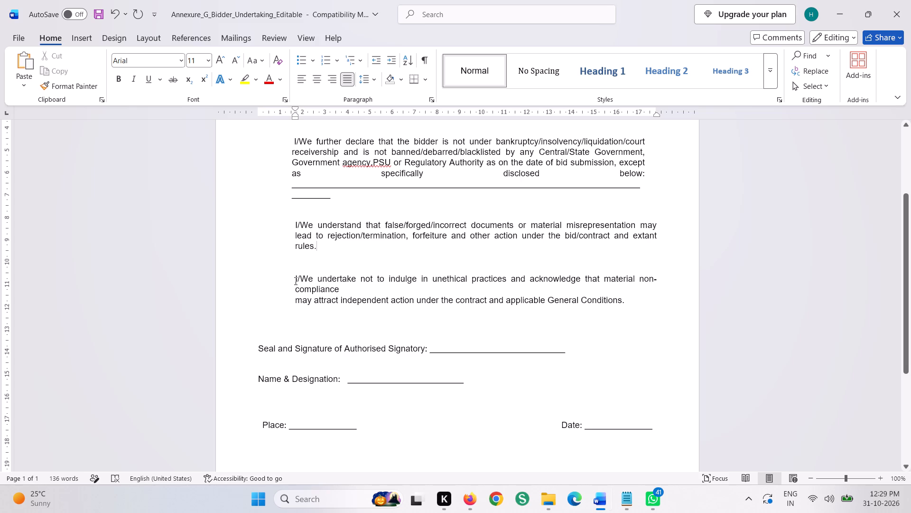
Remove the left indent from the paragraph beginning "I/We undertake not to indulge in unethical practices".
left_click(292, 277)
key("BackSpace")
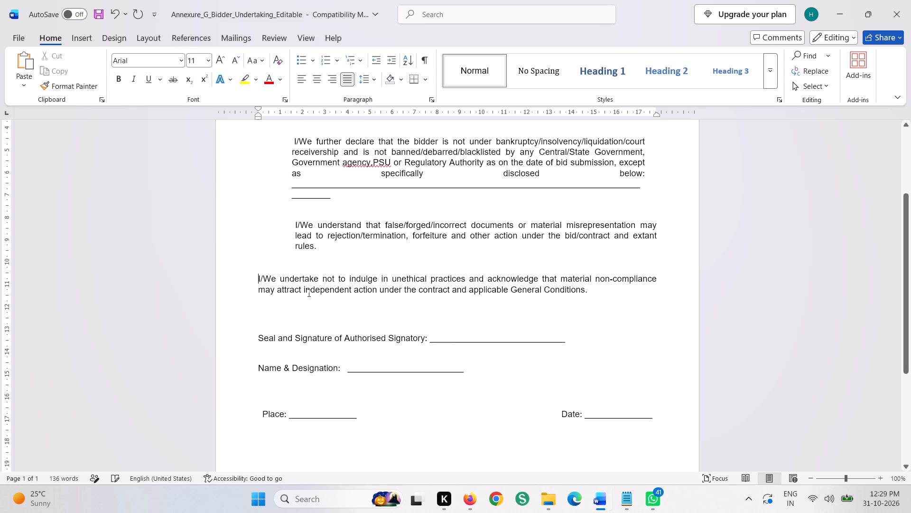
Merge the "I/We undertake not to indulge" paragraph into the one above, spacing "rules. I/We" and "non-compliance may" correctly.
key("BackSpace")
left_click(293, 266)
key("BackSpace")
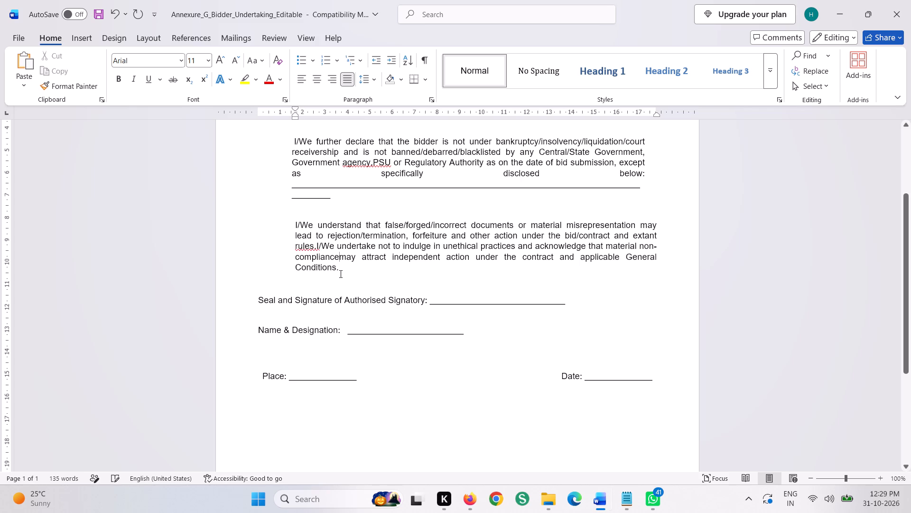
key("space")
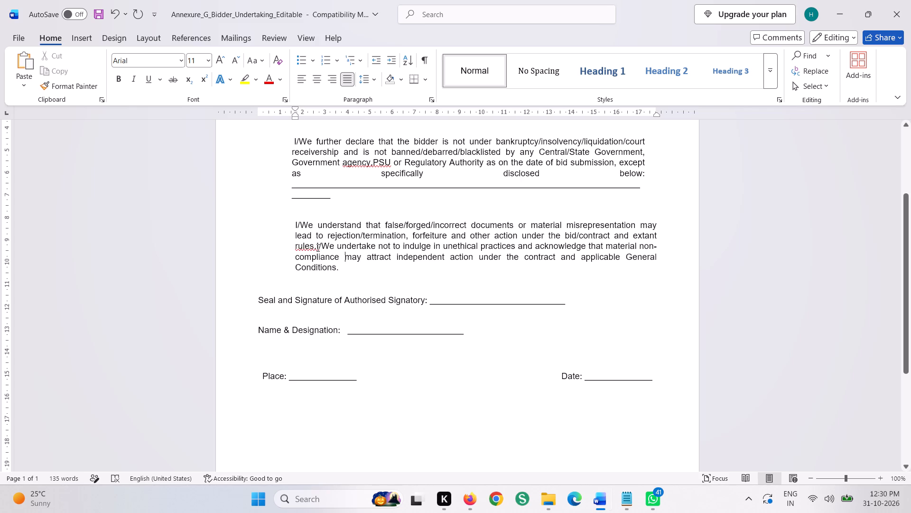
left_click(315, 244)
left_click(316, 247)
key("space")
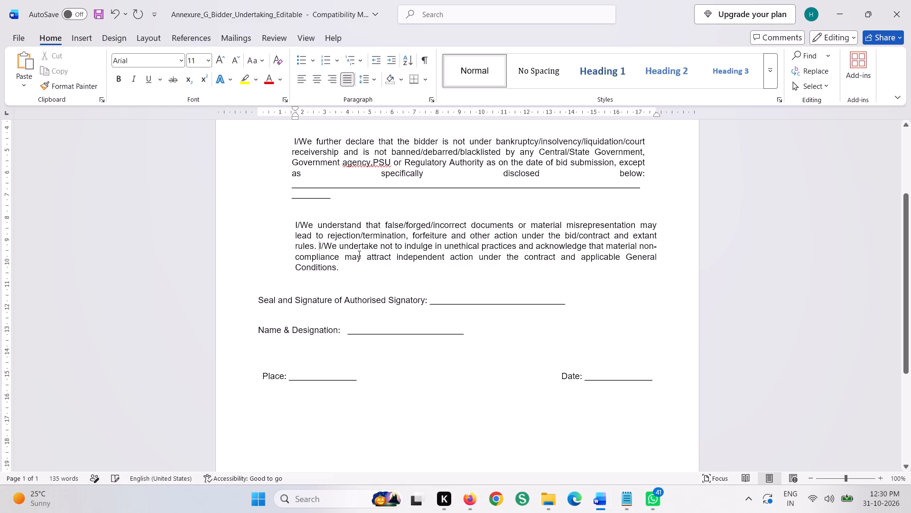
left_click(366, 277)
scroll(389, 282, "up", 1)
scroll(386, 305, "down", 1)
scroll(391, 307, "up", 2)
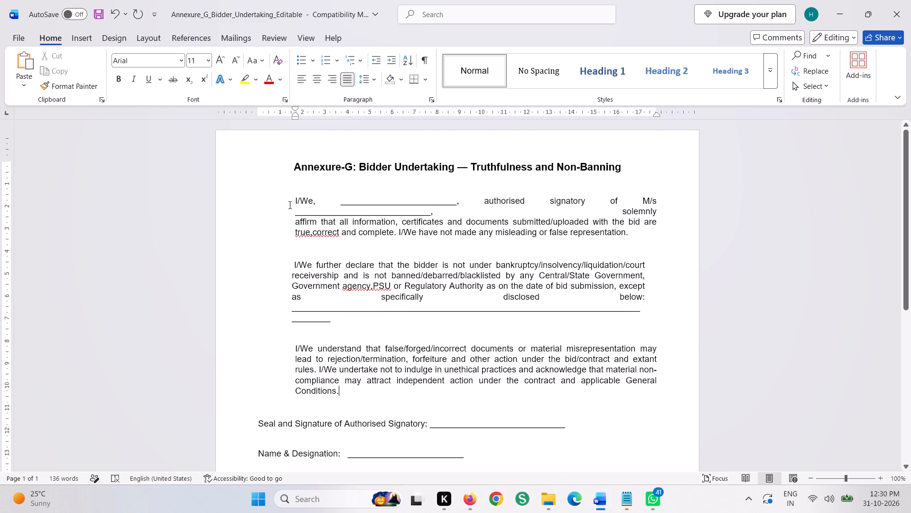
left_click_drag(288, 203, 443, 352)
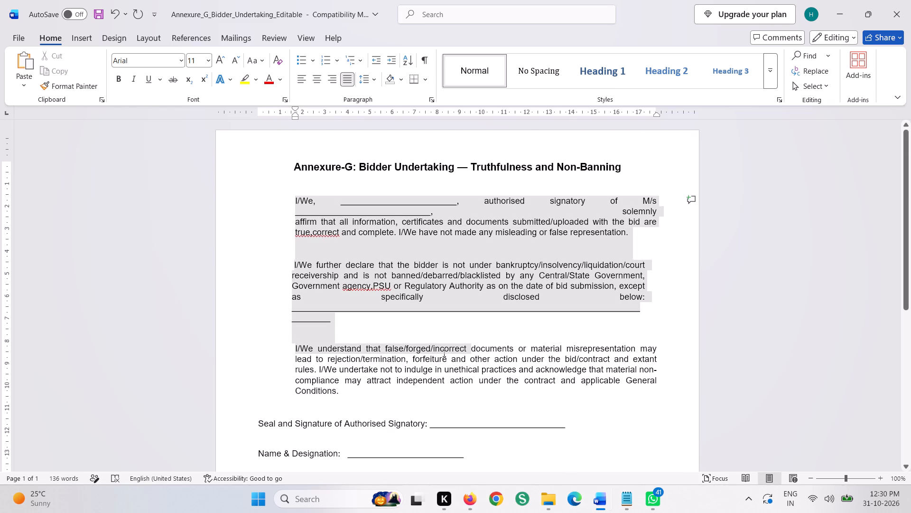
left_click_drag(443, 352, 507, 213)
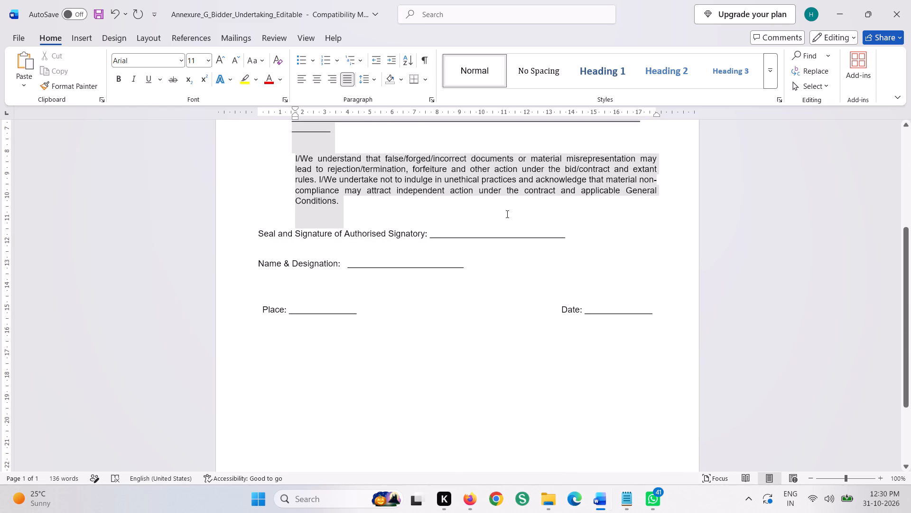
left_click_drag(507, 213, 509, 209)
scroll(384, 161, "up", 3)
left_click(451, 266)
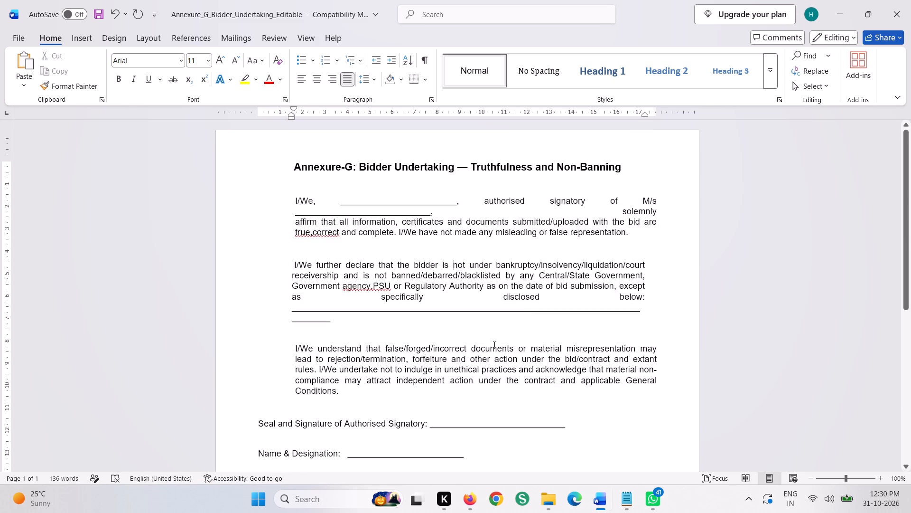
Close the wide gap before "solemnly" in the first paragraph and join the broken line so it reads "solemnly affirm".
left_click(619, 211)
key("BackSpace")
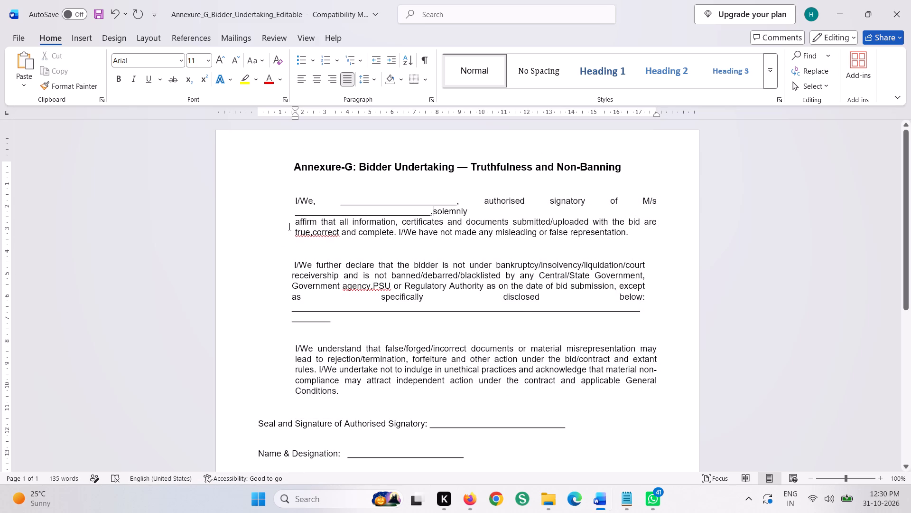
left_click(290, 226)
key("BackSpace")
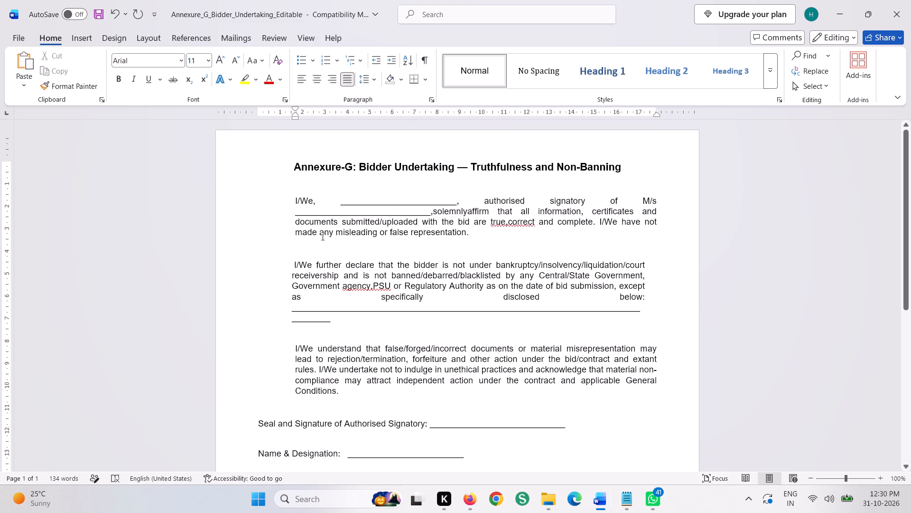
key("space")
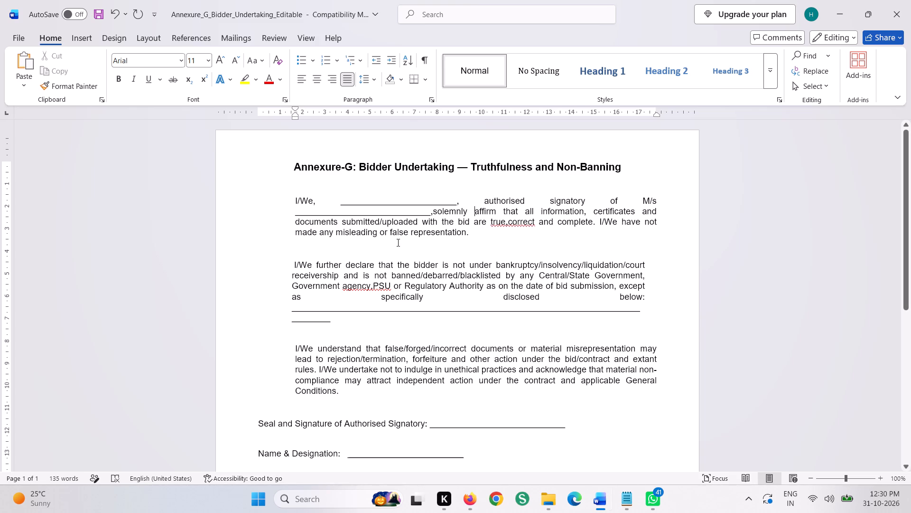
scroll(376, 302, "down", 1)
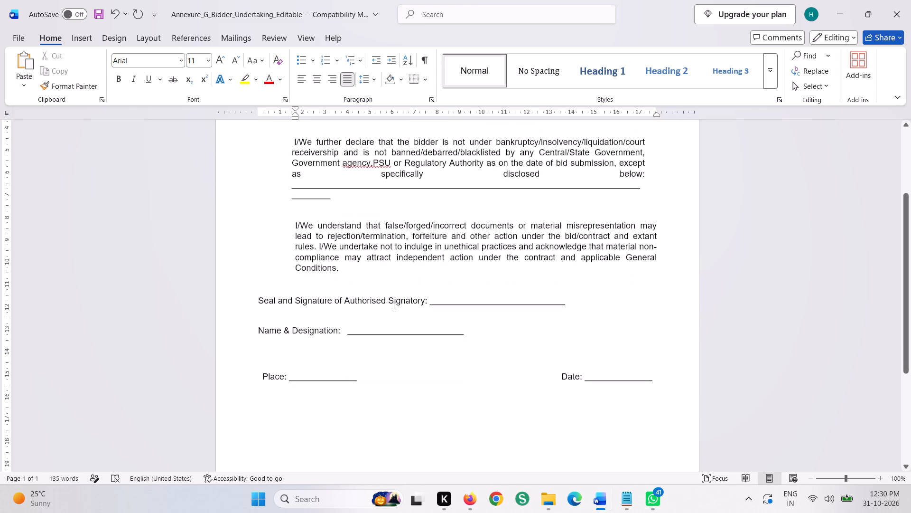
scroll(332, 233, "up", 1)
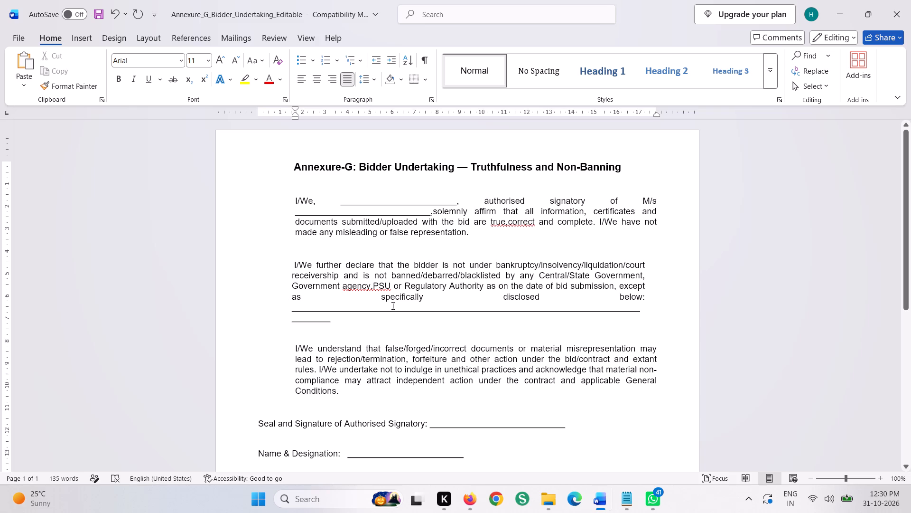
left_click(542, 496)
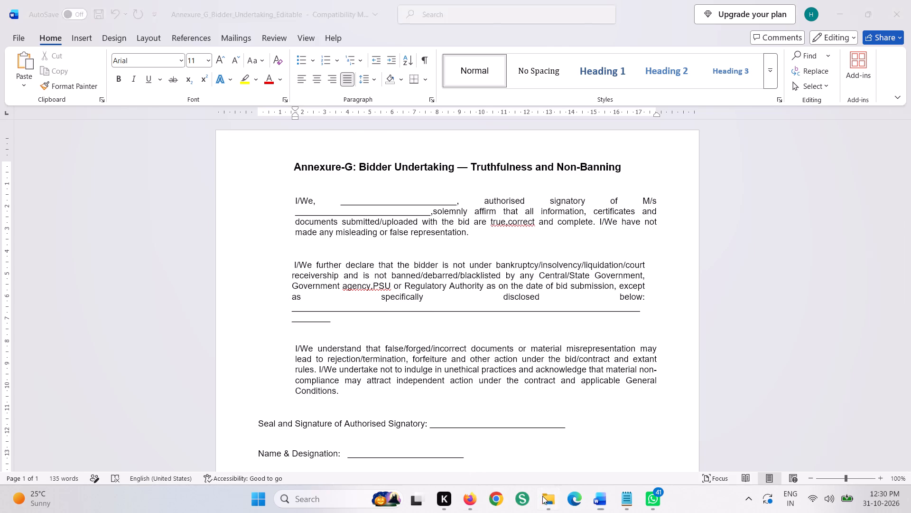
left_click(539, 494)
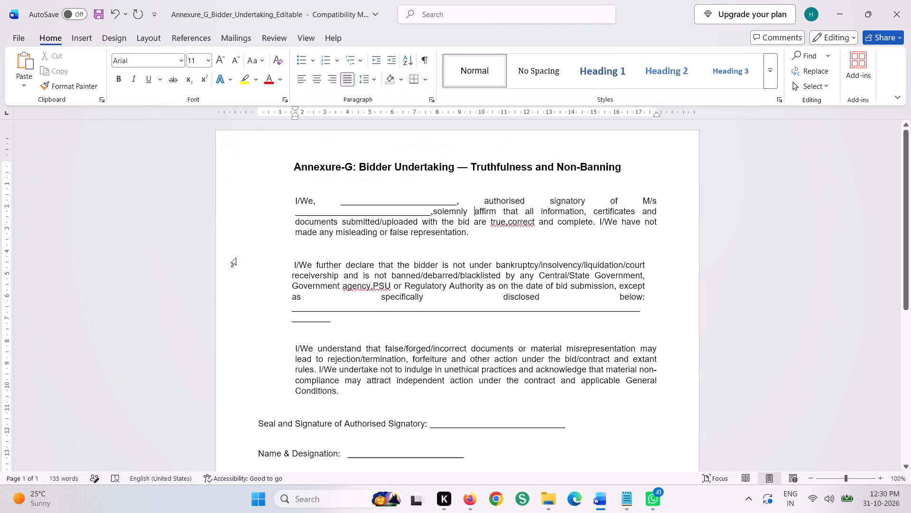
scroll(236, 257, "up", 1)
Save the undertaking as a Word Document named Annexure_G_Bidder_Undertaking_Editable in the DEV1 folder GEM2026B8217092, accepting the file format upgrade.
left_click(18, 38)
left_click(40, 220)
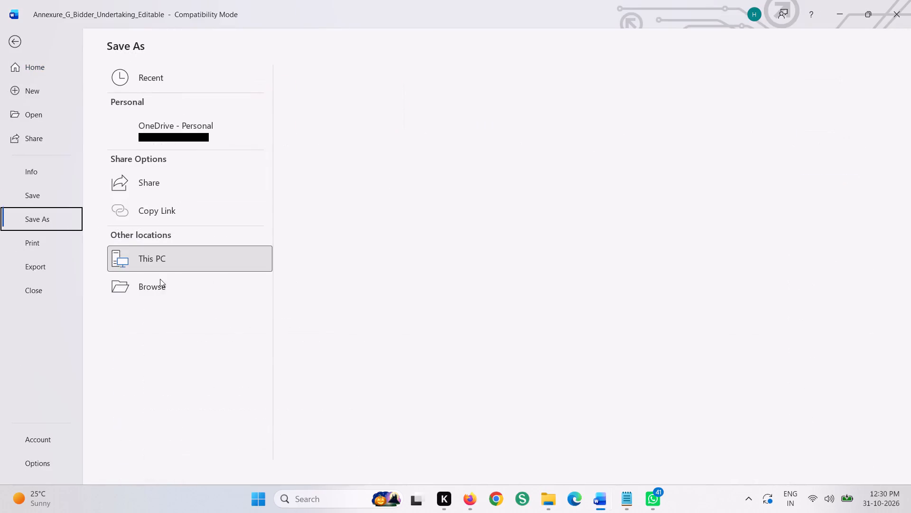
left_click(141, 324)
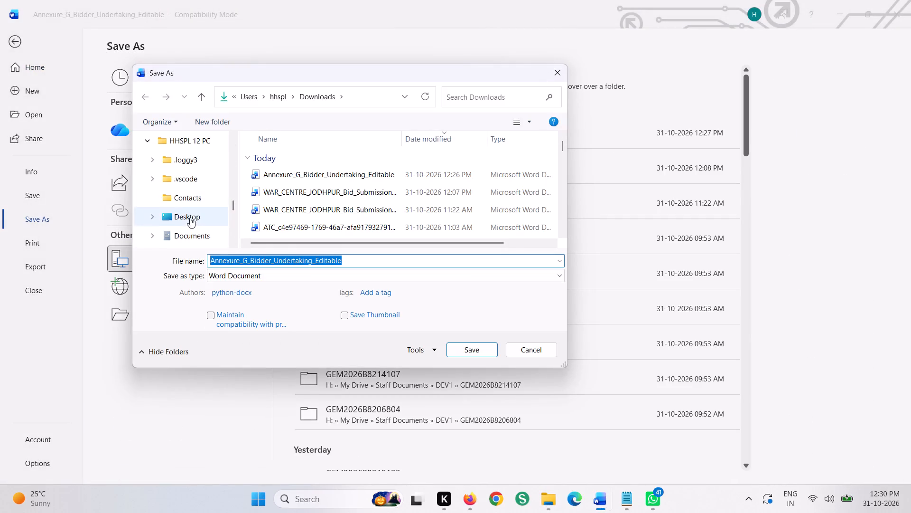
scroll(190, 218, "up", 8)
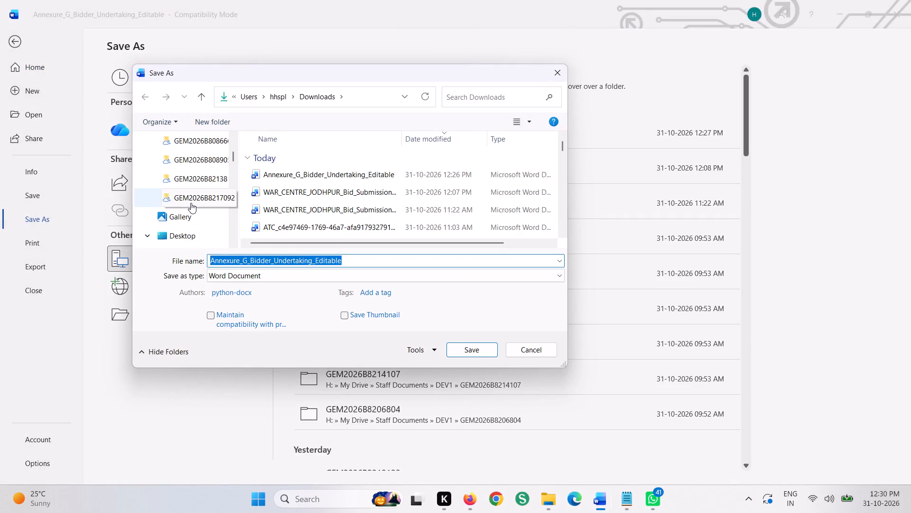
scroll(191, 203, "up", 2)
scroll(190, 201, "down", 1)
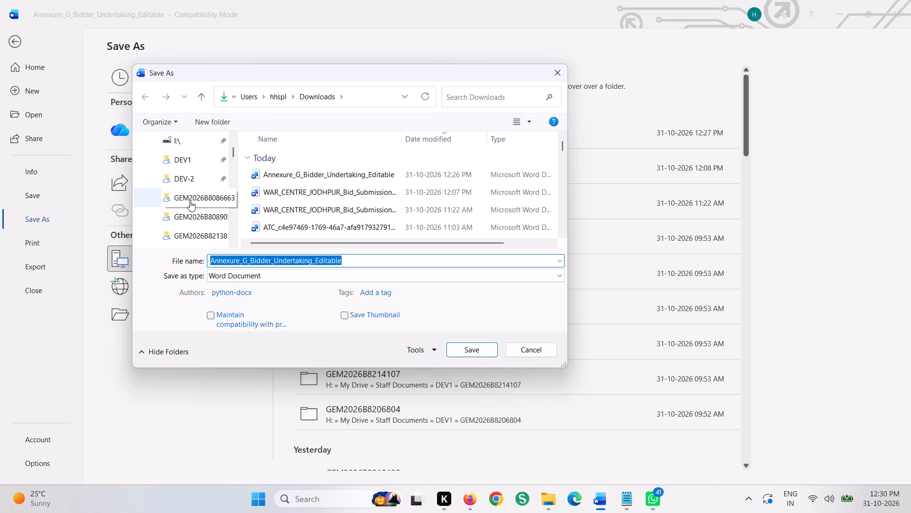
double_click(182, 160)
scroll(267, 176, "up", 6)
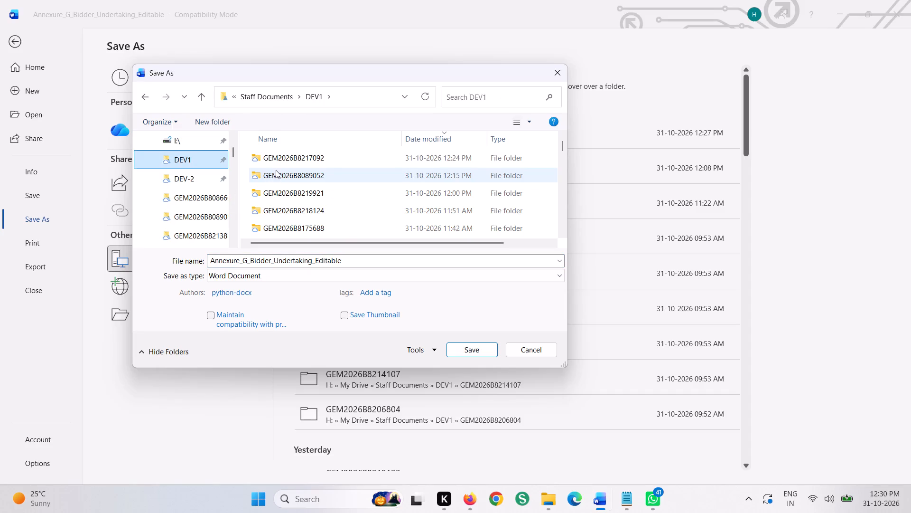
double_click(297, 160)
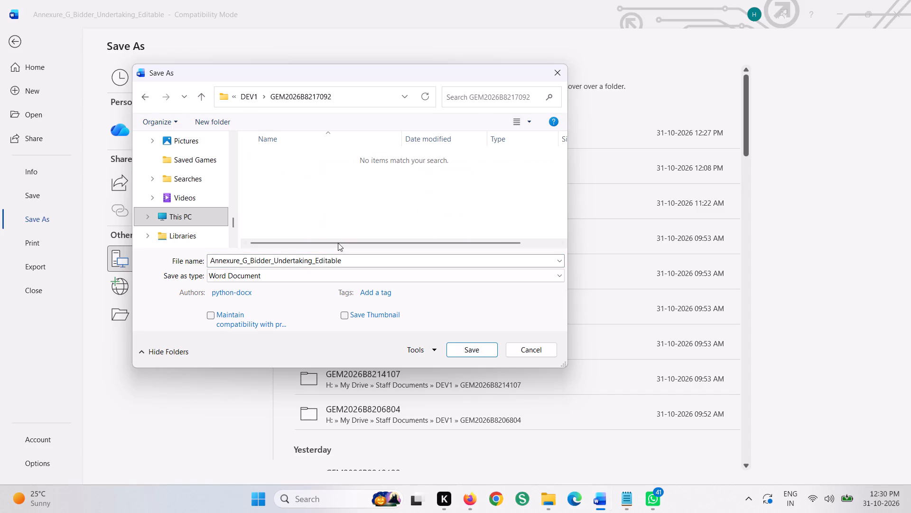
left_click(349, 261)
left_click(460, 353)
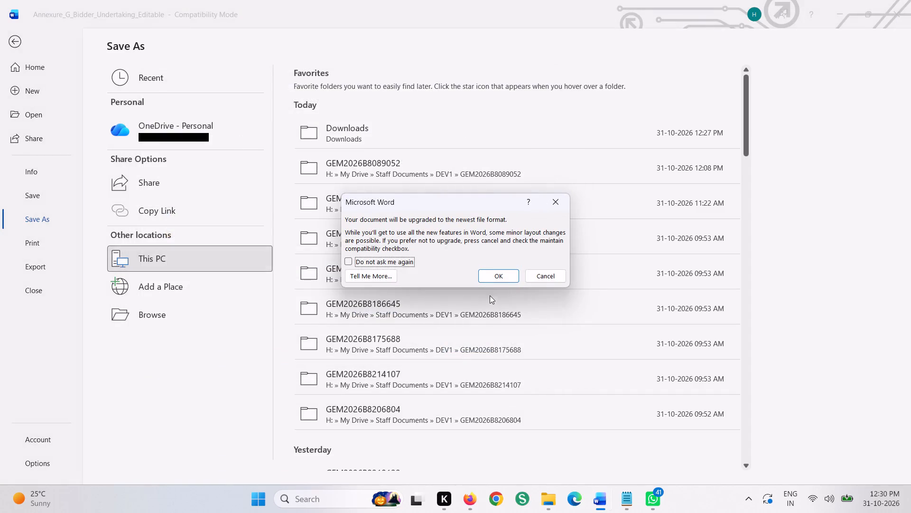
left_click(495, 276)
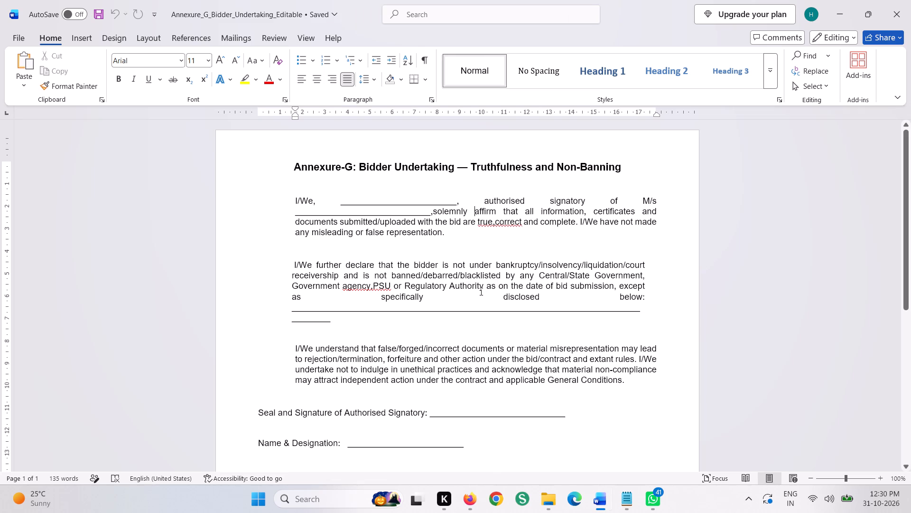
Switch to Firefox and view the Daily Tender Sheet 2026 at the row for bid GEM/2026/B/8217092.
left_click(468, 503)
scroll(501, 251, "up", 3)
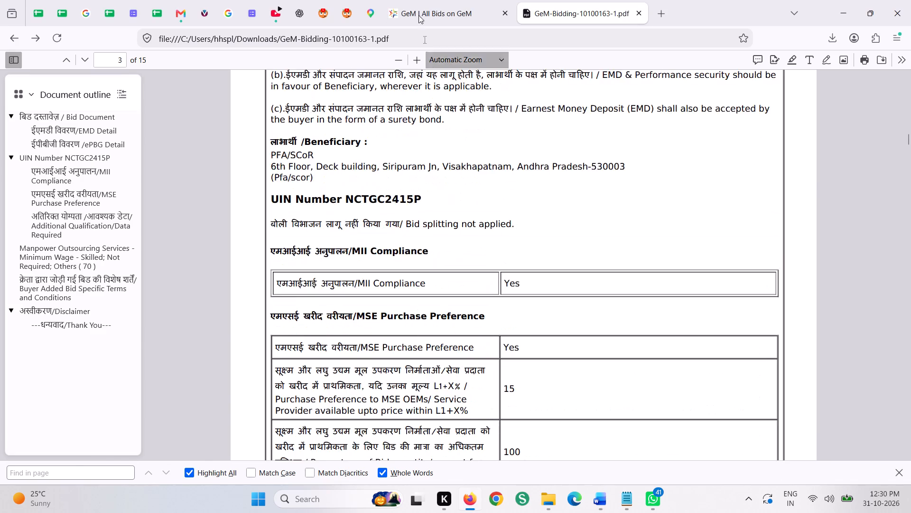
left_click(430, 0)
left_click(554, 0)
left_click(161, 16)
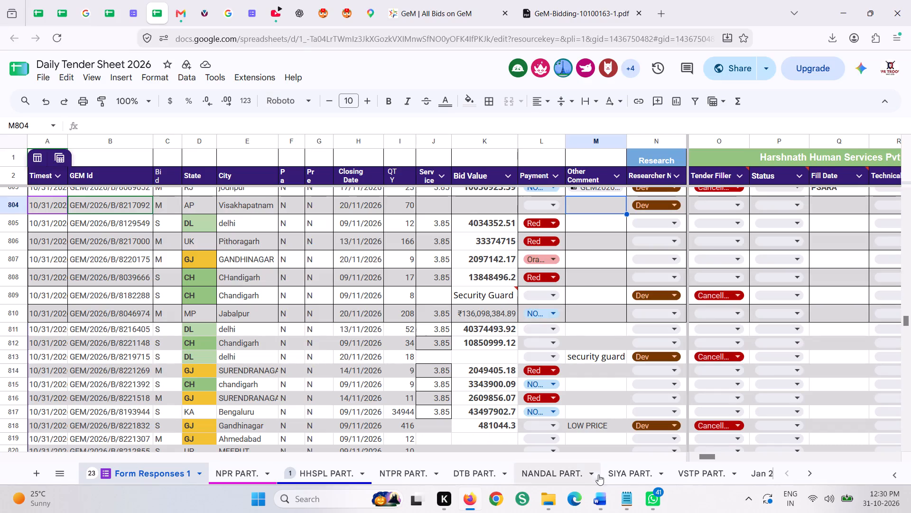
Switch to File Explorer and check the bid documents in the GEM2026B8217092 folder.
left_click(551, 503)
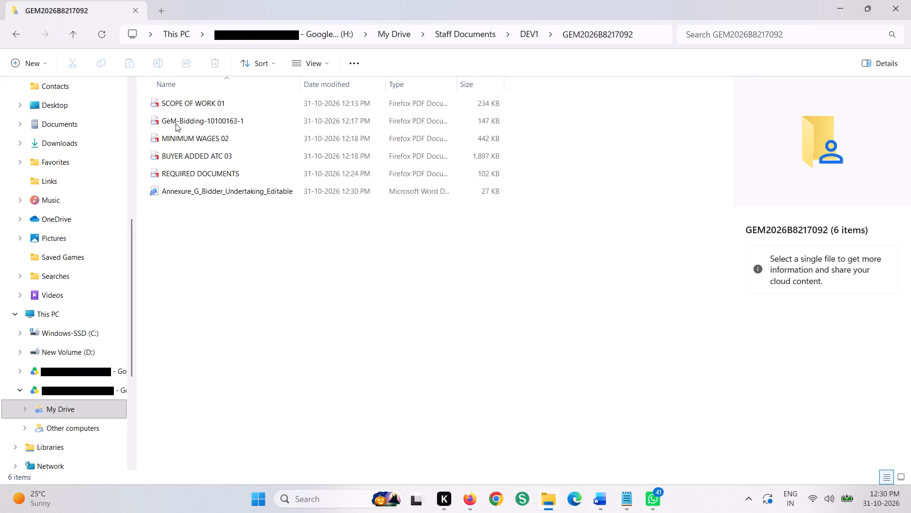
left_click(175, 124)
left_click(176, 137)
left_click(179, 153)
left_click(176, 178)
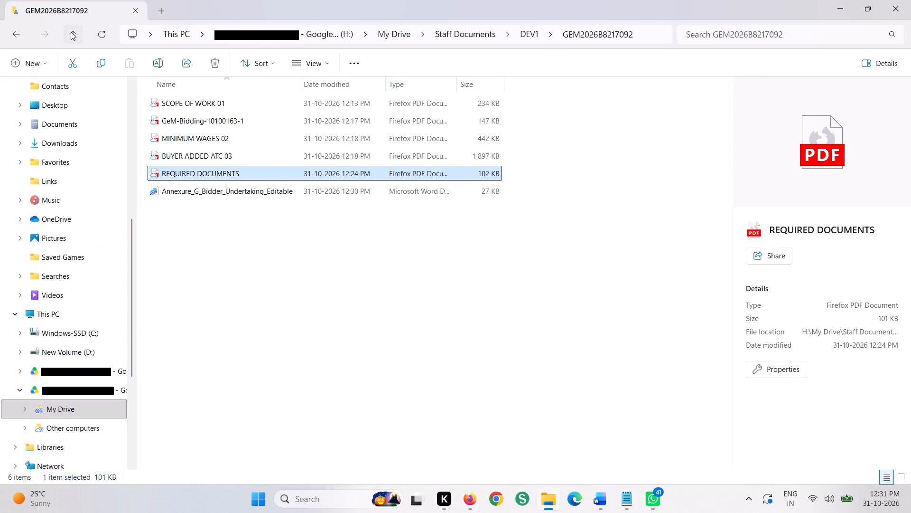
Go up to the parent DEV1 folder.
left_click(73, 29)
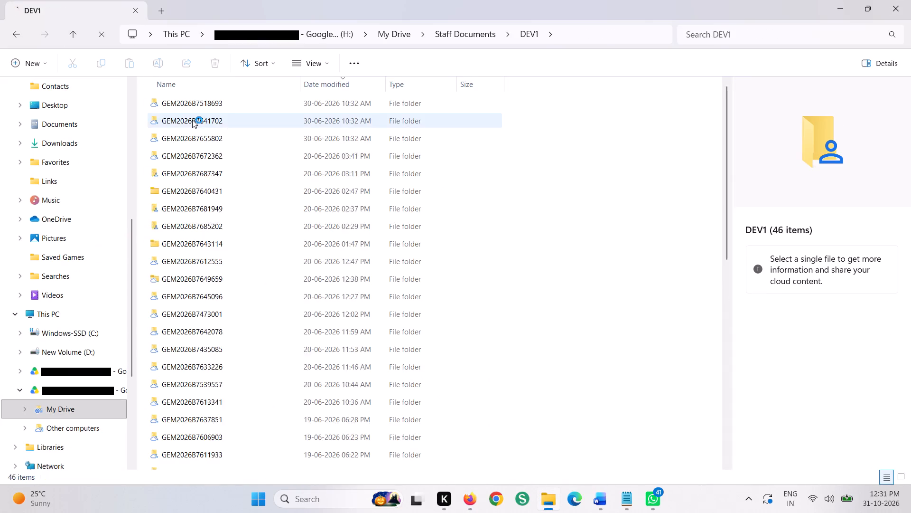
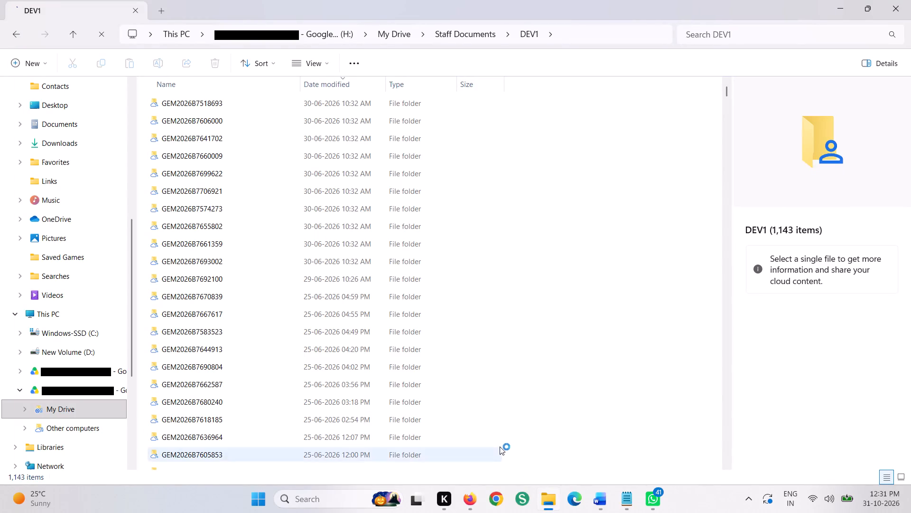
Copy the Google Drive link of folder GEM2026B8217092 and paste it into row 804's Other Comment cell in the Daily Tender Sheet 2026.
left_click(470, 499)
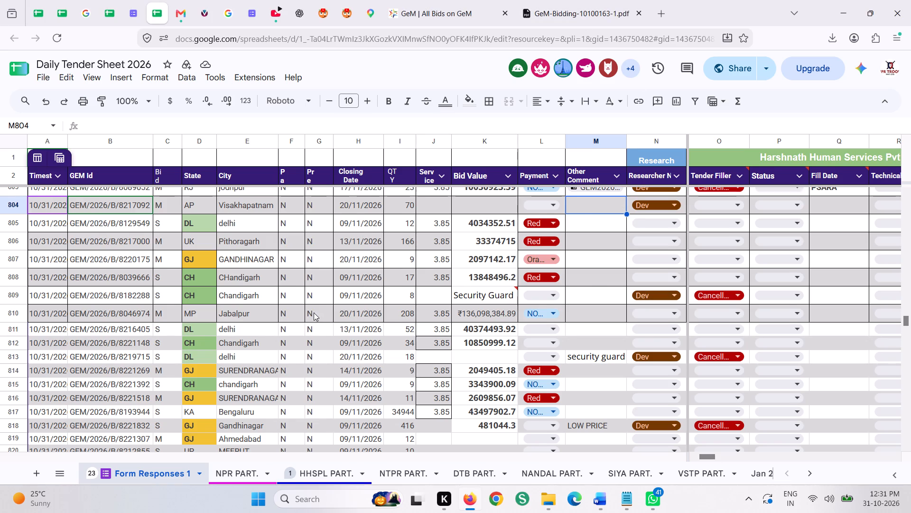
scroll(314, 313, "down", 1)
scroll(484, 266, "up", 1)
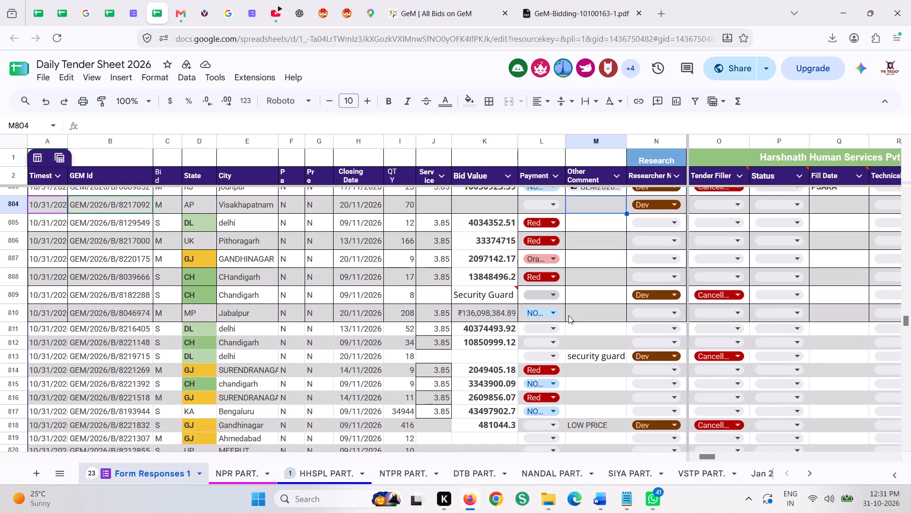
scroll(525, 310, "down", 1)
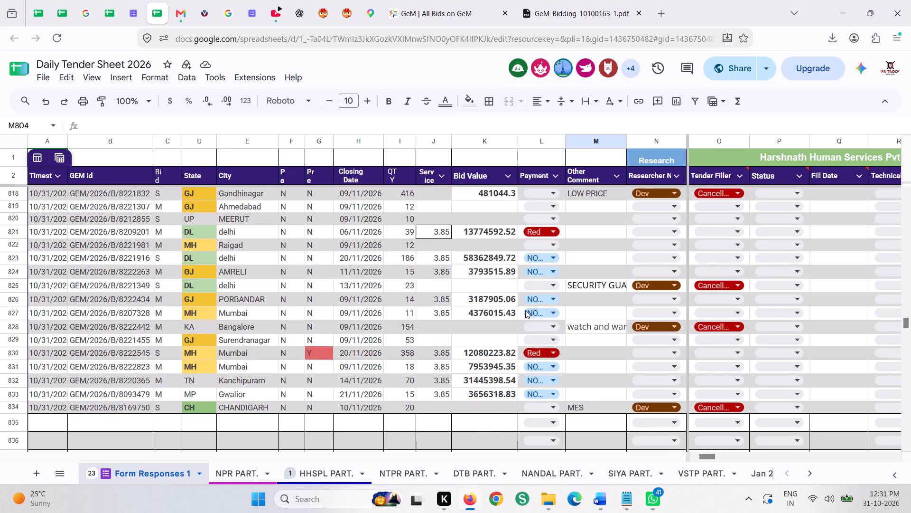
scroll(525, 310, "up", 1)
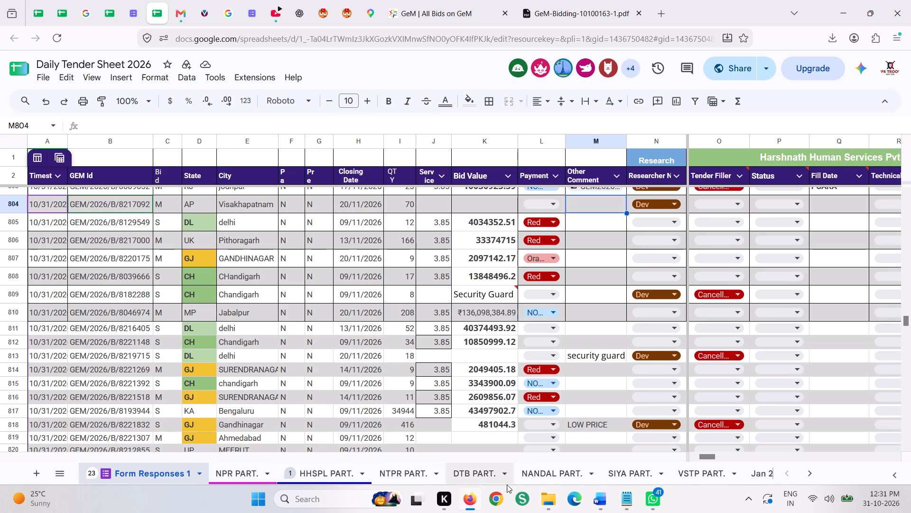
left_click(539, 502)
scroll(279, 243, "up", 3)
right_click(209, 102)
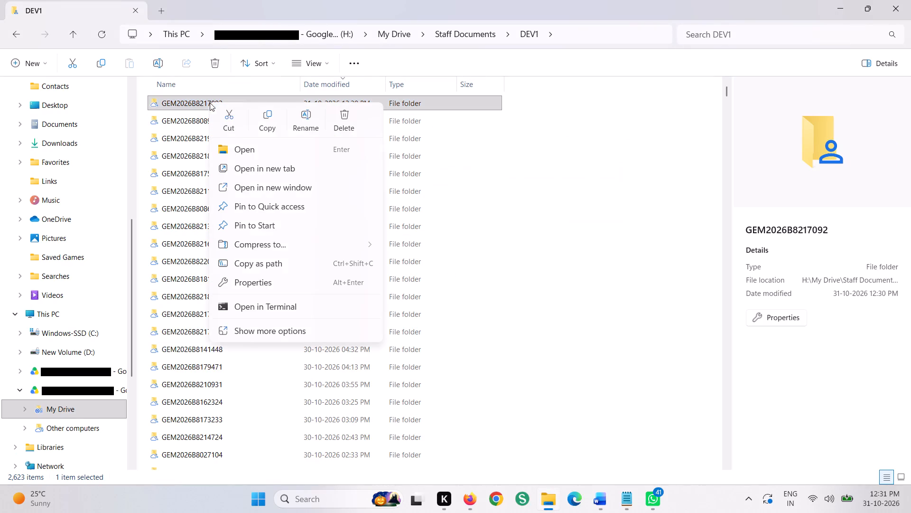
left_click(244, 330)
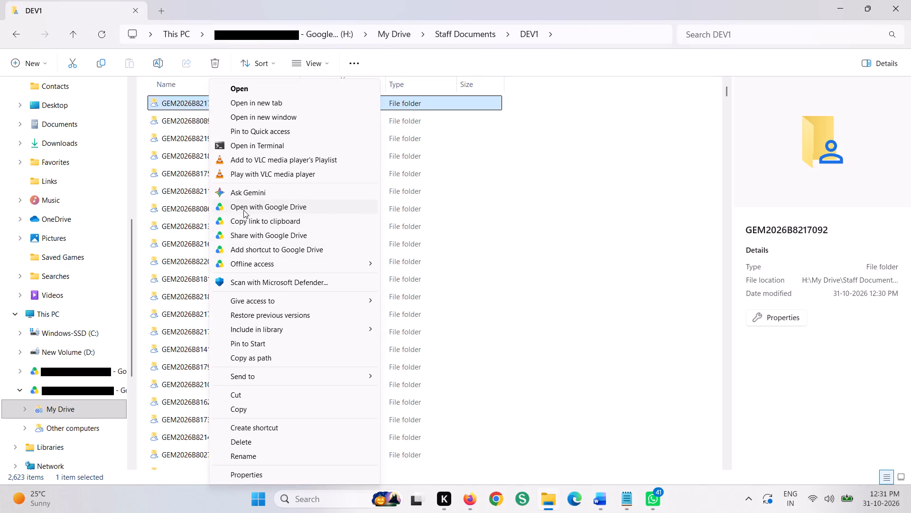
left_click(243, 222)
key("alt+Tab")
double_click(575, 207)
key("ctrl+v")
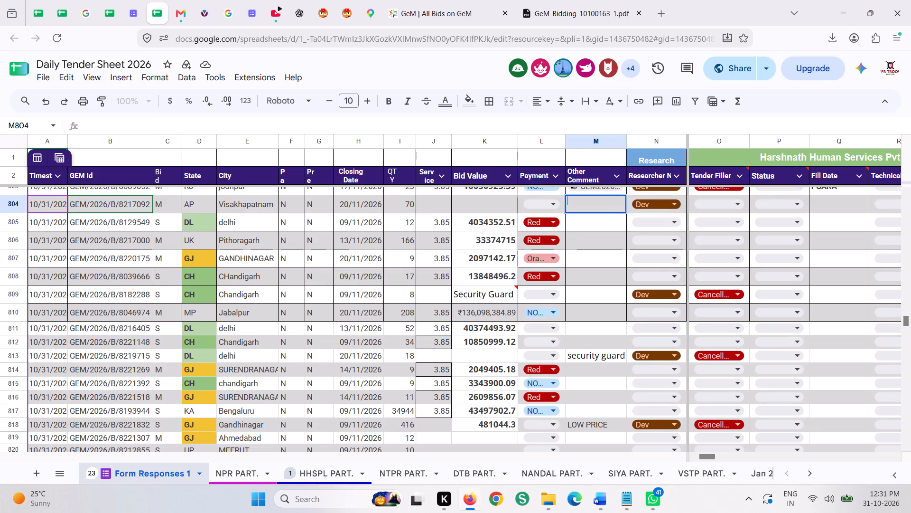
key("Tab")
left_click(416, 239)
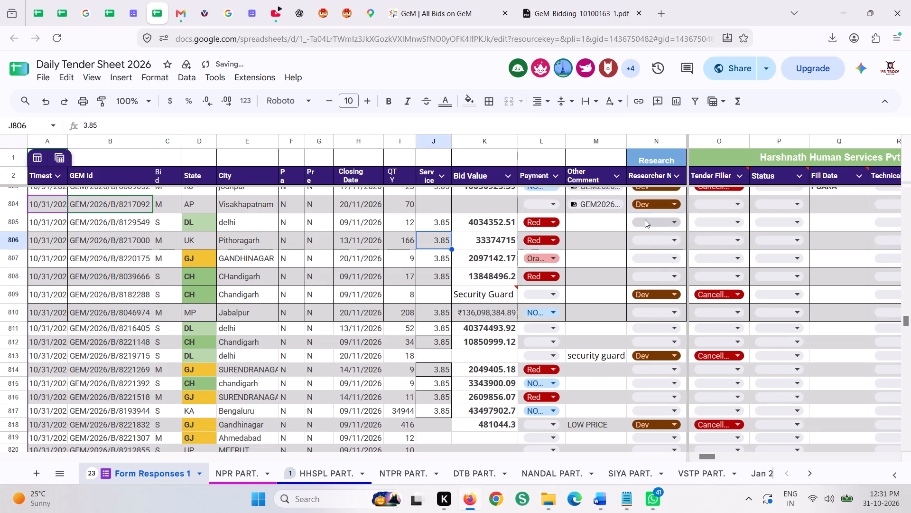
Set the researcher name in row 805, bid GEM/2026/B/8129549, to Dev.
left_click(645, 219)
left_click(639, 242)
Copy the GEM Id GEM/2026/B/8129549 from row 805 and return to that row's Other Comment cell.
left_click(600, 225)
key("Left")
key("Left")
key("Left")
key("Left")
key("Left")
key("Left")
key("Left")
key("Left")
key("Left")
key("Left")
key("Left")
key("Left")
key("Left")
key("Left")
key("Left")
key("Left")
key("Left")
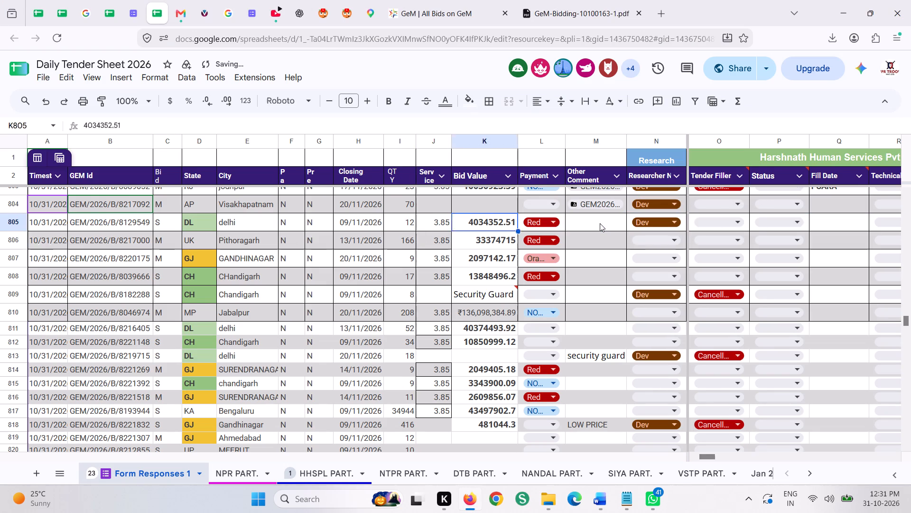
key("Right")
key("ctrl+c")
key("Right")
key("Right")
key("Right")
key("Right")
key("Right")
key("Right")
key("Right")
key("Right")
key("Right")
key("Right")
key("Right")
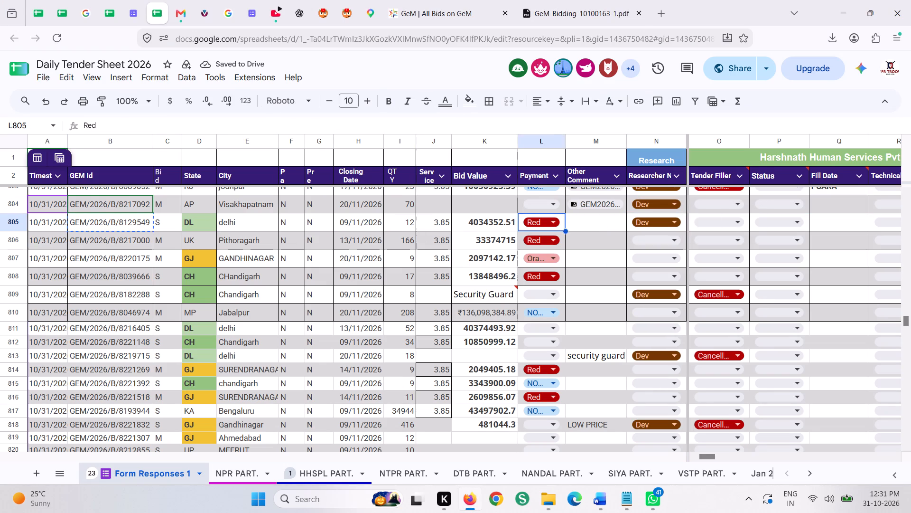
key("Right")
Close the previous bid PDF, then find GEM/2026/B/8129549 in the GeM bid listing and open its bid document.
left_click(576, 0)
left_click(638, 9)
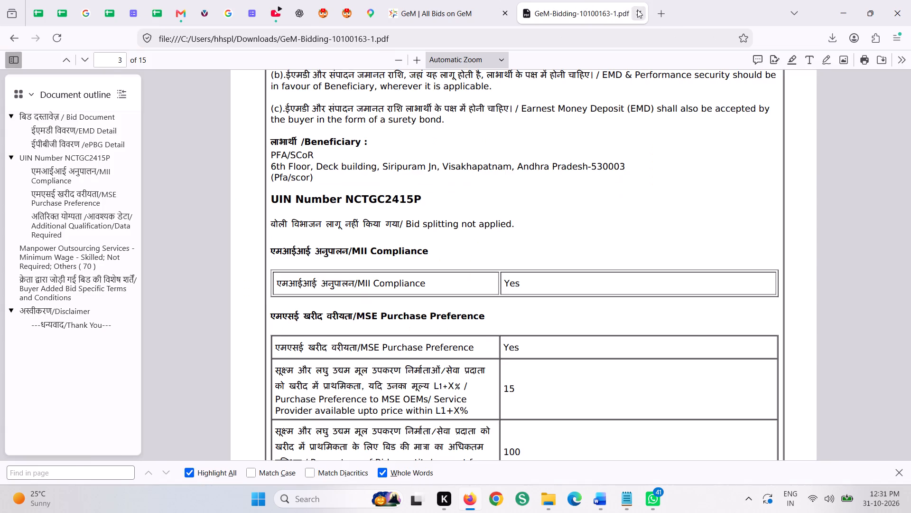
left_click_drag(717, 182, 520, 184)
left_click_drag(710, 201, 526, 185)
key("ctrl+v")
key("Return")
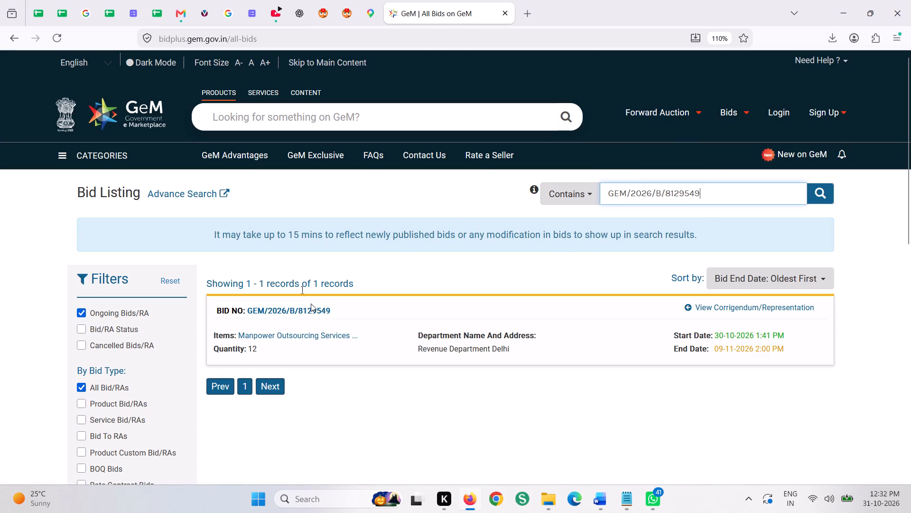
double_click(311, 305)
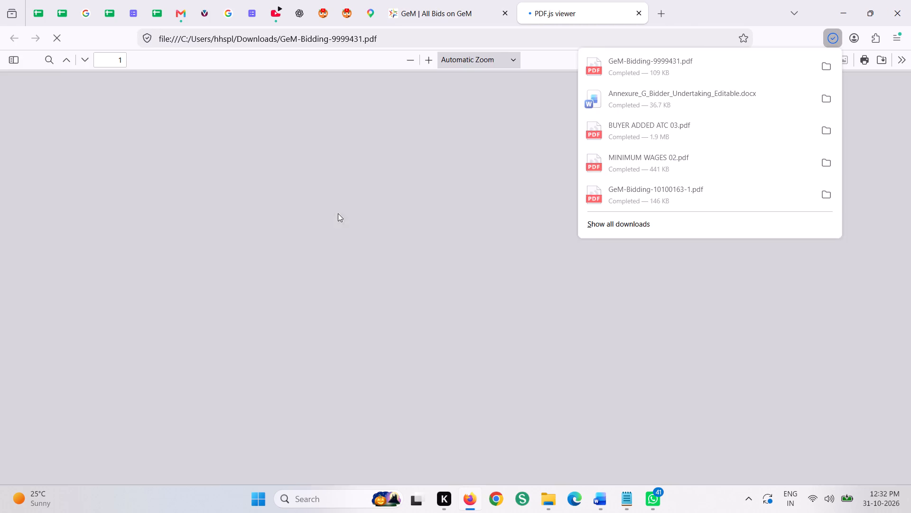
Search the bid document for SECURITY and go through the matches.
left_click(335, 217)
scroll(554, 300, "down", 1)
left_click(555, 300)
key("ctrl+f")
type("SECURITY")
key("Return")
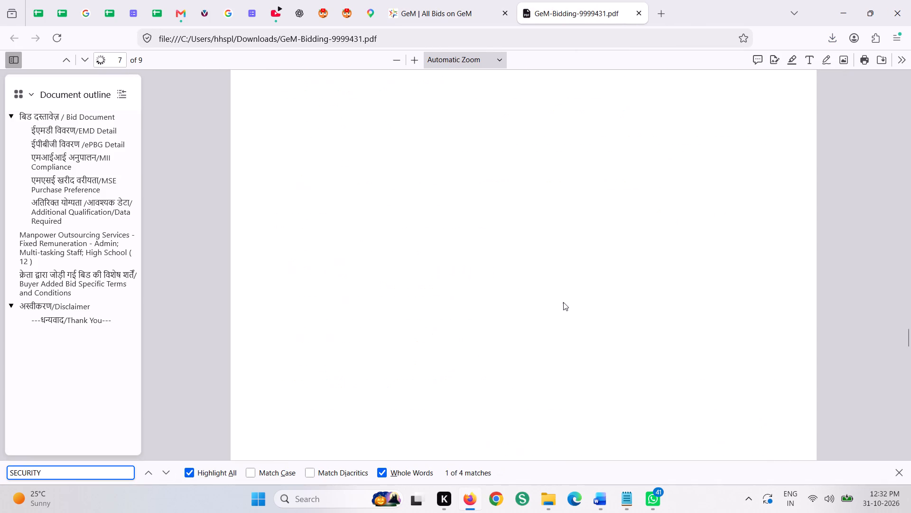
key("Return")
key("Return")
key("Return")
key("Return")
key("Return")
key("Return")
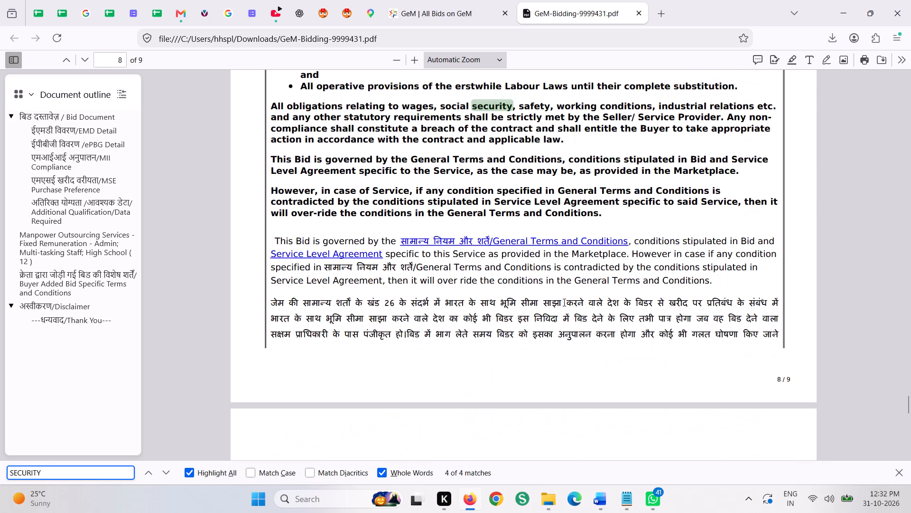
Search the bid document for WATCH instead.
key("BackSpace")
key("BackSpace")
key("BackSpace")
key("BackSpace")
key("BackSpace")
key("BackSpace")
key("BackSpace")
key("BackSpace")
key("BackSpace")
key("BackSpace")
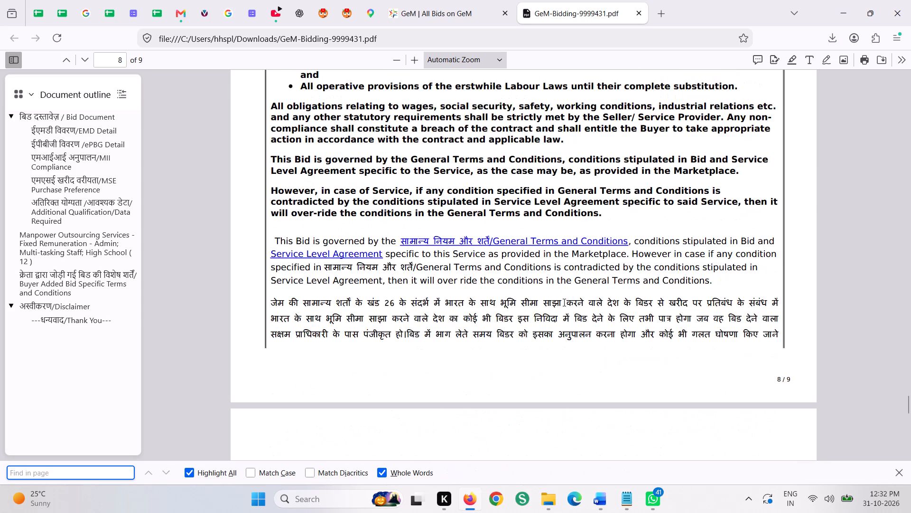
type("WATCH")
Search the bid document for CHOWKIDAR, then clear the search term.
key("BackSpace")
key("BackSpace")
key("BackSpace")
key("BackSpace")
key("BackSpace")
key("BackSpace")
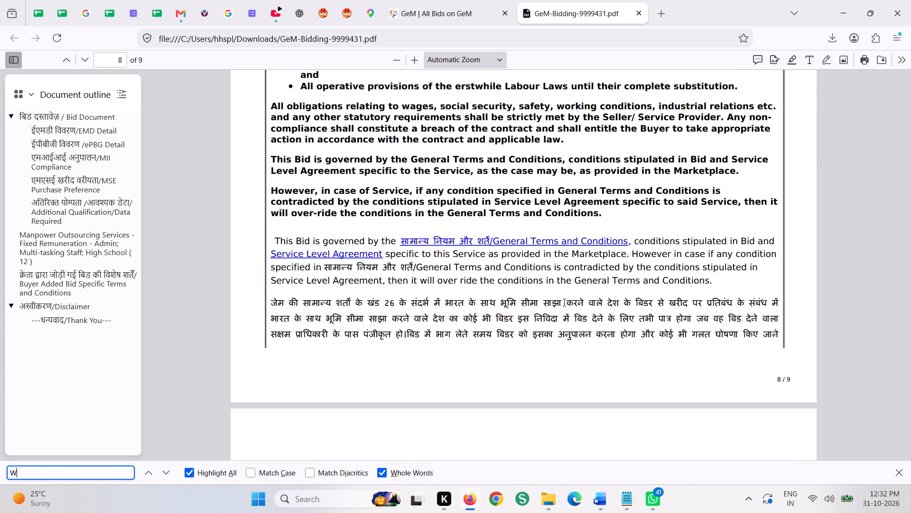
key("BackSpace")
key("BackSpace")
type("CHOWKIDAR")
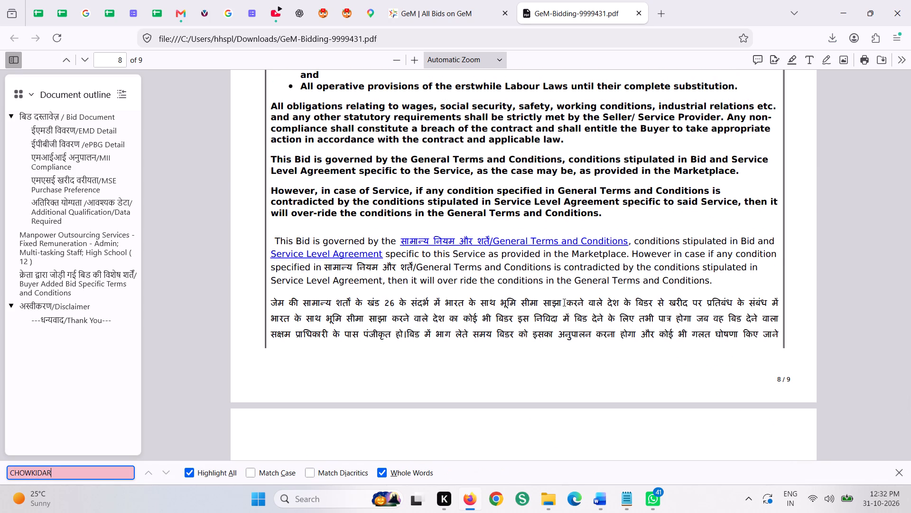
key("BackSpace")
key("BackSpace")
key("BackSpace")
key("BackSpace")
key("BackSpace")
key("BackSpace")
key("BackSpace")
key("BackSpace")
key("BackSpace")
key("BackSpace")
key("BackSpace")
key("BackSpace")
Review the bid document's pages and open its Scope of work & Job Description attachment.
scroll(563, 302, "up", 7)
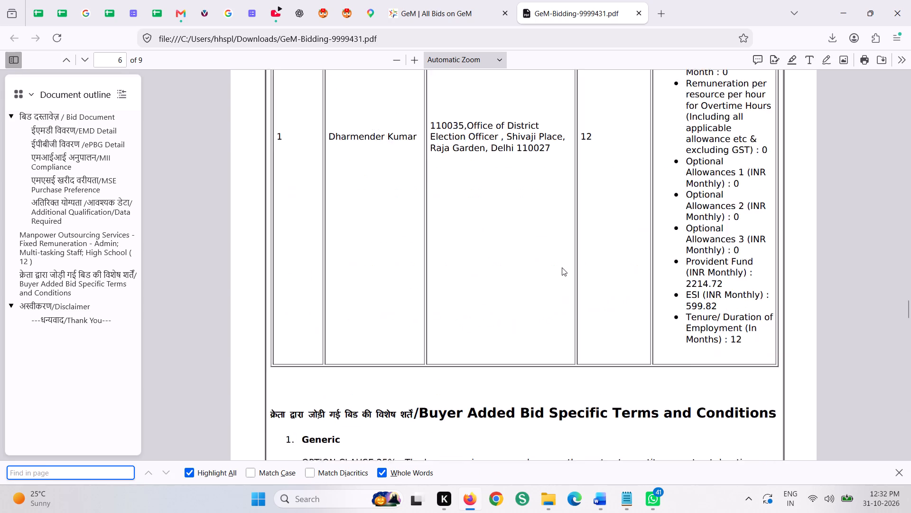
scroll(562, 267, "up", 12)
scroll(519, 236, "down", 2)
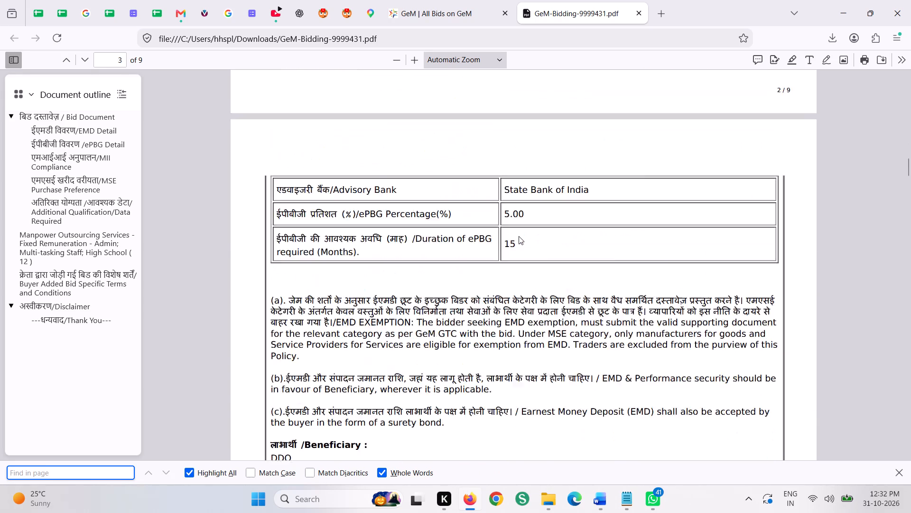
scroll(519, 236, "down", 2)
scroll(519, 236, "up", 9)
scroll(519, 236, "down", 1)
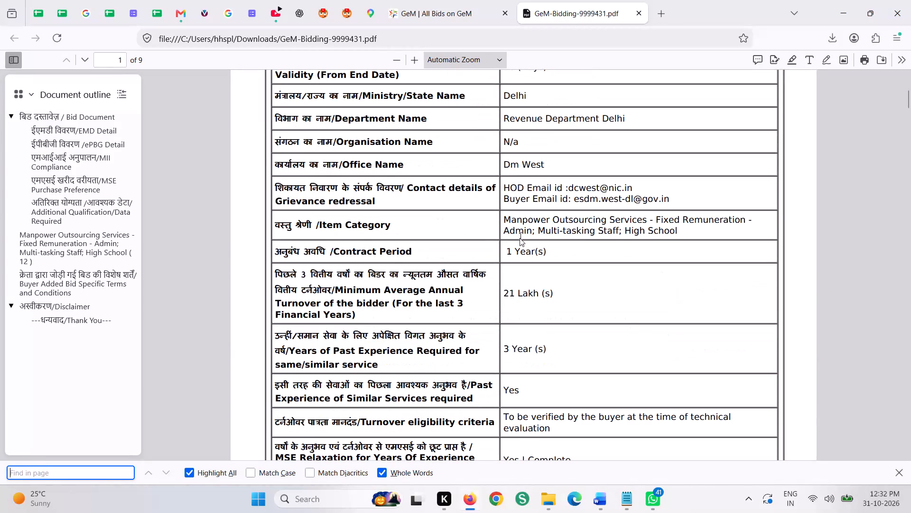
scroll(520, 238, "down", 9)
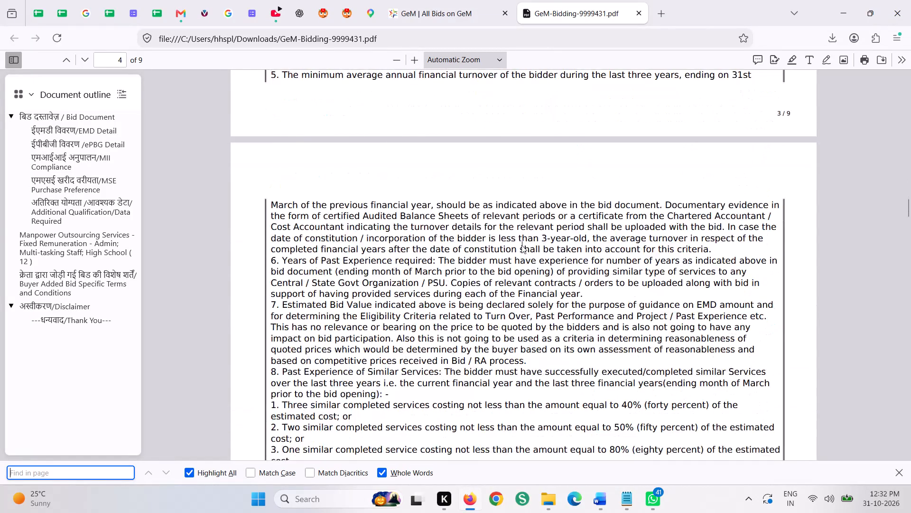
left_click(490, 237)
left_click(489, 230)
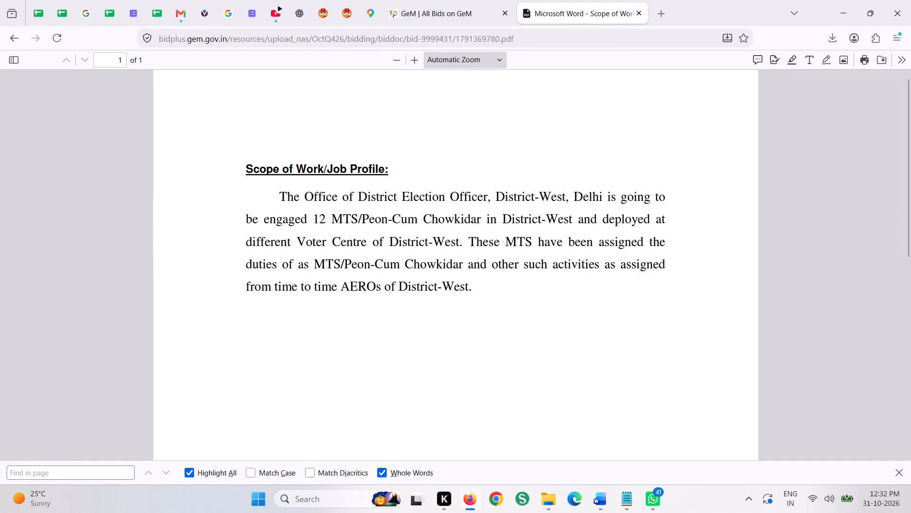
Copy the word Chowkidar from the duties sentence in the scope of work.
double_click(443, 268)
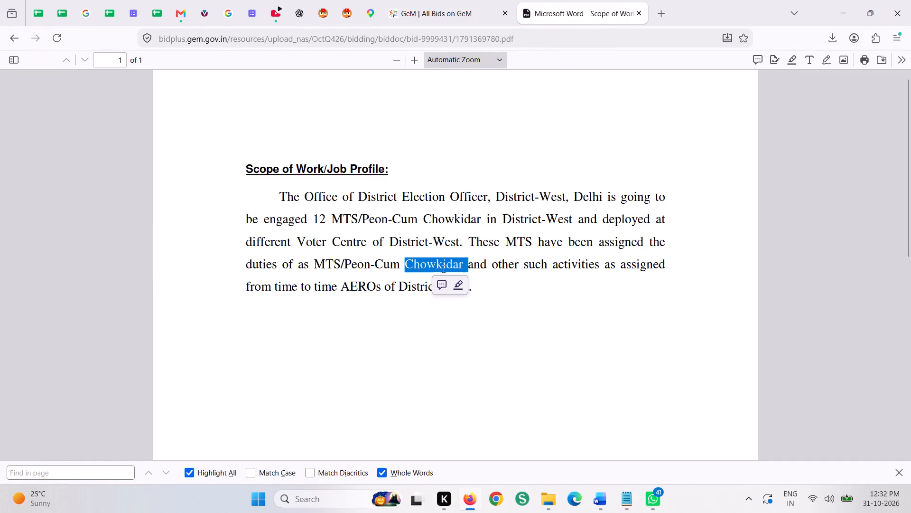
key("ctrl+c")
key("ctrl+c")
Copy row 805's bid number from the tender sheet, create a DEV1 folder named GEM2026B8129549 from it, and open the folder.
left_click(157, 10)
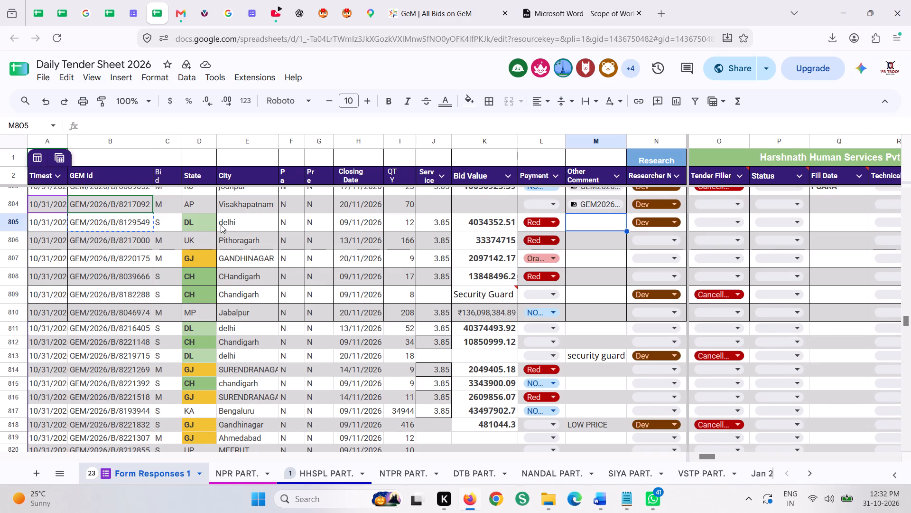
left_click(142, 222)
key("ctrl+c")
left_click(558, 0)
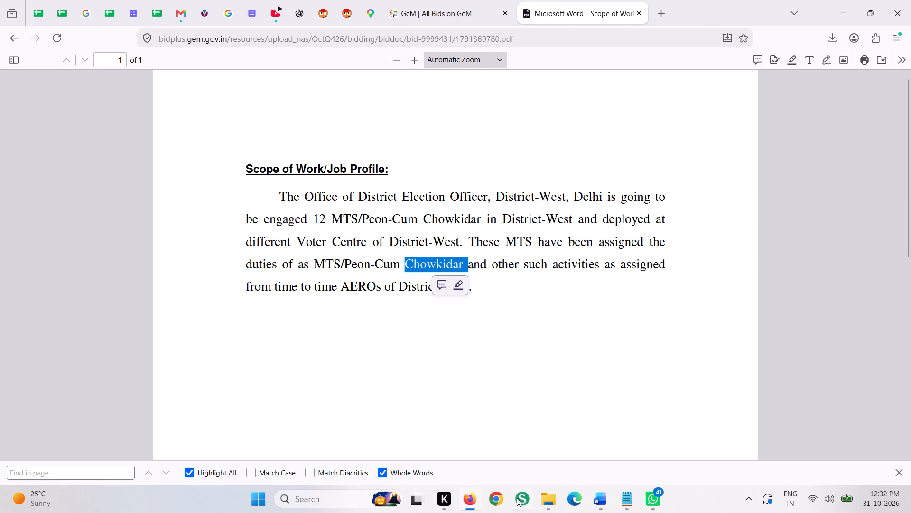
left_click(542, 500)
right_click(533, 247)
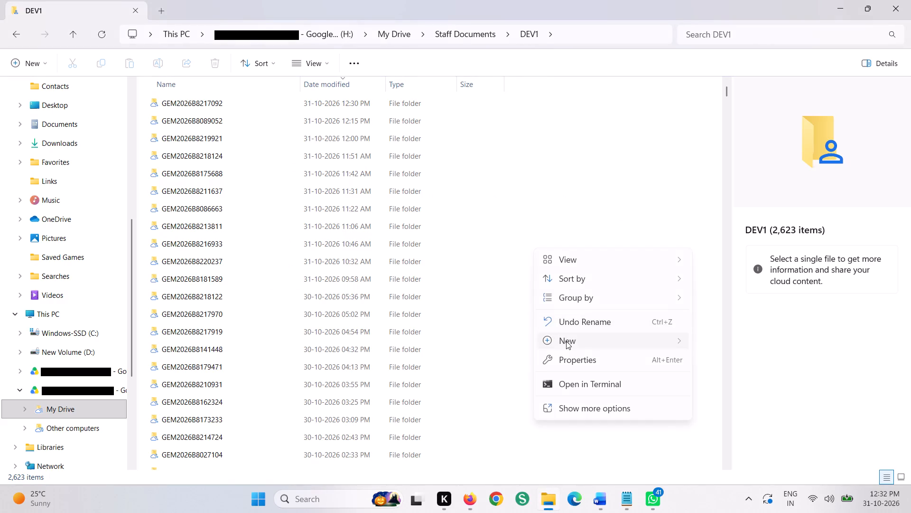
left_click(566, 341)
left_click(747, 147)
key("ctrl+v")
key("Return")
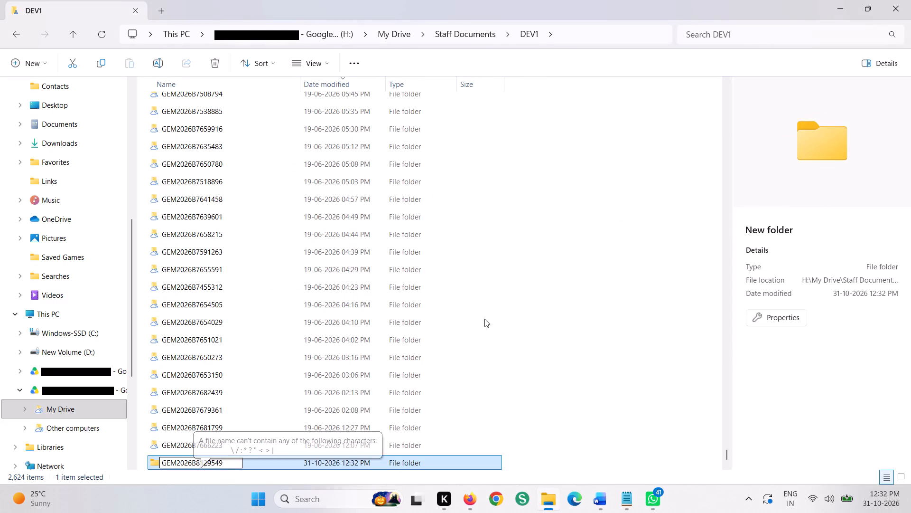
double_click(218, 459)
Save the scope of work PDF as SCOPE OF WORK 01 in the DEV1 folder GEM2026B8129549.
left_click(477, 500)
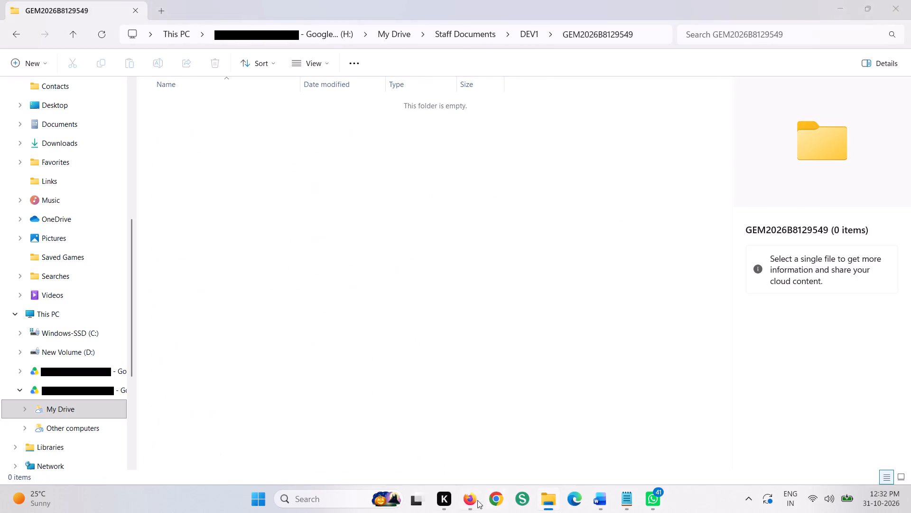
scroll(601, 307, "up", 1)
left_click(878, 57)
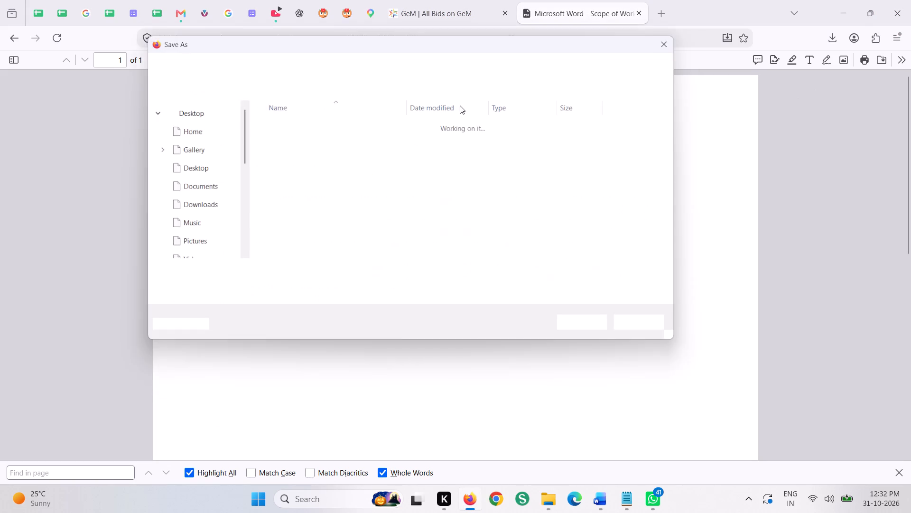
scroll(420, 42, "up", 2)
left_click(208, 60)
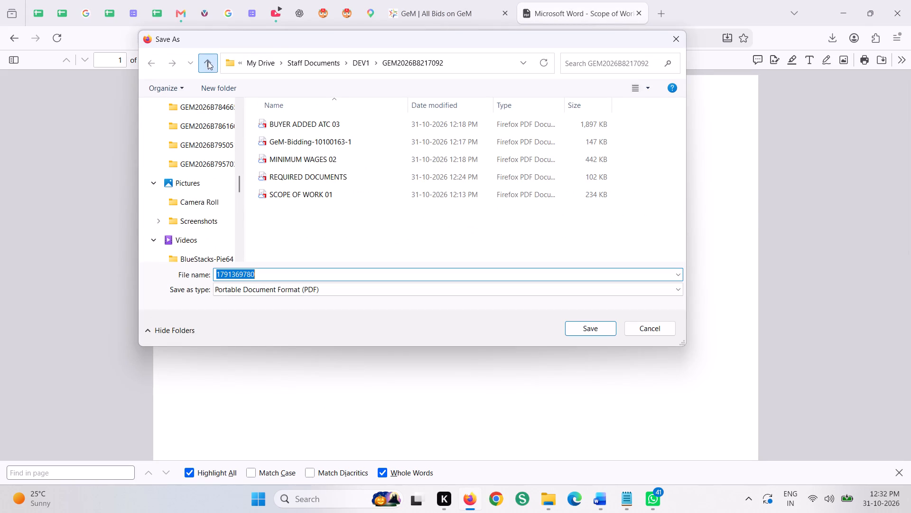
scroll(306, 142, "up", 5)
double_click(308, 128)
left_click(307, 269)
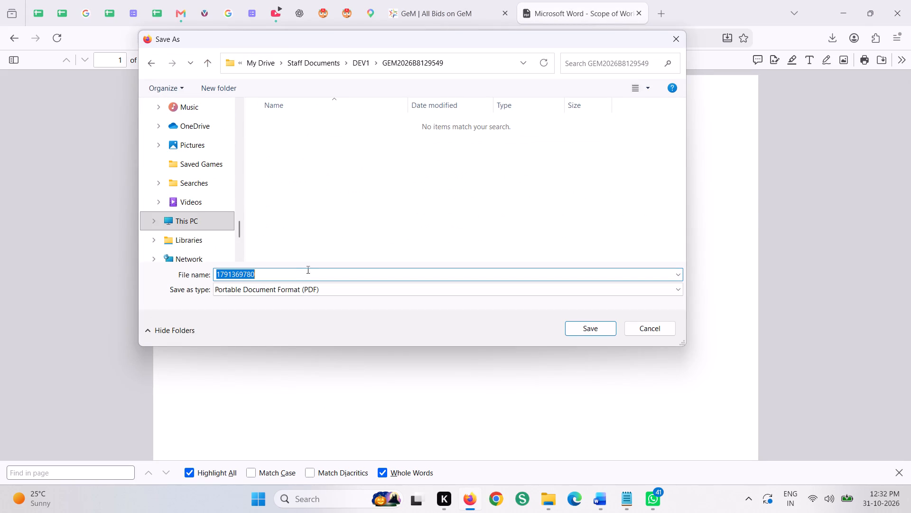
type("SCOPE OF WORK 01")
key("Return")
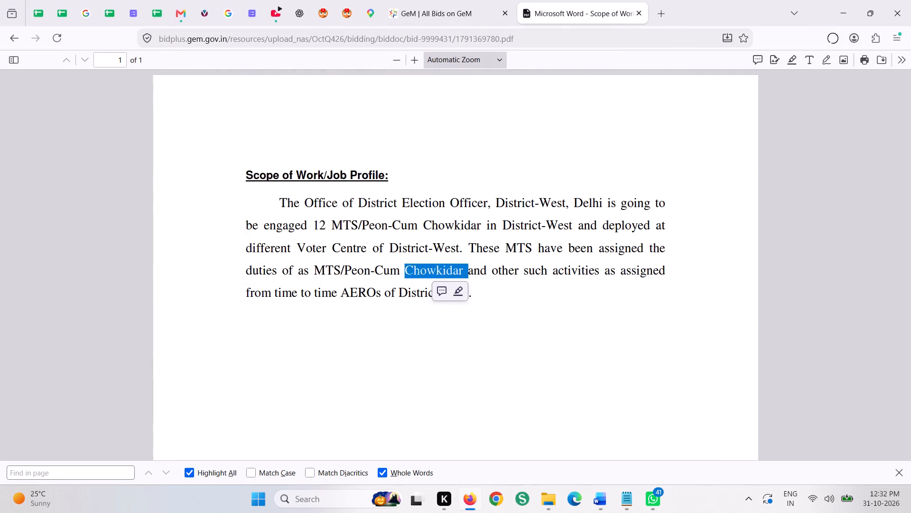
Return to the bid document and save it as GeM-Bidding-9999431 in the DEV1 folder GEM2026B8129549.
scroll(307, 228, "down", 9)
left_click(16, 36)
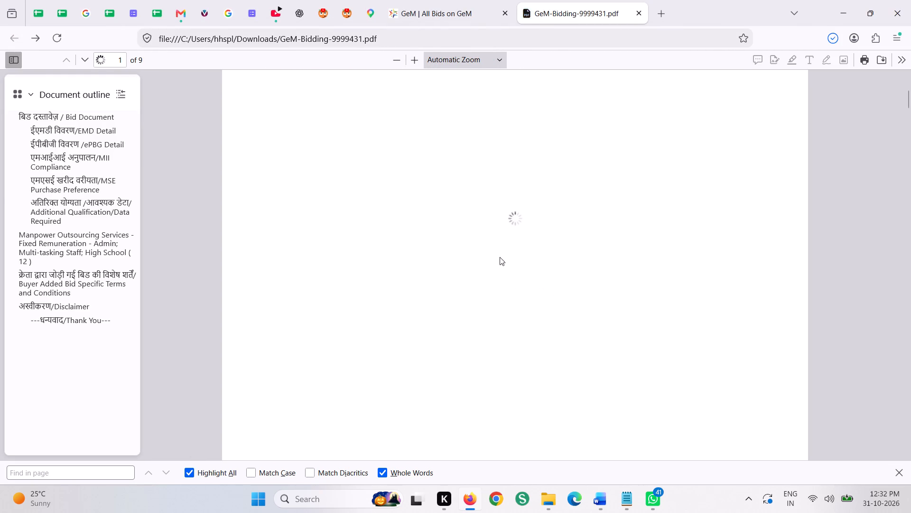
scroll(543, 247, "down", 7)
scroll(512, 190, "down", 2)
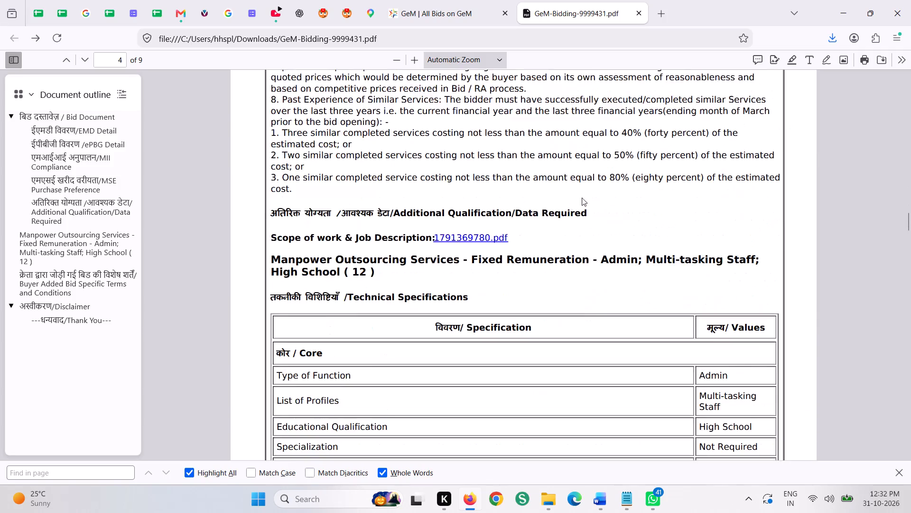
scroll(527, 215, "down", 1)
left_click(550, 503)
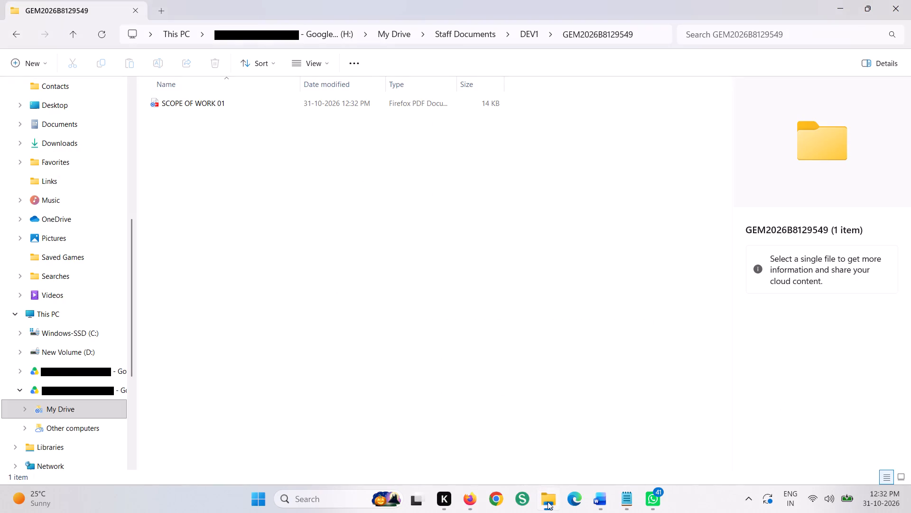
left_click(548, 502)
left_click(879, 59)
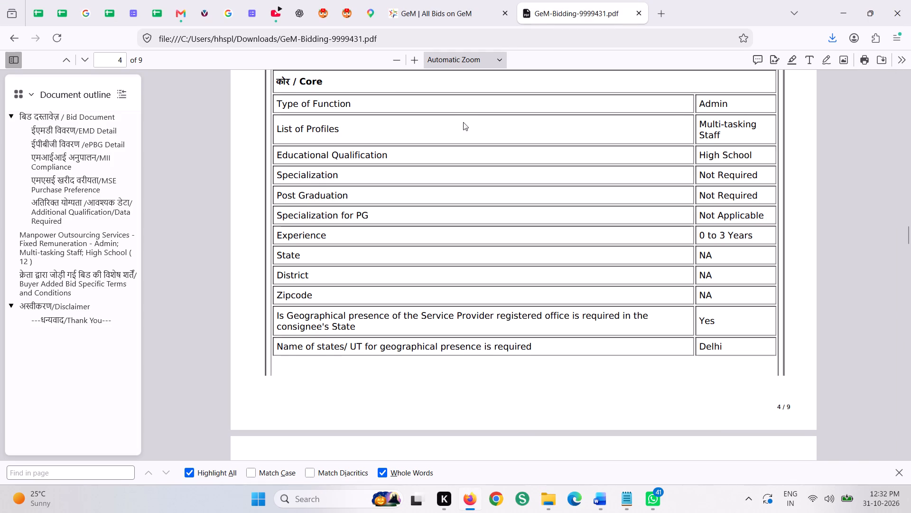
scroll(257, 110, "up", 3)
left_click(205, 64)
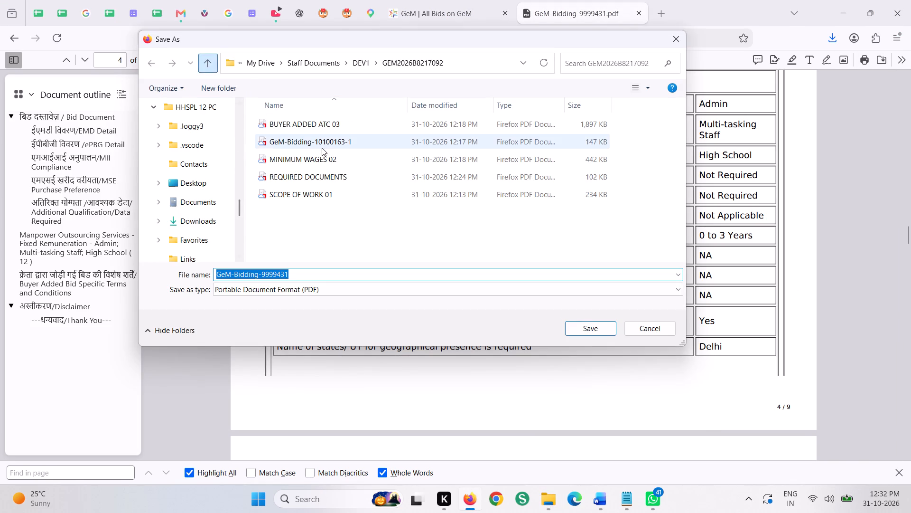
scroll(321, 148, "up", 5)
double_click(325, 127)
left_click(326, 270)
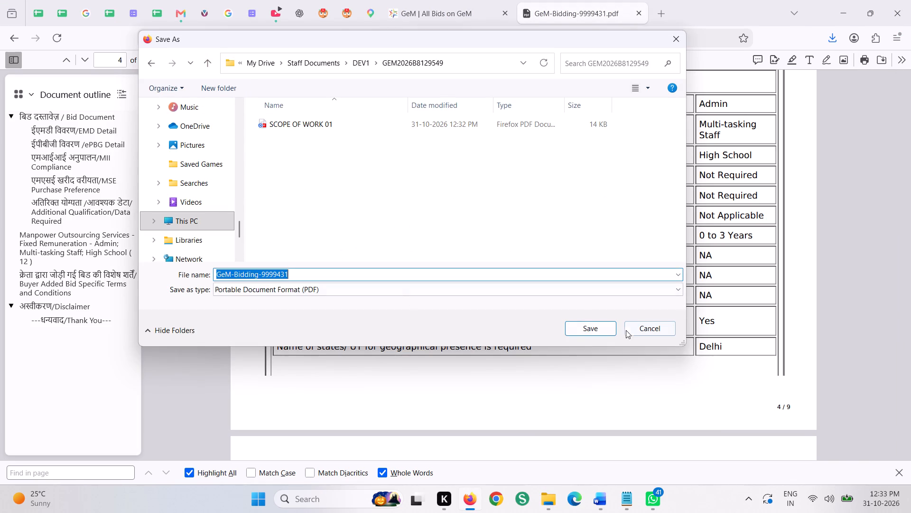
left_click(591, 325)
Copy Delhi from the geographical presence row and, in the Word REQUIRED DOCUMENTS file, replace everything after "1.SHOPACT –" with it.
double_click(709, 348)
key("ctrl+c")
key("ctrl+c")
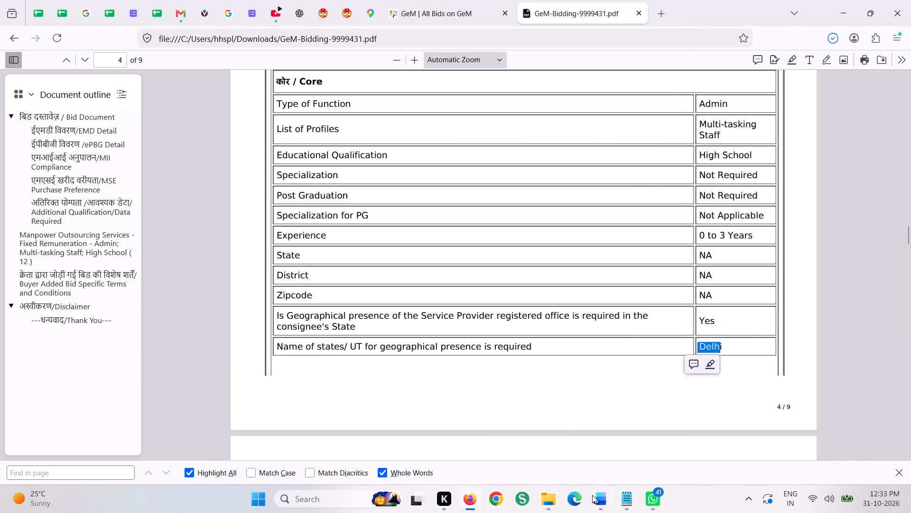
left_click(591, 495)
left_click(84, 440)
left_click(321, 303)
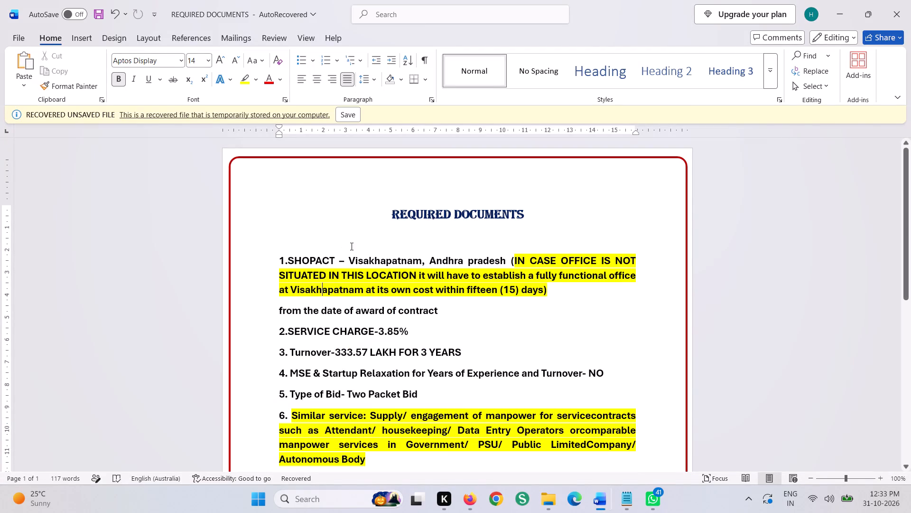
left_click_drag(348, 257, 463, 503)
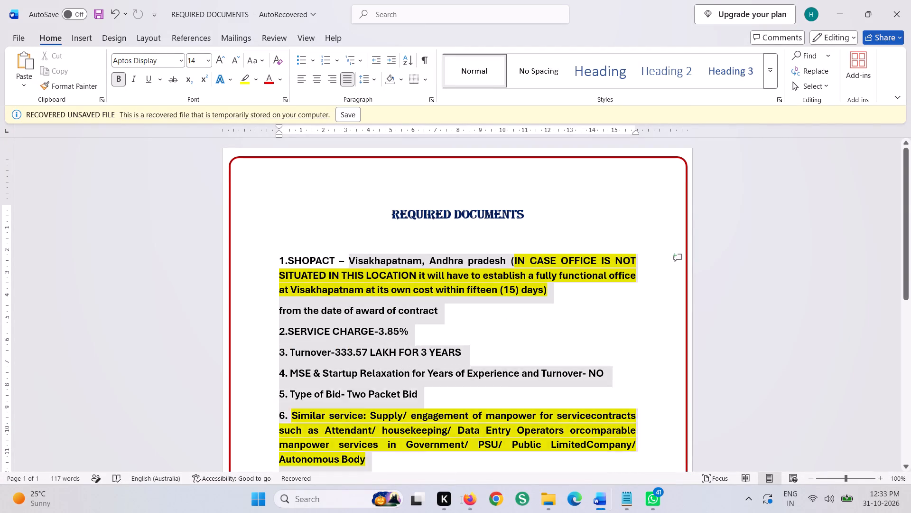
left_click_drag(463, 503, 464, 449)
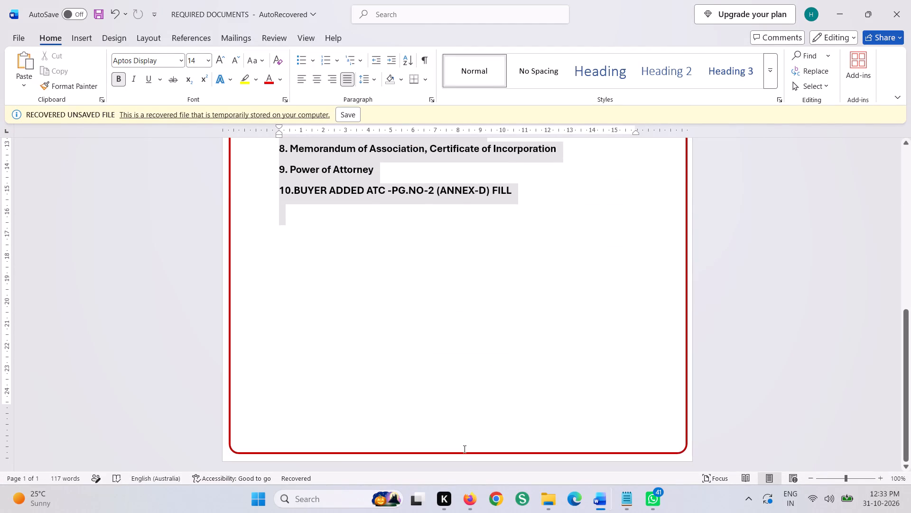
left_click_drag(464, 449, 473, 466)
key("BackSpace")
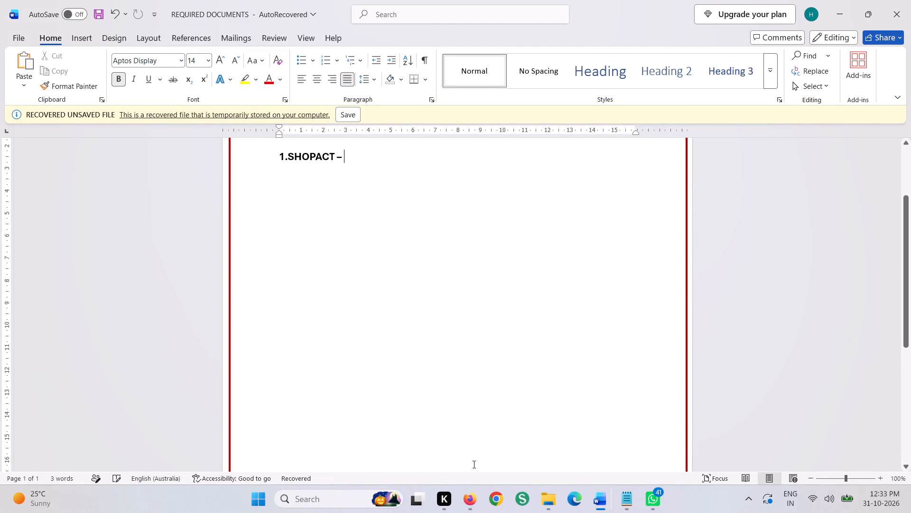
key("BackSpace")
key("ctrl+v")
key("Return")
Add PSARA LICENCE as item 2 of the required documents list and start item 3.
type("2.")
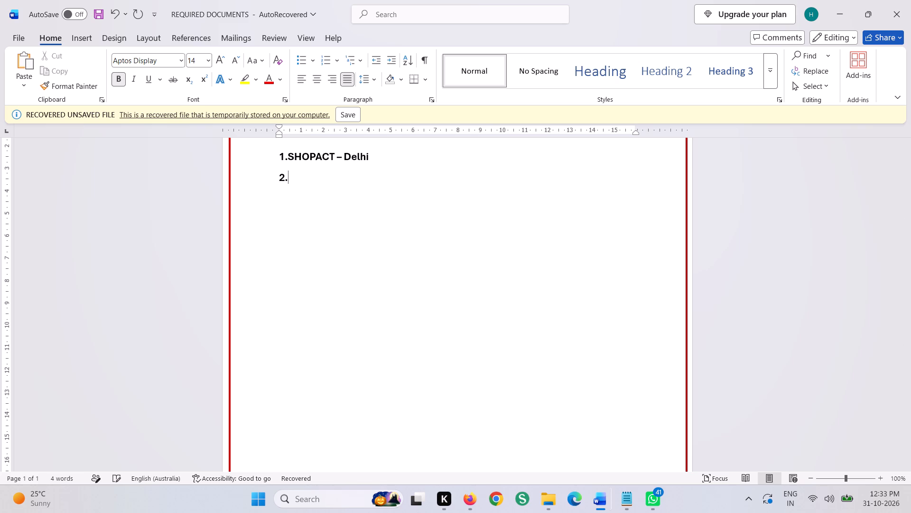
type("PSARA LICENCE")
key("space")
key("Return")
type("3.")
Look through the bid document's later pages in Firefox and check the Buyer Added Bid Specific Scope Of Work attachment.
key("alt+Tab")
scroll(473, 462, "up", 2)
scroll(494, 429, "up", 1)
scroll(564, 358, "up", 1)
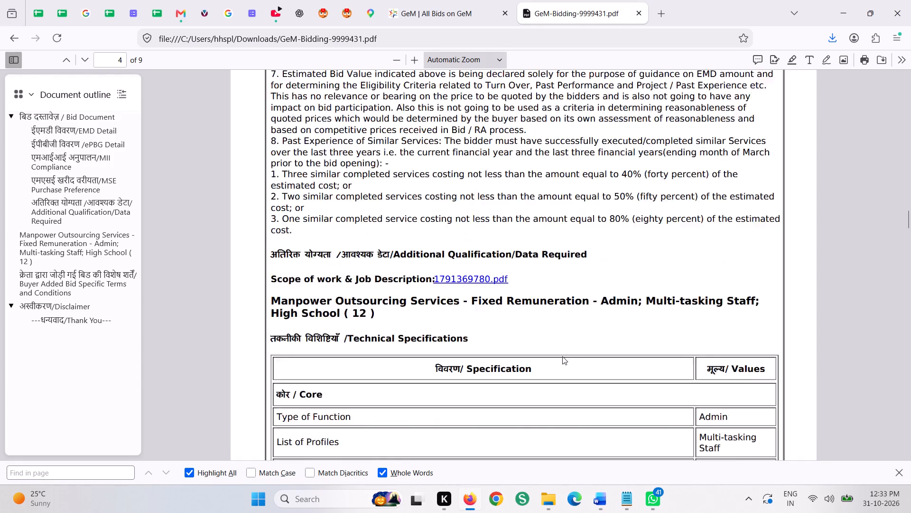
scroll(558, 355, "down", 7)
scroll(567, 316, "down", 2)
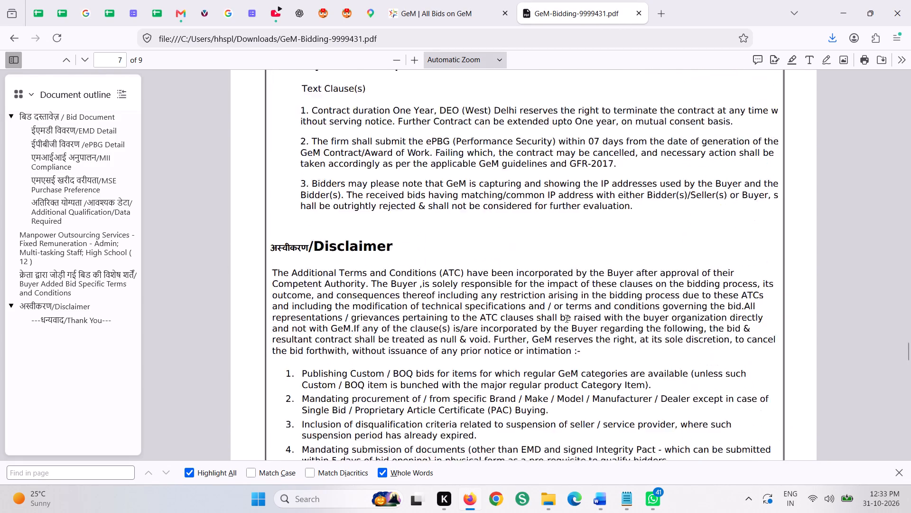
scroll(566, 318, "down", 3)
scroll(529, 304, "up", 2)
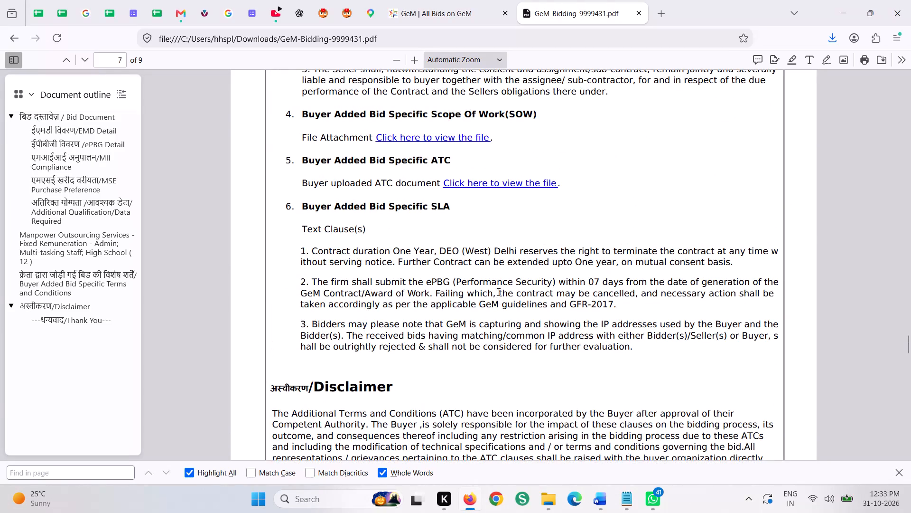
left_click(395, 136)
left_click(326, 185)
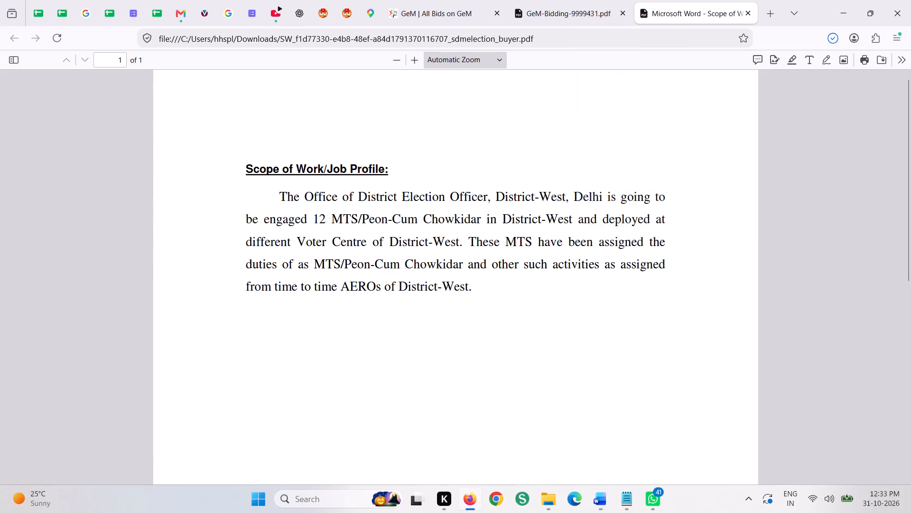
left_click(690, 0)
left_click(745, 9)
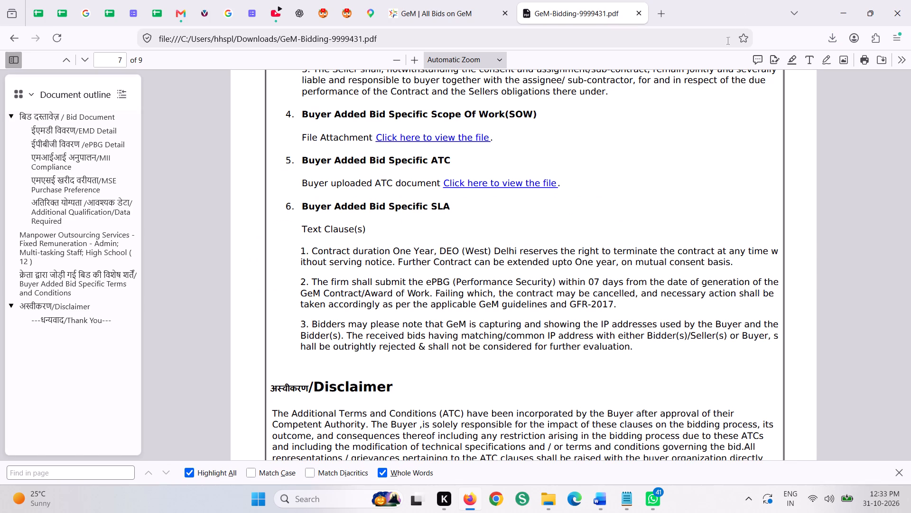
Open the Buyer Added Bid Specific ATC file and save it as BUYER ADDED ATC 02 in folder GEM2026B8129549.
left_click(484, 183)
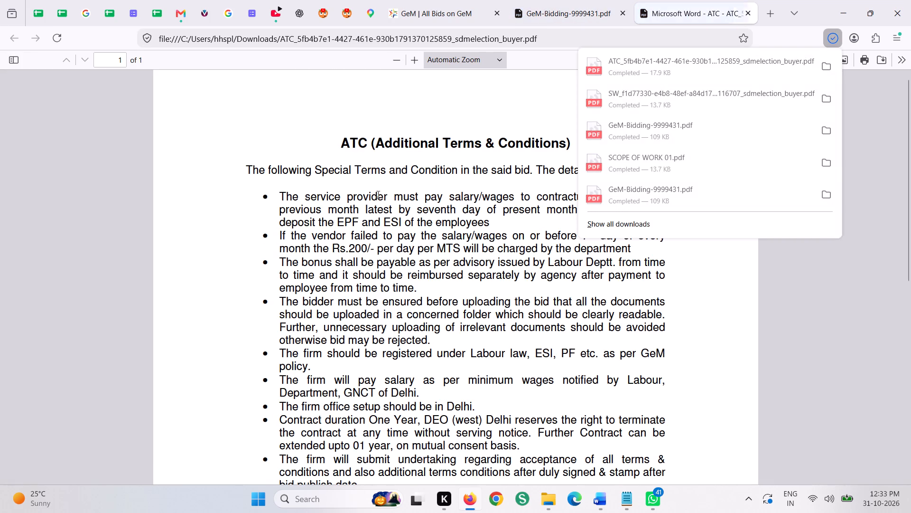
left_click(344, 203)
left_click(416, 0)
left_click(678, 0)
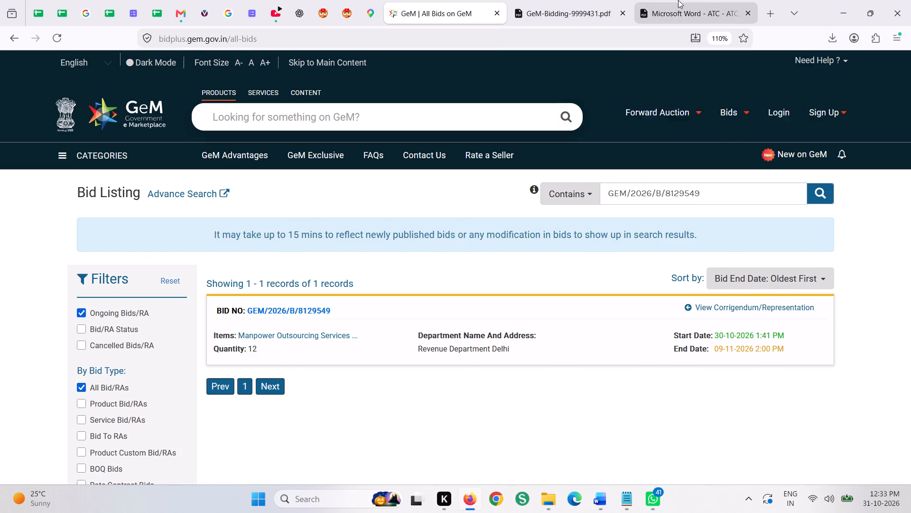
left_click(883, 57)
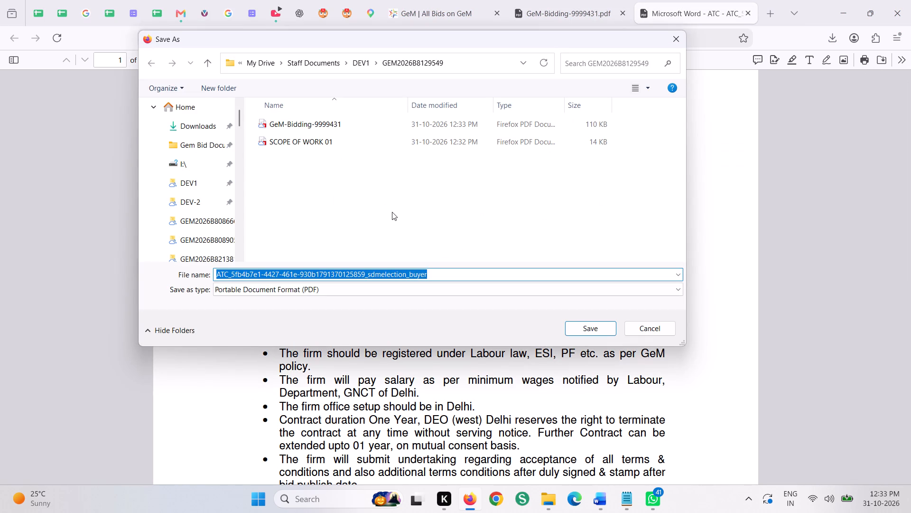
type("BUYER ADDED ATC 02")
key("Return")
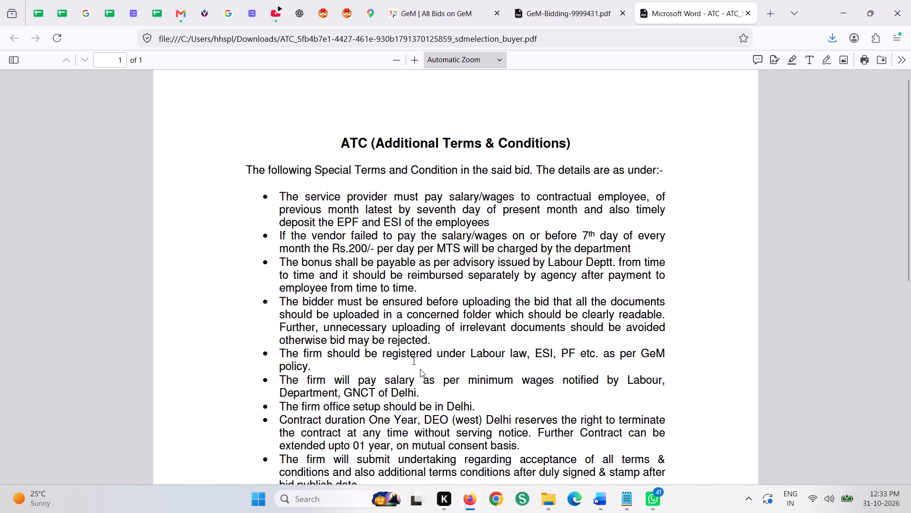
Read through the buyer's additional terms and conditions and close the ATC document.
scroll(434, 366, "down", 1)
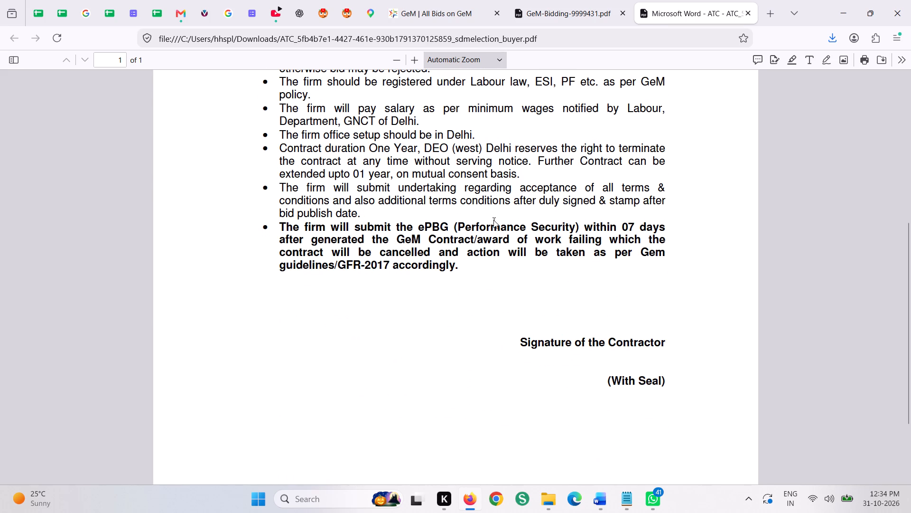
scroll(493, 219, "up", 3)
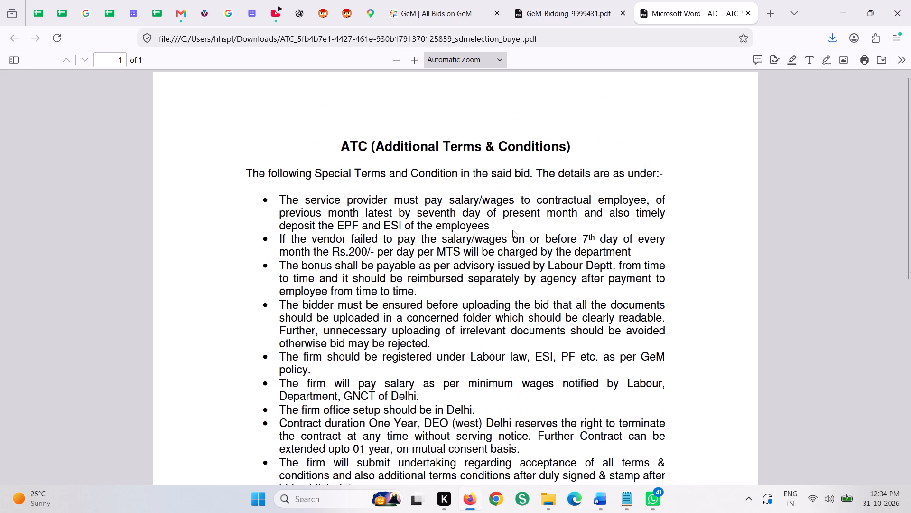
scroll(520, 234, "down", 8)
left_click(720, 0)
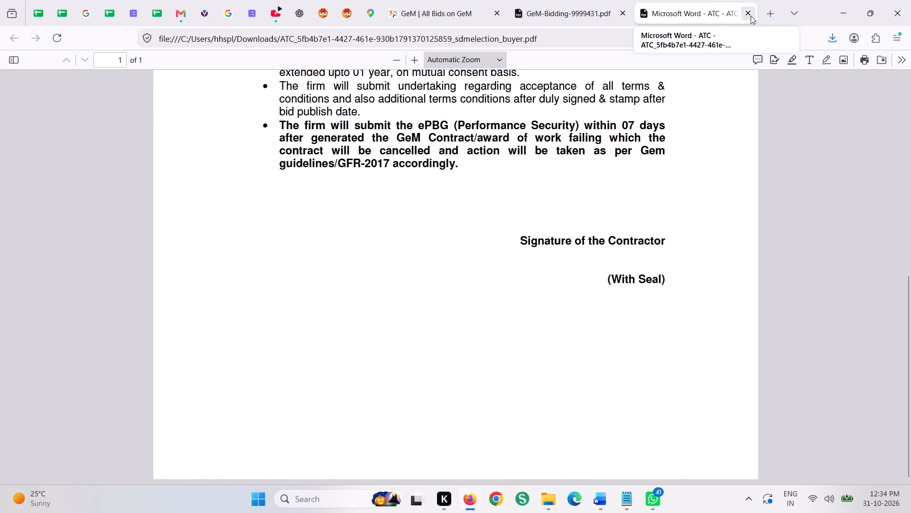
left_click(751, 14)
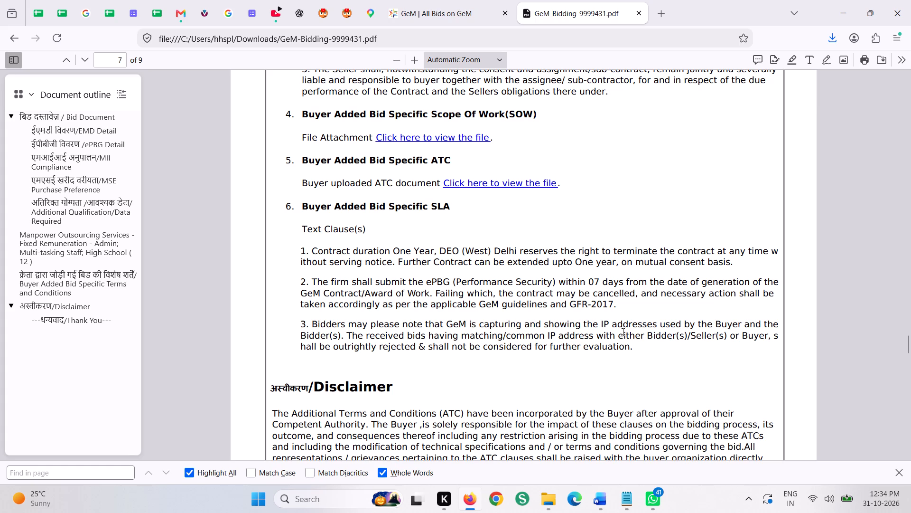
Complete item 3 in the Word list as "Turnover-21 LAKH FOR 3 YEARS", copying the word Turnover from the bid details.
scroll(522, 351, "down", 1)
scroll(514, 350, "up", 14)
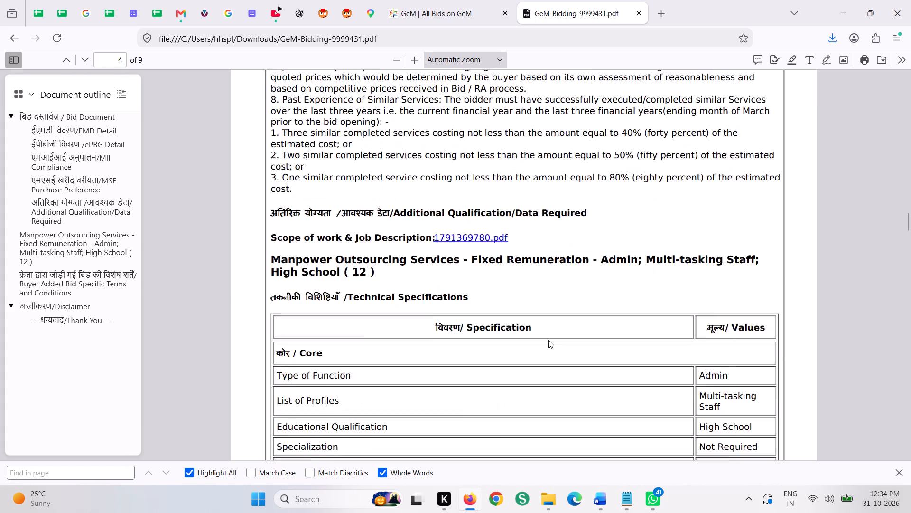
scroll(548, 340, "up", 8)
scroll(557, 333, "down", 1)
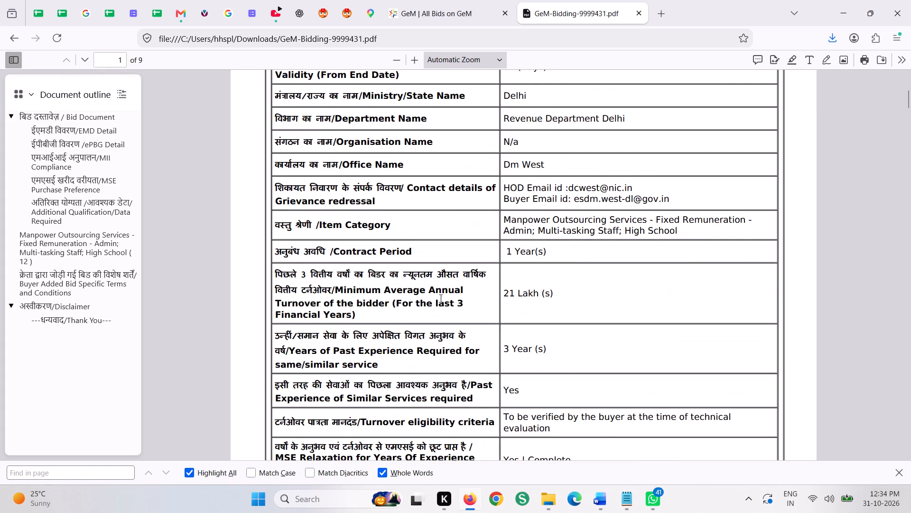
key("alt+Tab")
key("alt+Tab")
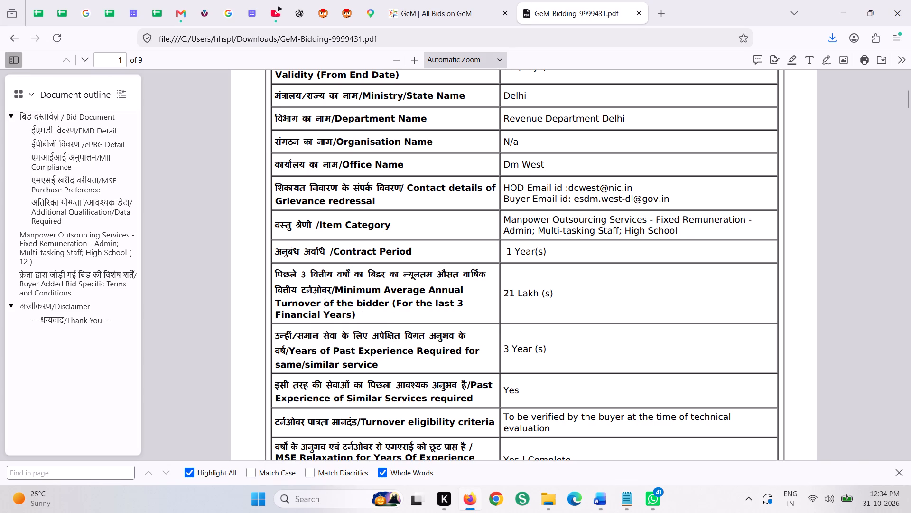
double_click(305, 303)
key("ctrl+c")
key("ctrl+c")
key("alt+Tab")
key("ctrl+v")
type("-21 LAKH FOR 3 YEARS")
key("space")
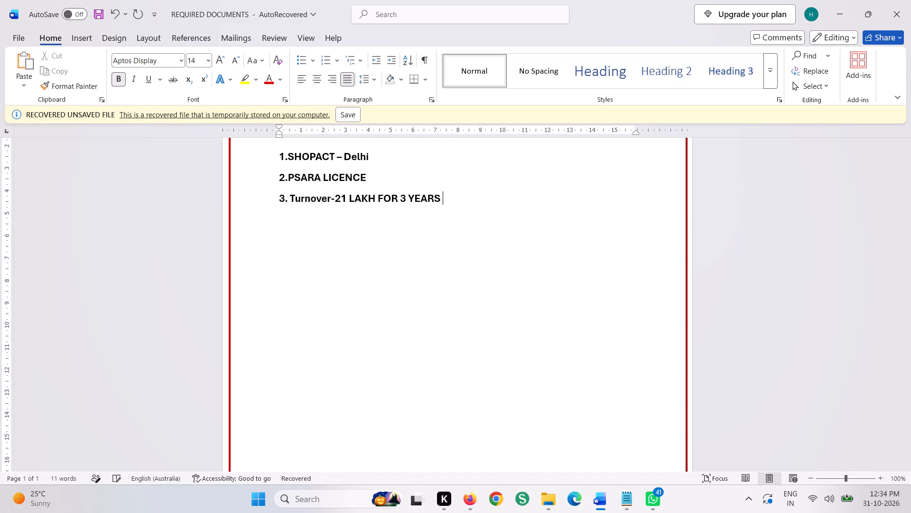
Add item 4 with the copied text "MSE Relaxation for Years Of Experience and Turnover" joined onto one line.
key("Return")
type("4.")
key("alt+Tab")
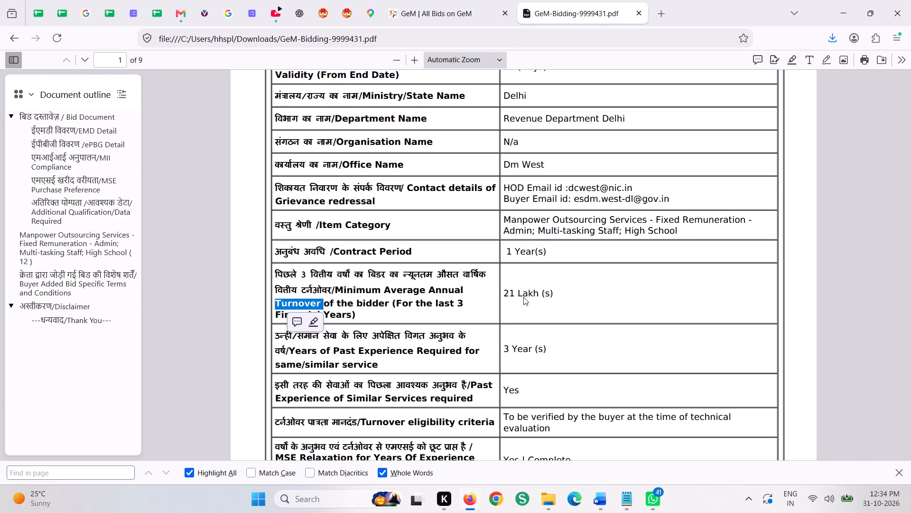
scroll(523, 297, "down", 1)
left_click(282, 187)
left_click_drag(282, 187, 354, 199)
key("ctrl+c")
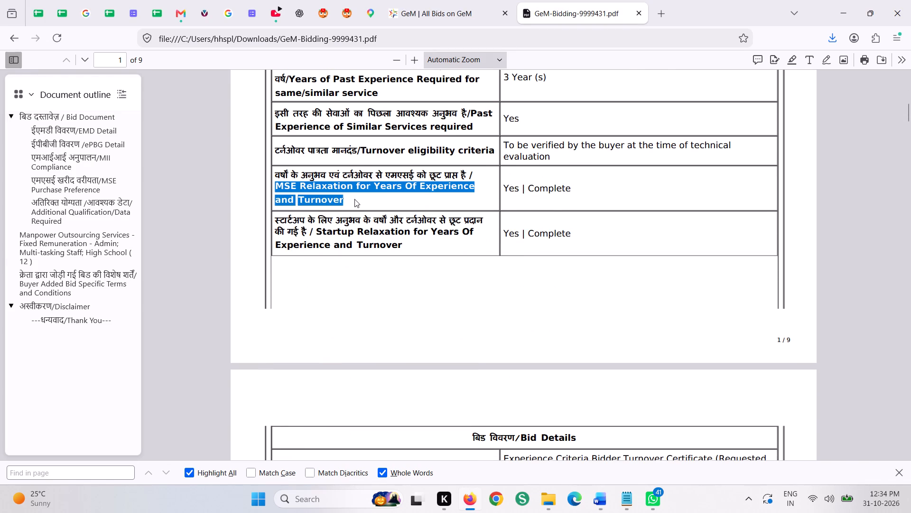
left_click_drag(354, 199, 355, 199)
key("ctrl+c")
key("alt+Tab")
key("ctrl+v")
left_click(274, 239)
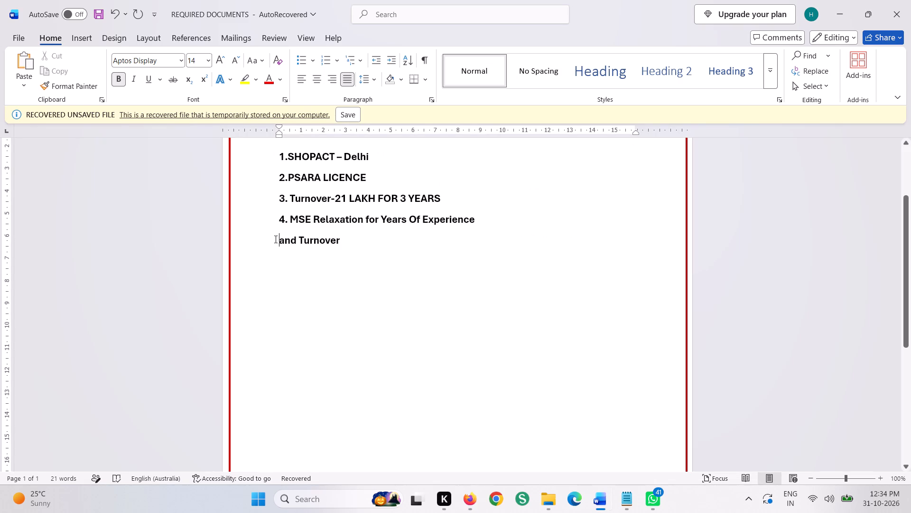
key("BackSpace")
key("space")
Check the MSE relaxation value in the bid document and append "- YES" to item 4.
key("alt+Tab")
key("alt+Tab")
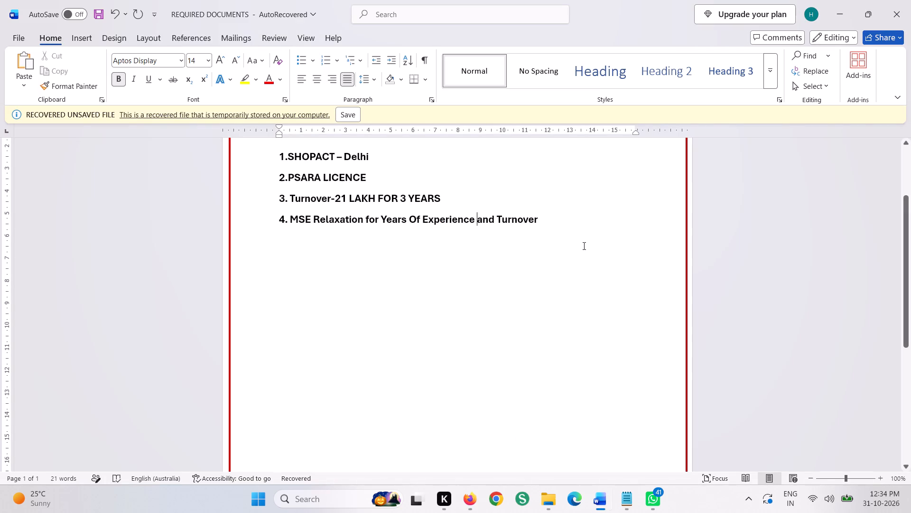
left_click(568, 232)
type("- YES")
key("space")
Extend item 4 in the Word list to "MSE& Startup Relaxation", copying the word Startup from the bid document.
key("alt+Tab")
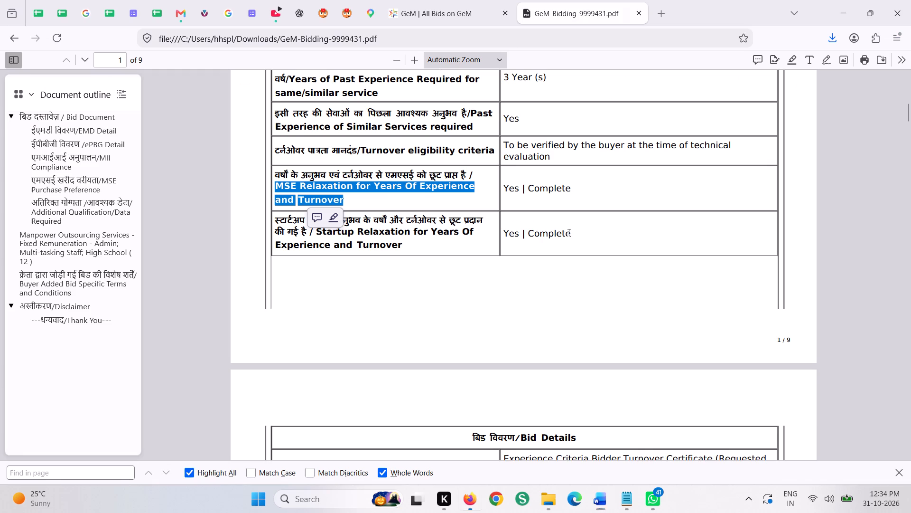
double_click(334, 236)
key("ctrl+c")
key("ctrl+c")
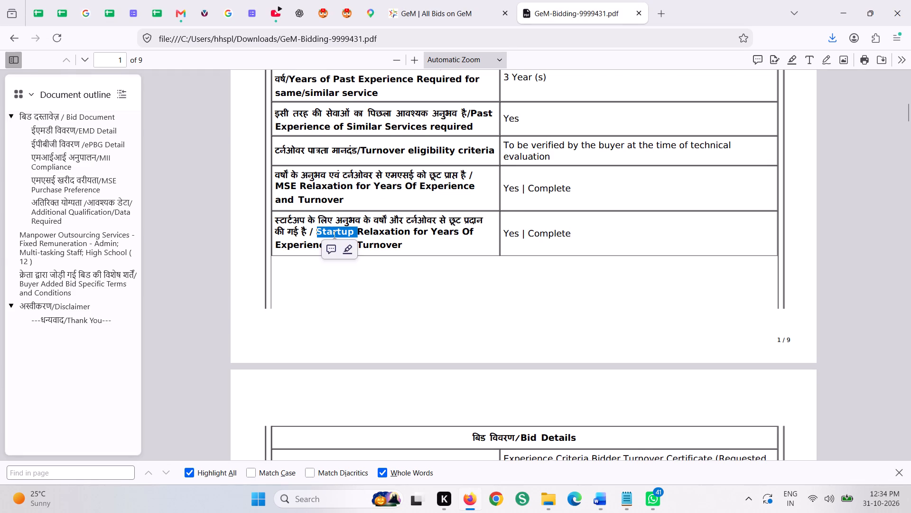
key("alt+Tab")
left_click(311, 219)
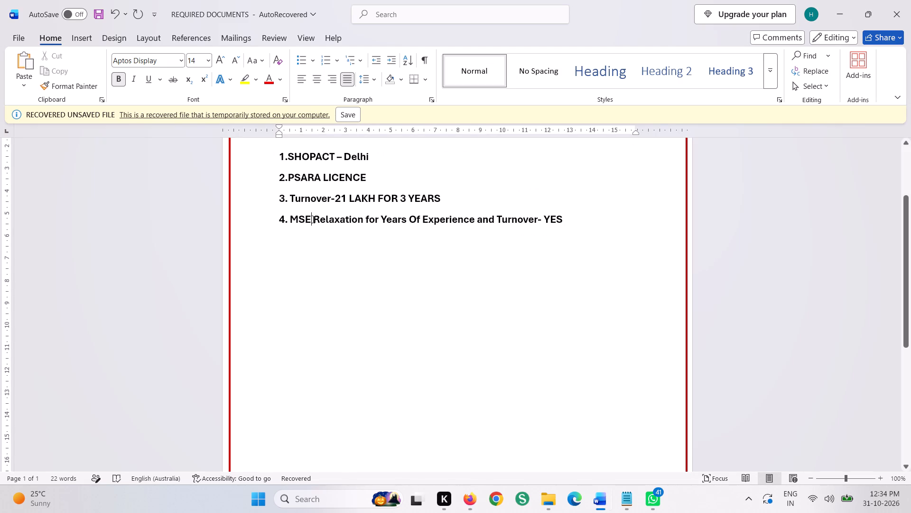
type("&")
key("space")
key("ctrl+v")
Add item 5 to the Word list with the label "Type of Bid-", copied from the bid details.
key("alt+Tab")
scroll(338, 253, "down", 1)
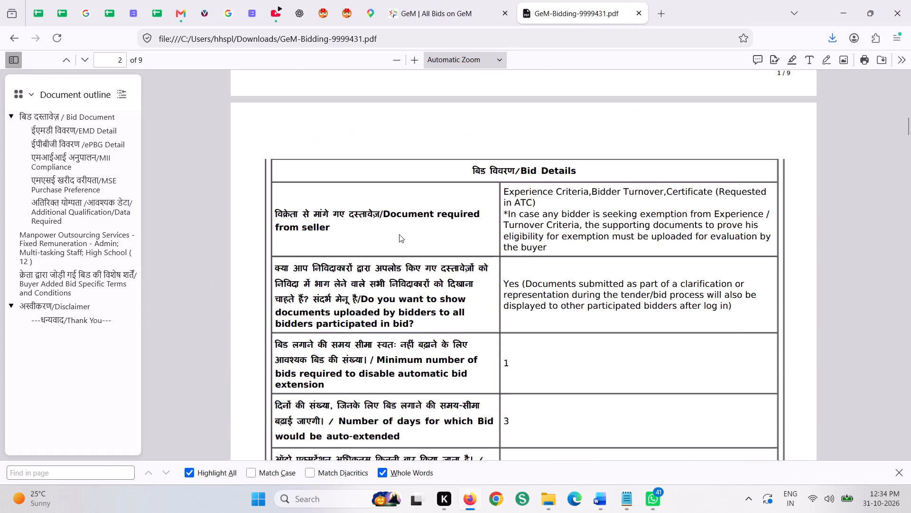
scroll(409, 245, "down", 1)
left_click(346, 241)
left_click_drag(345, 240, 390, 245, "ctrl")
key("ctrl+c")
key("ctrl+c")
key("alt+Tab")
left_click(657, 227)
key("Return")
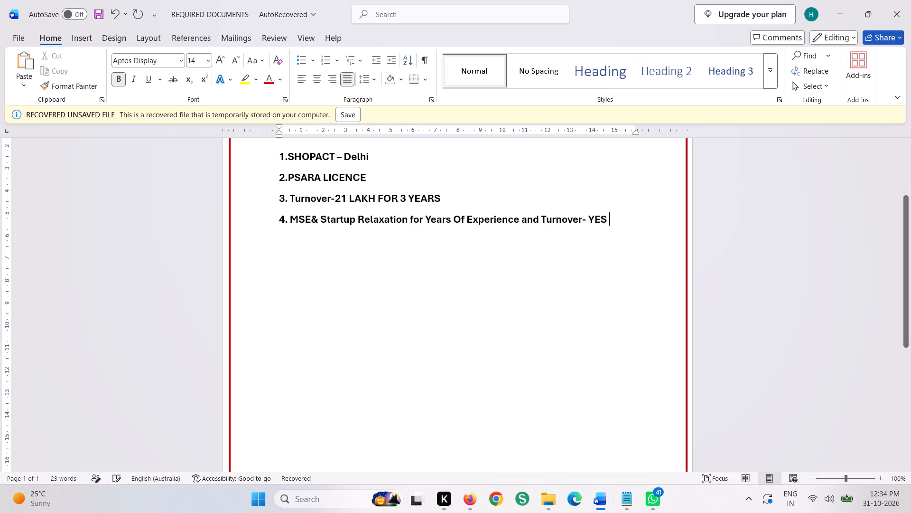
type("5.")
key("ctrl+minus")
key("BackSpace")
key("ctrl+v")
key("minus")
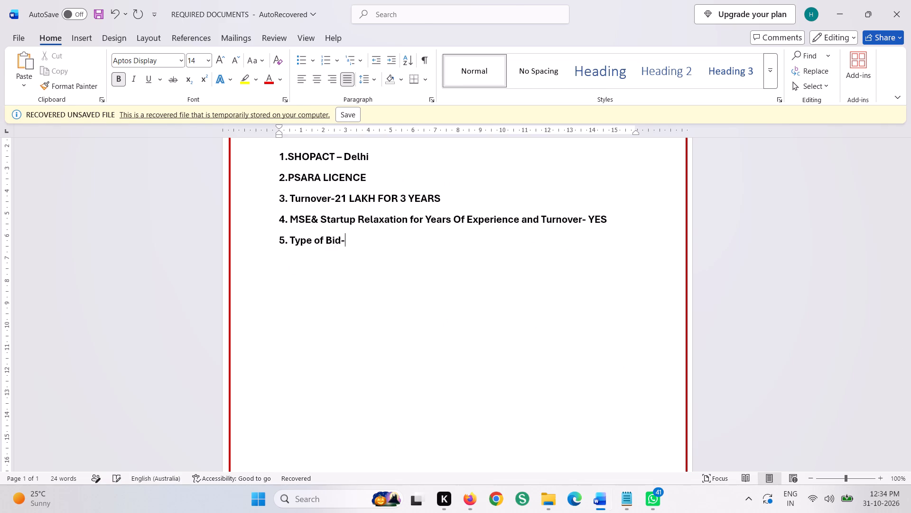
Complete item 5 with the bid type "Single Packet Bid" copied from the bid document.
key("alt+Tab")
triple_click(549, 245)
key("ctrl+c")
key("alt+Tab")
key("ctrl+v")
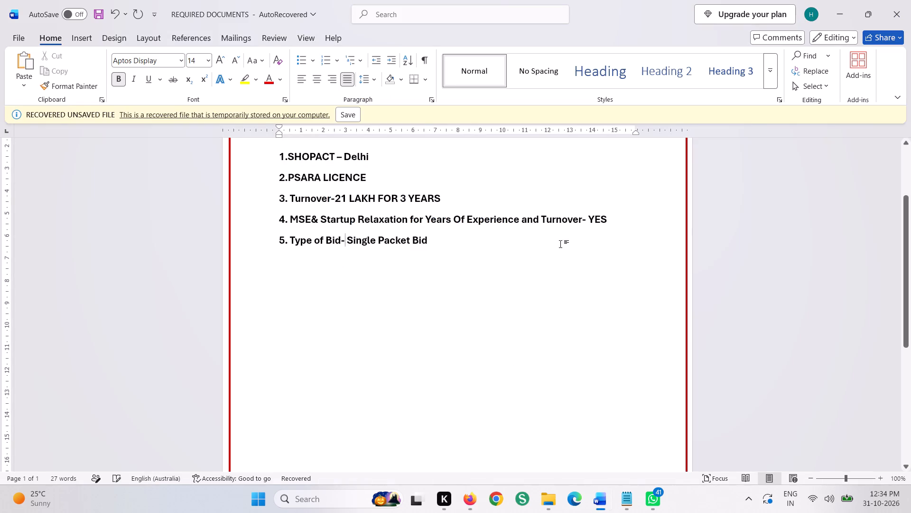
Add item 6 to the Word list with the copied label "Estimated Bid Value" followed by a dash.
key("Return")
key("6")
key("alt+period")
key("alt+Tab")
left_click(293, 329)
left_click_drag(293, 329, 359, 332)
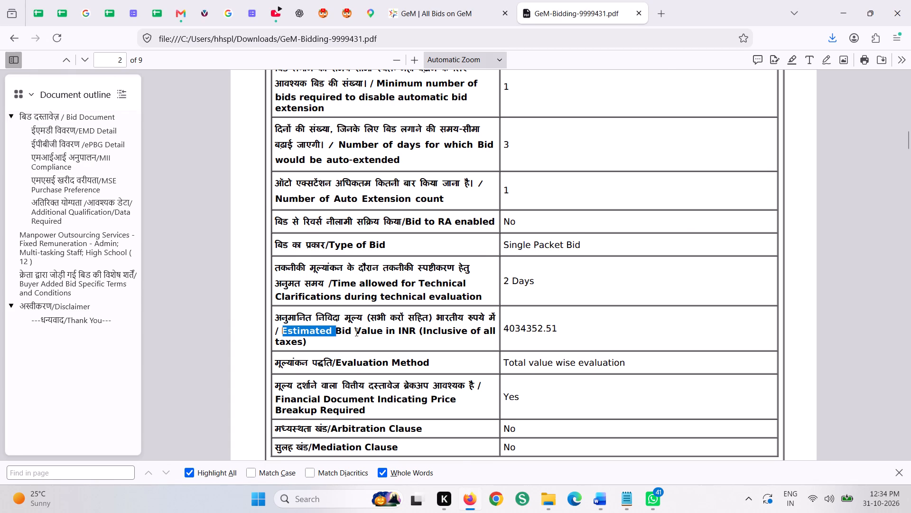
left_click_drag(359, 332, 363, 329)
key("ctrl+c")
key("ctrl+c")
key("alt+Tab")
key("ctrl+v")
key("ctrl+minus")
Complete item 6 with the estimated bid value 4034352.51 from the bid document, removing the accidental page break after it.
key("alt+Tab")
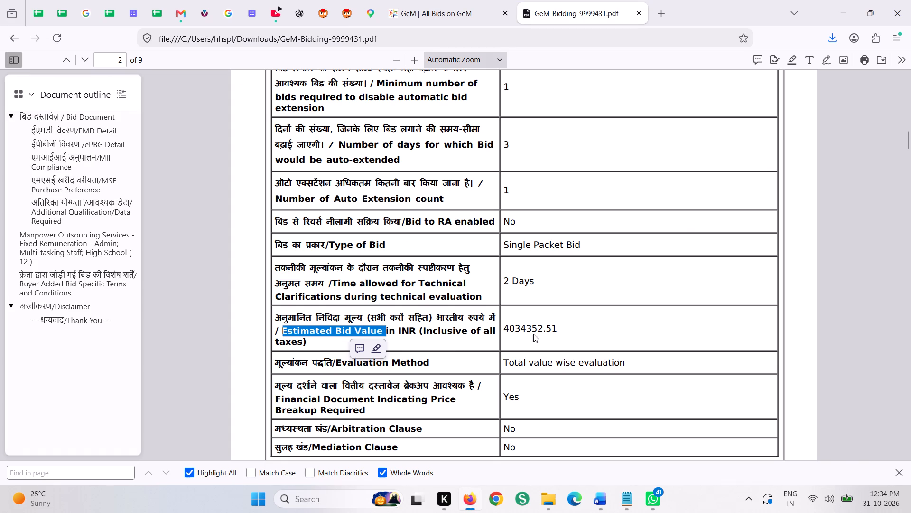
triple_click(534, 332)
key("ctrl+c")
key("alt+Tab")
key("ctrl+v")
key("ctrl+Return")
key("alt+Tab")
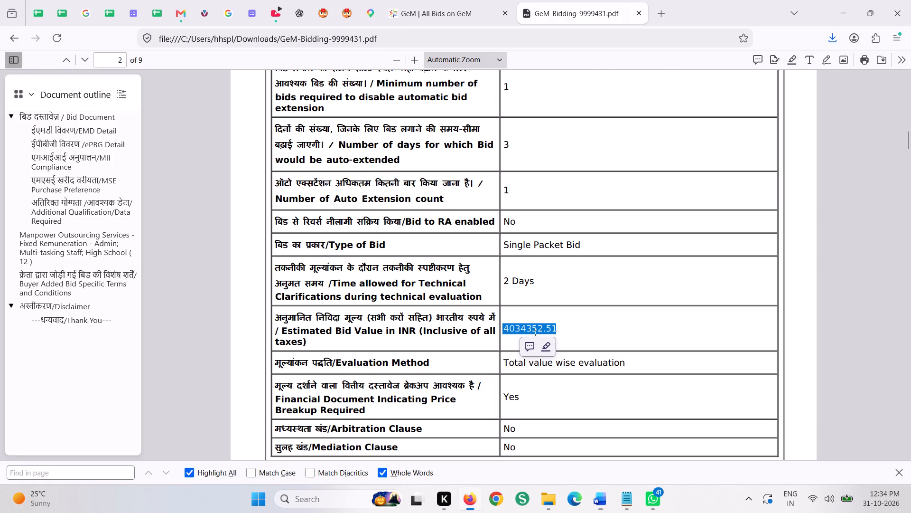
key("alt+Tab")
key("ctrl+z")
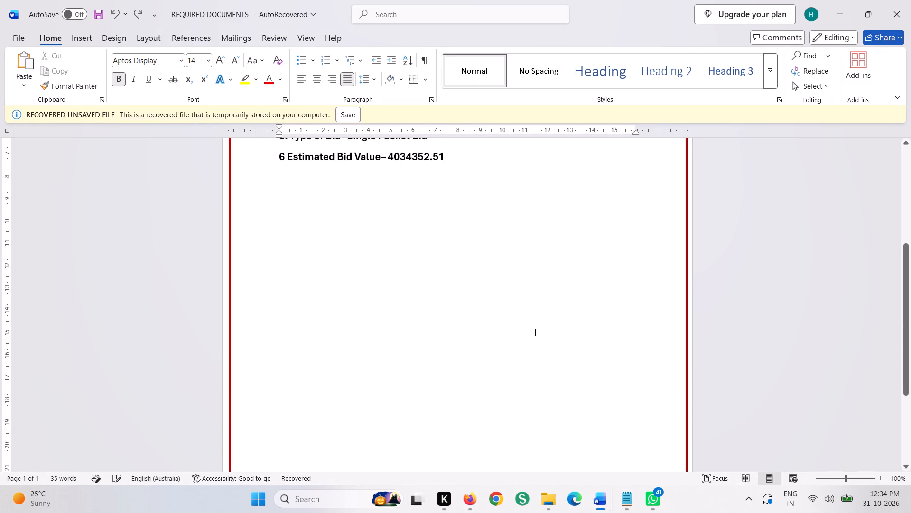
Read the linked scope of work and job description document, and return to the bid document.
key("alt+Tab")
scroll(536, 330, "down", 2)
scroll(518, 277, "down", 3)
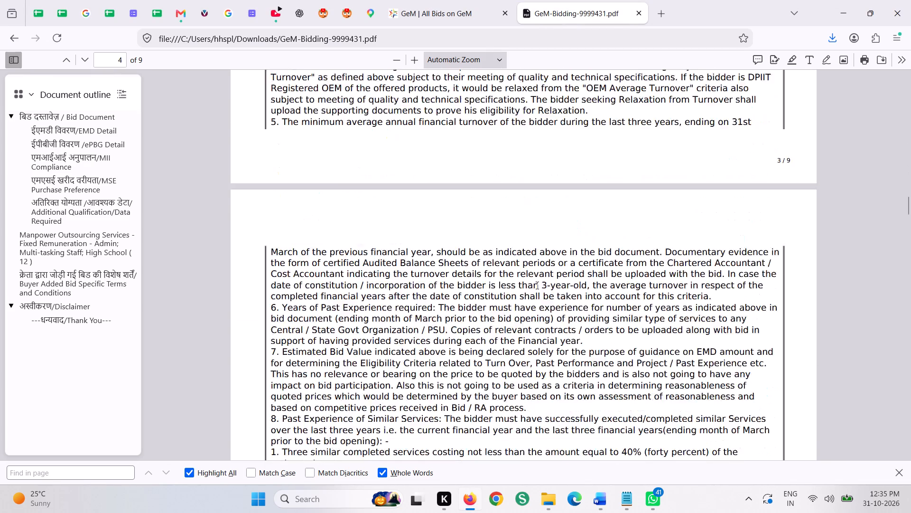
scroll(545, 278, "down", 1)
left_click(473, 237)
scroll(492, 260, "up", 6)
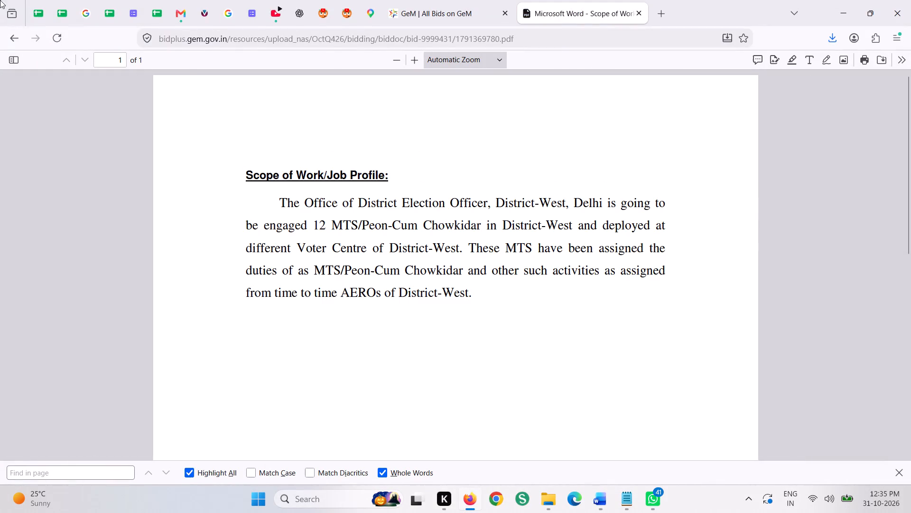
left_click(13, 28)
left_click(437, 0)
left_click(607, 0)
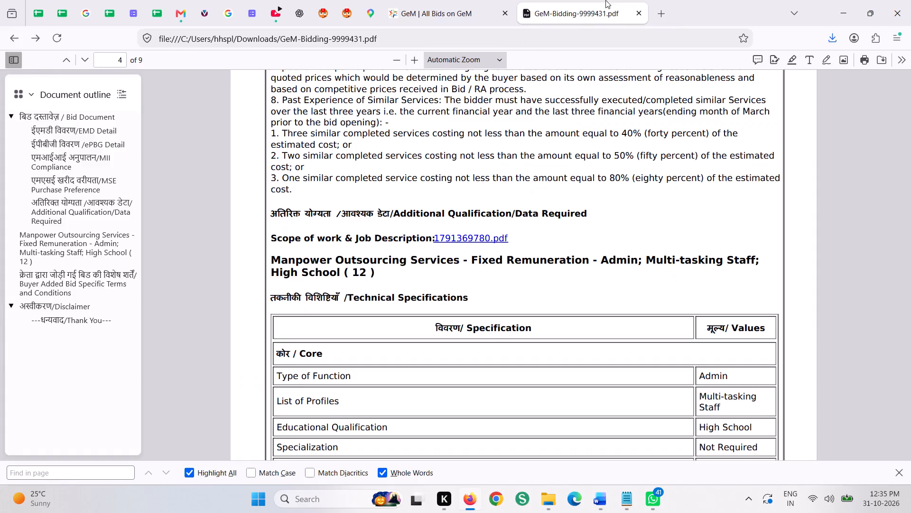
Highlight PSARA LICENCE in item 2 of the Word list in yellow.
key("alt+Tab")
scroll(357, 230, "up", 2)
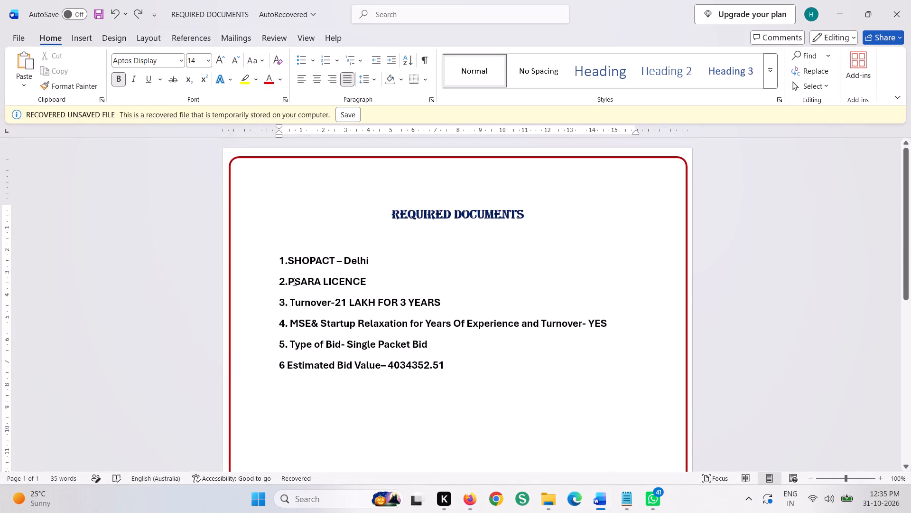
left_click_drag(294, 281, 366, 280)
left_click(419, 260)
left_click(445, 344)
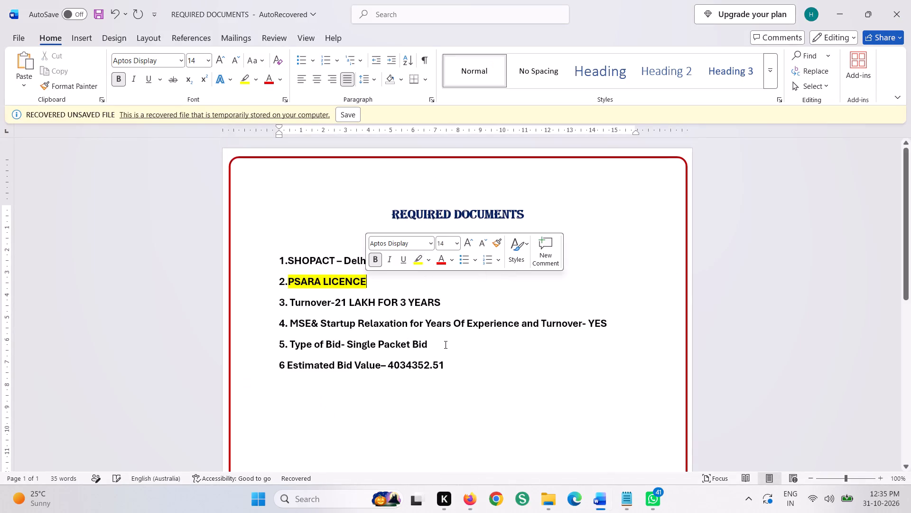
Export the list as a PDF named REQUIRED DOCUMENTS into the DEV1 folder GEM2026B8129549 and close the published copy.
left_click(541, 501)
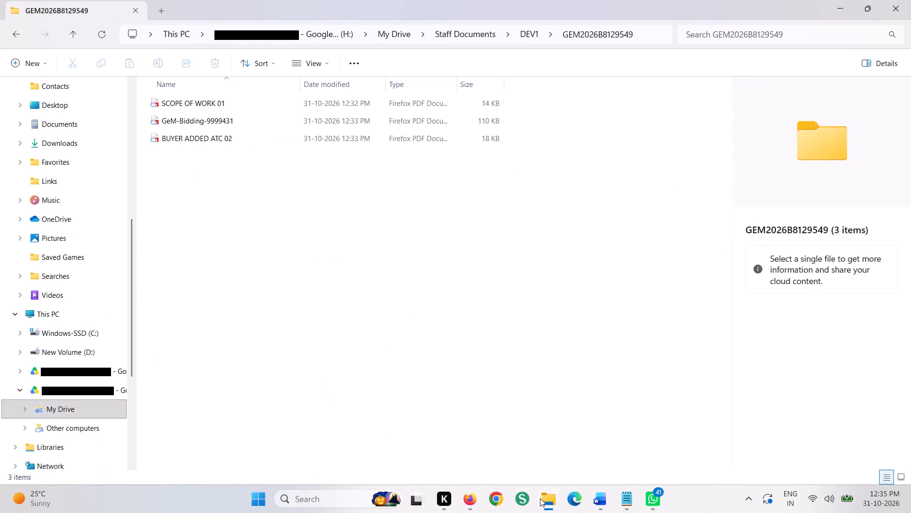
left_click(540, 498)
left_click(14, 36)
left_click(36, 270)
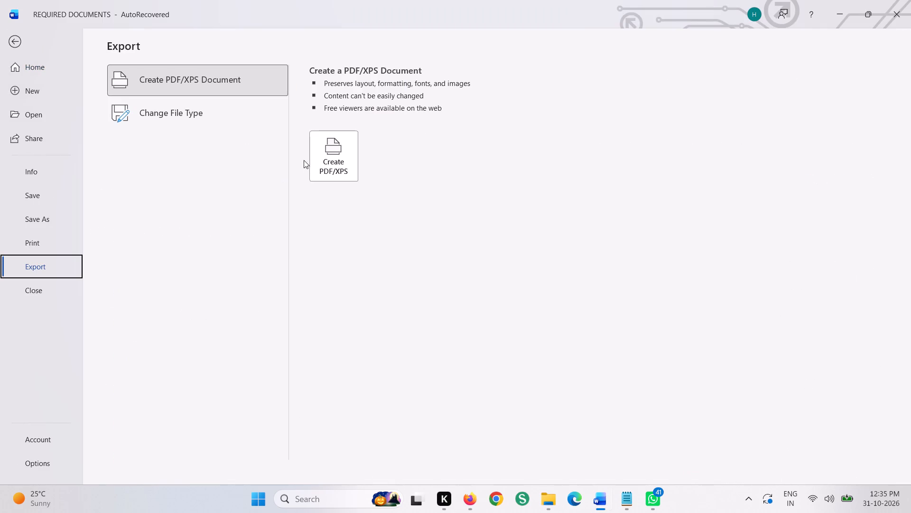
left_click(304, 158)
left_click(322, 153)
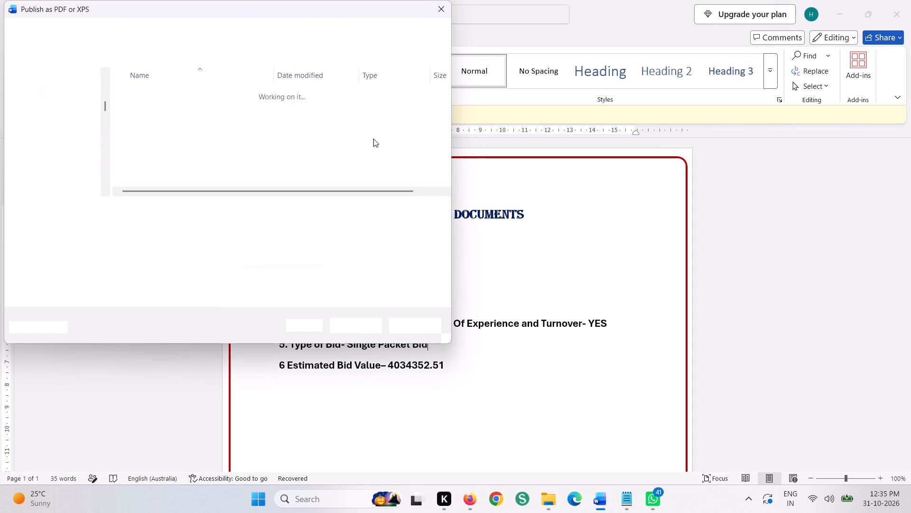
scroll(150, 149, "up", 5)
left_click(72, 33)
scroll(179, 124, "up", 4)
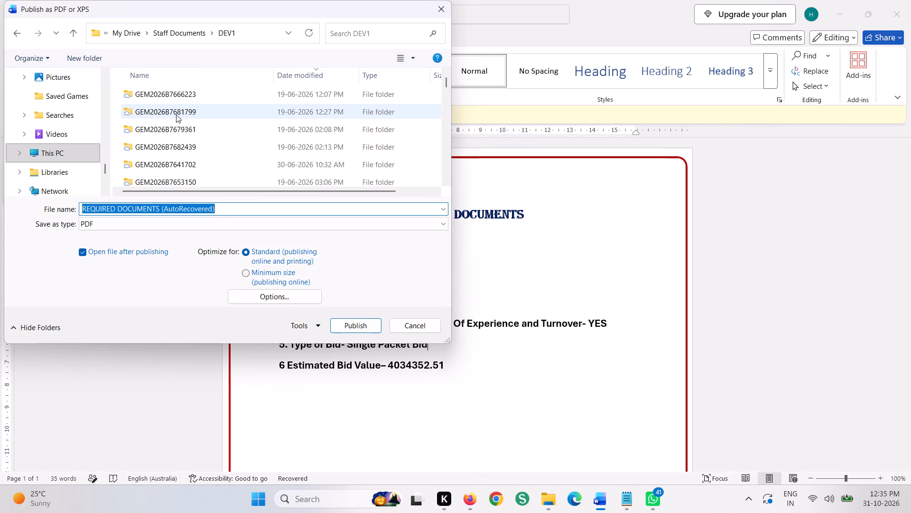
scroll(176, 114, "up", 3)
double_click(184, 98)
double_click(225, 206)
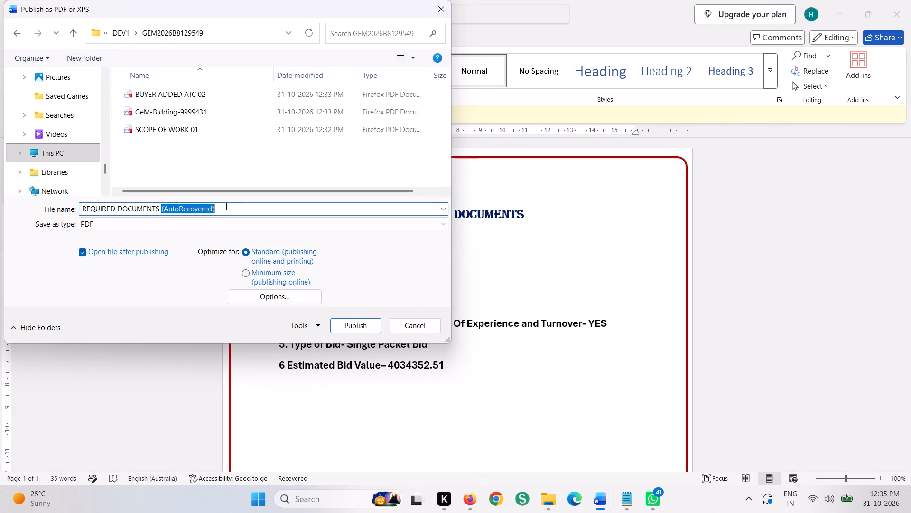
key("BackSpace")
key("Return")
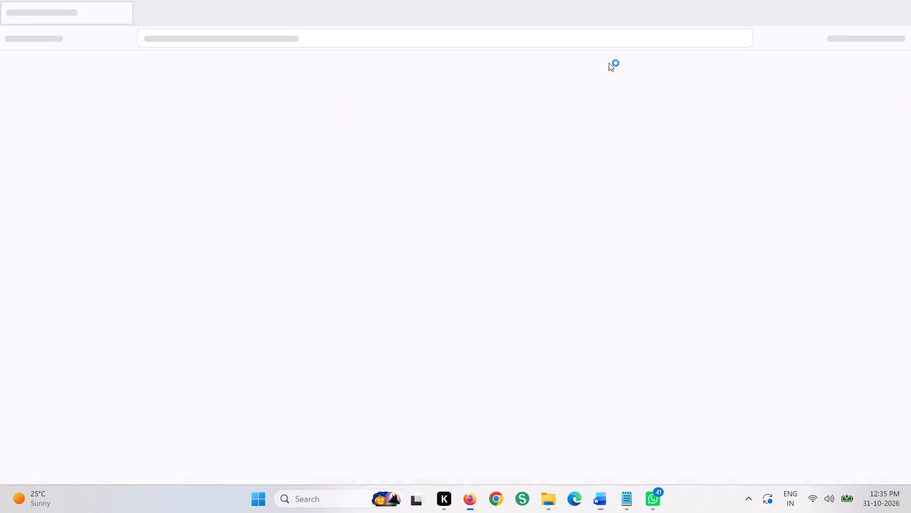
left_click(659, 0)
left_click(745, 9)
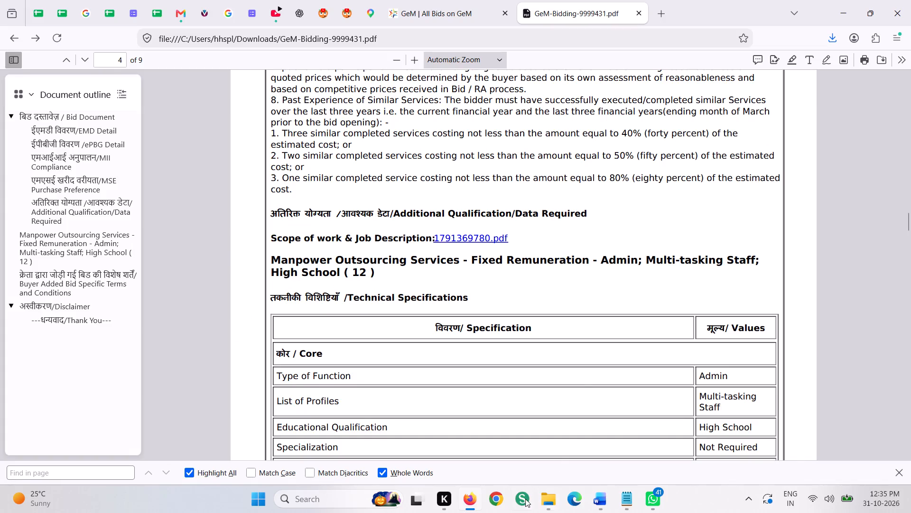
Check the bid's folder in File Explorer and go back up to the DEV1 folder.
left_click(545, 494)
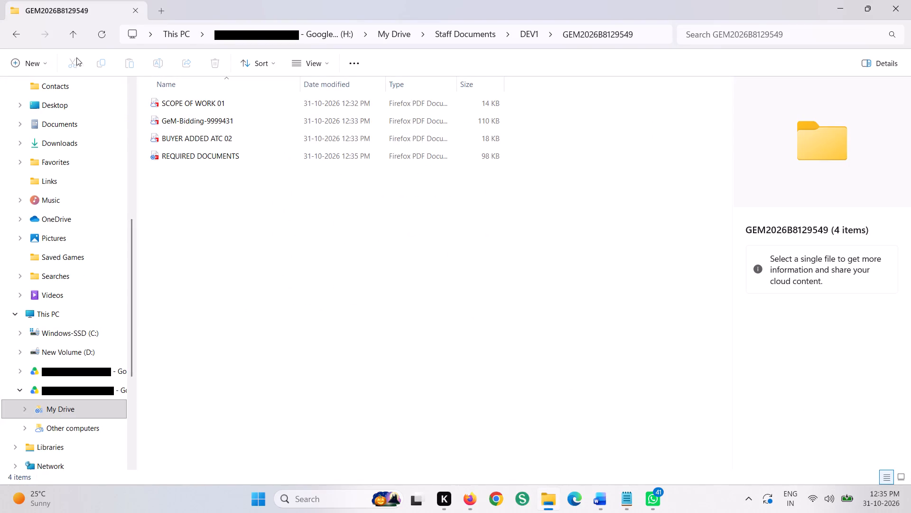
left_click(74, 38)
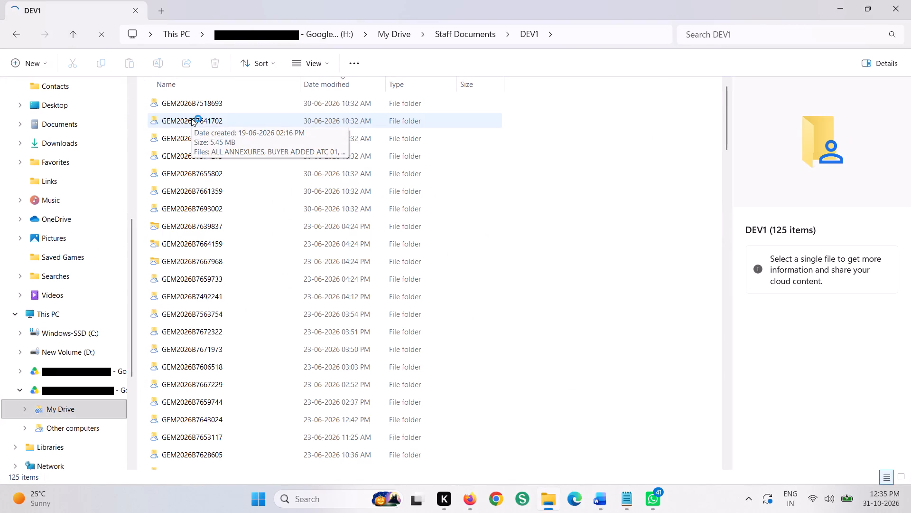
Look through the latest rows of the Daily Tender Sheet 2026 for the next bid without a researcher.
left_click(477, 493)
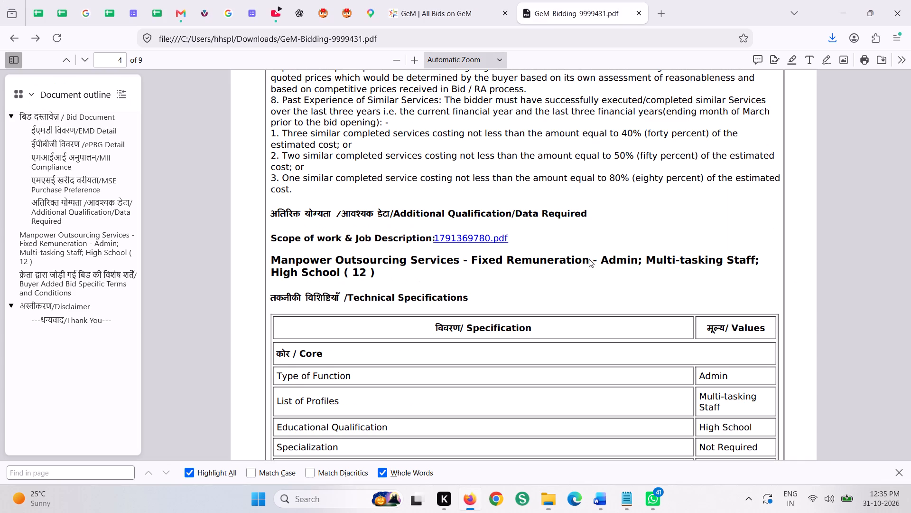
left_click(161, 16)
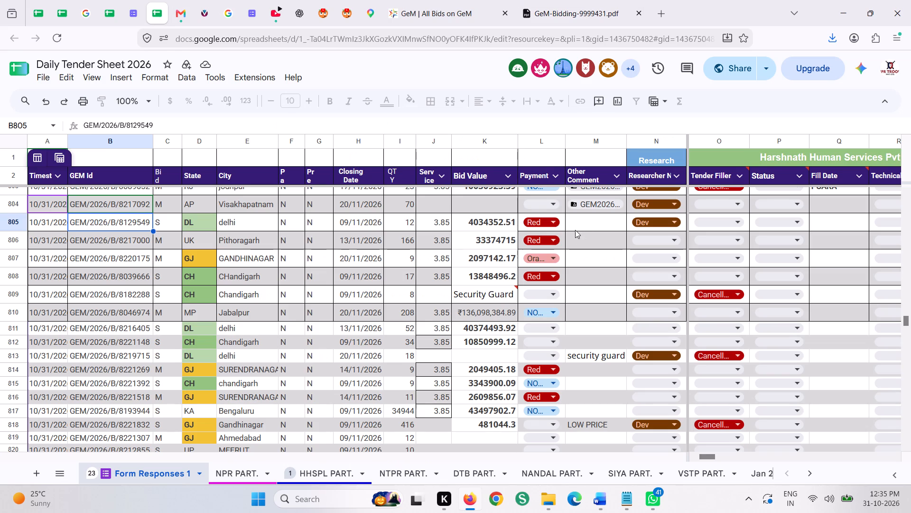
scroll(548, 279, "down", 1)
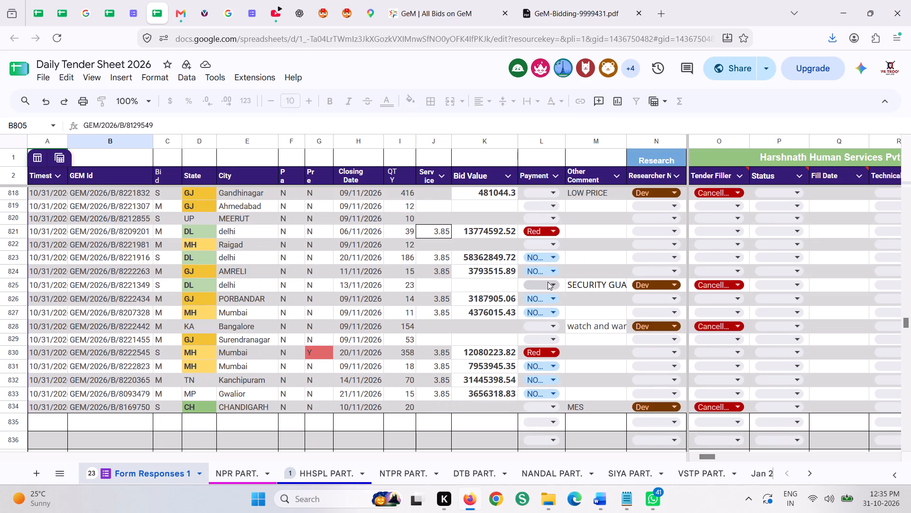
scroll(548, 282, "up", 1)
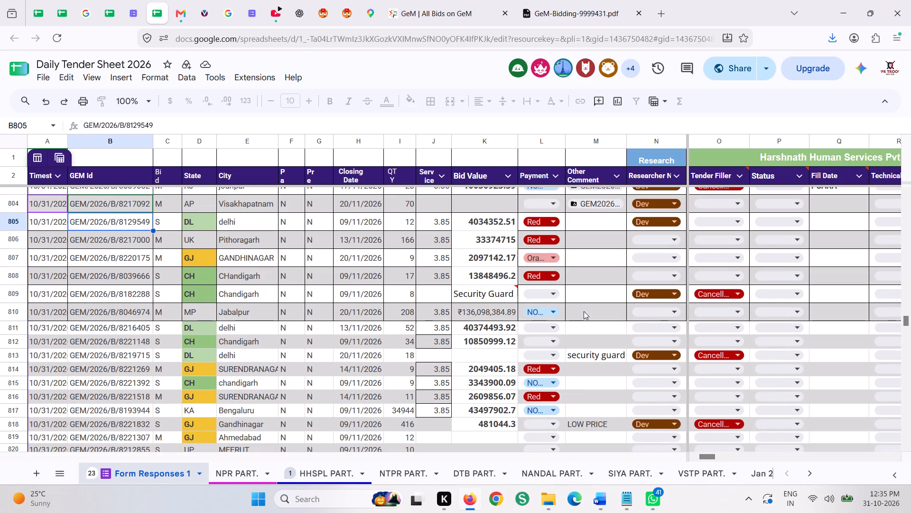
scroll(584, 311, "down", 2)
scroll(585, 311, "up", 1)
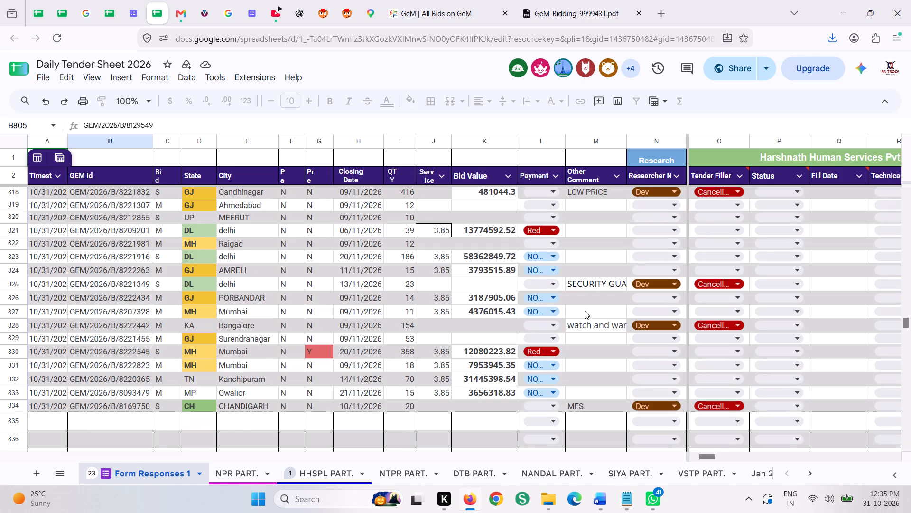
scroll(585, 311, "up", 2)
scroll(585, 311, "down", 1)
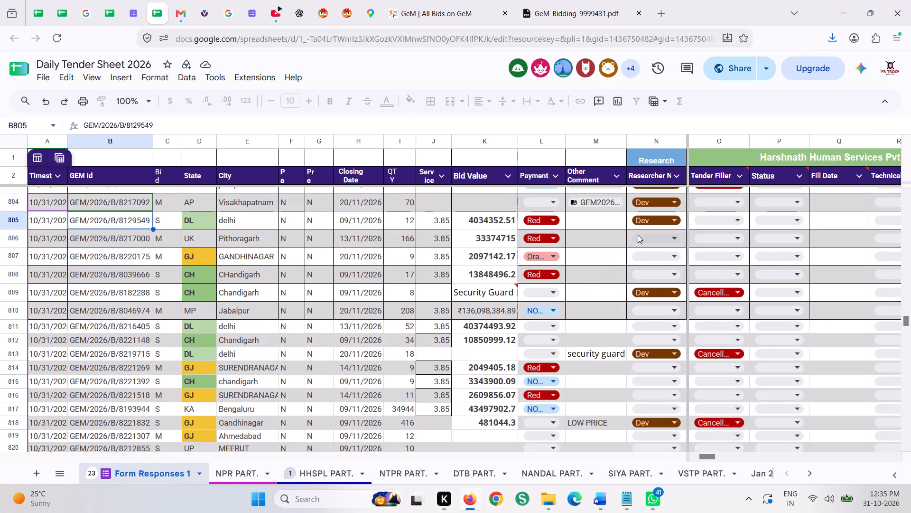
Copy bid number GEM/2026/B/8217000 from the tender sheet, search for it in the GeM bid listing and open its bid document.
left_click(133, 237)
key("ctrl+c")
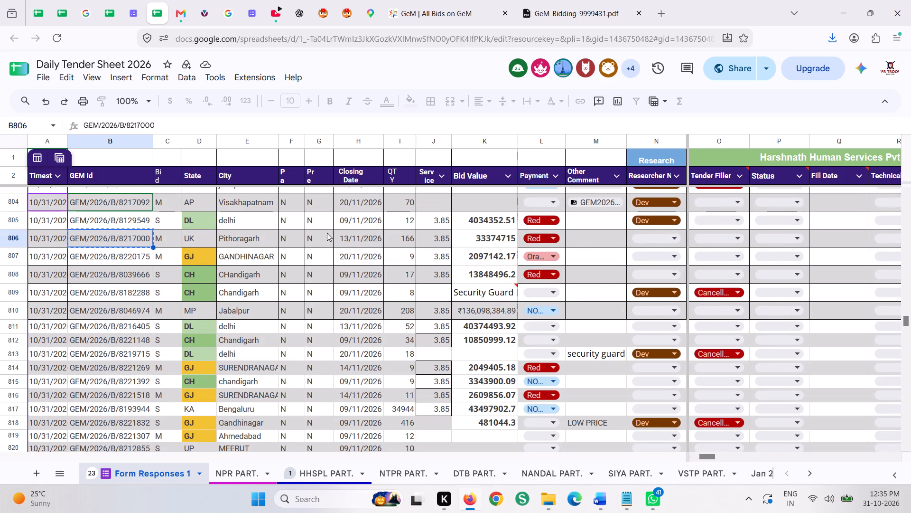
left_click(595, 0)
left_click(641, 9)
left_click_drag(721, 197, 699, 193)
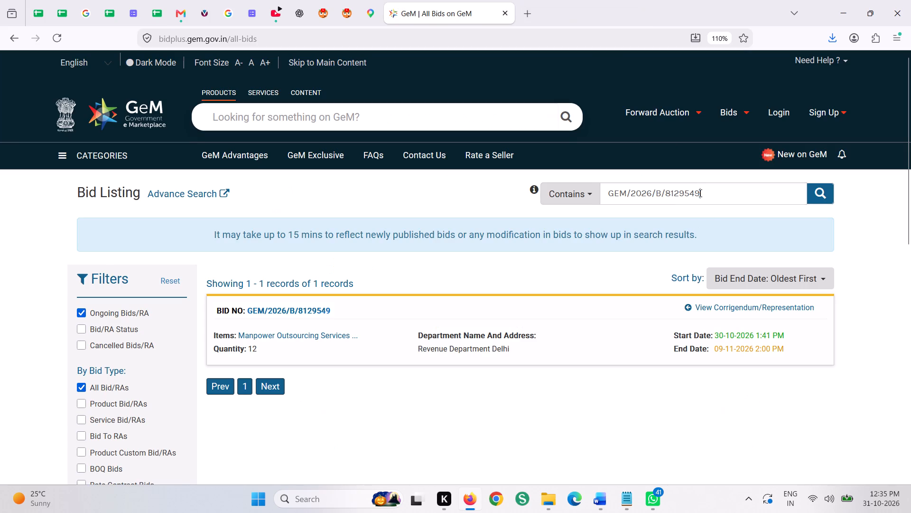
left_click_drag(699, 193, 608, 205)
key("ctrl+v")
key("Return")
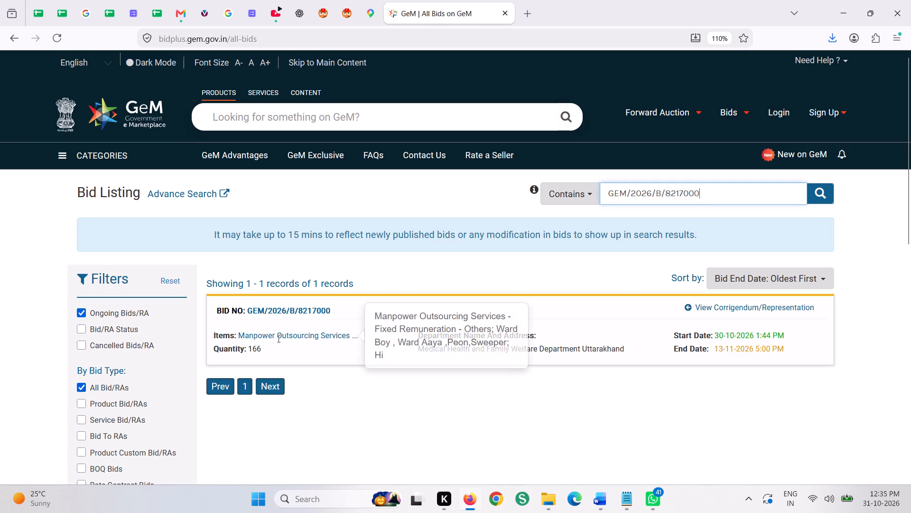
left_click(309, 309)
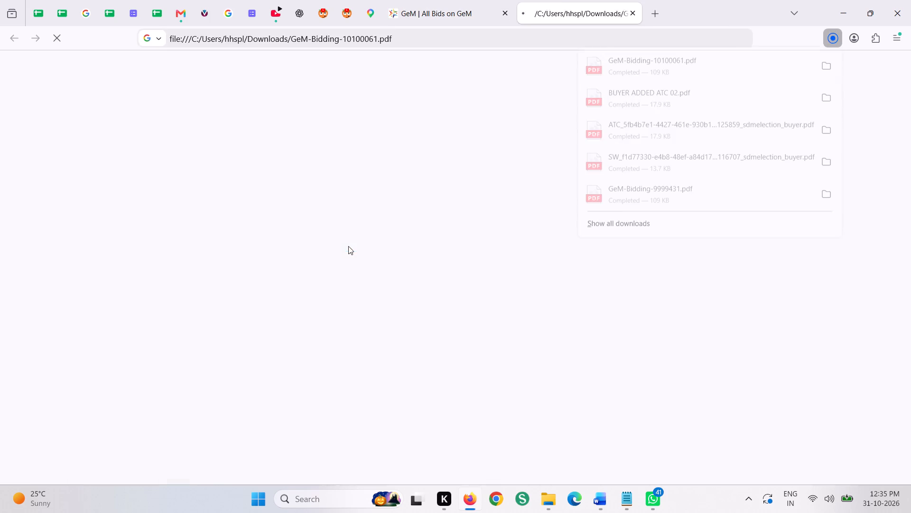
Search the bid document of GEM/2026/B/8217000 for the word SECURITY and go through its matches.
left_click(291, 237)
scroll(530, 283, "down", 1)
left_click(579, 273)
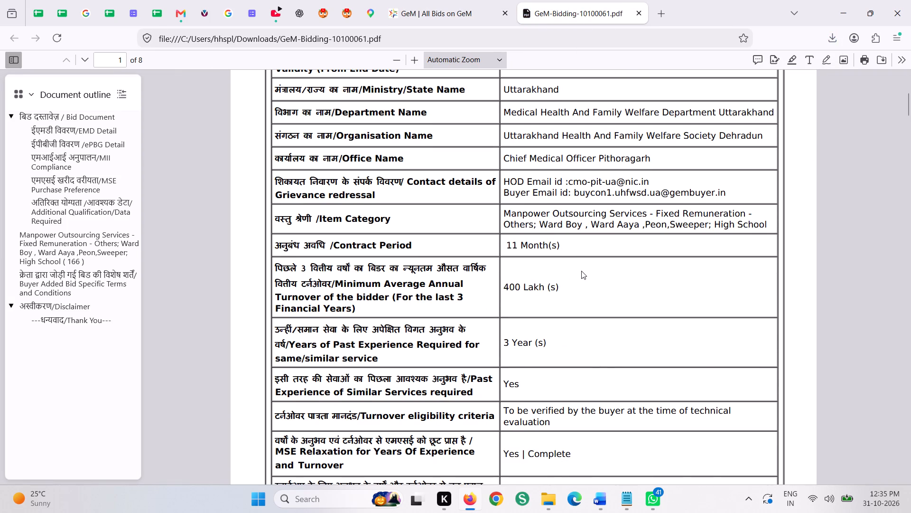
key("ctrl+f")
type("SE")
key("c")
type("URITY")
key("Return")
key("Return")
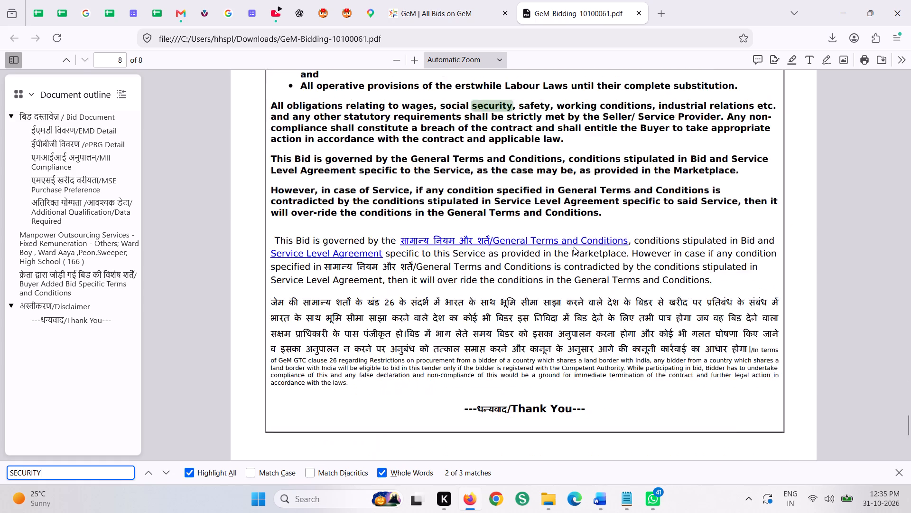
key("Return")
key("Return")
key("Return")
Search the same bid document for WATCH and CHOWKIDAR, and clear the search text.
key("BackSpace")
key("BackSpace")
key("BackSpace")
key("BackSpace")
key("BackSpace")
key("BackSpace")
key("BackSpace")
key("BackSpace")
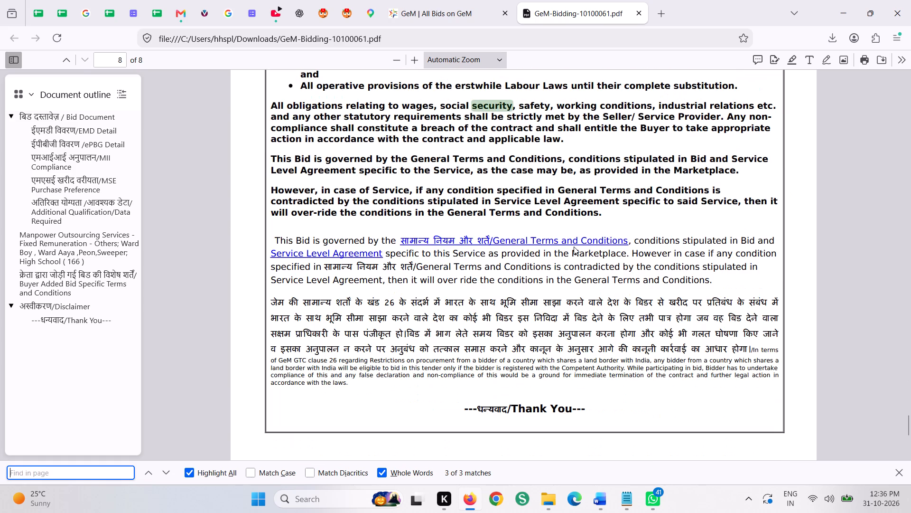
key("BackSpace")
key("BackSpace")
type("WATCH")
key("BackSpace")
key("BackSpace")
key("BackSpace")
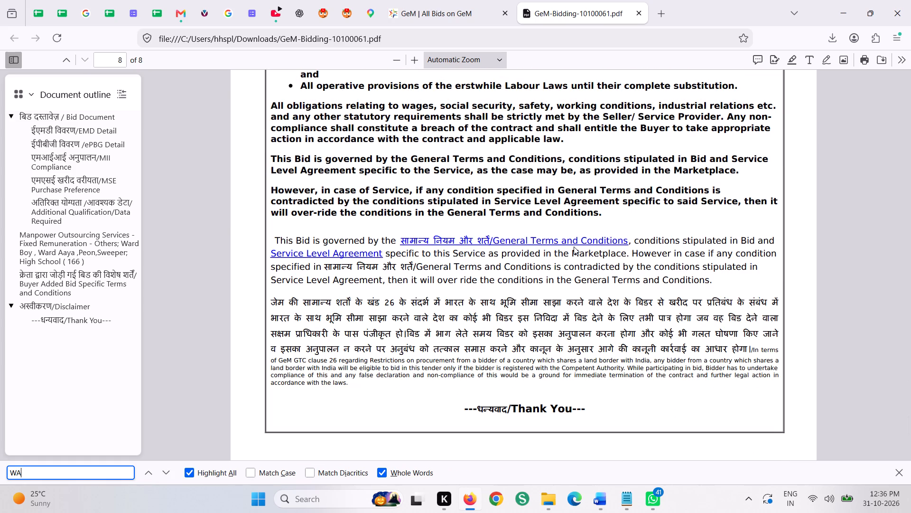
key("BackSpace")
key("BackSpace")
key("BackSpace")
key("BackSpace")
type("CHOWKIDAR")
key("BackSpace")
key("BackSpace")
key("BackSpace")
key("BackSpace")
key("BackSpace")
key("BackSpace")
key("BackSpace")
key("BackSpace")
key("BackSpace")
key("BackSpace")
key("BackSpace")
key("BackSpace")
key("BackSpace")
key("BackSpace")
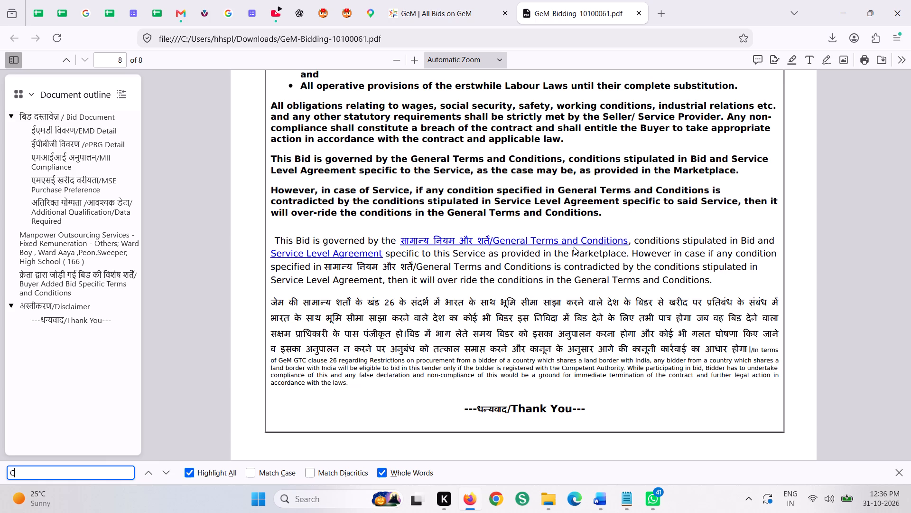
Look through the bid document's terms and open its scope of work and job description attachment.
scroll(574, 239, "up", 18)
scroll(561, 256, "down", 6)
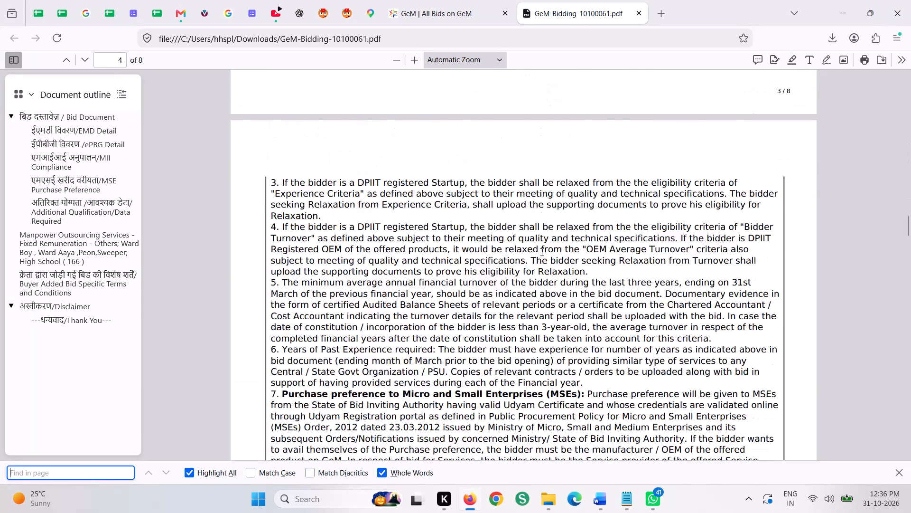
scroll(537, 251, "down", 2)
scroll(519, 258, "up", 11)
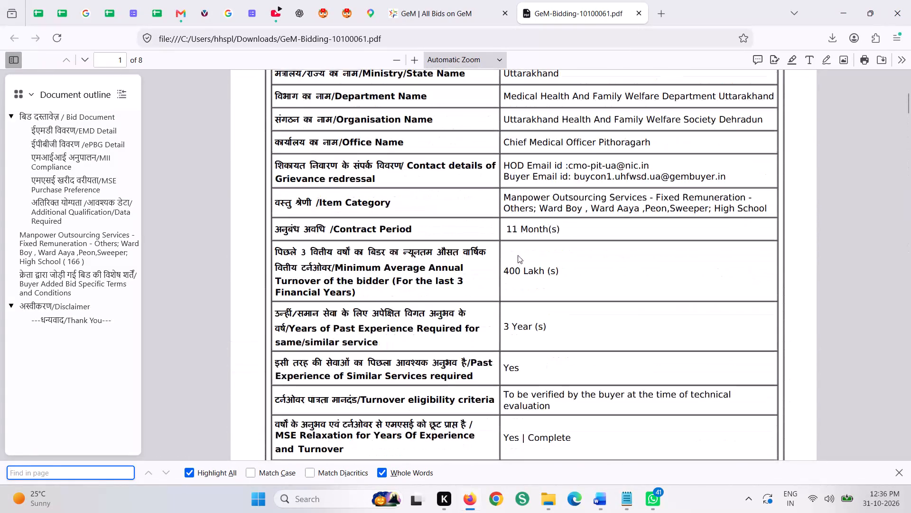
scroll(509, 257, "down", 11)
scroll(465, 223, "down", 1)
scroll(465, 223, "up", 2)
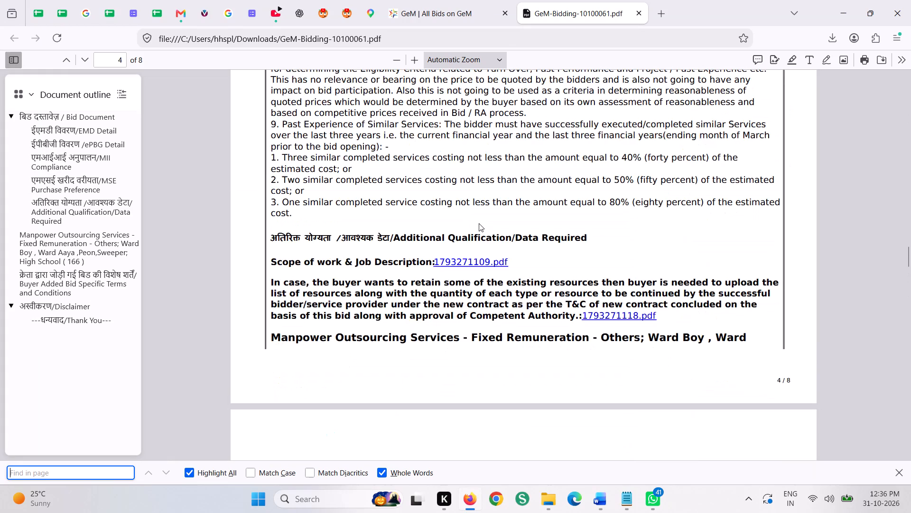
left_click(483, 264)
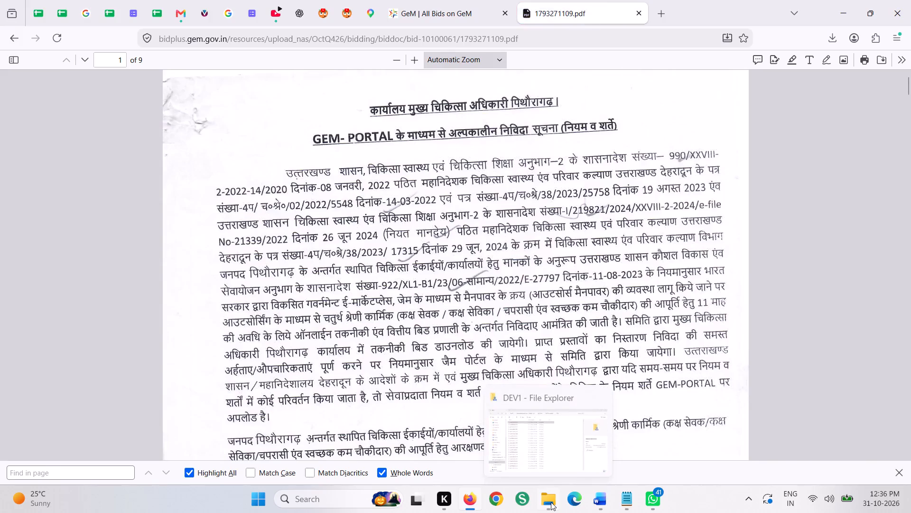
Copy the Drive link of DEV1 folder GEM2026B8129549 and insert it as a folder chip in that bid's Other Comment cell.
left_click(551, 502)
scroll(193, 141, "up", 2)
right_click(204, 103)
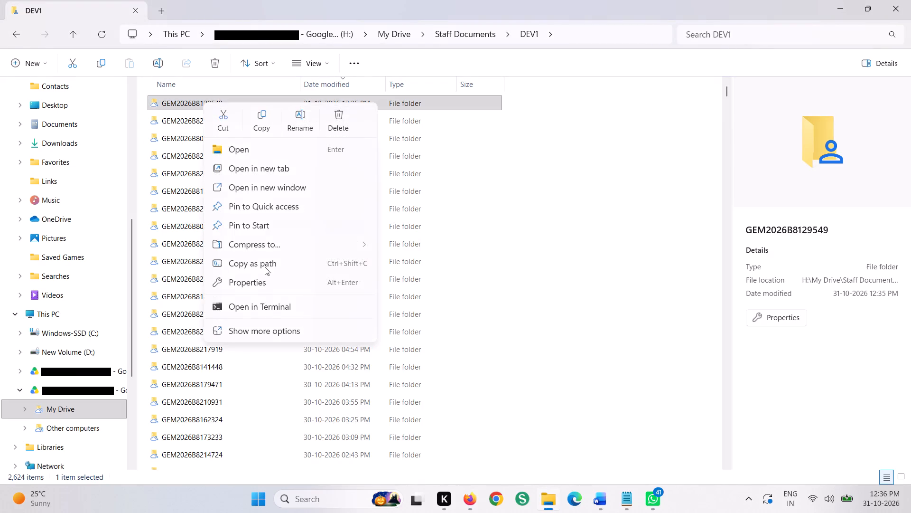
left_click(243, 326)
left_click(242, 221)
key("alt+Tab")
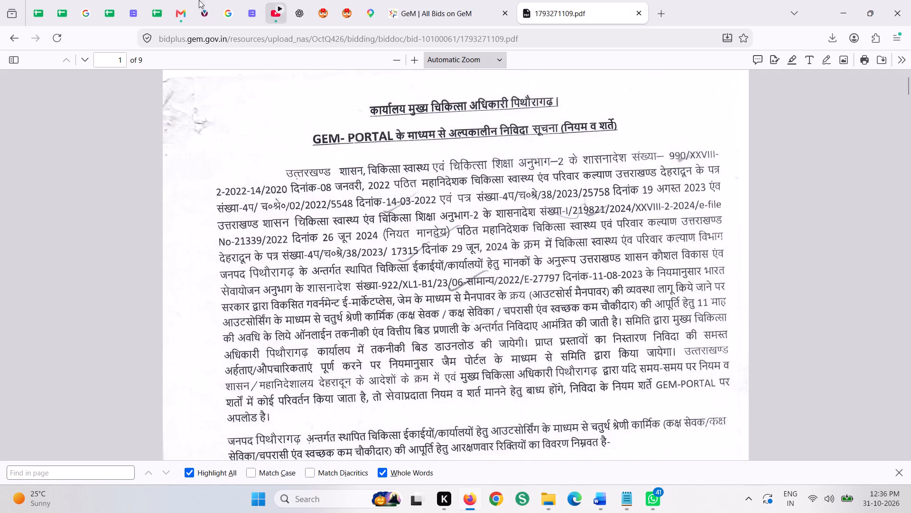
left_click(161, 9)
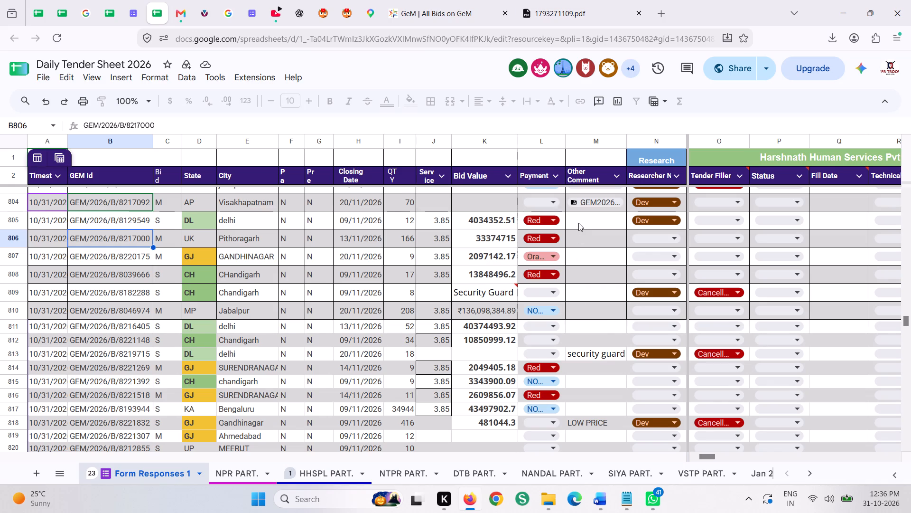
double_click(580, 221)
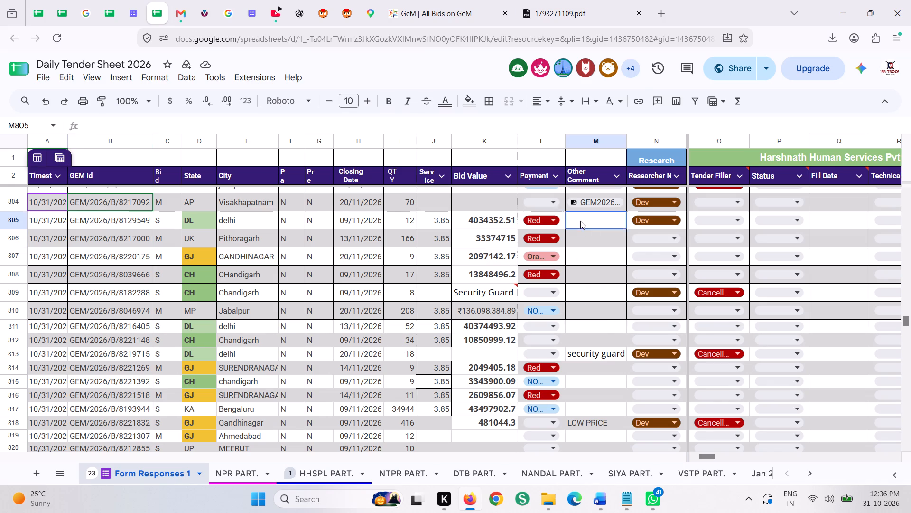
key("ctrl+v")
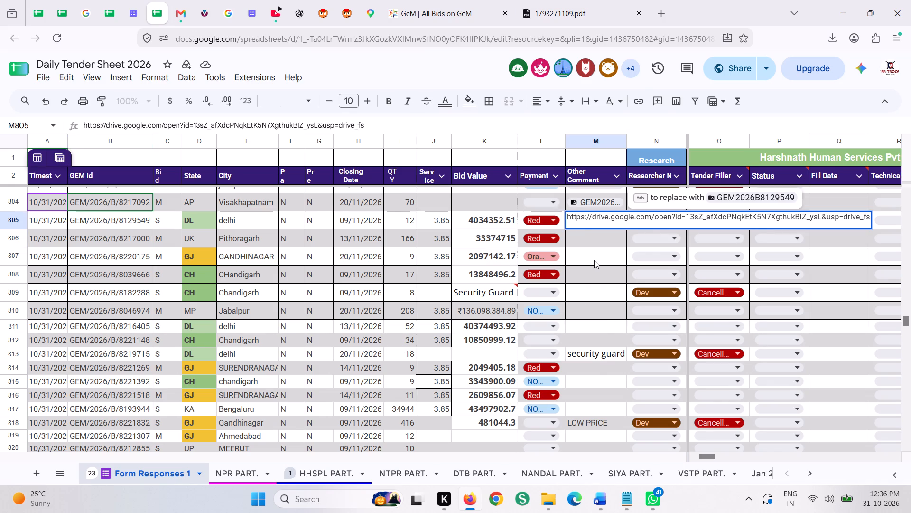
key("Tab")
left_click(471, 251)
left_click(578, 0)
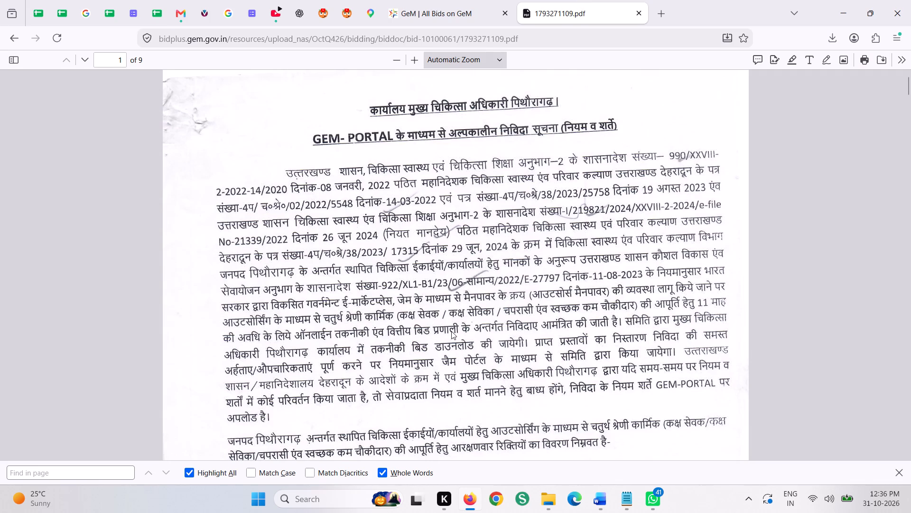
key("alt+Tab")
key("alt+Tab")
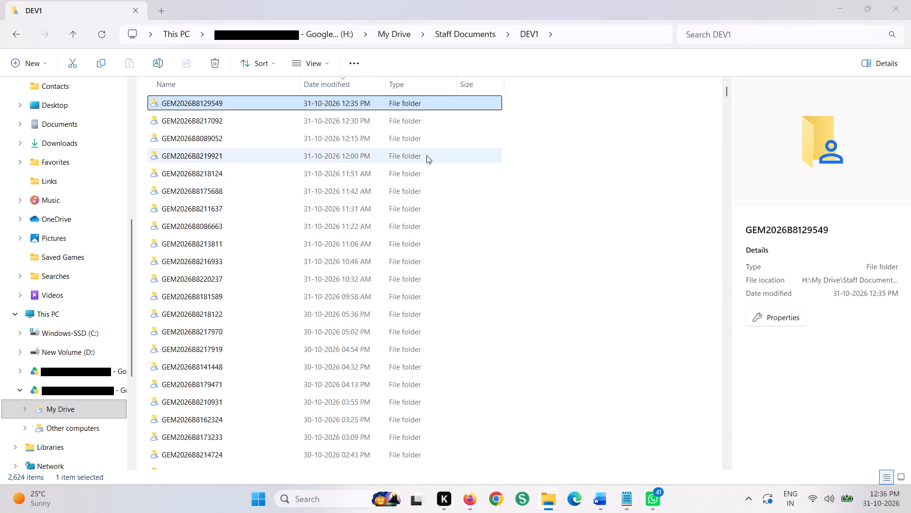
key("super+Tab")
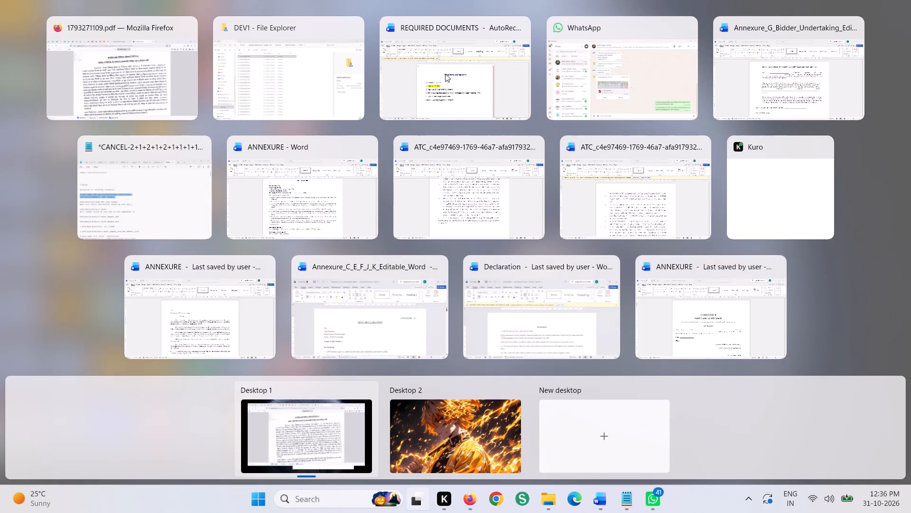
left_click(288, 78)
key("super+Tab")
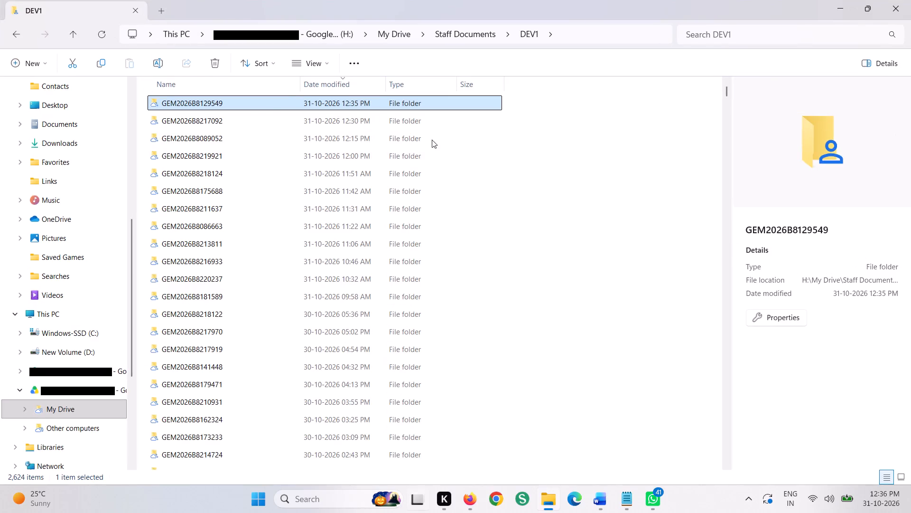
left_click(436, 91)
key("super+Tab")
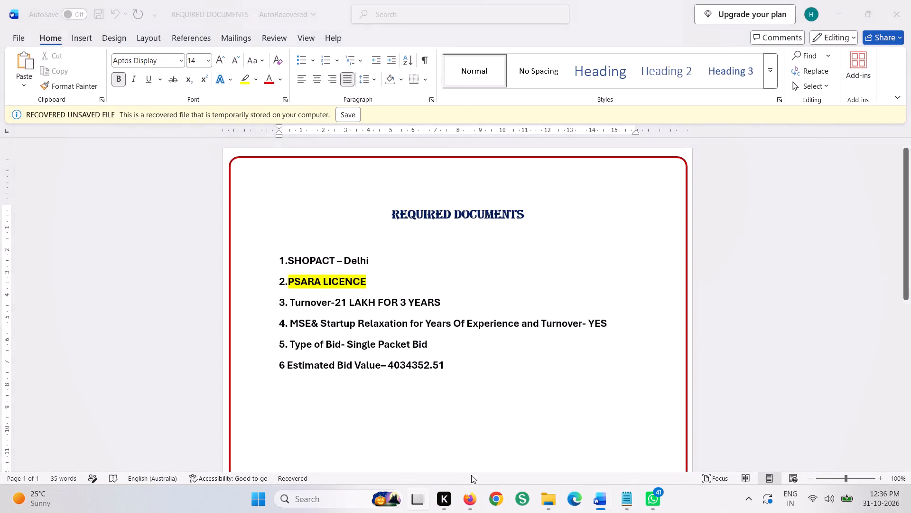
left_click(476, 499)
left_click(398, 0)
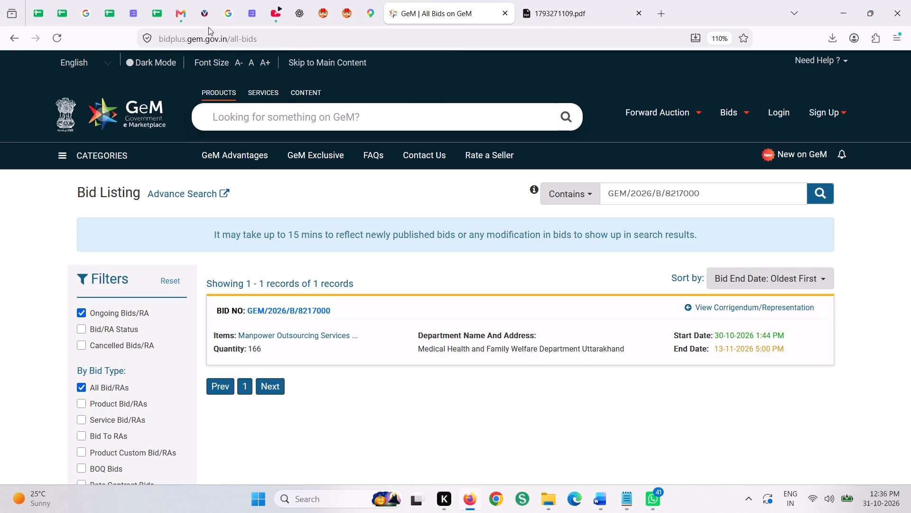
Set the researcher of bid GEM/2026/B/8217000 to Dev in the Daily Tender Sheet 2026.
left_click(150, 15)
double_click(604, 238)
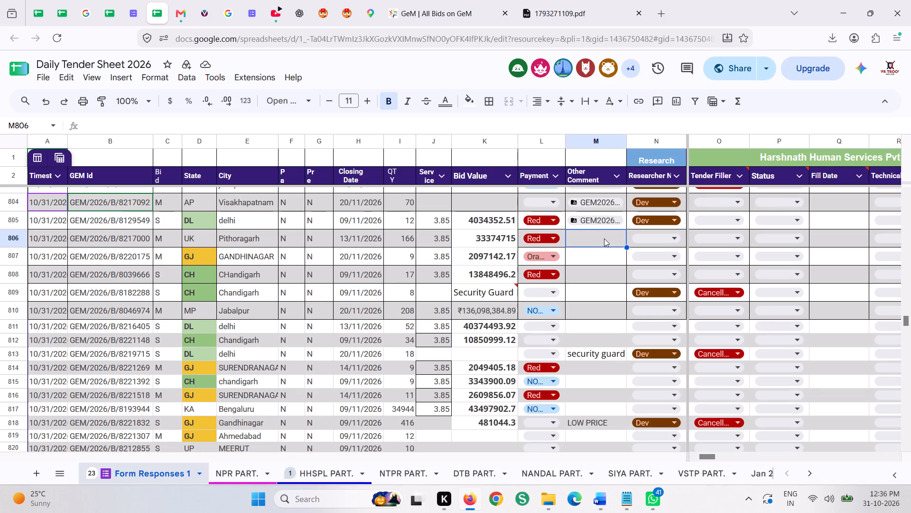
left_click(641, 237)
left_click(645, 253)
left_click(613, 233)
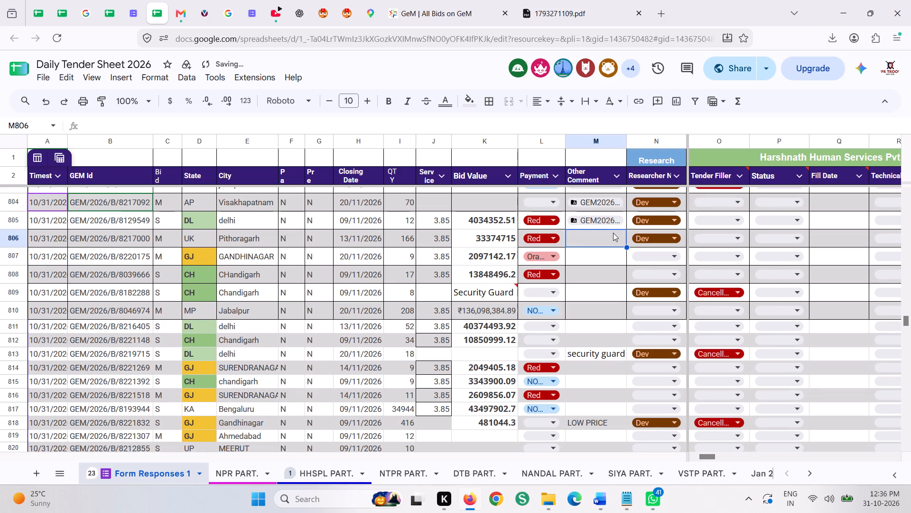
Recheck the open bid document's bid number and enter CHOWKIDAR as the Other Comment for GEM/2026/B/8217000 in the tender sheet.
left_click(433, 3)
left_click(549, 0)
left_click(20, 27)
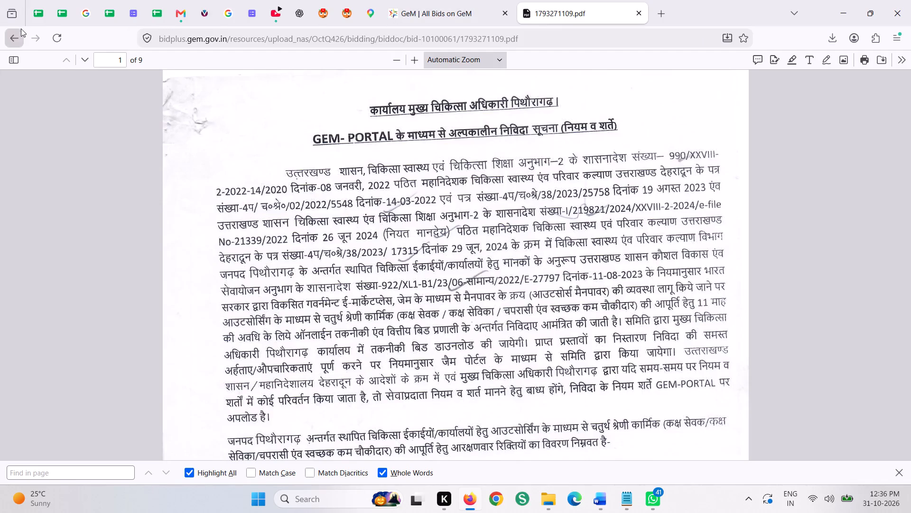
scroll(596, 180, "up", 20)
scroll(596, 180, "up", 7)
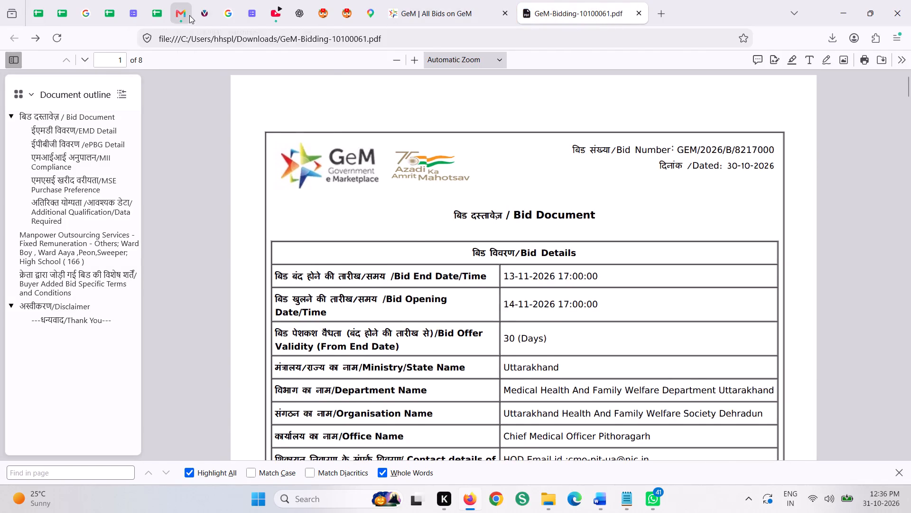
left_click(158, 14)
double_click(579, 233)
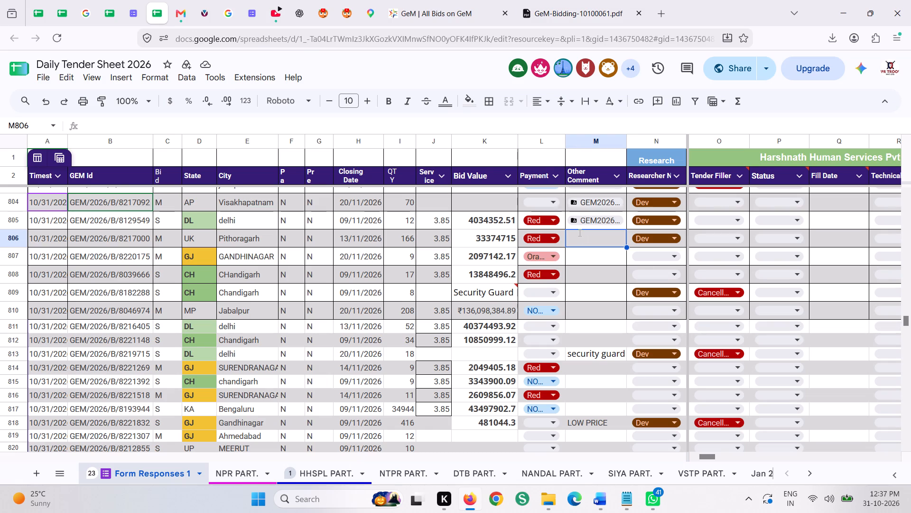
type("CHOWKIDAR")
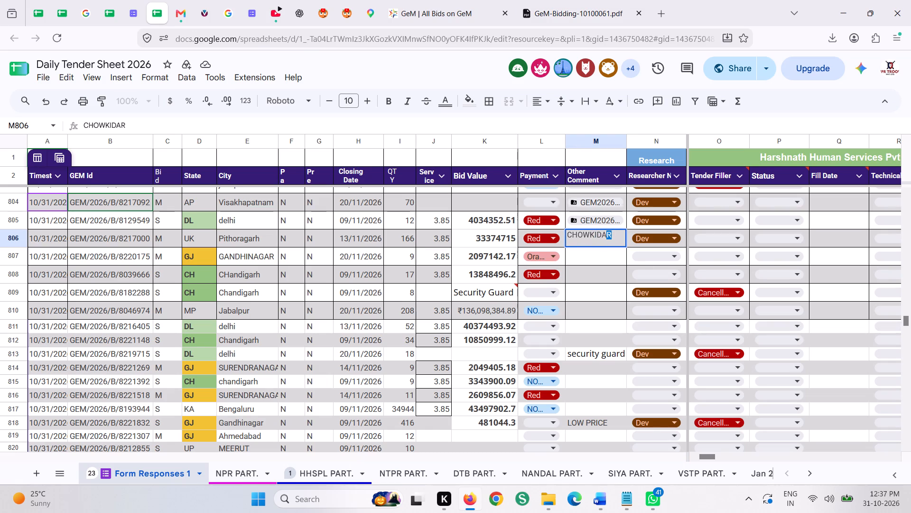
key("Return")
Append +1 to the CANCEL tally in the Notepad notes and return to the tender sheet.
left_click(630, 500)
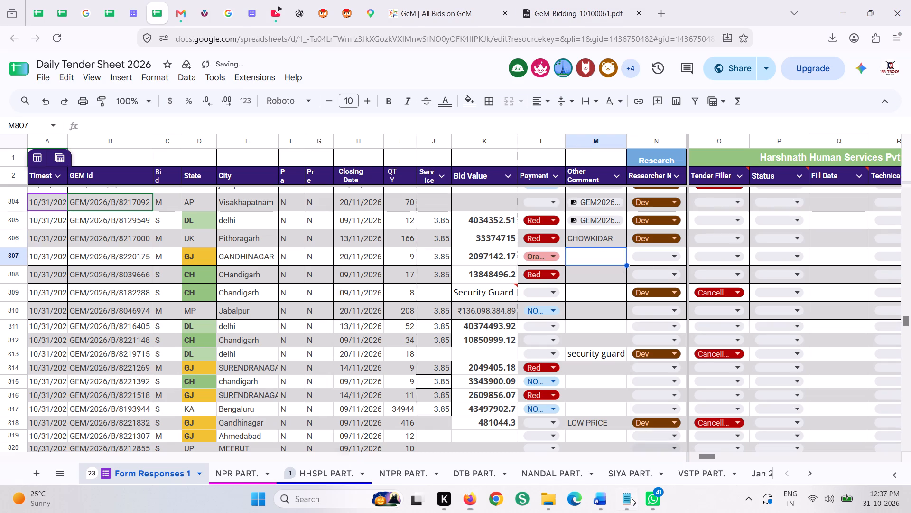
scroll(295, 116, "up", 1)
left_click(295, 115)
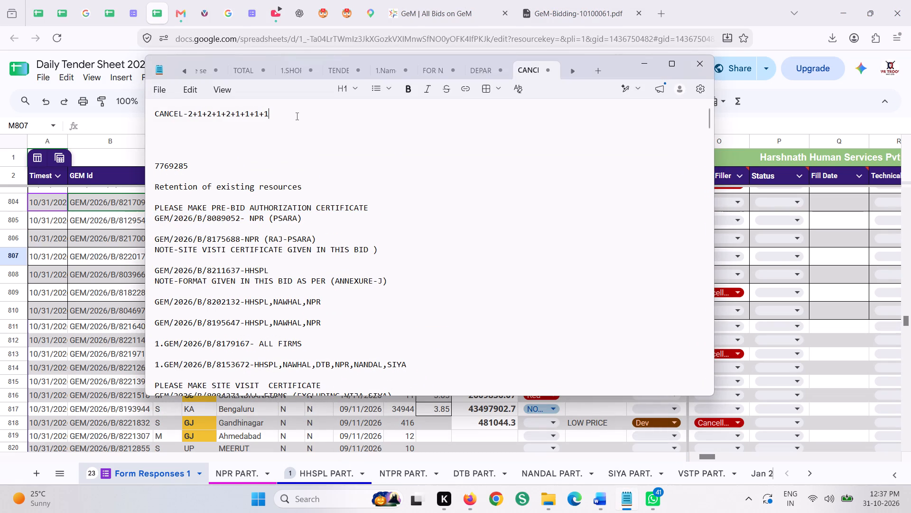
type("+1")
key("alt+Tab")
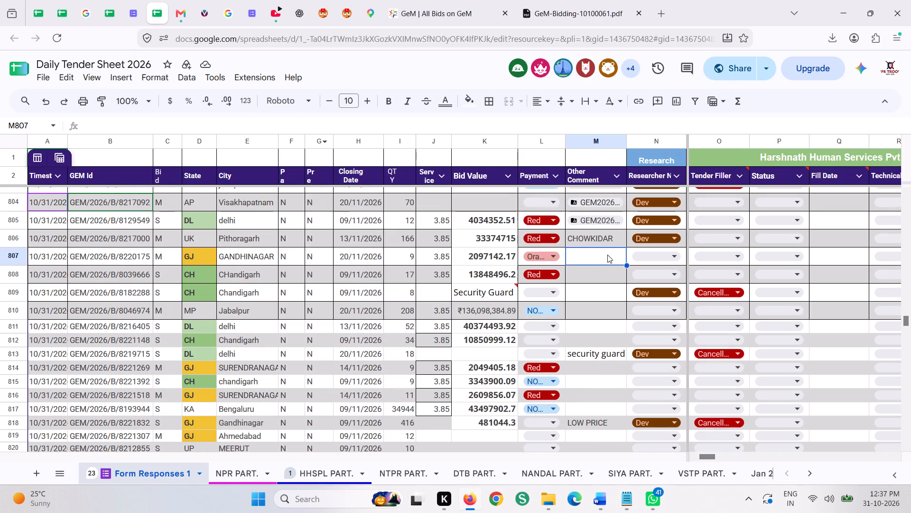
Set the researcher of bid GEM/2026/B/8220175 to Dev in the tender sheet.
left_click(634, 256)
left_click(640, 275)
left_click(606, 259)
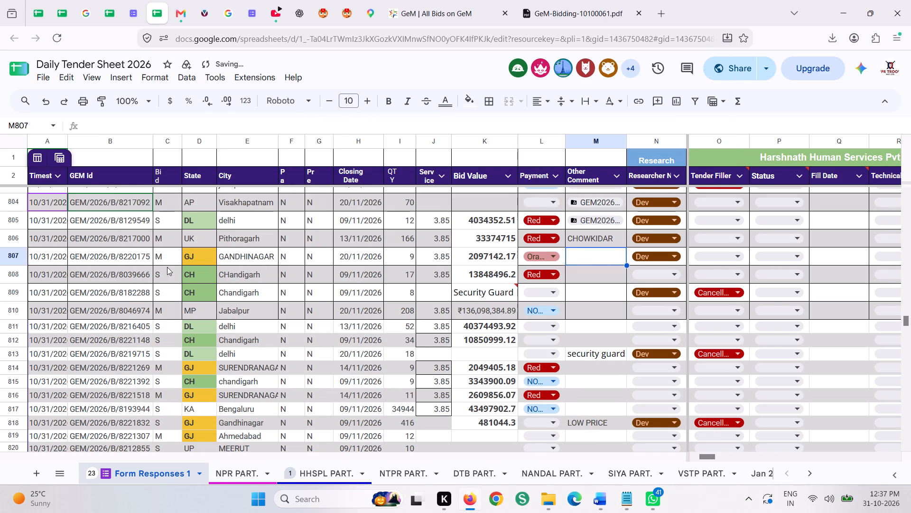
Copy bid number GEM/2026/B/8220175 from the sheet, close the previous bid document and search for the number in the GeM bid listing.
left_click(137, 257)
key("ctrl+c")
left_click(598, 256)
left_click(587, 0)
left_click(636, 10)
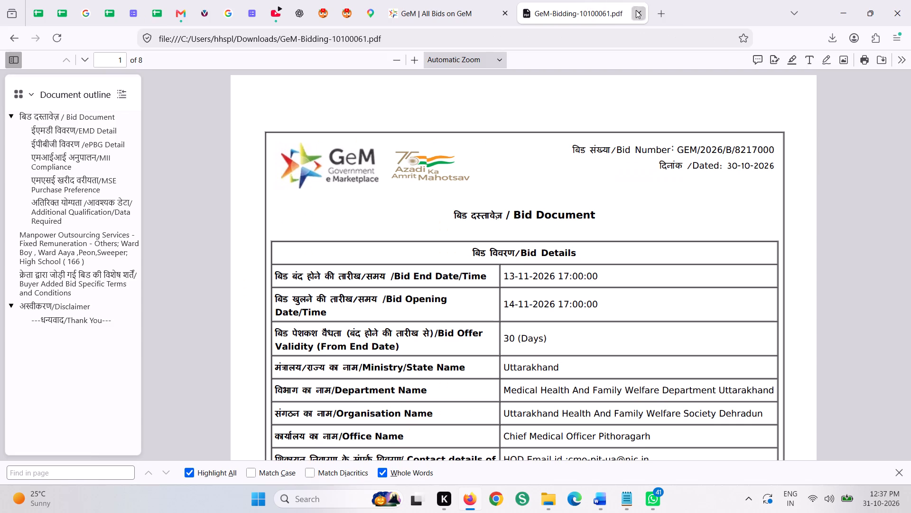
left_click_drag(716, 193, 556, 187)
key("ctrl+v")
key("Return")
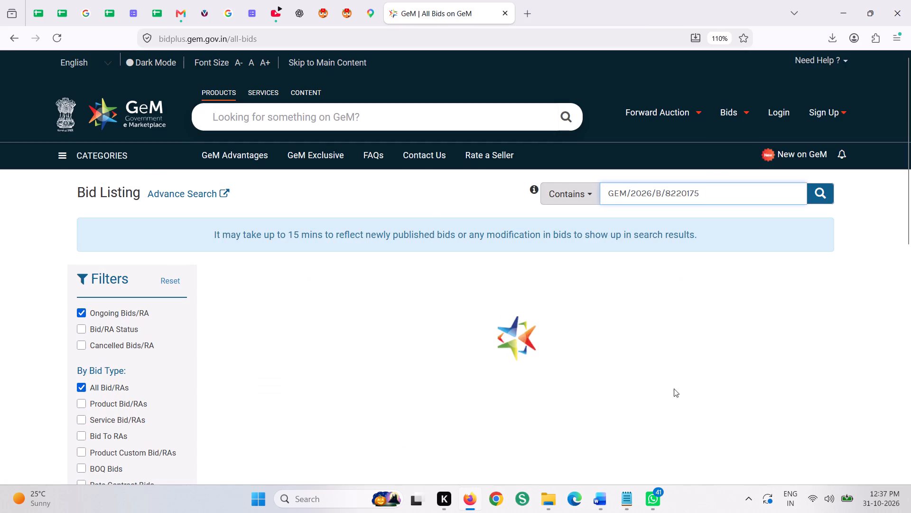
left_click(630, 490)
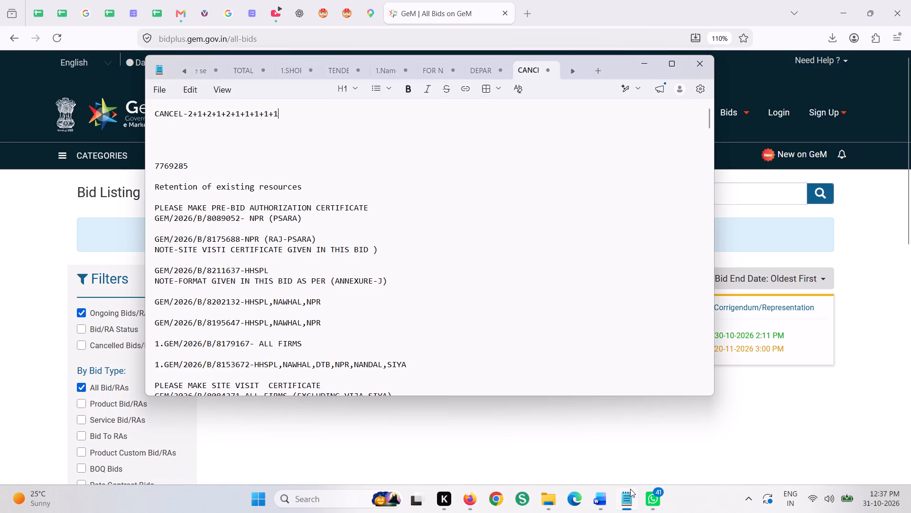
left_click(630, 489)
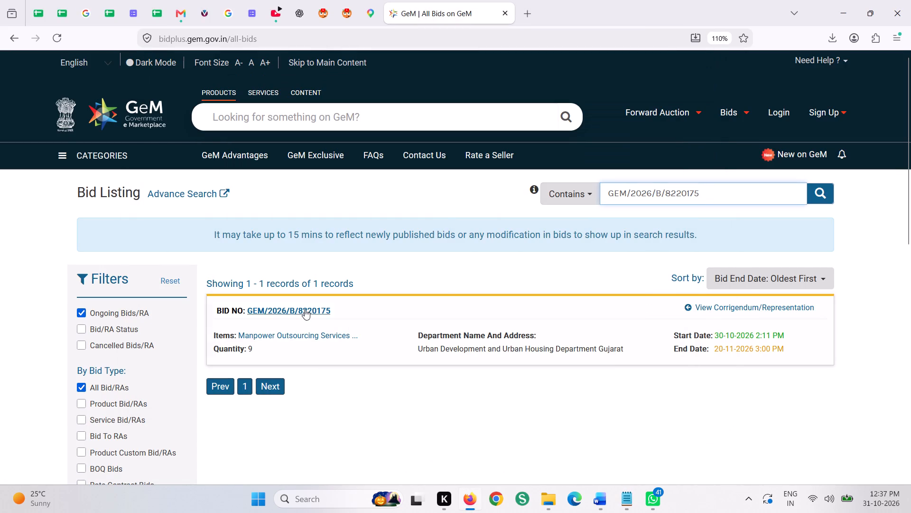
Open the bid document of GEM/2026/B/8220175 from the listing and search it for SECURITY.
left_click(319, 312)
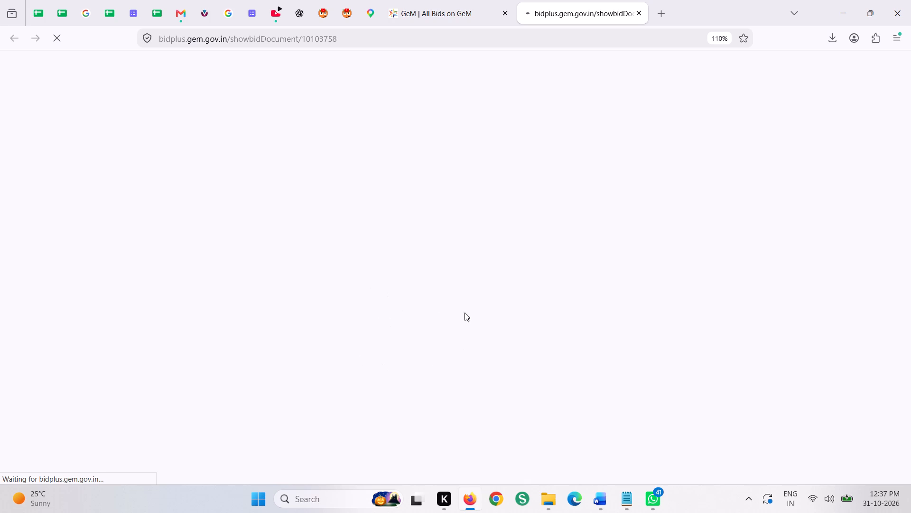
left_click(424, 269)
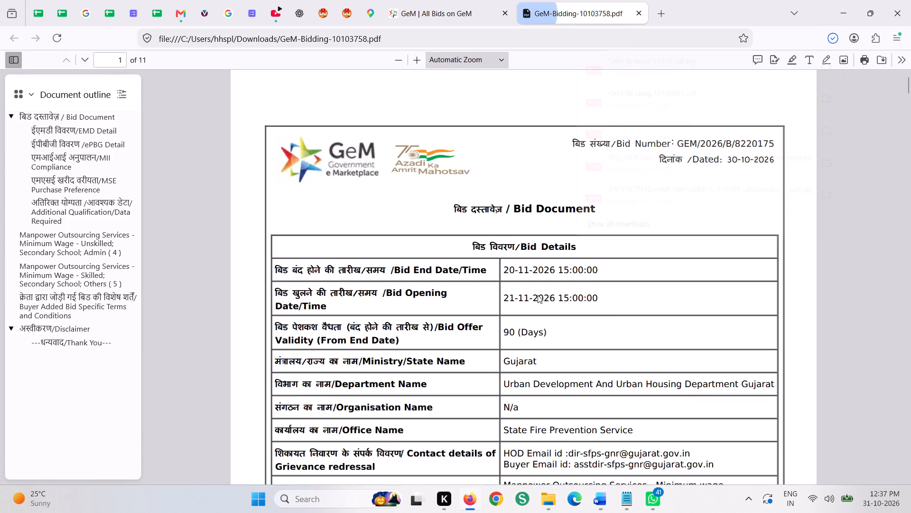
scroll(613, 305, "down", 1)
left_click(627, 281)
key("ctrl+f")
type("SE")
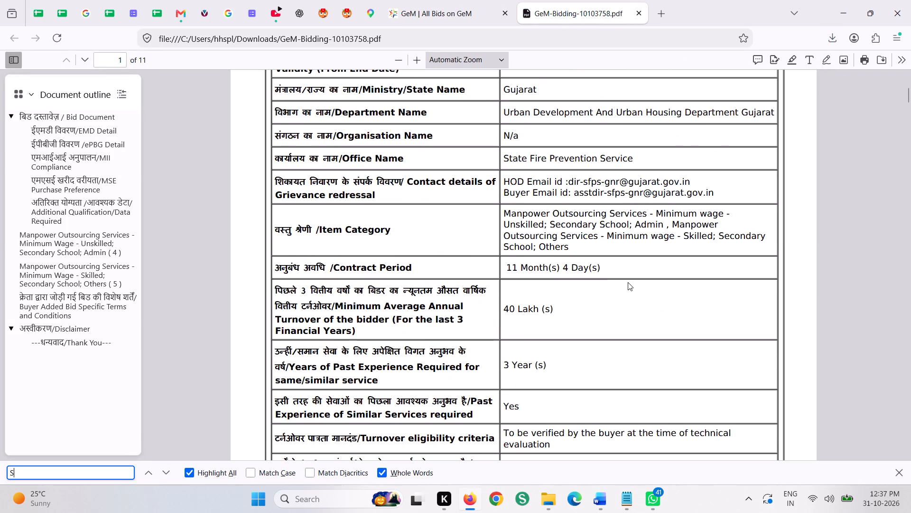
key("c")
type("URITY")
key("Return")
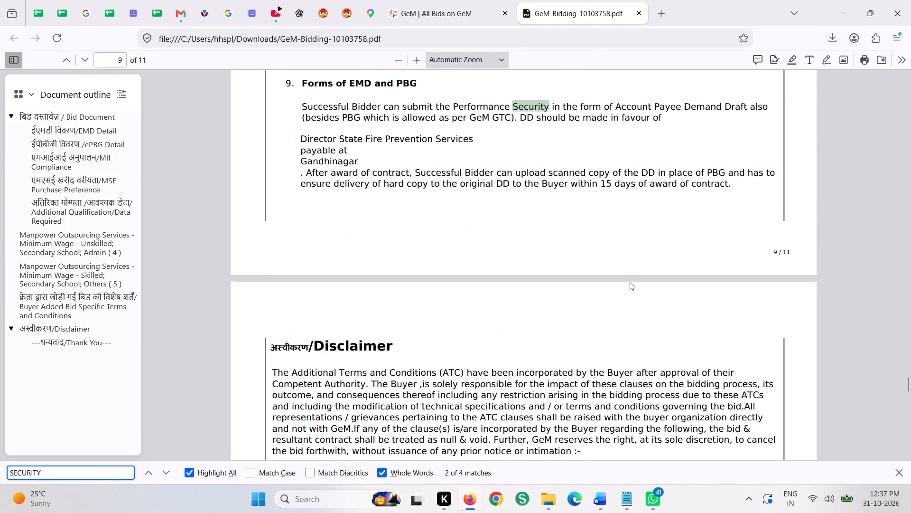
key("Return")
key("Return")
key("Return")
key("Return")
Search the bid document for WATCH and CHOWKIDAR, clearing each search term.
key("BackSpace")
key("BackSpace")
key("BackSpace")
key("BackSpace")
key("BackSpace")
key("BackSpace")
key("BackSpace")
key("BackSpace")
key("BackSpace")
key("BackSpace")
key("BackSpace")
key("BackSpace")
key("BackSpace")
key("BackSpace")
key("BackSpace")
key("BackSpace")
key("BackSpace")
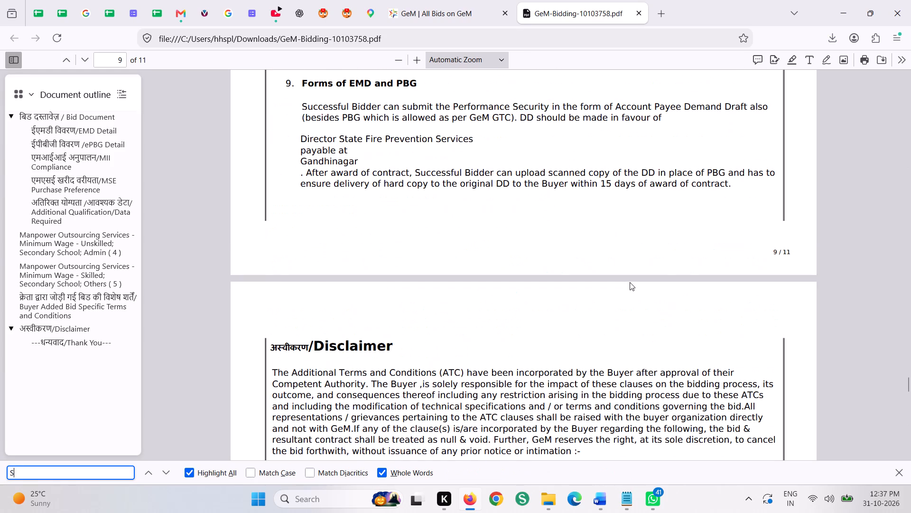
type("WATCH")
key("BackSpace")
key("BackSpace")
key("BackSpace")
key("BackSpace")
key("BackSpace")
key("BackSpace")
key("BackSpace")
type("CHOWKIDAR")
key("BackSpace")
key("BackSpace")
key("BackSpace")
key("BackSpace")
key("BackSpace")
key("BackSpace")
key("BackSpace")
key("BackSpace")
key("BackSpace")
key("BackSpace")
key("BackSpace")
key("BackSpace")
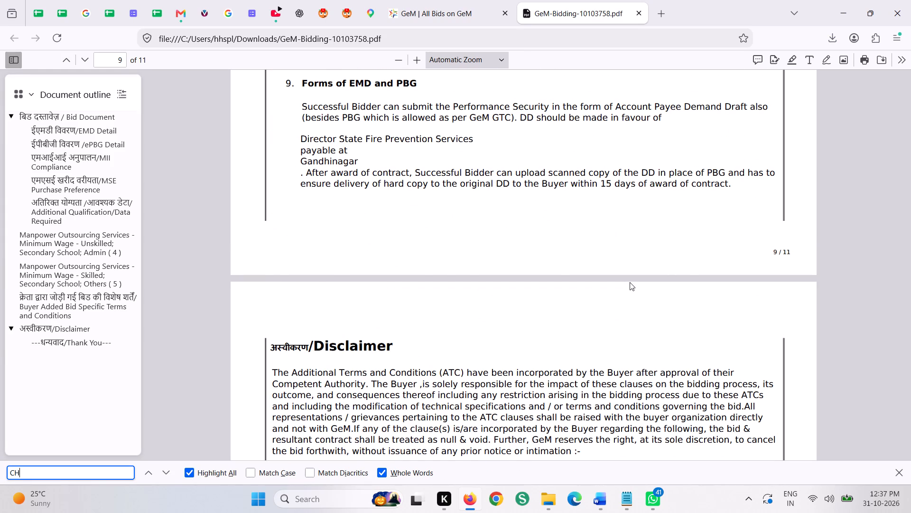
Review the bid details, open the Scope of work & Job description attachment 1793344896.pdf and skim its pages.
scroll(630, 282, "up", 20)
scroll(630, 282, "up", 14)
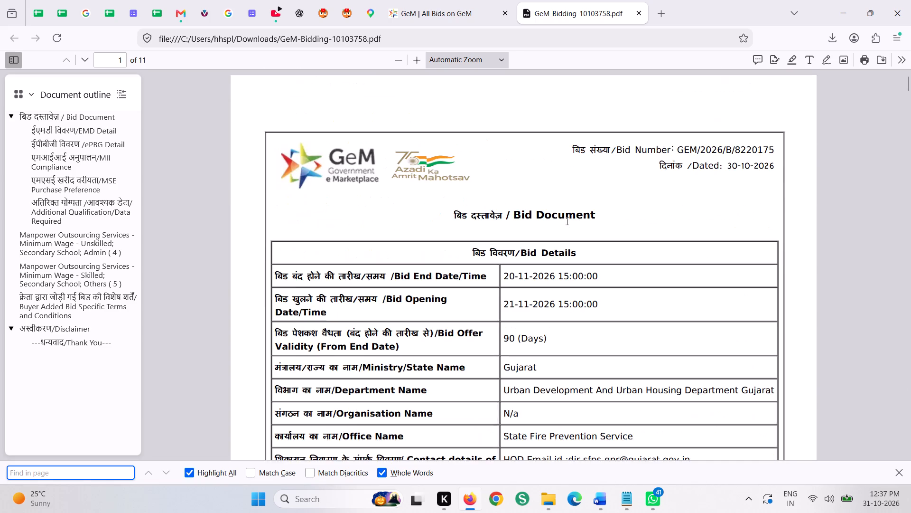
scroll(566, 221, "up", 1)
scroll(568, 222, "down", 2)
scroll(565, 214, "up", 1)
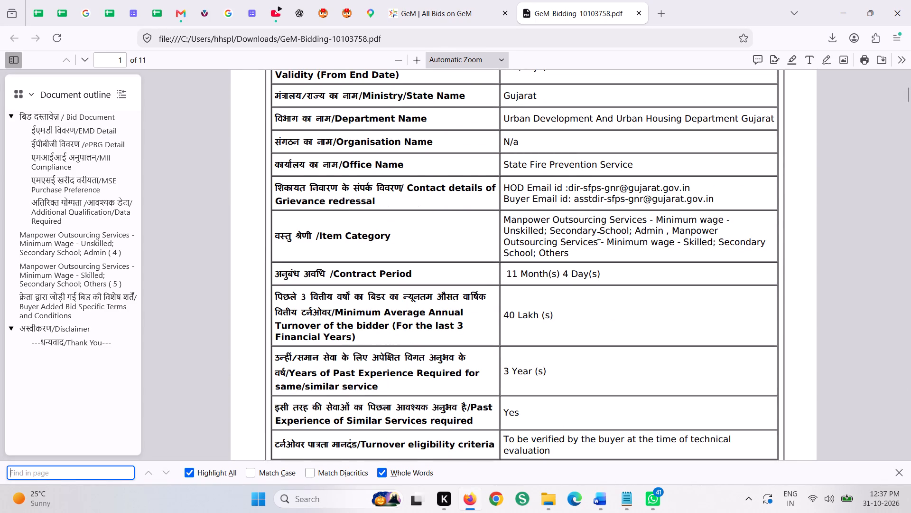
scroll(570, 260, "down", 8)
scroll(526, 242, "down", 2)
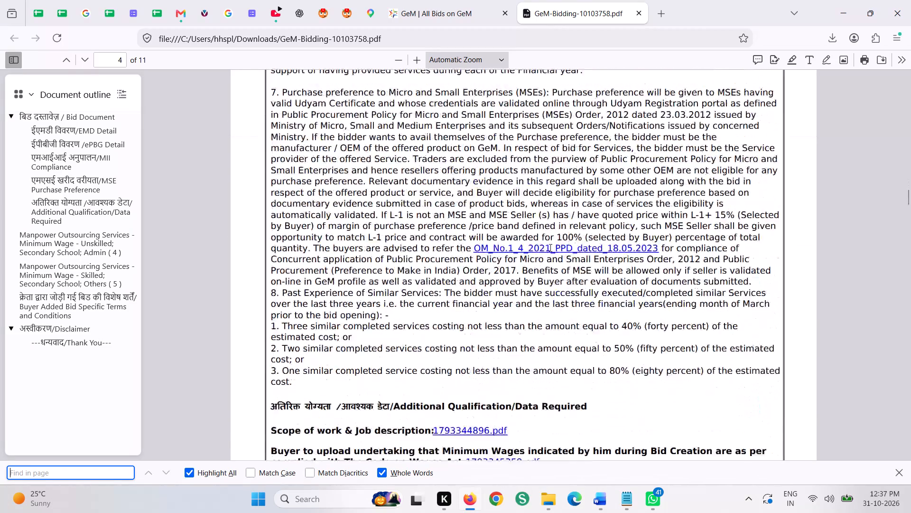
left_click(480, 206)
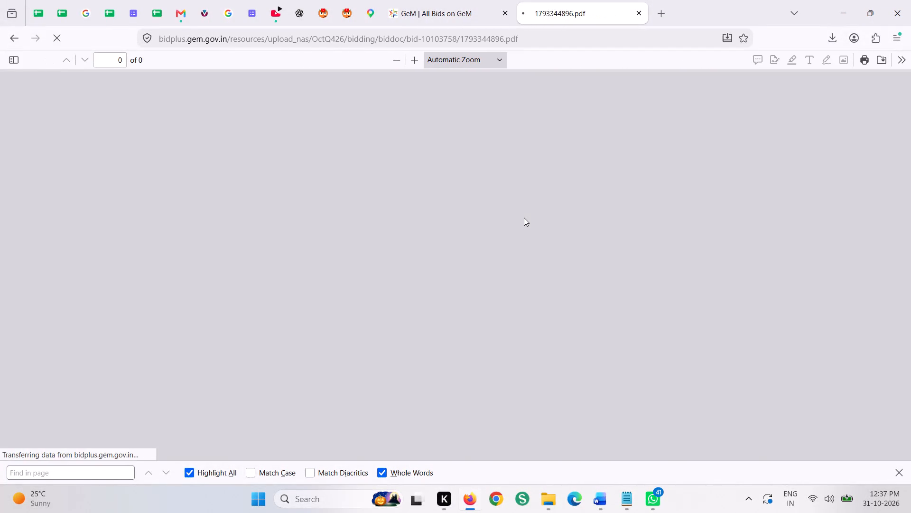
scroll(464, 260, "down", 20)
scroll(464, 260, "down", 3)
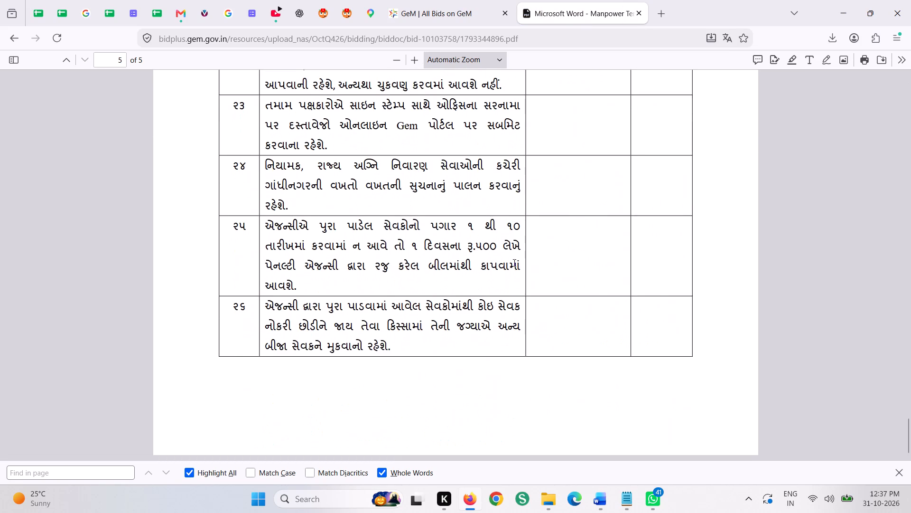
scroll(513, 263, "down", 2)
scroll(517, 265, "up", 20)
scroll(517, 265, "up", 6)
left_click(474, 0)
left_click(580, 0)
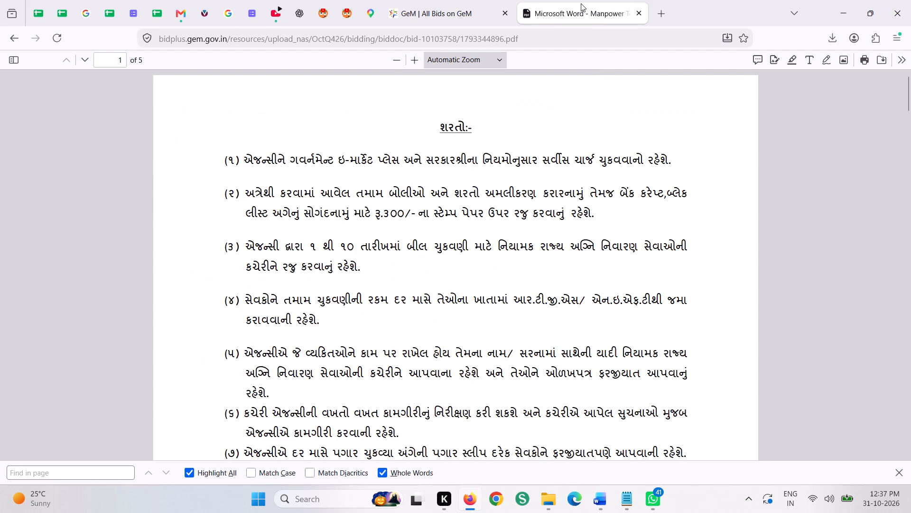
Create a folder named GEM2026B8220175 in DEV1 and open it.
left_click(548, 502)
right_click(534, 213)
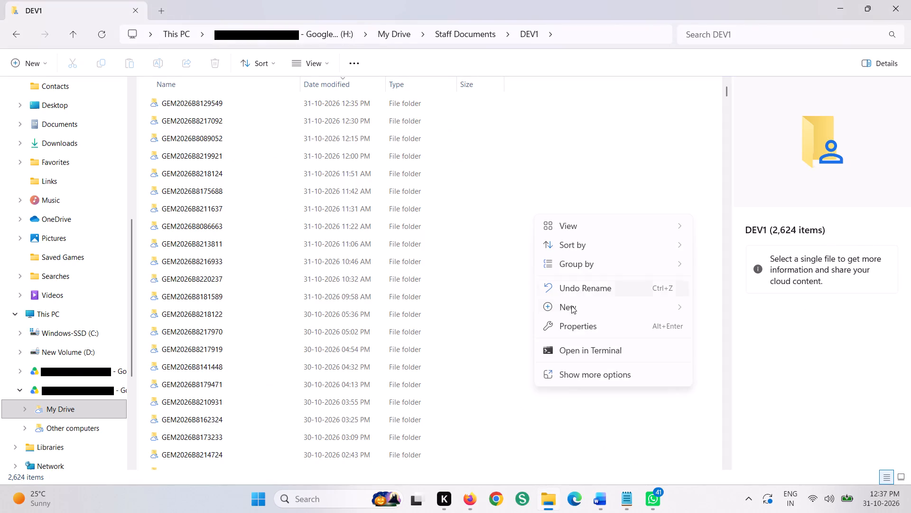
left_click(574, 307)
left_click(722, 120)
key("ctrl+v")
key("Return")
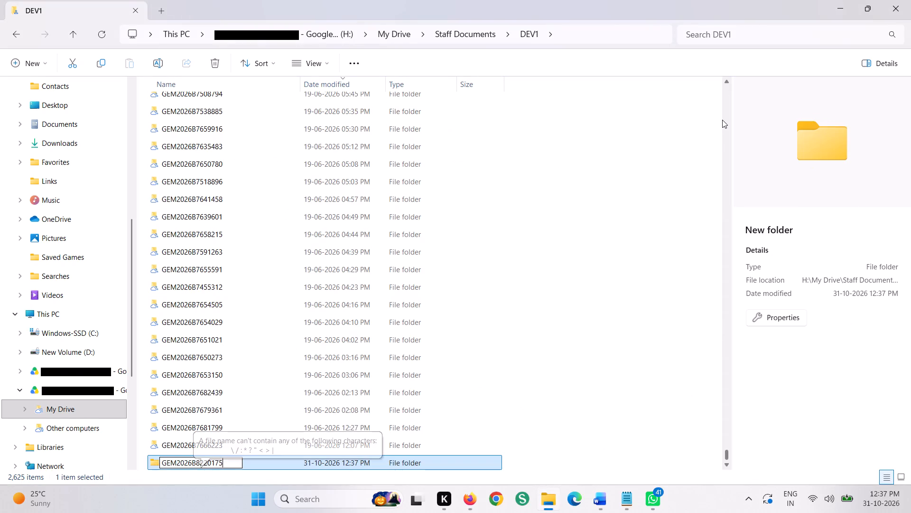
double_click(229, 467)
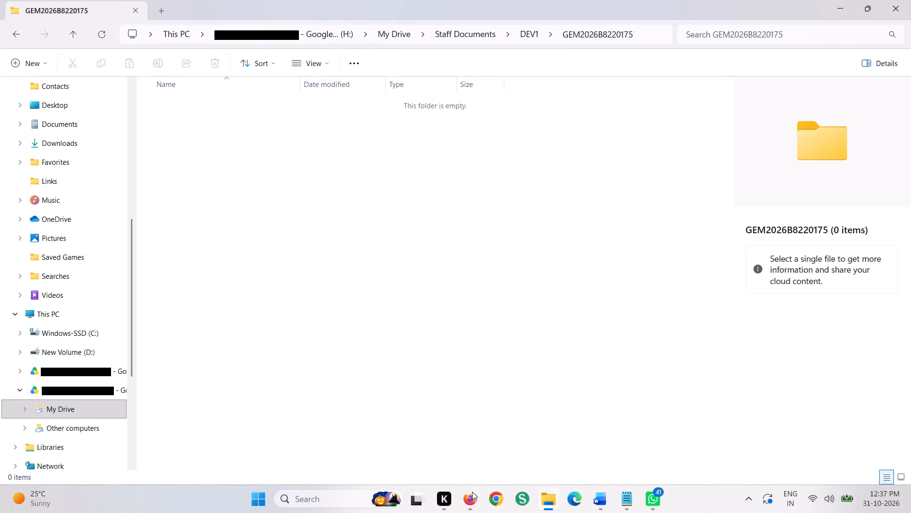
Save the scope of work PDF as SCOPE OF WORK 01 in the GEM2026B8220175 folder.
left_click(473, 494)
scroll(656, 293, "up", 3)
left_click(883, 66)
scroll(201, 182, "up", 2)
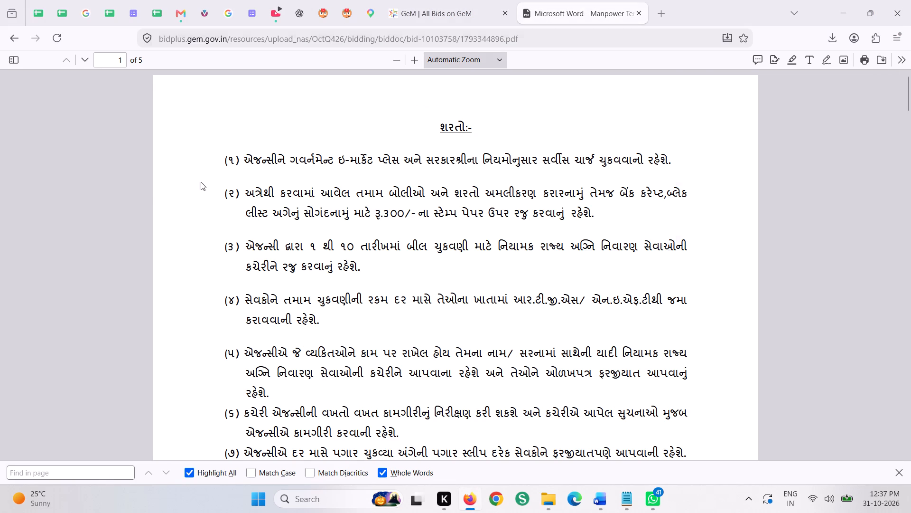
scroll(201, 182, "up", 5)
left_click(207, 64)
scroll(291, 133, "up", 2)
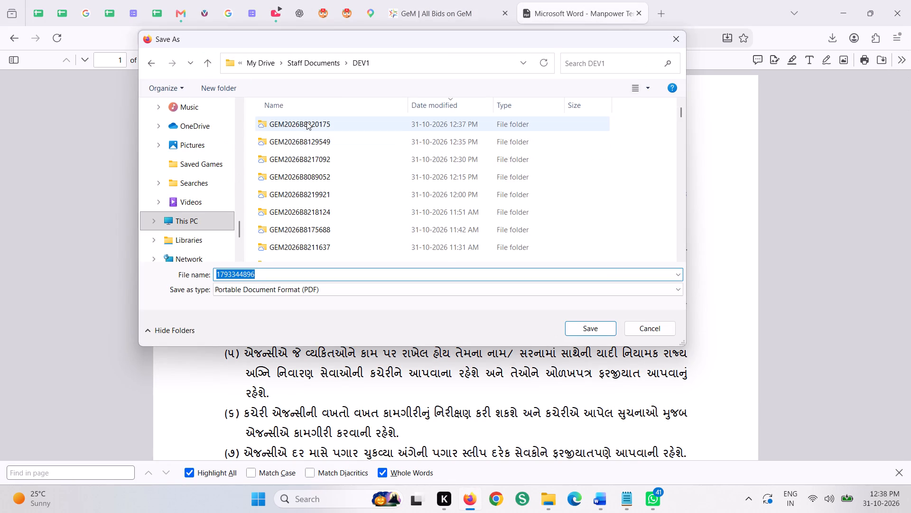
double_click(307, 121)
left_click(296, 276)
type("SCOPE OF WORK 01")
key("Return")
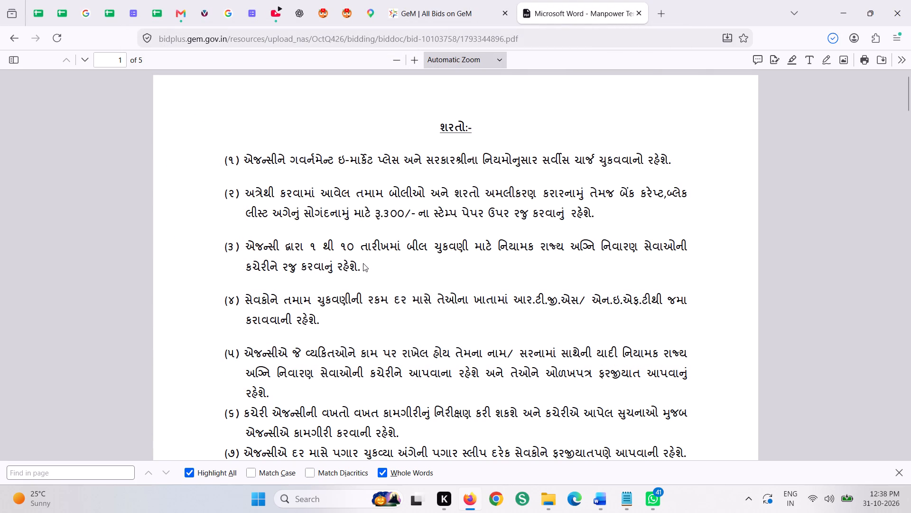
Zoom the scope of work PDF out to 60% and copy a screenshot of the first page's Gujarati conditions.
triple_click(397, 59)
triple_click(397, 59)
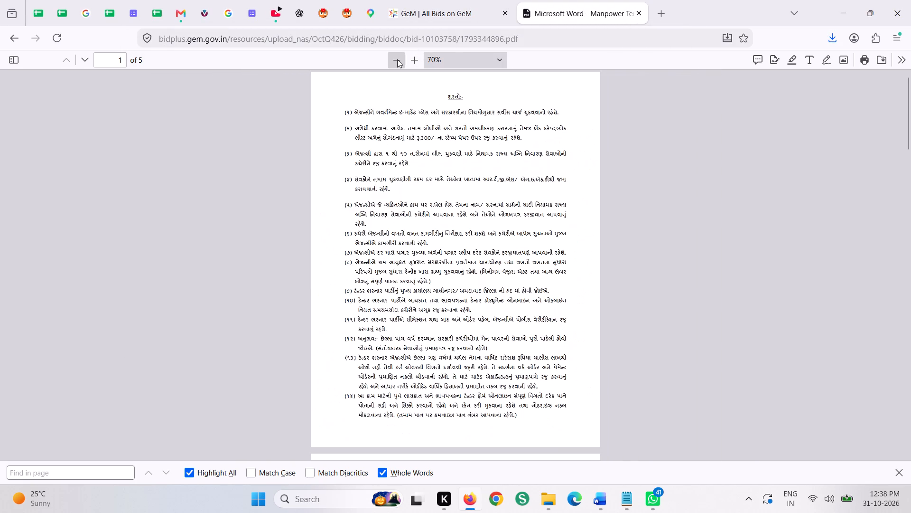
key("ctrl+shift+s")
left_click_drag(295, 91, 614, 181)
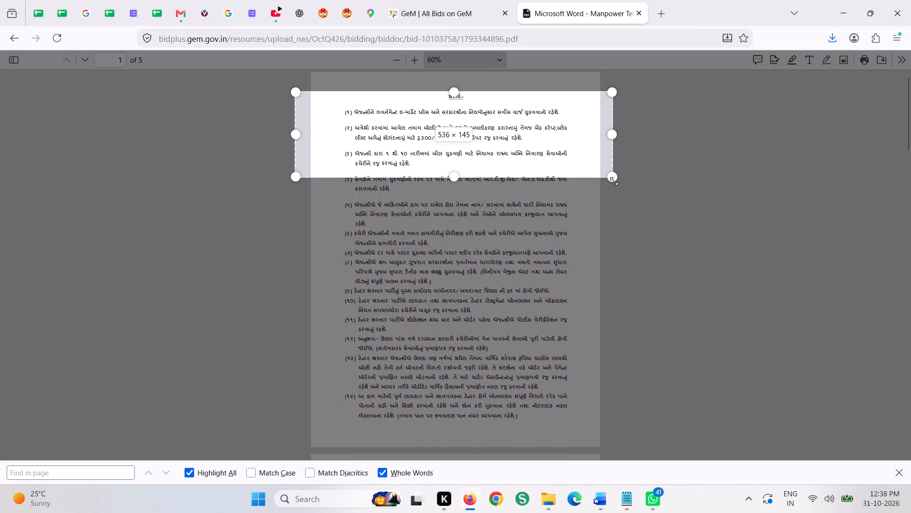
left_click_drag(614, 181, 625, 437)
left_click(540, 420)
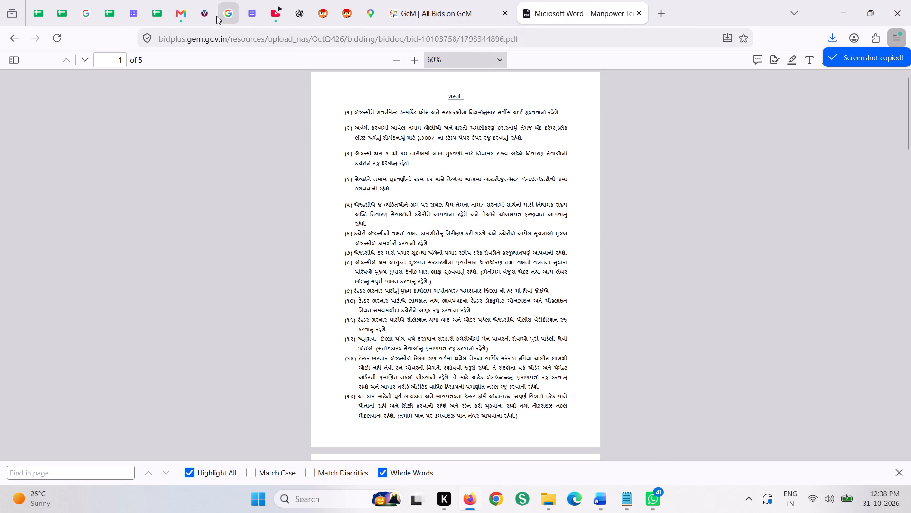
Run a Google Lens image search on the copied screenshot and translate it from Gujarati to English, reloading the results page.
left_click(222, 13)
left_click(614, 85)
left_click(468, 245, "ctrl")
key("ctrl+v")
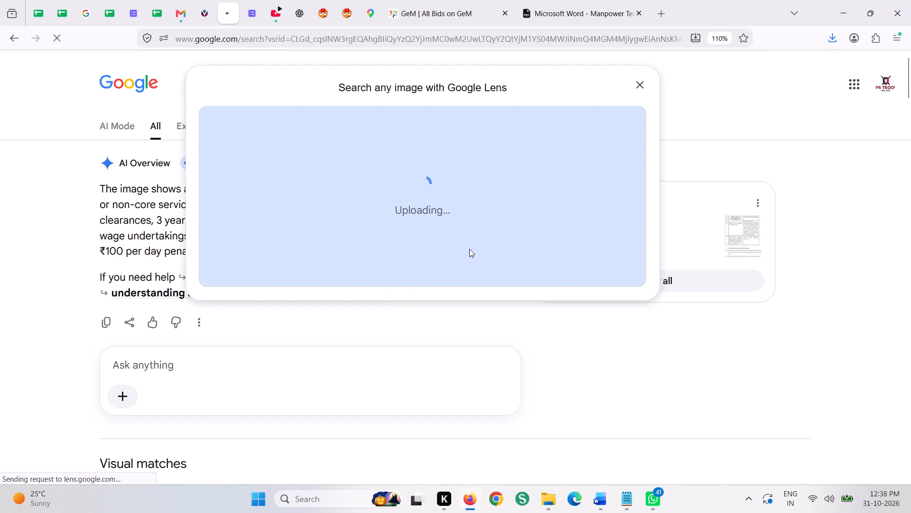
scroll(469, 249, "up", 2, "ctrl")
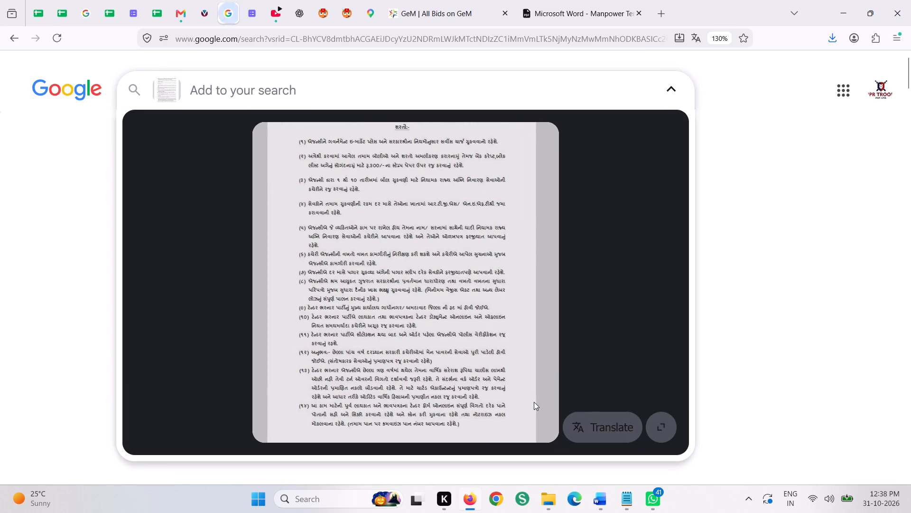
left_click(580, 420)
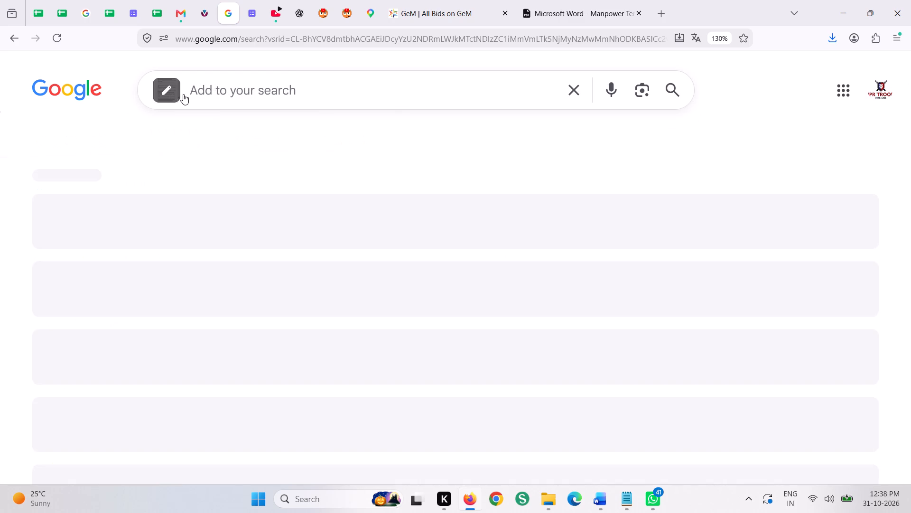
scroll(506, 265, "down", 1)
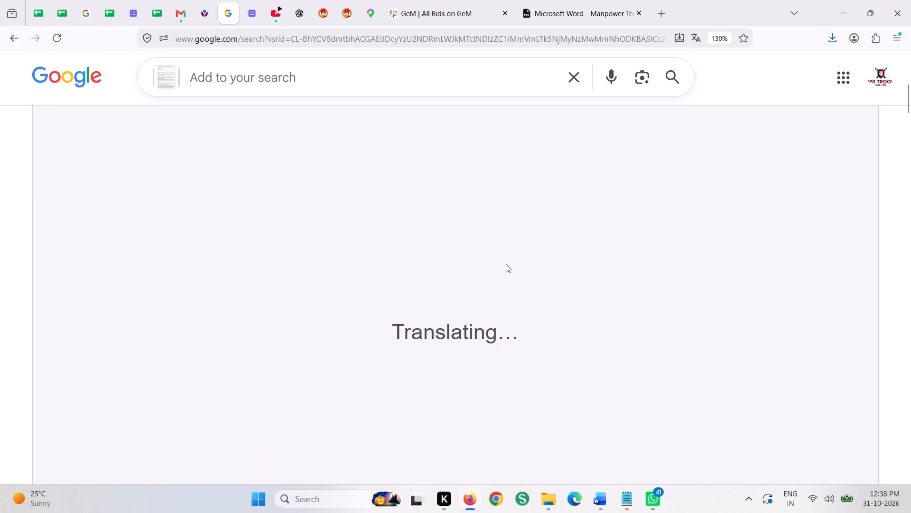
scroll(506, 264, "up", 1)
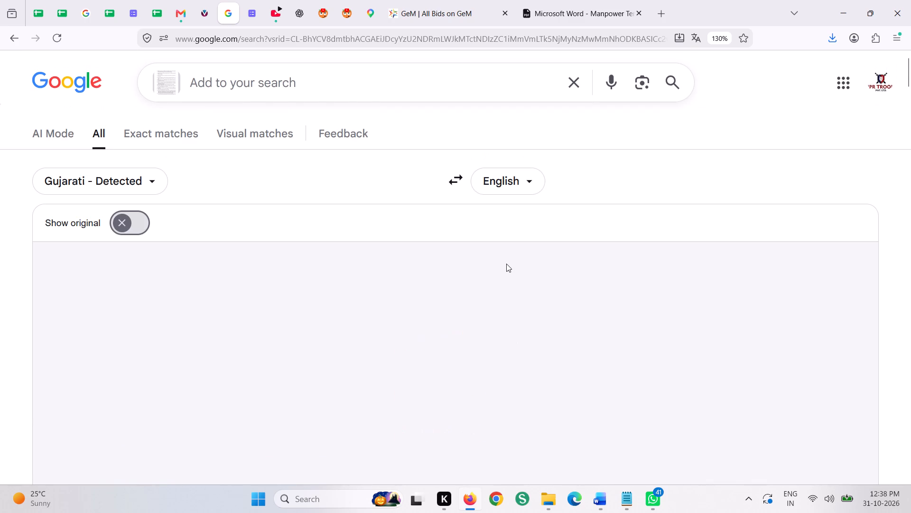
scroll(505, 247, "down", 2)
scroll(399, 174, "up", 1)
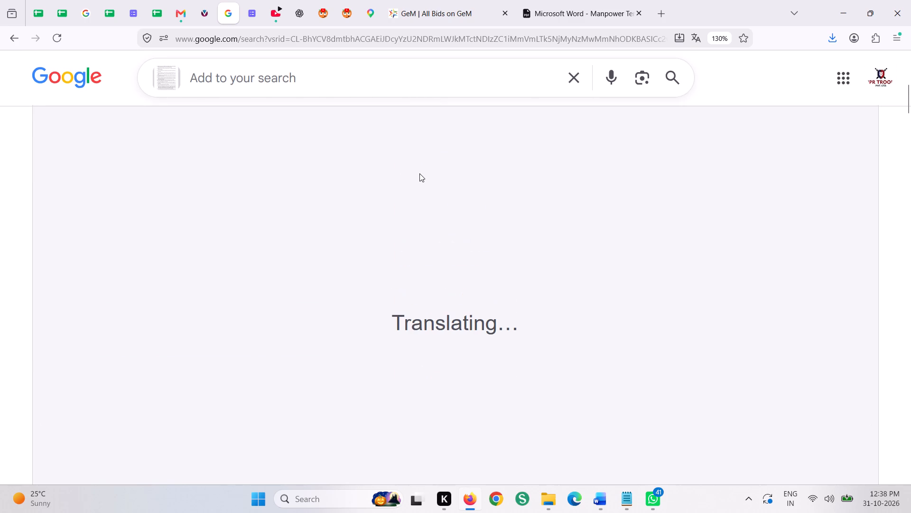
left_click(170, 81)
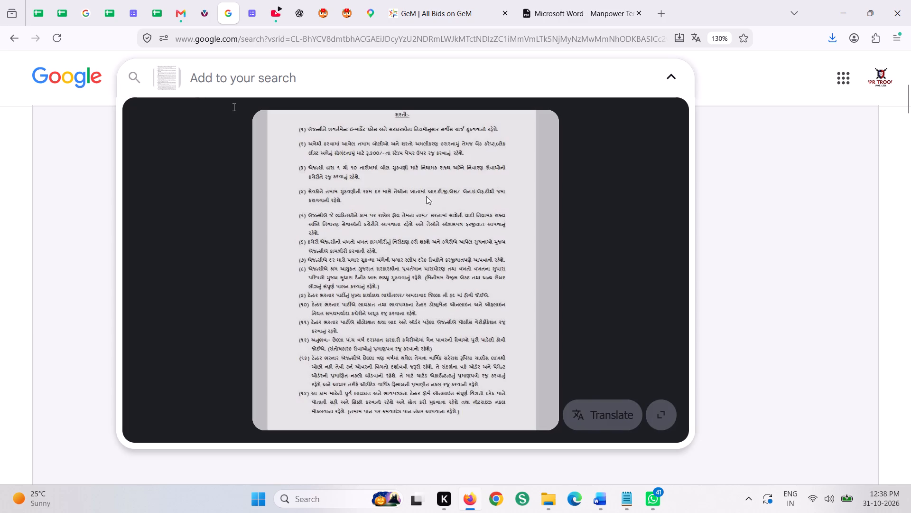
left_click(586, 418)
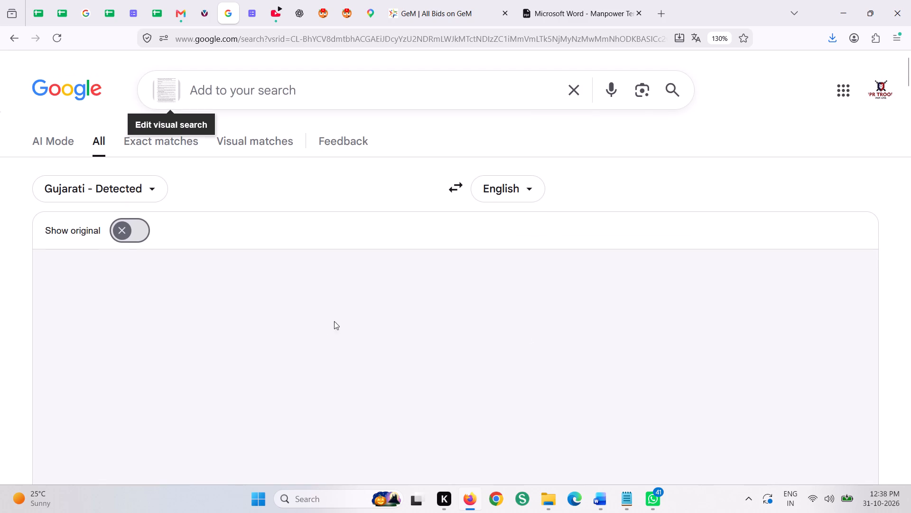
scroll(423, 325, "down", 1)
scroll(423, 325, "up", 2)
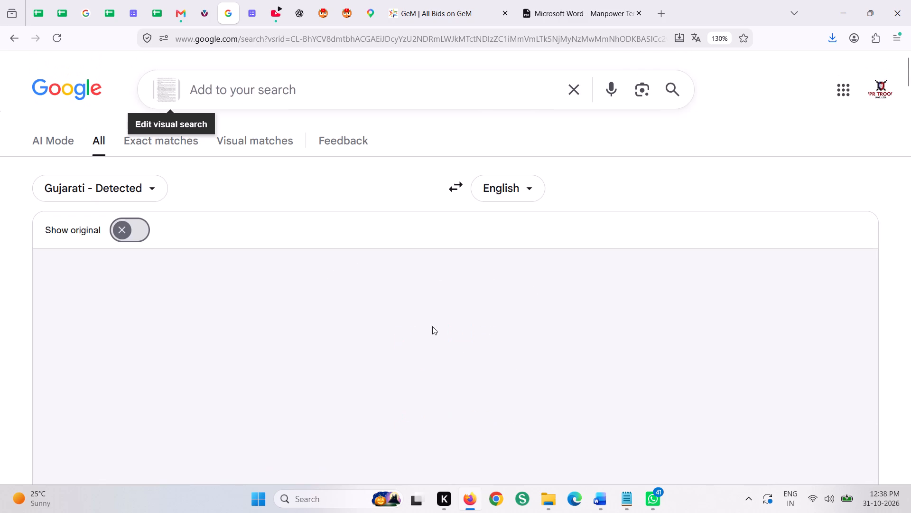
scroll(464, 327, "up", 2)
left_click(61, 39)
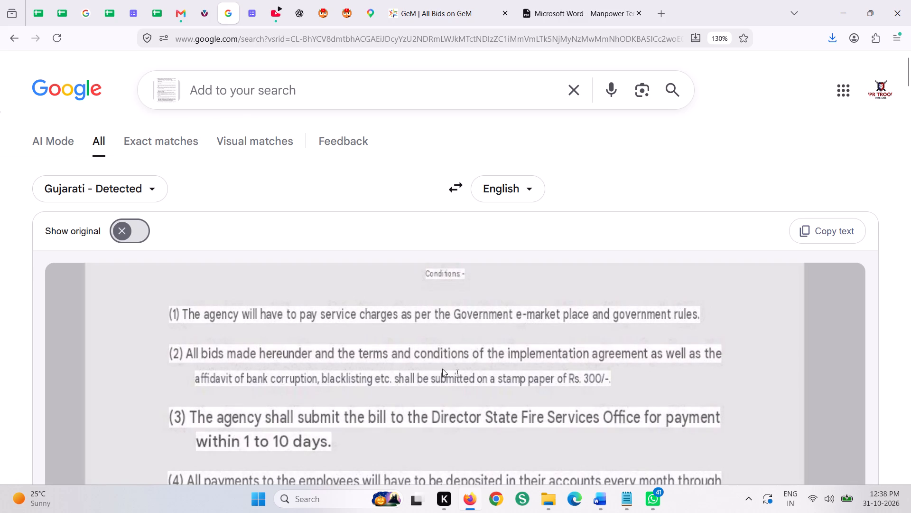
Replace everything after "1.SHOPACT –" in Word's REQUIRED DOCUMENTS list with item 2, the translated Rs. 300 stamp-paper affidavit line, and start item 3.
left_click_drag(198, 377, 640, 389)
left_click(339, 344)
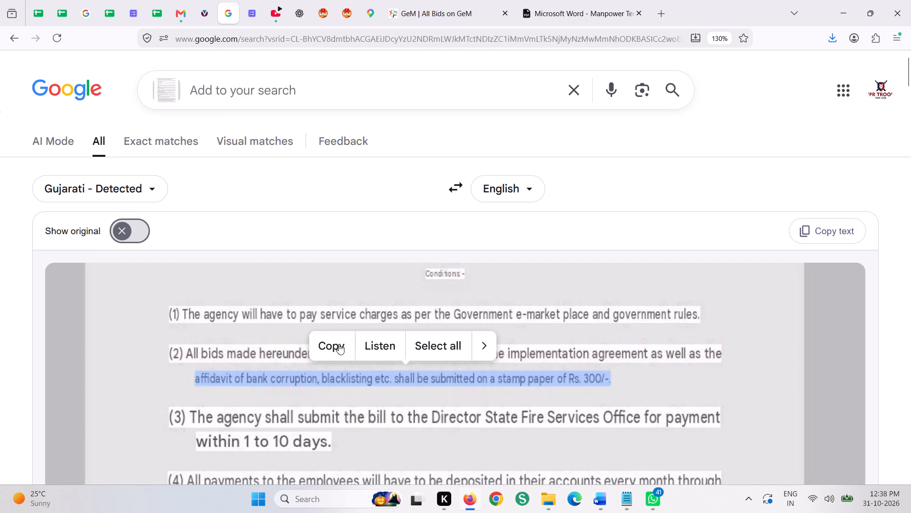
key("alt+Tab")
key("alt+Tab")
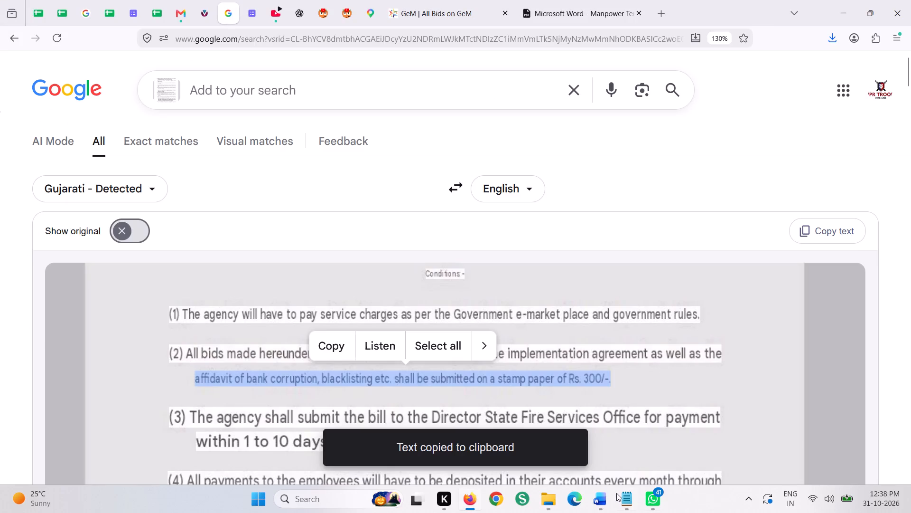
left_click(603, 494)
left_click(59, 452)
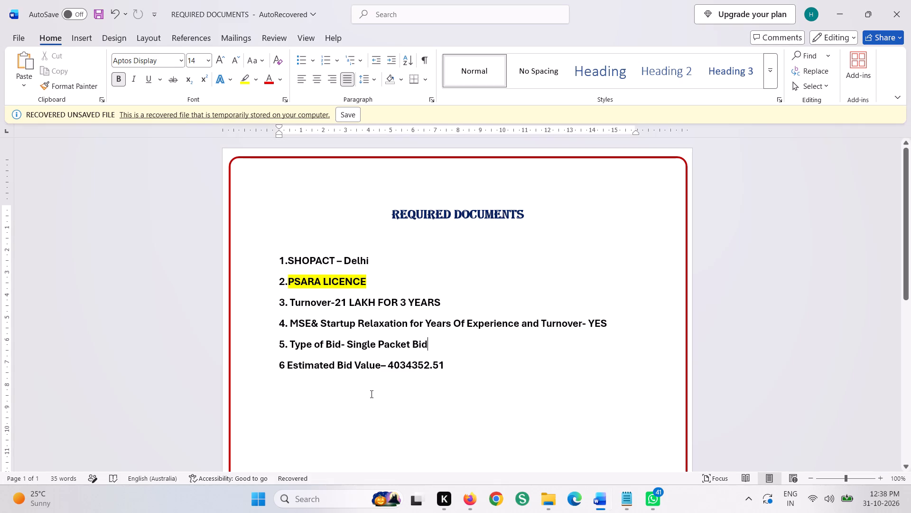
left_click_drag(350, 261, 501, 407)
key("BackSpace")
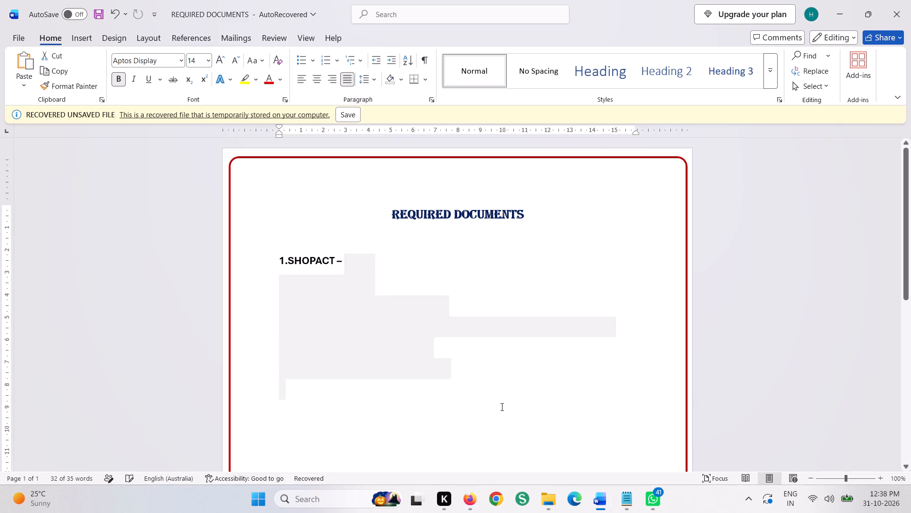
key("Return")
type("2.")
key("ctrl+v")
key("Return")
type("3.")
Copy "Gadhinagar/Ahmedabad district" from translated condition 9 and add it after "1.SHOPACT –" in the Word list.
key("alt+Tab")
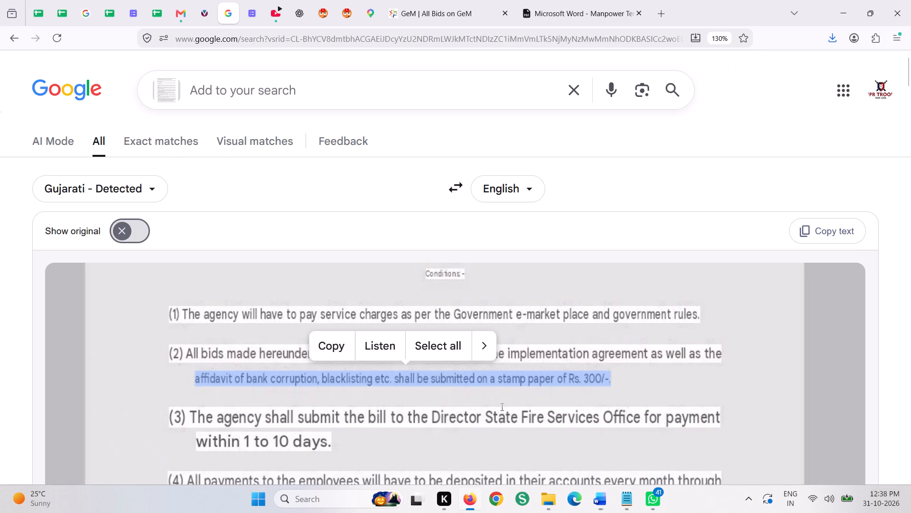
scroll(483, 335, "down", 1)
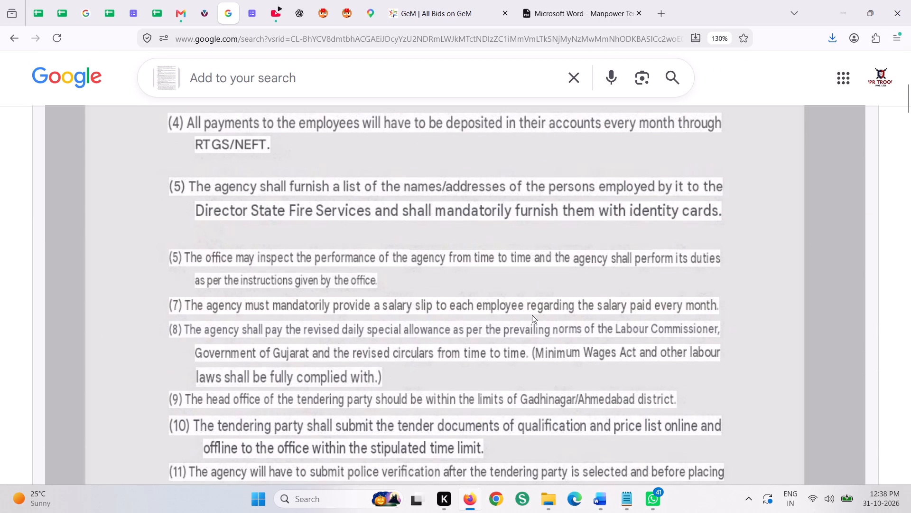
scroll(357, 344, "down", 1)
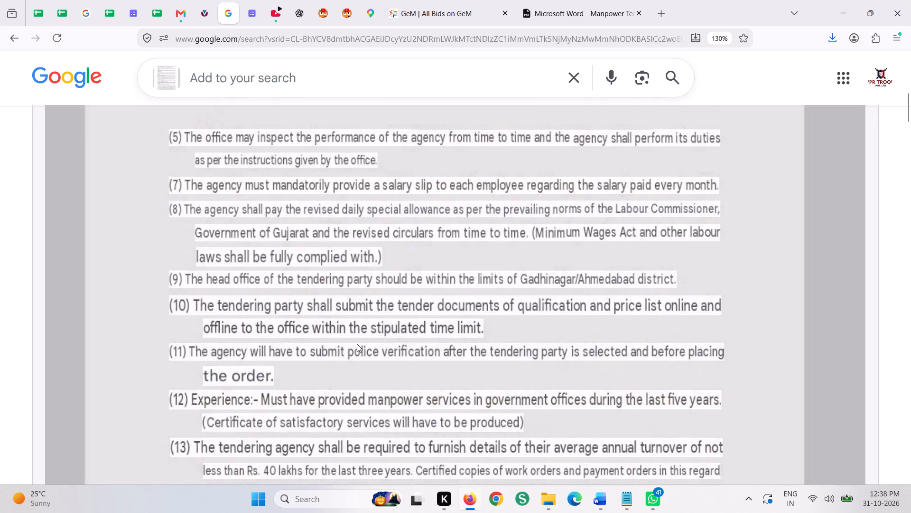
scroll(240, 150, "up", 1)
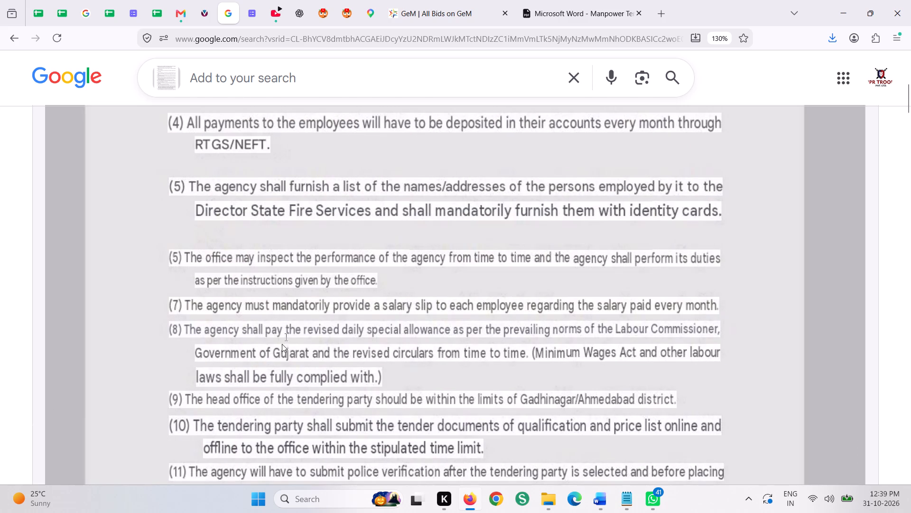
left_click_drag(524, 400, 628, 402)
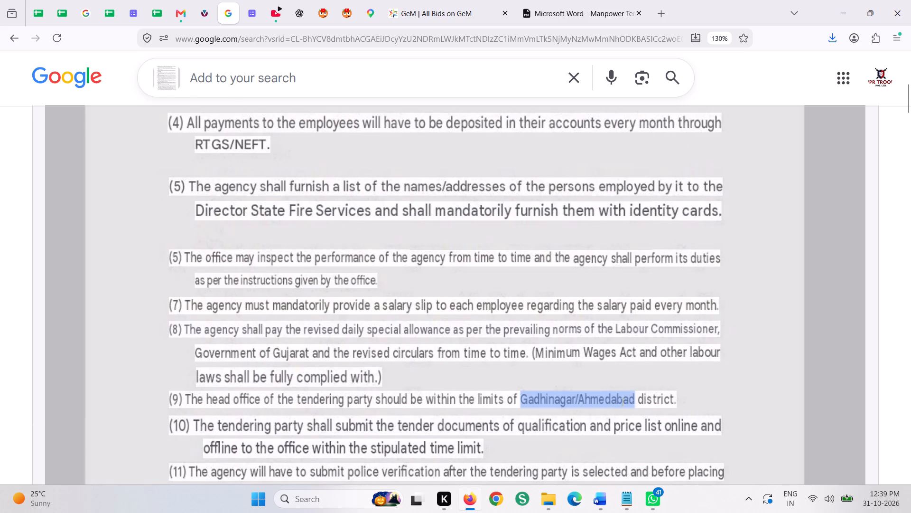
left_click_drag(628, 402, 660, 401)
left_click(526, 365)
key("alt+Tab")
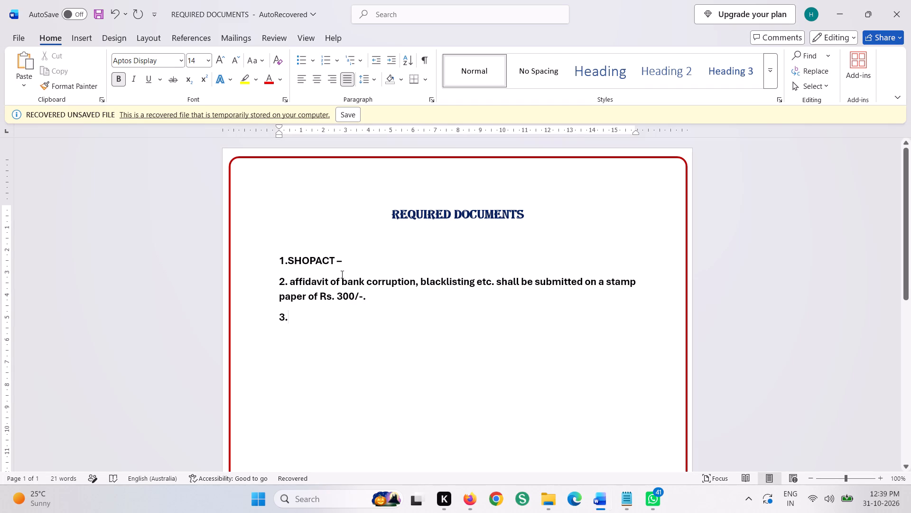
left_click(341, 261)
key("ctrl+v")
Copy "manpower services in government offices during the last five years" from translated condition 12 into item 3 of the Word list.
key("alt+Tab")
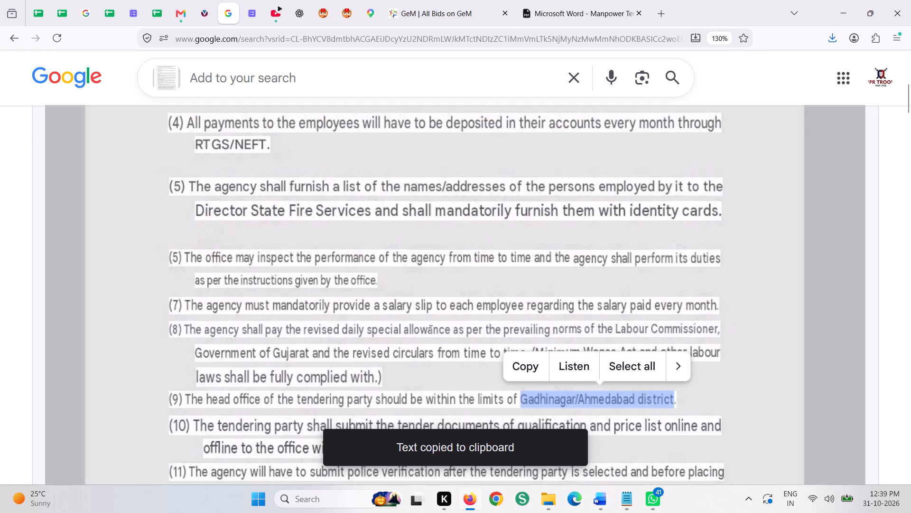
scroll(429, 329, "down", 1)
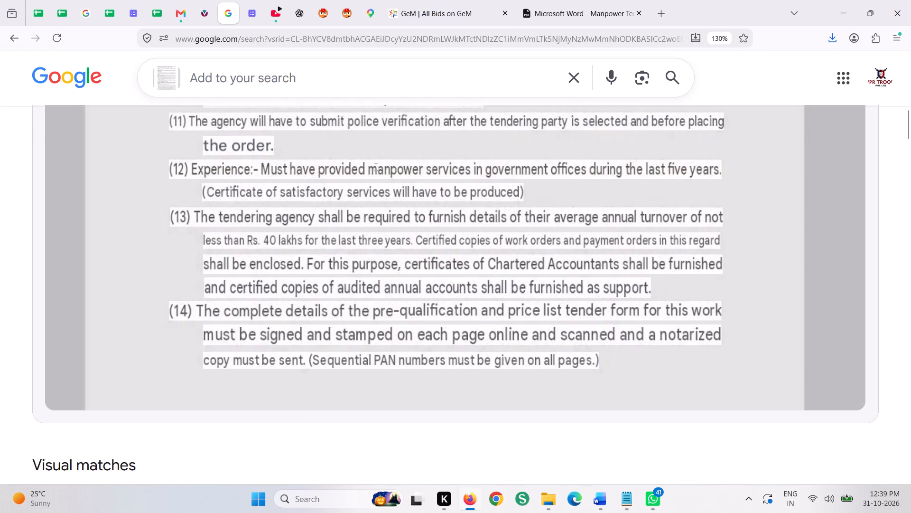
left_click_drag(374, 167, 716, 165)
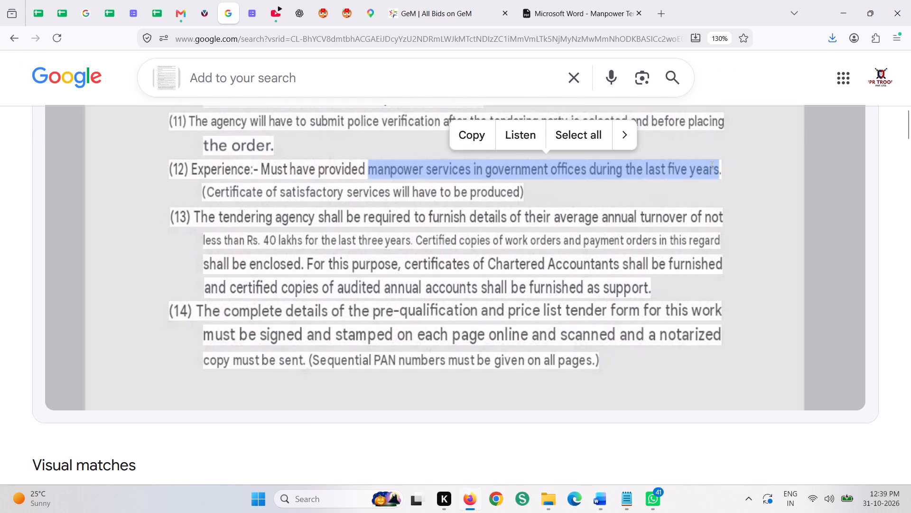
left_click(474, 133)
key("alt+Tab")
key("ctrl+v")
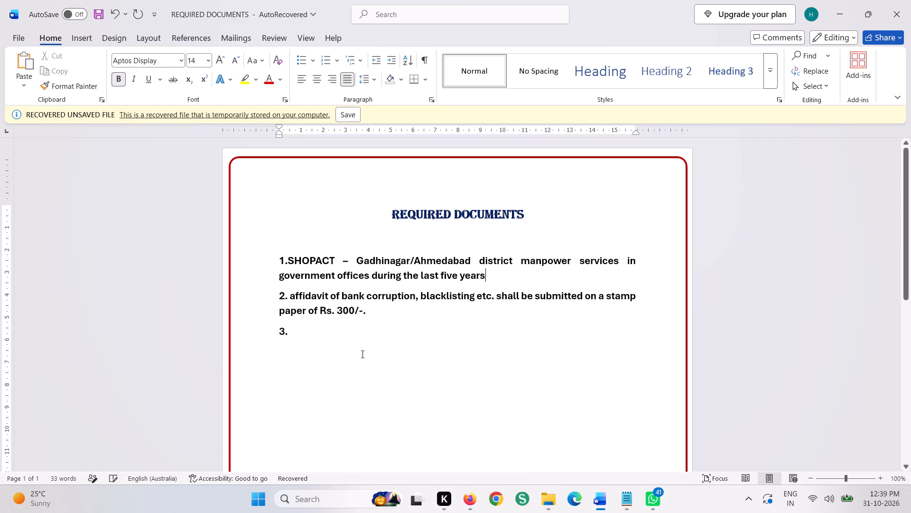
key("ctrl+z")
left_click(313, 319)
key("ctrl+v")
Add item 4 to the Word list with the translated condition 14 about signed, stamped and notarized pre-qualification and price list forms.
key("Return")
type("4.")
key("alt+Tab")
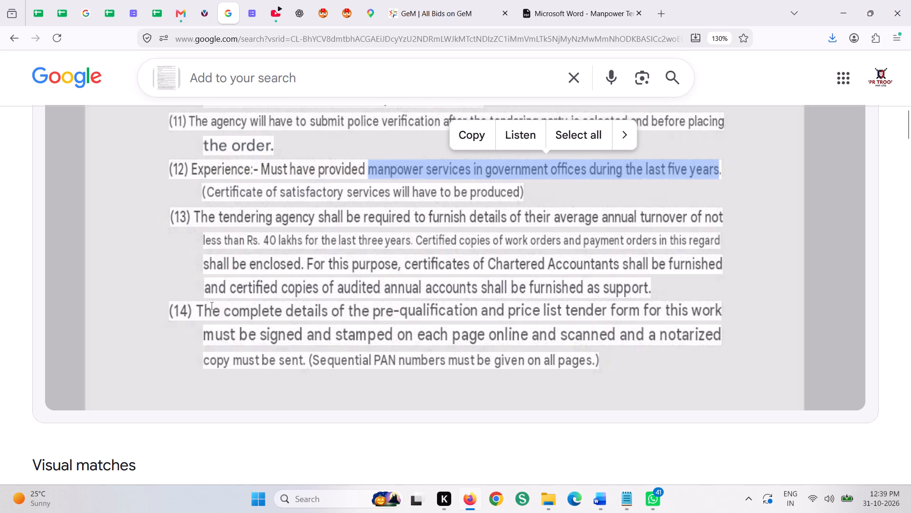
left_click_drag(207, 310, 588, 361)
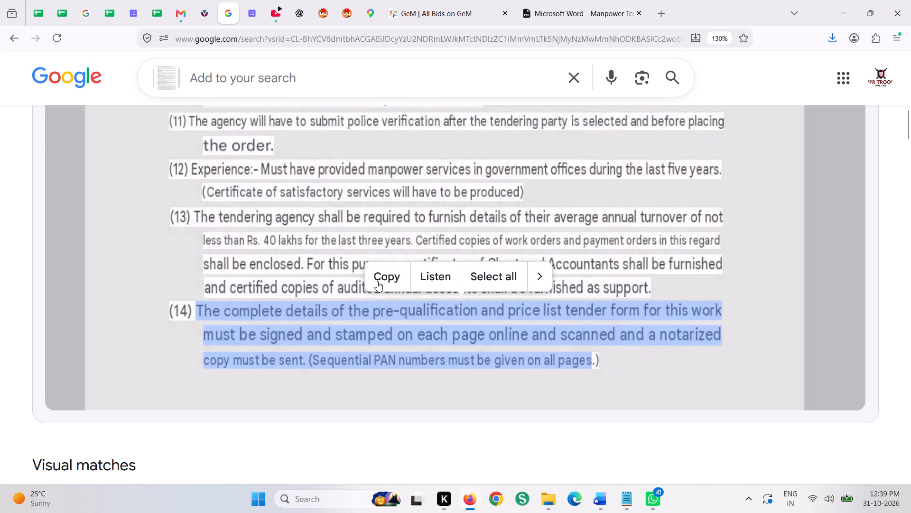
left_click(377, 278)
key("alt+Tab")
key("ctrl+v")
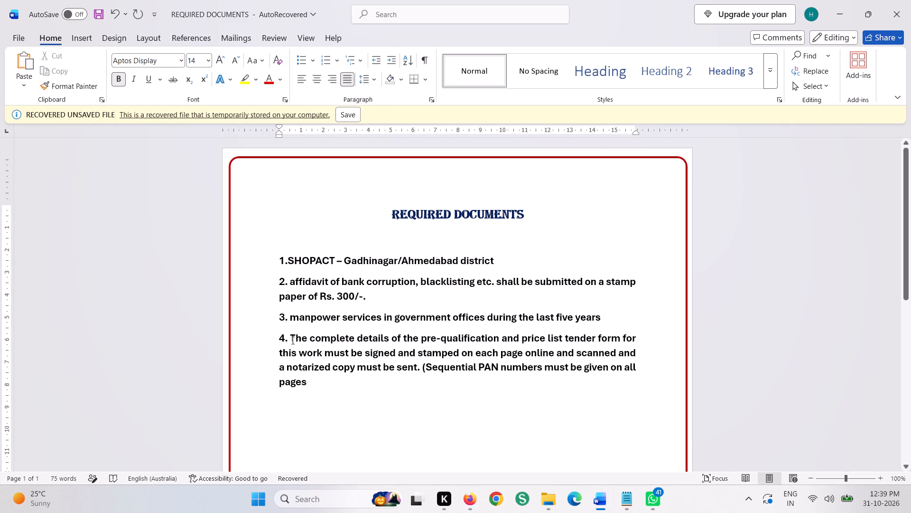
Highlight the text of item 4 in yellow and start item 5 on a new line.
left_click_drag(291, 338, 324, 394)
left_click(375, 371)
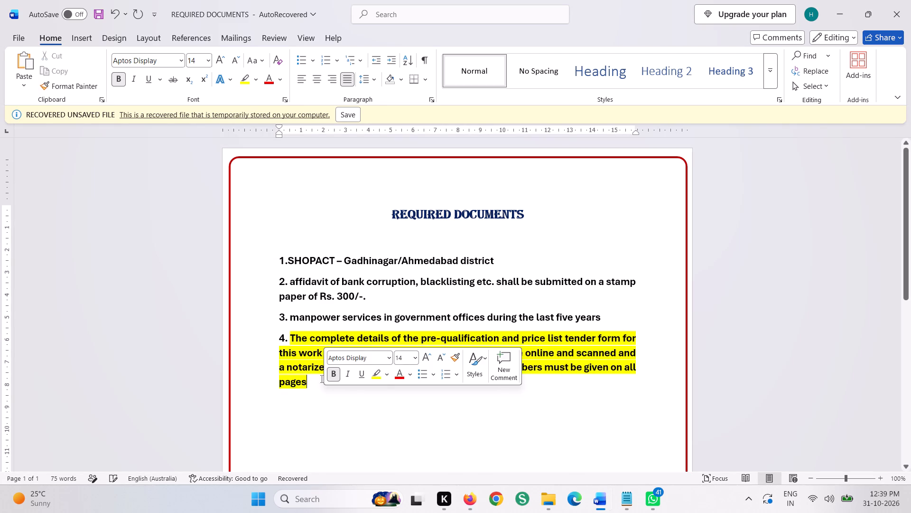
left_click(307, 384)
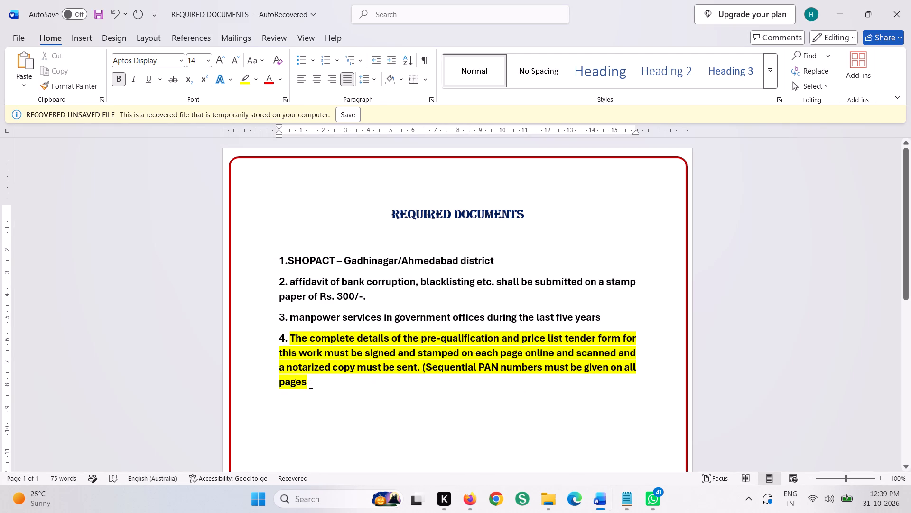
key("Return")
type("5.")
Return to the scope of work PDF in the browser and copy a screenshot of page 2's Gujarati conditions at 60% zoom.
key("alt+Tab")
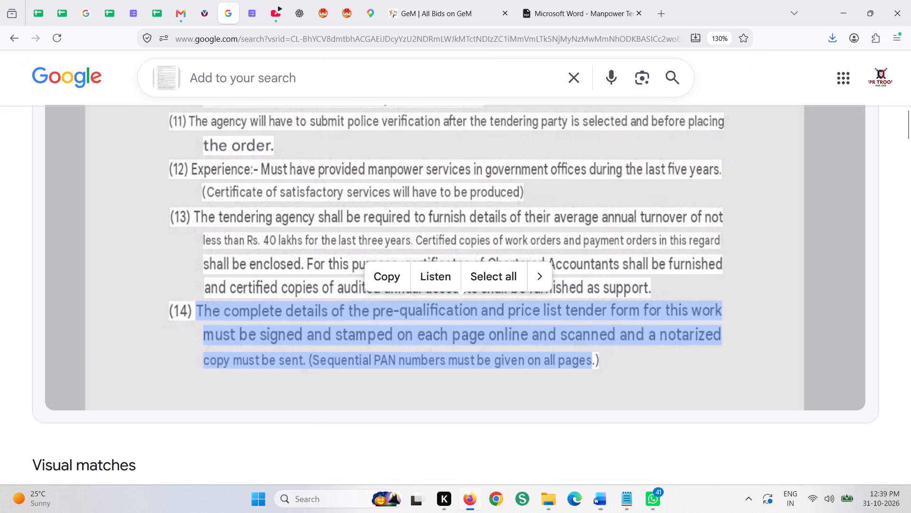
left_click(566, 0)
scroll(528, 161, "down", 3)
scroll(493, 196, "up", 1)
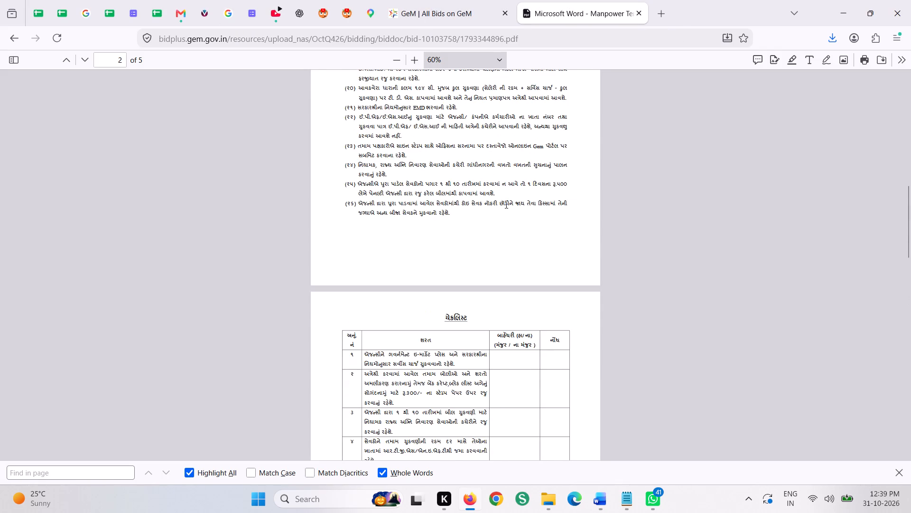
scroll(505, 204, "up", 3, "ctrl")
scroll(462, 212, "up", 2)
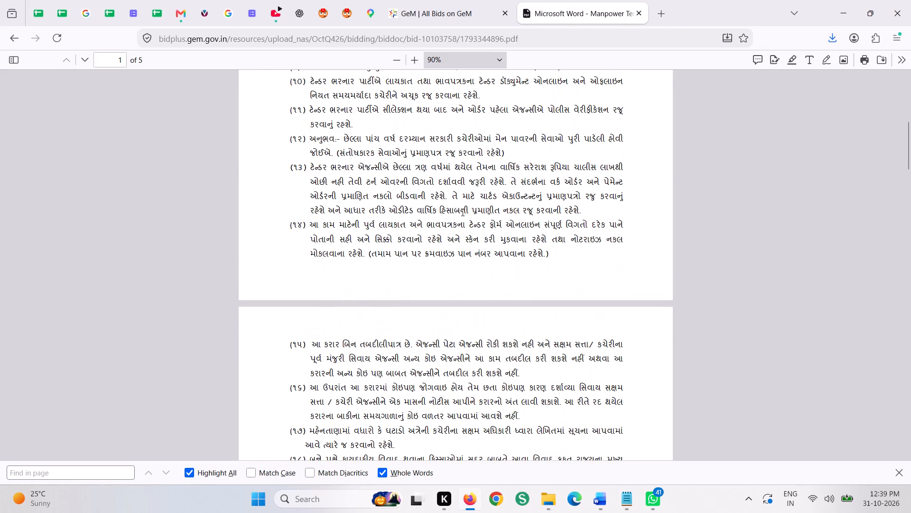
scroll(462, 212, "up", 3)
scroll(463, 211, "down", 2)
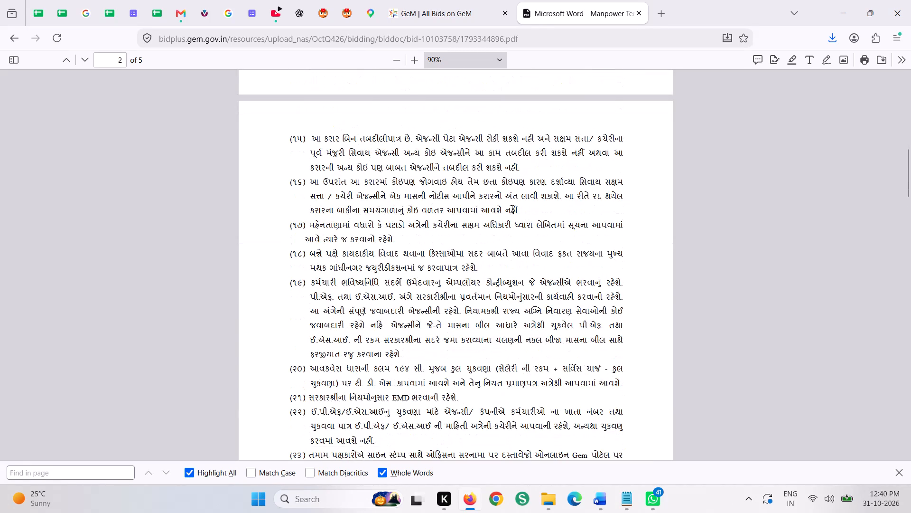
double_click(398, 63)
left_click(398, 63)
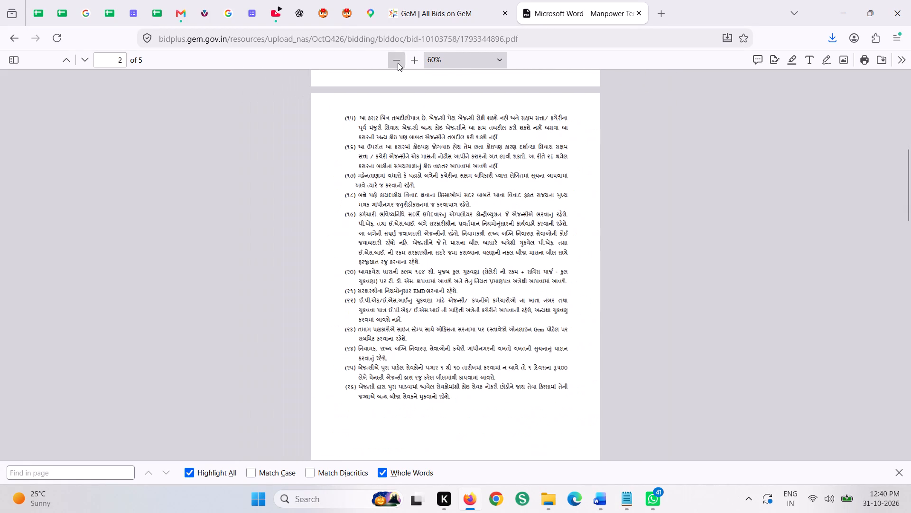
key("ctrl+shift+s")
left_click_drag(307, 89, 626, 394)
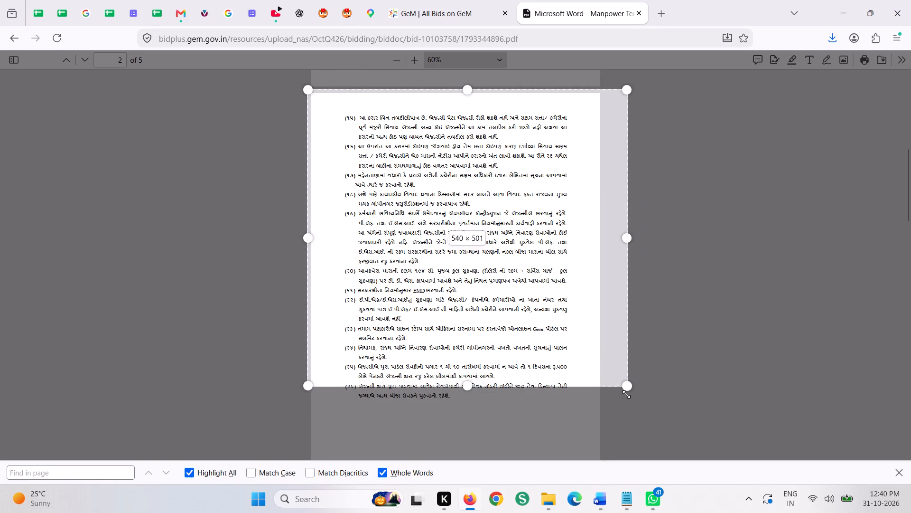
left_click_drag(626, 394, 624, 404)
left_click(509, 425)
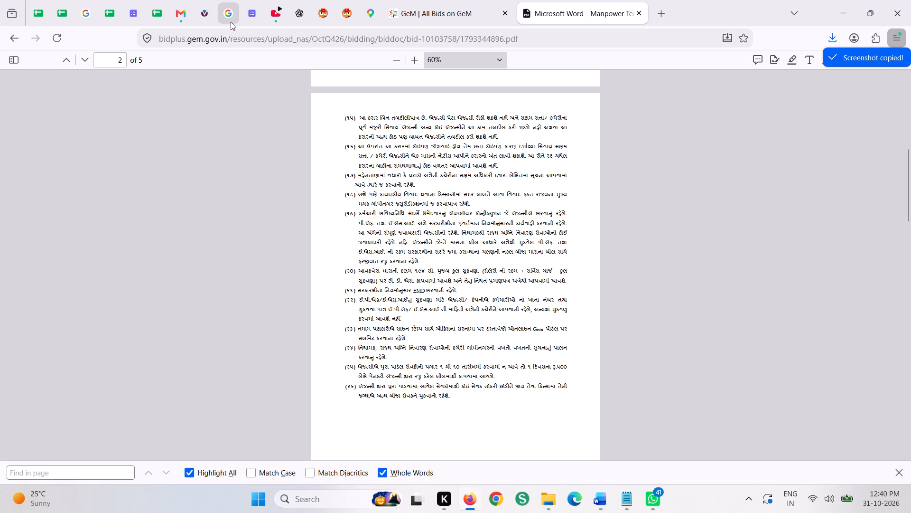
Run a Google Lens image search on the copied page 2 screenshot and translate it from Gujarati to English.
left_click(228, 20)
left_click(635, 70)
left_click(526, 280)
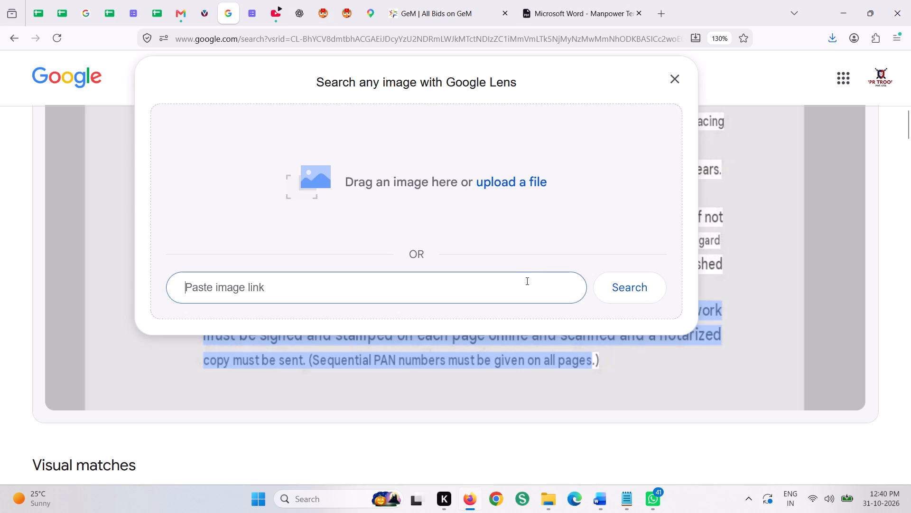
key("ctrl+v")
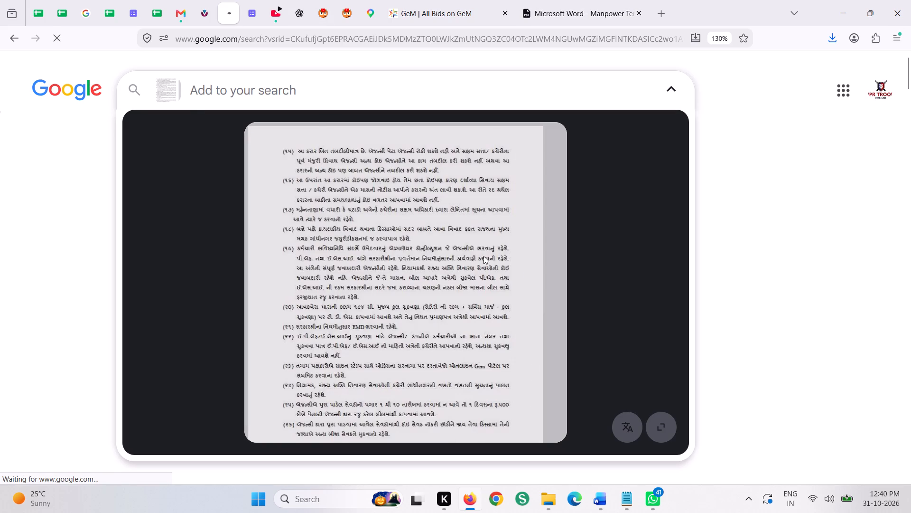
scroll(451, 248, "up", 3, "ctrl")
scroll(639, 320, "down", 1, "ctrl")
scroll(688, 352, "down", 1)
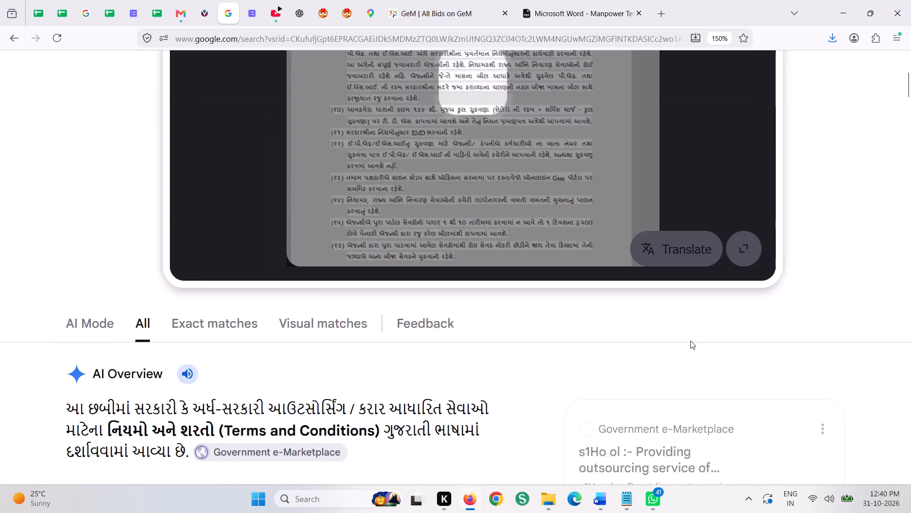
scroll(559, 176, "up", 2)
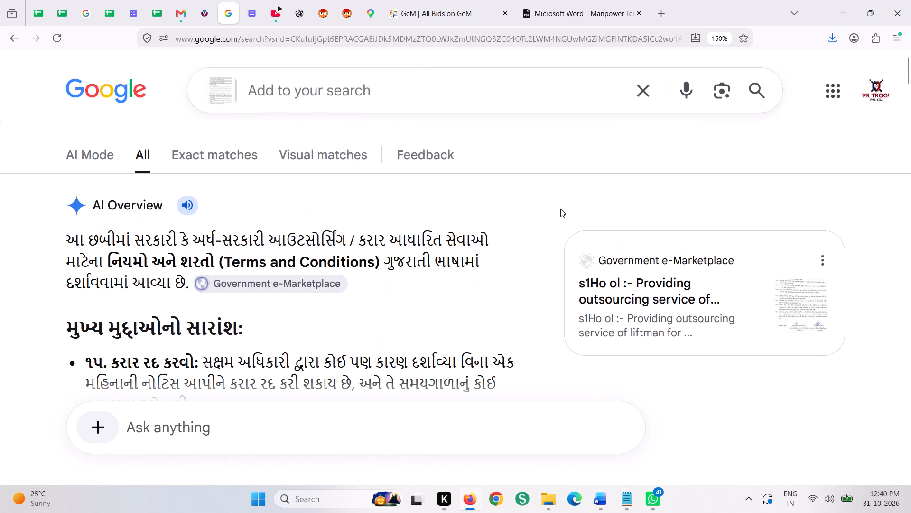
left_click(221, 107)
scroll(674, 373, "down", 1)
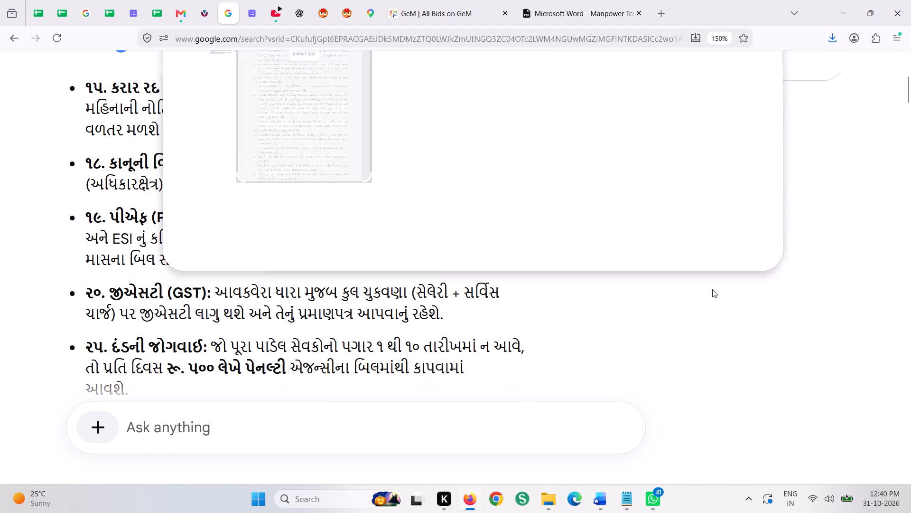
scroll(496, 192, "down", 3, "ctrl")
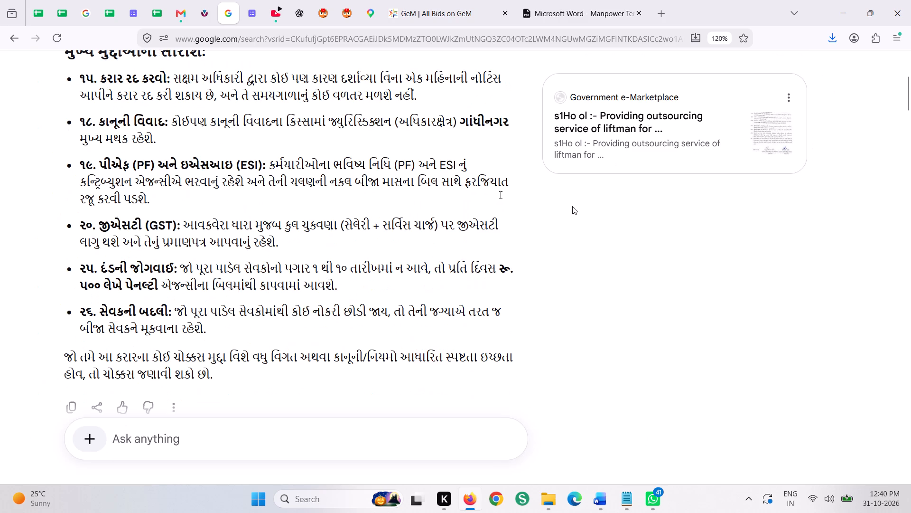
scroll(519, 203, "down", 2, "ctrl")
scroll(276, 191, "up", 1)
left_click(148, 87)
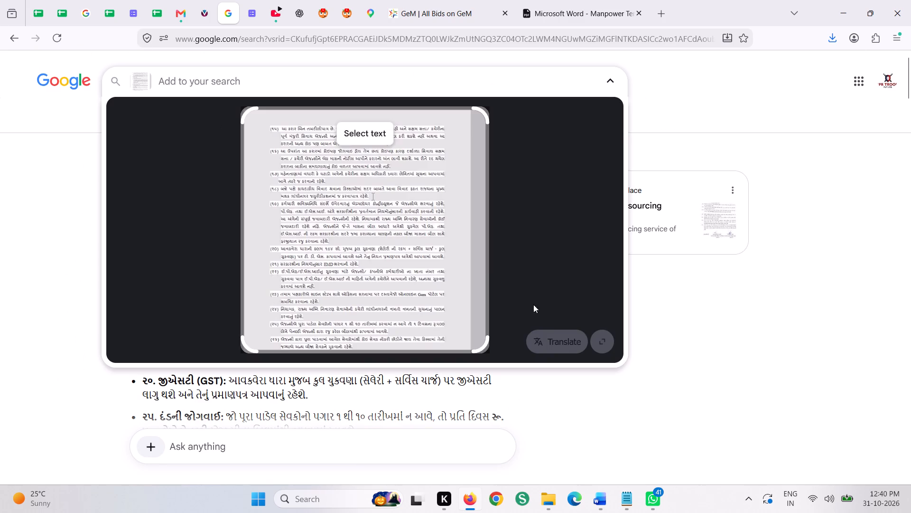
left_click(564, 343)
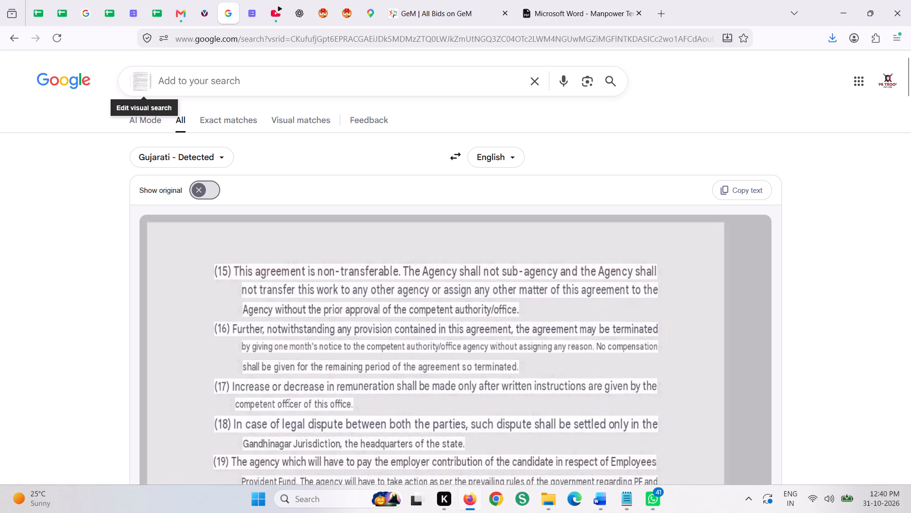
Read through the English translation of page 2's conditions 15 to 26 for any documents the bidder must submit.
scroll(645, 395, "down", 1)
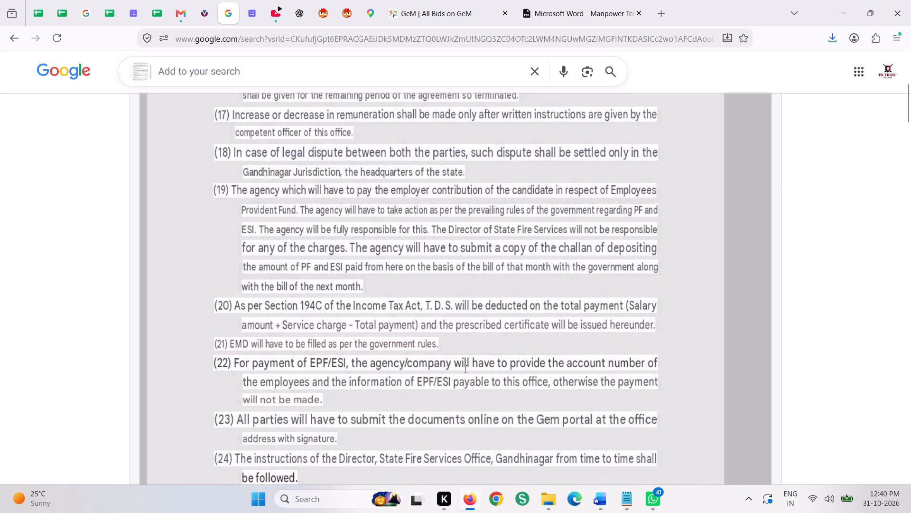
scroll(451, 408, "down", 1)
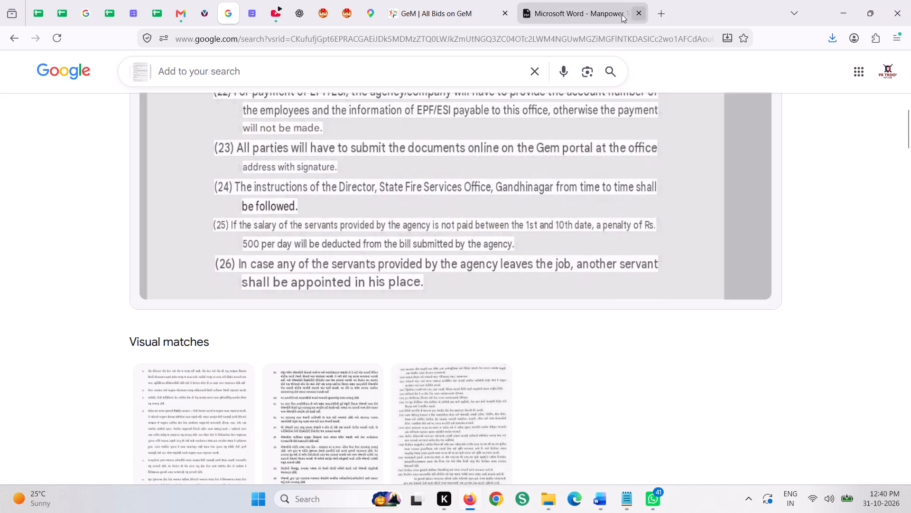
Return to the scope of work PDF and examine the Gujarati checklist table on pages 3 to 5, enlarging it to 90%.
left_click(585, 2)
scroll(528, 194, "down", 1)
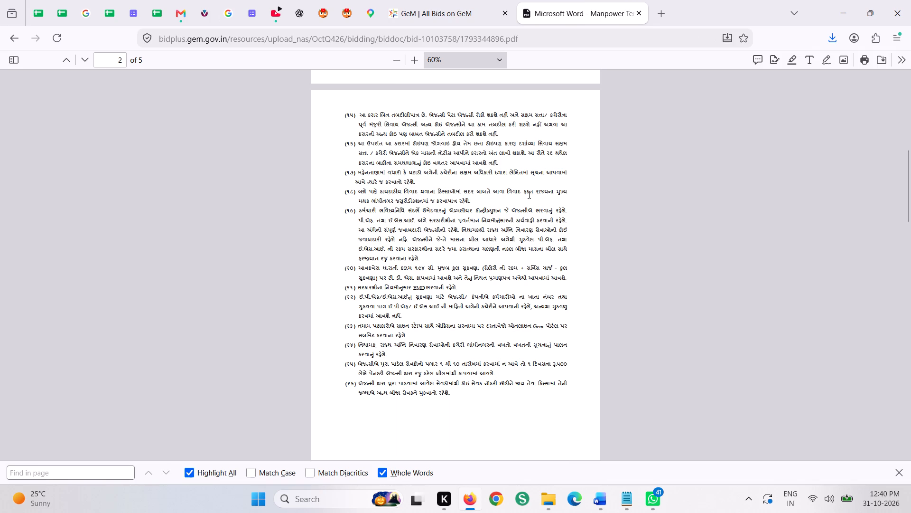
scroll(542, 200, "down", 1)
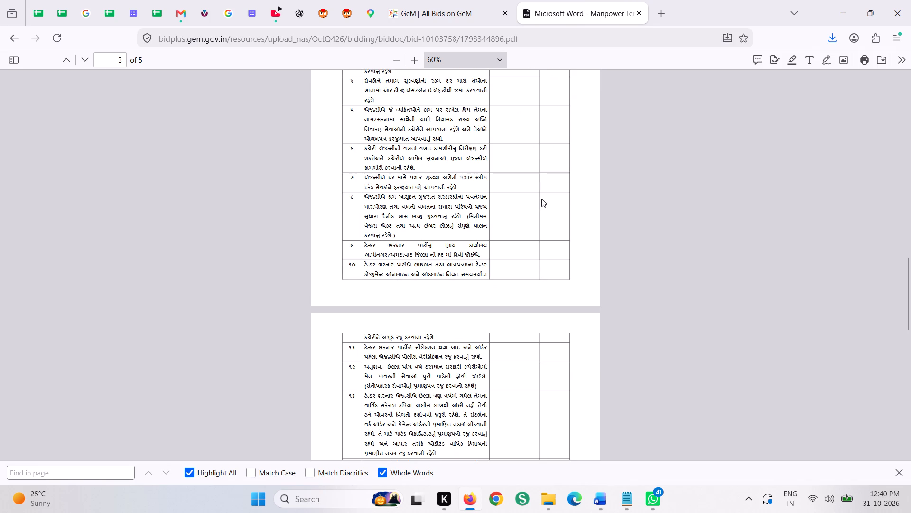
scroll(542, 198, "down", 2)
scroll(533, 197, "up", 2, "ctrl")
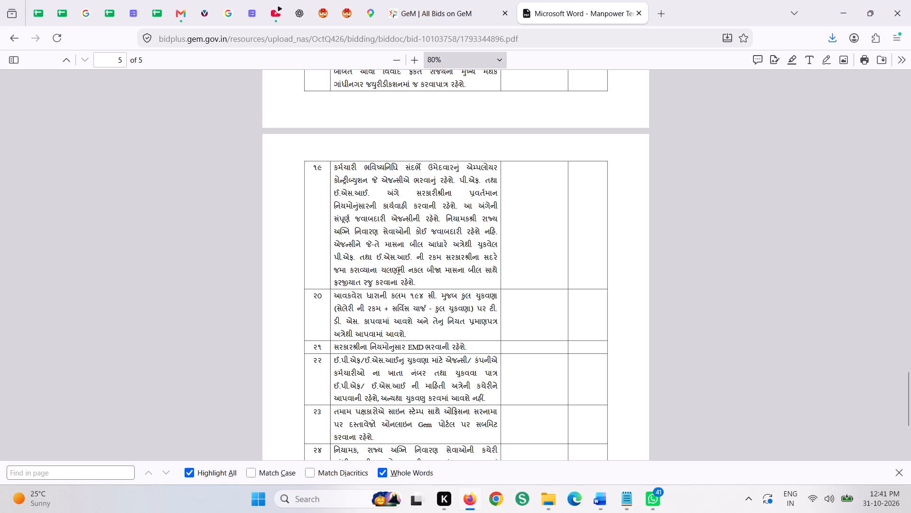
scroll(399, 270, "down", 1)
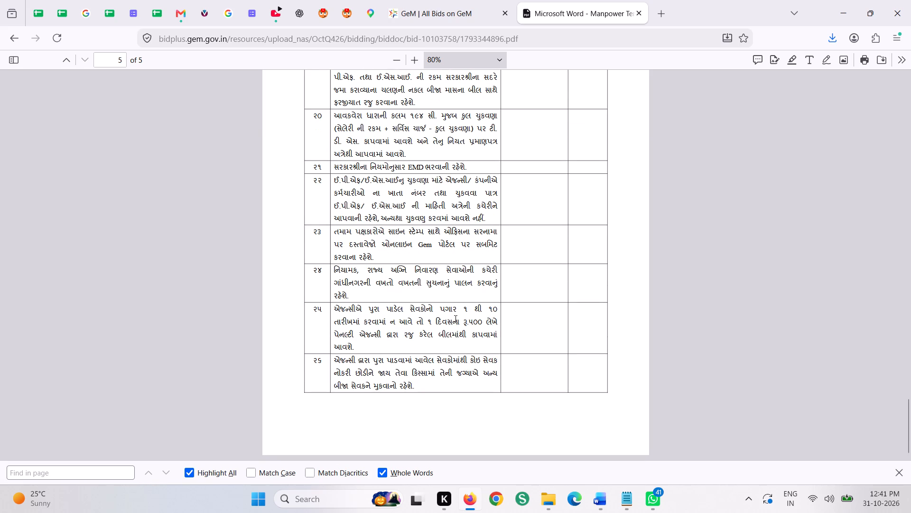
scroll(428, 347, "down", 2)
scroll(430, 334, "up", 2)
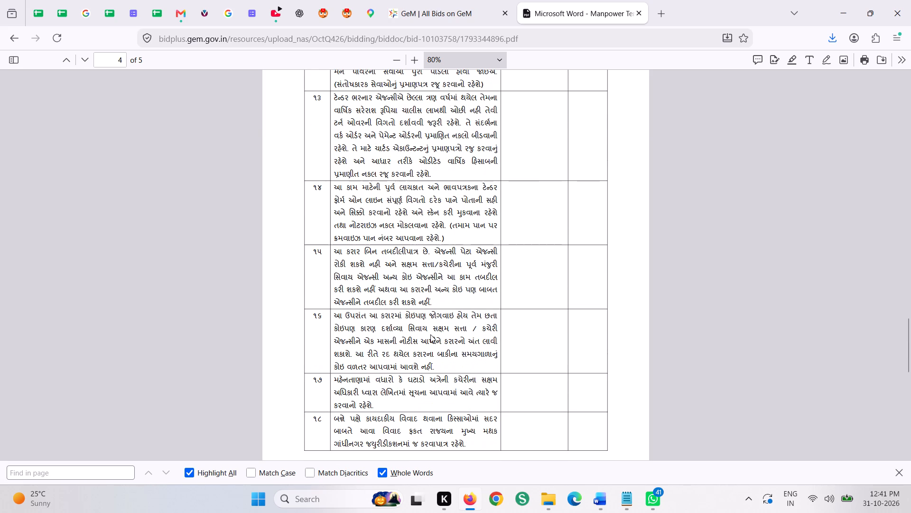
scroll(430, 334, "up", 1)
scroll(449, 333, "up", 1, "ctrl")
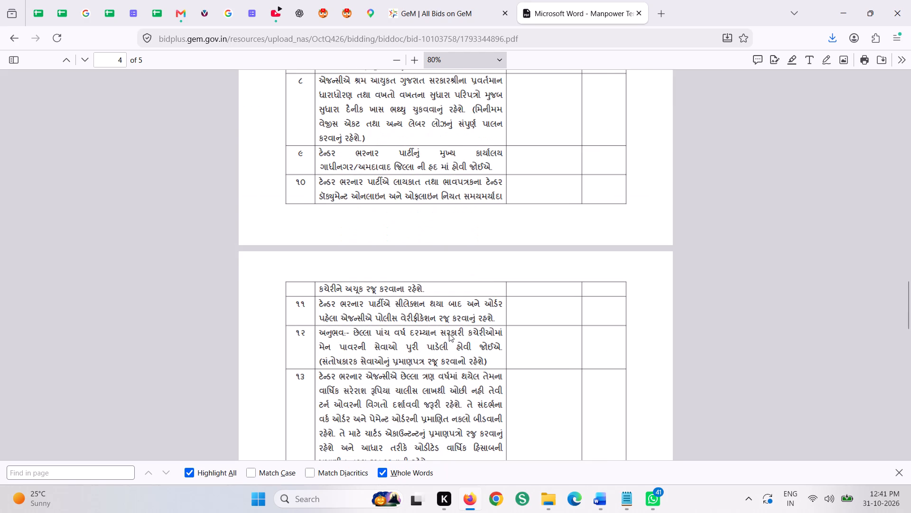
scroll(449, 333, "up", 1)
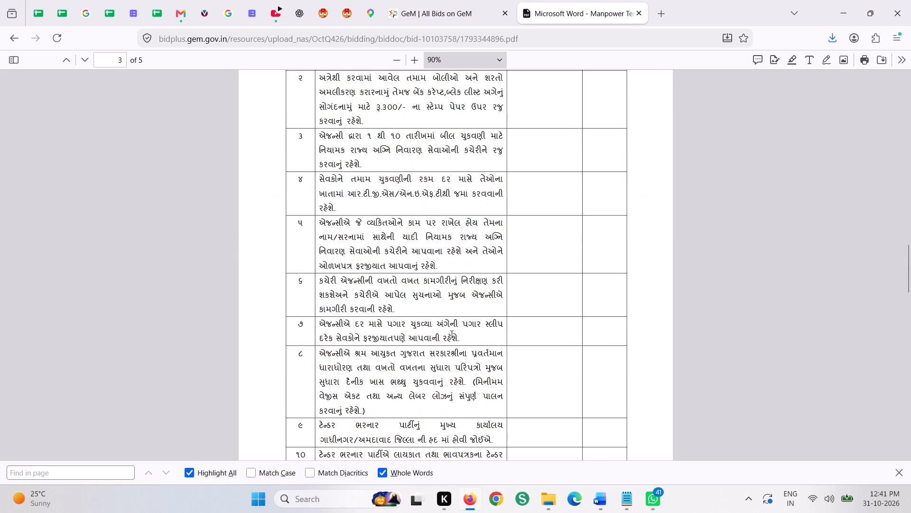
scroll(447, 312, "up", 1)
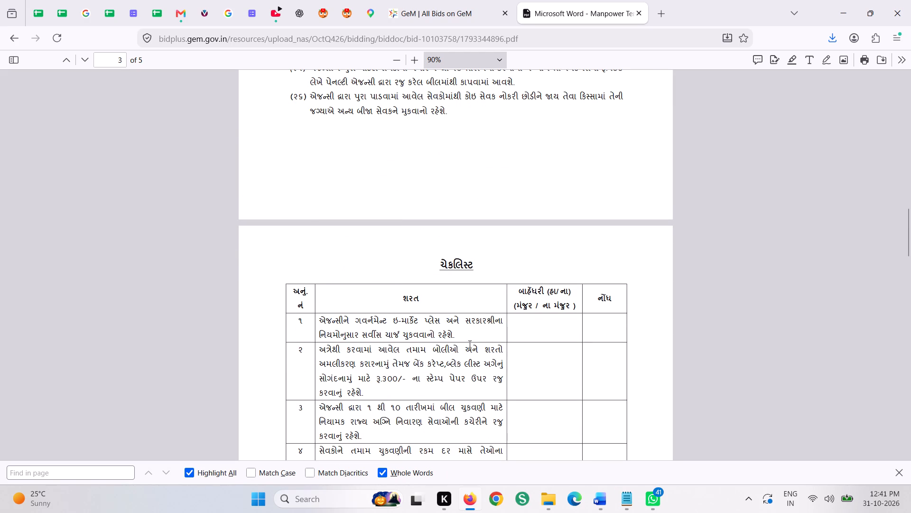
scroll(441, 369, "down", 1)
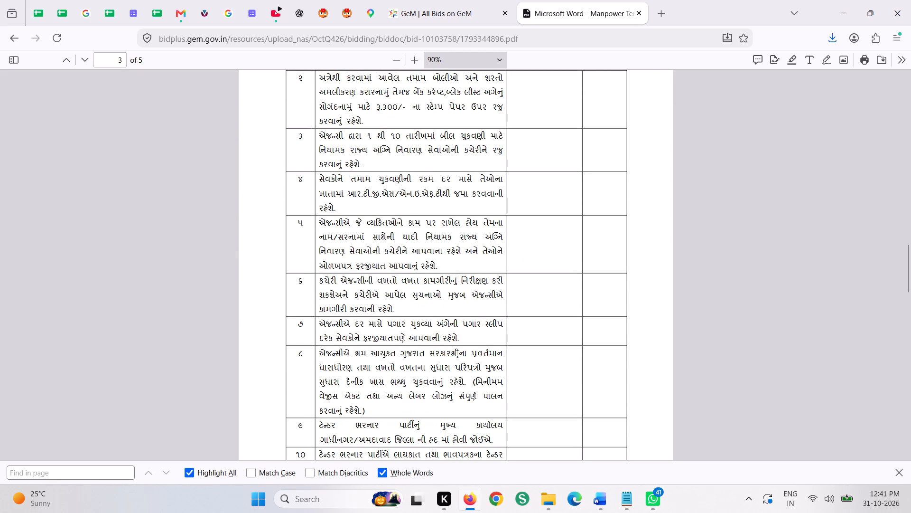
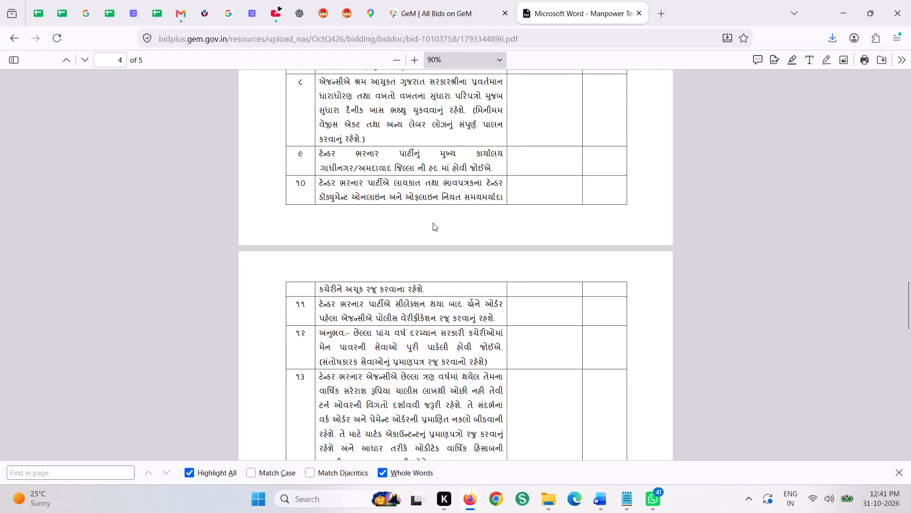
Check where the Gujarati checklist sits in the scope of work PDF and which bid document link it belongs to.
scroll(427, 279, "up", 2)
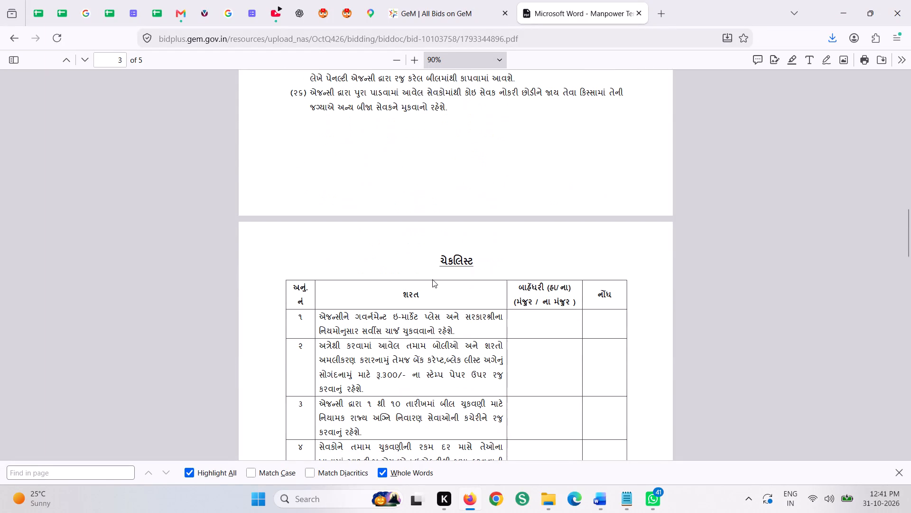
key("alt+Tab")
key("alt+Tab")
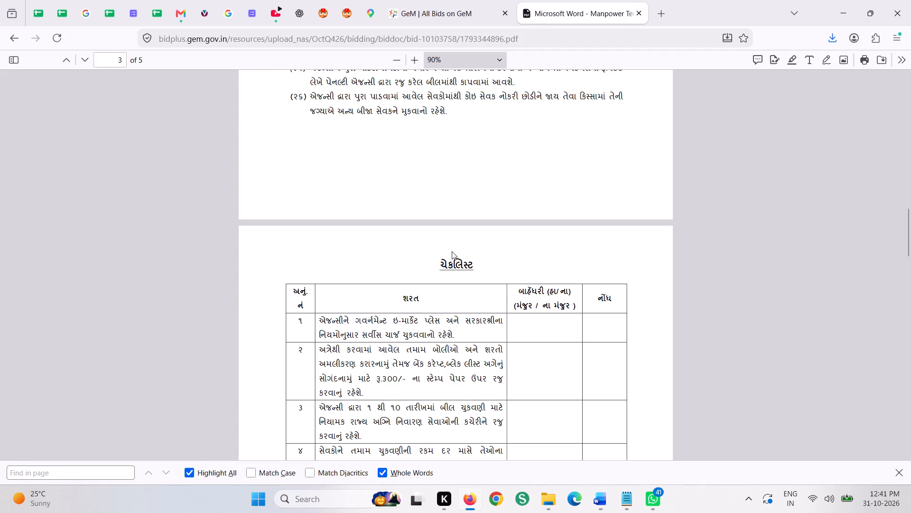
scroll(452, 251, "down", 1)
key("alt+Tab")
key("alt+Tab")
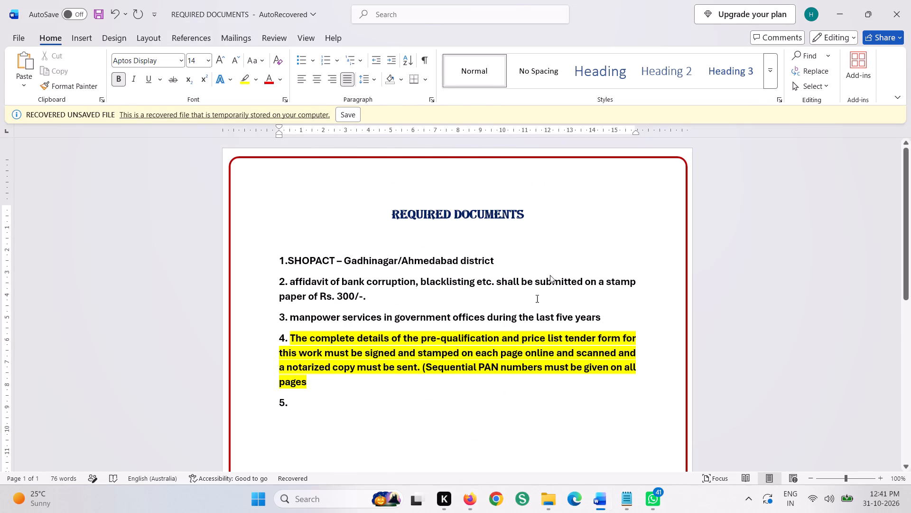
left_click(17, 30)
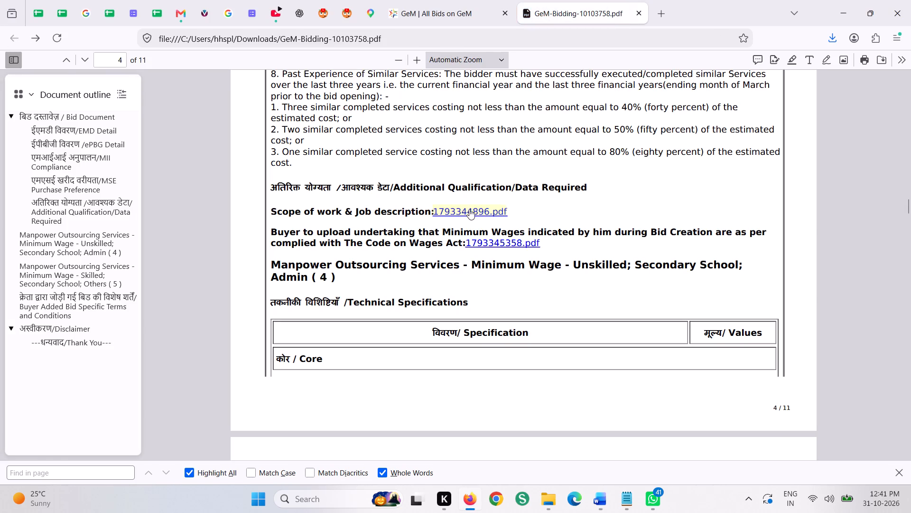
left_click(467, 210)
In the REQUIRED DOCUMENTS Word file, enter item 5 as "SCOPE OF WORK-PG.NO-3 (CHECKLIST) FILL" and start a new line.
key("alt+Tab")
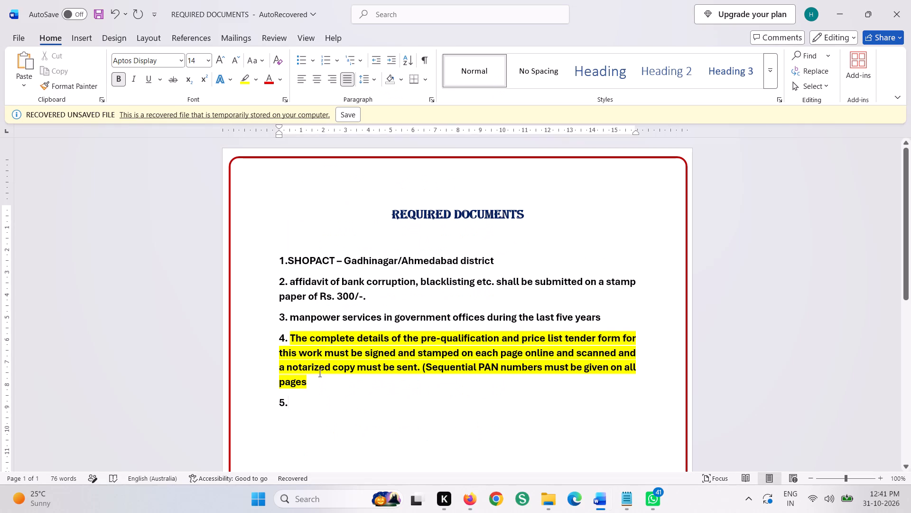
type("SCP")
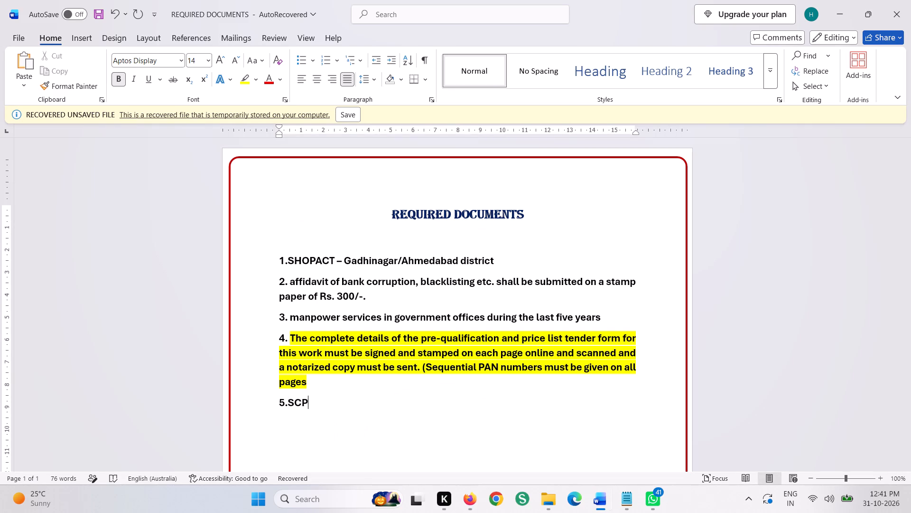
key("BackSpace")
type("OPE OF WORK-PF")
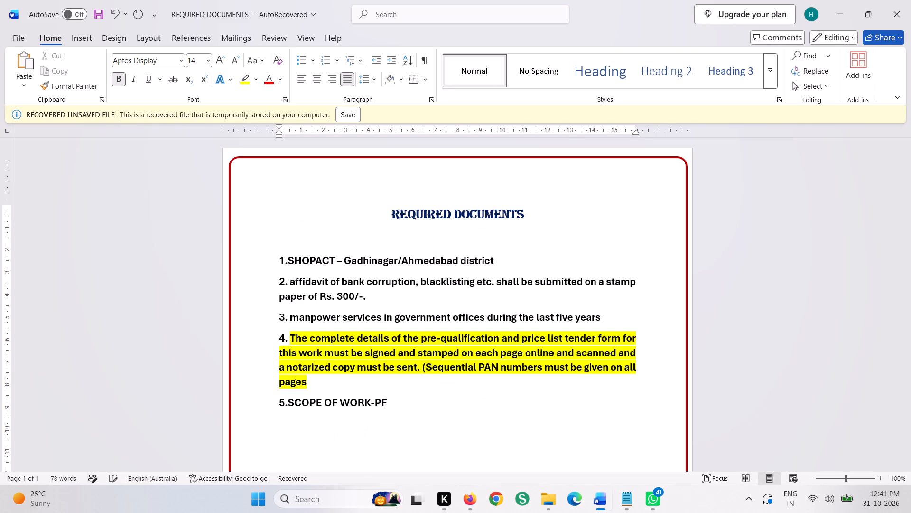
key("BackSpace")
key("g")
type(".NP")
key("BackSpace")
type("O-3")
key("space")
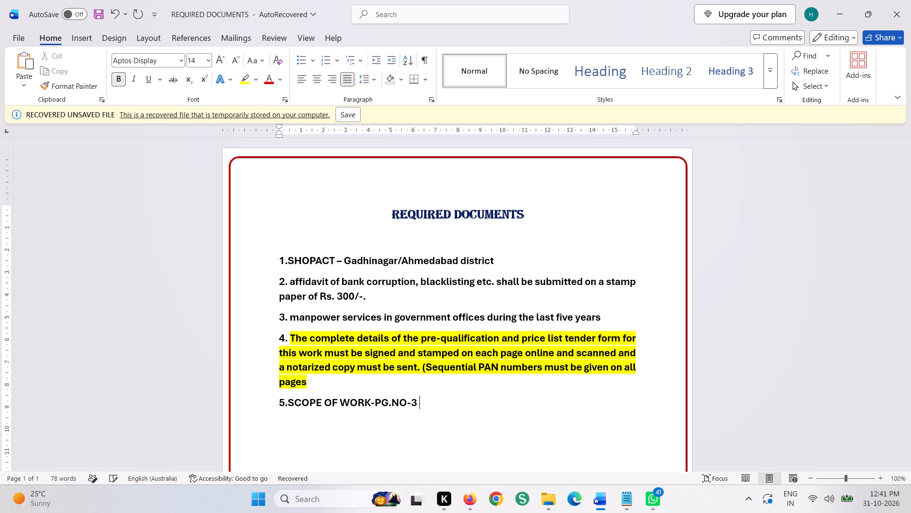
type("(CHECJ")
key("BackSpace")
type("=")
type("KLIST) FILL")
key("space")
key("Return")
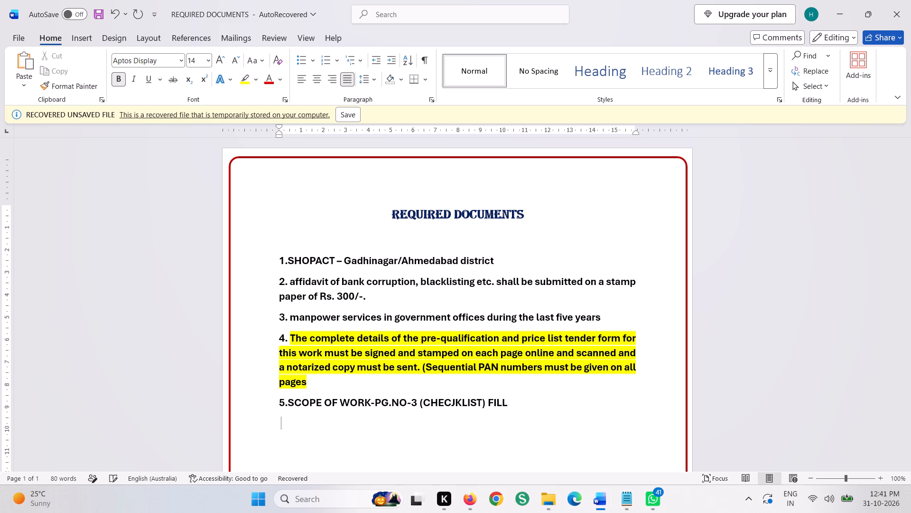
Add item 6 to the list: "EMD EXEMPTION -NSIC/CSPO AS PER GJ POLICY 2024".
type("6.EMD EXEMPTION -")
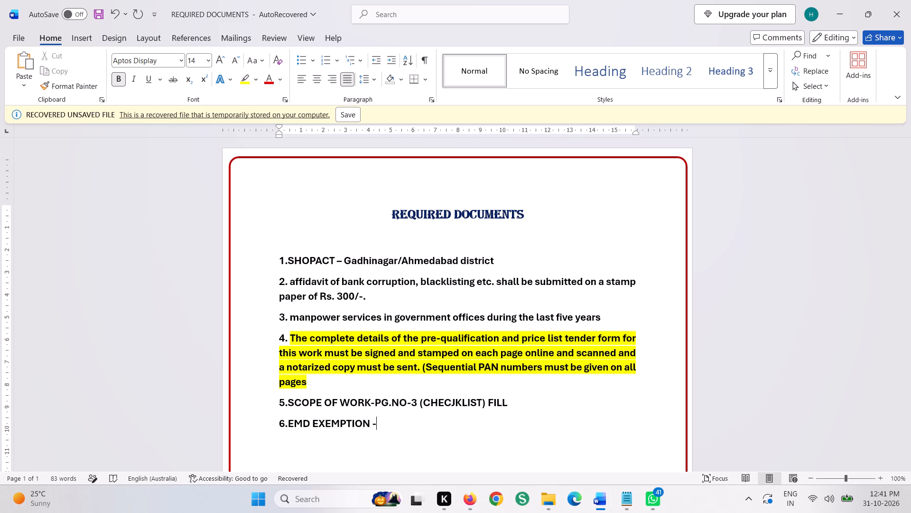
type("NSIC")
type("/CSPO")
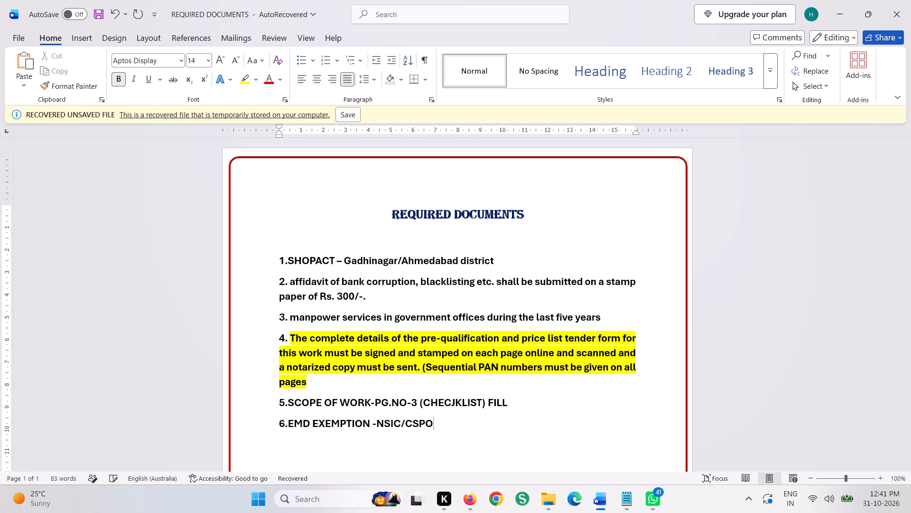
key("space")
type("AS PER GJ POLICY 2024")
Correct the spelling of "CHECKLIST" in item 5.
left_click(455, 399)
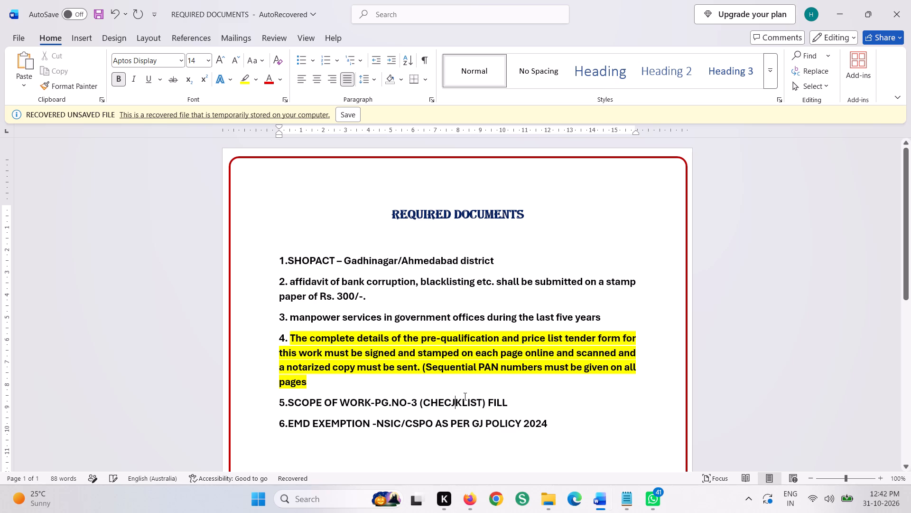
key("BackSpace")
left_click(433, 439)
Return to the bid document in the browser and save it as GeM-Bidding-10103758 in DEV1's GEM2026B8220175 folder.
left_click(469, 496)
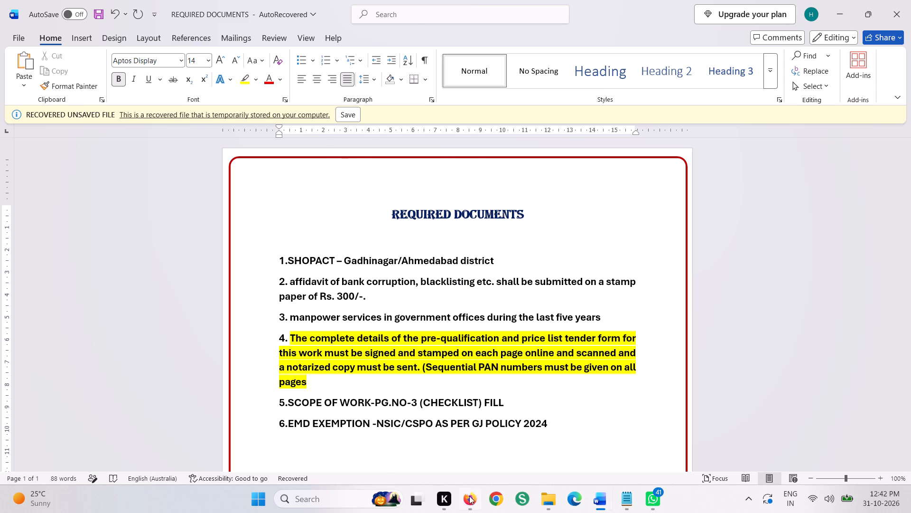
scroll(515, 350, "up", 11)
scroll(508, 133, "down", 9)
left_click(3, 42)
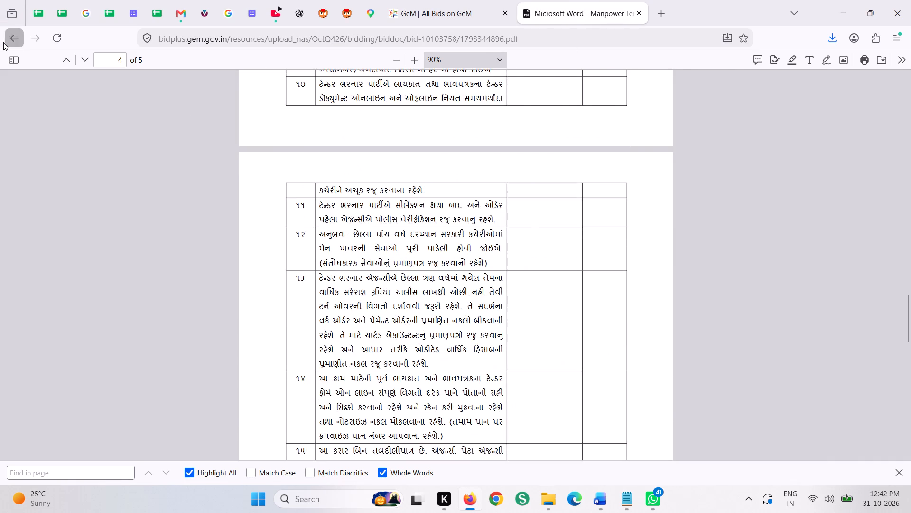
scroll(497, 199, "up", 14)
scroll(514, 219, "down", 1)
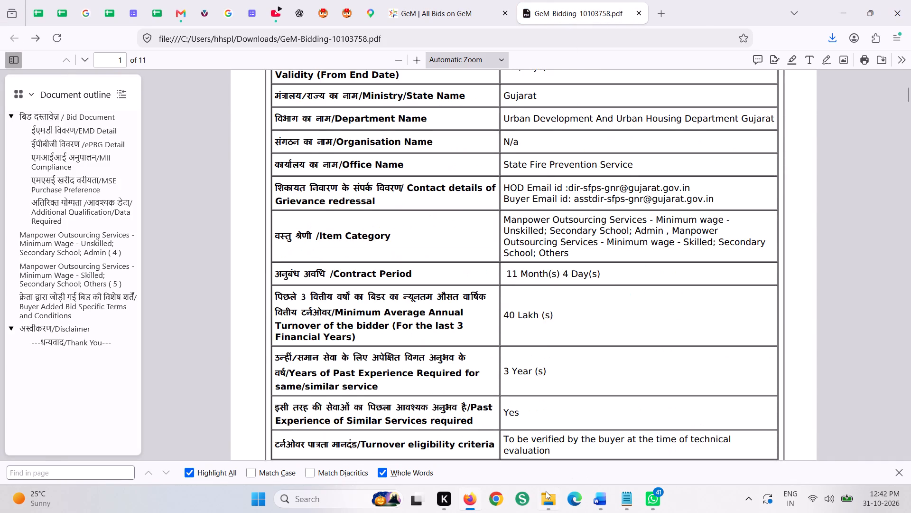
left_click(546, 491)
left_click(546, 491)
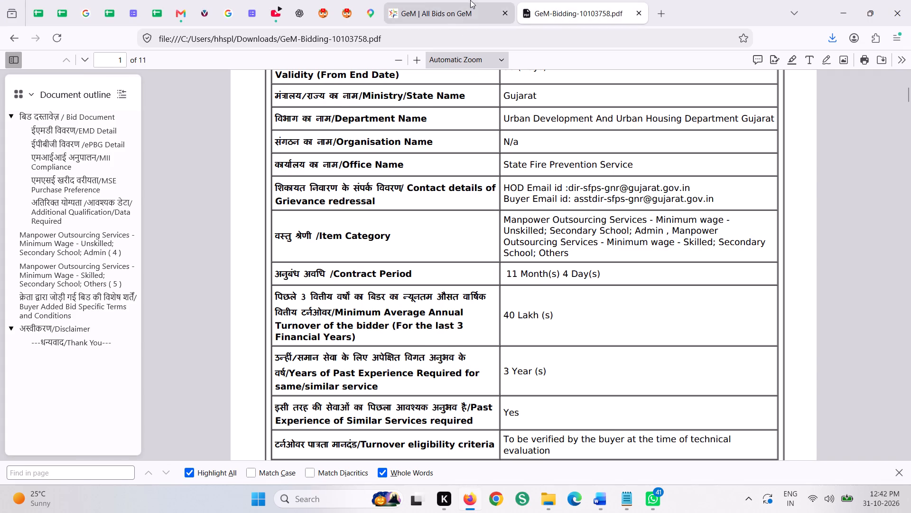
left_click(470, 0)
left_click(568, 0)
left_click(882, 61)
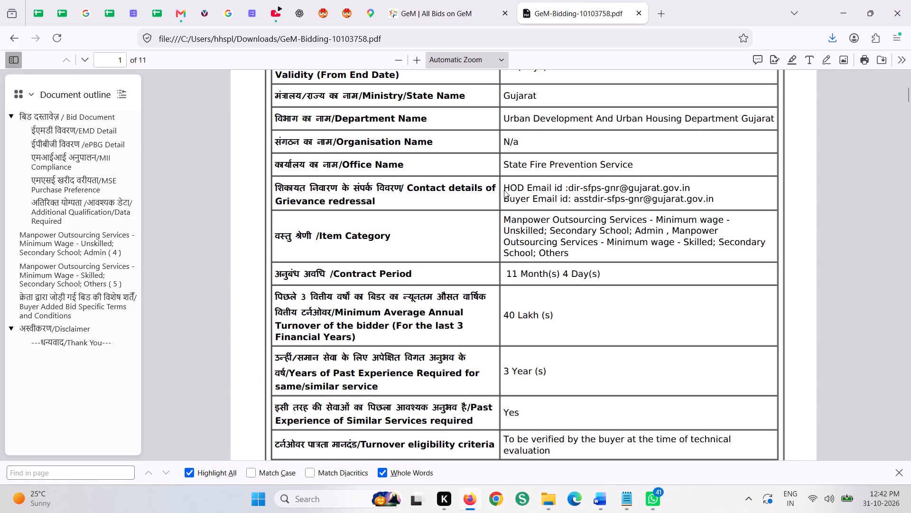
scroll(322, 199, "up", 5)
left_click(211, 62)
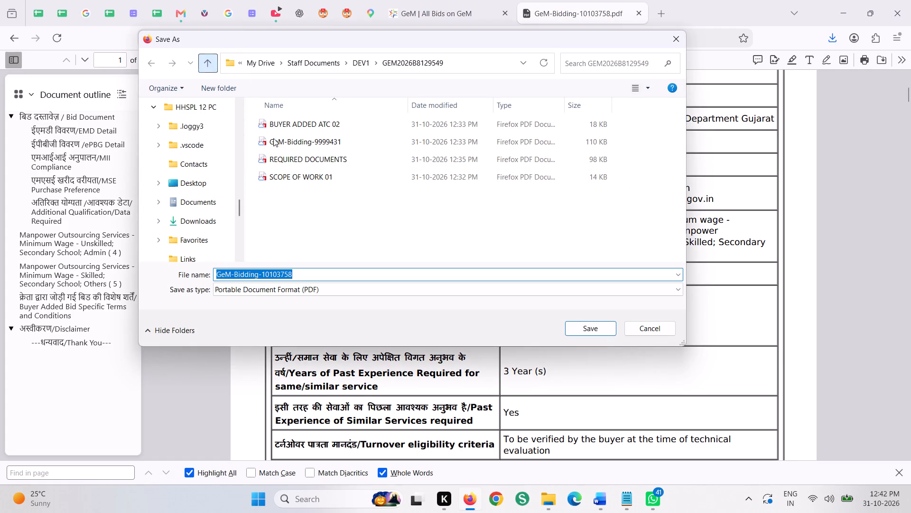
scroll(294, 146, "up", 4)
double_click(305, 121)
left_click(574, 325)
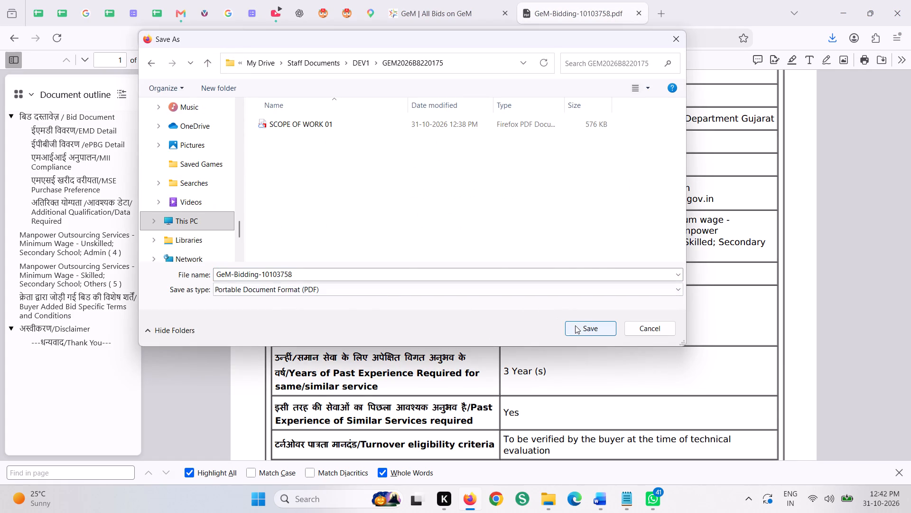
Open the minimum wages undertaking linked in the bid, save it as "MINIMUM WAGES 012" in the same folder, and return to the bid.
scroll(580, 323, "down", 7)
scroll(515, 268, "down", 5)
scroll(564, 256, "down", 2)
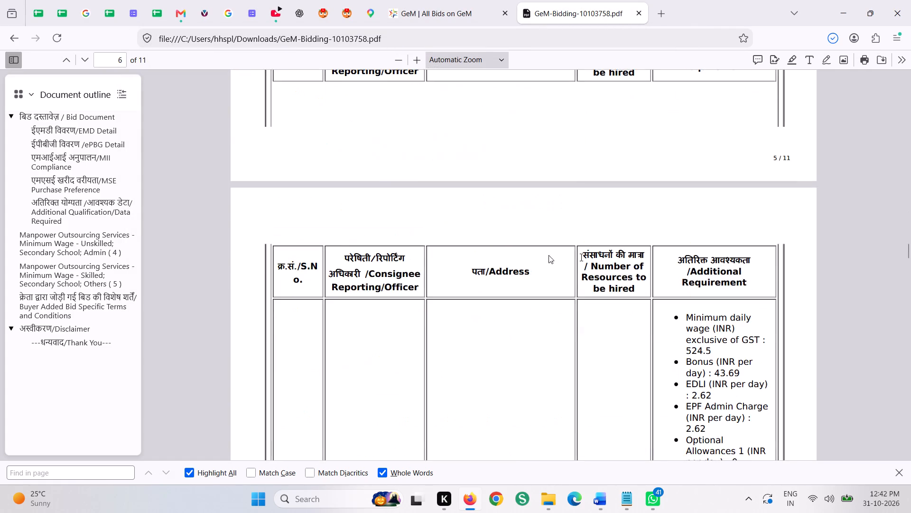
scroll(520, 257, "up", 5)
scroll(502, 294, "down", 1)
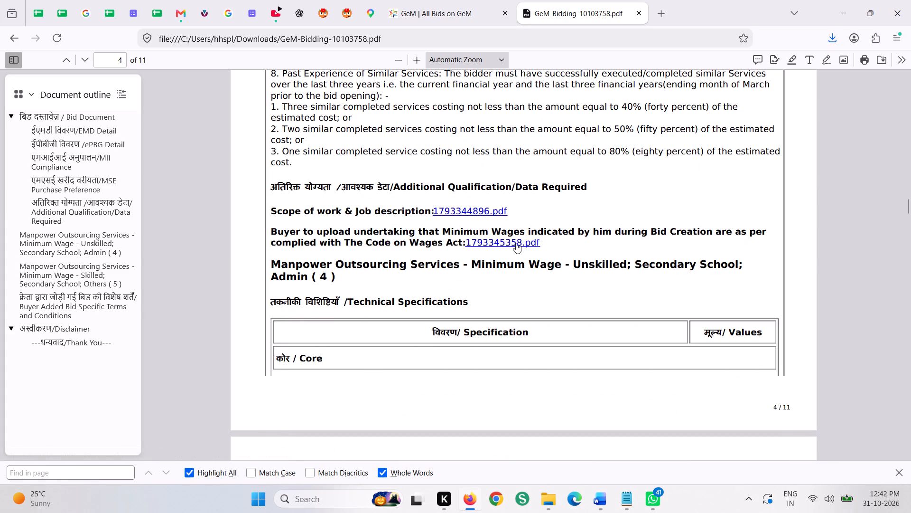
left_click(516, 243)
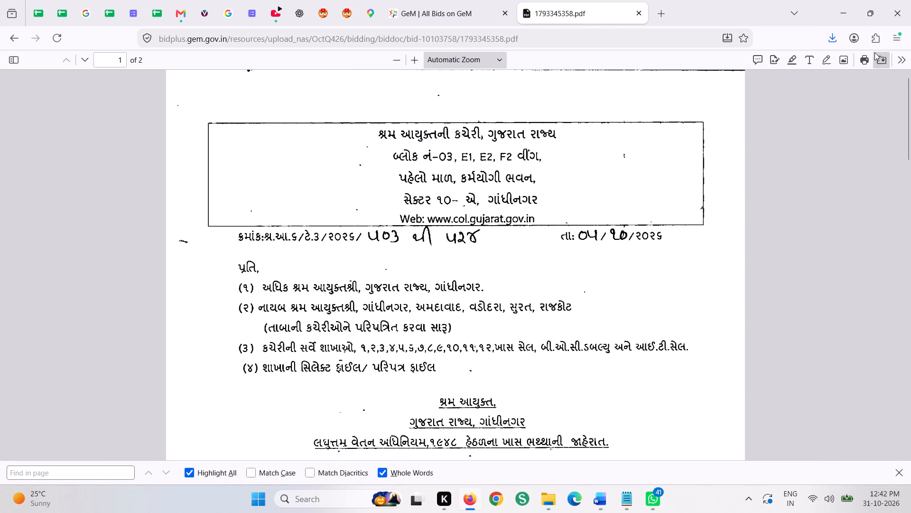
left_click(883, 58)
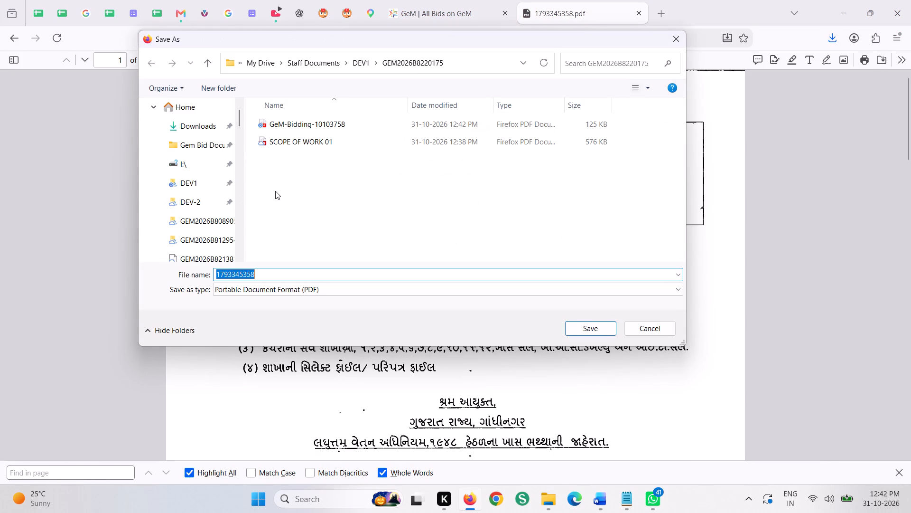
type("MINIMUM WAGES 012")
key("Return")
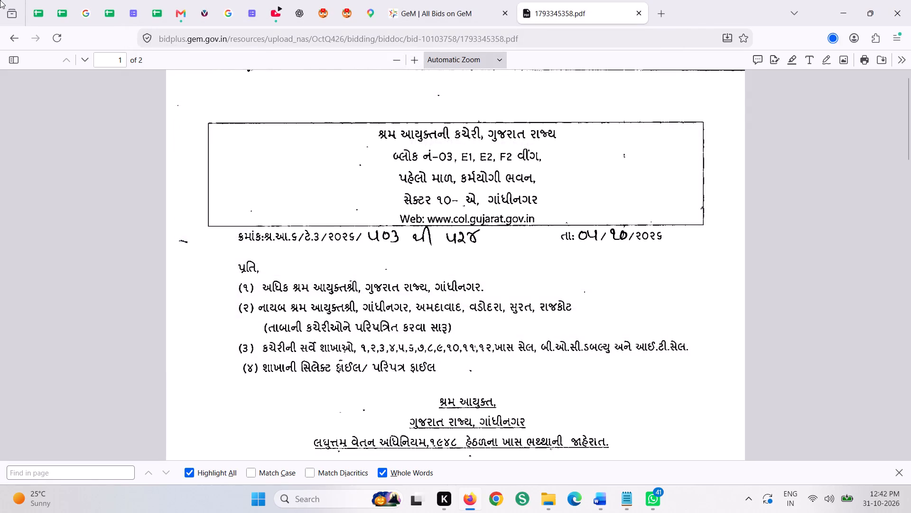
left_click(8, 44)
Switch to the REQUIRED DOCUMENTS Word file and add item 7: "TURNOVER-40 LAKH FOR 3 YEARS".
key("alt+Tab")
key("alt+Tab")
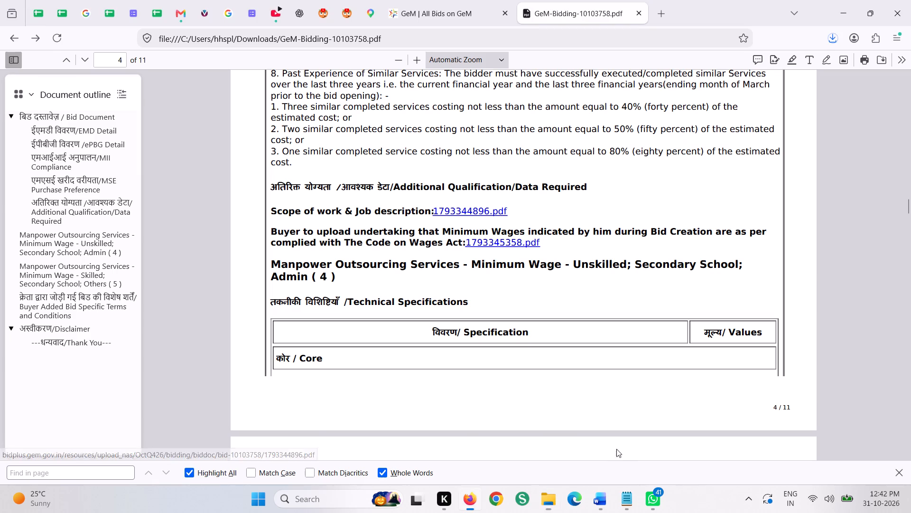
key("super+Tab")
left_click(493, 102)
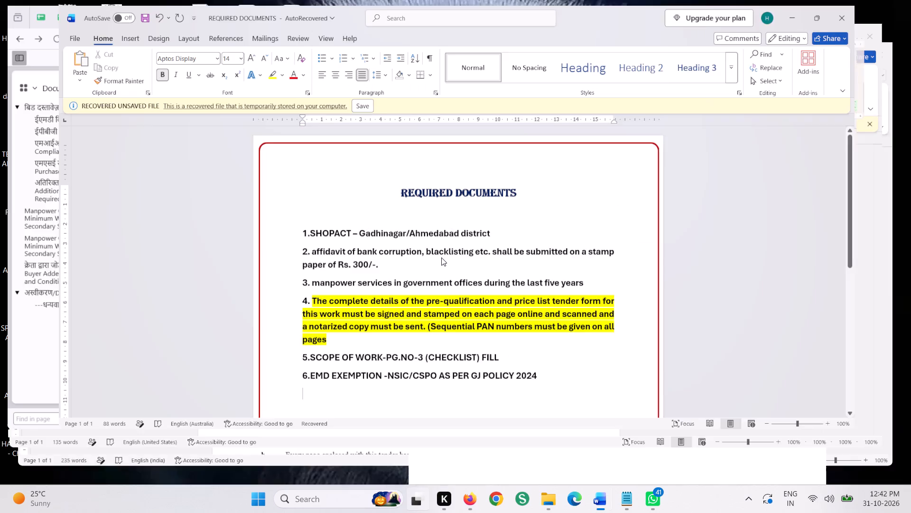
left_click(563, 432)
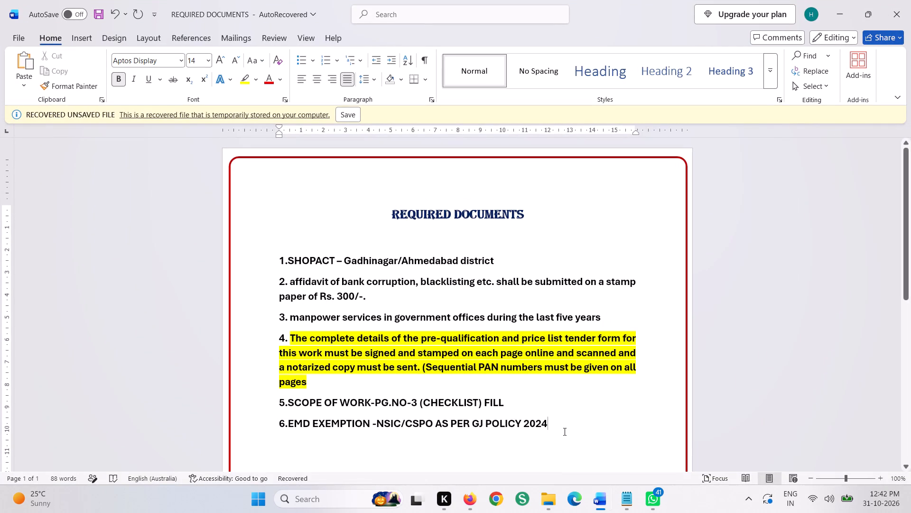
key("Return")
type("7.TURNOVER-")
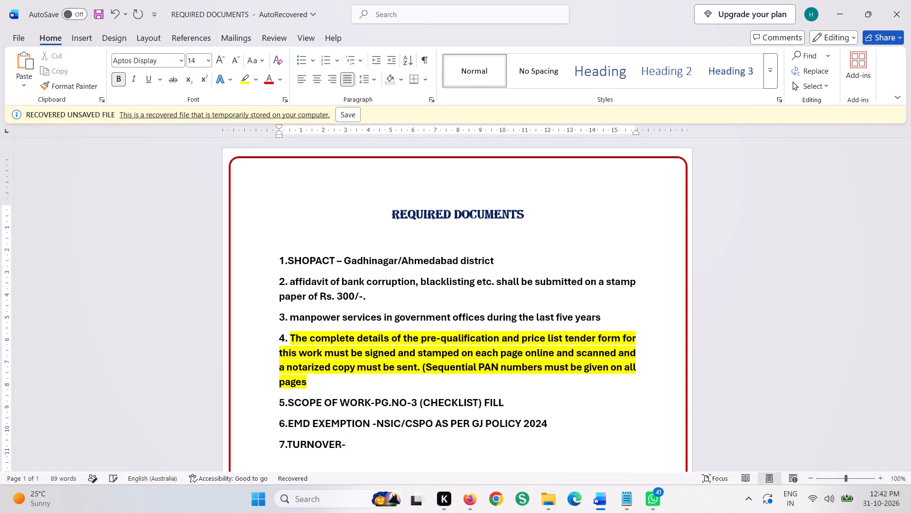
type("40 LAKH FOR 3 YEARS")
key("space")
Copy the MSE relaxation heading from the bid document into the Word list as item 8: "MSE Relaxation for Years Of Experience and Turnover".
key("alt+Tab")
scroll(564, 431, "up", 12)
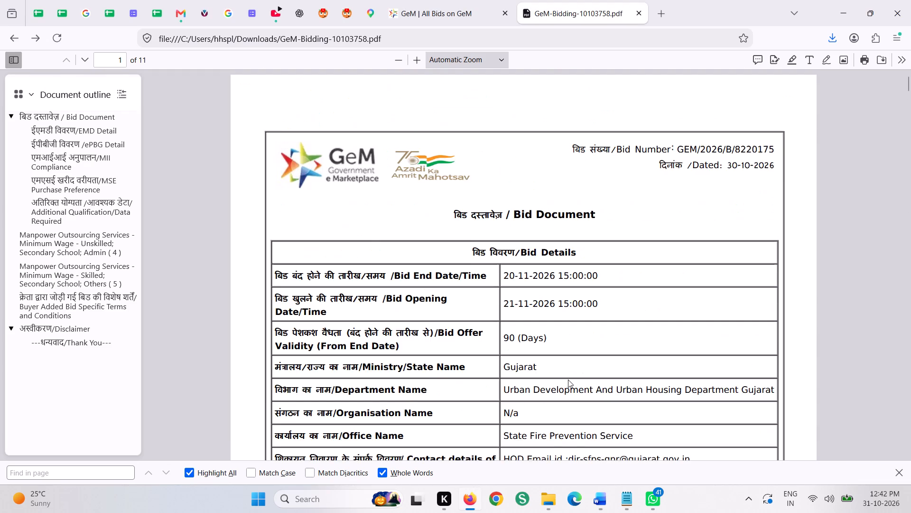
scroll(568, 380, "down", 2)
scroll(588, 347, "up", 1)
scroll(521, 341, "down", 2)
scroll(453, 301, "up", 1)
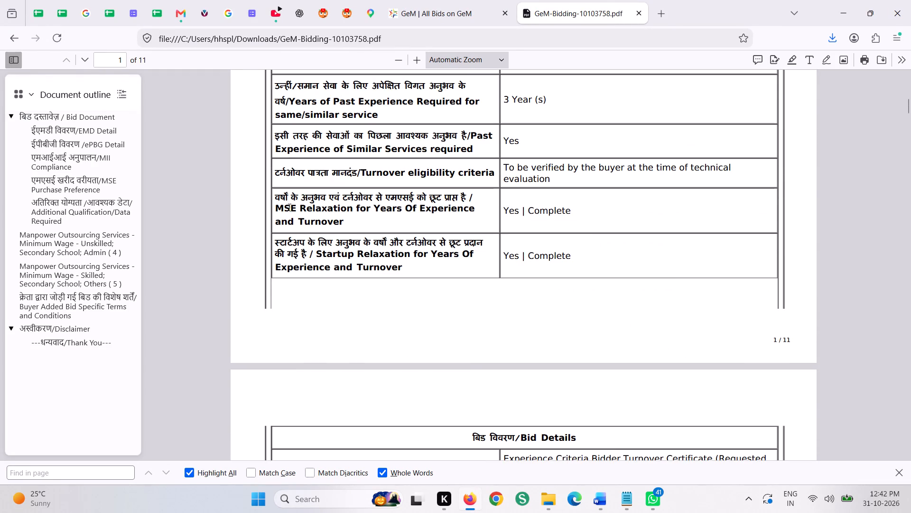
left_click(286, 207)
left_click_drag(286, 207, 331, 223)
key("ctrl+c")
key("ctrl+c")
key("alt+Tab")
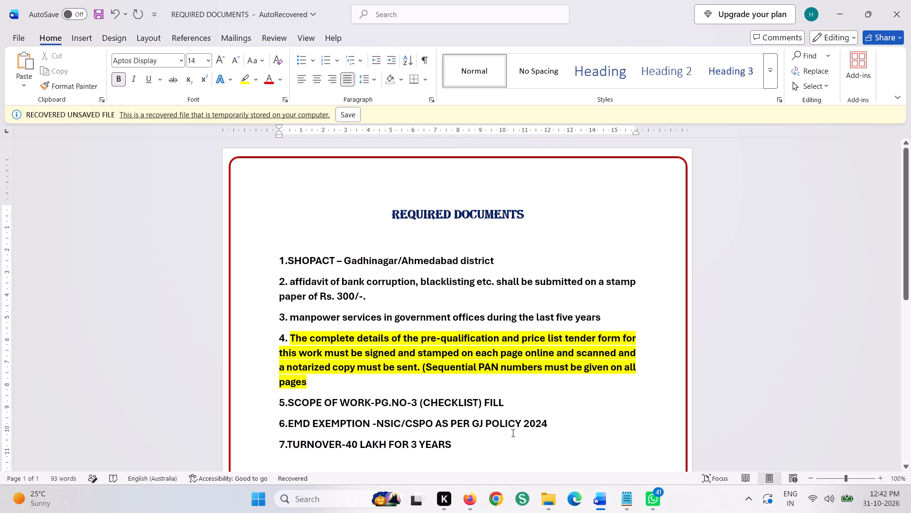
key("Return")
type("8.")
key("ctrl+v")
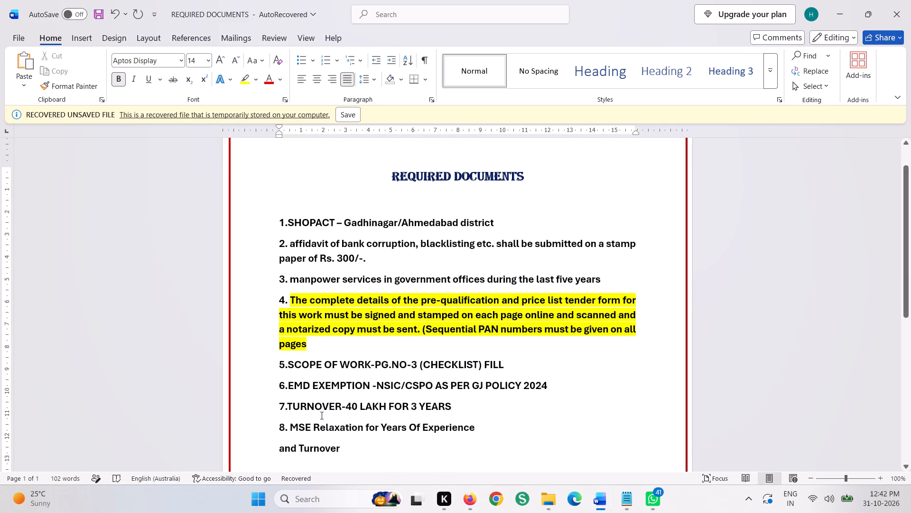
left_click(277, 443)
key("BackSpace")
key("space")
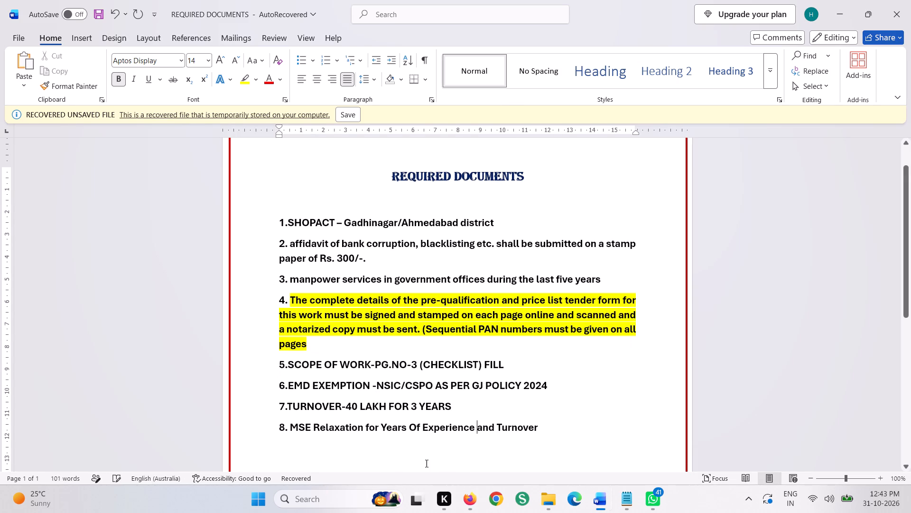
Extend item 8 with "& Startup" after MSE, copied from the bid document, and "- YES" at its end.
key("alt+Tab")
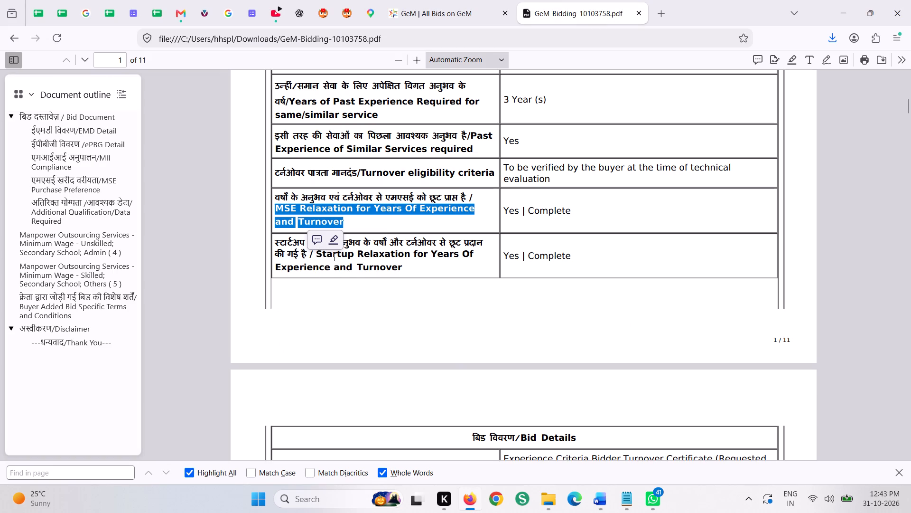
double_click(333, 257)
key("ctrl+c")
key("alt+Tab")
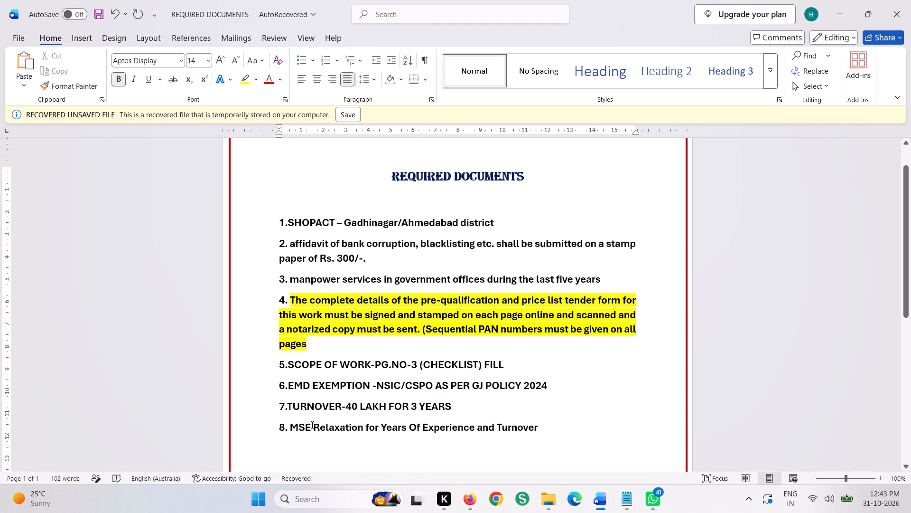
left_click(312, 425)
type("&")
key("space")
key("ctrl+v")
key("alt+Tab")
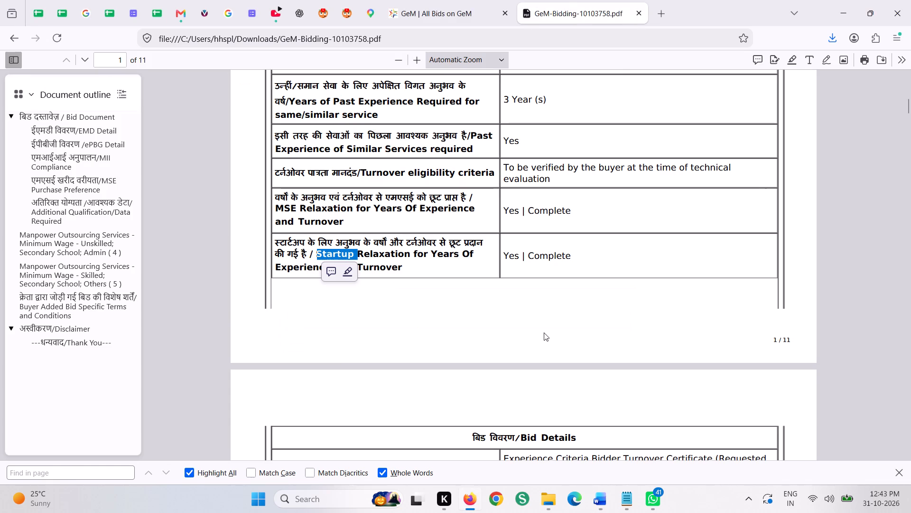
key("alt+Tab")
left_click(339, 142)
left_click(586, 427)
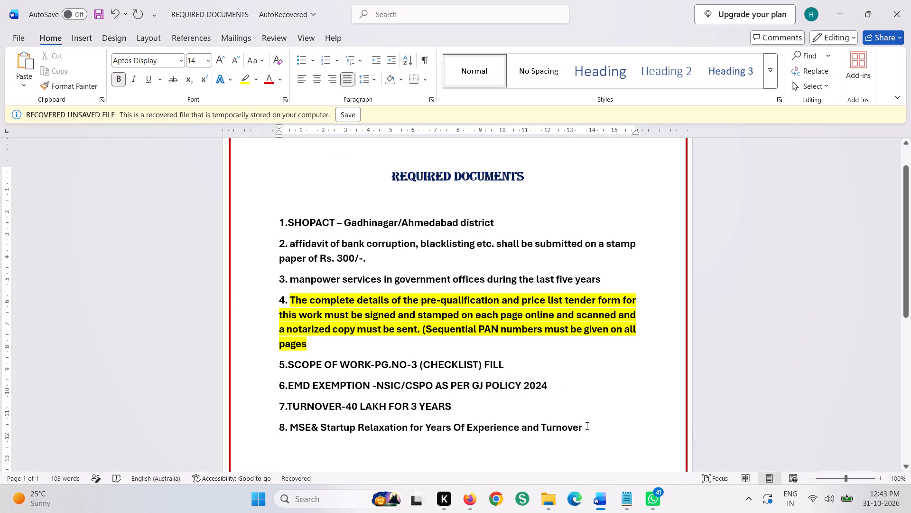
type("- YES")
key("space")
Add item 9, "Type of Bid– Two Packet Bid", to the Word list using the label and value from the bid document.
key("alt+Tab")
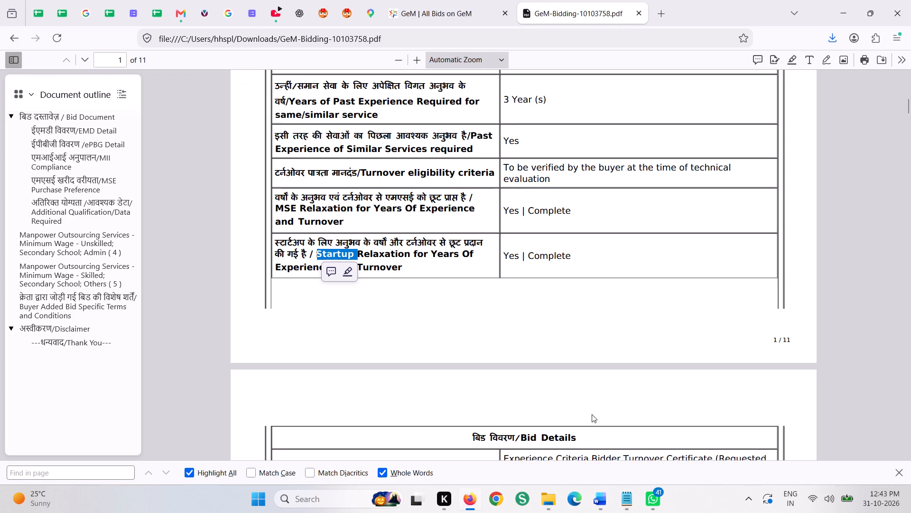
scroll(592, 414, "down", 1)
scroll(521, 295, "down", 1)
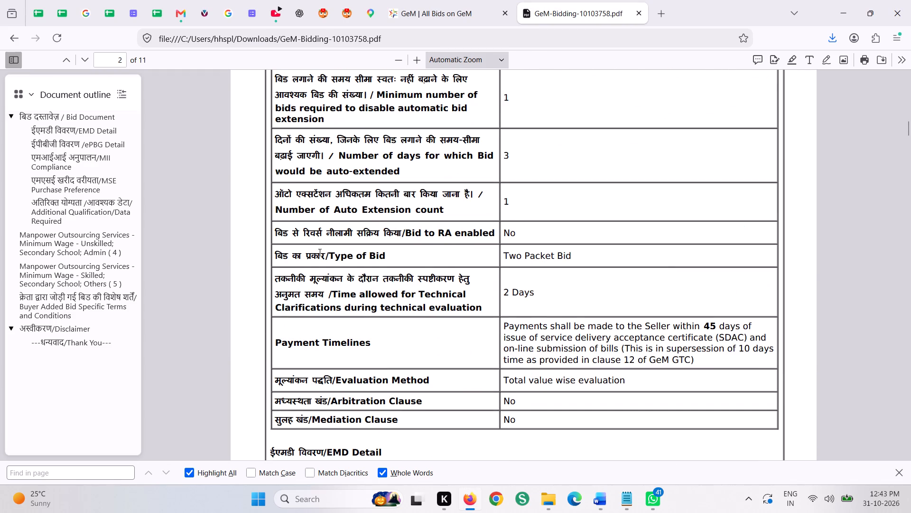
left_click(332, 257)
left_click_drag(332, 257, 398, 258)
key("ctrl+c")
key("ctrl+c")
key("alt+Tab")
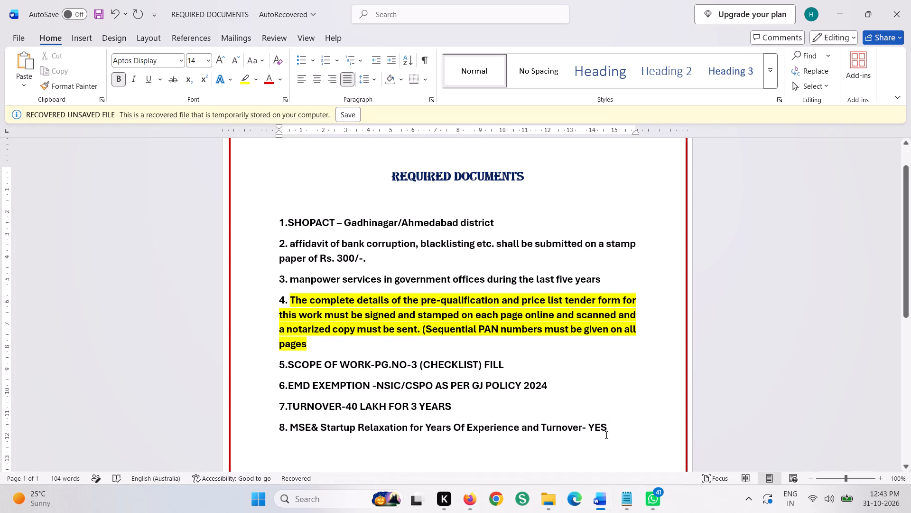
key("Return")
type("9.")
key("ctrl+v")
key("ctrl+minus")
key("alt+Tab")
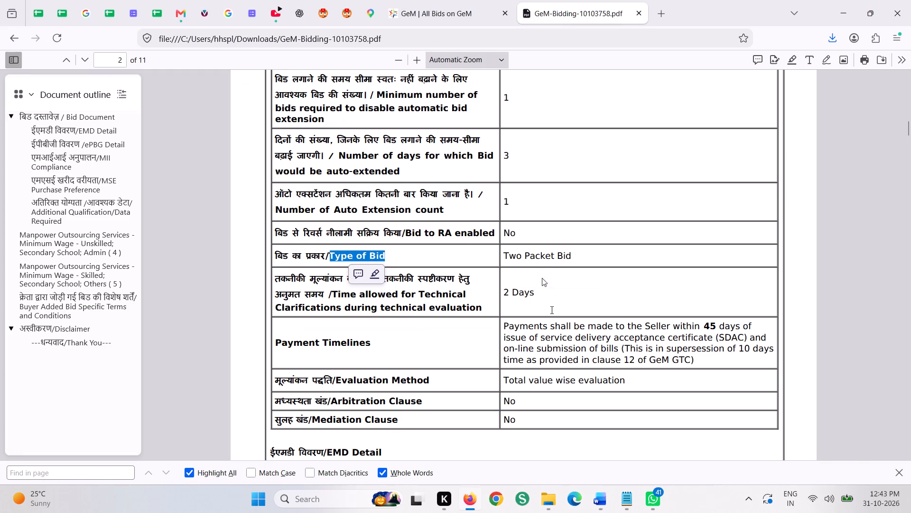
triple_click(541, 255)
key("ctrl+c")
key("ctrl+c")
key("alt+Tab")
key("ctrl+v")
key("Return")
Copy the "Past Project Experience" heading from the bid's buyer added terms and add it to the Word list as item 10.
key("alt+Tab")
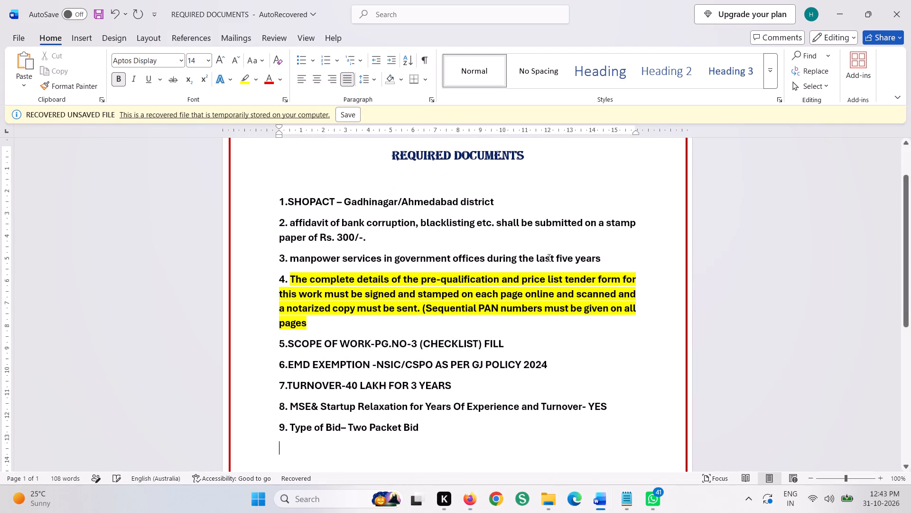
scroll(545, 257, "down", 1)
scroll(479, 284, "down", 7)
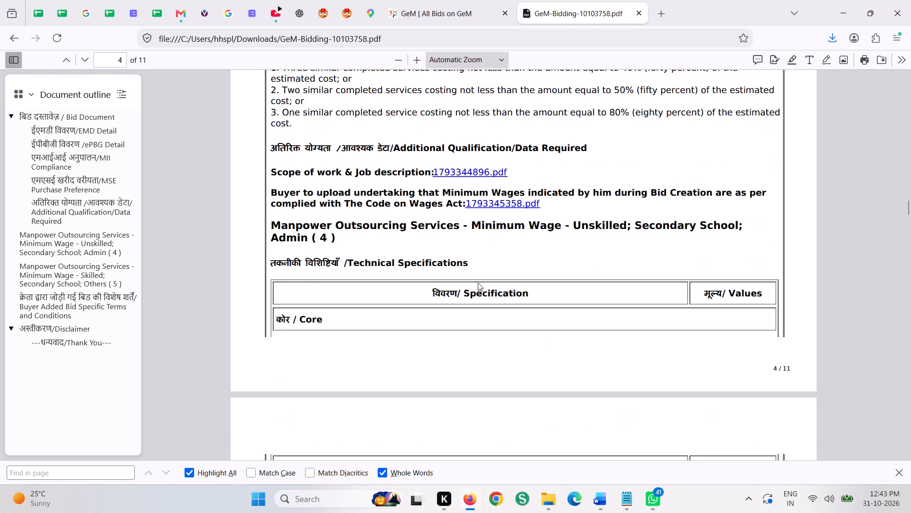
scroll(477, 276, "down", 15)
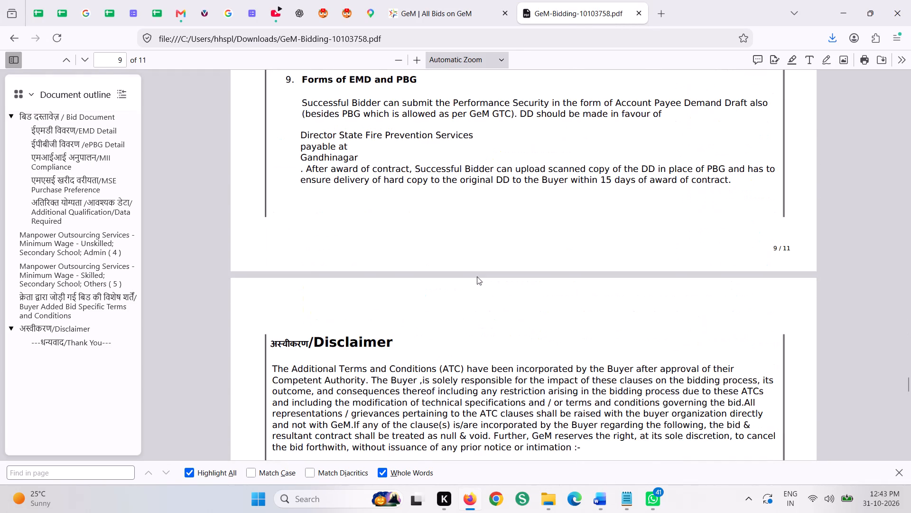
scroll(476, 276, "up", 2)
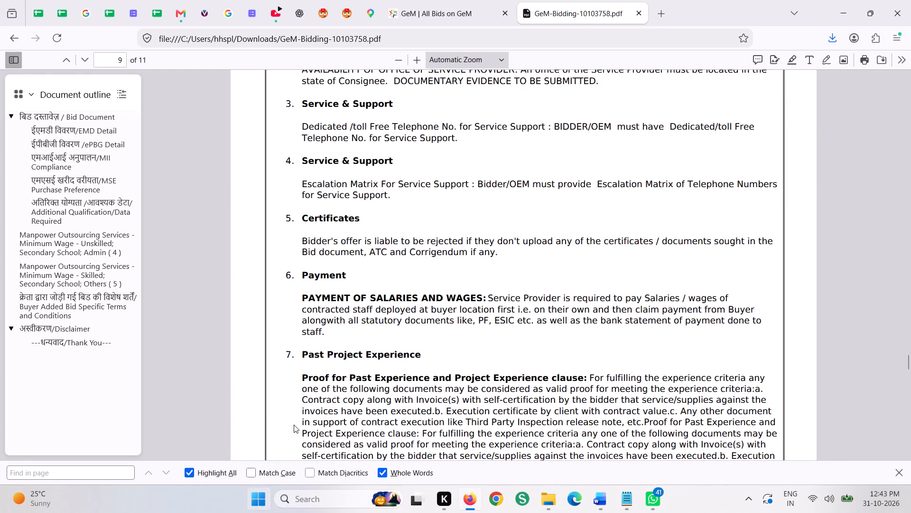
left_click(306, 354)
left_click_drag(306, 354, 400, 349)
key("ctrl+c")
key("ctrl+c")
scroll(400, 349, "up", 1)
scroll(452, 342, "up", 1)
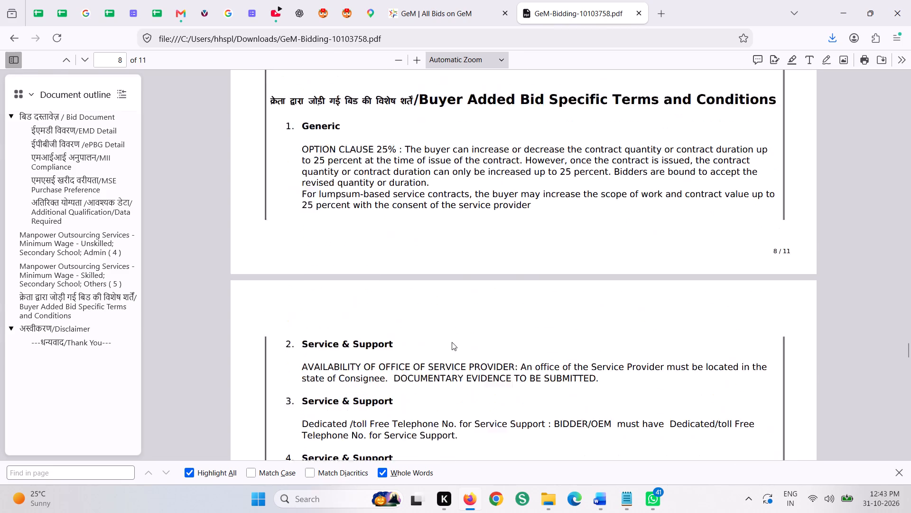
key("alt+Tab")
type("10.")
key("ctrl+v")
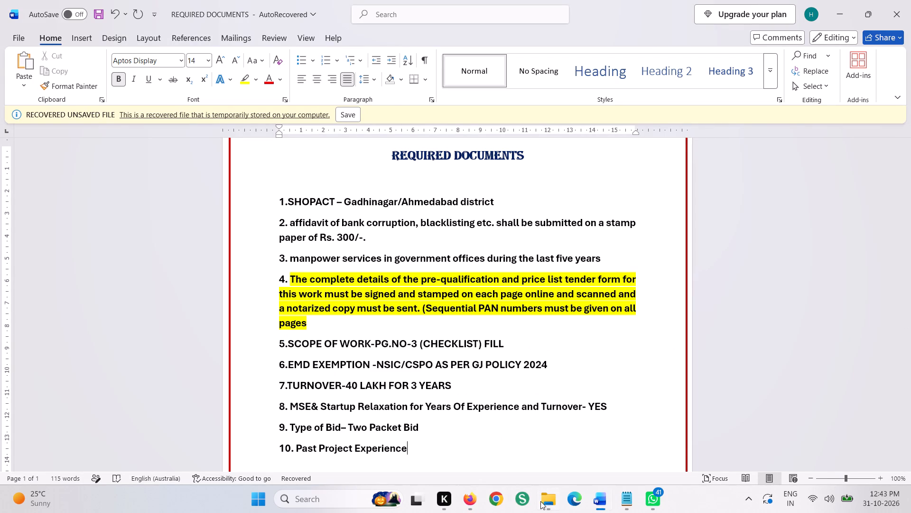
Export the Word list as a PDF named REQUIRED DOCUMENTS into DEV1's GEM2026B8220175 folder and close the published PDF.
left_click(542, 501)
left_click(542, 486)
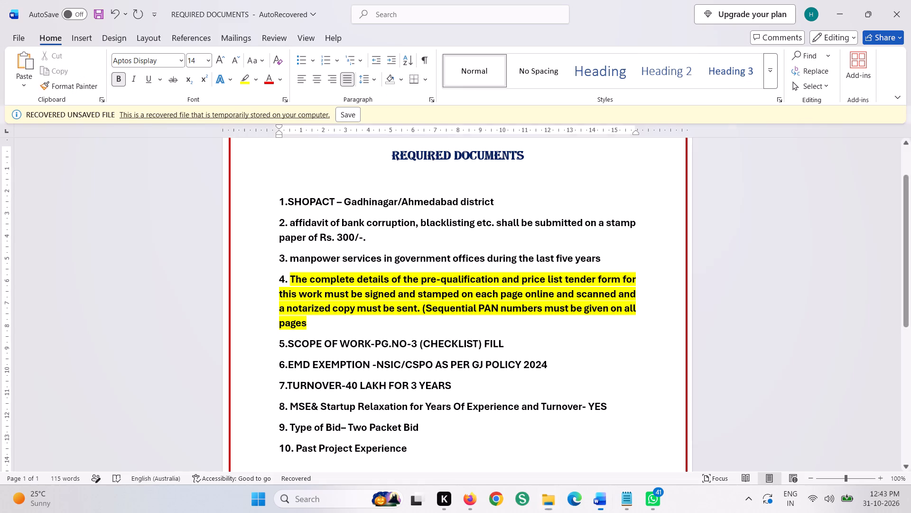
left_click(12, 35)
left_click(52, 271)
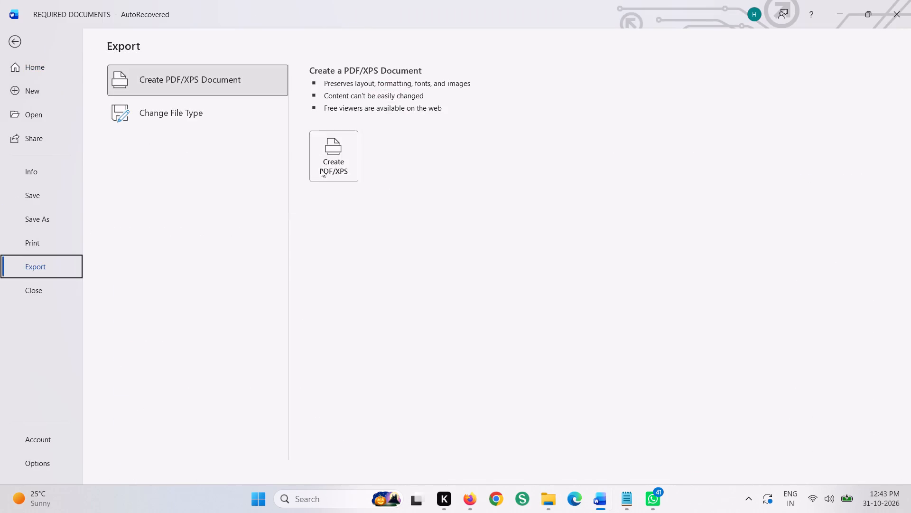
left_click(321, 169)
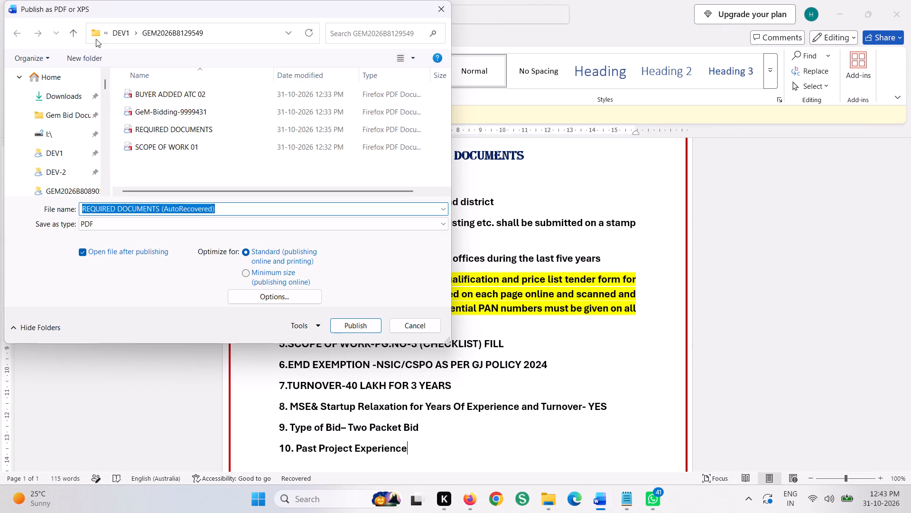
left_click(68, 23)
scroll(167, 114, "up", 5)
left_click(74, 39)
scroll(191, 113, "up", 5)
double_click(186, 95)
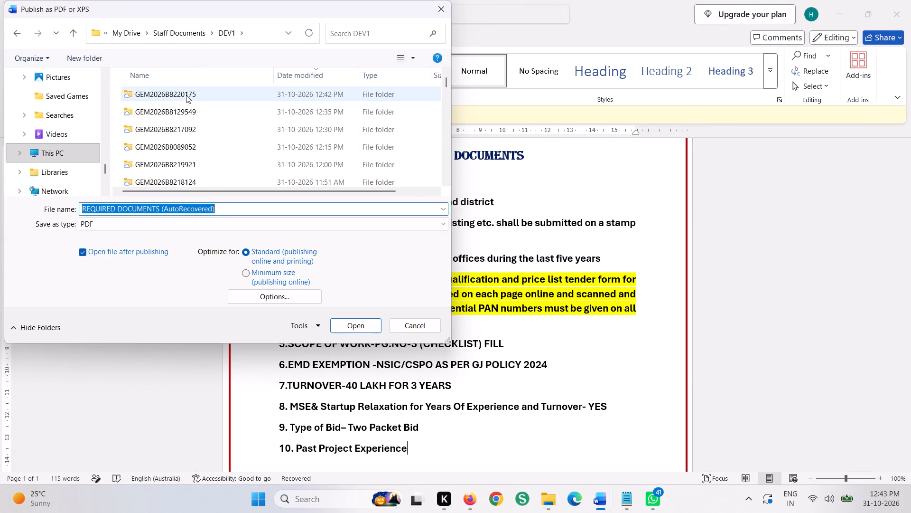
double_click(236, 212)
key("BackSpace")
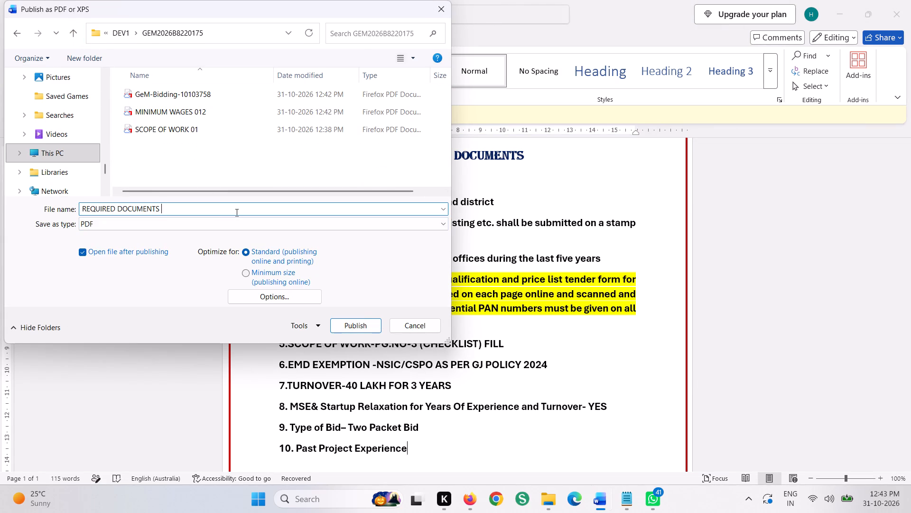
key("Return")
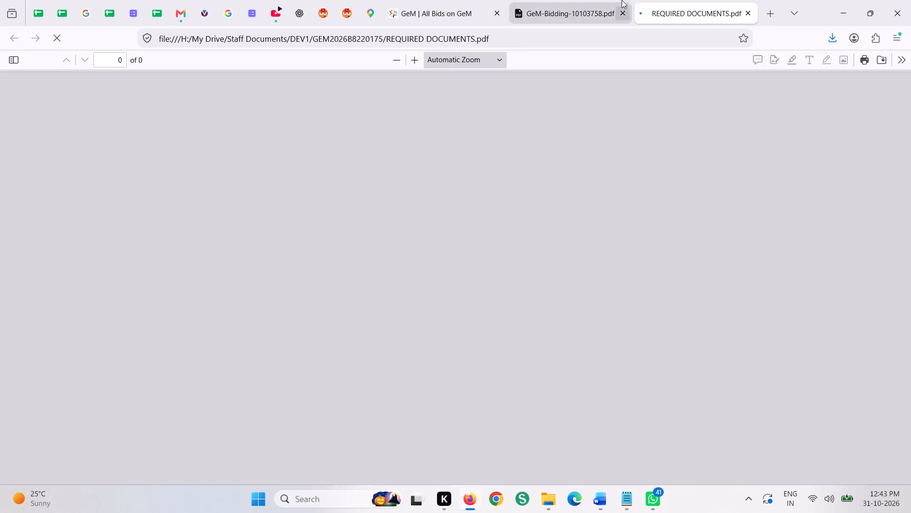
left_click(686, 0)
left_click(753, 11)
Copy the Drive link of DEV1's GEM2026B8220175 folder and insert it as a file chip in bid GEM/2026/B/8220175's Other Comment cell.
left_click(547, 506)
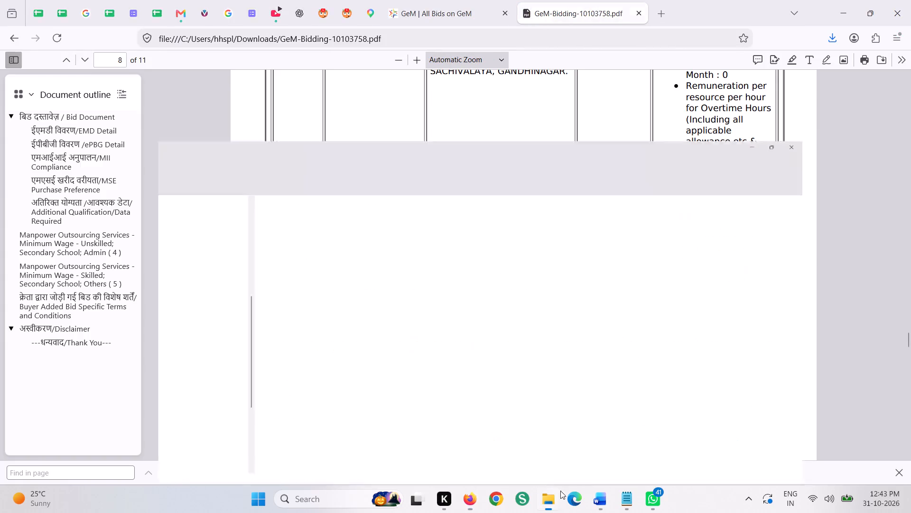
left_click(209, 128)
left_click(208, 135)
left_click(209, 152)
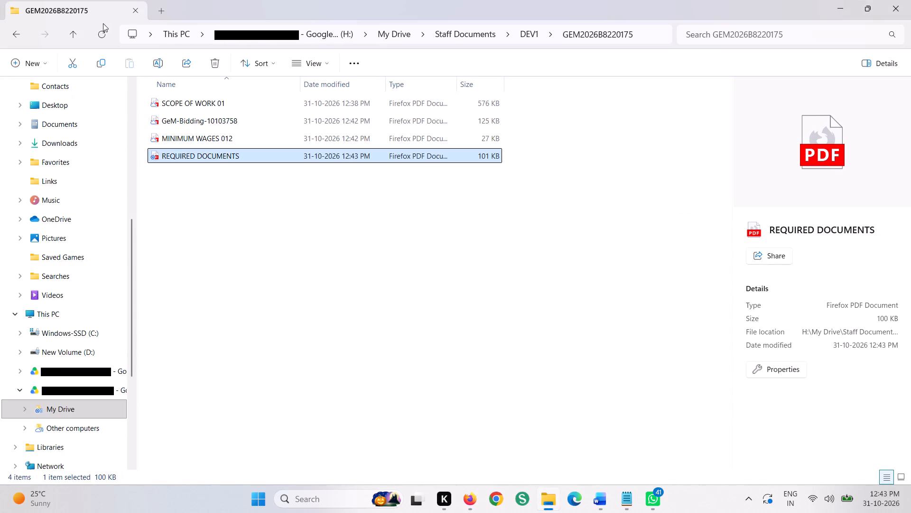
left_click(75, 33)
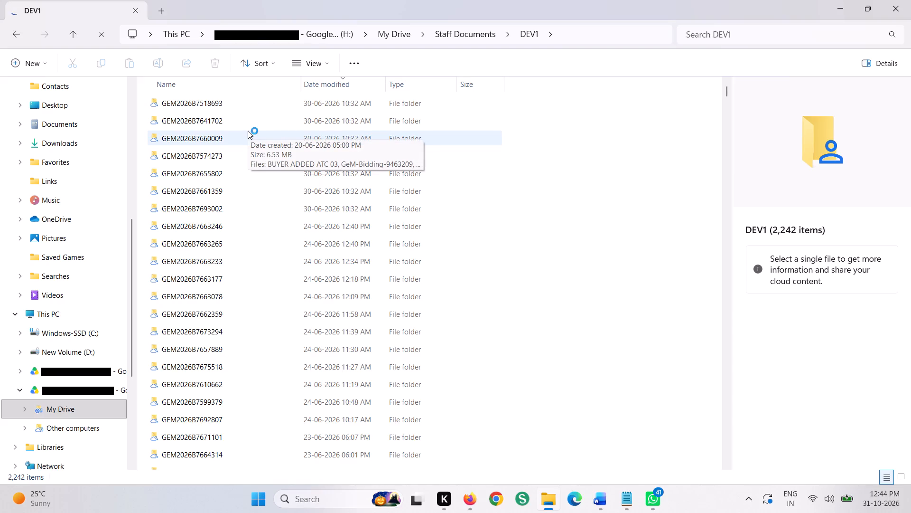
scroll(201, 119, "up", 2)
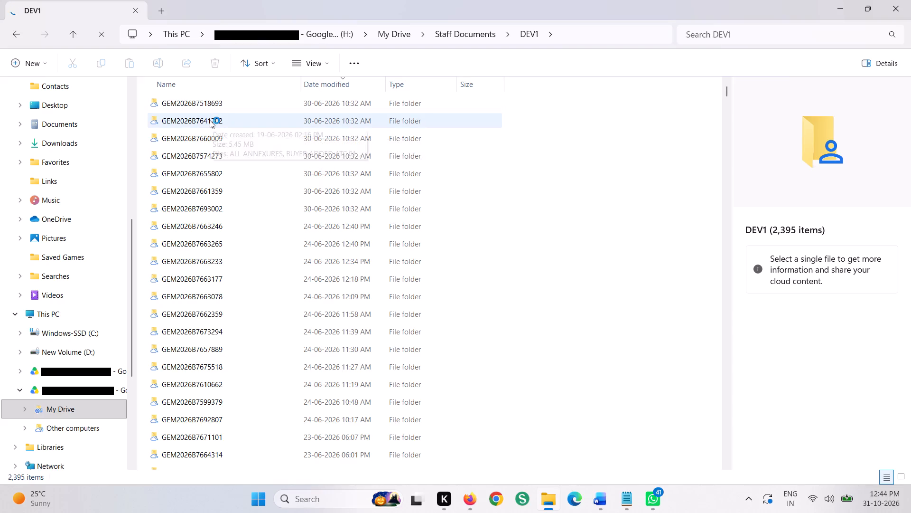
scroll(223, 105, "up", 1)
right_click(221, 101)
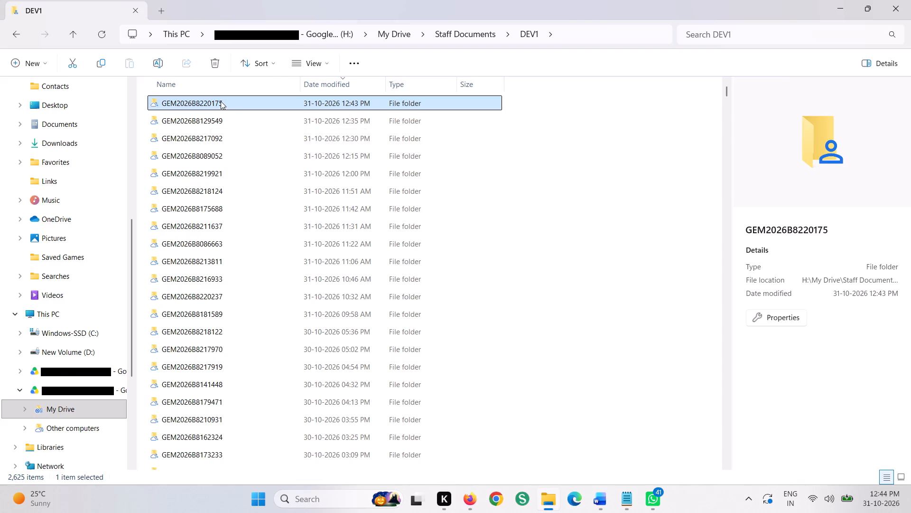
left_click(257, 327)
left_click(255, 220)
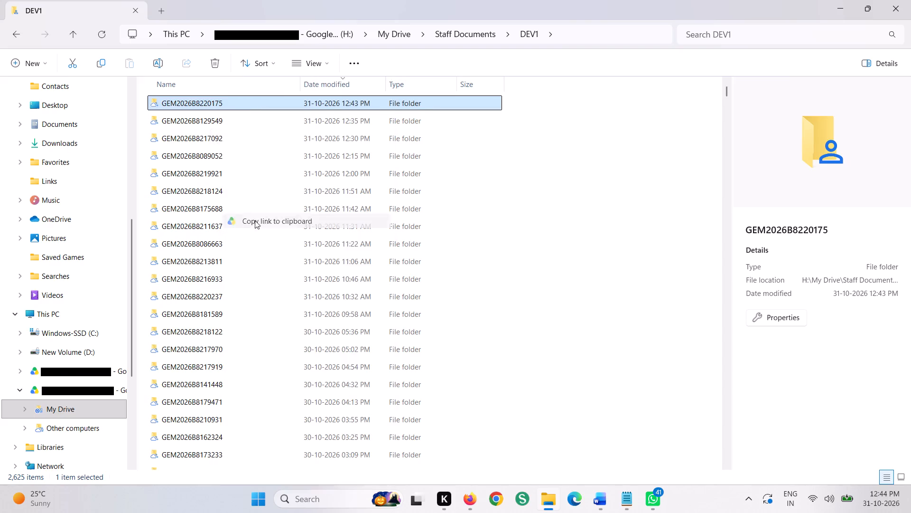
left_click(467, 500)
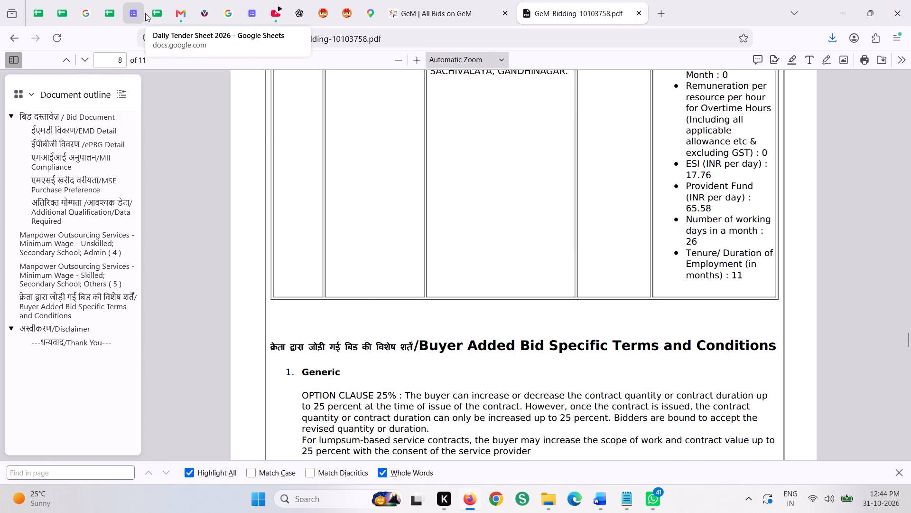
left_click(152, 12)
double_click(593, 254)
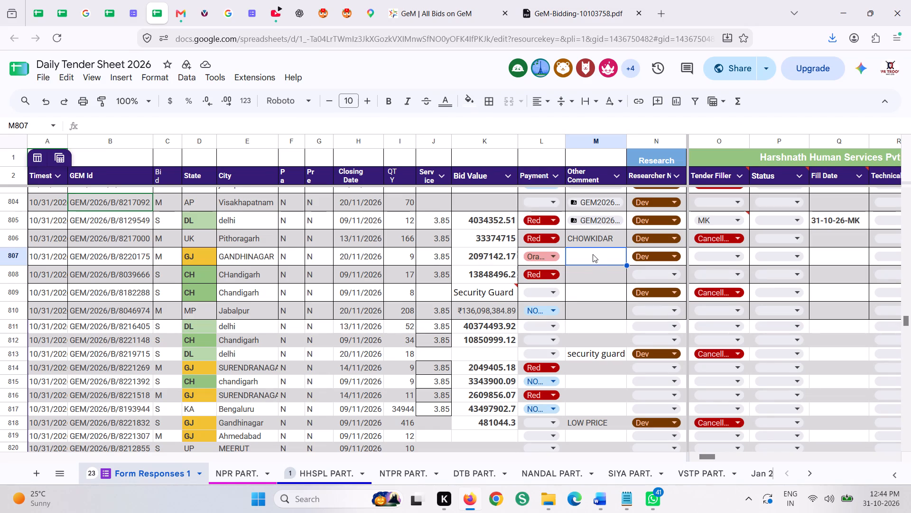
key("ctrl+v")
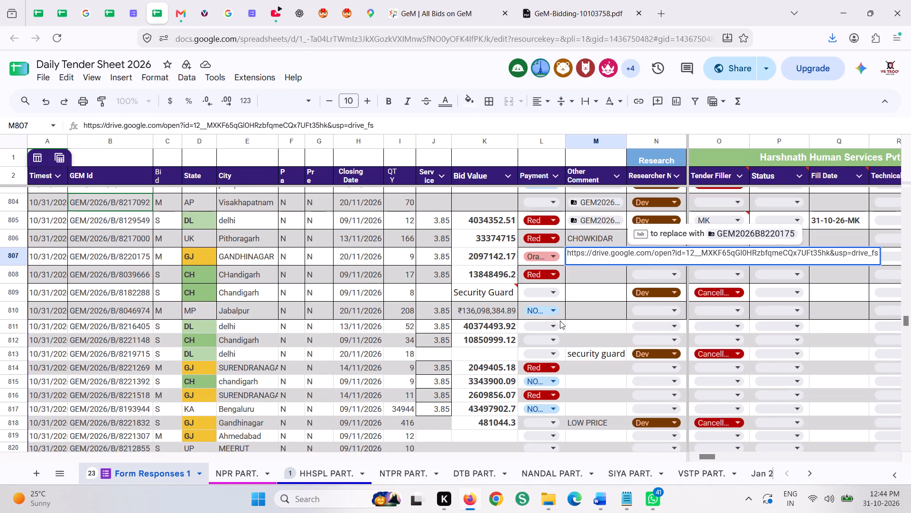
key("Tab")
left_click(419, 284)
Set the researcher name for bid GEM/2026/B/8039666 in the Daily Tender Sheet to Dev.
left_click(650, 273)
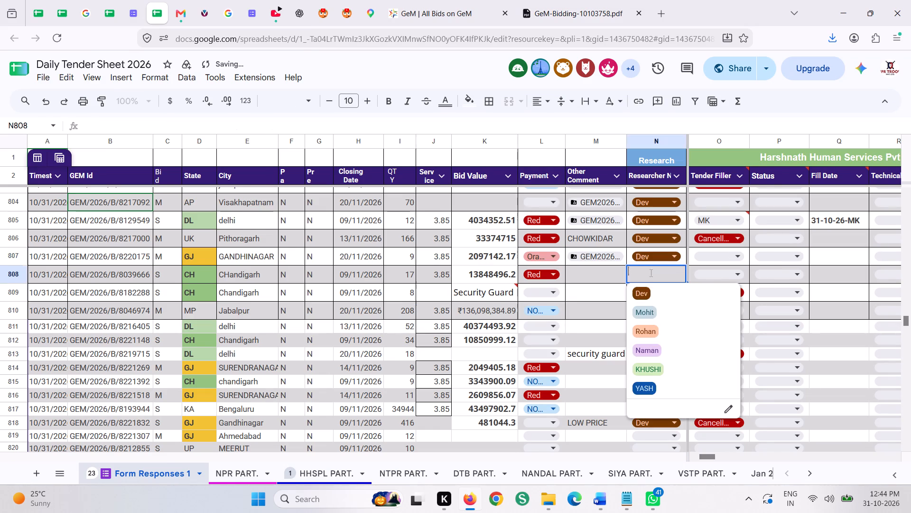
left_click(645, 292)
Copy the GeM ID GEM/2026/B/8039666 from its Daily Tender Sheet row and return to that row's Other Comment cell.
left_click(588, 275)
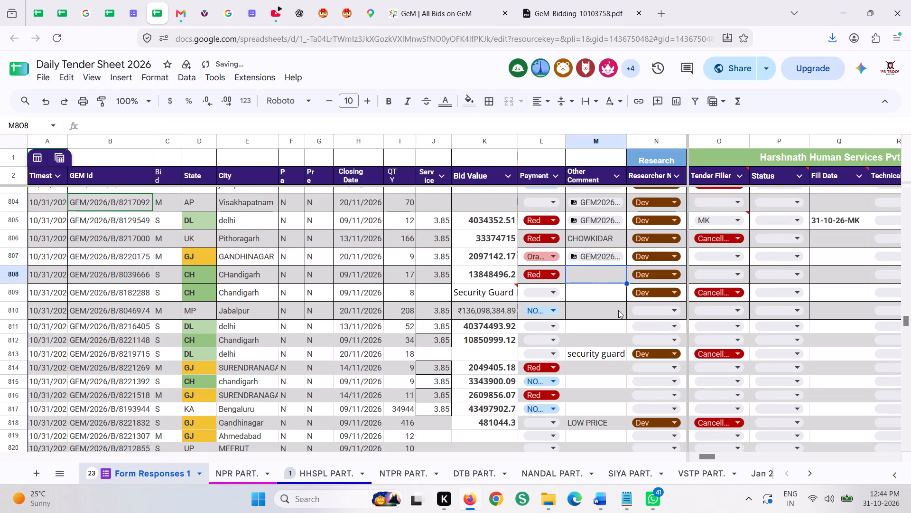
key("Left")
key("Left")
key("Left")
key("Left")
key("Left")
key("Left")
key("Left")
key("Left")
key("Left")
key("Left")
key("Left")
key("Left")
key("Left")
key("Left")
key("Left")
key("Left")
key("Right")
key("ctrl+c")
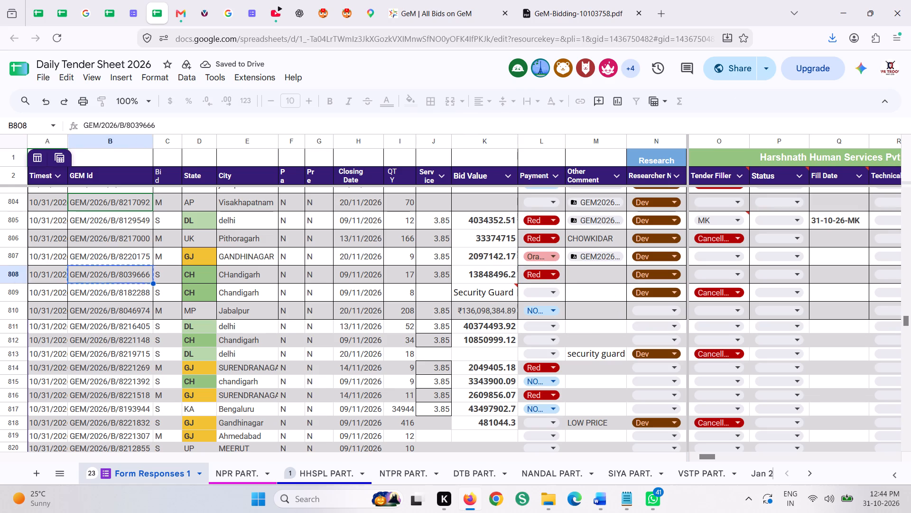
key("Right")
key("Right")
key("Right")
key("Right")
key("Right")
key("Right")
key("Right")
key("Right")
key("Right")
key("Right")
key("Right")
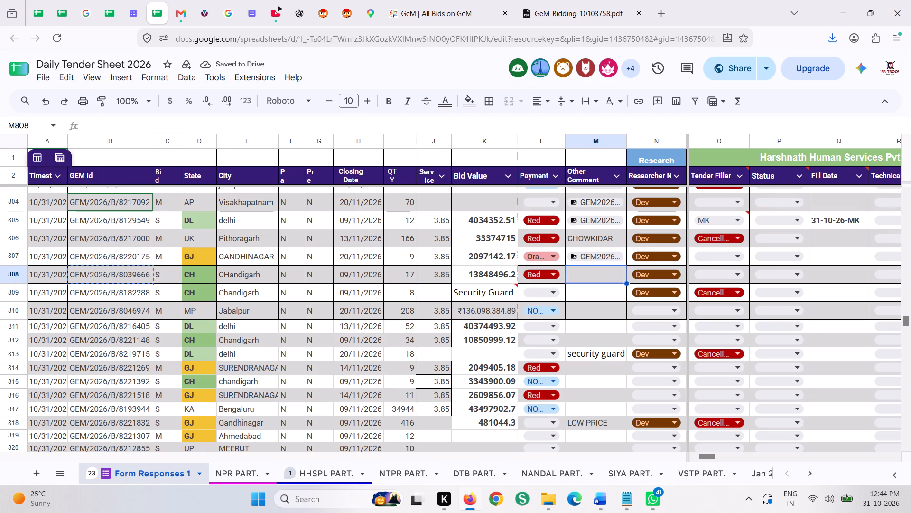
Close the previous bid's PDF, search the GeM bid listing for GEM/2026/B/8039666 and open its bid document.
left_click(579, 0)
left_click(643, 16)
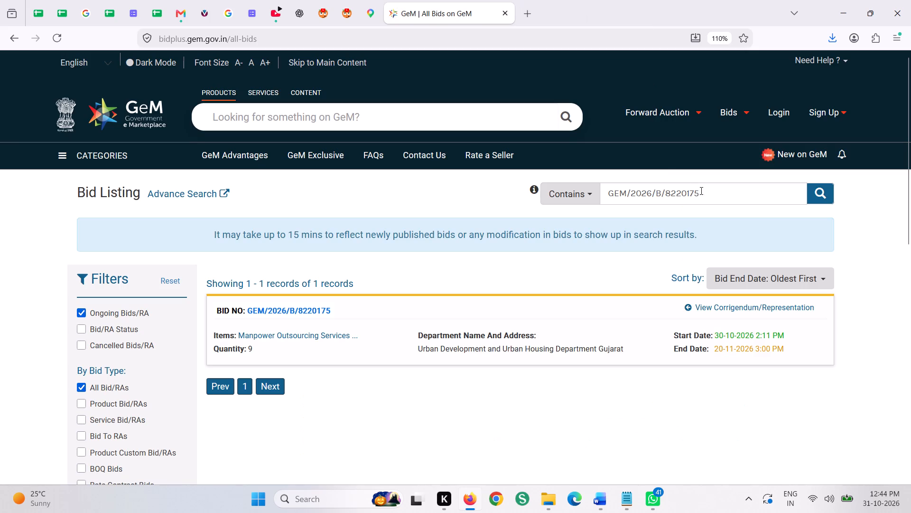
left_click_drag(703, 192, 587, 188)
key("ctrl+v")
key("Return")
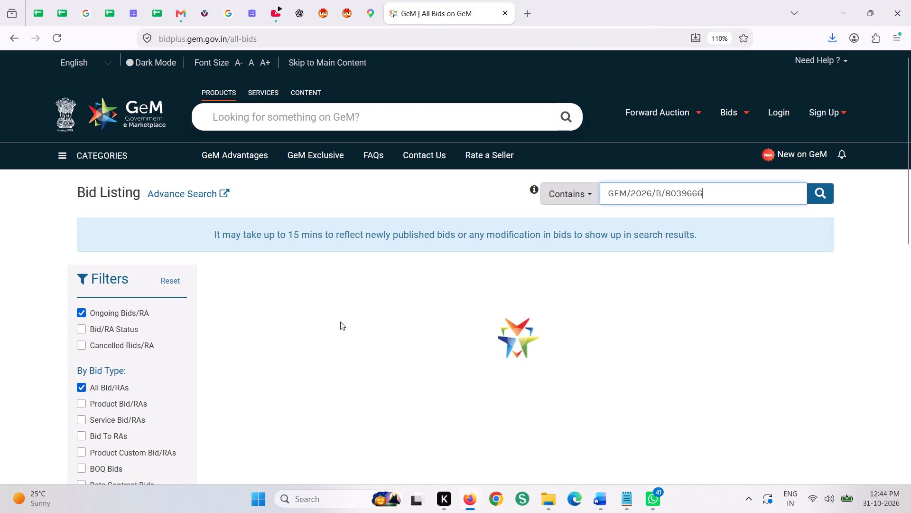
left_click(315, 314)
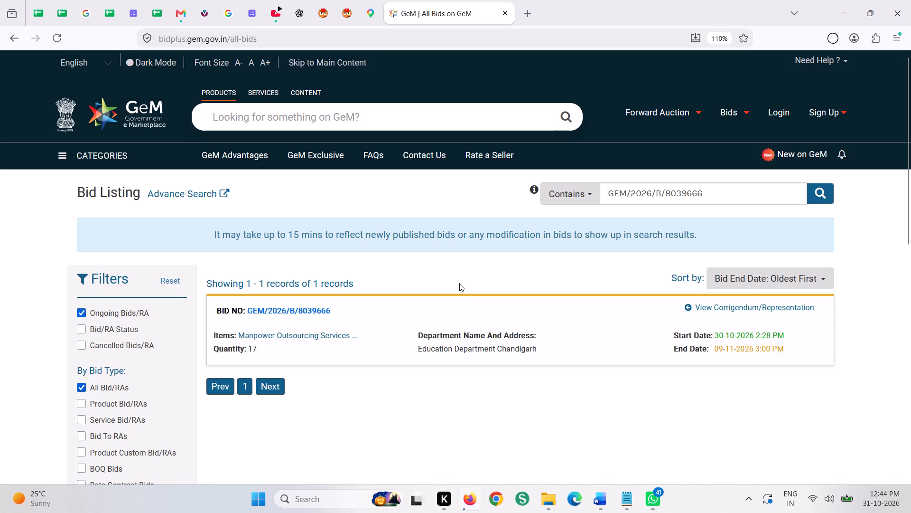
Search the bid document for SECURITY and go through the matches.
left_click(324, 252)
scroll(485, 288, "down", 1)
left_click(634, 257)
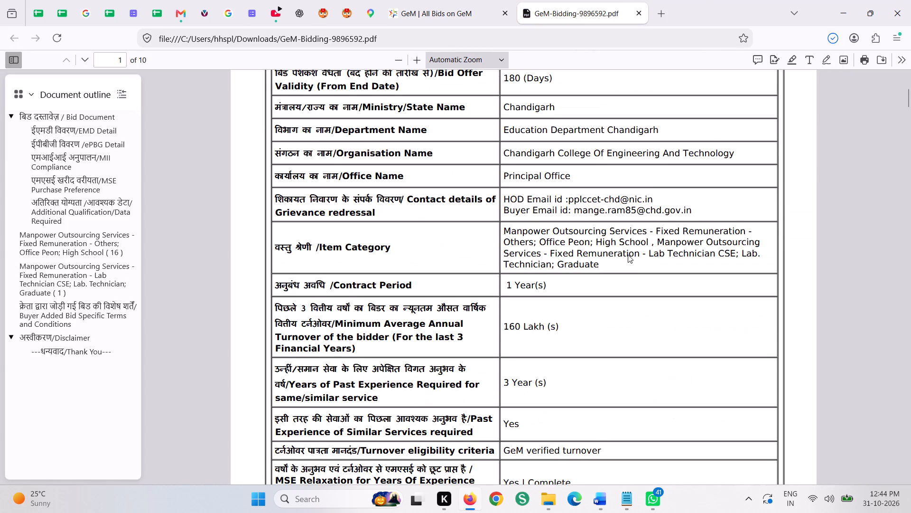
key("ctrl+f")
key("s")
key("e")
key("c")
type("URITY")
key("Return")
key("Return")
key("Return")
key("Return")
key("Return")
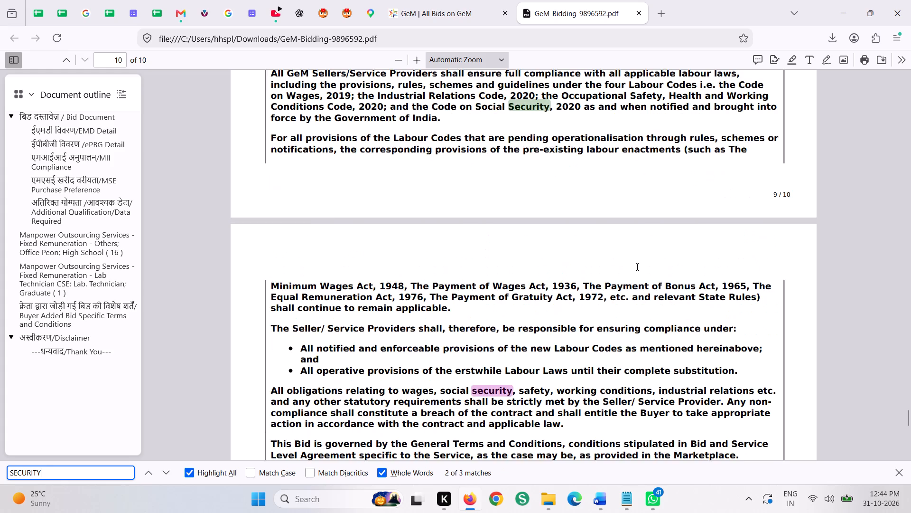
Search the bid document for WATCH and CHOWKIDAR, clearing the search text at the end.
key("BackSpace")
key("BackSpace")
key("BackSpace")
key("BackSpace")
key("BackSpace")
key("BackSpace")
key("BackSpace")
key("BackSpace")
key("BackSpace")
key("BackSpace")
type("WATCH")
key("BackSpace")
key("BackSpace")
key("BackSpace")
key("BackSpace")
key("BackSpace")
key("BackSpace")
key("BackSpace")
type("CHOWKIDAR")
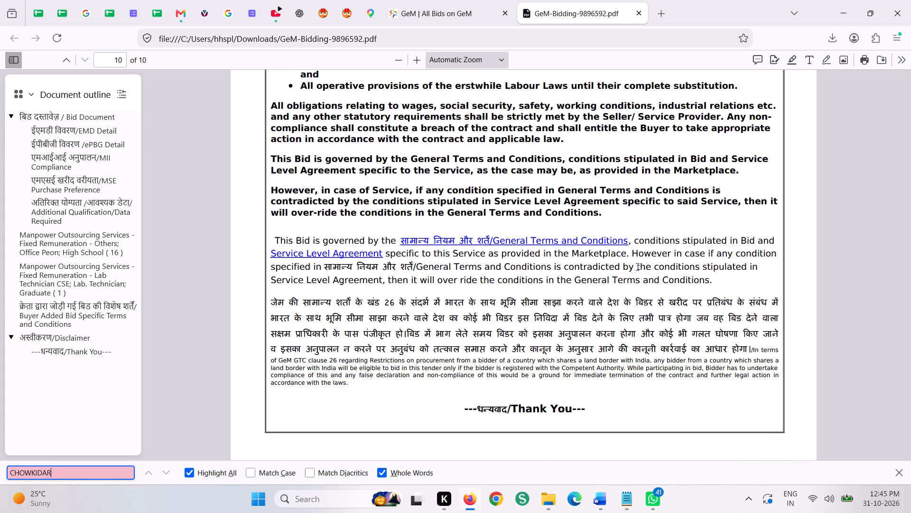
key("BackSpace")
key("BackSpace")
key("BackSpace")
key("BackSpace")
key("BackSpace")
key("BackSpace")
key("BackSpace")
key("BackSpace")
key("BackSpace")
key("BackSpace")
key("BackSpace")
key("BackSpace")
key("BackSpace")
key("BackSpace")
Examine the technical specifications of the manpower profiles in the bid document.
scroll(636, 266, "up", 8)
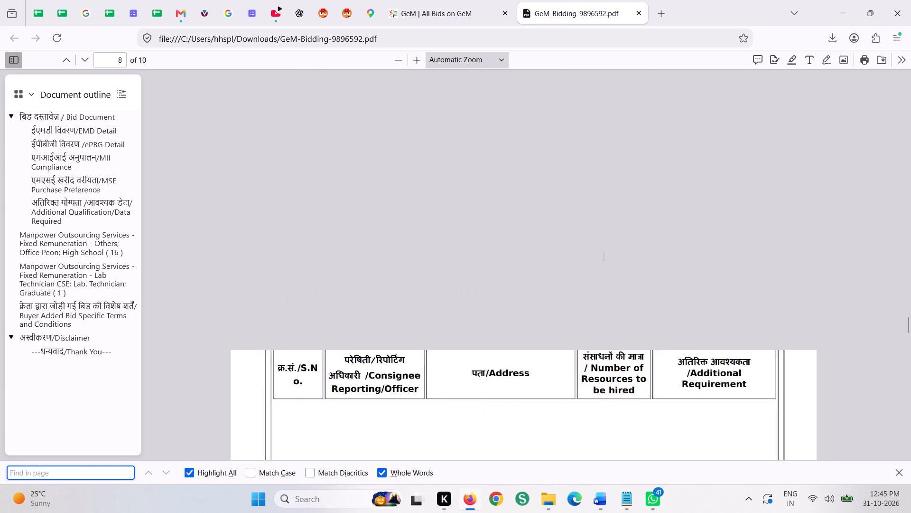
scroll(603, 255, "up", 8)
scroll(578, 224, "up", 1)
scroll(503, 229, "down", 1)
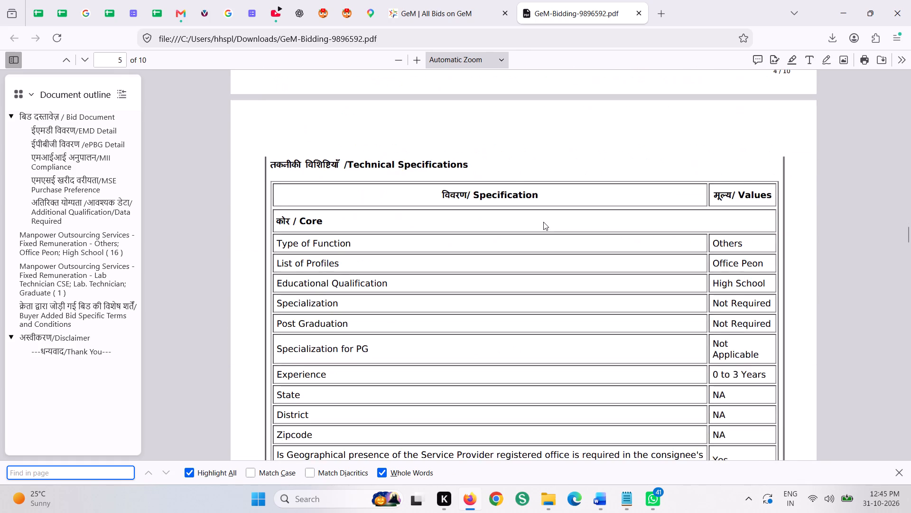
scroll(543, 222, "down", 1)
scroll(625, 115, "up", 1)
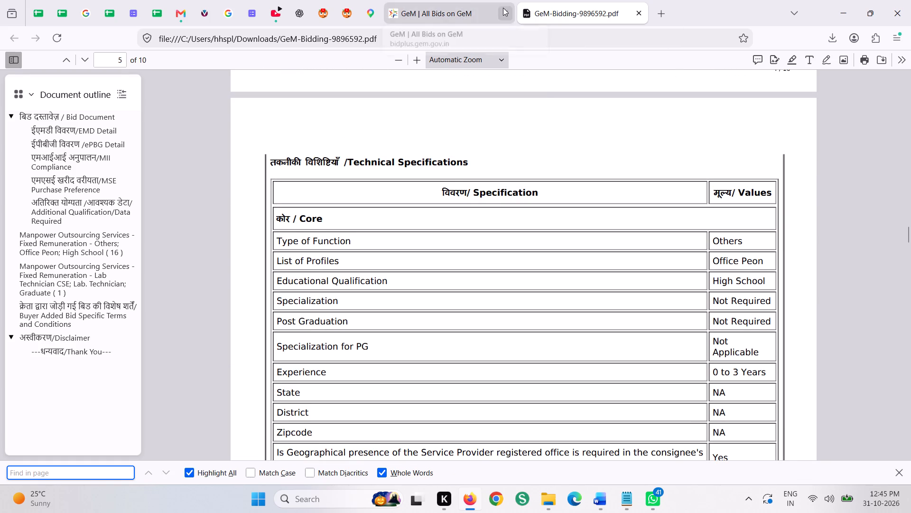
left_click(467, 0)
left_click(562, 0)
Create a folder in DEV1 named GEM2026B8039666, using the copied GeM ID.
left_click(539, 496)
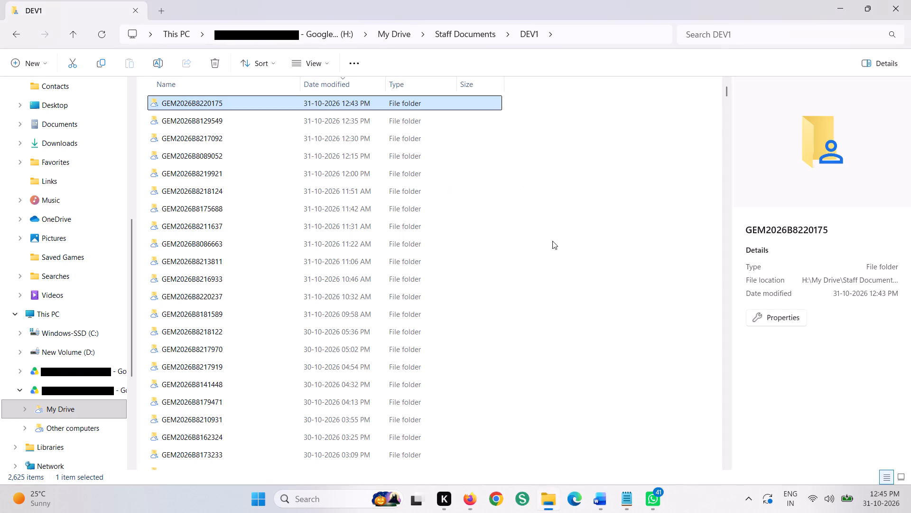
right_click(547, 198)
left_click(592, 290)
left_click(759, 103)
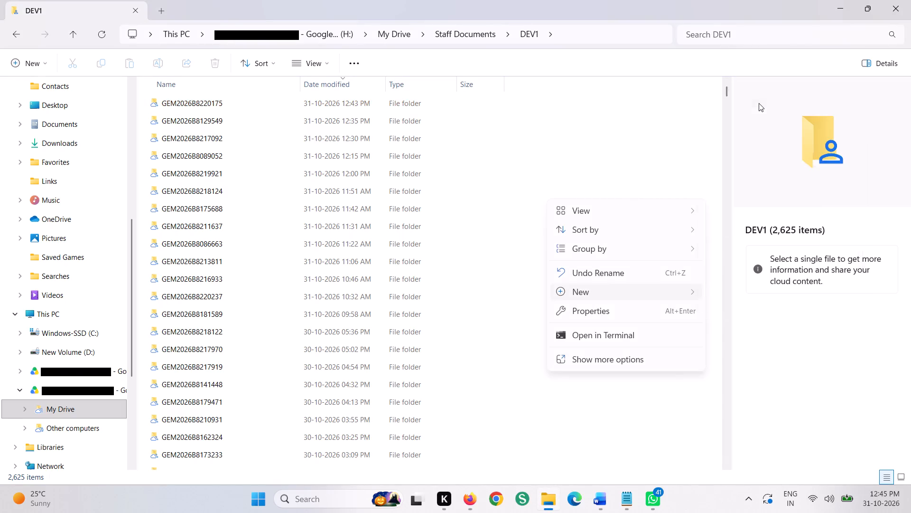
key("ctrl+v")
key("Return")
triple_click(223, 461)
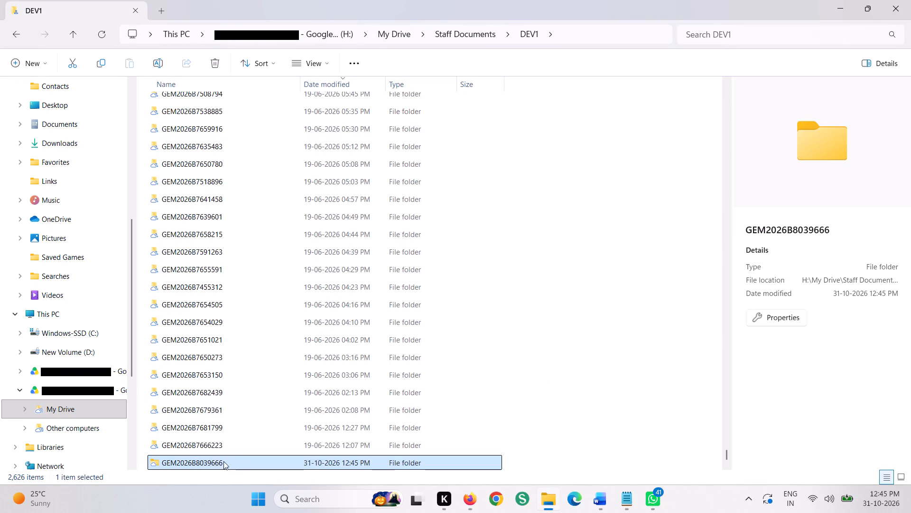
Save the bid document as GeM-Bidding-9896592 in DEV1's GEM2026B8039666 folder.
left_click(468, 494)
scroll(495, 321, "up", 3)
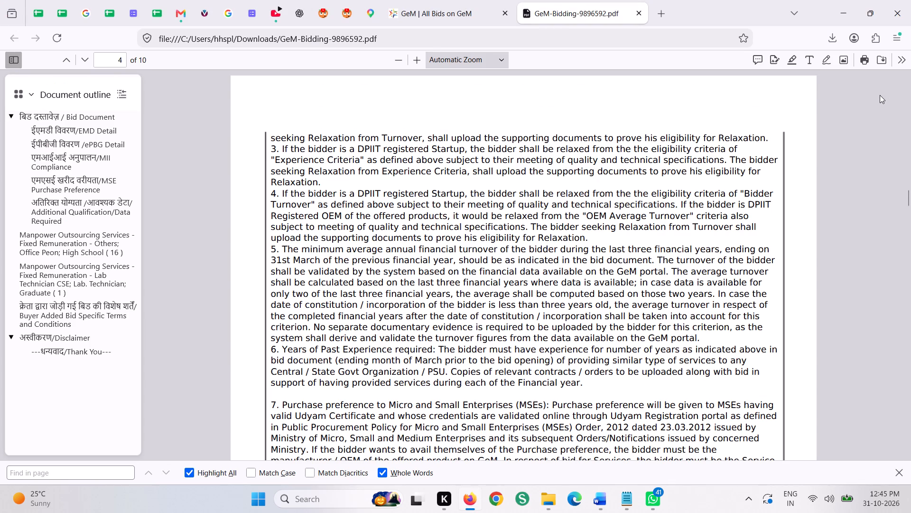
left_click(885, 58)
scroll(381, 172, "up", 6)
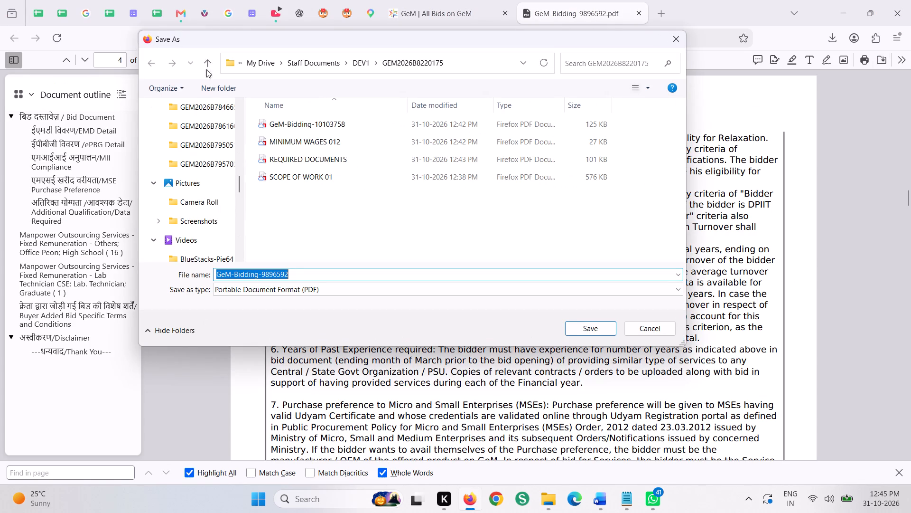
left_click(203, 63)
scroll(311, 146, "up", 5)
double_click(325, 123)
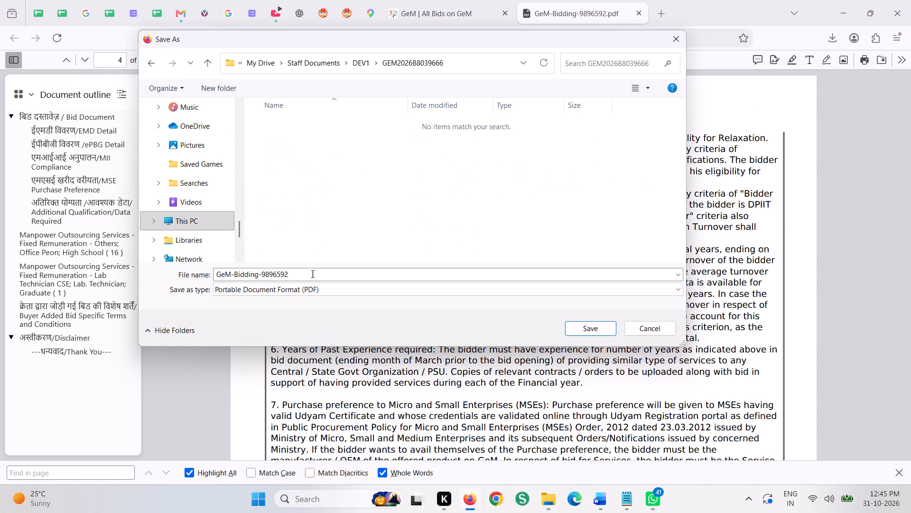
left_click(312, 274)
left_click(584, 325)
Open the buyer uploaded ATC document linked under Buyer Added Bid Specific ATC in the bid document.
scroll(603, 311, "down", 6)
scroll(496, 247, "down", 2)
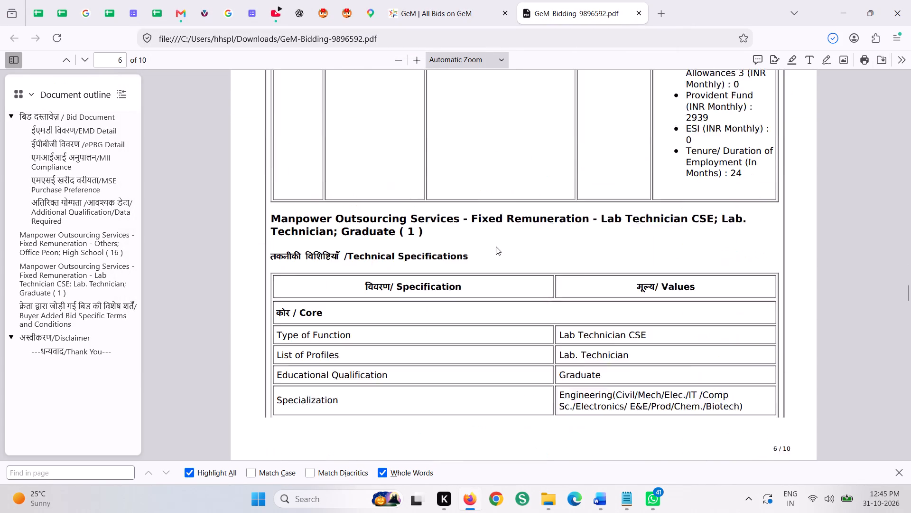
scroll(487, 228, "up", 1)
scroll(509, 225, "down", 13)
scroll(502, 236, "up", 3)
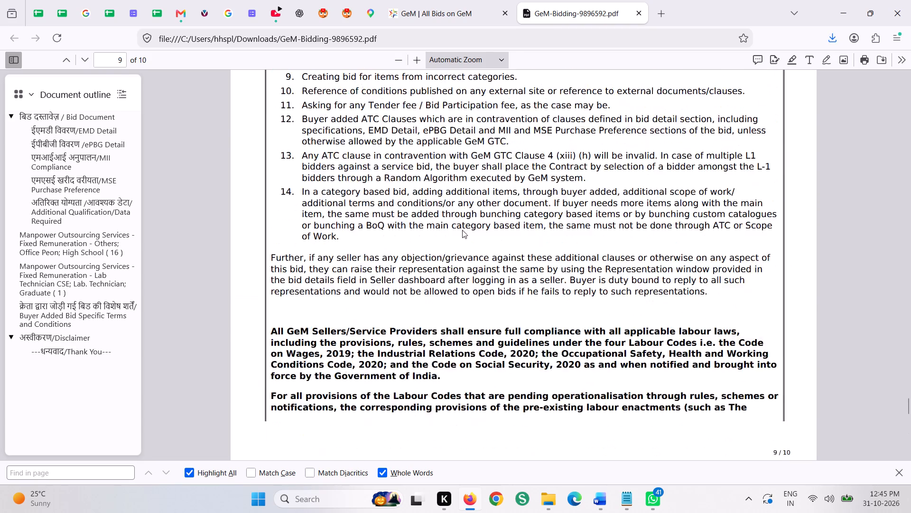
scroll(462, 230, "up", 2)
left_click(483, 100)
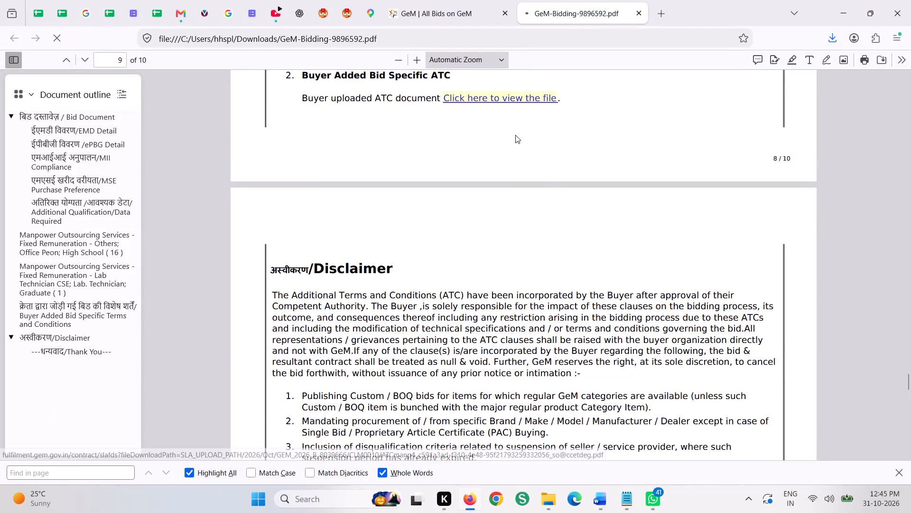
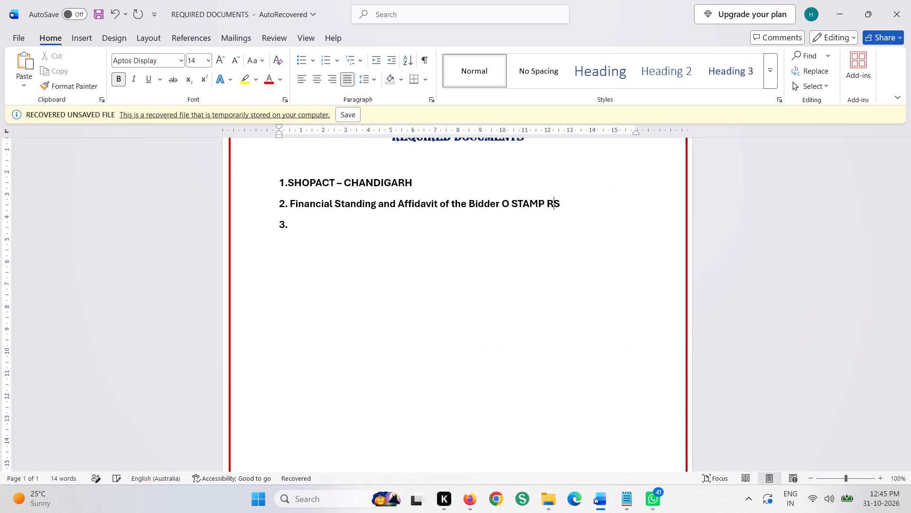
Complete the stamp amount in item 2 of the required documents list as RS..100 and delete the space between O and STAMP.
type("..100")
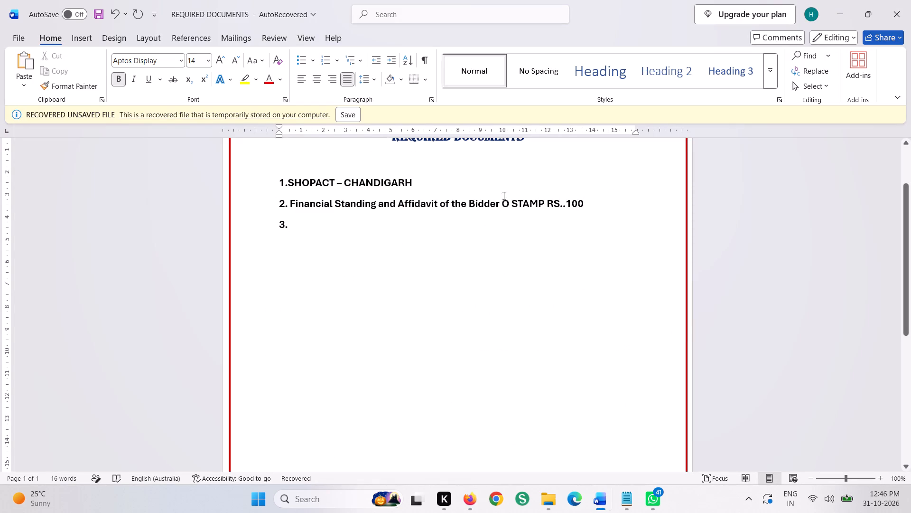
left_click(512, 203)
key("BackSpace")
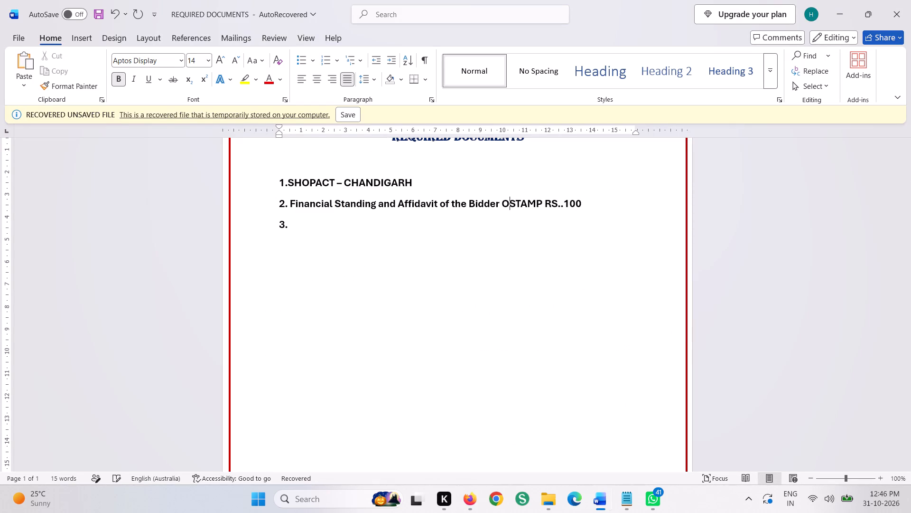
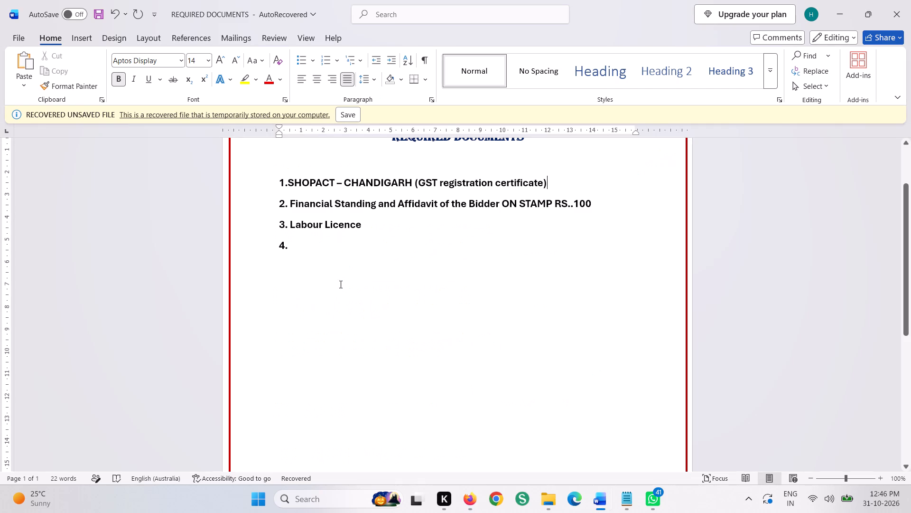
Fill in item 4 of the required documents list as Turnover-160 LAKH FOR 3 YEARS.
left_click(346, 254)
key("ctrl+v")
key("minus")
key("alt+Tab")
key("alt+Tab")
type("160 LAKH FOR 3 YEARS")
key("space")
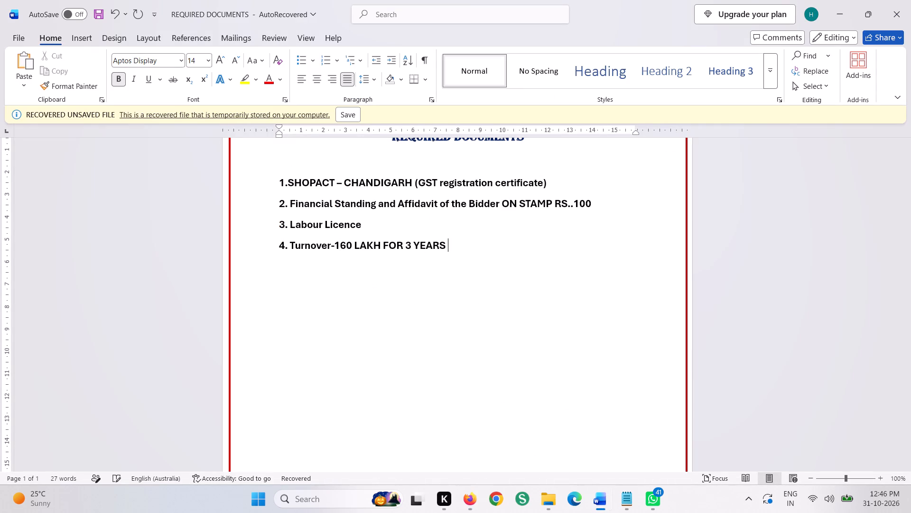
Add item 5 reading MSE Relaxation for Years Of Experience and Turnover- YES, copying the criterion's wording from the bid PDF.
key("Return")
type("5.")
key("alt+Tab")
scroll(348, 253, "down", 1)
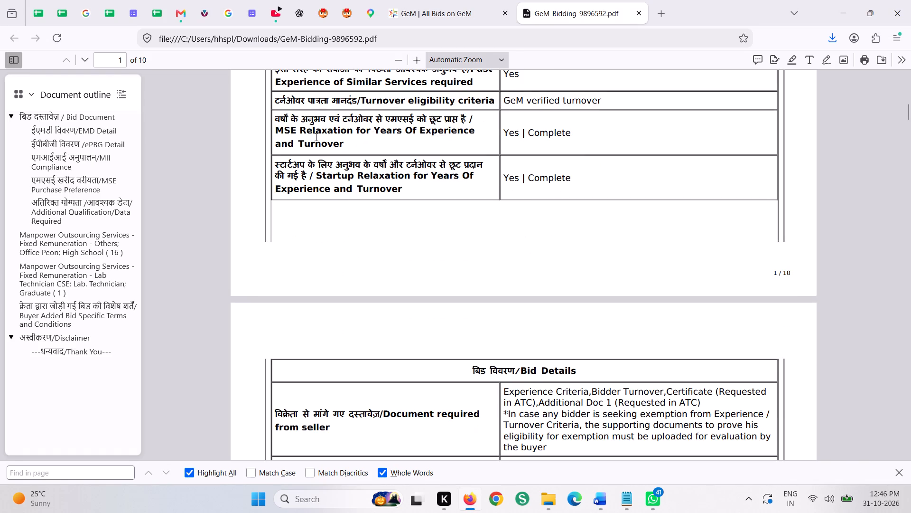
left_click(281, 128)
left_click_drag(281, 128, 350, 138)
key("ctrl+c")
key("ctrl+c")
key("alt+Tab")
key("ctrl+v")
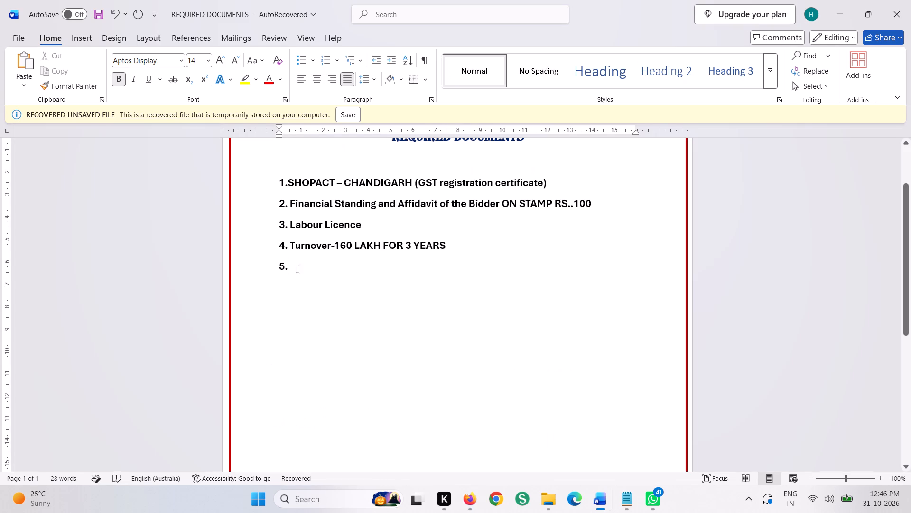
left_click(279, 283)
key("BackSpace")
key("space")
key("alt+Tab")
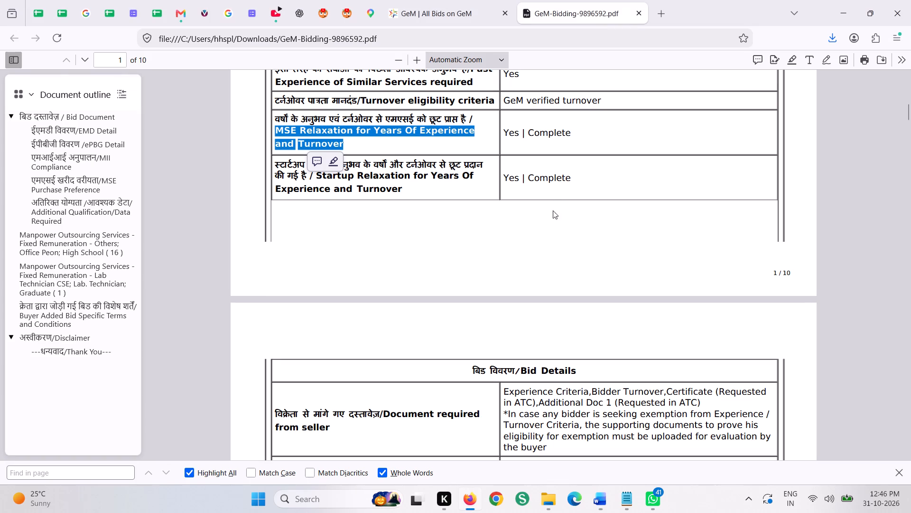
key("alt+Tab")
left_click(554, 261)
type("- YES")
key("space")
Insert "& Startup" after MSE in item 5, copying the word Startup from the bid PDF.
key("alt+Tab")
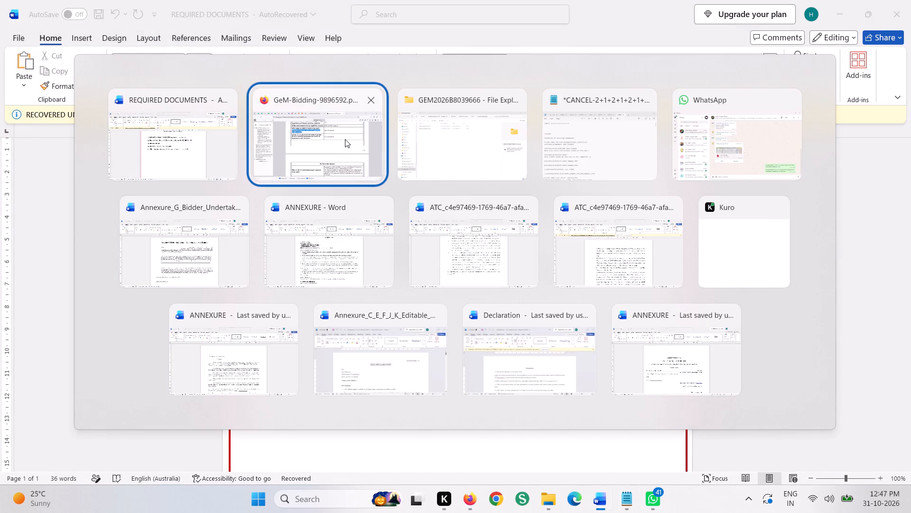
left_click(345, 139)
double_click(335, 177)
key("ctrl+c")
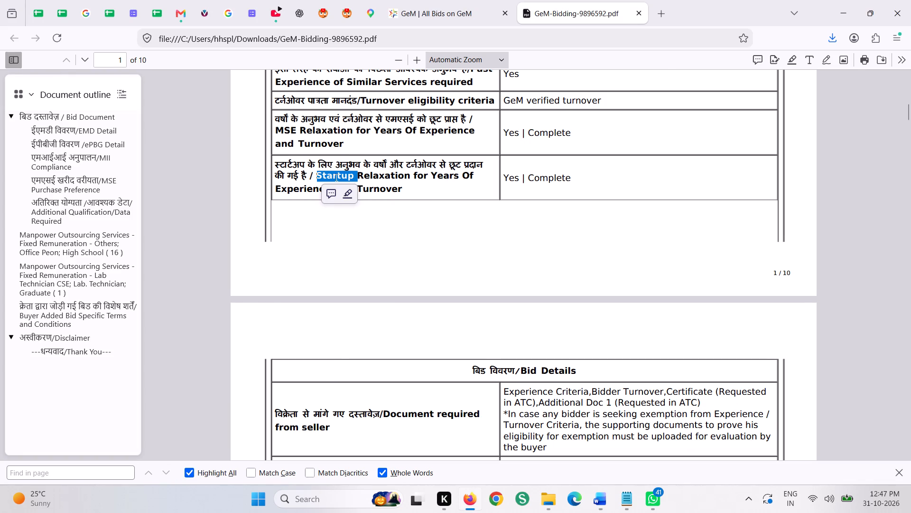
key("ctrl+c")
key("alt+Tab")
left_click(313, 267)
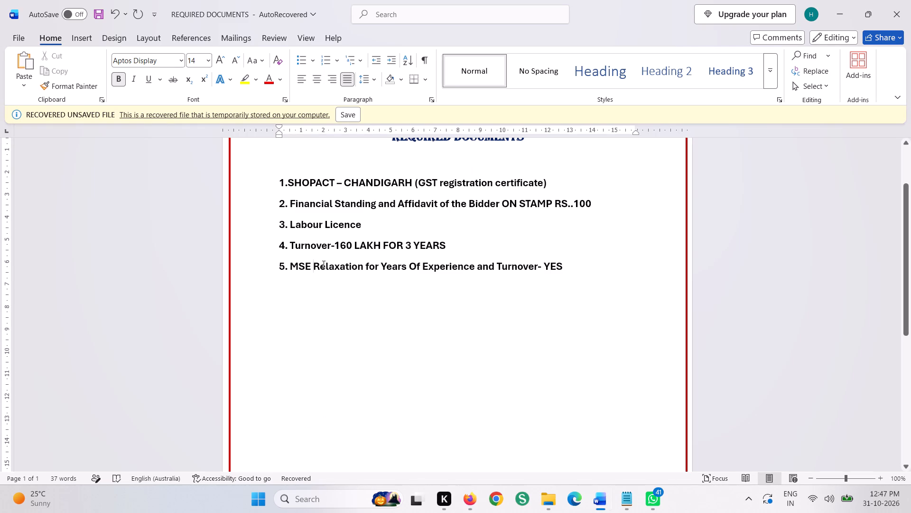
type("&")
key("space")
key("ctrl+v")
Add item 6 reading Type of Bid- Single Packet Bid, copying the label and value from the bid PDF.
key("alt+Tab")
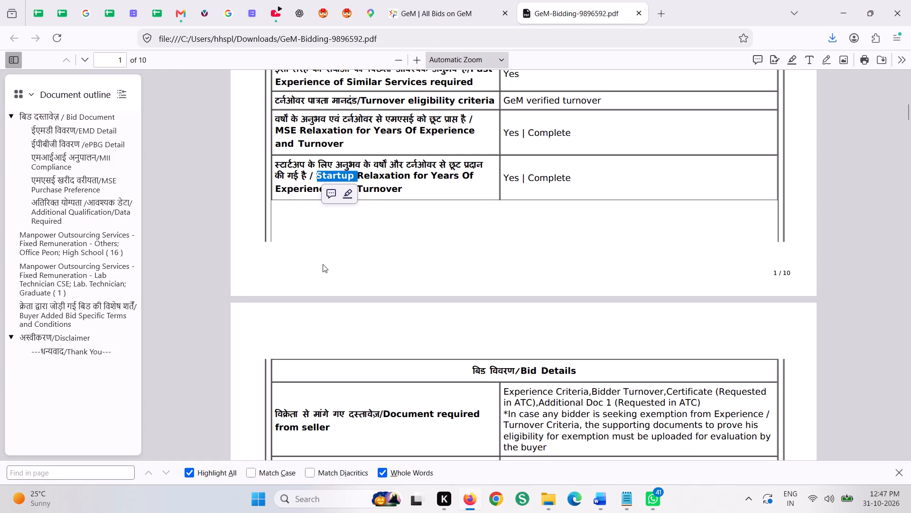
scroll(493, 209, "down", 2)
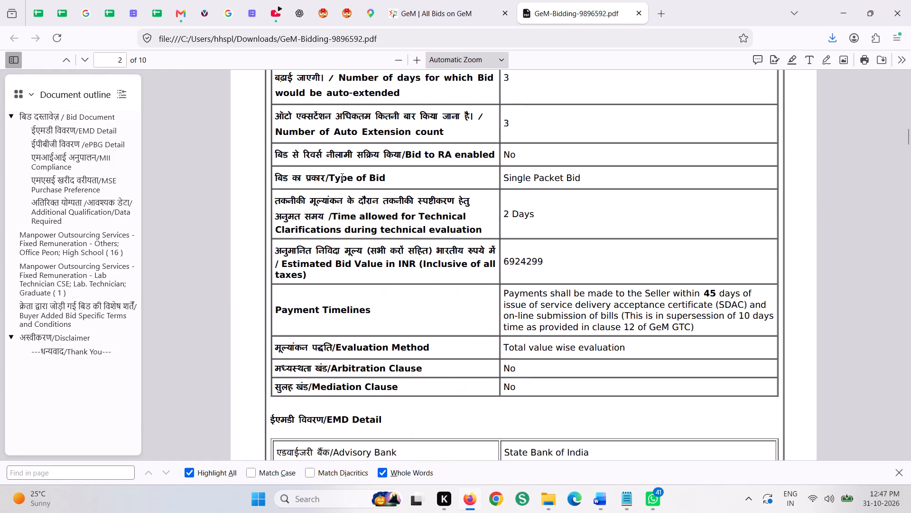
left_click(330, 180)
left_click_drag(330, 180, 387, 180, "ctrl")
key("ctrl+c")
key("ctrl+c")
key("alt+Tab")
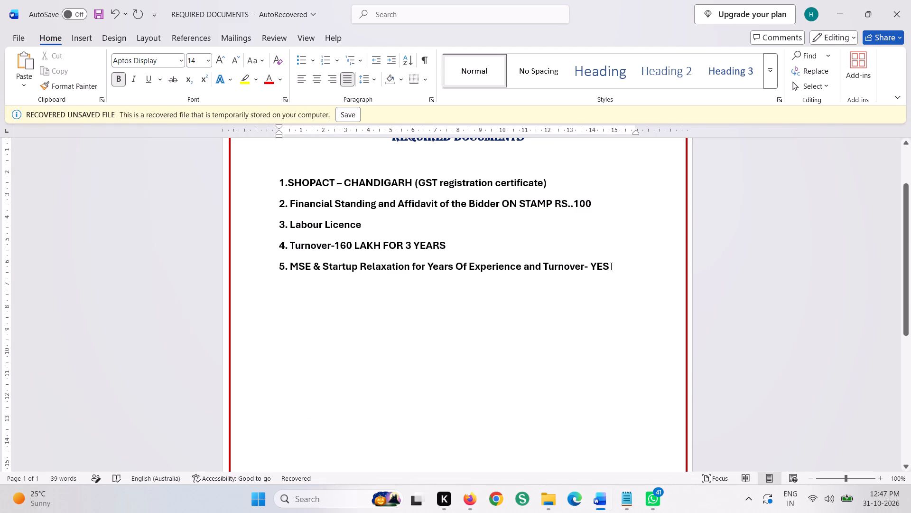
left_click(612, 265)
key("Return")
type("9.")
key("BackSpace")
key("BackSpace")
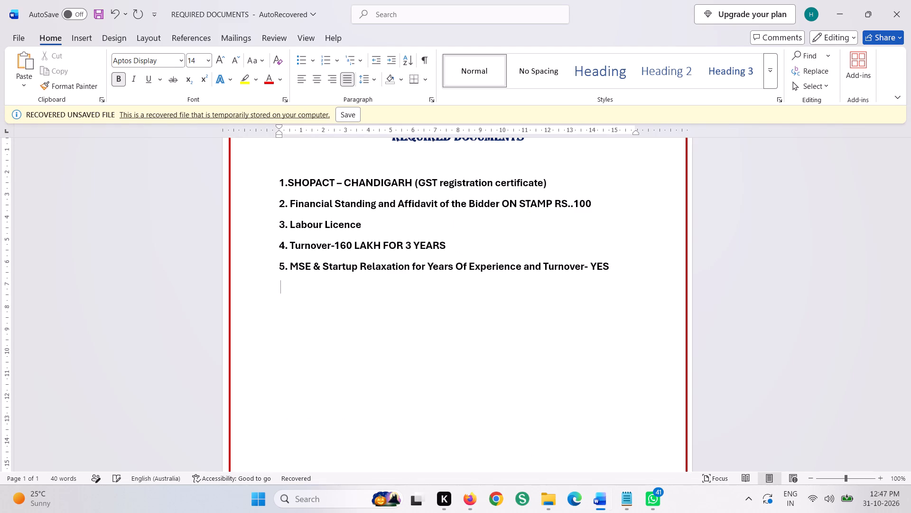
type("6.")
key("ctrl+v")
key("minus")
key("alt+Tab")
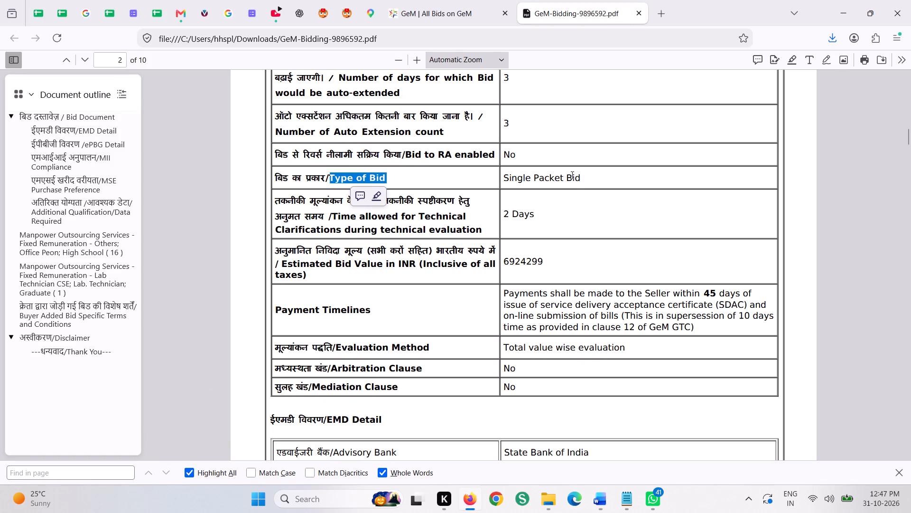
triple_click(571, 175)
key("ctrl+c")
key("alt+Tab")
key("ctrl+v")
Add item 7 reading Estimated Bid Value- 6924299, copying the label and value from the bid PDF.
key("Return")
type("7.")
key("alt+Tab")
left_click(299, 264)
left_click_drag(299, 264, 363, 261)
key("ctrl+c")
key("ctrl+c")
key("alt+Tab")
key("ctrl+v")
key("minus")
key("alt+Tab")
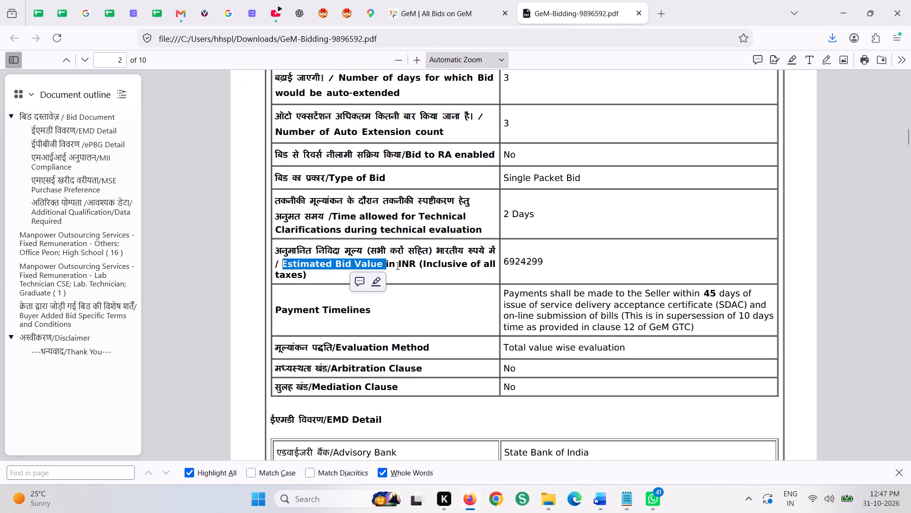
triple_click(521, 262)
key("ctrl+c")
key("ctrl+c")
key("alt+Tab")
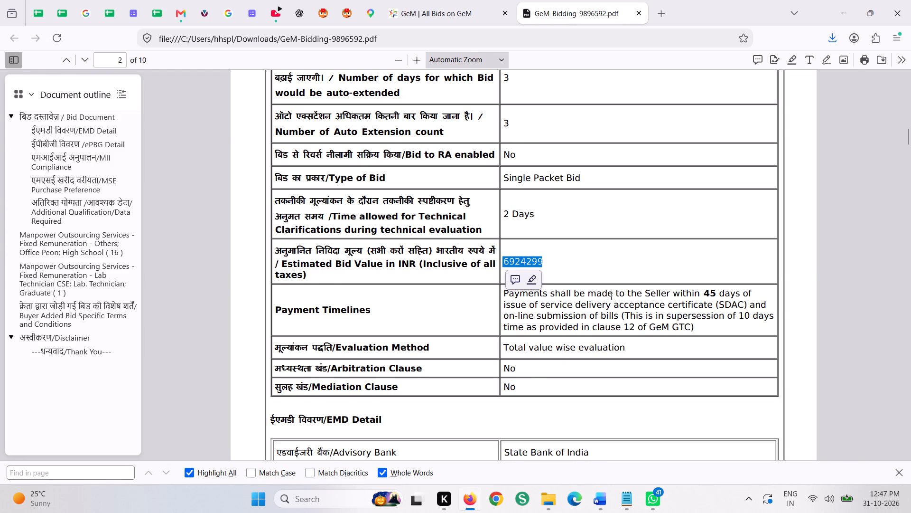
key("ctrl+v")
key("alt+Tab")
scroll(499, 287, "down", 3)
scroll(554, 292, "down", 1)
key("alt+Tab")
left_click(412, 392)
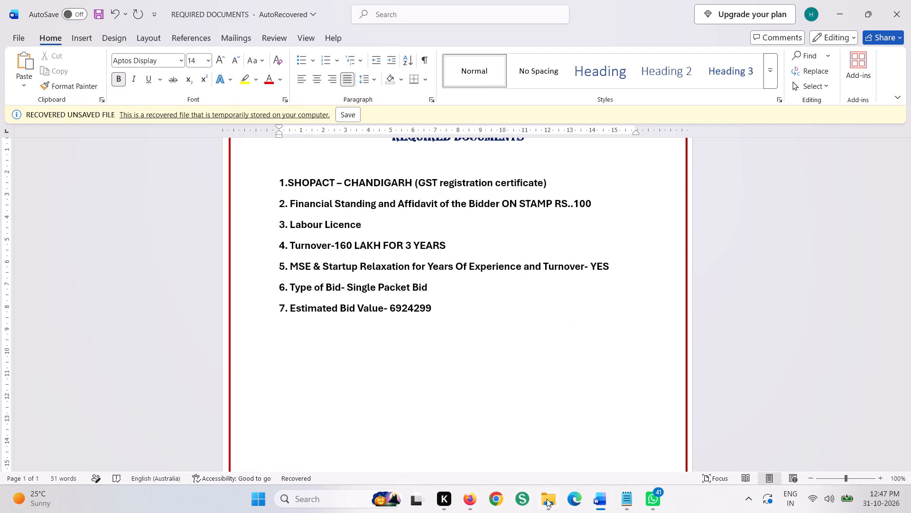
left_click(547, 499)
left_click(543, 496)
Export the required documents list as a PDF named REQUIRED DOCUMENTS into the GEM2026B8039666 folder in DEV1.
left_click(22, 37)
left_click(33, 271)
left_click(330, 146)
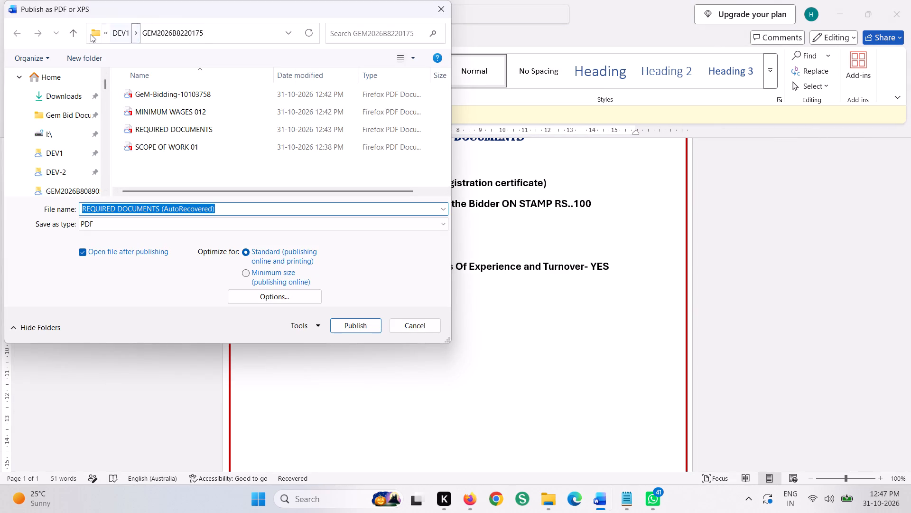
left_click(80, 34)
scroll(188, 115, "up", 5)
double_click(187, 99)
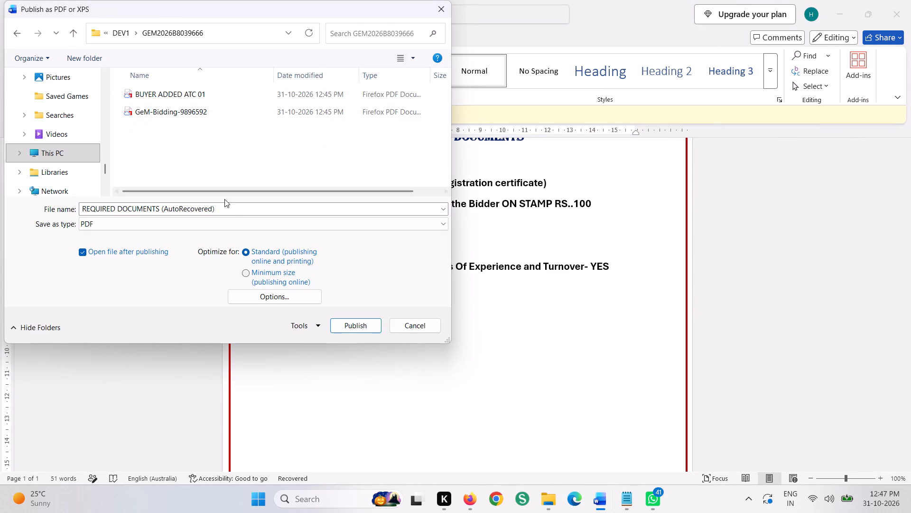
double_click(233, 212)
key("BackSpace")
key("Return")
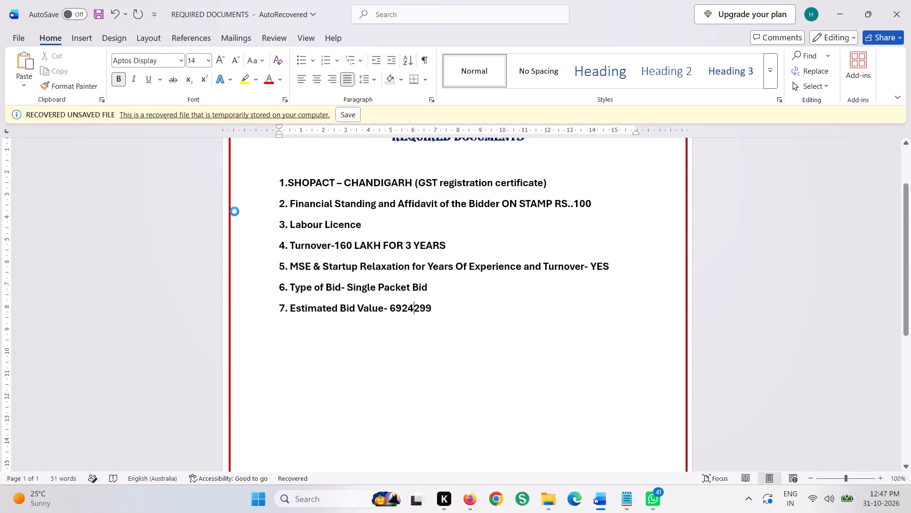
Close the exported REQUIRED DOCUMENTS PDF and the GeM-Bidding-9896592 PDF in Firefox.
left_click(623, 0)
left_click(709, 10)
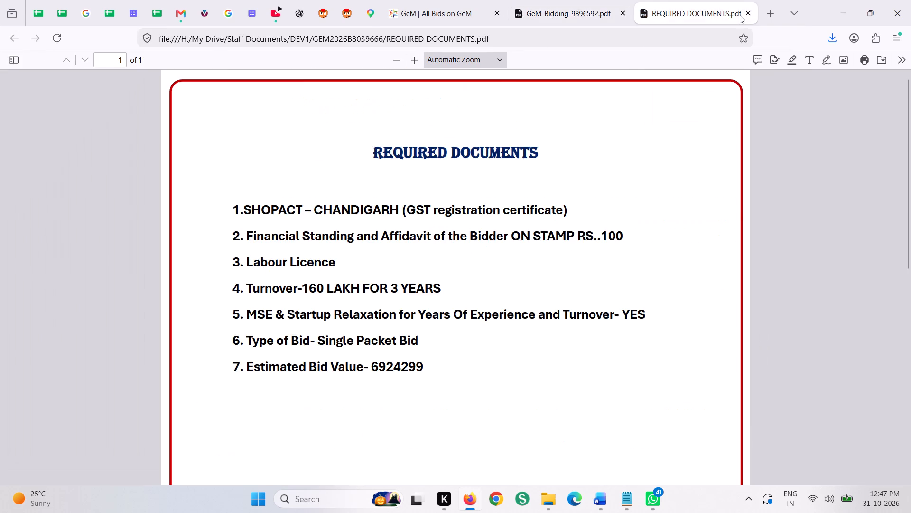
left_click(742, 12)
left_click(607, 0)
left_click(645, 10)
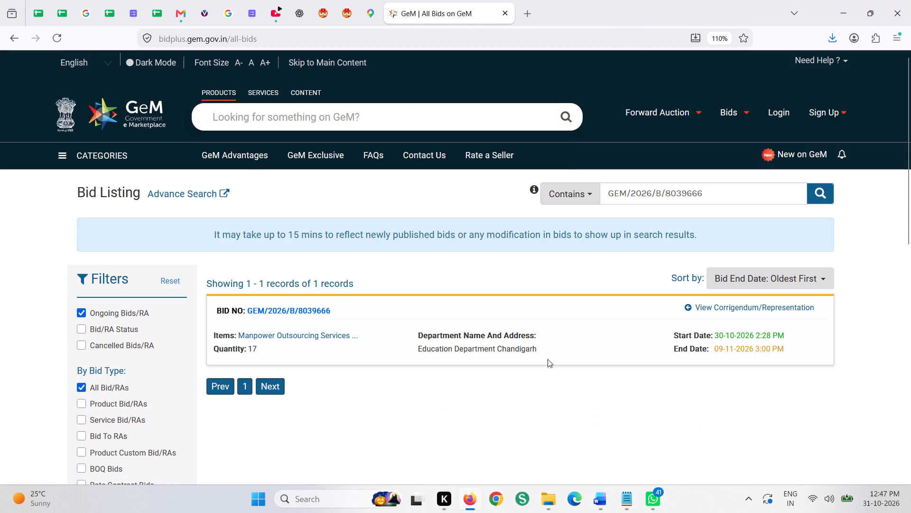
Go up from the GEM2026B8039666 folder to DEV1 in File Explorer.
left_click(553, 494)
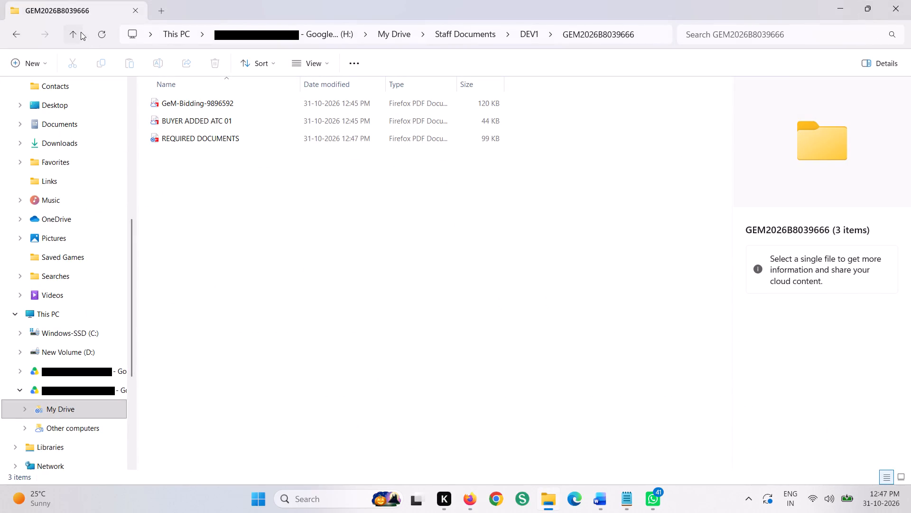
left_click(78, 31)
Copy the GEM Id in row 809 of the Daily Tender Sheet and search the GeM bid listing for GEM/2026/B/8182288.
left_click(466, 501)
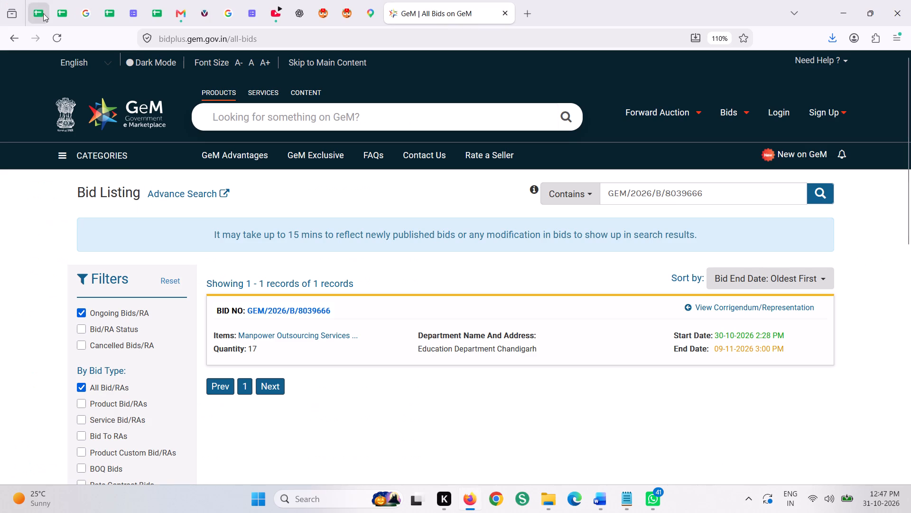
left_click(111, 13)
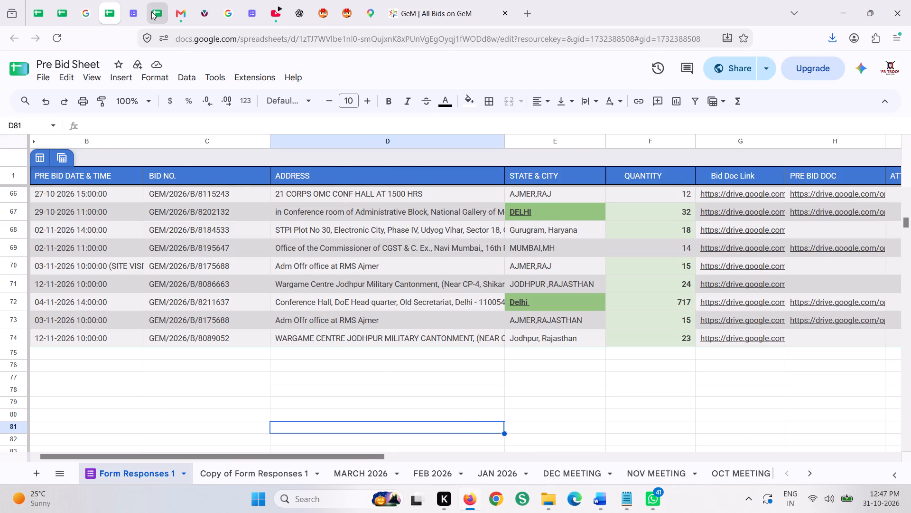
left_click(151, 11)
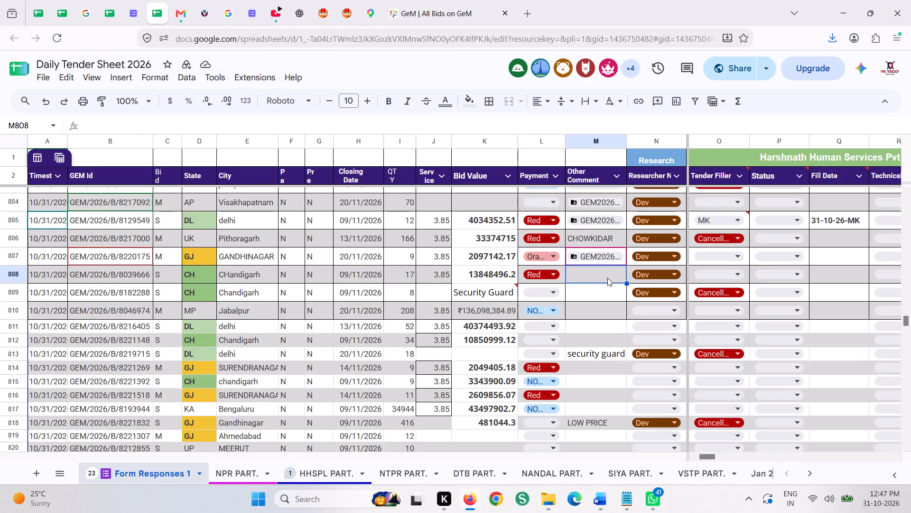
left_click(599, 290)
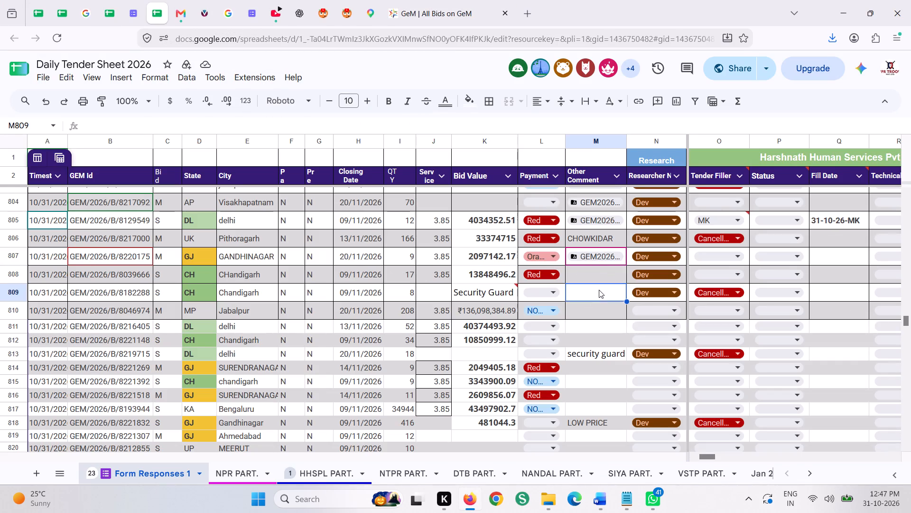
left_click(134, 297)
key("ctrl+c")
left_click(444, 0)
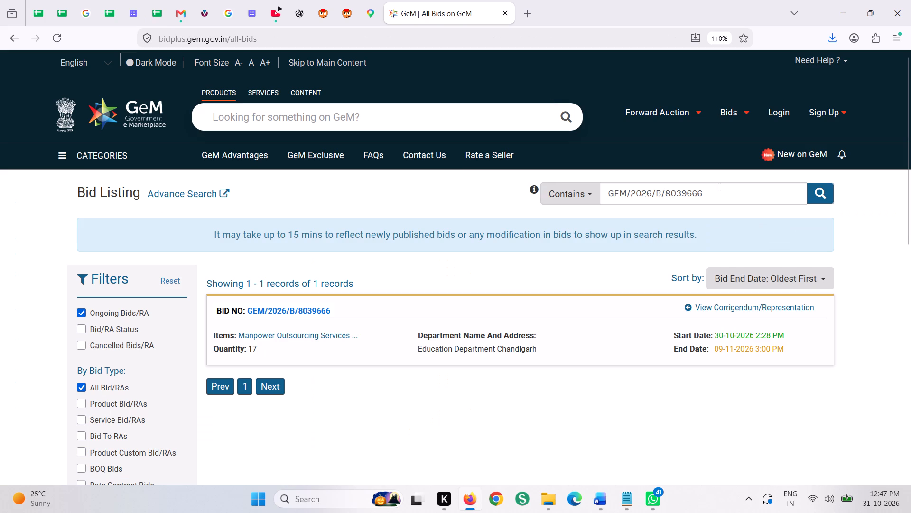
left_click_drag(734, 189, 459, 171)
key("ctrl+v")
key("Return")
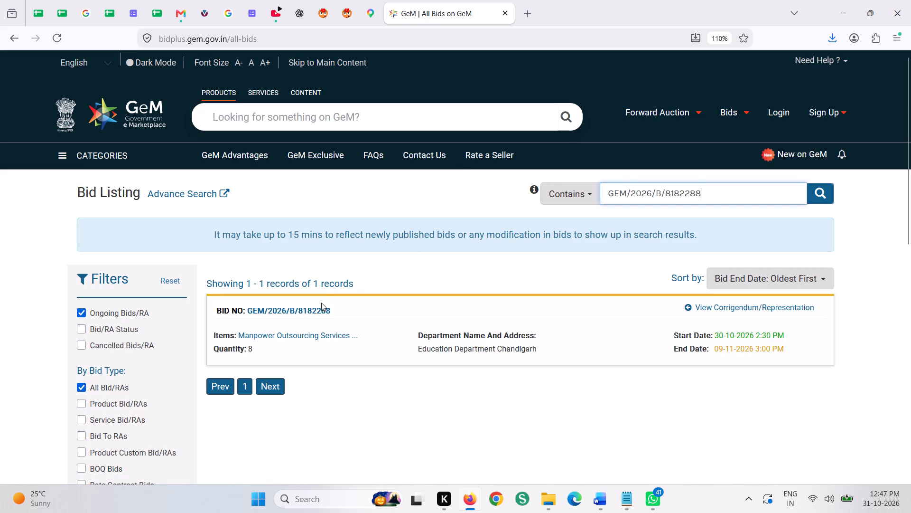
Open the bid document for GEM/2026/B/8182288, examine its manpower specification and designation, and close it.
left_click(317, 312)
left_click(316, 247)
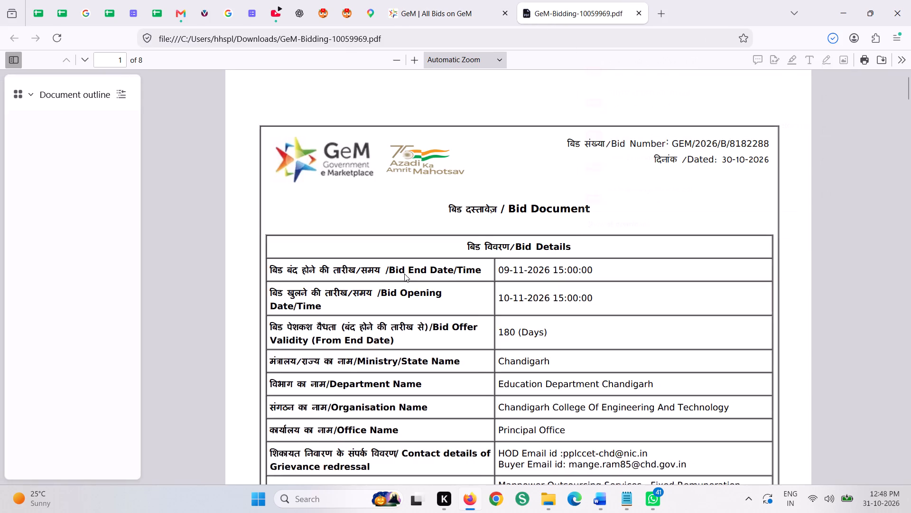
scroll(461, 277, "down", 1)
scroll(528, 269, "down", 11)
scroll(485, 264, "down", 2)
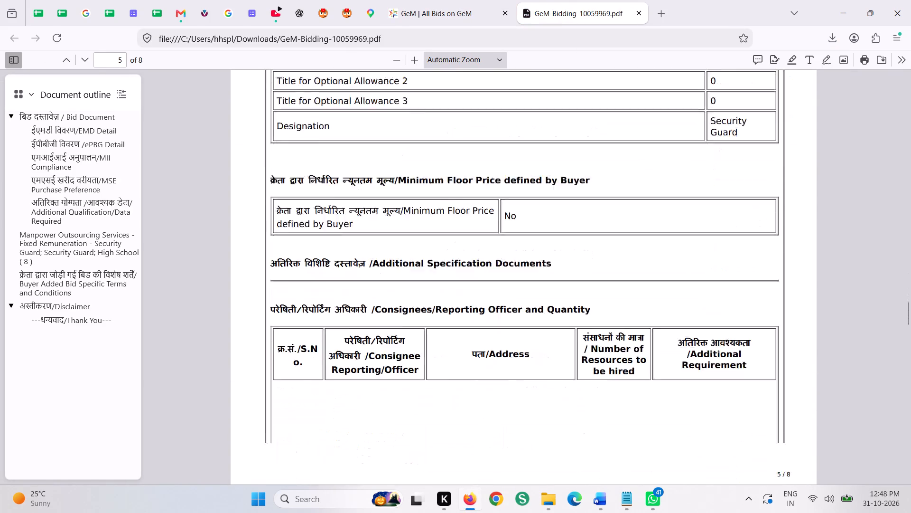
scroll(513, 258, "up", 1)
left_click(578, 0)
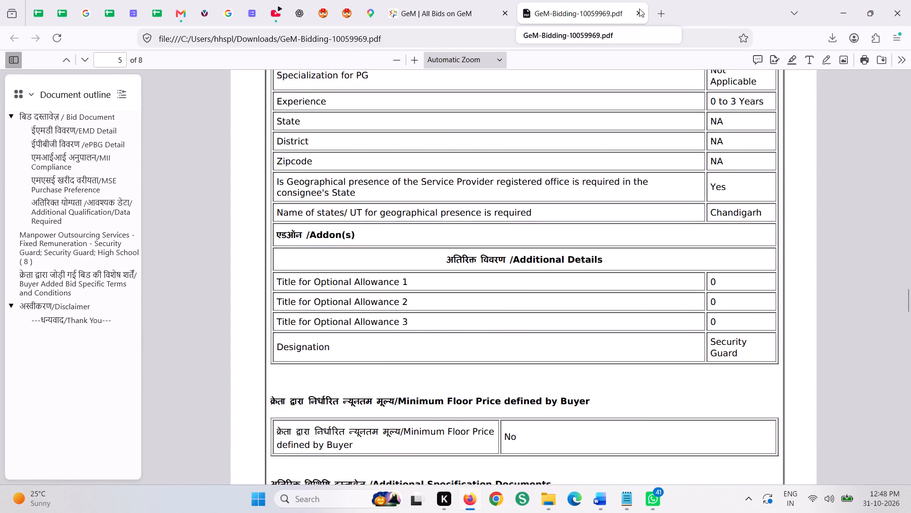
left_click(640, 9)
Reopen GeM-Bidding-10059969.pdf, copy the Security Guard designation, and paste it into Other Comment for row 809 of the Daily Tender Sheet.
left_click(161, 13)
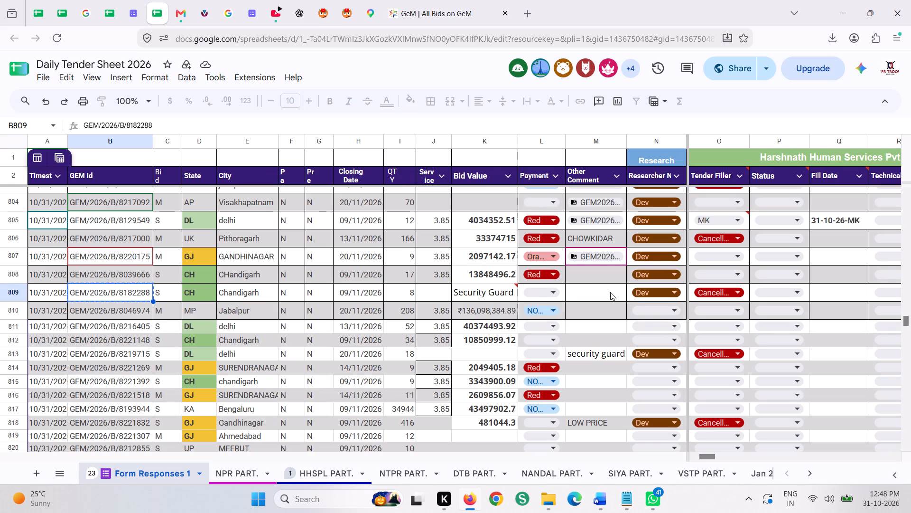
key("ctrl+shift+t")
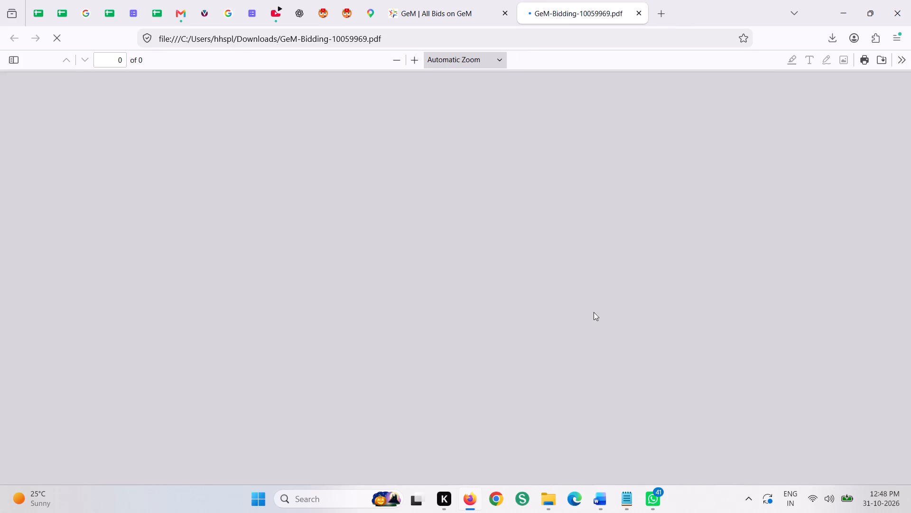
double_click(718, 348)
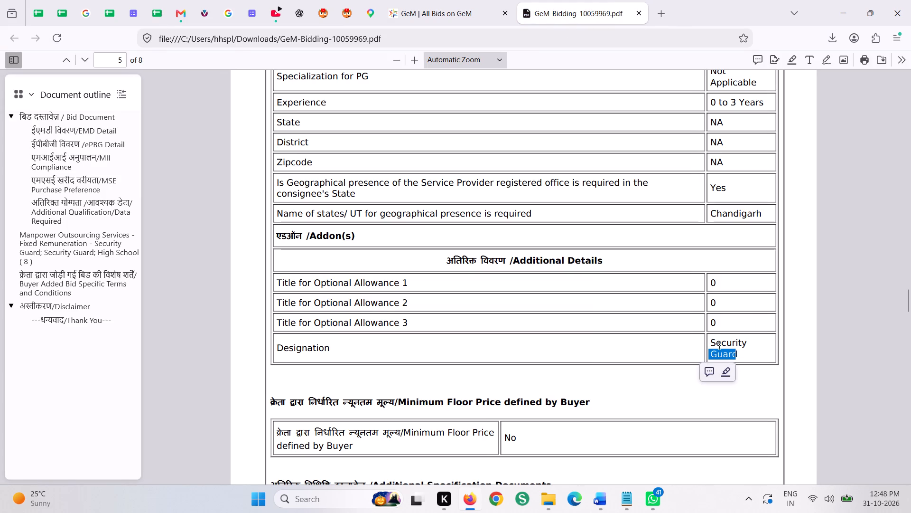
left_click(718, 344)
left_click_drag(718, 343, 736, 354)
key("ctrl+c")
key("ctrl+c")
key("ctrl+c")
key("ctrl+c")
key("ctrl+c")
left_click(615, 0)
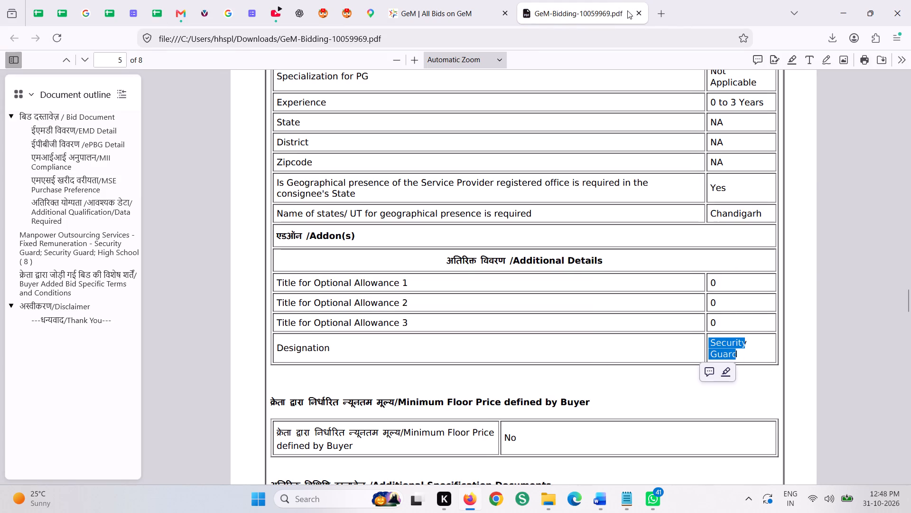
left_click(635, 13)
left_click(150, 14)
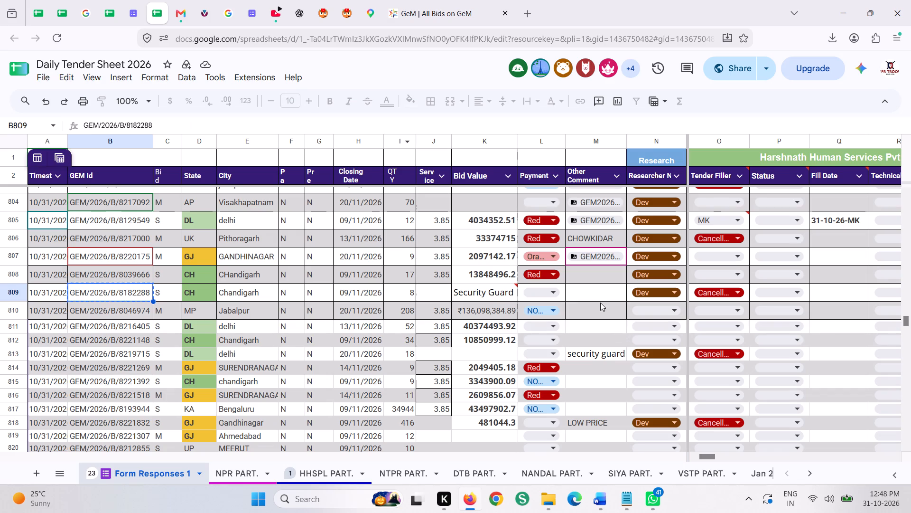
double_click(592, 292)
key("ctrl+v")
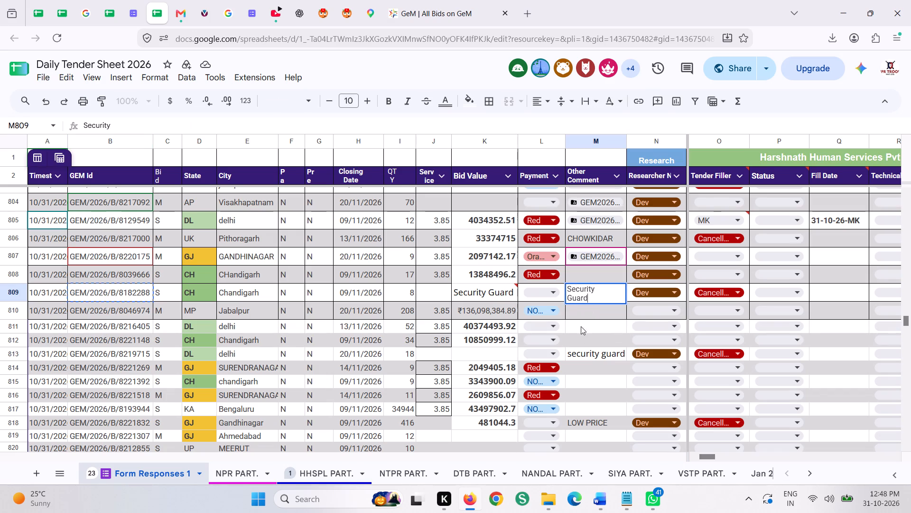
left_click(577, 319)
left_click(593, 277)
Append +1 to the CANCEL tally line in the Notepad notes.
left_click(624, 496)
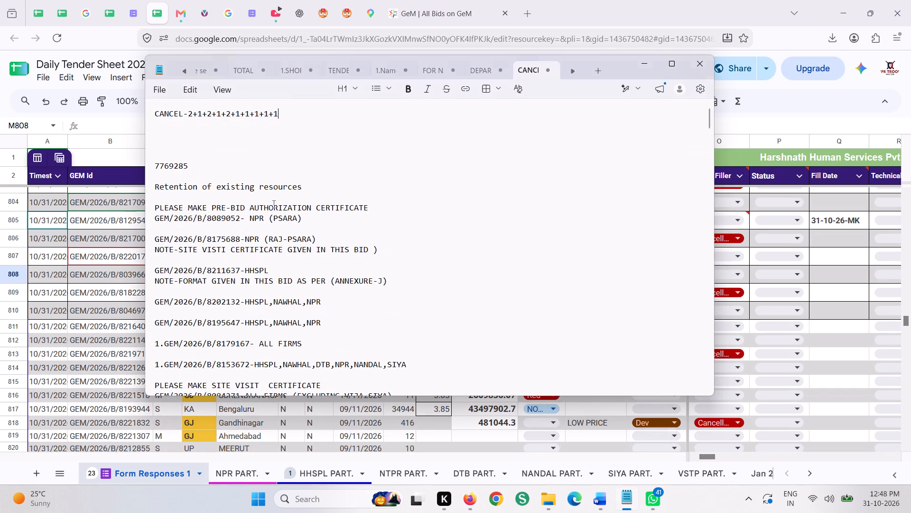
type("+1")
key("alt+Tab")
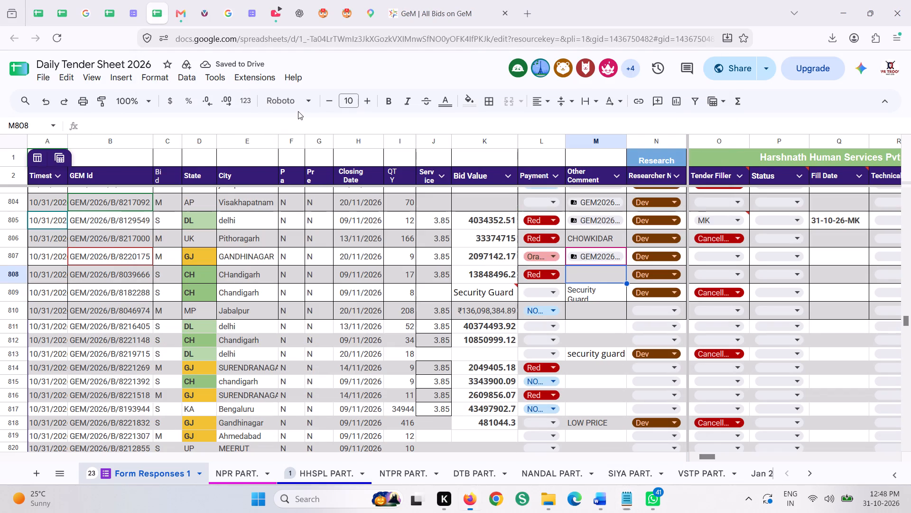
Copy the Drive link of the GEM2026B8039666 folder in DEV1 and paste it into Other Comment for row 808.
left_click(548, 497)
scroll(216, 122, "up", 8)
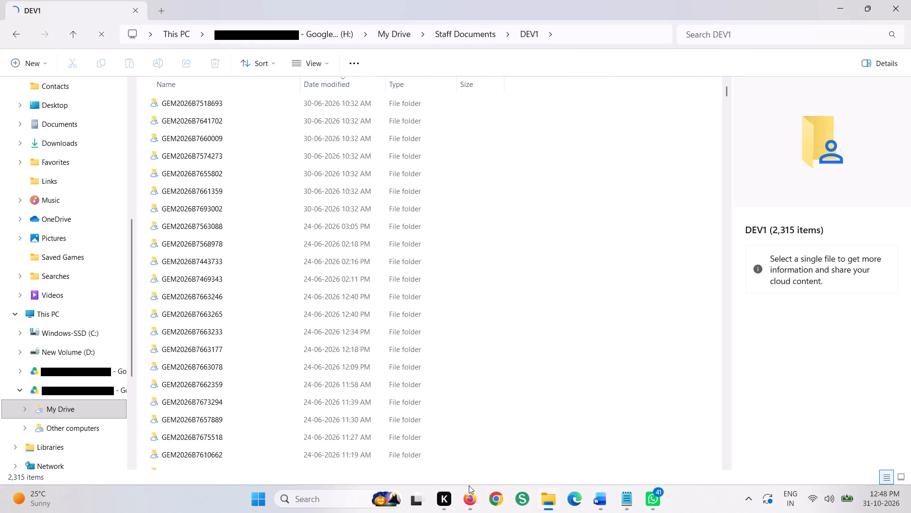
left_click(472, 494)
scroll(504, 309, "down", 2)
scroll(512, 299, "up", 1)
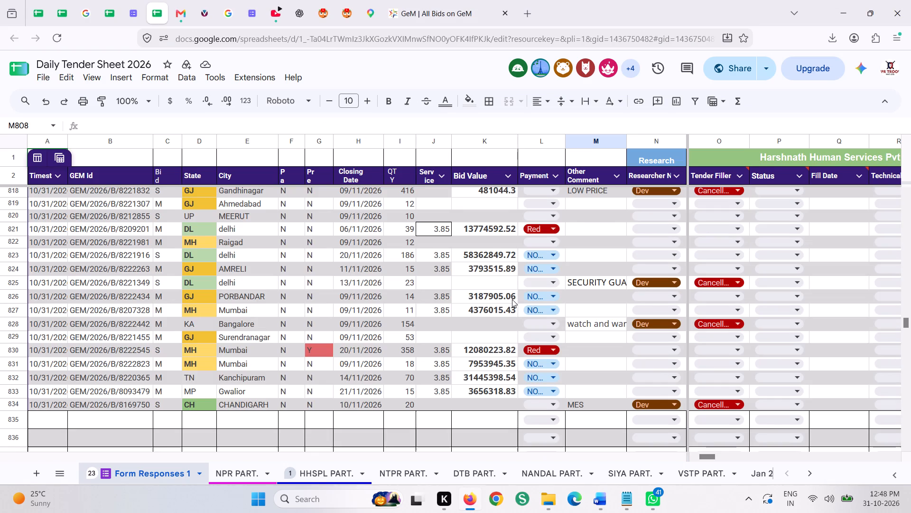
scroll(512, 299, "up", 1)
left_click(545, 501)
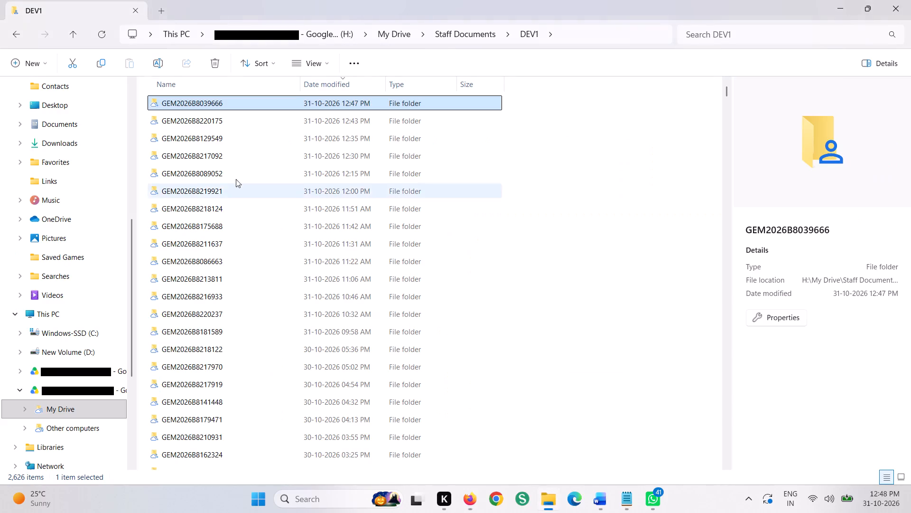
scroll(233, 165, "up", 3)
right_click(215, 102)
left_click(254, 329)
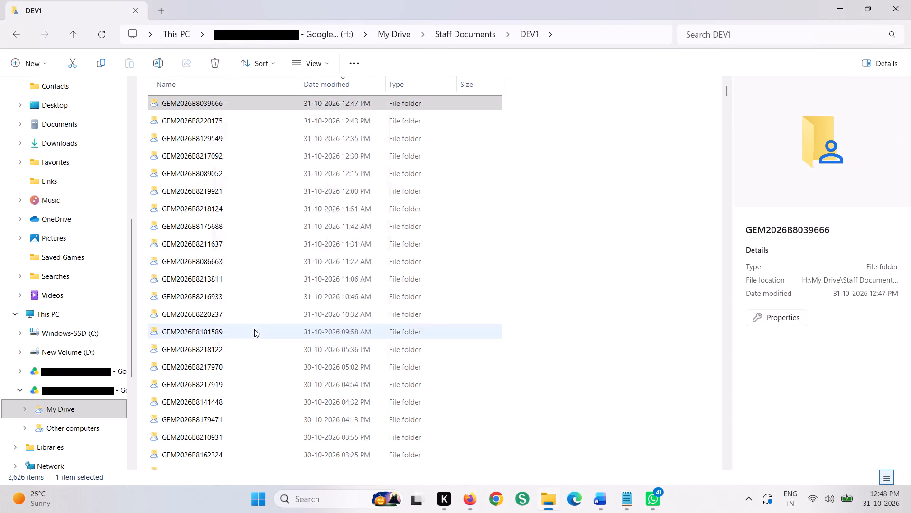
left_click(246, 218)
key("alt+Tab")
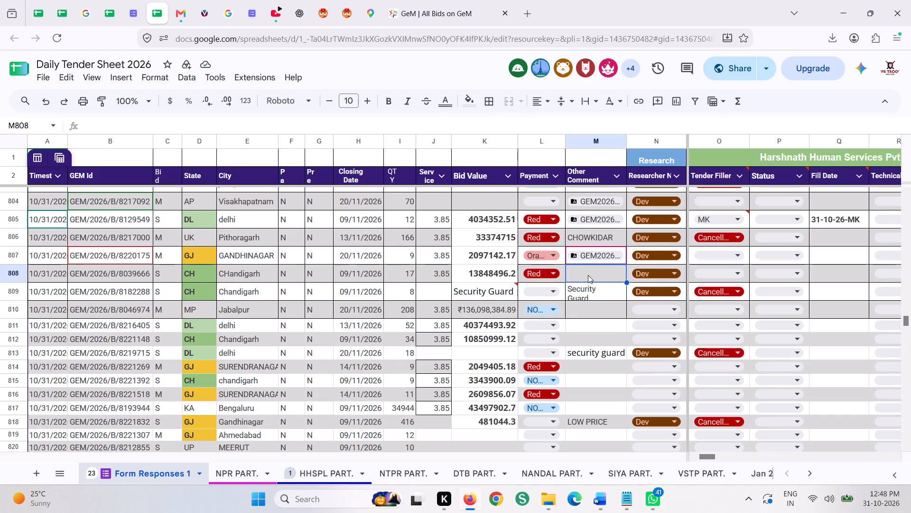
double_click(588, 275)
key("ctrl+v")
key("Tab")
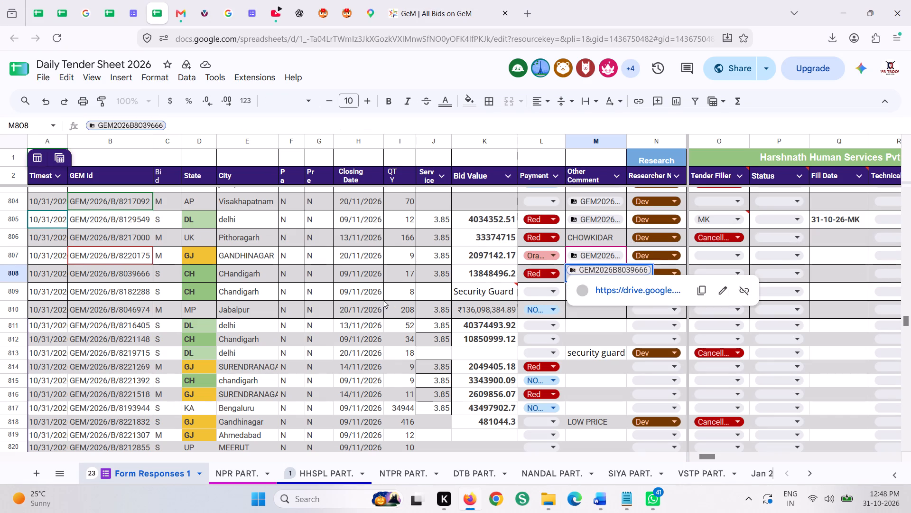
left_click(383, 300)
Set the Researcher Name in row 810 of the Daily Tender Sheet to Dev.
left_click(639, 309)
left_click(643, 324)
Copy the GEM Id in row 810 and search the GeM bid listing for GEM/2026/B/8046974.
left_click(601, 311)
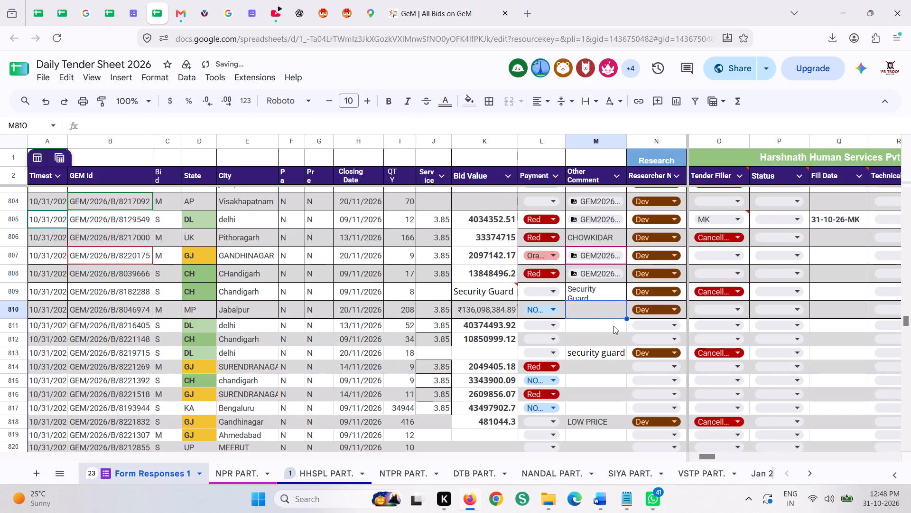
key("Left")
key("Left")
key("Left")
key("Left")
key("Left")
key("Left")
key("Left")
key("Left")
key("Left")
key("Left")
key("Left")
key("Left")
key("Left")
key("Left")
key("Left")
key("Left")
key("Right")
key("ctrl+c")
key("Right")
key("Right")
key("Right")
key("Right")
key("Right")
key("Right")
key("Right")
key("Right")
key("Right")
key("Right")
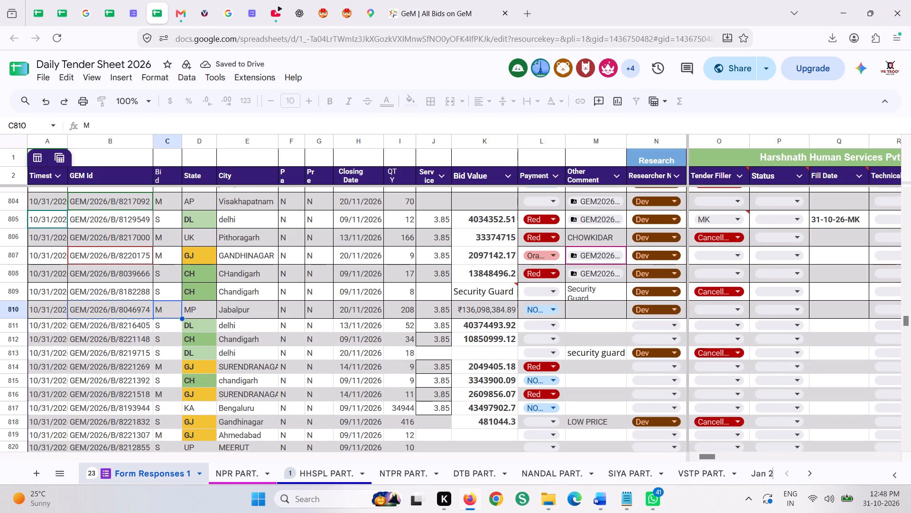
key("Right")
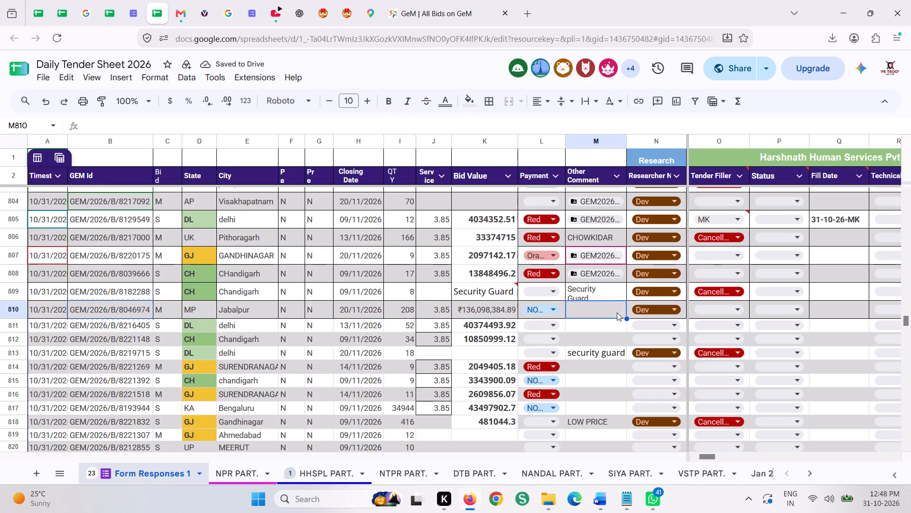
scroll(617, 313, "down", 1)
scroll(609, 317, "up", 1)
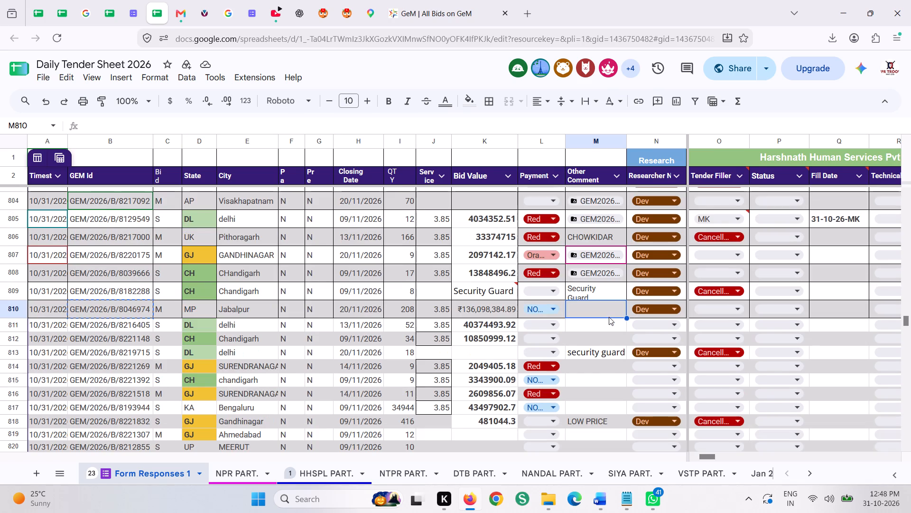
left_click(422, 0)
left_click_drag(722, 195, 516, 183)
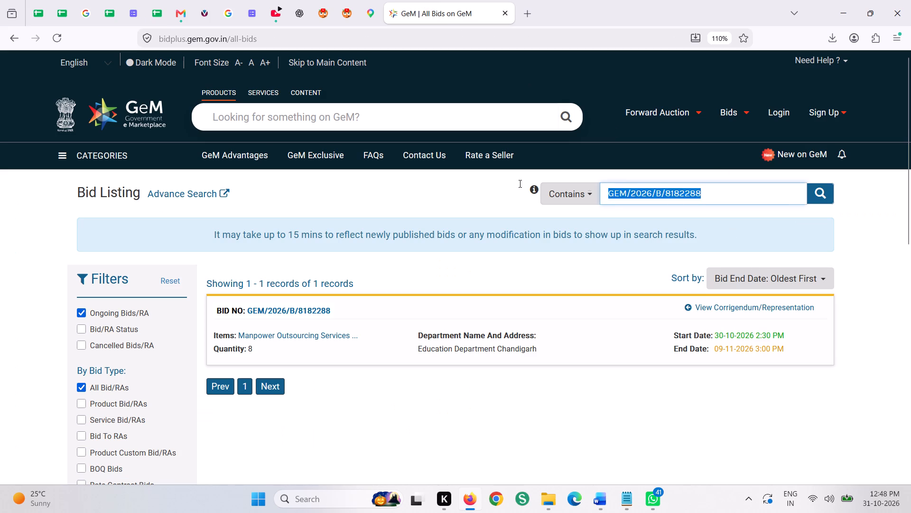
left_click_drag(516, 183, 515, 182)
key("ctrl+v")
key("Return")
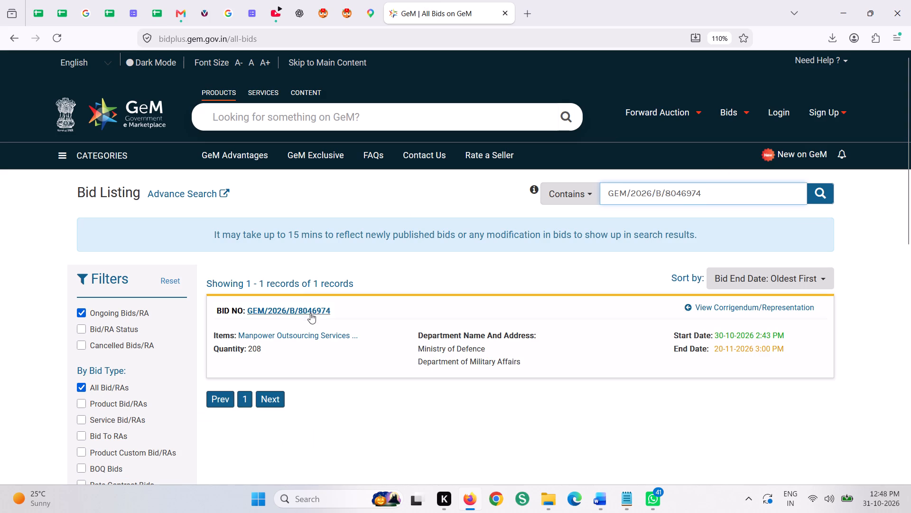
Open the bid document for GEM/2026/B/8046974 and search through it for SECURITY.
left_click(317, 311)
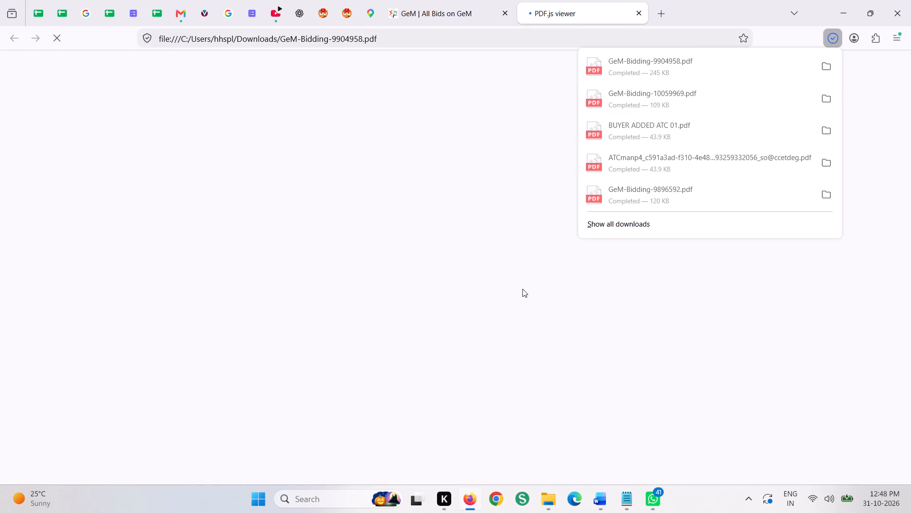
left_click(339, 321)
scroll(464, 344, "down", 1)
left_click(528, 329)
left_click(612, 307)
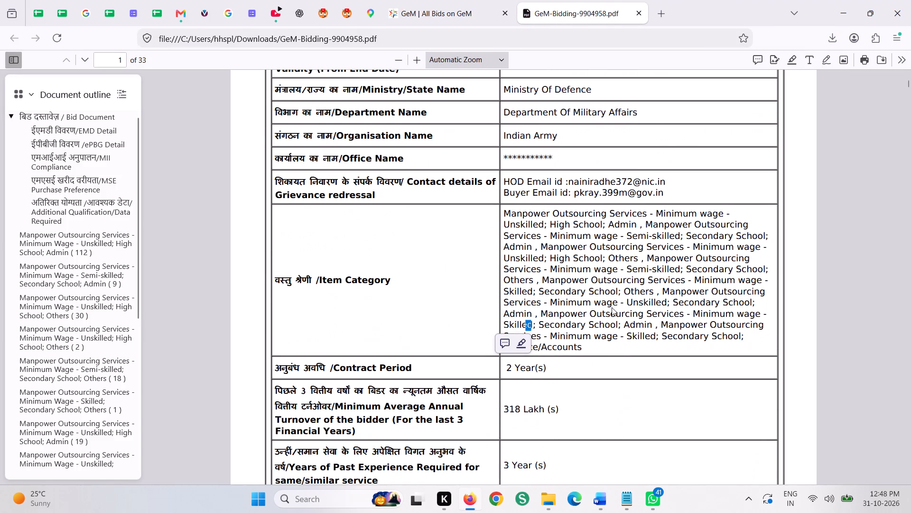
key("ctrl+f")
type("SEC")
type("URITY")
key("Return")
key("Return")
key("Return")
key("Return")
key("Return")
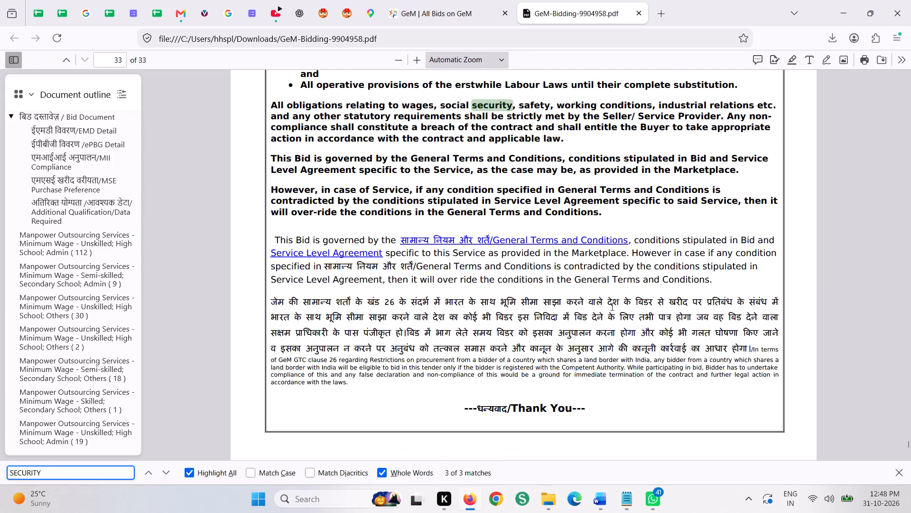
Search the same bid document for WATCH and CHOWKIDAR, and clear the search text.
key("BackSpace")
key("BackSpace")
key("BackSpace")
key("BackSpace")
key("BackSpace")
key("BackSpace")
key("BackSpace")
key("BackSpace")
key("BackSpace")
key("BackSpace")
type("WATCH")
key("BackSpace")
key("BackSpace")
key("BackSpace")
key("BackSpace")
key("BackSpace")
key("BackSpace")
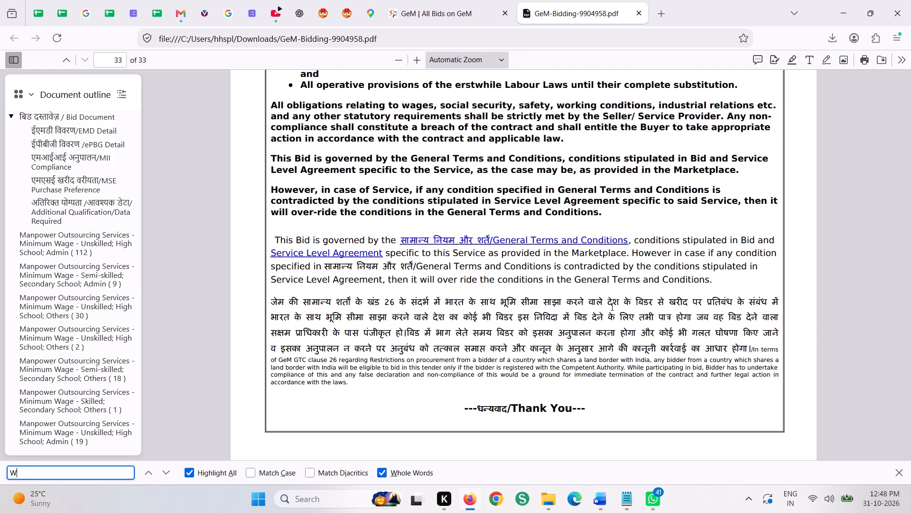
key("BackSpace")
type("CHOWKIDAR")
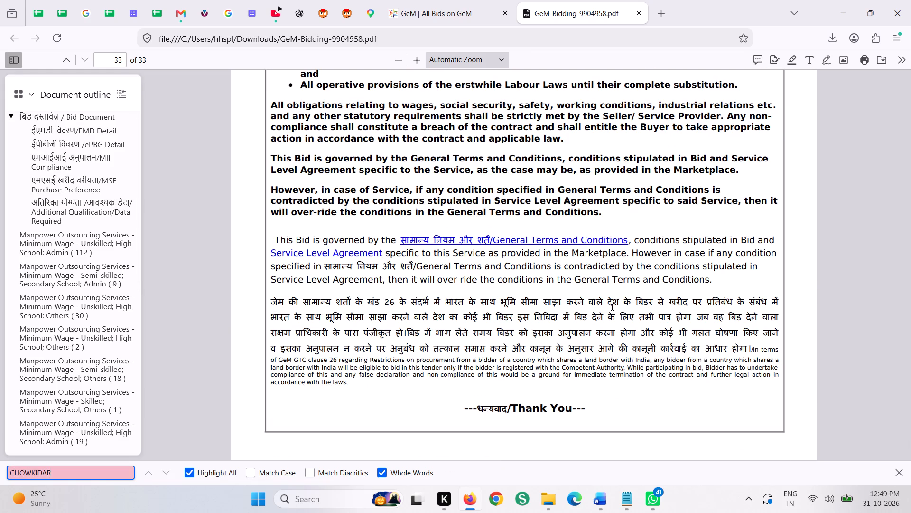
key("BackSpace")
key("BackSpace")
key("BackSpace")
key("BackSpace")
key("BackSpace")
key("BackSpace")
key("BackSpace")
key("BackSpace")
key("BackSpace")
key("BackSpace")
key("BackSpace")
key("BackSpace")
Examine the buyer's added terms and the manpower technical specifications and designations throughout the bid document.
scroll(611, 295, "up", 8)
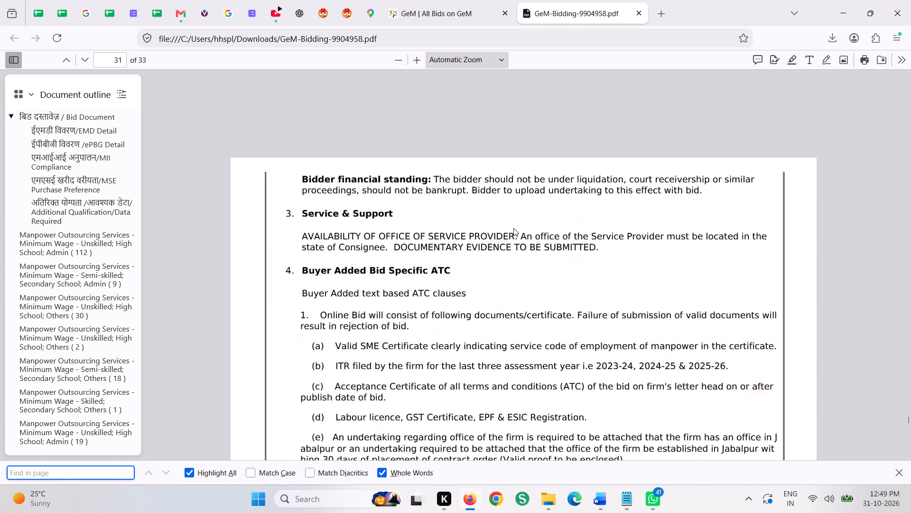
scroll(513, 228, "up", 20)
scroll(513, 228, "up", 7)
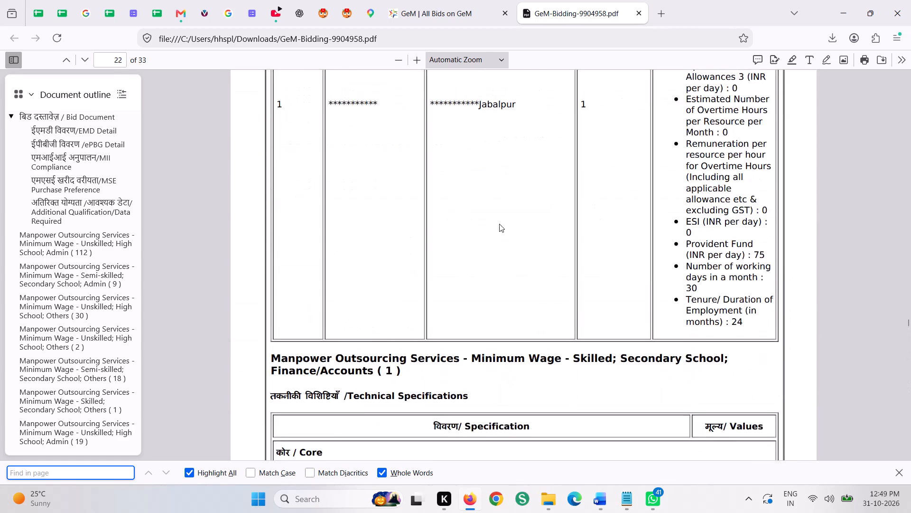
scroll(499, 224, "up", 15)
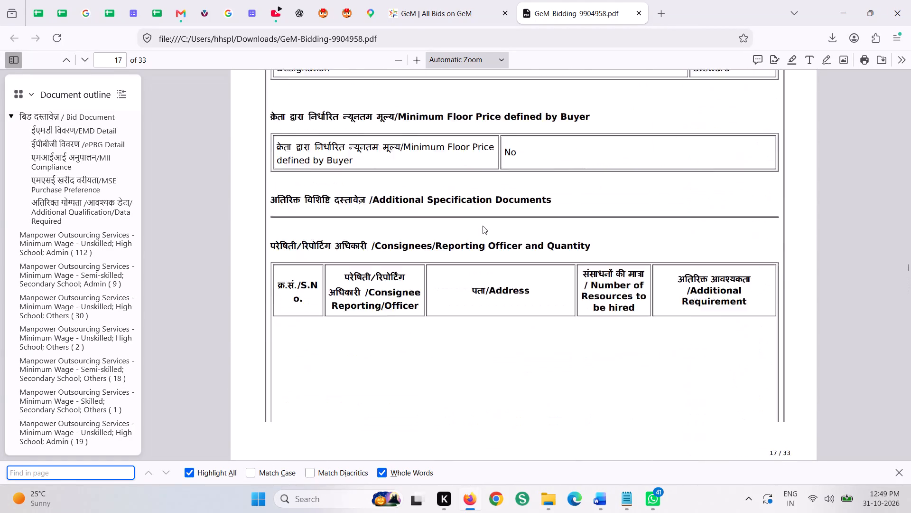
scroll(484, 224, "up", 12)
scroll(486, 227, "up", 13)
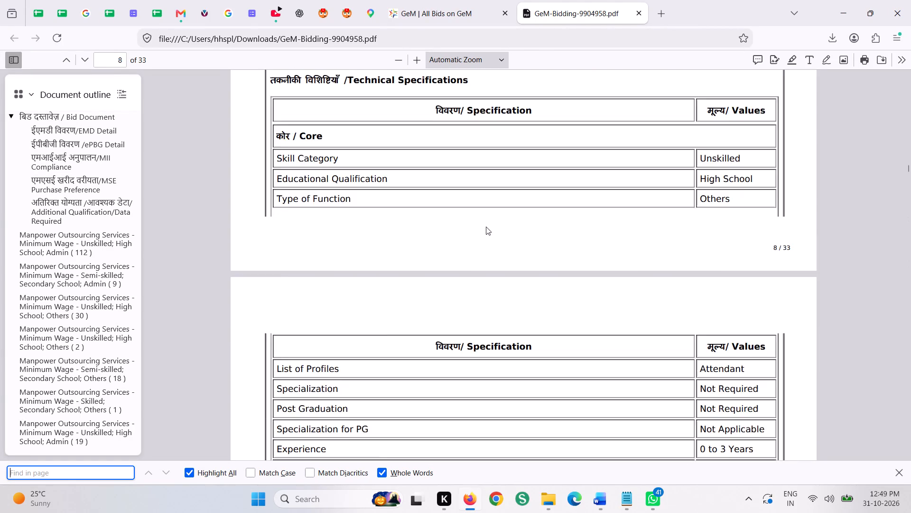
scroll(486, 227, "up", 15)
Open the Scope of work & Job description attachment, 1789626890.pdf, and examine its posts, skill categories and duties.
scroll(486, 227, "down", 3)
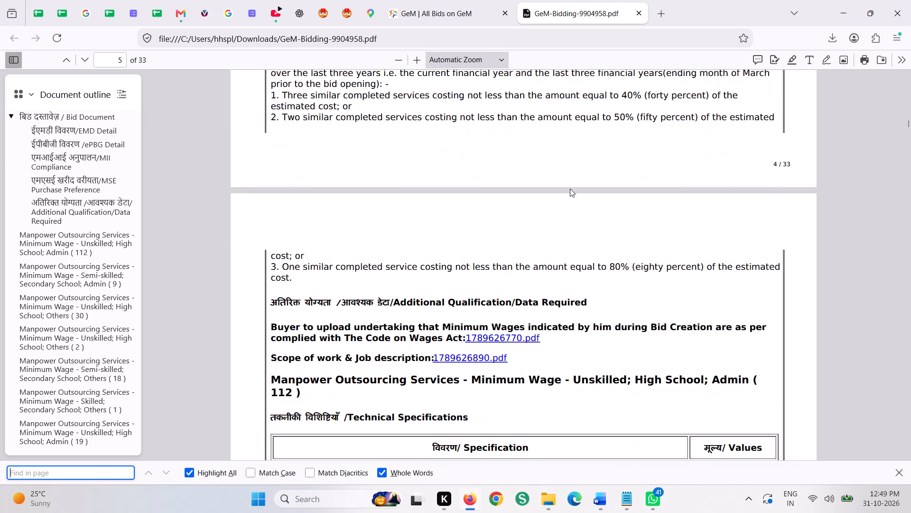
left_click(468, 350)
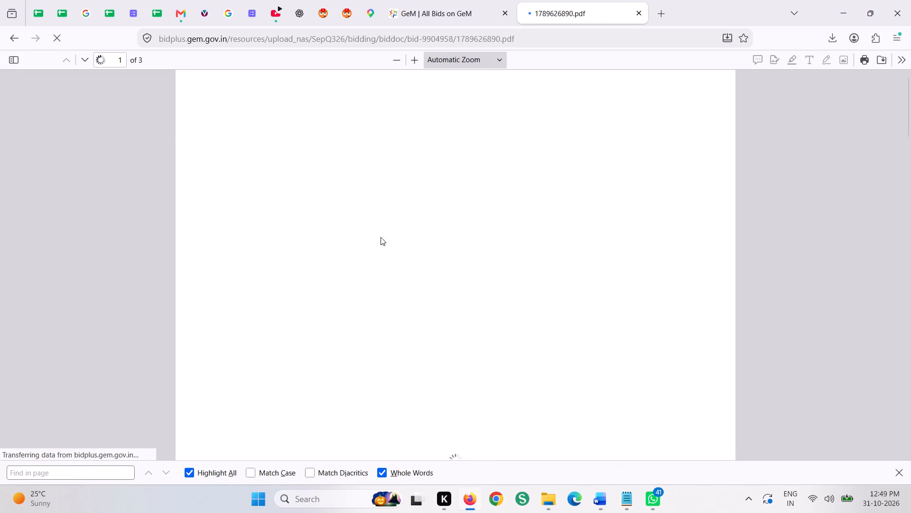
left_click(355, 236)
scroll(410, 240, "up", 1)
scroll(410, 241, "down", 2)
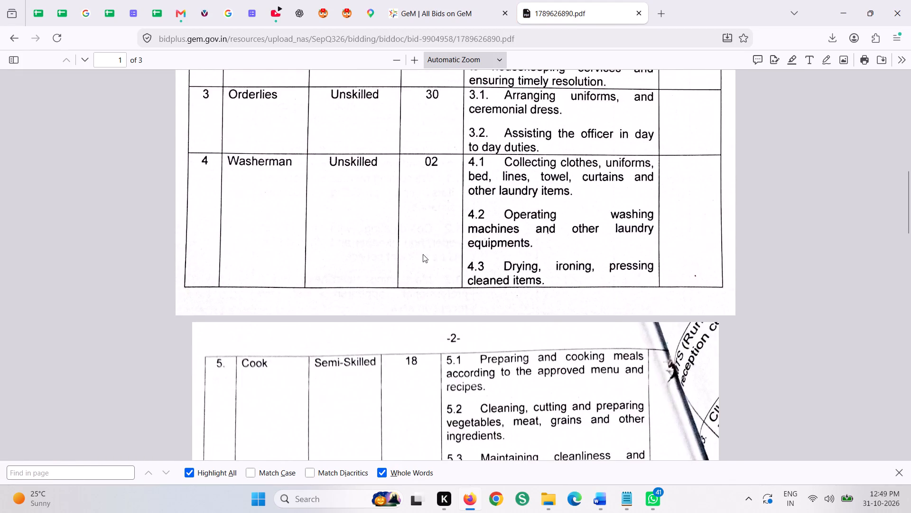
scroll(412, 256, "up", 1)
scroll(412, 256, "down", 2)
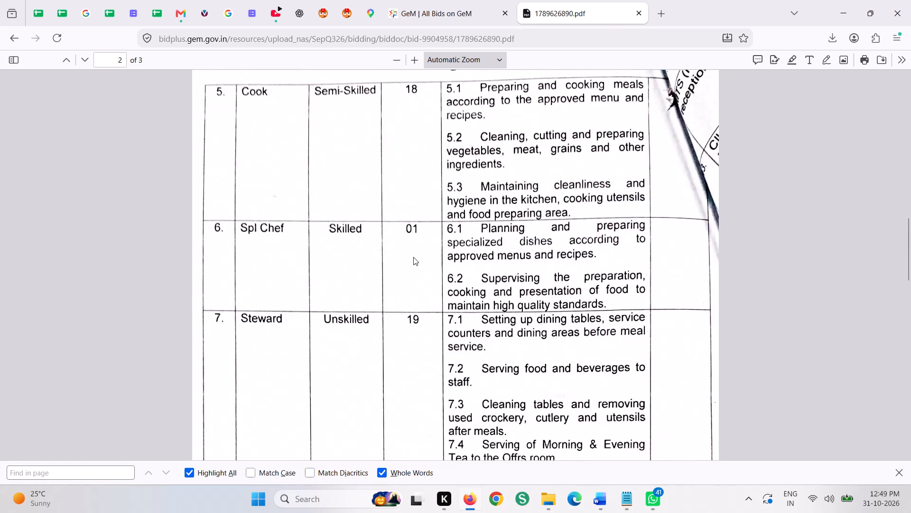
scroll(413, 257, "down", 2)
scroll(413, 257, "up", 1)
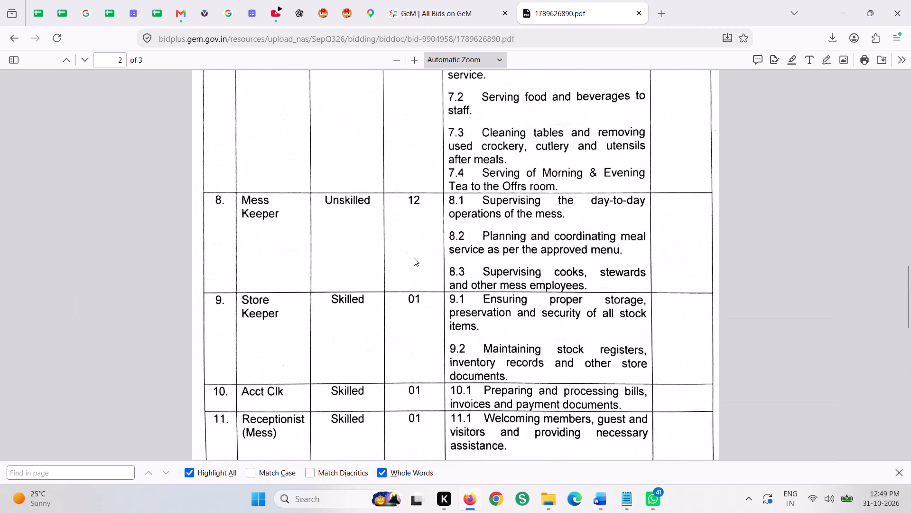
scroll(368, 262, "down", 5)
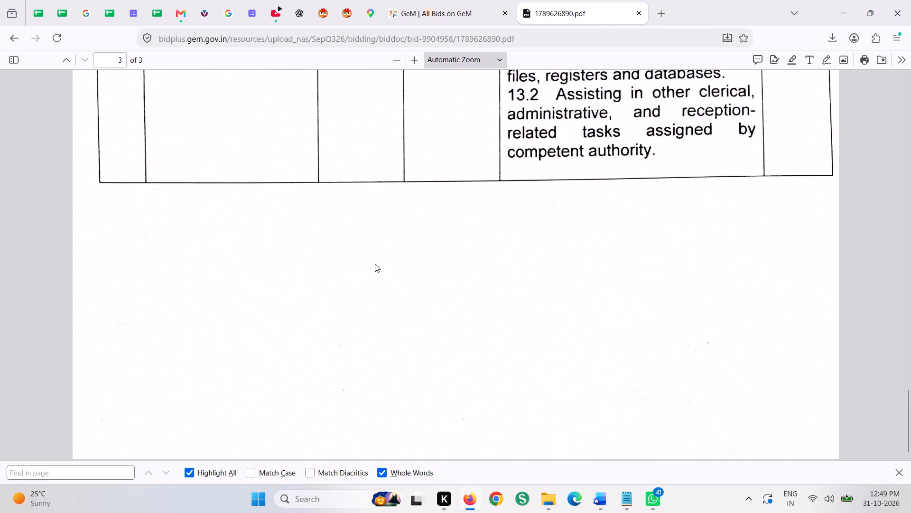
In File Explorer, create a folder named GEM2026B8046974 inside DEV1 and open it.
scroll(375, 264, "down", 3)
scroll(172, 127, "up", 1)
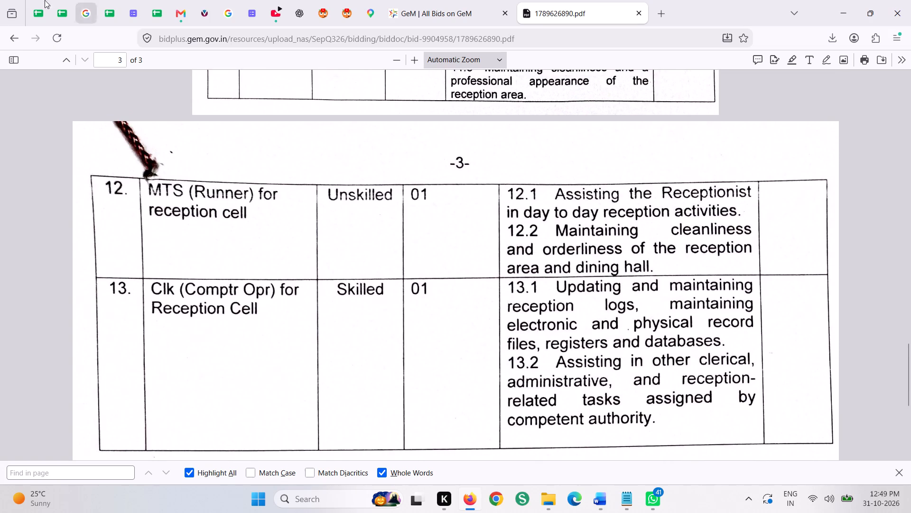
left_click(16, 38)
left_click(426, 0)
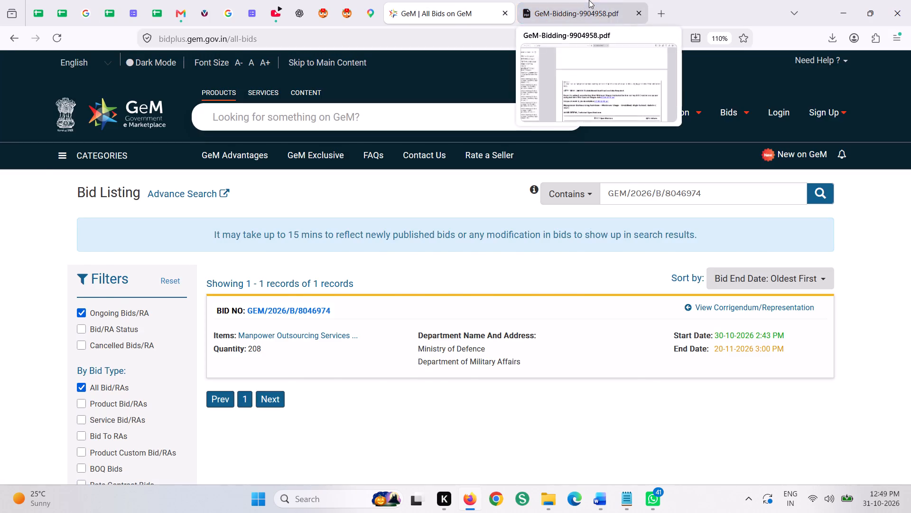
left_click(589, 0)
left_click(547, 503)
right_click(521, 168)
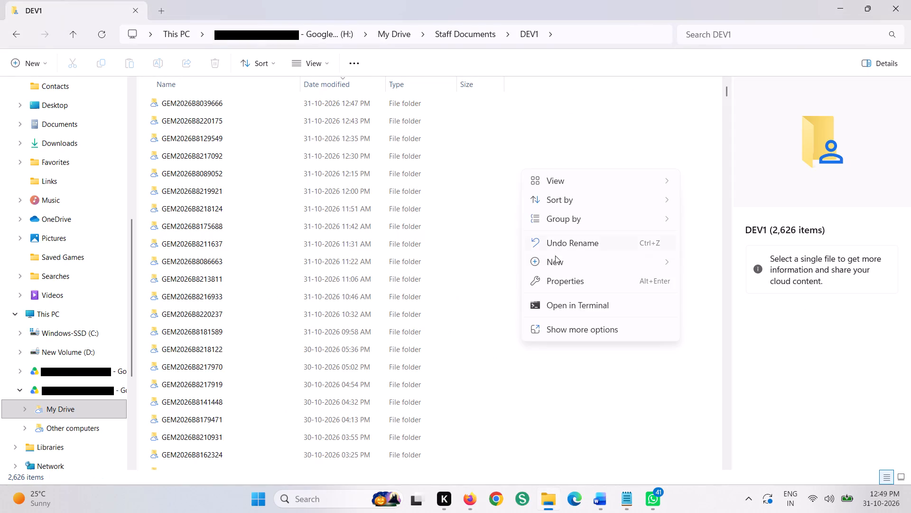
left_click(557, 263)
left_click(743, 263)
key("ctrl+v")
key("Return")
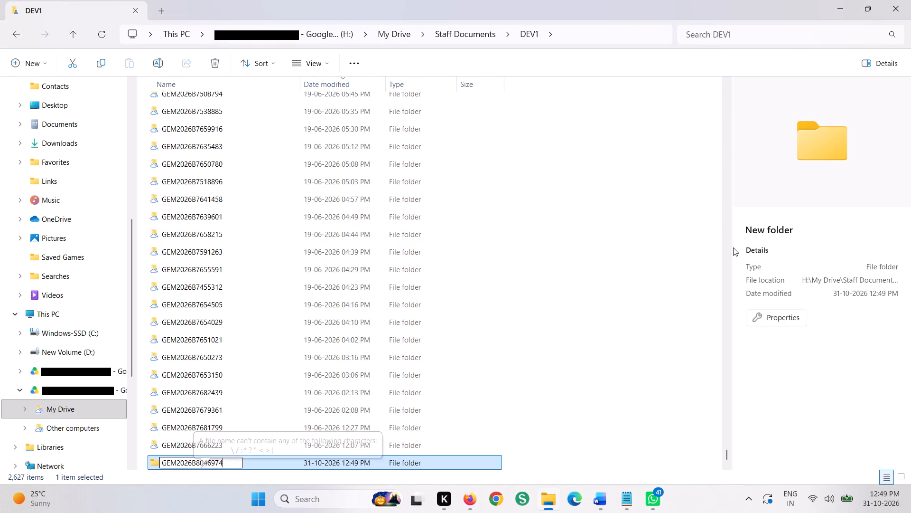
double_click(215, 461)
Switch to Firefox and save the bid document GeM-Bidding-9904958 into the GEM2026B8046974 folder in DEV1.
left_click(466, 500)
scroll(595, 310, "up", 2)
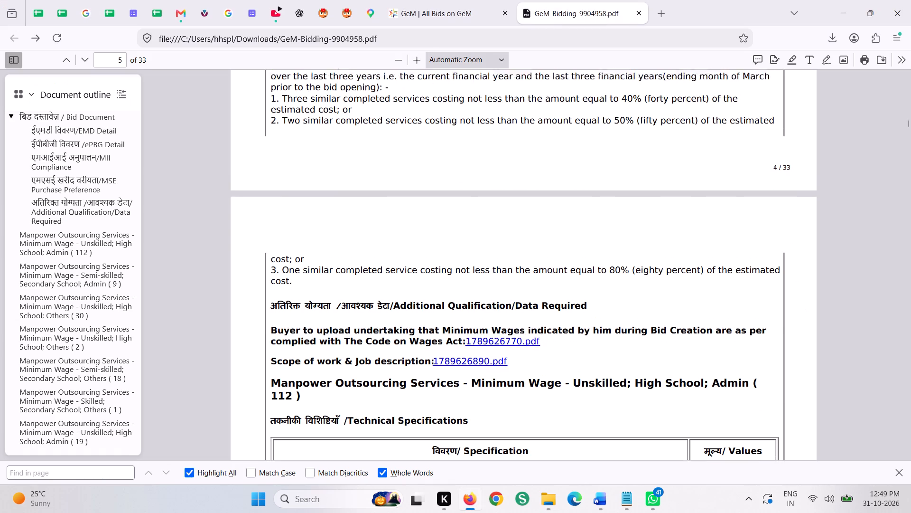
left_click(879, 61)
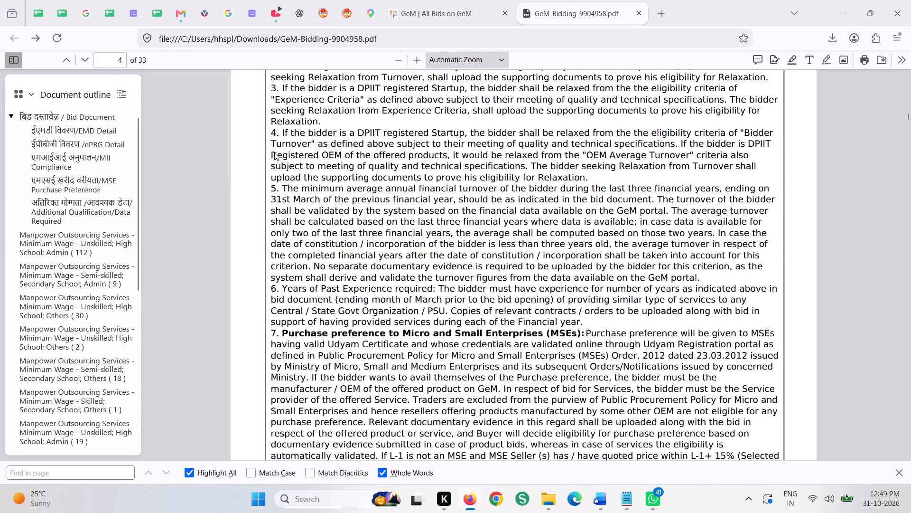
scroll(233, 130, "up", 5)
left_click(202, 63)
scroll(295, 135, "up", 5)
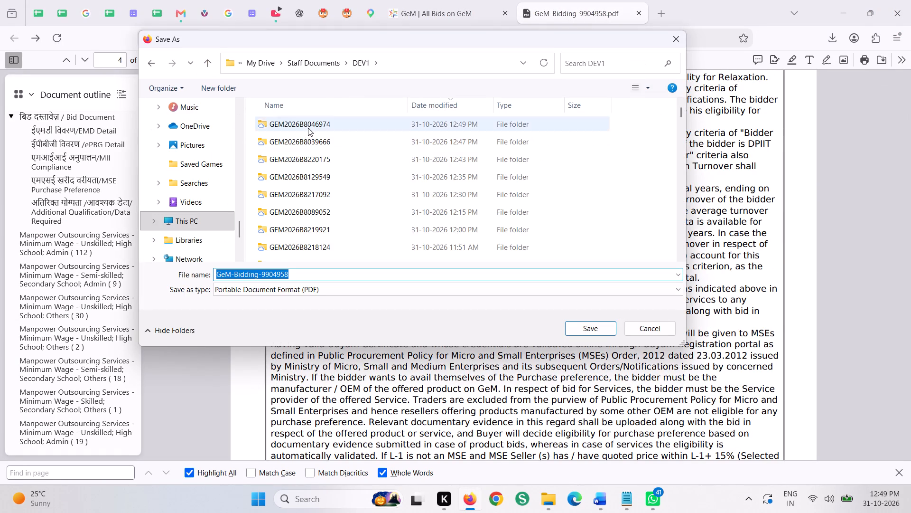
double_click(308, 128)
left_click(307, 274)
left_click(593, 327)
Save the minimum wages undertaking attachment, 1789626770.pdf, in the GEM2026B8046974 folder as MINIMUM WAGES 01.
scroll(599, 294, "up", 1)
scroll(595, 293, "down", 4)
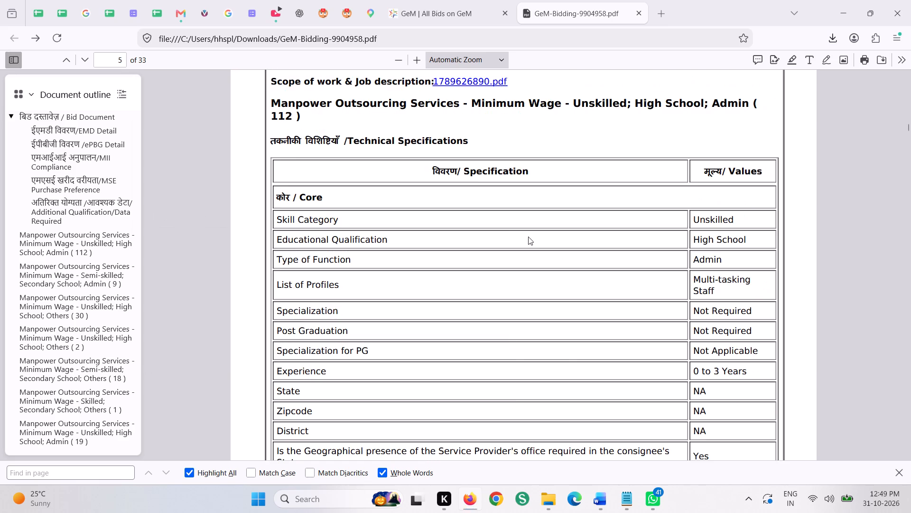
scroll(504, 222, "up", 1)
left_click(489, 332)
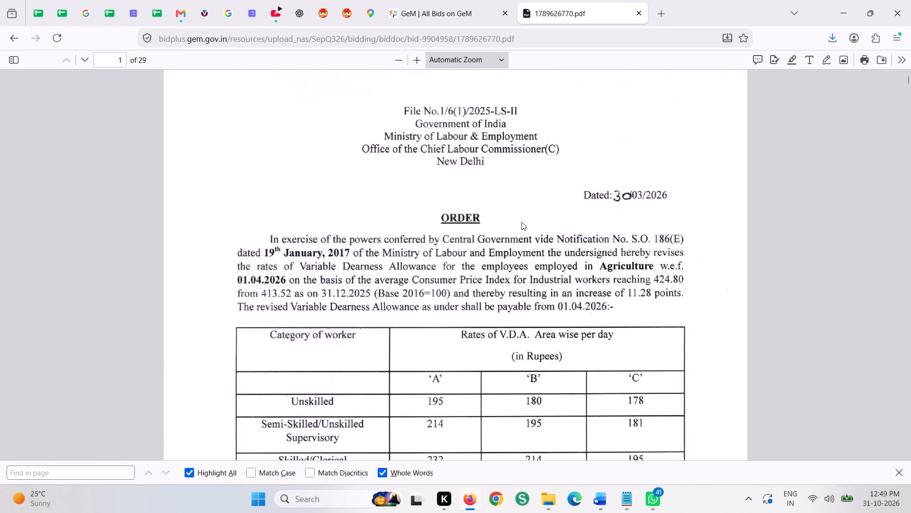
scroll(521, 222, "up", 2)
left_click(429, 0)
left_click(598, 0)
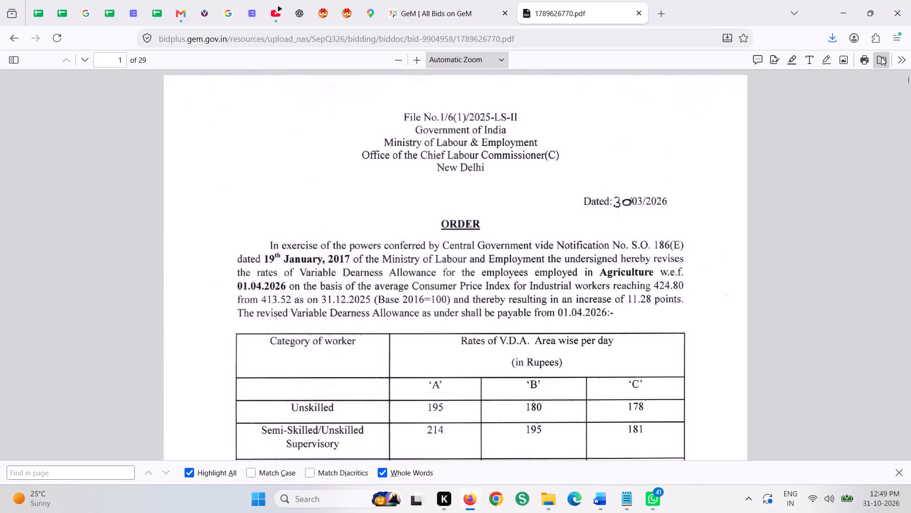
left_click(881, 57)
scroll(283, 140, "up", 2)
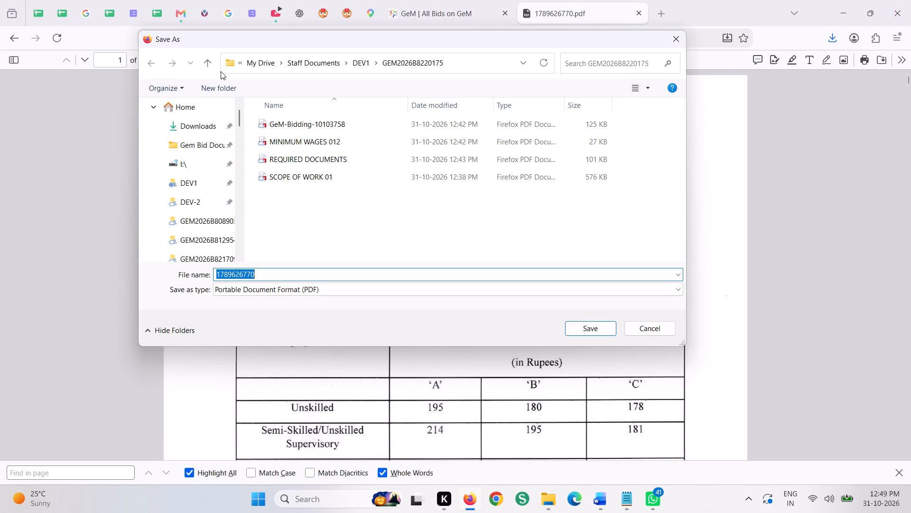
left_click(210, 64)
scroll(299, 135, "up", 4)
double_click(317, 120)
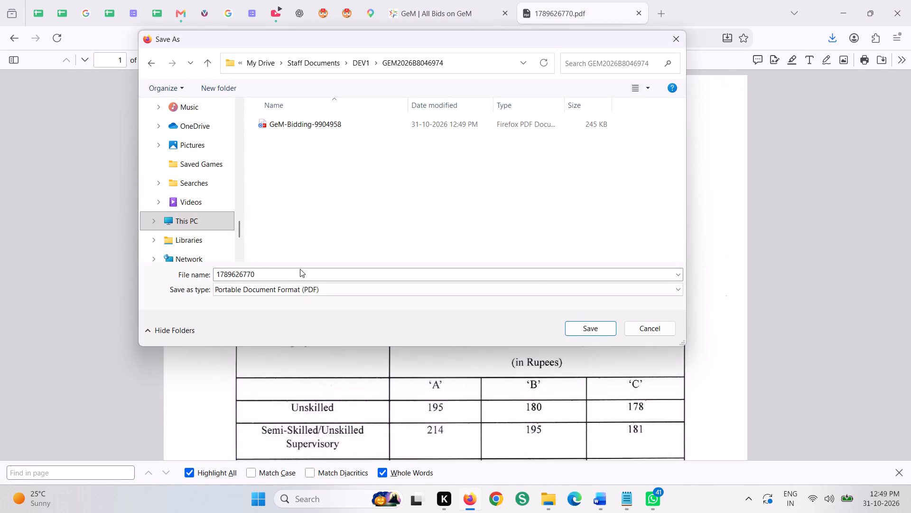
left_click(300, 269)
type("MINIMUM WAGES 01")
key("Return")
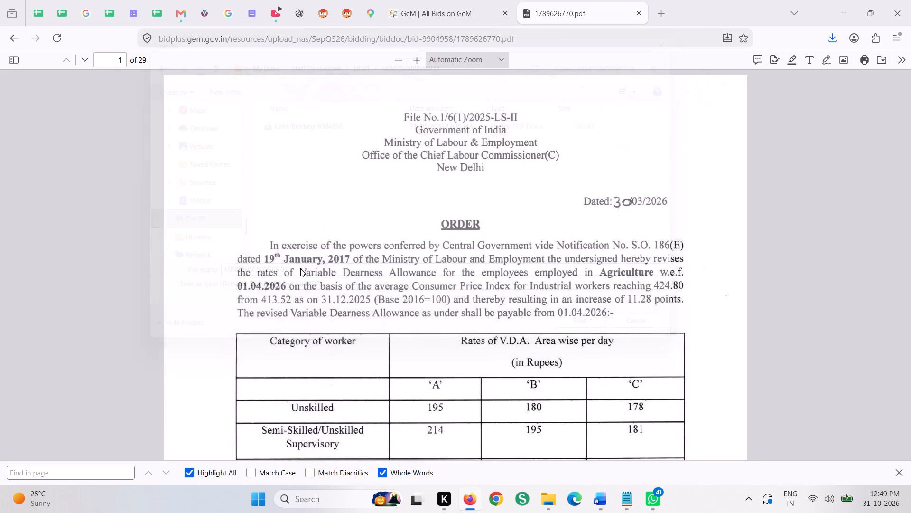
Go back to the bid document and check the attachments 1789626890.pdf and 1789626770.pdf again.
scroll(286, 242, "down", 5)
left_click(8, 37)
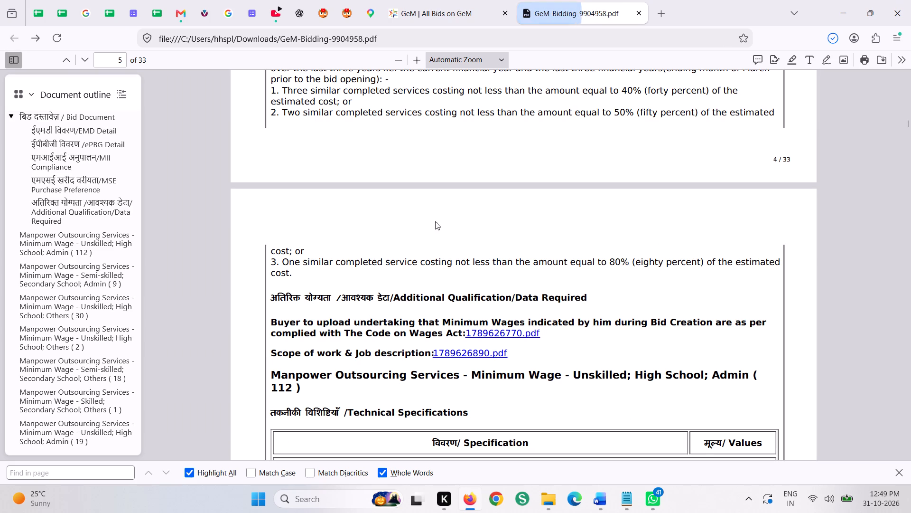
left_click(465, 351)
scroll(567, 190, "up", 2)
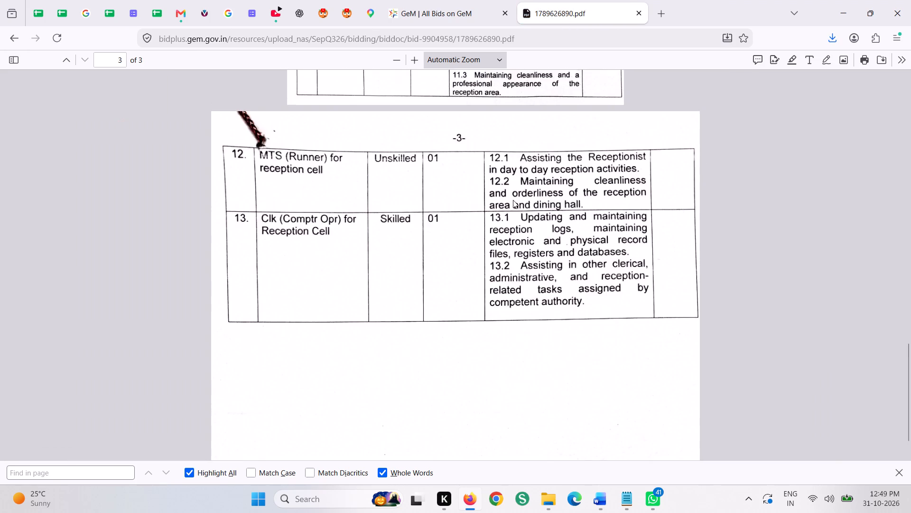
scroll(513, 200, "up", 9)
left_click(4, 33)
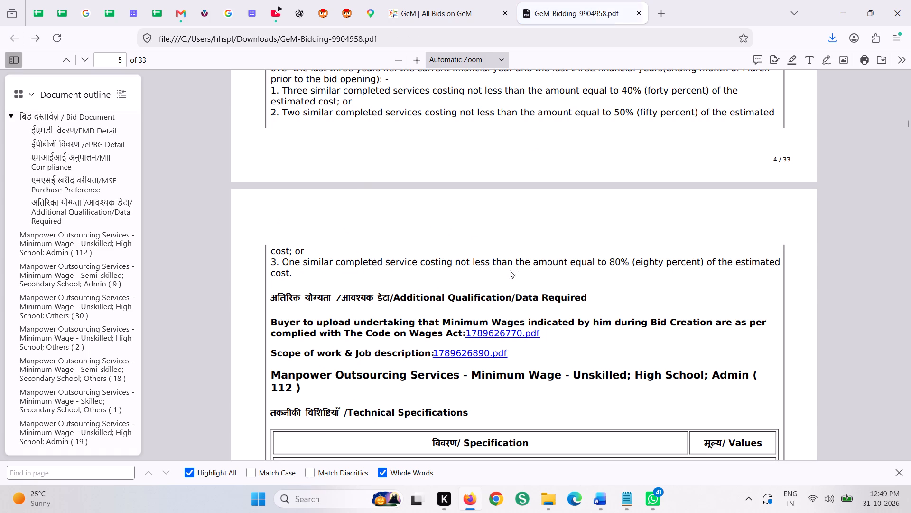
left_click(488, 334)
scroll(337, 291, "up", 12)
scroll(369, 264, "down", 3)
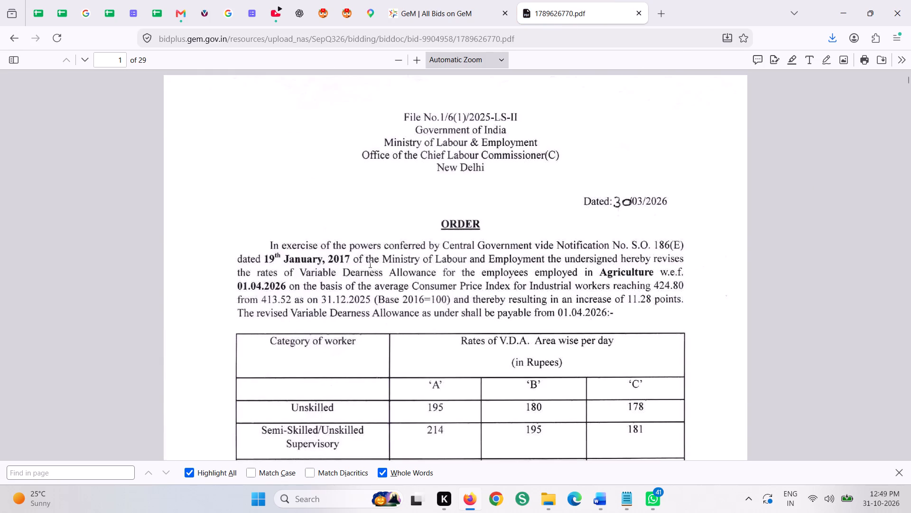
scroll(369, 264, "down", 16)
left_click(21, 38)
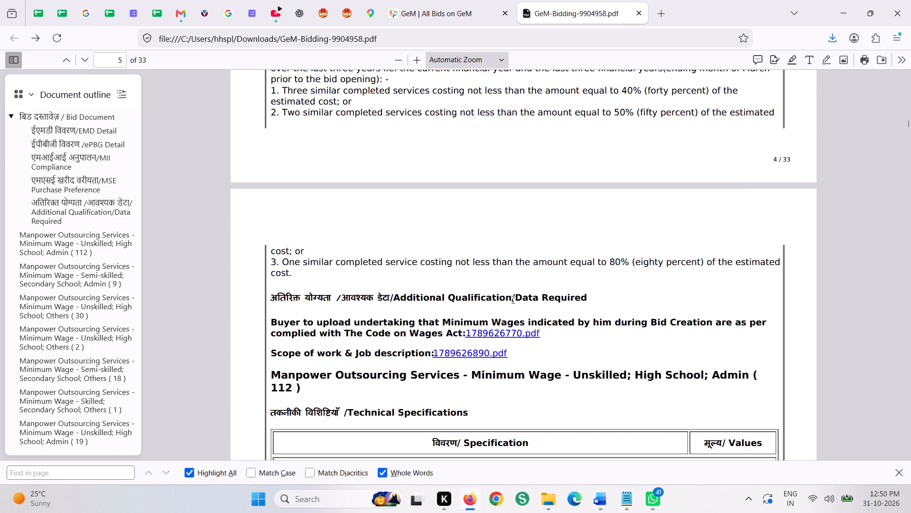
Save the Scope of work & Job description attachment, 1789626890.pdf, in the GEM2026B8046974 folder as SCOPE OF WORK 02.
left_click(480, 354)
scroll(786, 252, "up", 1)
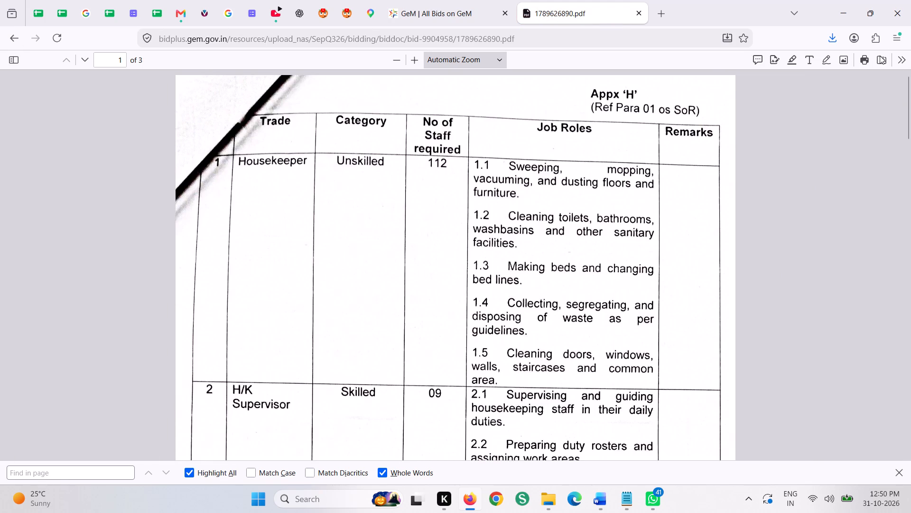
left_click(881, 62)
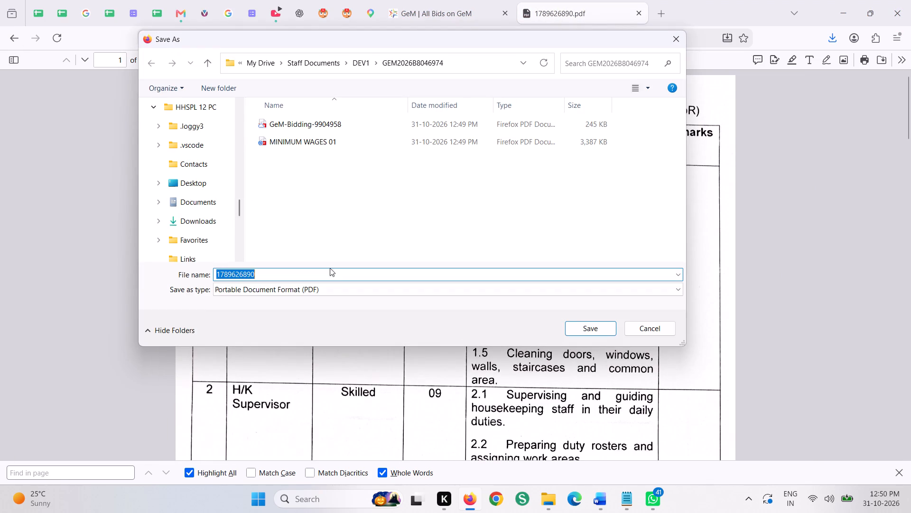
type("SCOPE OF WOR")
type("K 02")
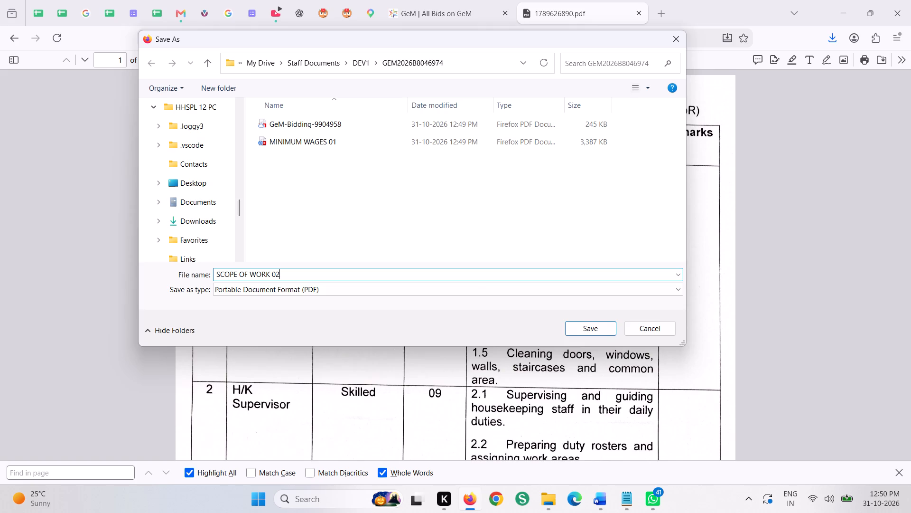
key("Return")
scroll(354, 253, "down", 8)
left_click(8, 35)
Copy the consignee location Jabalpur from the bid document and switch to the REQUIRED DOCUMENTS file in Word.
scroll(457, 271, "down", 1)
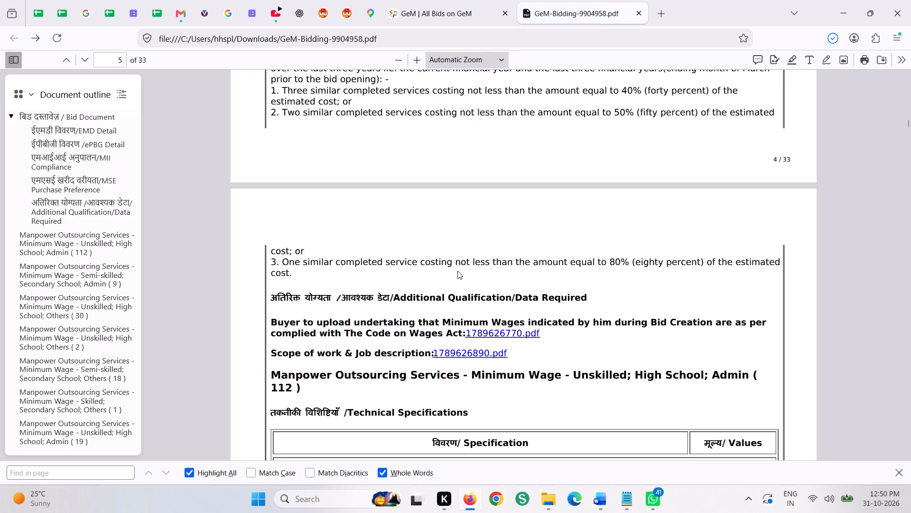
scroll(457, 271, "down", 3)
scroll(506, 250, "down", 1)
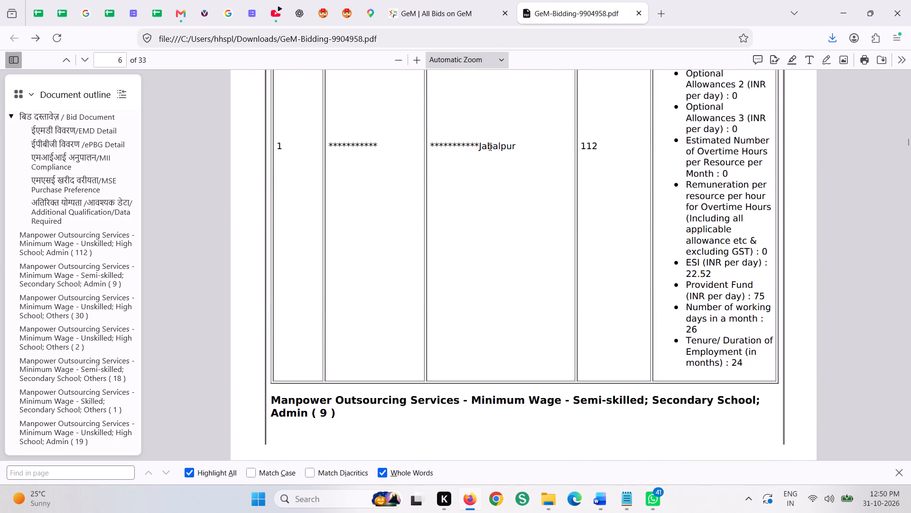
double_click(489, 146)
key("ctrl+c")
key("ctrl+c")
left_click(596, 495)
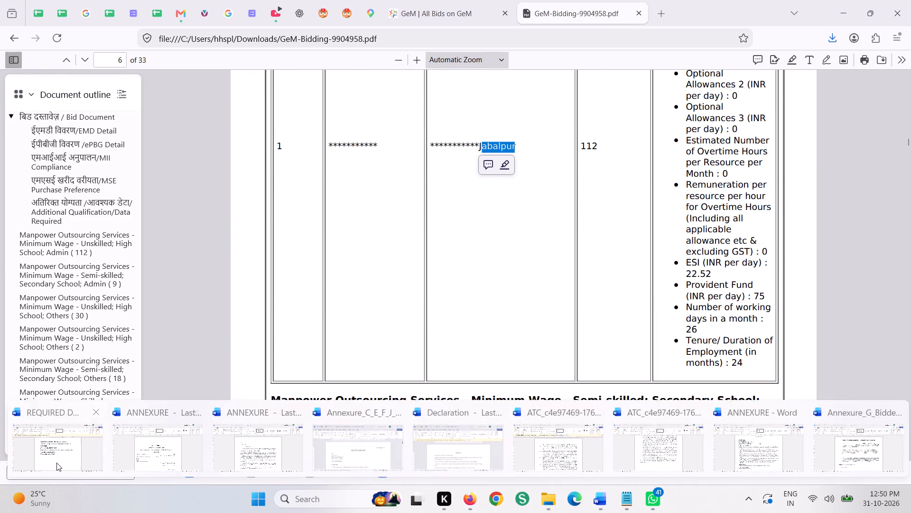
left_click(56, 463)
scroll(301, 322, "up", 2)
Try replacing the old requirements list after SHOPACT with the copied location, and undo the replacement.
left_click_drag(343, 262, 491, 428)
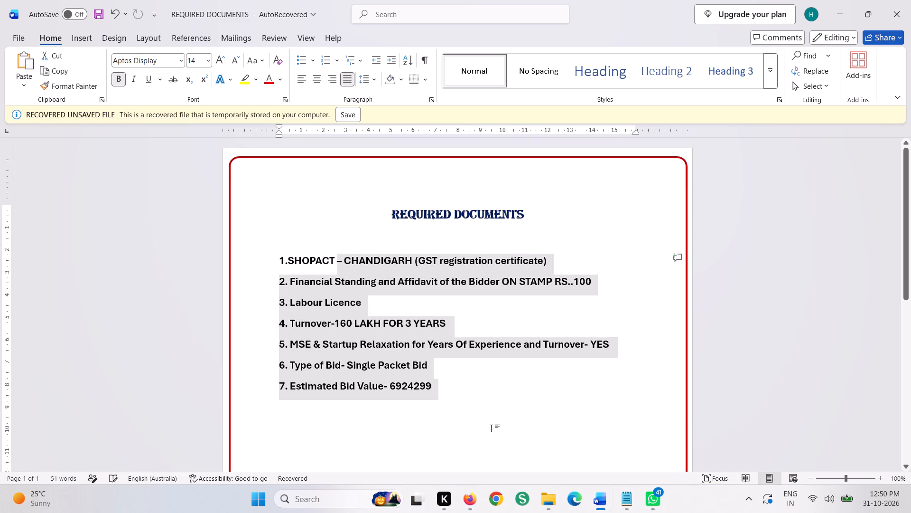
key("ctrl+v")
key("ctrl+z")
Replace everything after "SHOPACT –" in the old requirements list with Jabalpur,MP.
left_click(370, 284)
left_click_drag(347, 262, 477, 423)
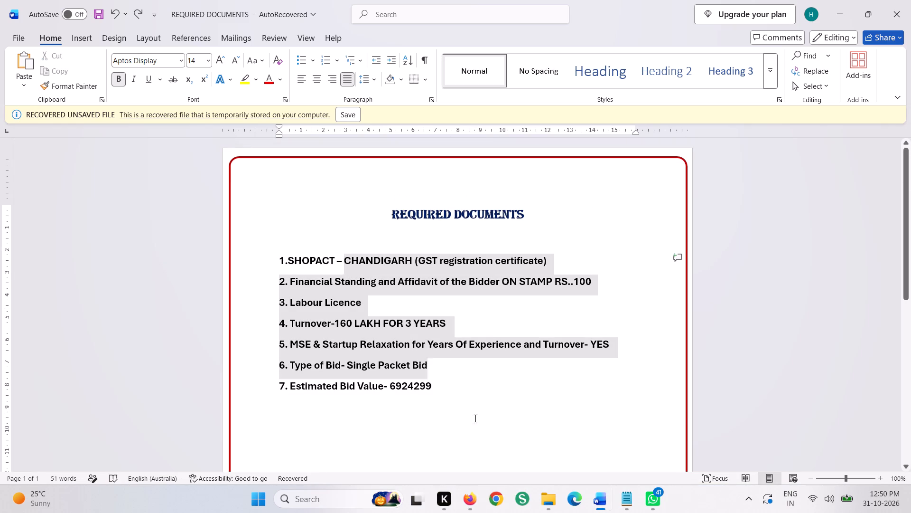
left_click_drag(477, 423, 484, 429)
key("BackSpace")
key("BackSpace")
key("ctrl+v")
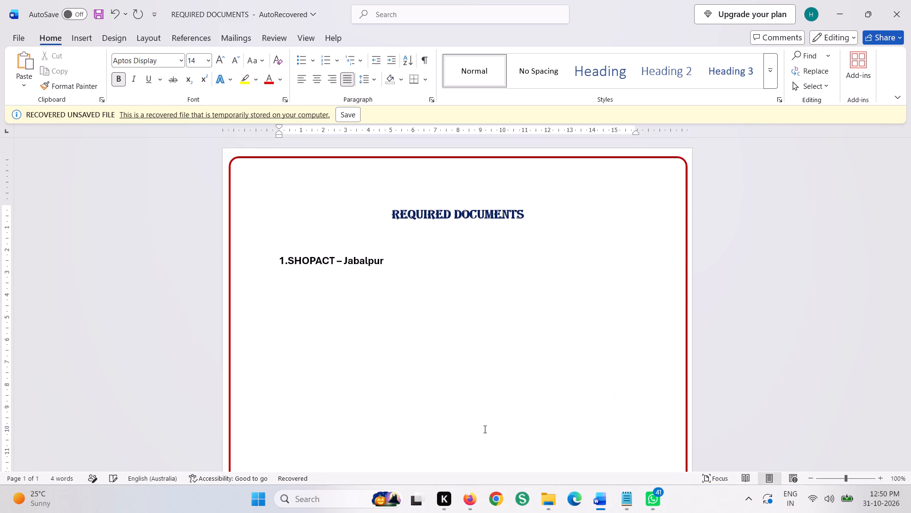
type(",MP")
Add line 2 to the list with the label "Turnover–", copying the word Turnover from the bid document.
key("Return")
type("2.")
key("alt+Tab")
scroll(474, 378, "up", 3)
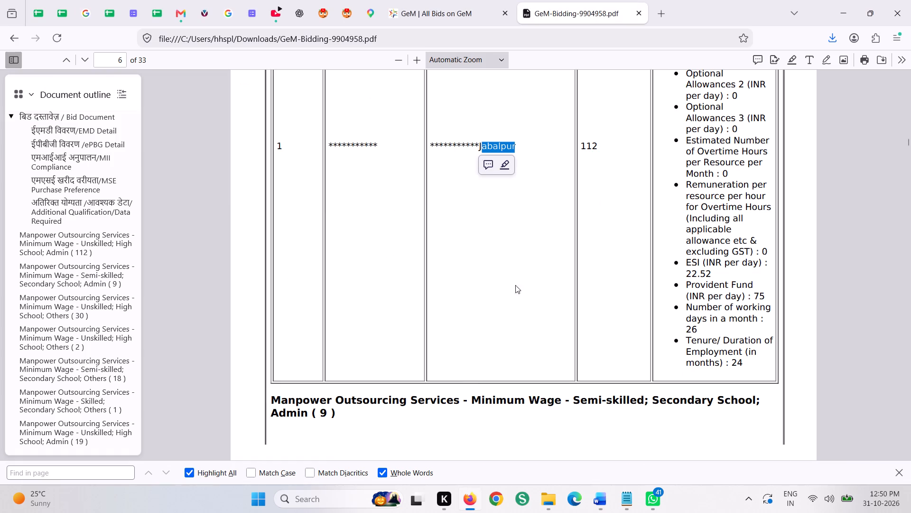
scroll(515, 285, "up", 11)
scroll(468, 236, "up", 1)
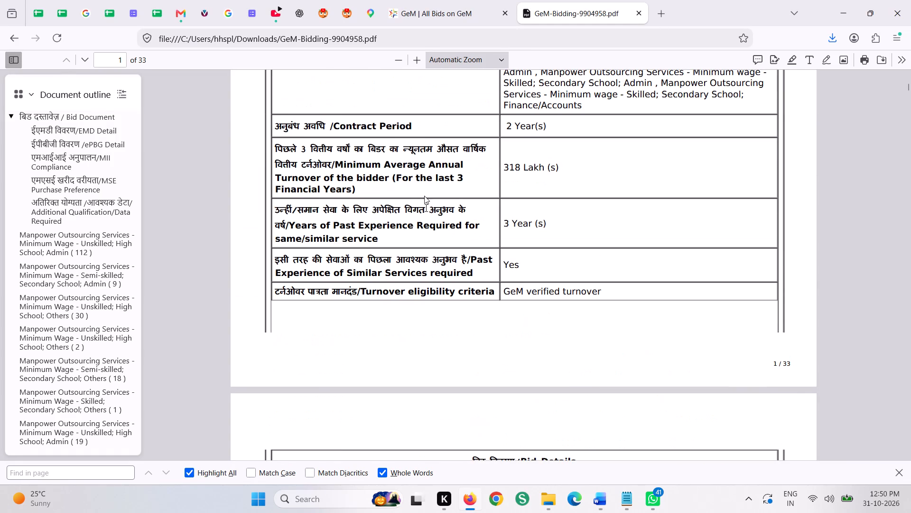
double_click(289, 178)
key("ctrl+c")
key("alt+Tab")
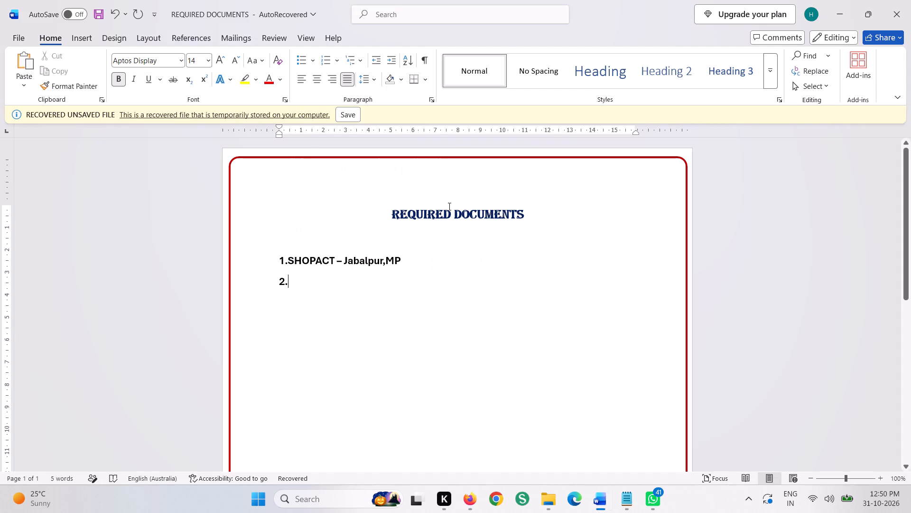
key("ctrl+v")
key("ctrl+minus")
Complete the turnover line with "318 Lakh FOR 3 YEARS", copying the amount from the bid's minimum average annual turnover.
key("alt+Tab")
left_click(510, 166)
left_click_drag(510, 166, 523, 168)
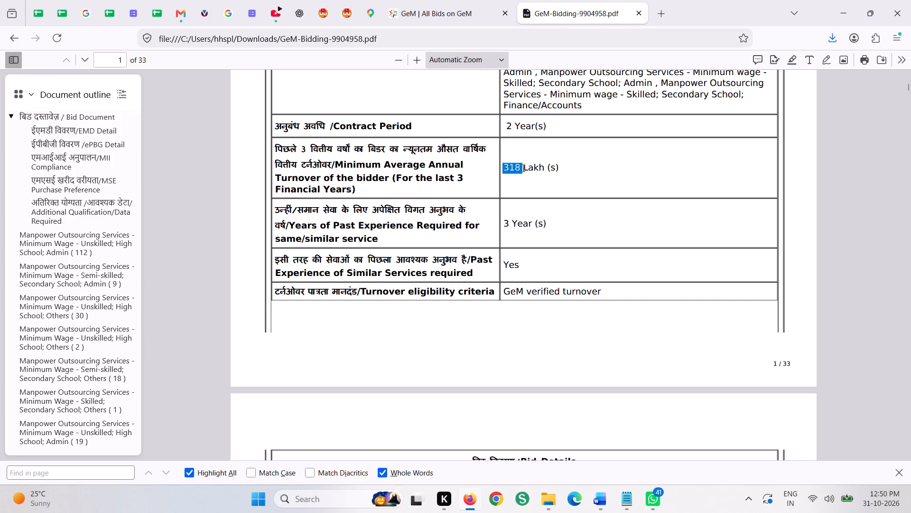
left_click_drag(523, 168, 533, 168)
key("ctrl+c")
key("alt+Tab")
key("ctrl+v")
key("space")
type("FOR 3 YEARS")
key("space")
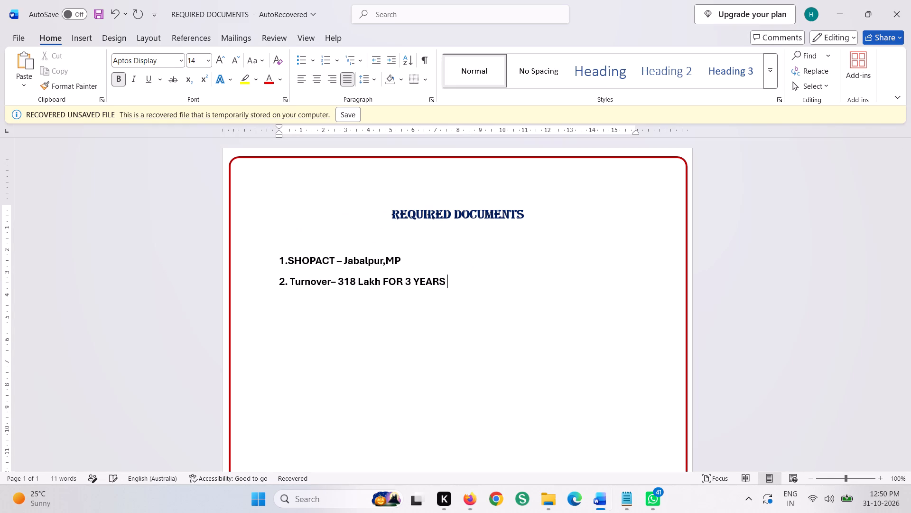
Add line 3 to the list with "MSE Relaxation for Years Of Experience and Turnover", copied from the bid details and joined onto one line.
key("Return")
type("6.")
key("BackSpace")
key("BackSpace")
type("3.")
key("alt+Tab")
scroll(449, 274, "down", 1)
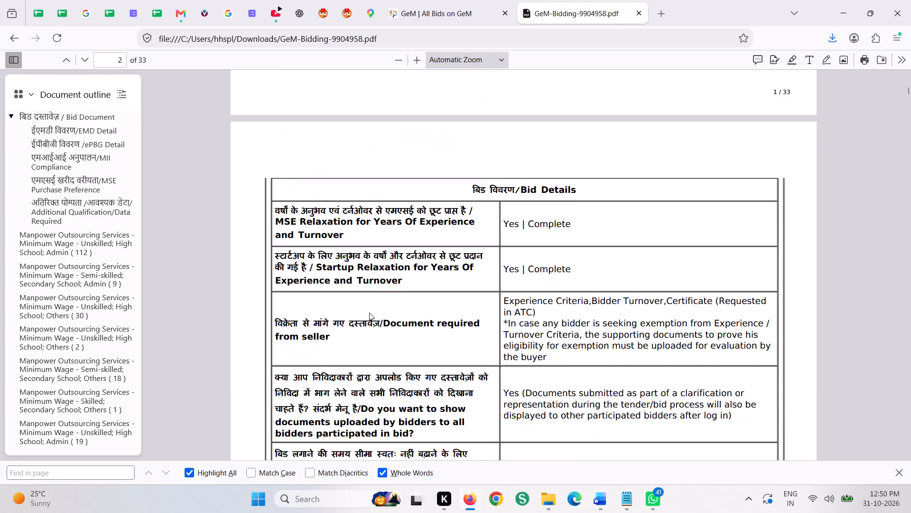
left_click(278, 219)
left_click_drag(278, 219, 339, 240)
key("ctrl+c")
key("ctrl+c")
key("alt+Tab")
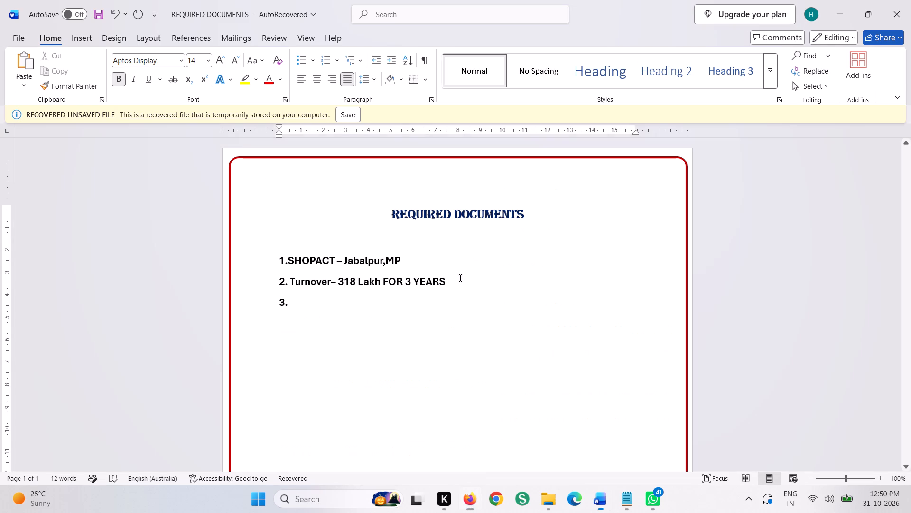
key("ctrl+v")
left_click(278, 321)
key("BackSpace")
key("space")
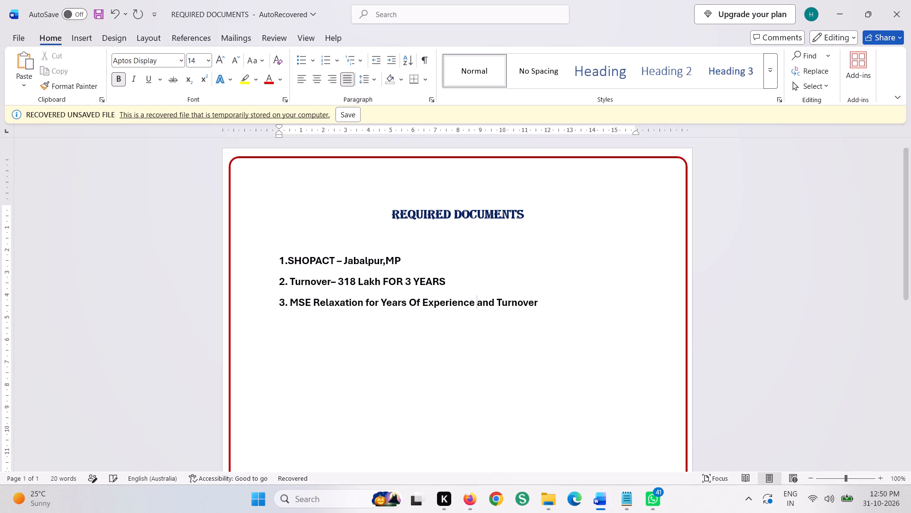
Insert "& Startup" after MSE in line 3, copying Startup from the bid document, and end the line with "- YES".
key("alt+Tab")
double_click(332, 268)
key("ctrl+c")
key("ctrl+c")
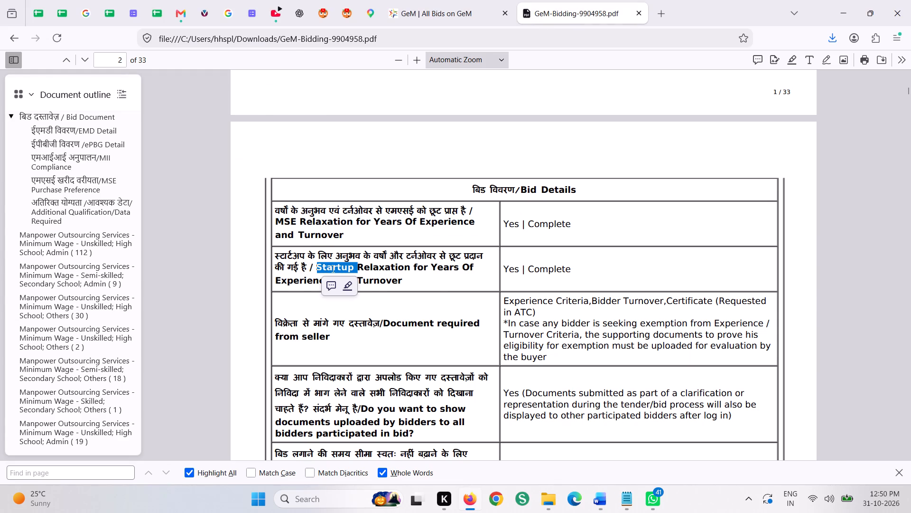
key("alt+Tab")
left_click(311, 302)
type("&")
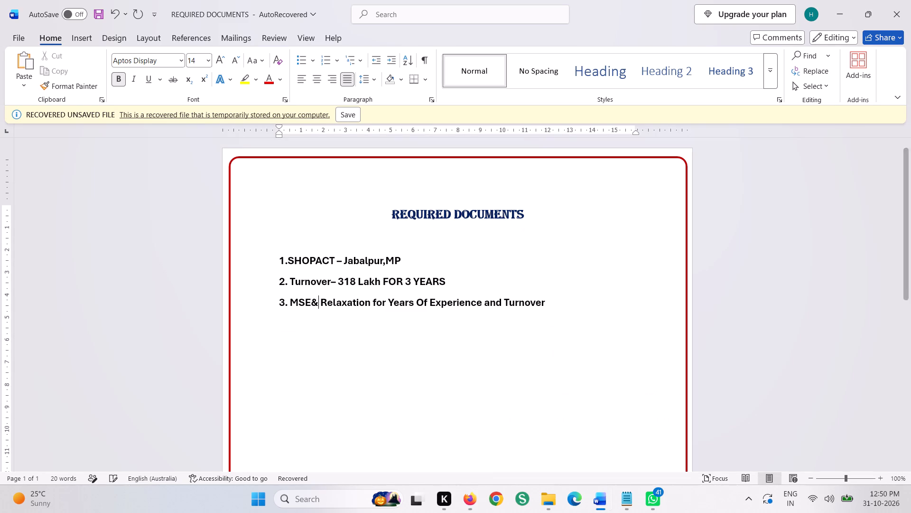
key("space")
key("ctrl+v")
key("alt+Tab")
key("alt+Tab")
left_click(597, 302)
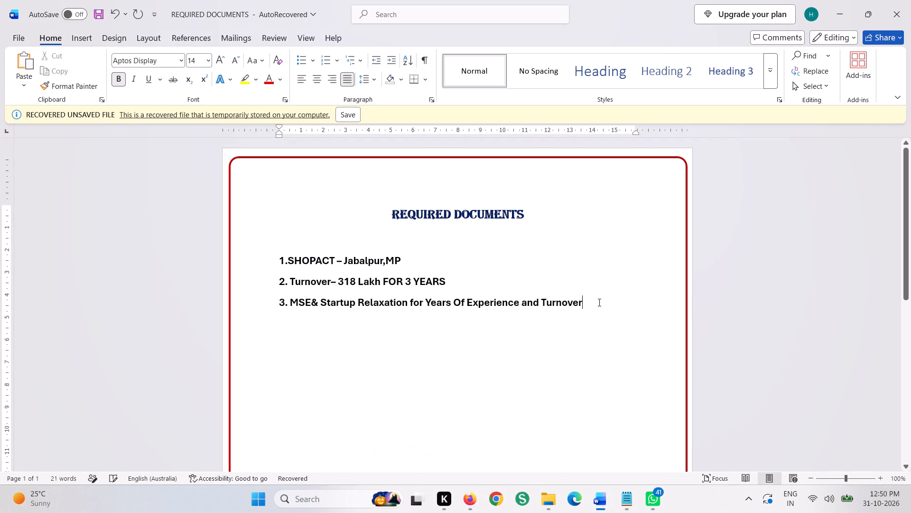
type("- YES")
key("space")
Add line 4 to the list with the label "Type of Bid-", copying the label from the bid details.
key("Return")
type("7.")
key("alt+Tab")
key("alt+Tab")
key("BackSpace")
key("BackSpace")
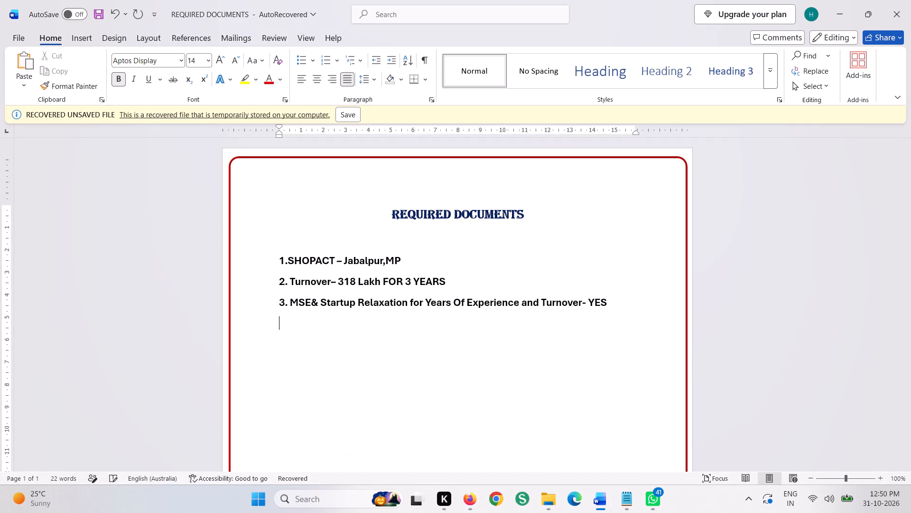
type("4.")
key("alt+Tab")
scroll(598, 302, "down", 2)
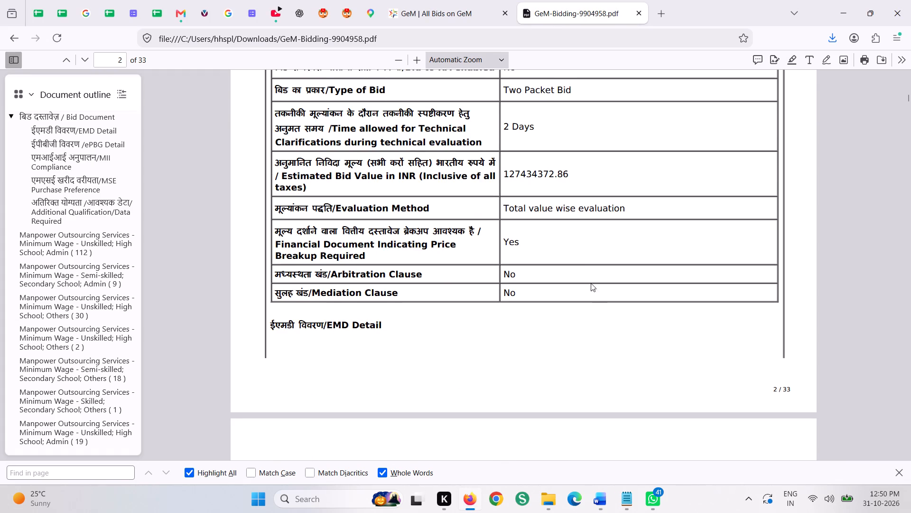
left_click(342, 86)
left_click_drag(342, 86, 385, 86, "ctrl")
key("ctrl+c")
key("ctrl+c")
key("alt+Tab")
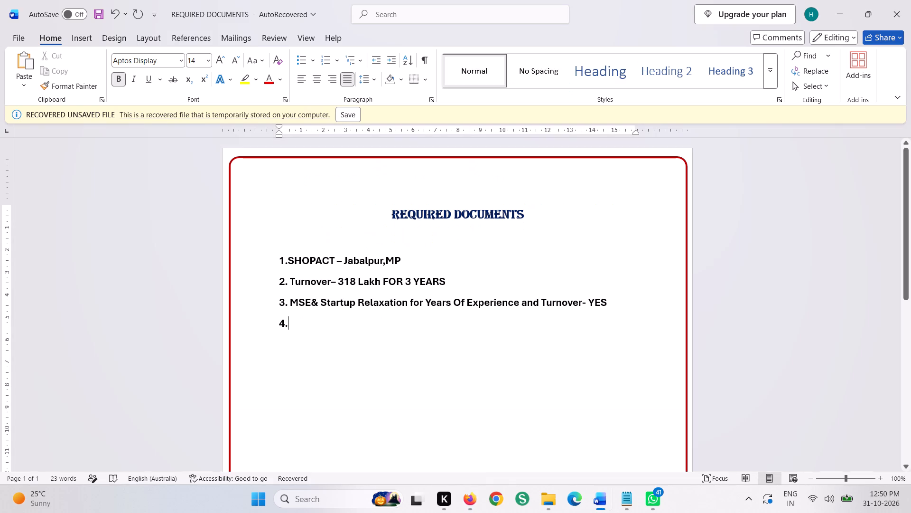
key("ctrl+v")
key("minus")
Complete the bid type line with "Two Packet Bid", copied from the bid details.
key("alt+Tab")
triple_click(523, 86)
key("ctrl+c")
key("ctrl+c")
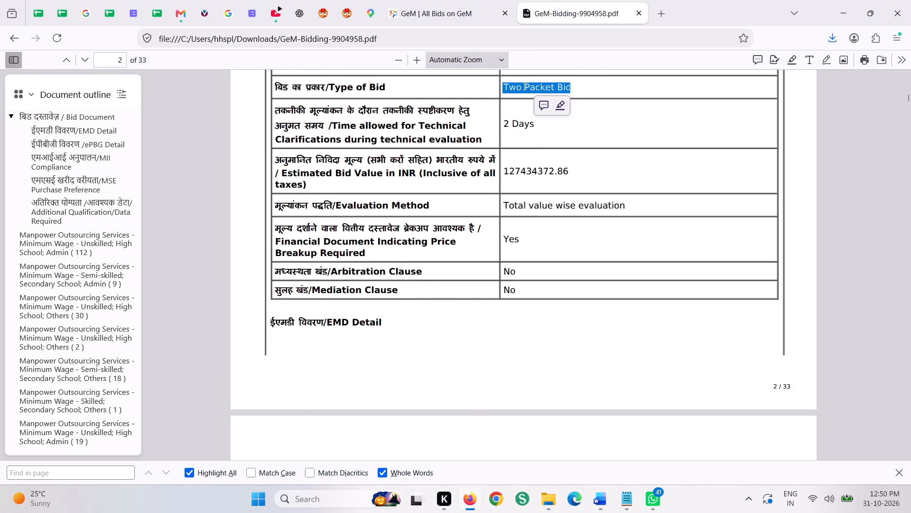
key("alt+Tab")
key("ctrl+v")
Add line 5 to the list with the label "Estimated Bid Value–", copying the label from the bid details.
key("Return")
type("5.")
key("alt+Tab")
left_click(286, 170)
left_click_drag(286, 170, 366, 174)
key("ctrl+c")
key("ctrl+c")
key("alt+Tab")
key("ctrl+v")
key("ctrl+minus")
Complete the estimated bid value line with 127434372.86, copied from the bid document.
key("alt+Tab")
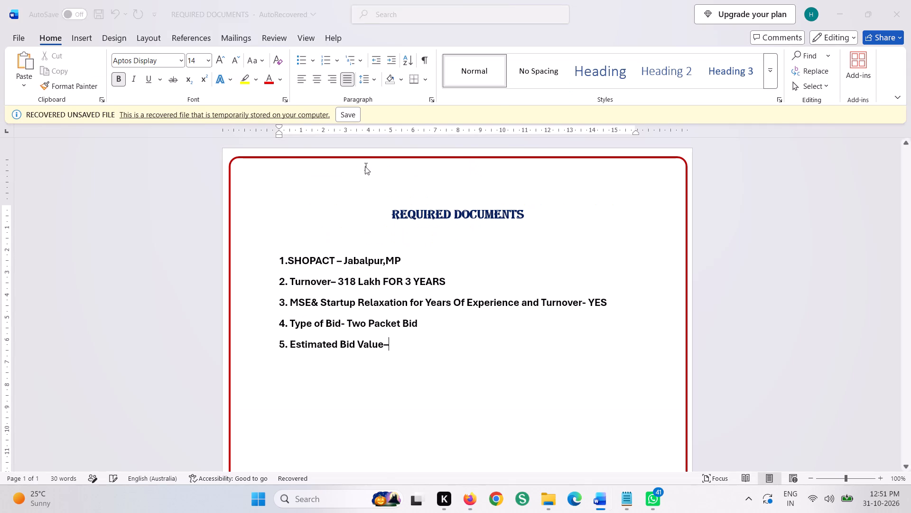
triple_click(524, 175)
key("ctrl+c")
key("ctrl+c")
key("alt+Tab")
key("ctrl+v")
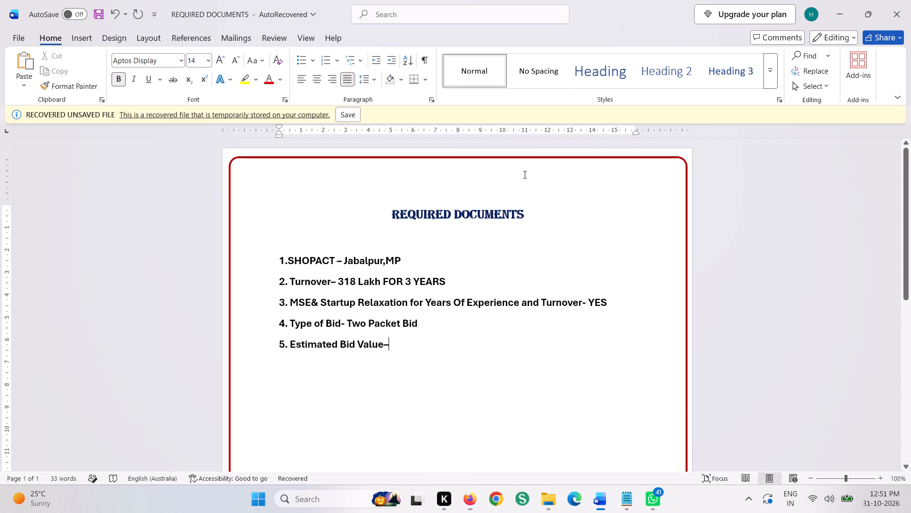
Start line 6 of the list with the number "6.".
key("Return")
type("6.")
Read on through the bid document's eligibility terms, technical specifications and consignee sections for further requirements to list.
key("alt+Tab")
scroll(524, 174, "down", 5)
scroll(459, 209, "down", 1)
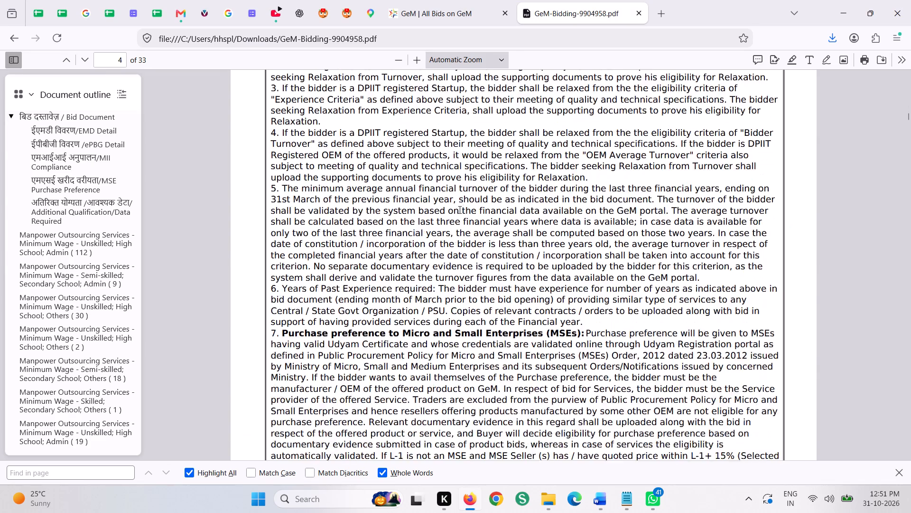
scroll(459, 209, "down", 1)
scroll(527, 192, "down", 3)
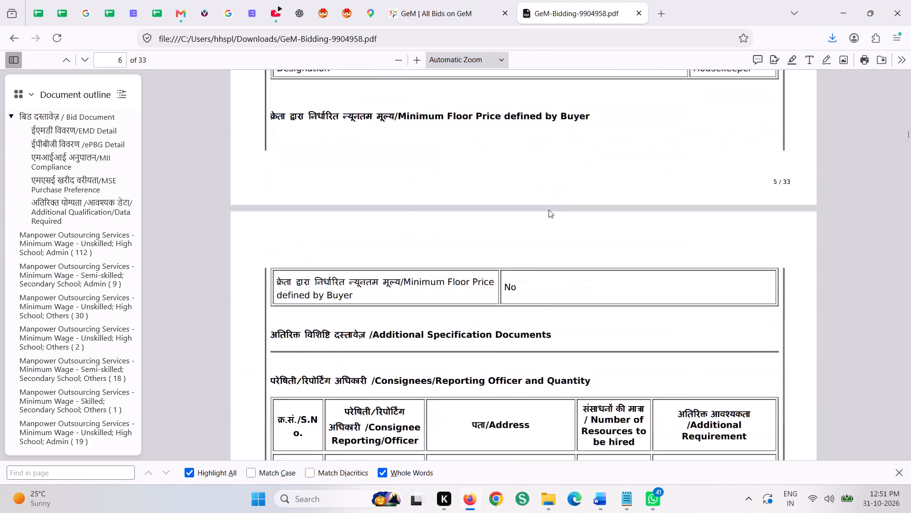
scroll(548, 209, "up", 1)
scroll(551, 221, "down", 4)
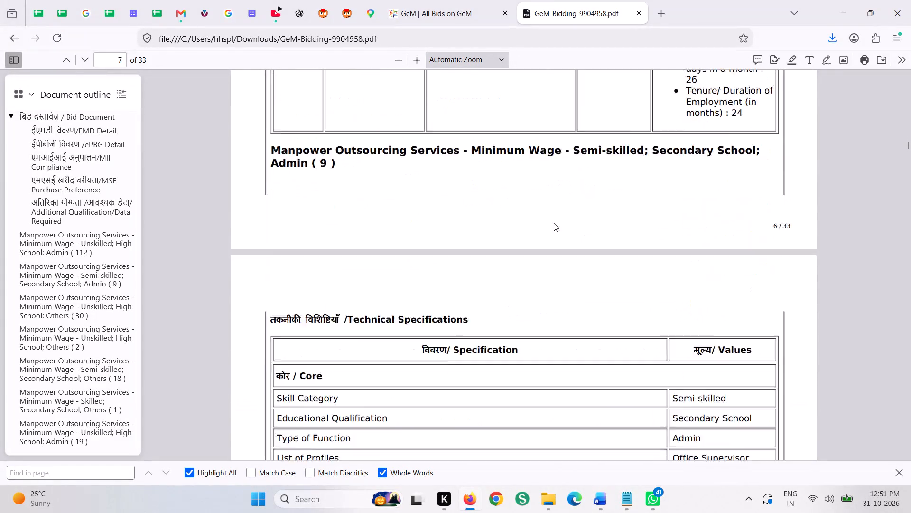
scroll(547, 220, "up", 1)
key("alt+Tab")
left_click(312, 161)
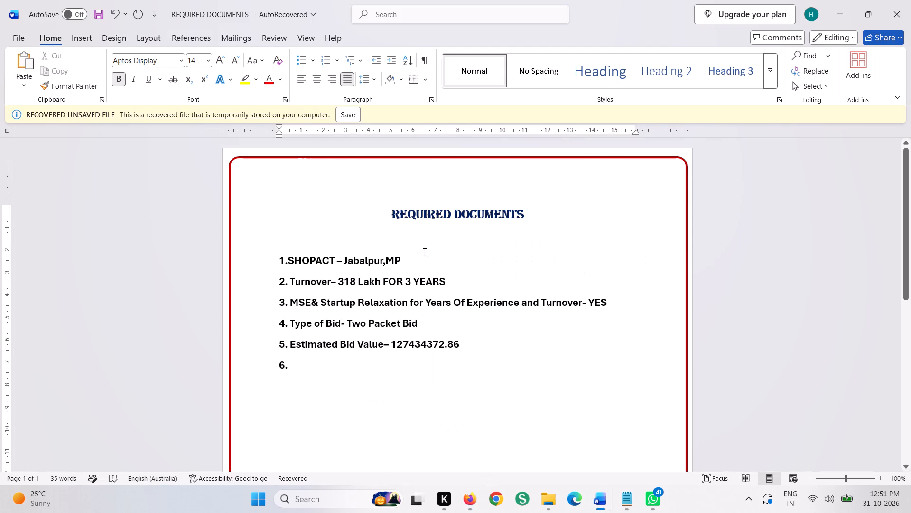
key("alt+Tab")
scroll(484, 266, "down", 18)
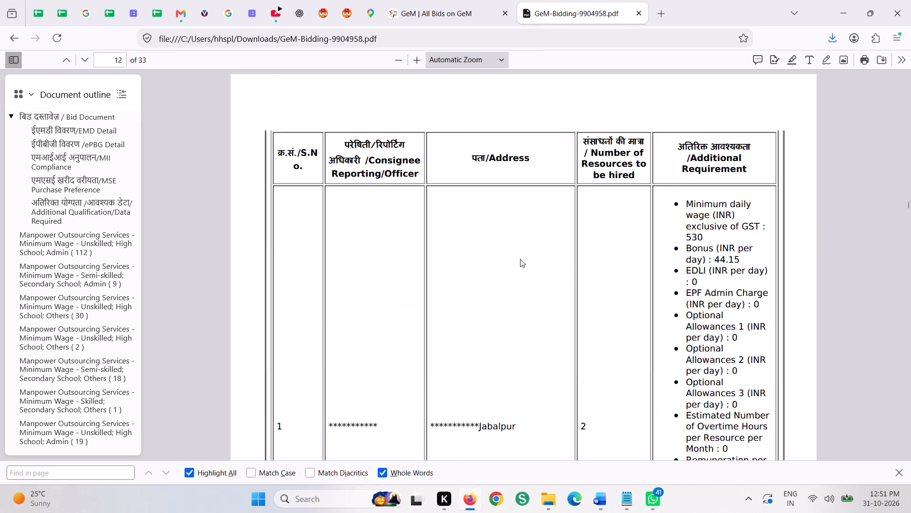
scroll(520, 259, "down", 19)
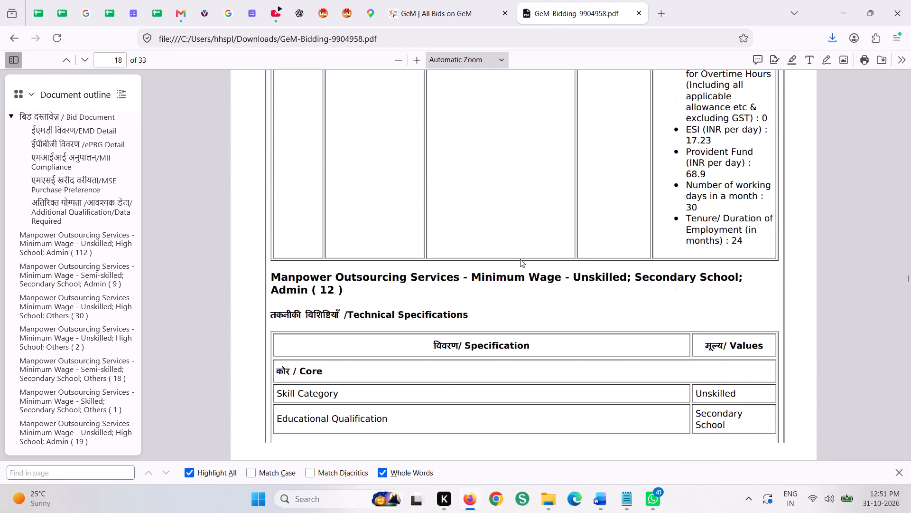
scroll(520, 259, "down", 9)
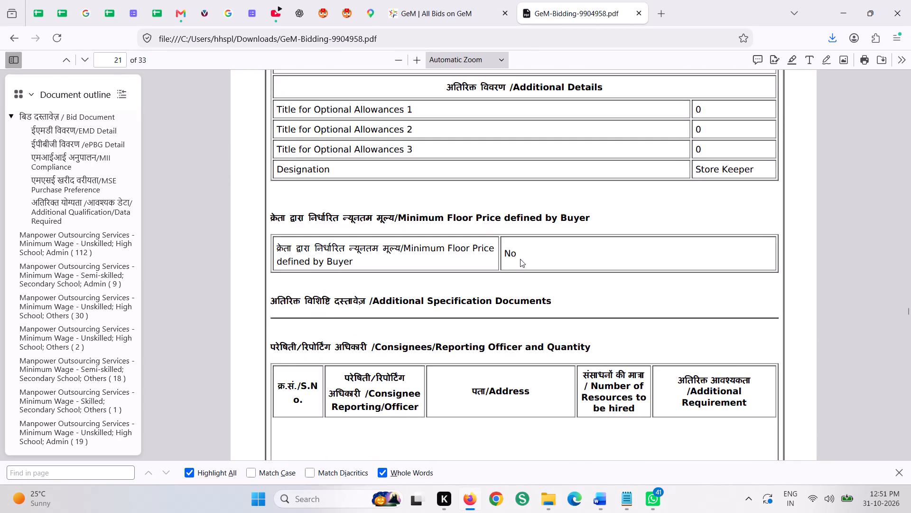
scroll(520, 259, "down", 17)
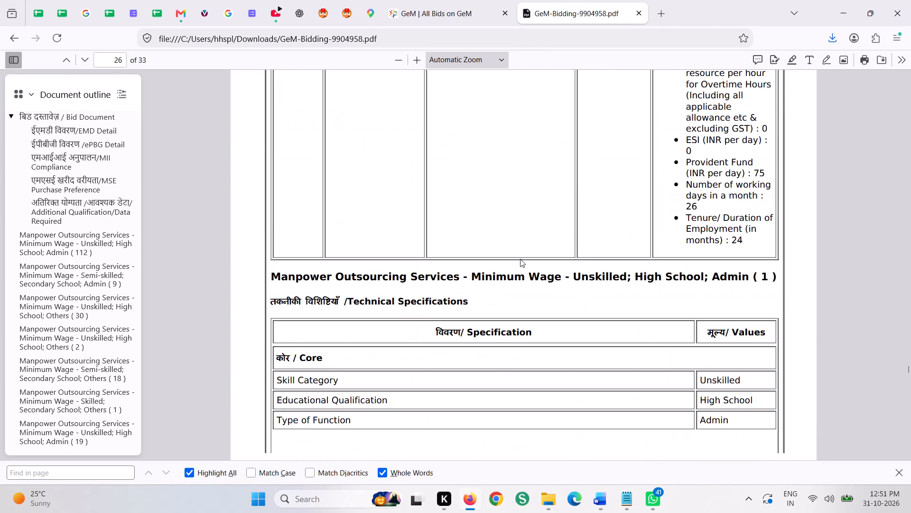
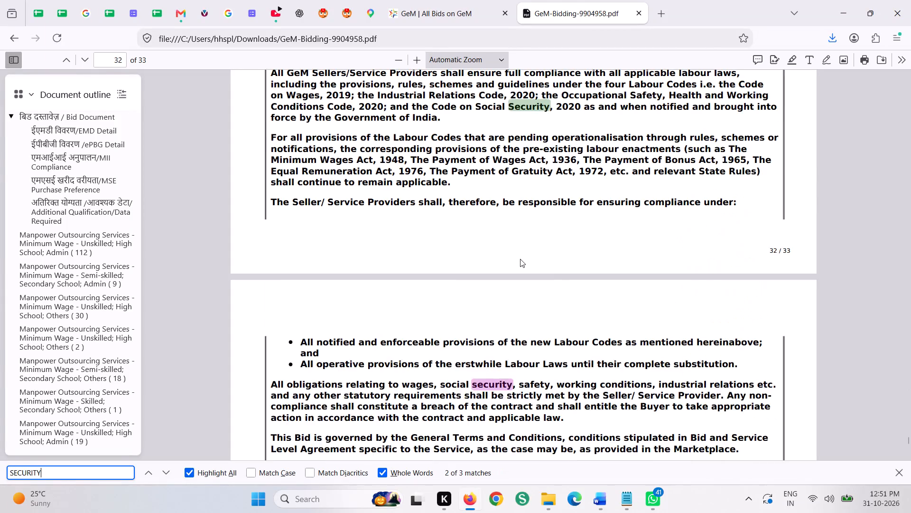
Check the matches for SECURITY in the bid document.
key("Return")
key("Return")
key("Return")
key("BackSpace")
key("BackSpace")
key("BackSpace")
key("BackSpace")
key("BackSpace")
key("BackSpace")
key("BackSpace")
key("BackSpace")
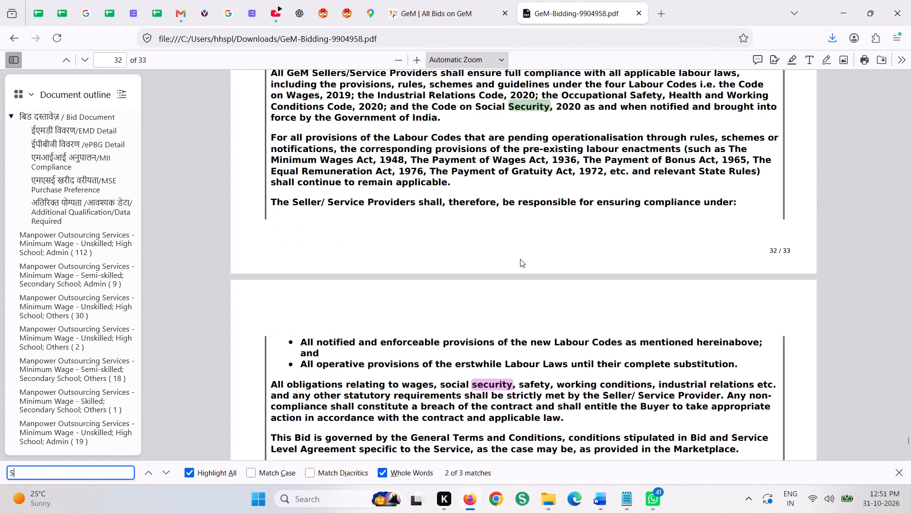
key("BackSpace")
key("BackSpace")
Search the bid document for WATCH and for CHOWKIDAR, leaving the search text empty.
type("WATCH")
key("BackSpace")
key("BackSpace")
key("BackSpace")
key("BackSpace")
key("BackSpace")
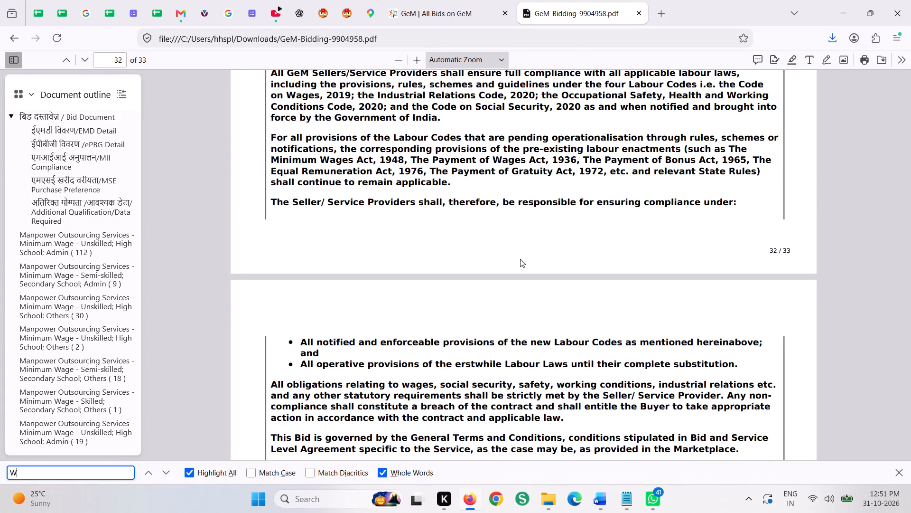
key("BackSpace")
key("BackSpace")
type("CHOWKIDAR")
key("BackSpace")
key("BackSpace")
key("BackSpace")
key("BackSpace")
key("BackSpace")
key("BackSpace")
key("BackSpace")
key("BackSpace")
key("BackSpace")
key("BackSpace")
key("BackSpace")
key("BackSpace")
key("BackSpace")
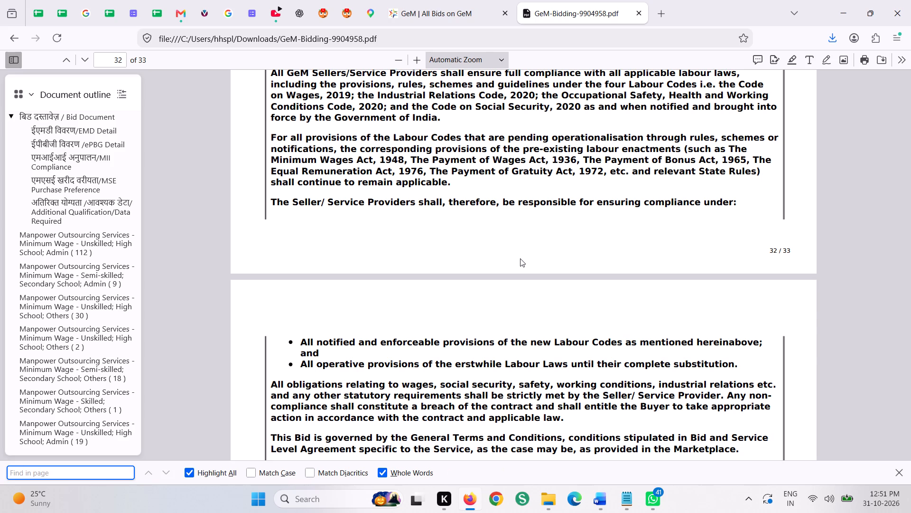
Complete line 6 of the REQUIRED DOCUMENTS list with "Bidder financial standing", copied from the bid document's Generic clause.
scroll(520, 258, "up", 6)
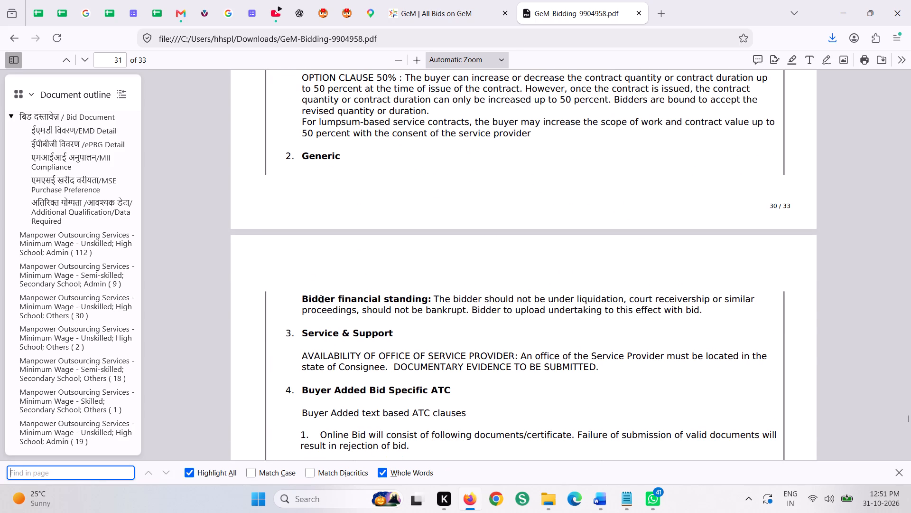
left_click(319, 299)
left_click_drag(319, 299, 395, 297, "ctrl")
key("ctrl+c")
key("ctrl+c")
key("alt+Tab")
key("ctrl+v")
Add line 7 with clause (b) copied from the buyer added ATC, covering ITR filed for 2023-24, 2024-25 & 2025-26.
key("Return")
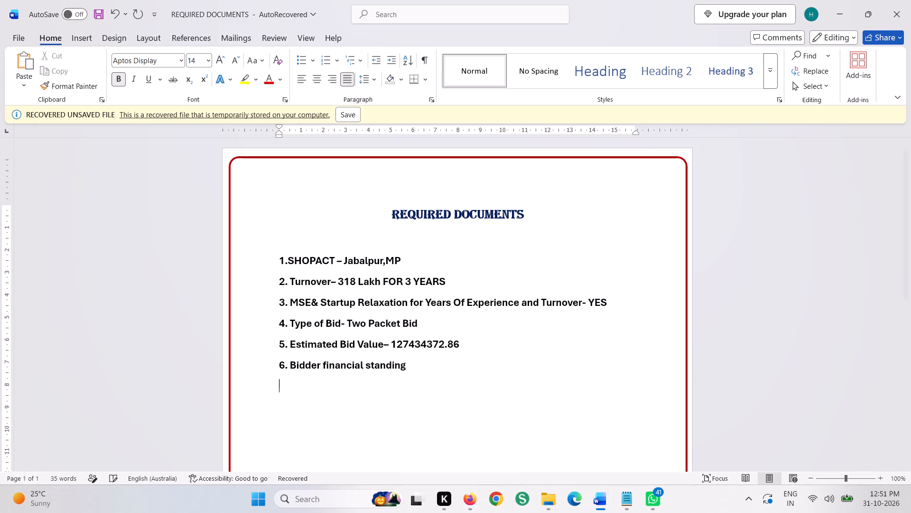
type("7.")
key("alt+Tab")
left_click(324, 167)
scroll(363, 259, "up", 1)
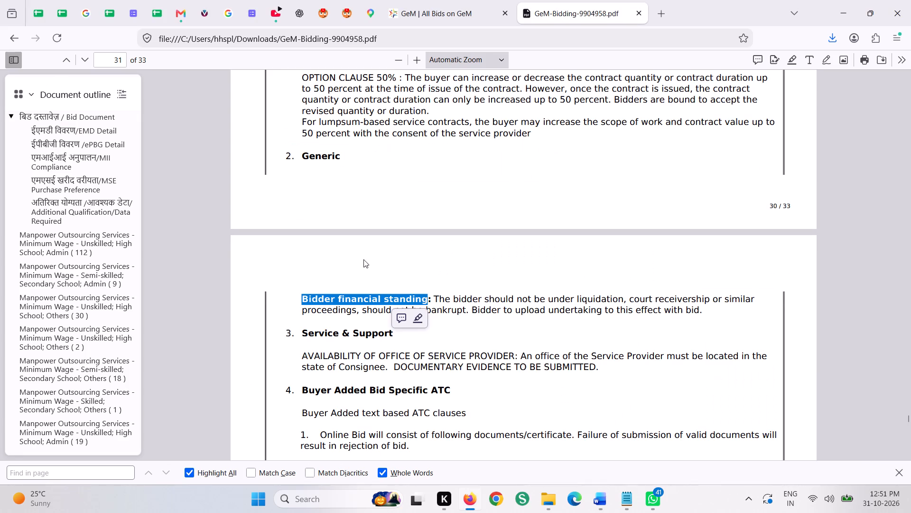
scroll(364, 263, "down", 2)
left_click(375, 194)
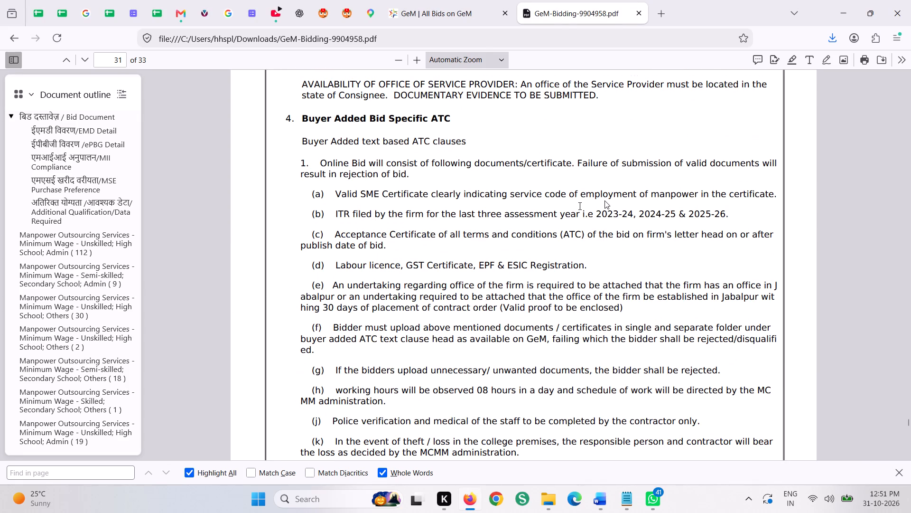
left_click(478, 212)
left_click(339, 212)
left_click_drag(339, 212, 340, 212)
left_click_drag(340, 212, 726, 213)
key("ctrl+c")
key("ctrl+c")
key("ctrl+c")
key("ctrl+c")
key("ctrl+c")
key("alt+Tab")
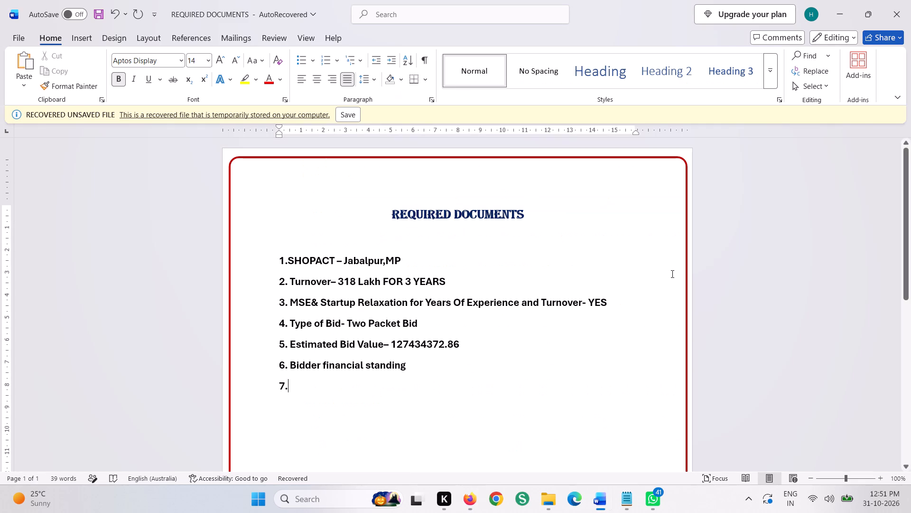
key("ctrl+v")
Add line 8 with the Acceptance Certificate clause (c) copied from the bid document, joined into one paragraph with a space before "publish".
key("Return")
type("8.")
key("alt+Tab")
left_click(470, 230)
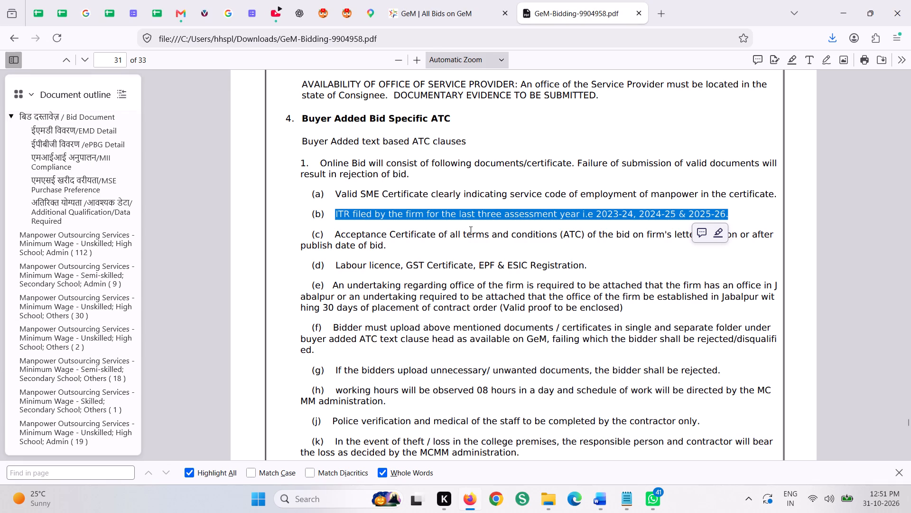
left_click(338, 234)
left_click_drag(338, 234, 381, 245)
key("ctrl+c")
key("ctrl+c")
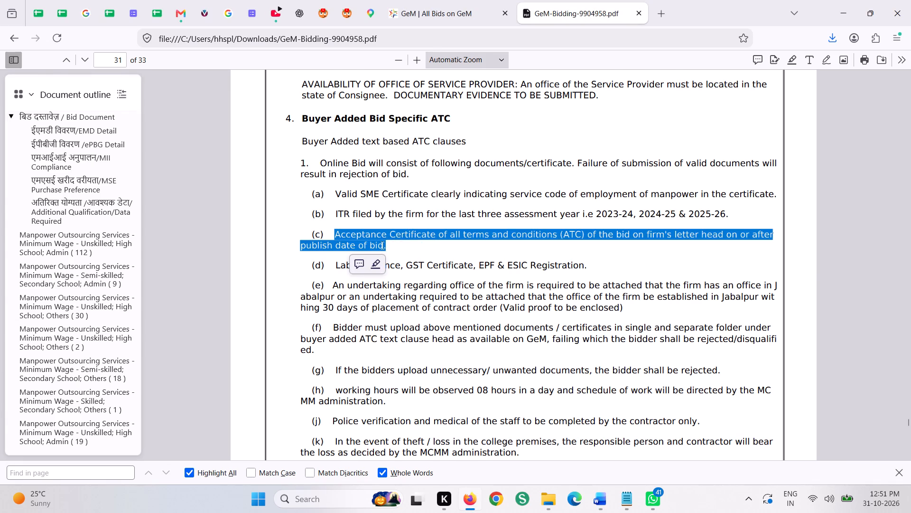
key("alt+Tab")
key("ctrl+v")
left_click(274, 458)
key("BackSpace")
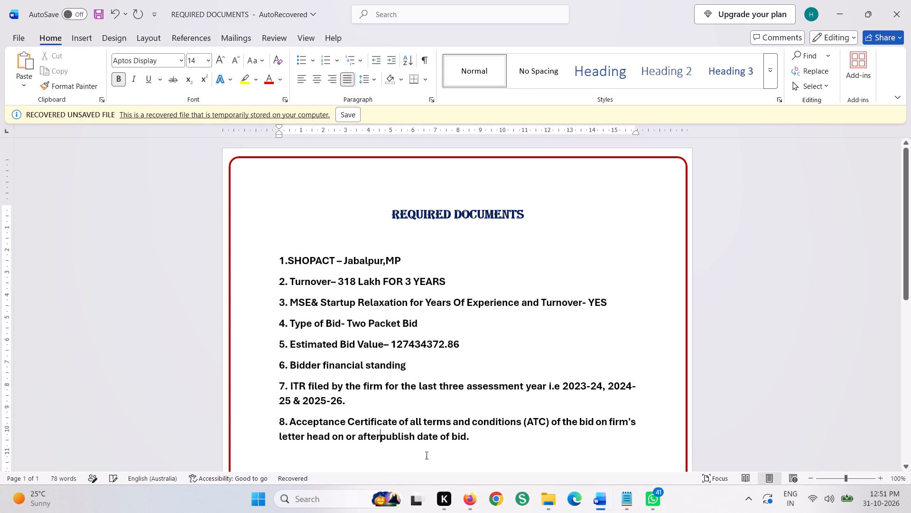
key("space")
Add line 9 with "Labour licence, GST Certificate, EPF & ESIC Registration.", copied from clause (d) of the bid document.
left_click(505, 441)
key("Return")
type("9.")
key("alt+Tab")
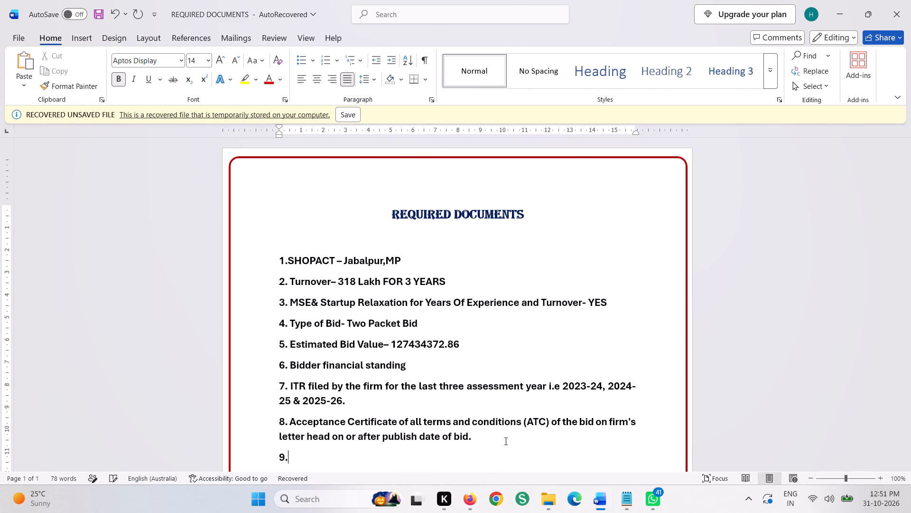
left_click(468, 258)
triple_click(466, 266)
key("ctrl+c")
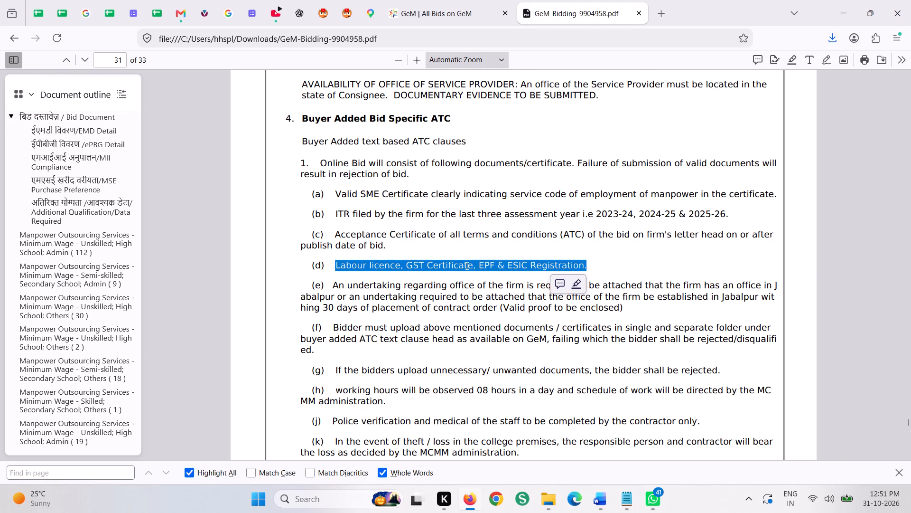
key("ctrl+c")
key("alt+Tab")
key("ctrl+v")
Add line 10 with the Jabalpur office undertaking text from clause (e), copied from "undertaking" through "enclosed".
key("Return")
type("10.")
key("alt+Tab")
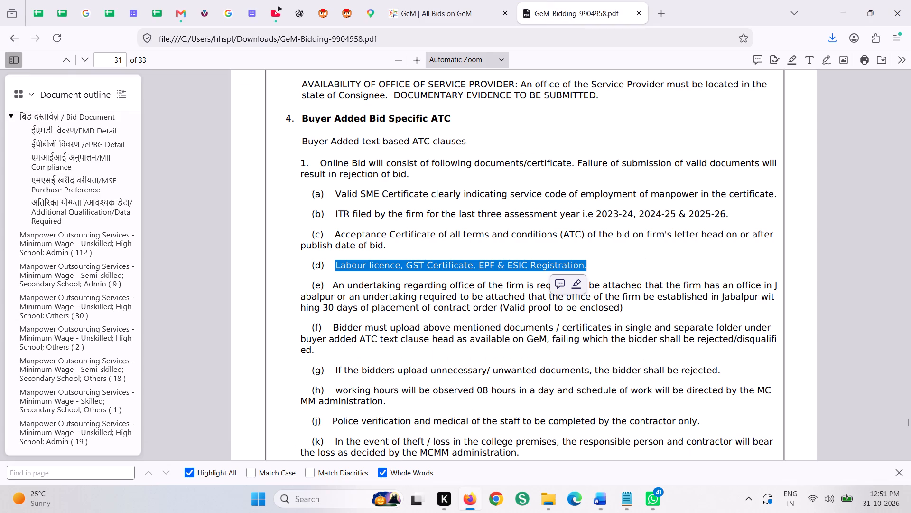
left_click(418, 287)
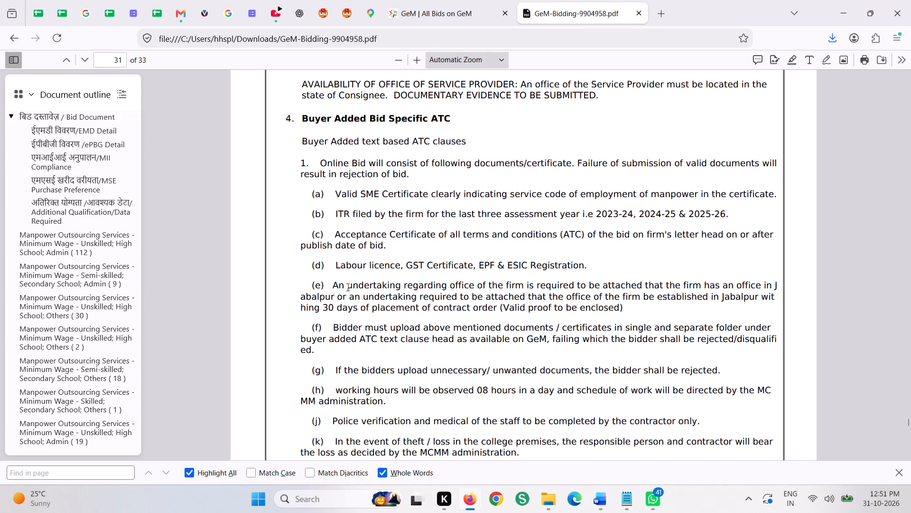
left_click(351, 285)
left_click_drag(351, 285, 615, 309)
key("ctrl+c")
key("ctrl+c")
key("alt+Tab")
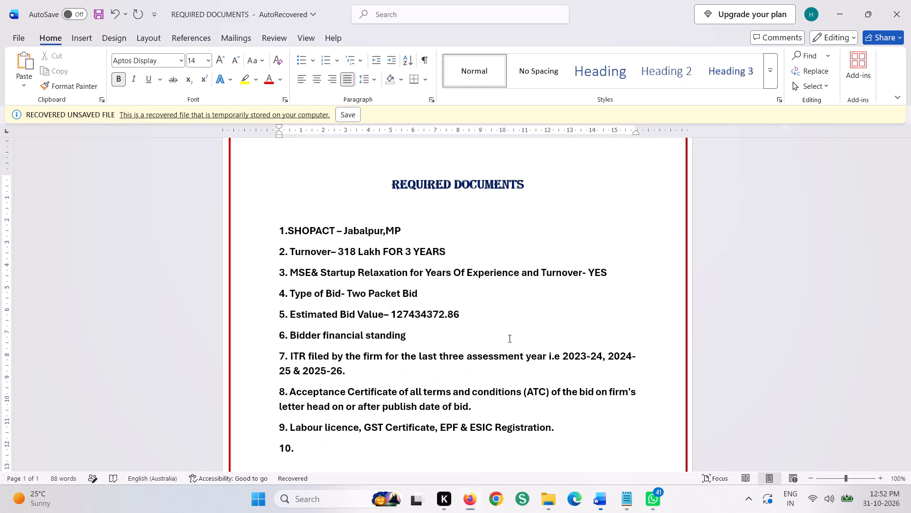
key("ctrl+v")
Join the broken lines of item 10 into a single paragraph.
left_click(278, 407)
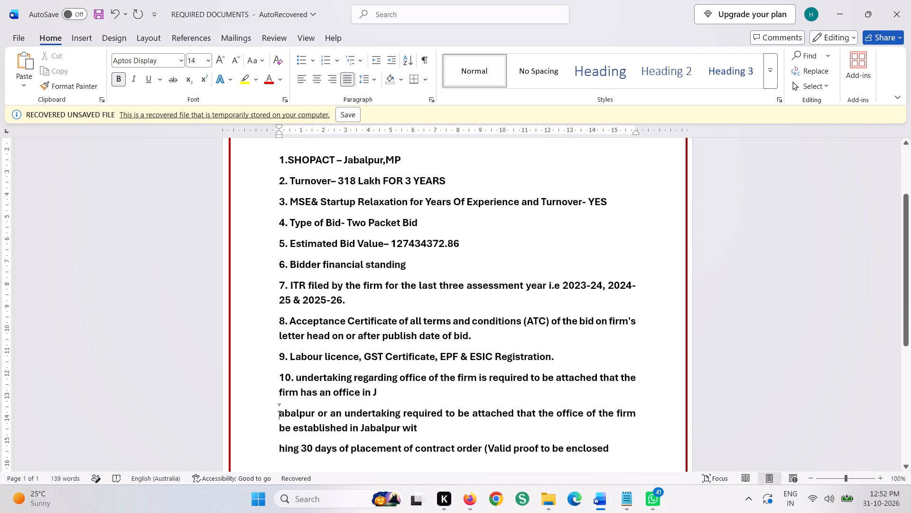
key("BackSpace")
left_click(274, 406)
key("BackSpace")
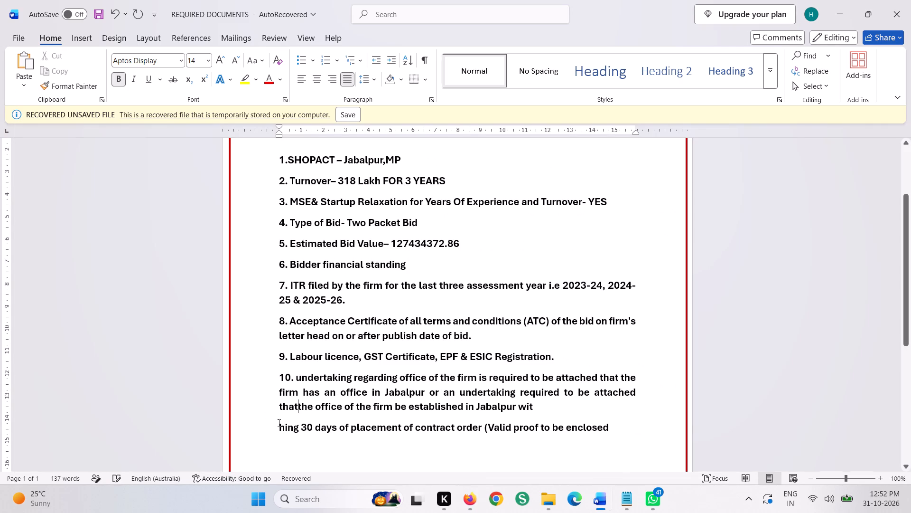
left_click(277, 426)
key("BackSpace")
Delete the trailing "(Valid proof to be enclosed" from item 10 so it ends at "contract order".
left_click(571, 418)
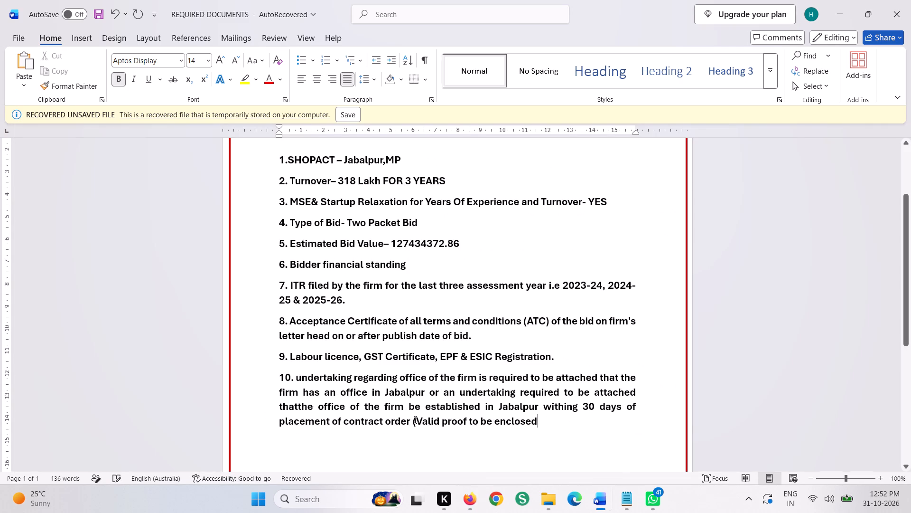
left_click_drag(416, 422, 565, 429)
key("BackSpace")
key("BackSpace")
key("BackSpace")
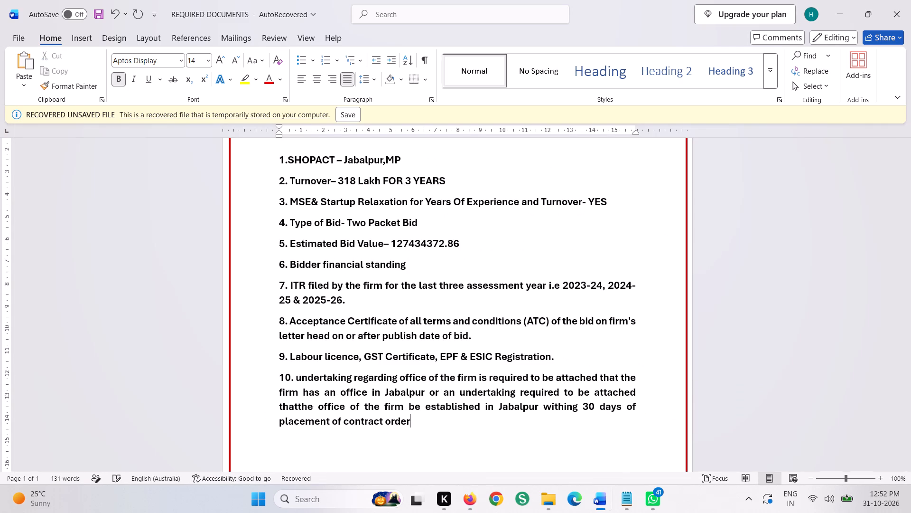
Add line 11 with "Police verification", copied from clause (j) of the bid document.
key("Return")
type("11.")
key("alt+Tab")
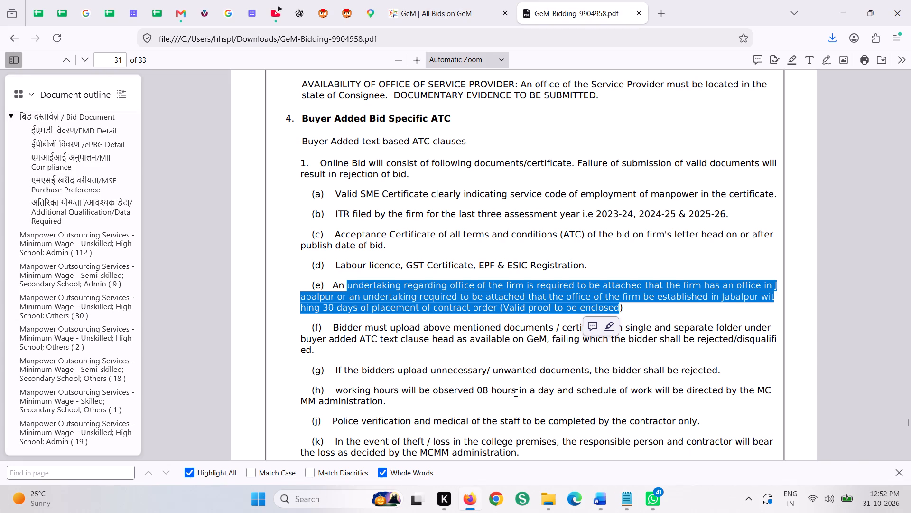
left_click(474, 339)
left_click(615, 340)
left_click(473, 336)
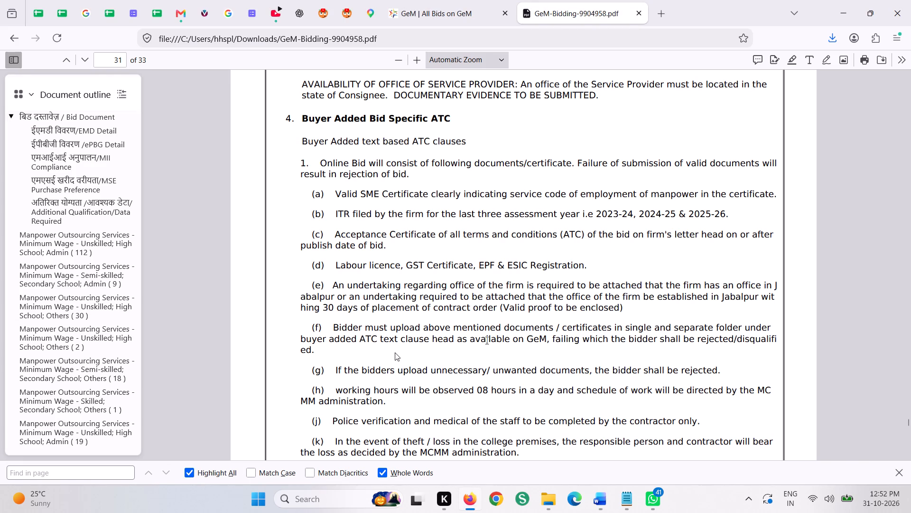
left_click(474, 345)
left_click(399, 389)
scroll(473, 396, "down", 1)
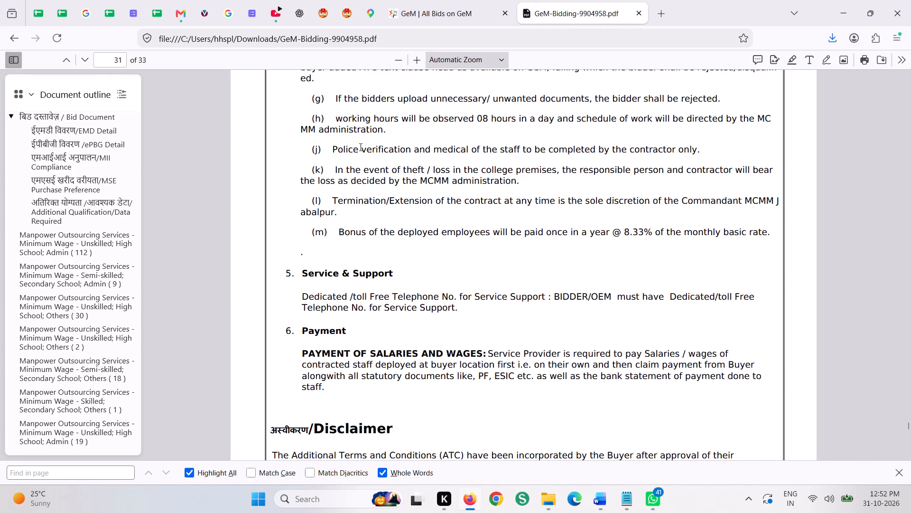
left_click(336, 151)
left_click_drag(336, 151, 383, 149)
key("ctrl+c")
key("ctrl+c")
key("ctrl+c")
key("alt+Tab")
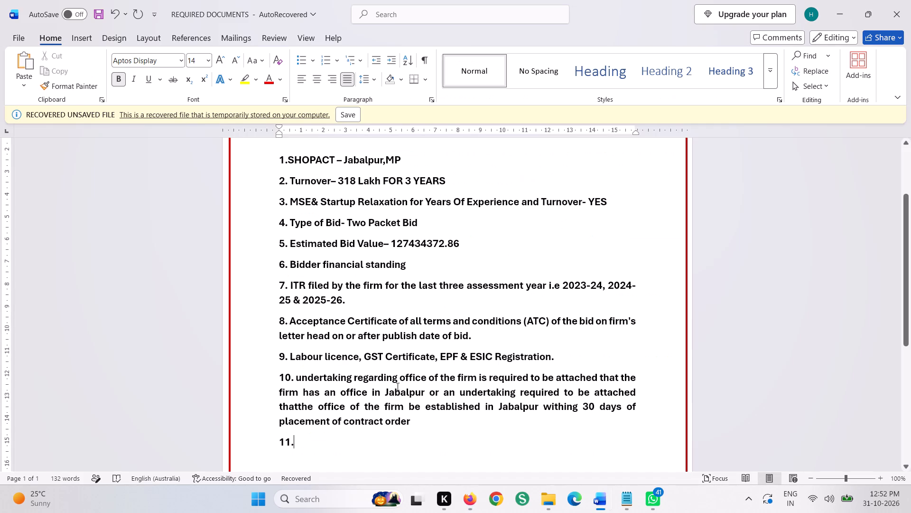
key("ctrl+v")
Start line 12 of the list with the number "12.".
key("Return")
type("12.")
Read the remaining ATC clauses and look back through the bid document to its first pages for further requirements to list.
key("alt+Tab")
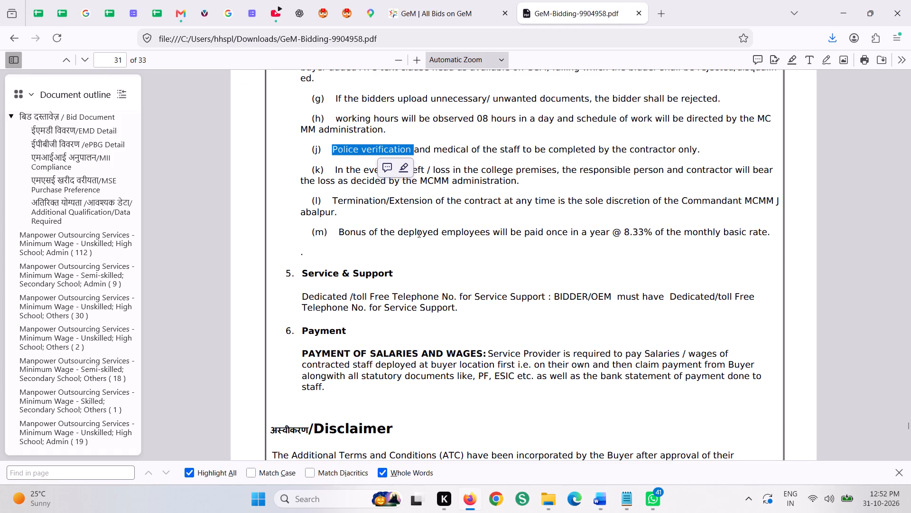
left_click(422, 205)
left_click(401, 224)
scroll(456, 301, "down", 1)
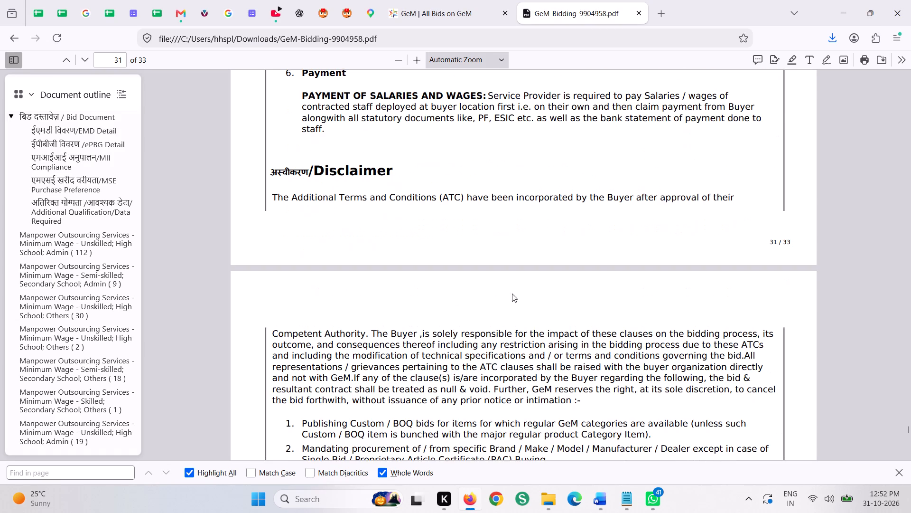
scroll(563, 295, "up", 20)
scroll(563, 295, "up", 8)
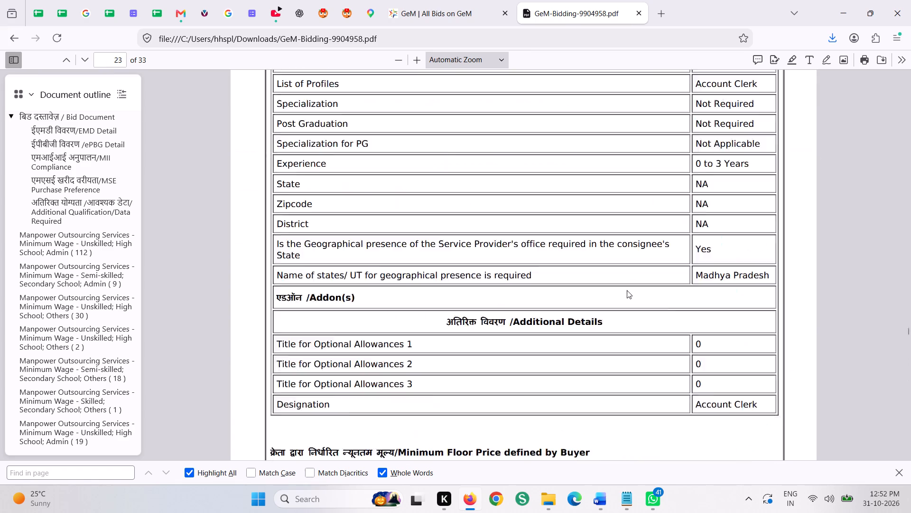
scroll(596, 281, "up", 20)
scroll(596, 281, "up", 20)
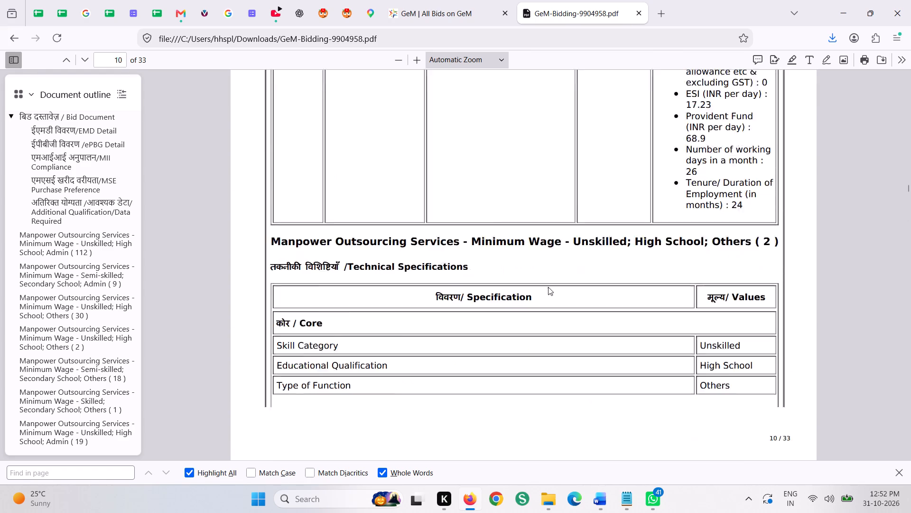
scroll(548, 287, "up", 20)
scroll(548, 287, "up", 9)
scroll(571, 294, "down", 2)
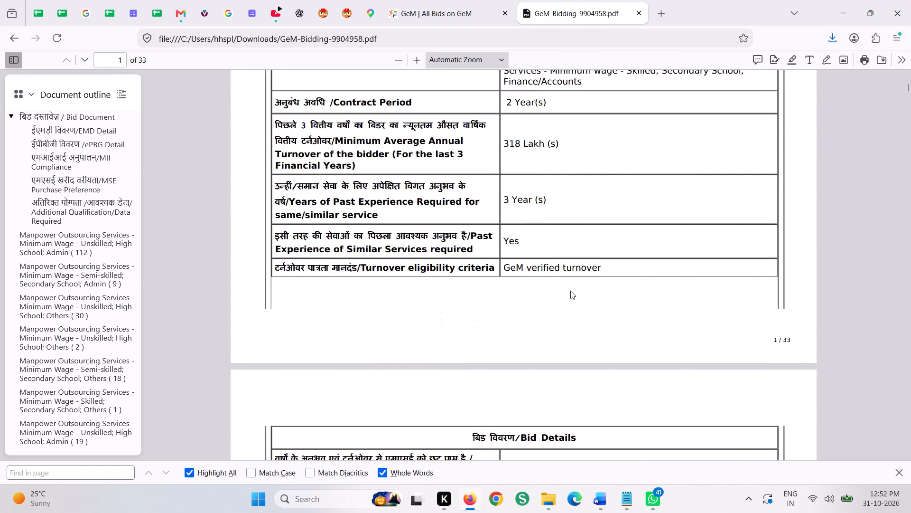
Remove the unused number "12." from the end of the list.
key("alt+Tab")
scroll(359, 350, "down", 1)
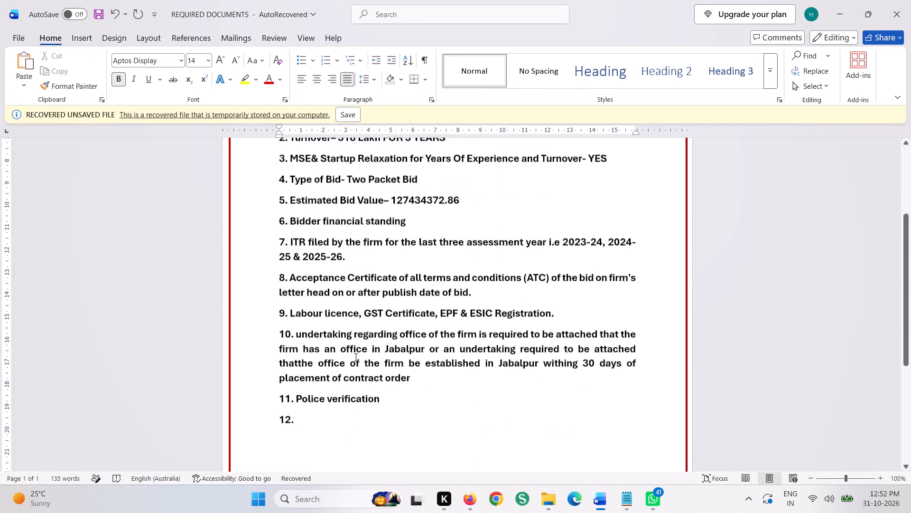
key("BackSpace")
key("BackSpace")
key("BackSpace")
Export the list as a PDF named REQUIRED DOCUMENTS into DEV1's GEM2026B8046974 folder and close the published copy.
scroll(329, 342, "up", 4)
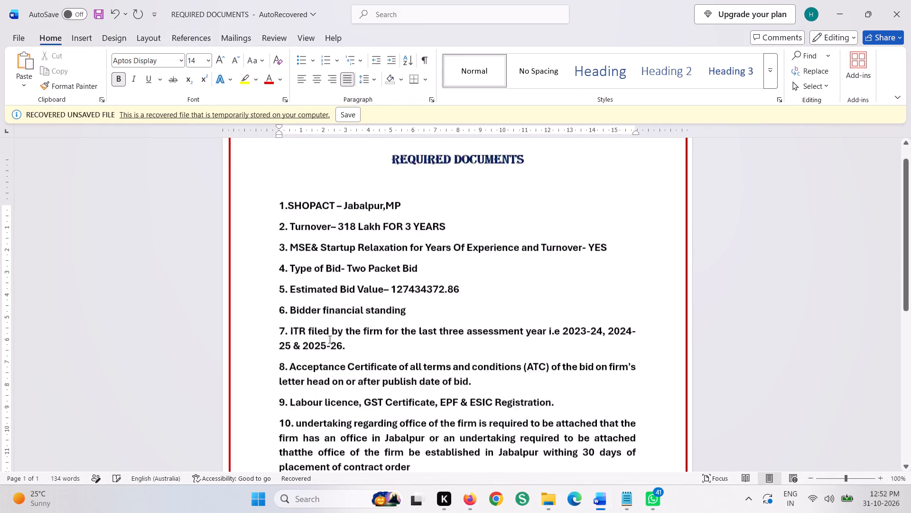
scroll(328, 337, "up", 1)
left_click(540, 501)
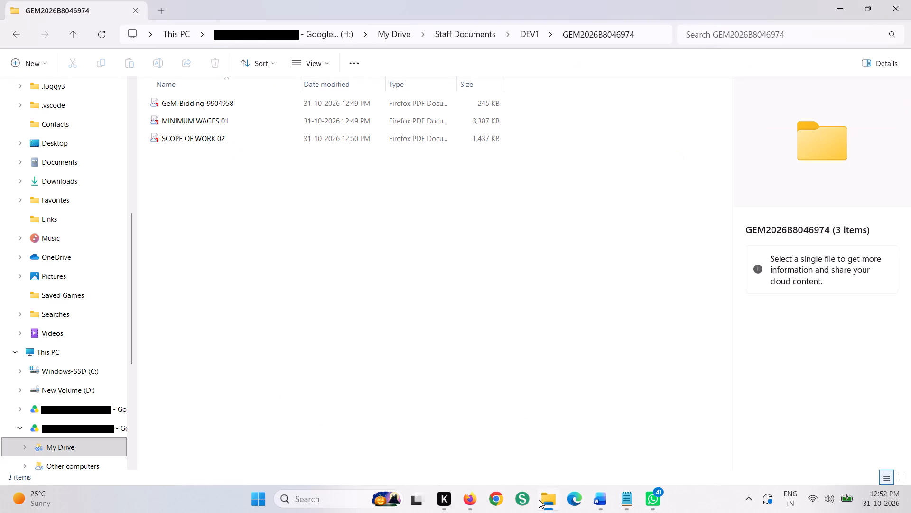
left_click(539, 500)
left_click(12, 38)
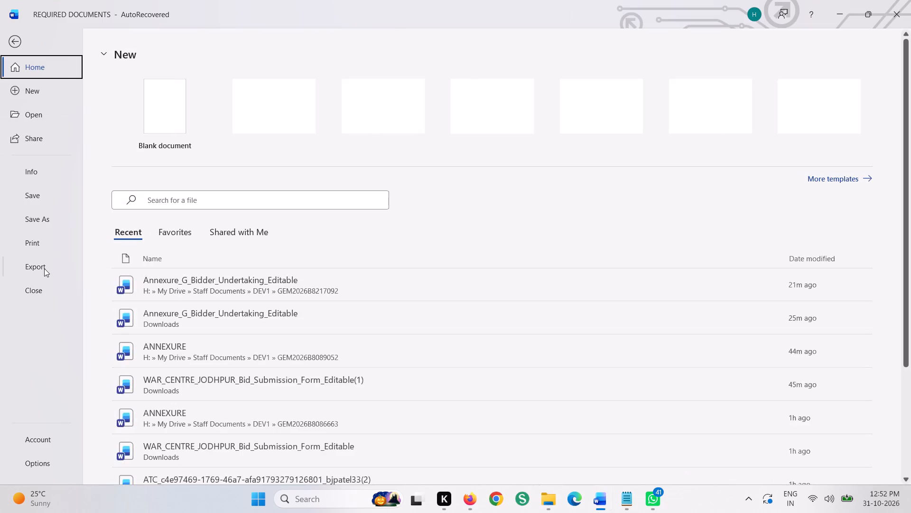
left_click(44, 269)
left_click(348, 162)
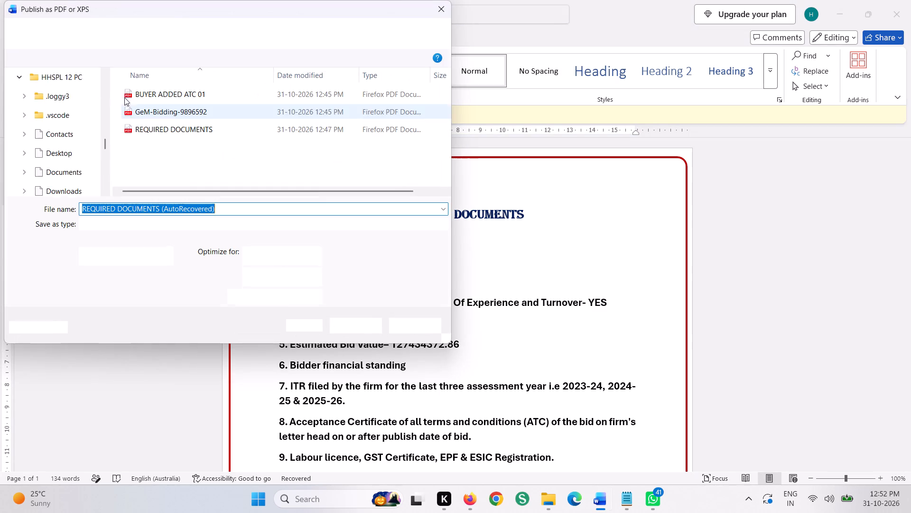
left_click(75, 38)
scroll(173, 116, "up", 5)
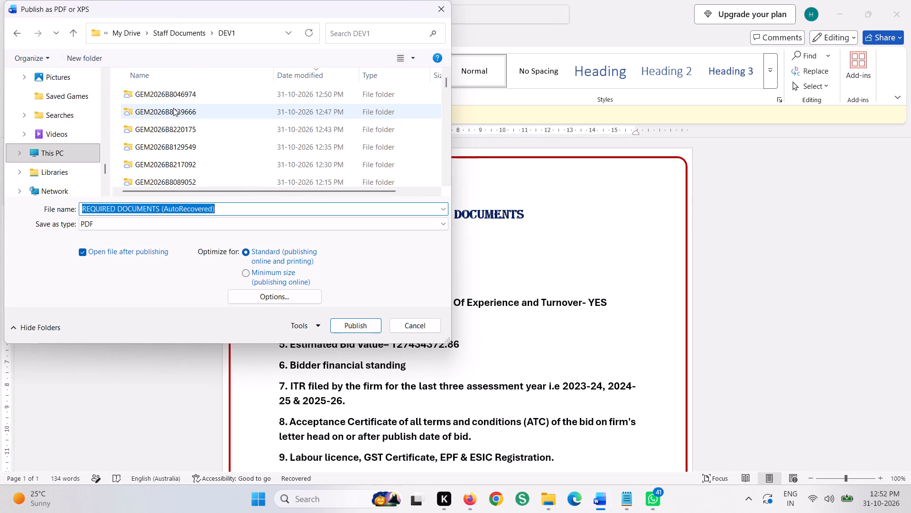
double_click(179, 96)
double_click(217, 202)
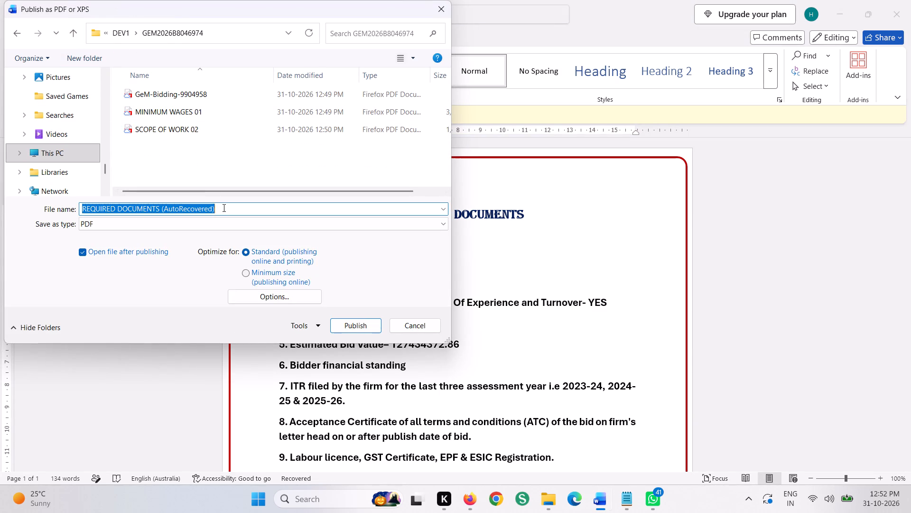
double_click(223, 208)
key("BackSpace")
key("Return")
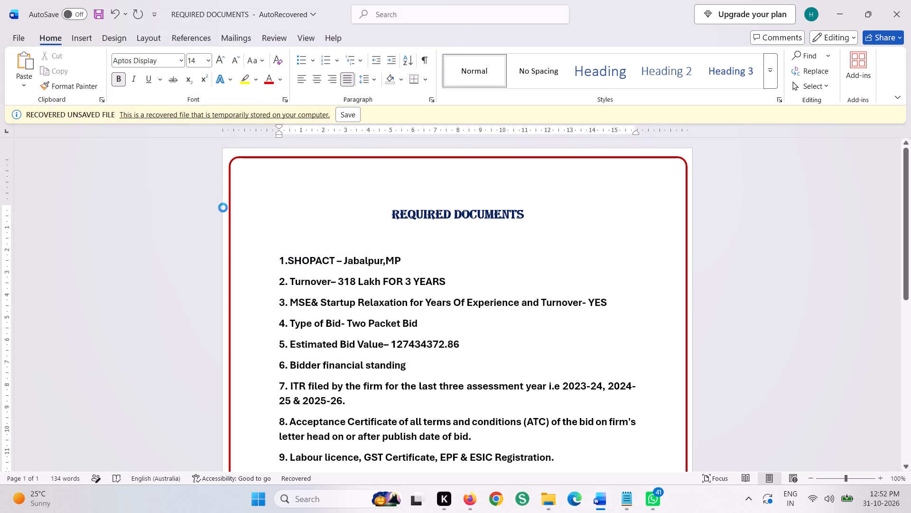
left_click(681, 0)
left_click(744, 13)
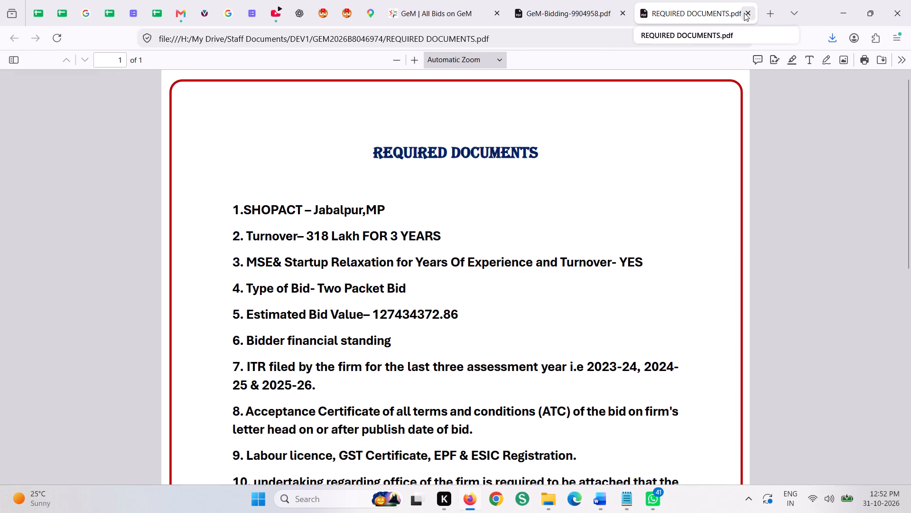
Review the end of the REQUIRED DOCUMENTS list and check the files stored in the GEM2026B8046974 folder.
left_click(490, 0)
left_click(592, 0)
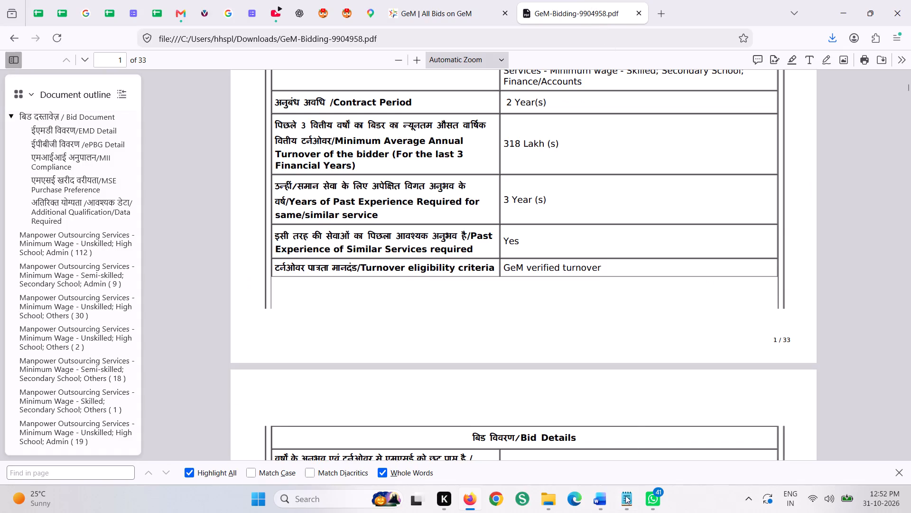
left_click(597, 493)
left_click(71, 456)
scroll(315, 385, "down", 1)
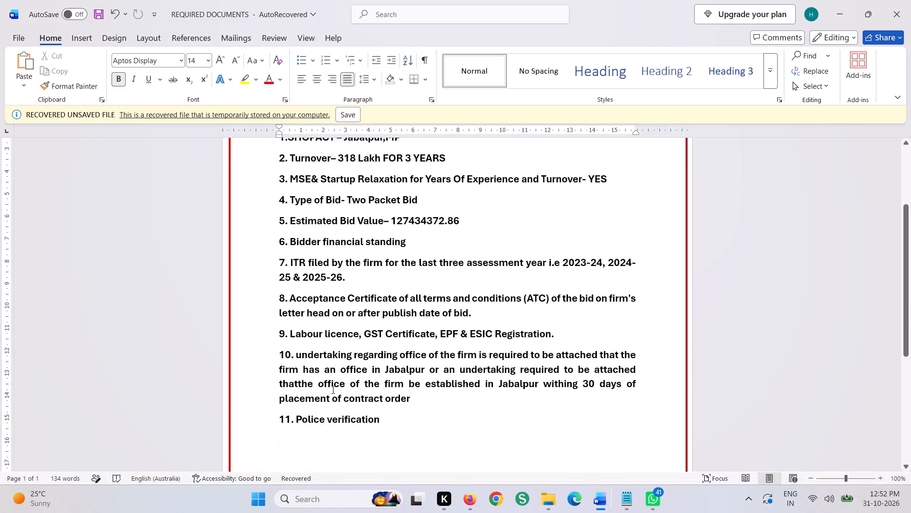
left_click(541, 499)
left_click(171, 140)
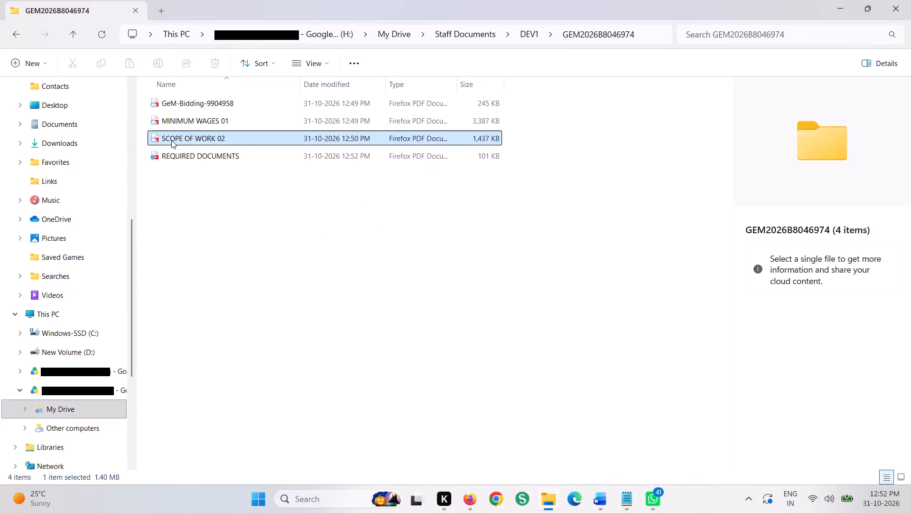
left_click(175, 121)
left_click(176, 107)
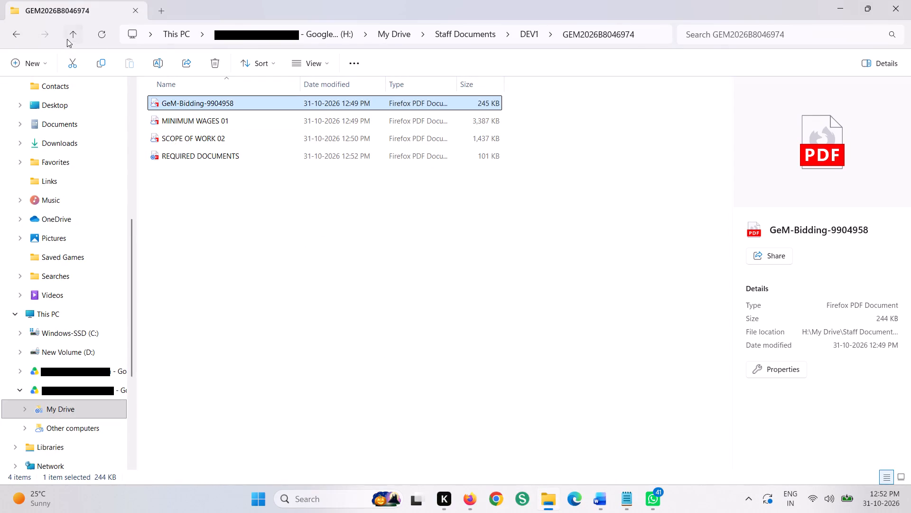
Go back up from the GEM2026B8046974 folder to the DEV1 folder.
left_click(68, 36)
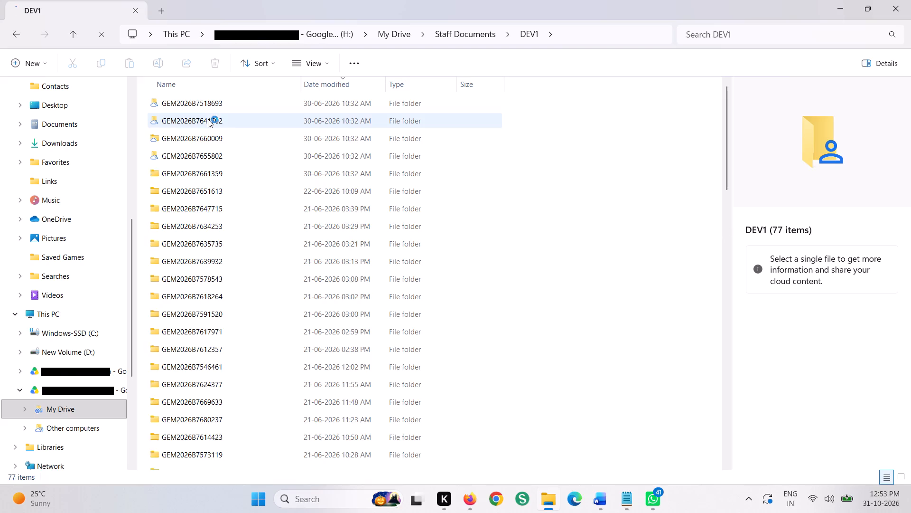
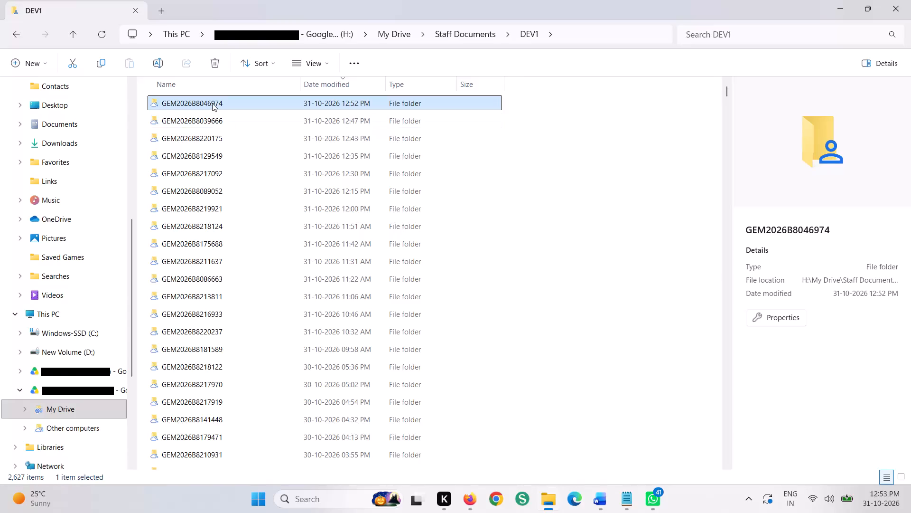
Copy the Google Drive link of folder GEM2026B8046974 into Other Comment for the Jabalpur bid GEM/2026/B/8046974.
right_click(212, 99)
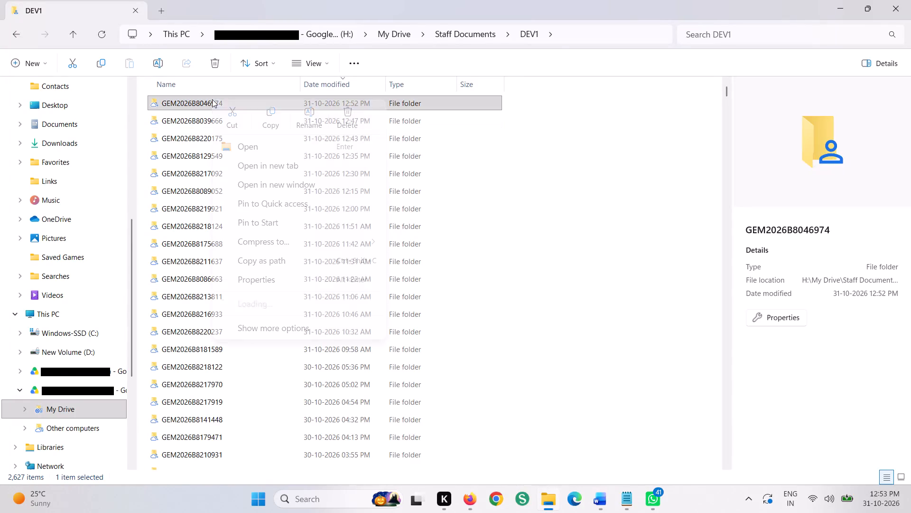
left_click(242, 324)
left_click(251, 220)
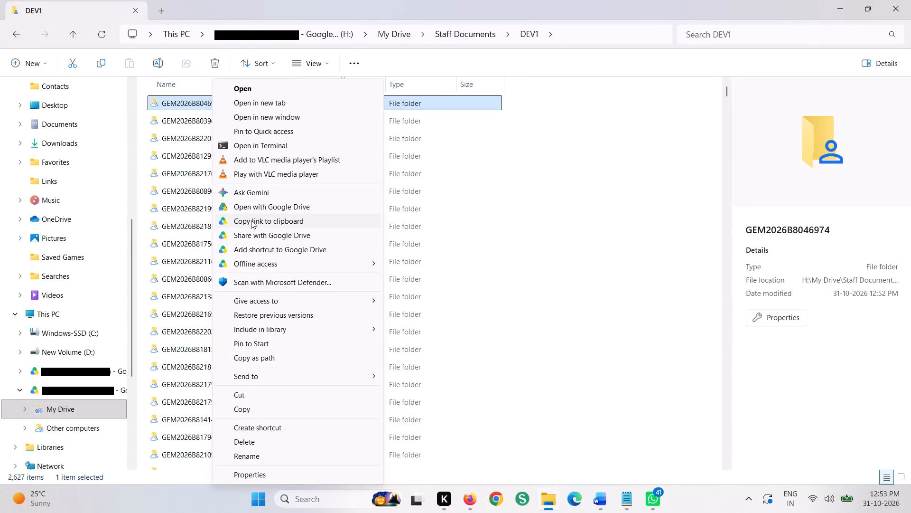
left_click(474, 501)
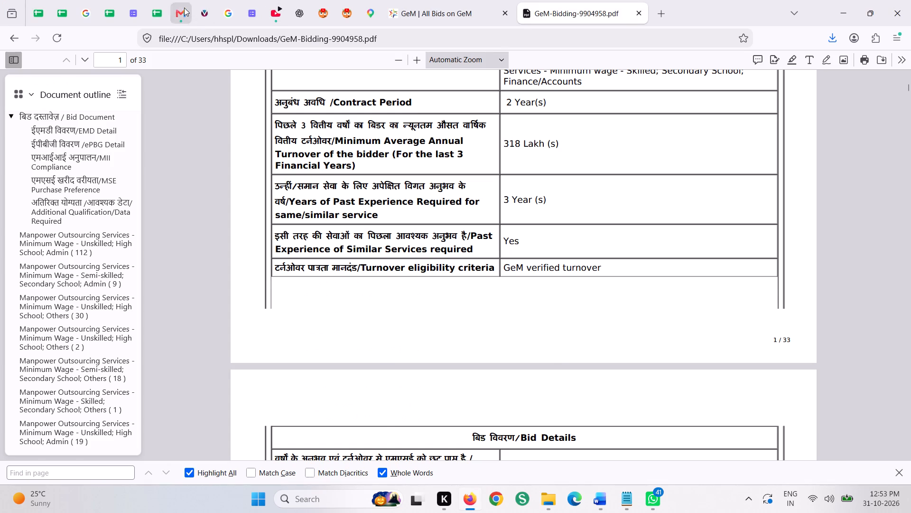
left_click(158, 6)
double_click(591, 307)
key("ctrl+v")
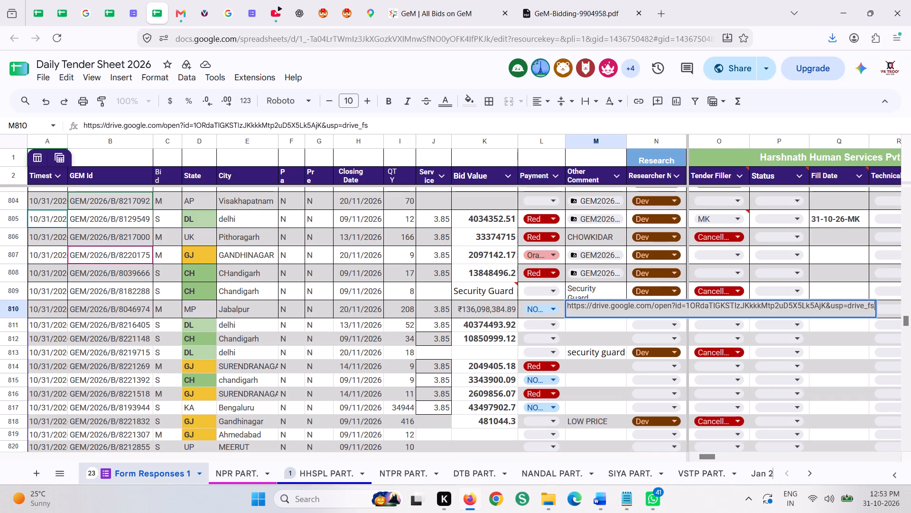
key("Tab")
Set the researcher to Dev for the Delhi bid GEM/2026/B/8216405.
left_click(437, 334)
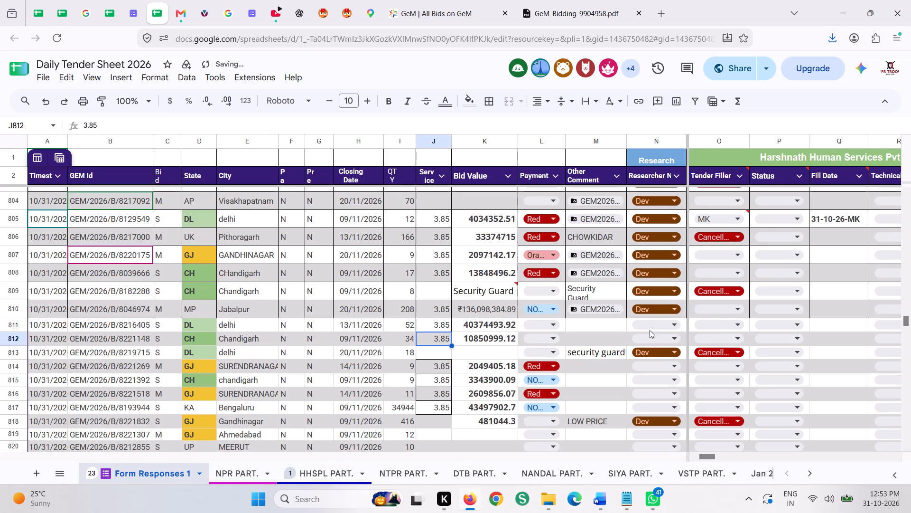
left_click(649, 326)
left_click(646, 341)
Copy bid ID GEM/2026/B/8216405 from the sheet, close the old bid PDF, search GeM for the ID and open its bid document.
left_click(598, 321)
key("Left")
key("Left")
key("Left")
key("Left")
key("Left")
key("Left")
key("Left")
key("Left")
key("Left")
key("Left")
key("Left")
key("Left")
key("Left")
key("Left")
key("Left")
key("Left")
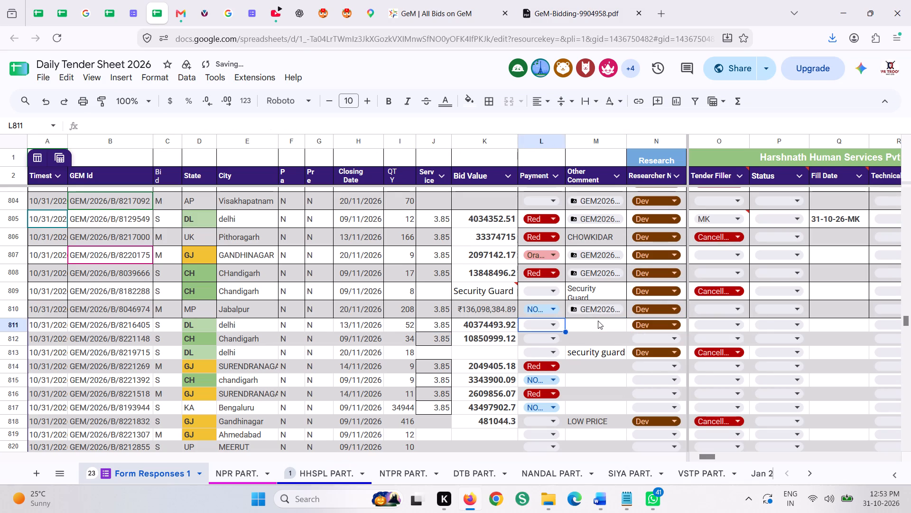
key("Right")
key("ctrl+c")
key("Right")
key("Right")
key("Right")
key("Right")
key("Right")
key("Right")
key("Right")
key("Right")
key("Right")
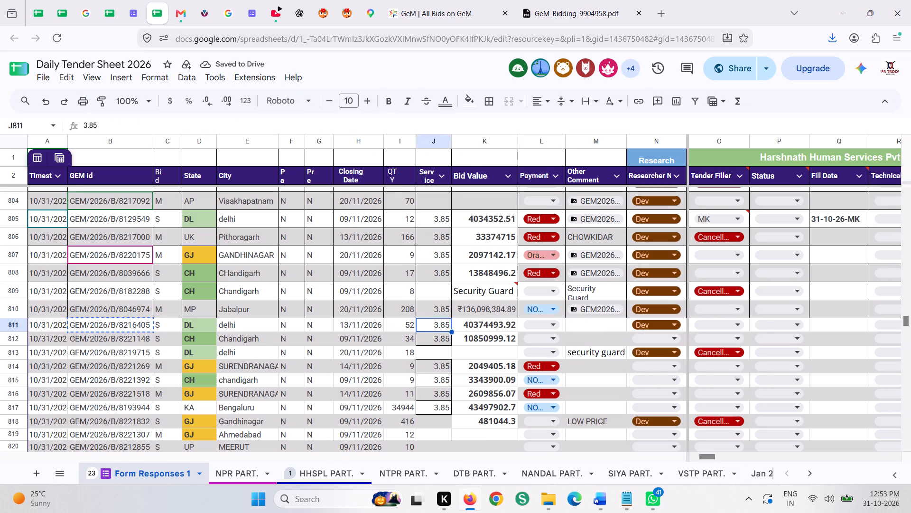
key("Right")
key("Right")
left_click(594, 0)
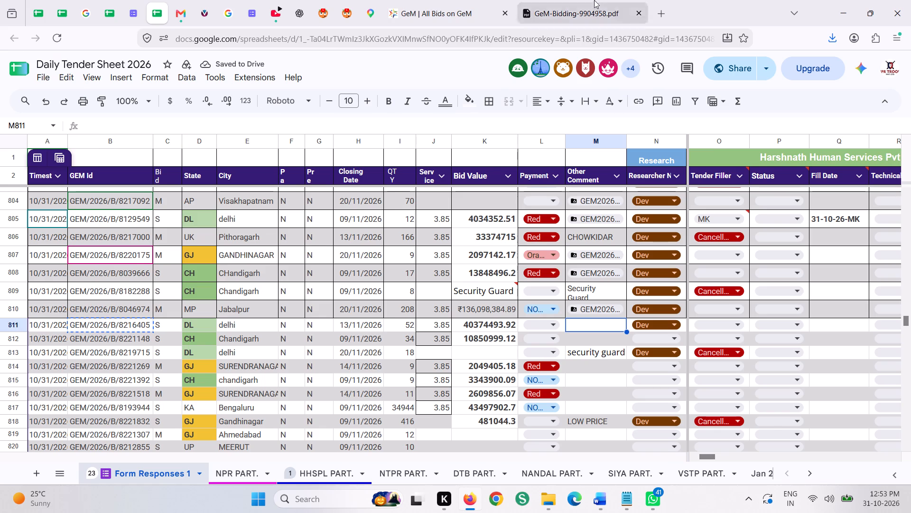
left_click(642, 17)
triple_click(725, 197)
key("ctrl+v")
key("Return")
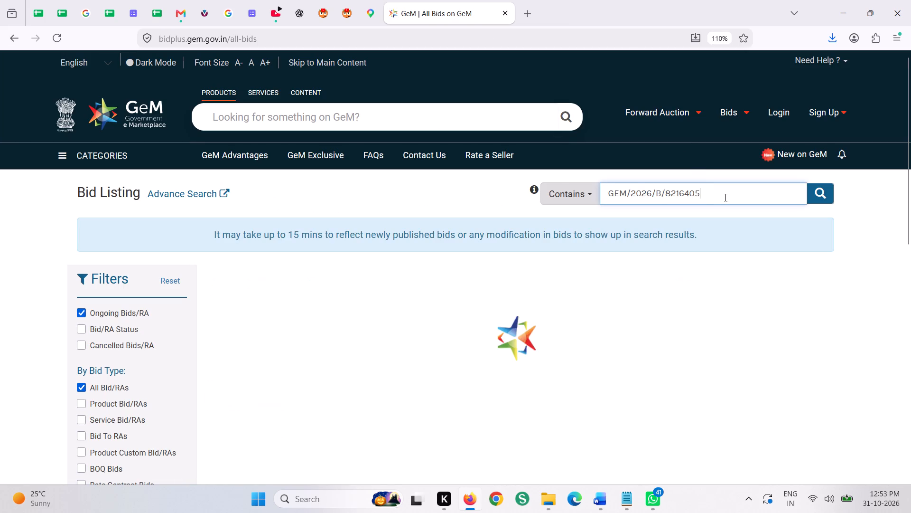
left_click(325, 310)
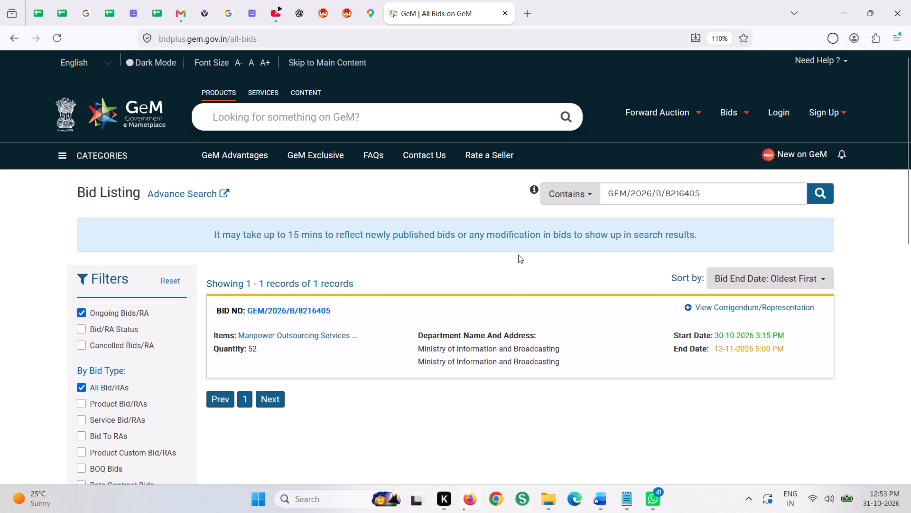
Search the bid document for SECURITY and go through the matches.
left_click(425, 262)
scroll(538, 278, "down", 1)
left_click(590, 276)
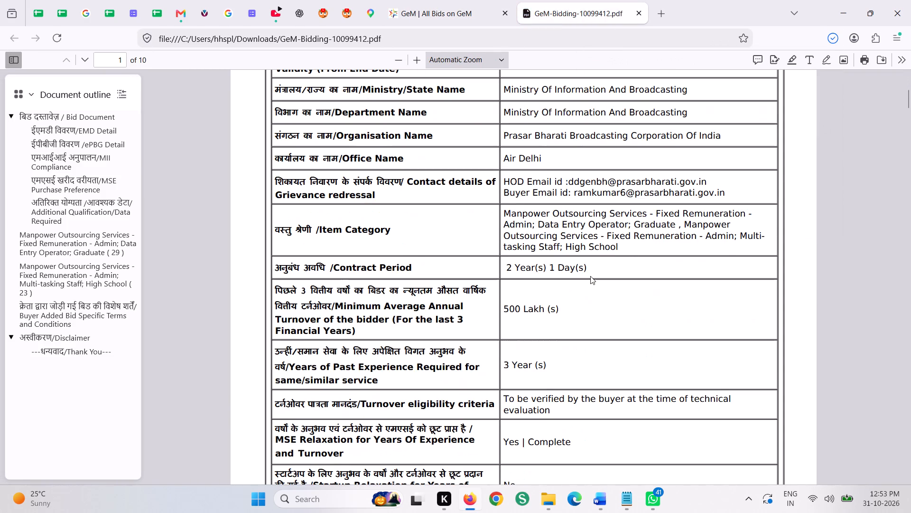
key("ctrl+f")
type("SECURITY")
key("Return")
key("Return")
key("Return")
key("Return")
key("Return")
Search the bid document for WATCH and CHOWKIDAR, then clear the search term.
key("BackSpace")
key("BackSpace")
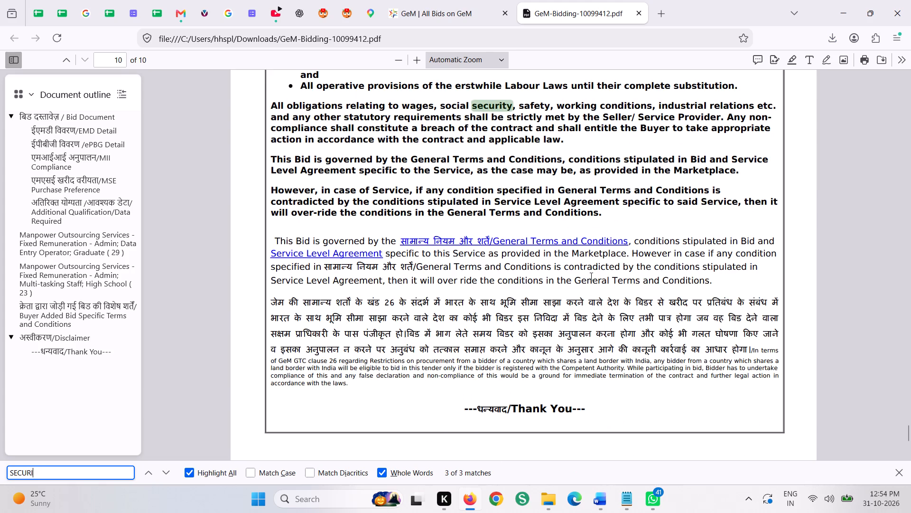
key("BackSpace")
key("BackSpace")
key("BackSpace")
key("BackSpace")
key("BackSpace")
key("BackSpace")
key("BackSpace")
key("BackSpace")
type("WATCH")
key("BackSpace")
key("BackSpace")
key("BackSpace")
key("BackSpace")
key("BackSpace")
key("BackSpace")
key("BackSpace")
type("CHOWKIDAR")
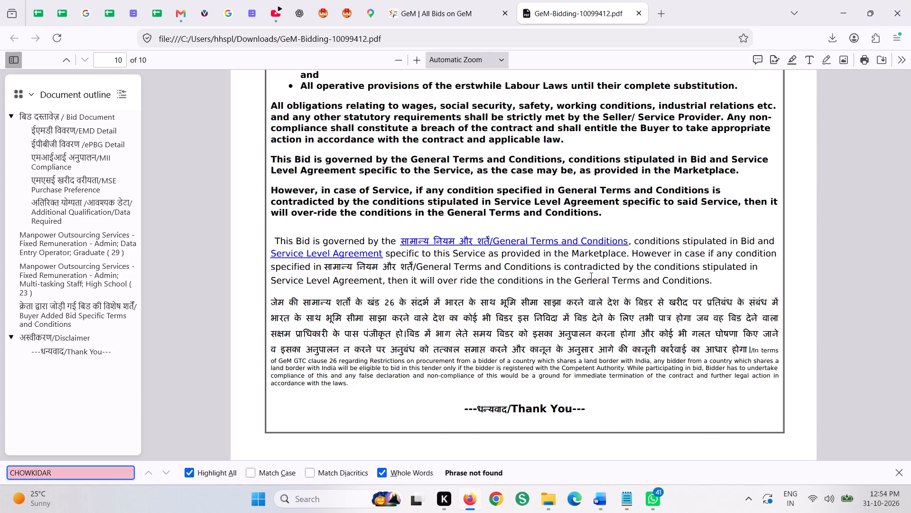
key("BackSpace")
key("BackSpace")
key("BackSpace")
key("BackSpace")
key("BackSpace")
key("BackSpace")
key("BackSpace")
key("BackSpace")
key("BackSpace")
key("BackSpace")
key("BackSpace")
key("BackSpace")
key("BackSpace")
key("BackSpace")
Find the Scope of work & Job Description attachment 1793268840.pdf in the bid document and open it.
scroll(590, 276, "up", 10)
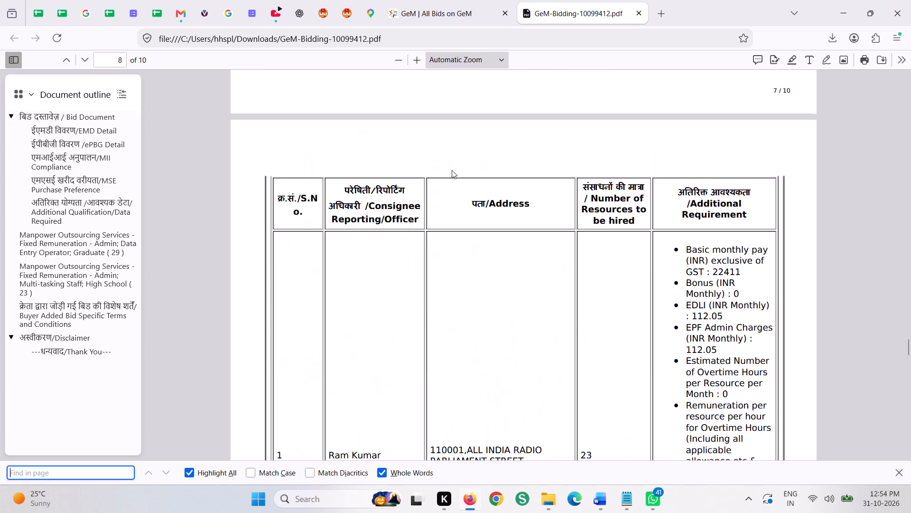
scroll(452, 170, "up", 11)
scroll(561, 212, "down", 3)
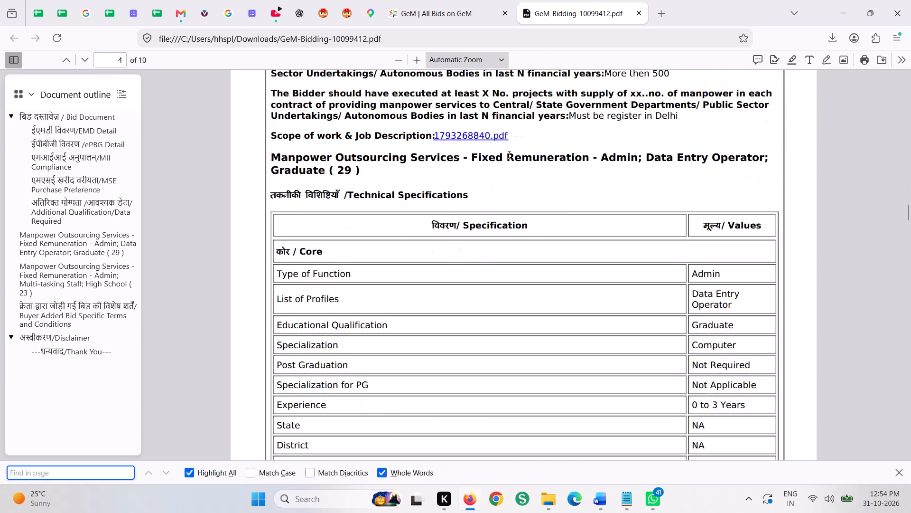
scroll(487, 138, "up", 1)
scroll(517, 337, "down", 1)
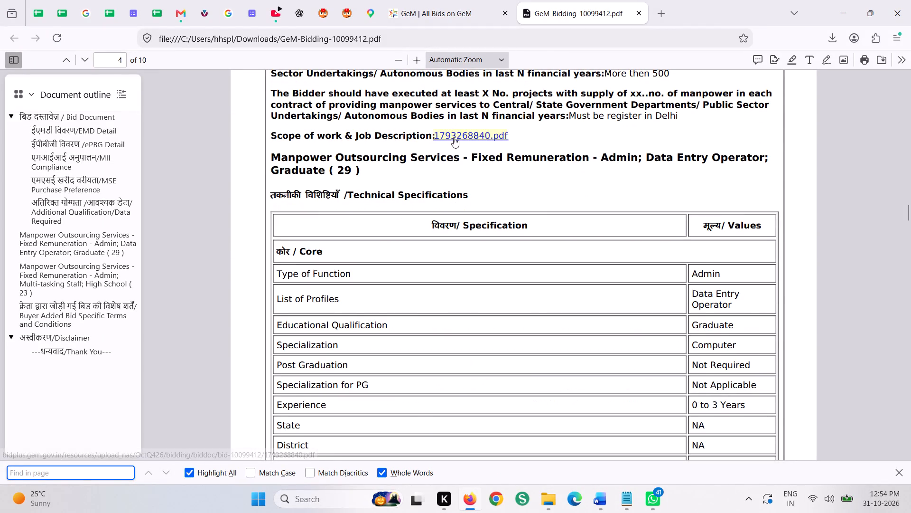
left_click(454, 137)
left_click(410, 219)
Skim the scope of work document's terms and search it for SECURITY.
scroll(451, 214, "down", 2)
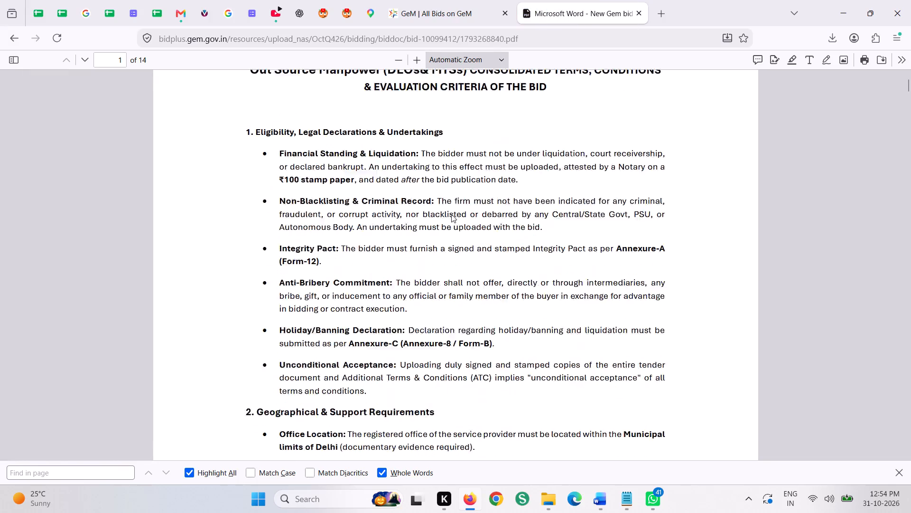
scroll(451, 214, "down", 12)
scroll(463, 211, "down", 15)
scroll(463, 211, "up", 2)
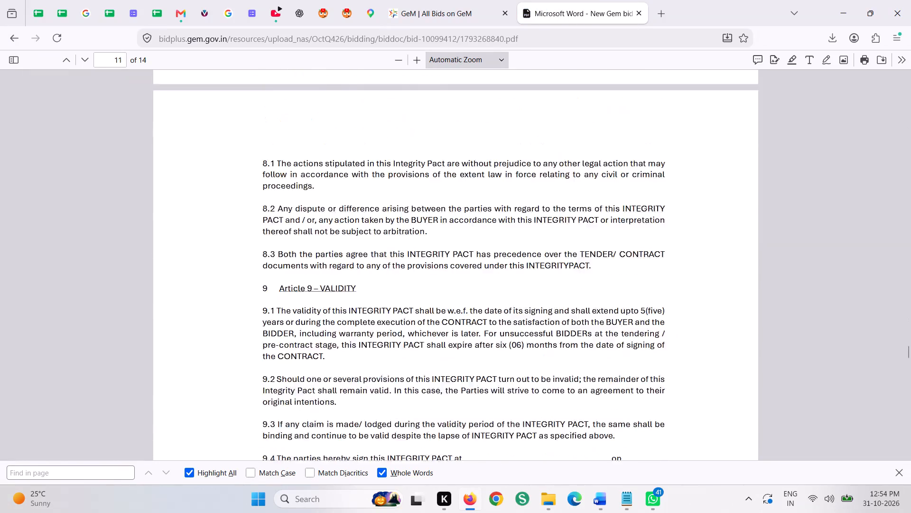
scroll(463, 211, "up", 20)
scroll(463, 211, "up", 5)
key("ctrl+f")
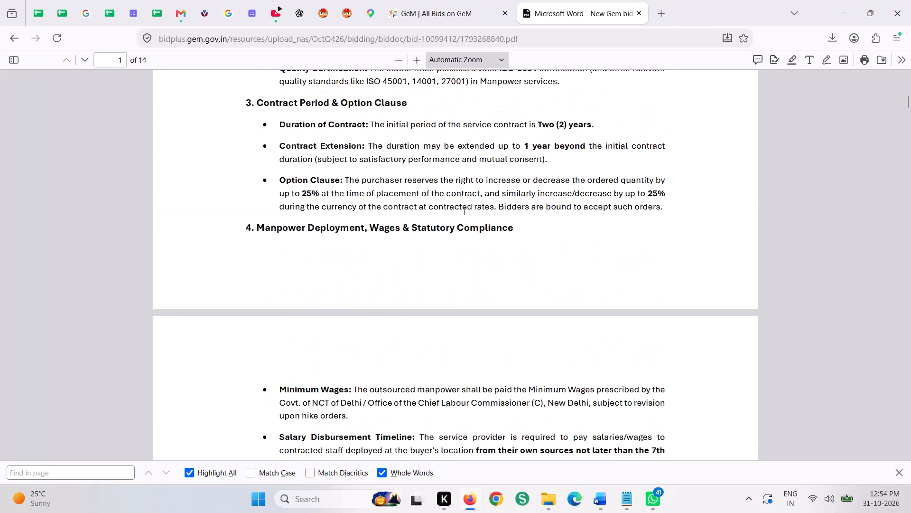
type("SECURITY")
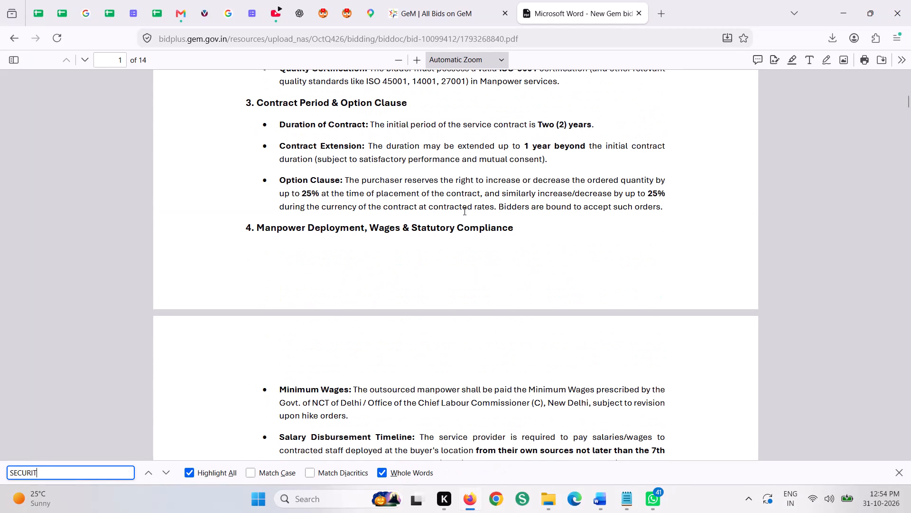
key("Return")
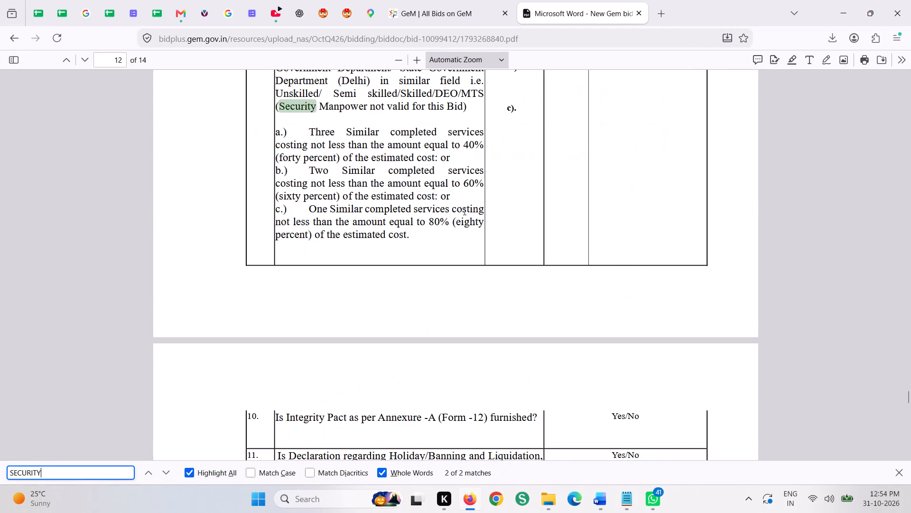
key("Return")
Search the scope of work document for EMD.
key("BackSpace")
key("BackSpace")
key("BackSpace")
key("BackSpace")
key("BackSpace")
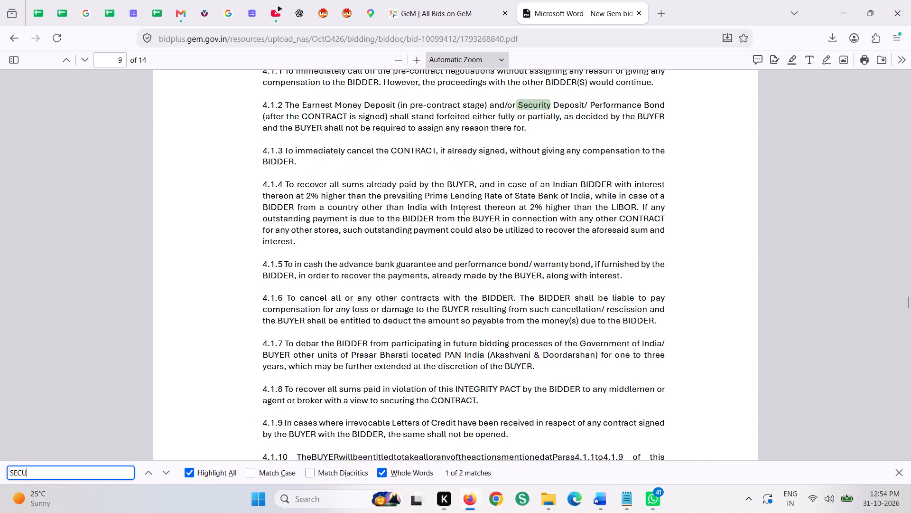
key("BackSpace")
key("BackSpace")
key("BackSpace")
key("BackSpace")
key("BackSpace")
type("EMD")
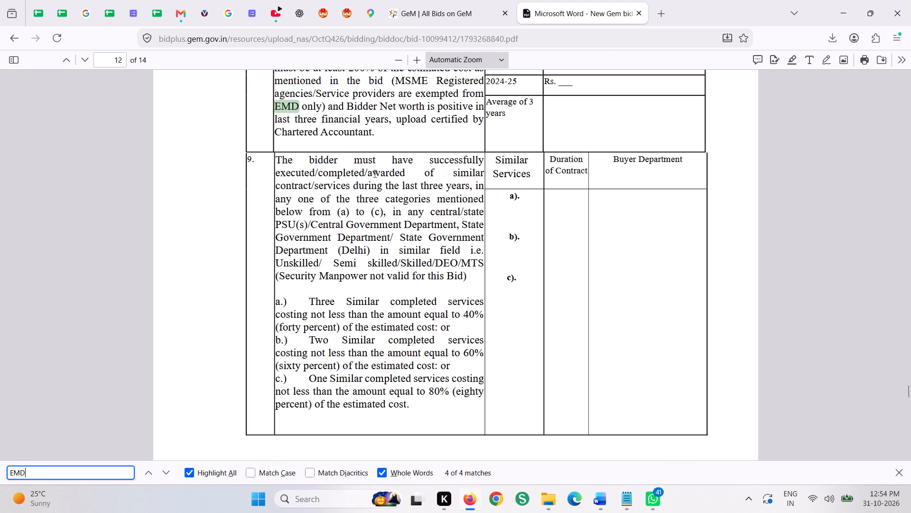
Copy the bid number from the GeM search, create a folder named GEM2026B8216405 in DEV1 and open it.
key("alt+Tab")
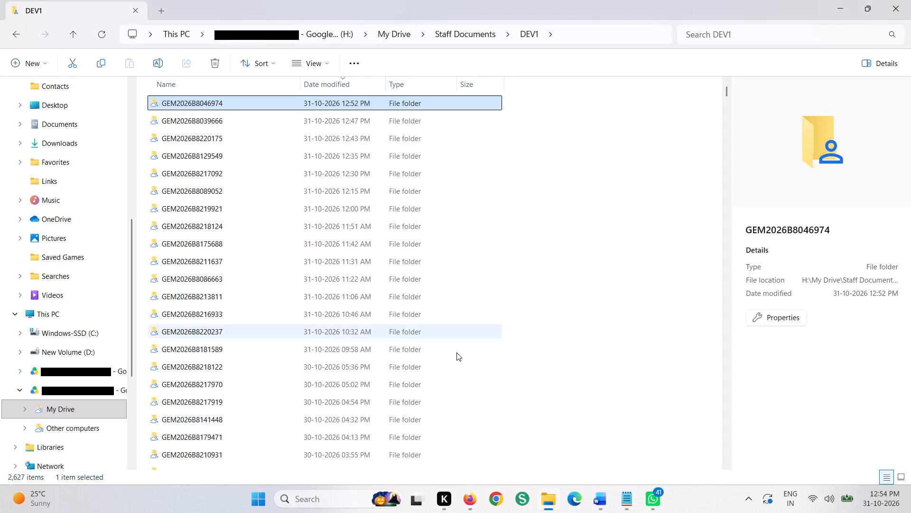
key("alt+Tab")
left_click(468, 500)
left_click(469, 498)
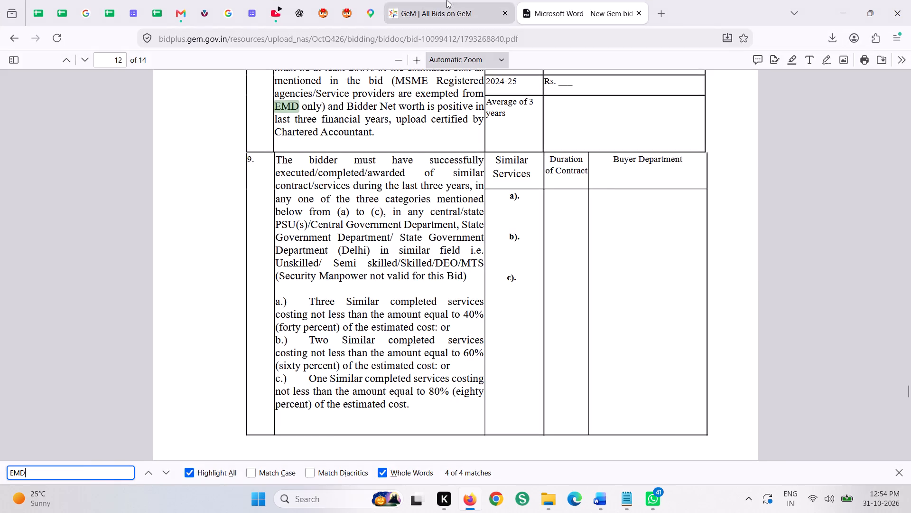
left_click(452, 0)
left_click_drag(716, 200, 512, 183)
key("ctrl+c")
key("ctrl+c")
left_click(575, 0)
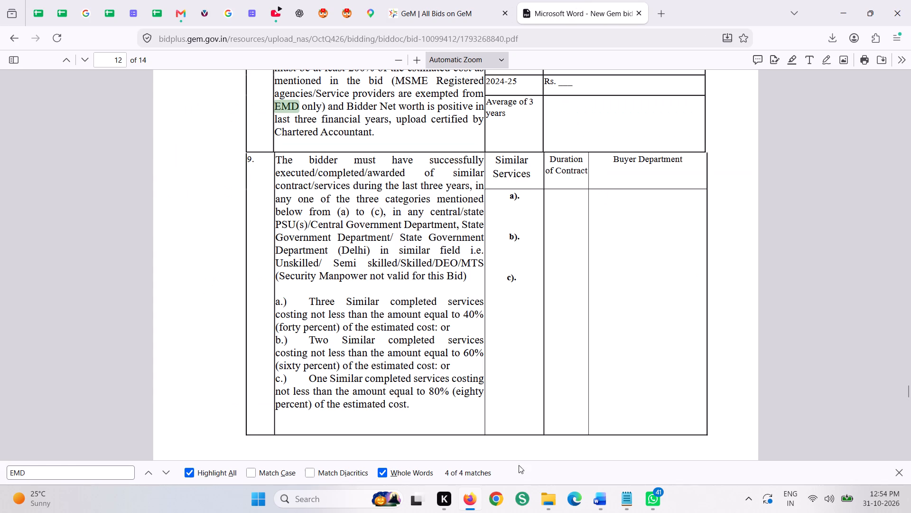
left_click(546, 507)
right_click(557, 215)
left_click(592, 309)
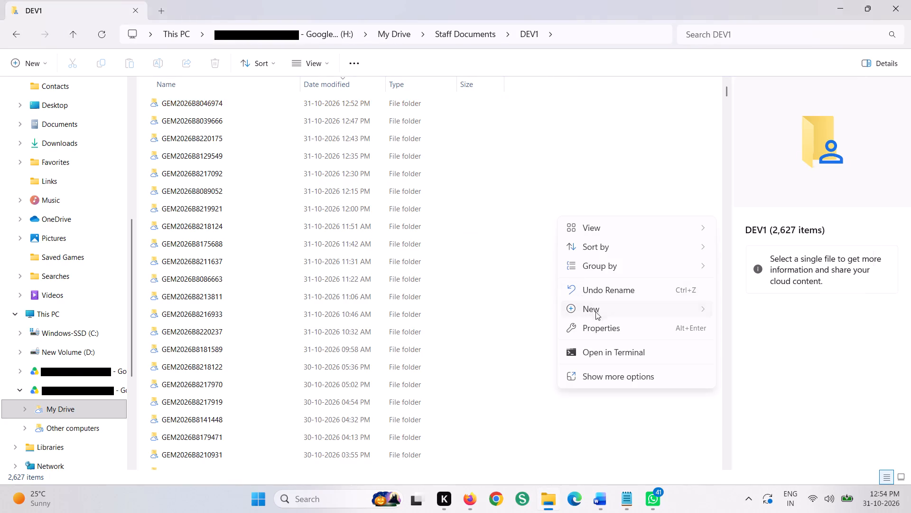
left_click(747, 114)
key("ctrl+v")
key("Return")
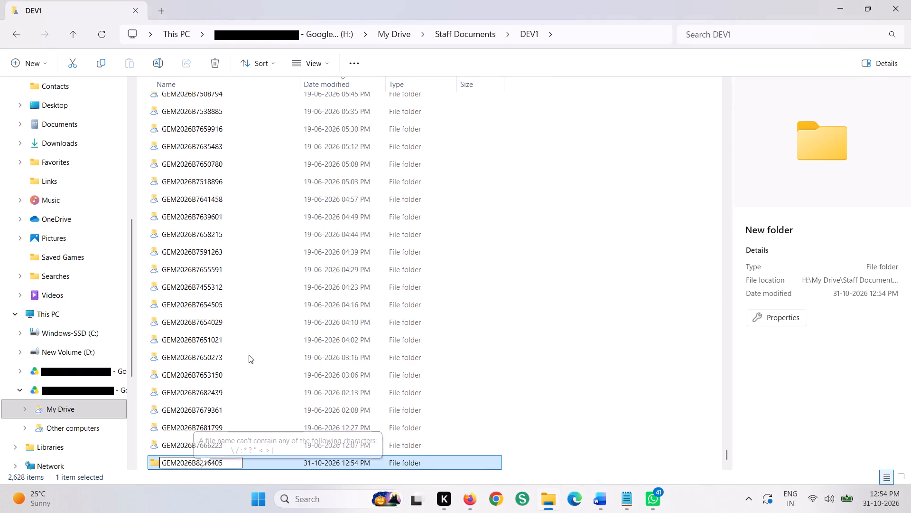
double_click(205, 465)
Save the scope of work PDF as SCOPE OF WORK 01 in DEV1's GEM2026B8216405 folder.
left_click(471, 501)
scroll(589, 292, "up", 1)
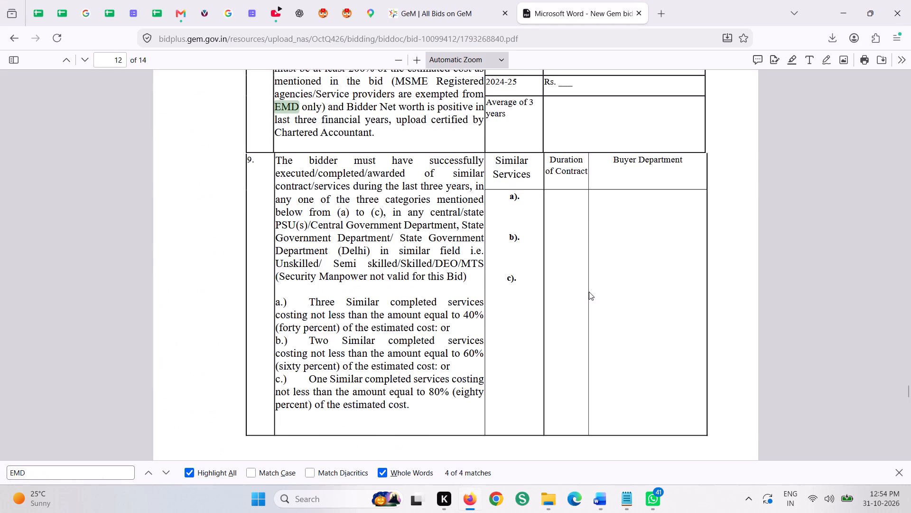
scroll(589, 292, "up", 3)
left_click(885, 57)
scroll(359, 221, "up", 1)
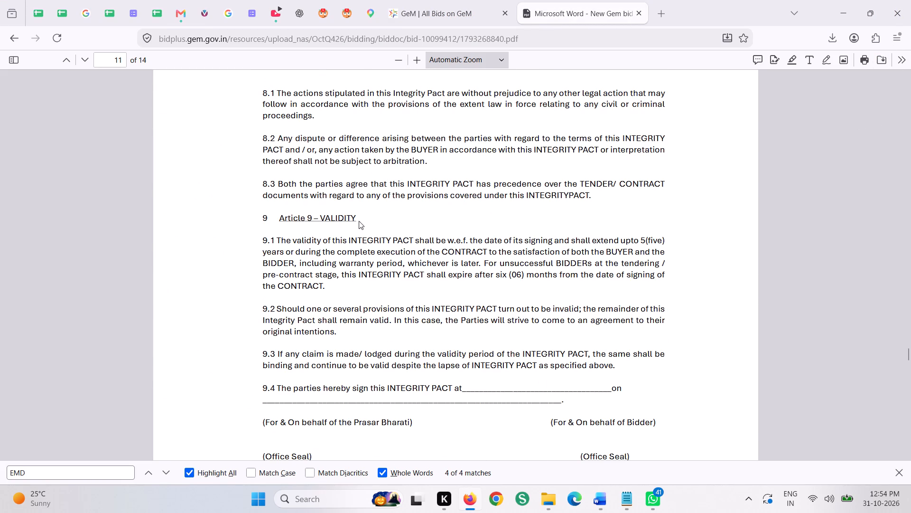
scroll(359, 221, "up", 12)
left_click(208, 65)
scroll(314, 161, "up", 7)
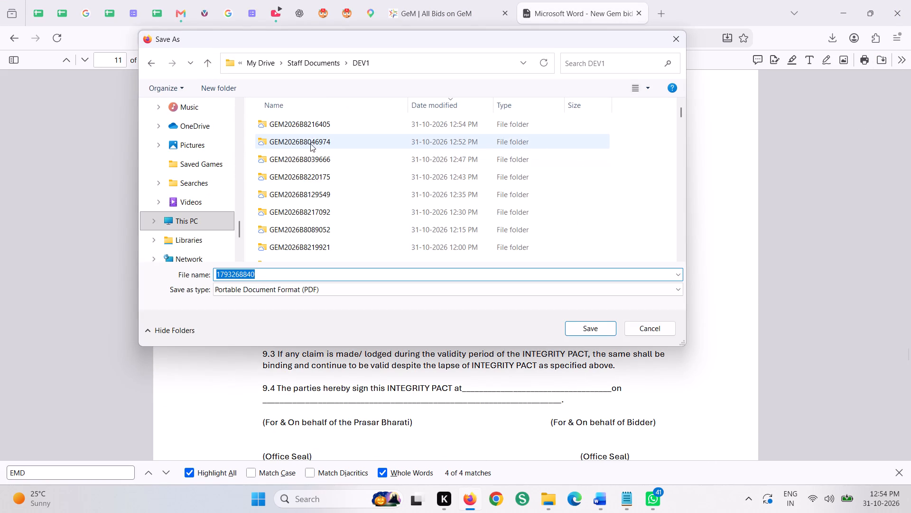
double_click(325, 122)
left_click(299, 278)
type("SCOPE OPF WOR")
key("BackSpace")
key("BackSpace")
key("BackSpace")
key("BackSpace")
key("BackSpace")
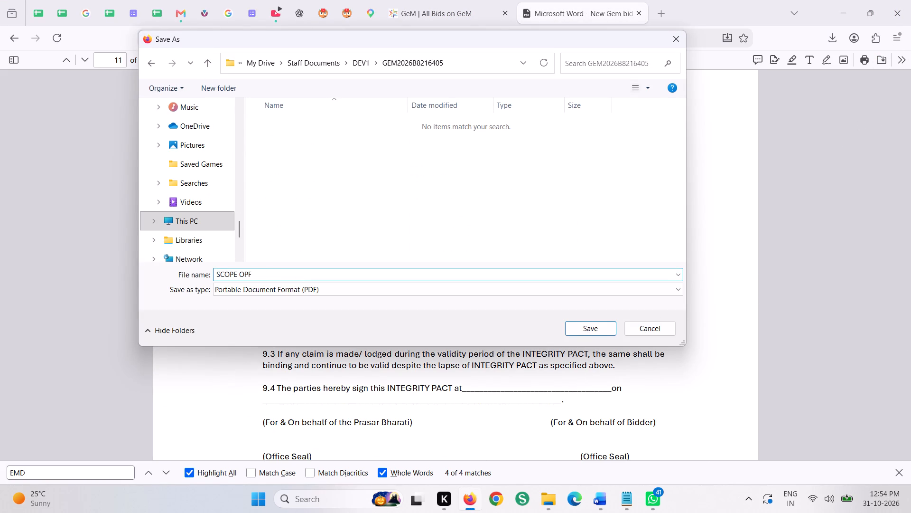
key("BackSpace")
type("F WORK 01")
key("Return")
Replace everything after "SHOPACT –" in the REQUIRED DOCUMENTS list with Delhi, copied from the bid document's geographical presence row.
scroll(299, 278, "up", 10)
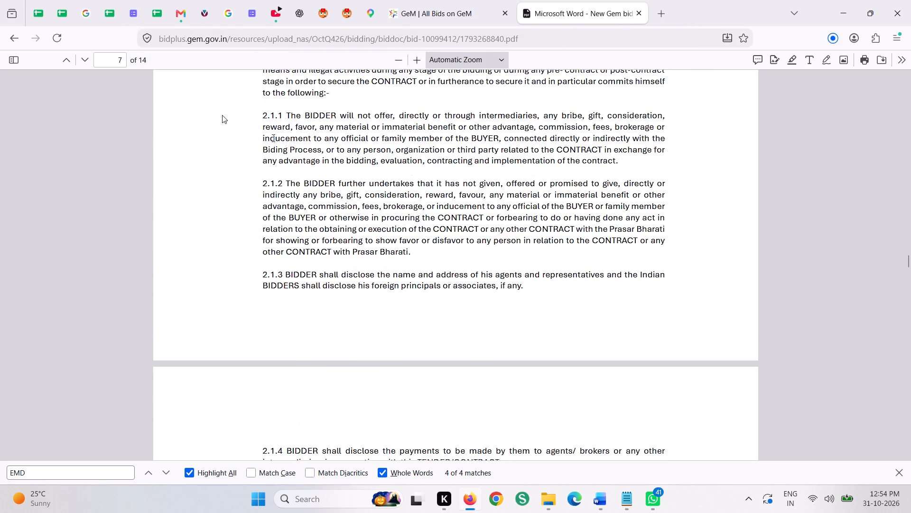
scroll(222, 115, "up", 2)
left_click(9, 38)
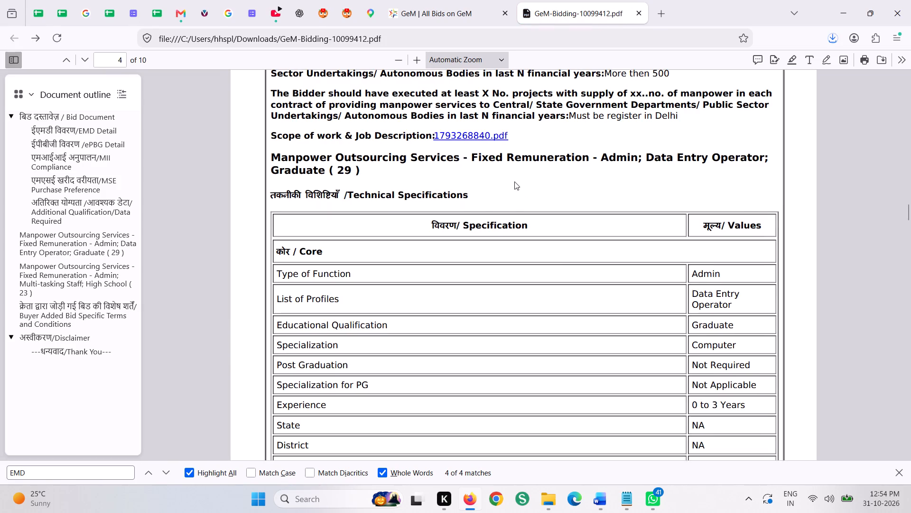
scroll(514, 183, "down", 6)
scroll(516, 191, "up", 5)
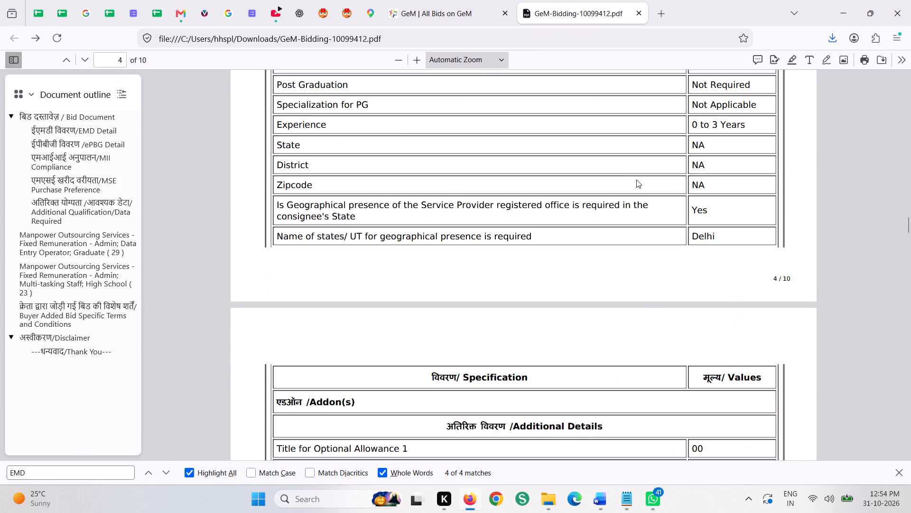
double_click(699, 245)
key("ctrl+c")
key("ctrl+c")
key("ctrl+c")
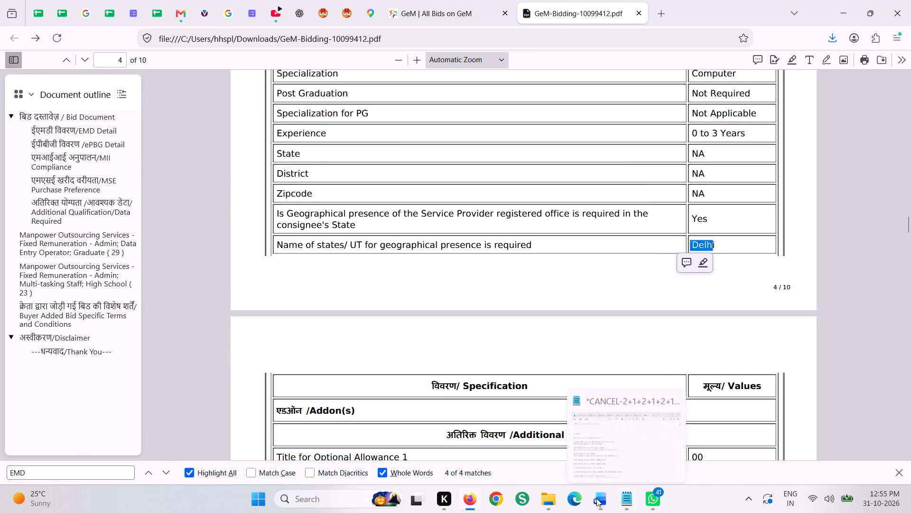
left_click(596, 498)
left_click(56, 449)
scroll(412, 347, "up", 3)
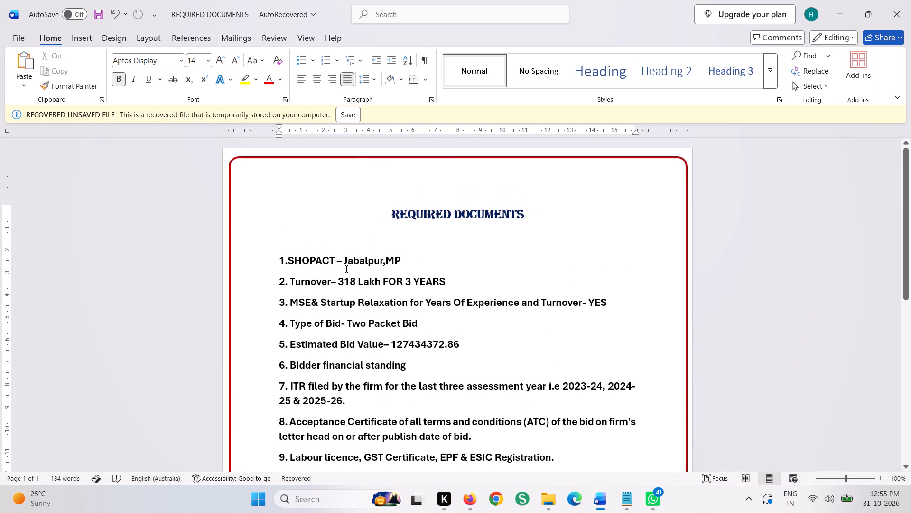
left_click_drag(344, 265, 511, 510)
scroll(477, 396, "up", 2)
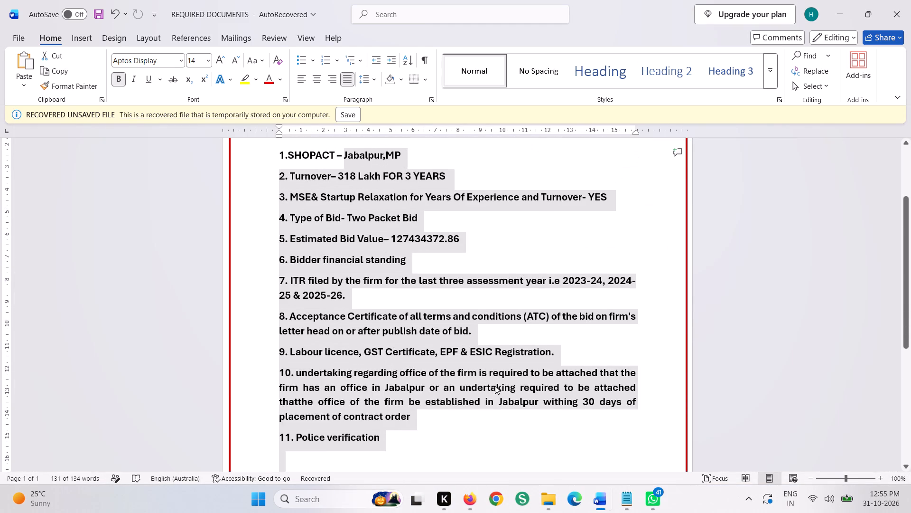
key("BackSpace")
key("ctrl+v")
Add item 2 to the list as "Turnover-5 CR FOR 3 YEARS", copying the word Turnover from the bid document.
key("Return")
key("2")
key("period")
key("alt+Tab")
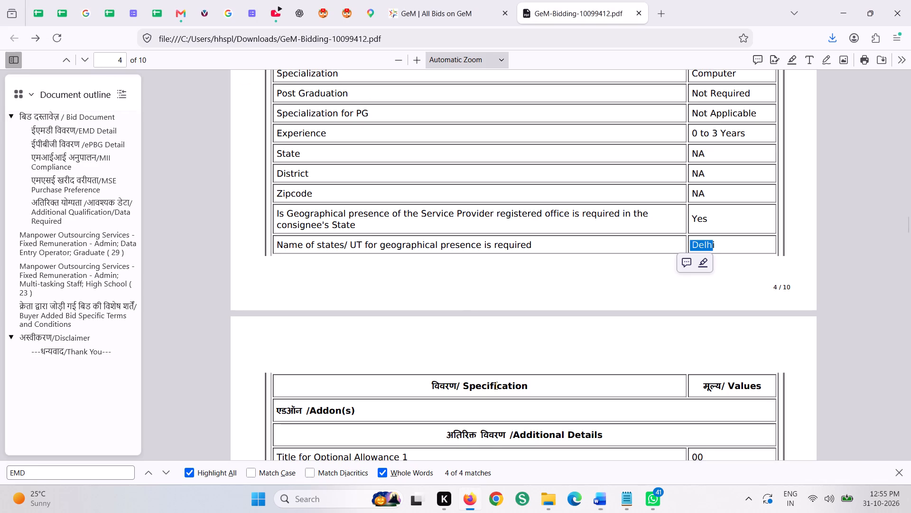
scroll(495, 385, "up", 9)
scroll(456, 251, "up", 2)
scroll(465, 255, "down", 1)
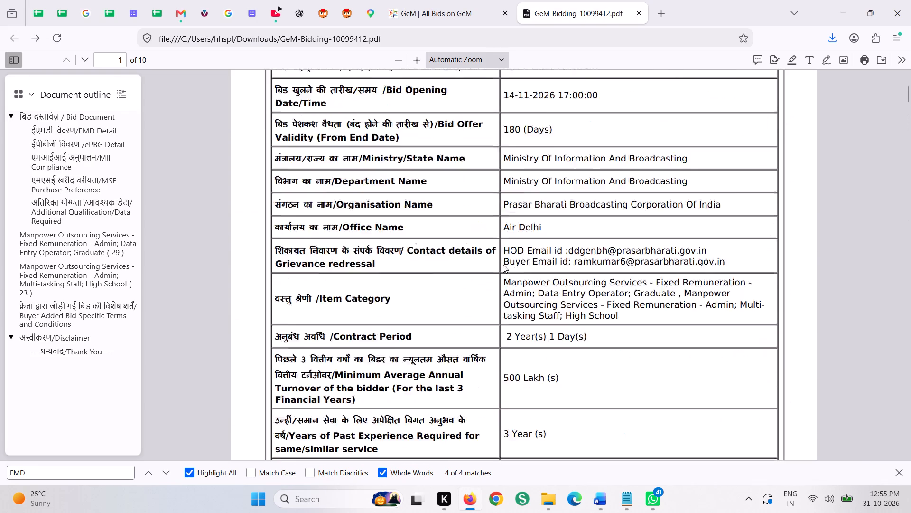
double_click(289, 207)
key("ctrl+c")
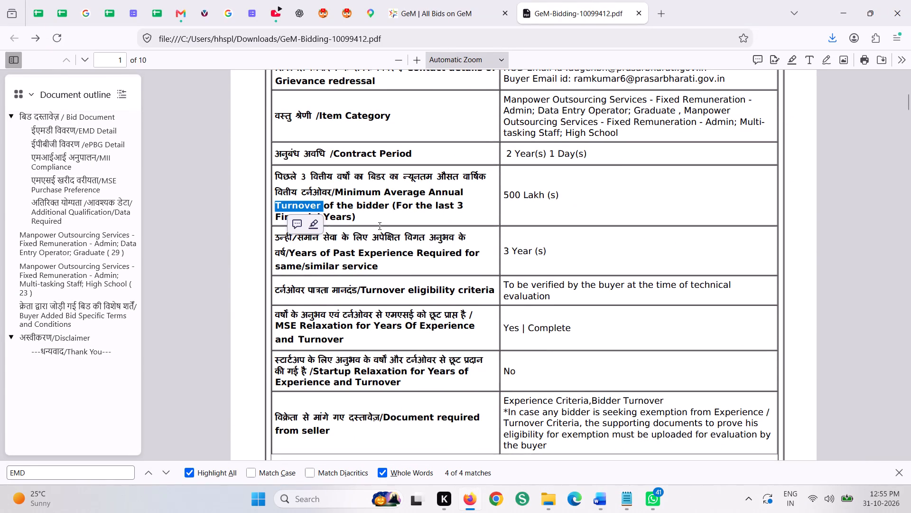
key("ctrl+c")
key("alt+Tab")
key("ctrl+v")
type("-50")
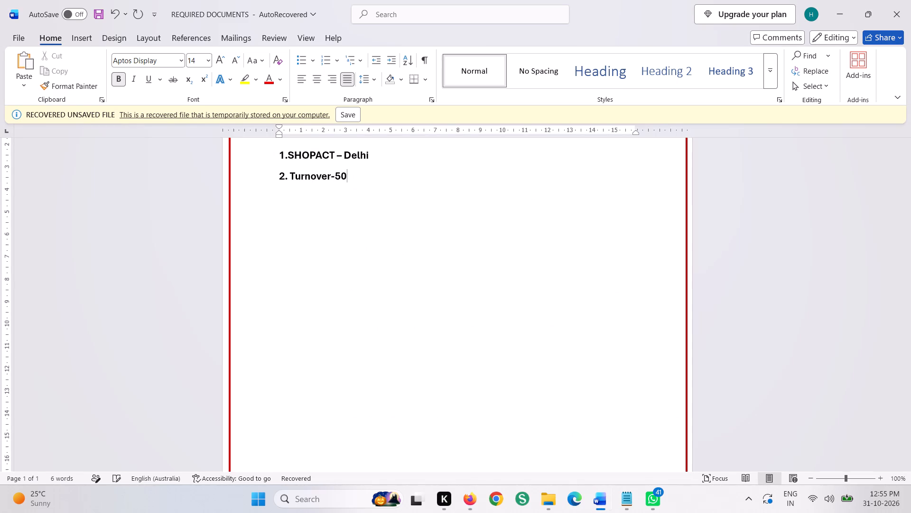
key("BackSpace")
key("space")
type("CR FOR 3 YEARS")
key("space")
Add item 3 as "MSE Relaxation for Years Of Experience and Turnover- YES", using the label from the bid document.
key("Return")
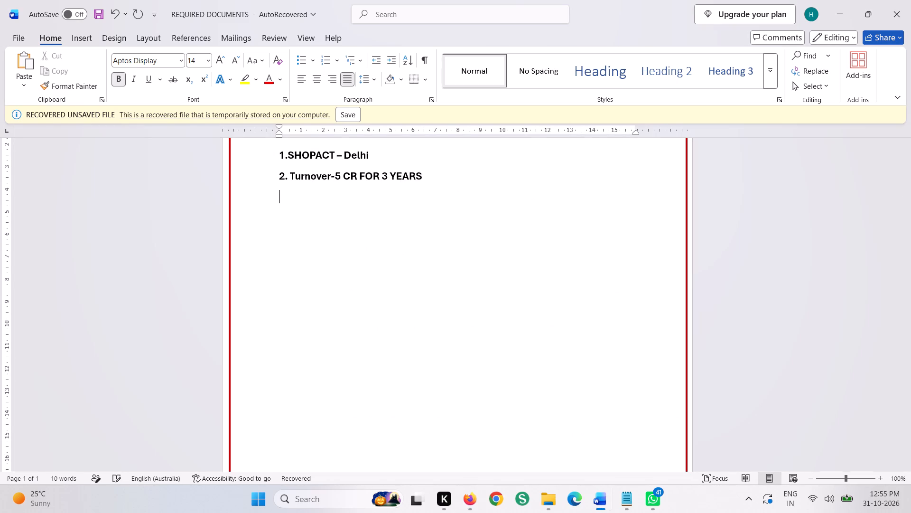
type("3.")
key("alt+Tab")
scroll(534, 222, "down", 1)
scroll(412, 113, "up", 1)
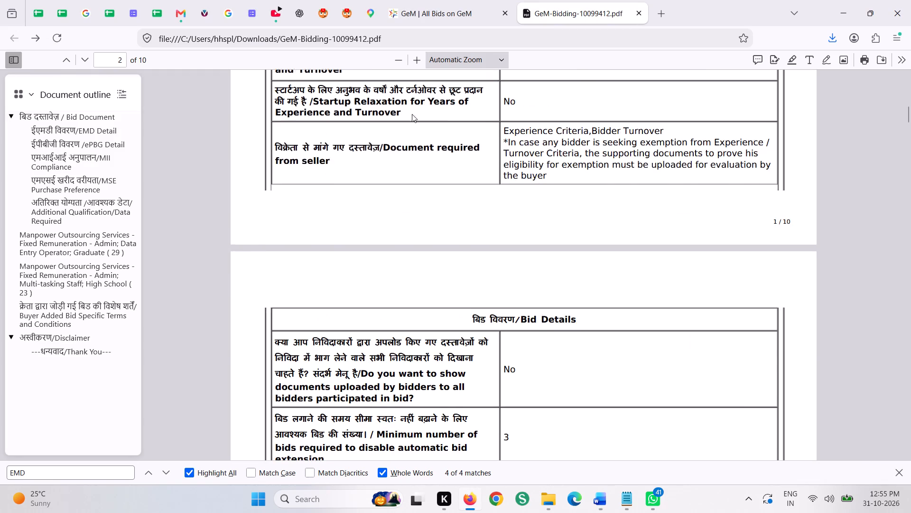
left_click(285, 323)
left_click_drag(285, 324, 333, 344)
key("ctrl+c")
key("ctrl+c")
key("alt+Tab")
key("ctrl+v")
left_click(279, 221)
key("BackSpace")
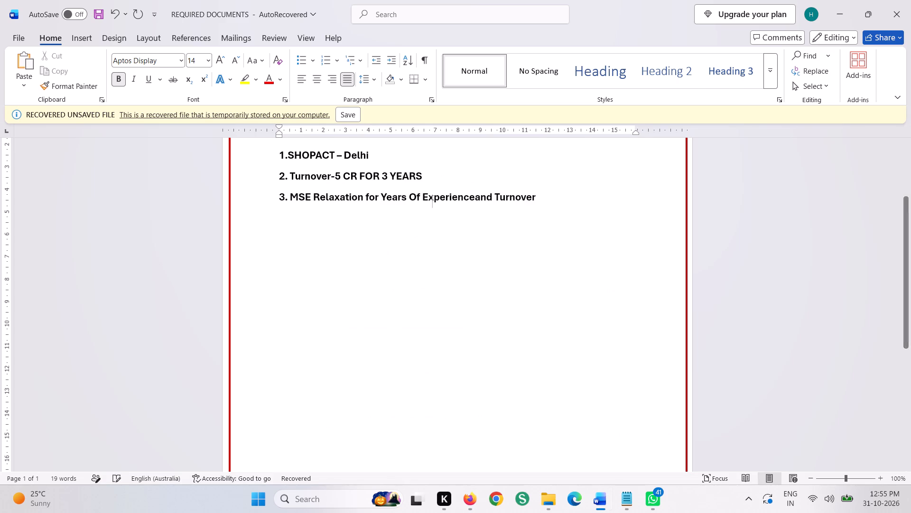
key("space")
key("alt+Tab")
key("alt+Tab")
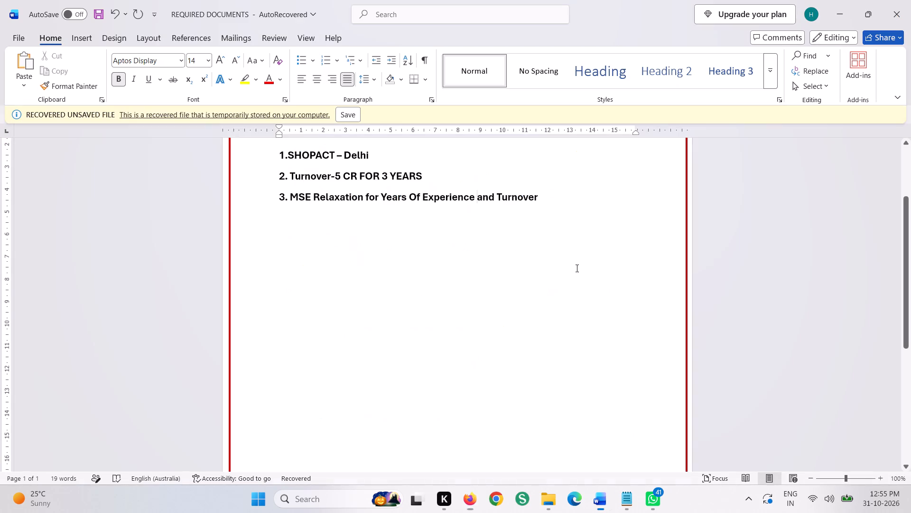
left_click(565, 201)
type("- YES")
key("space")
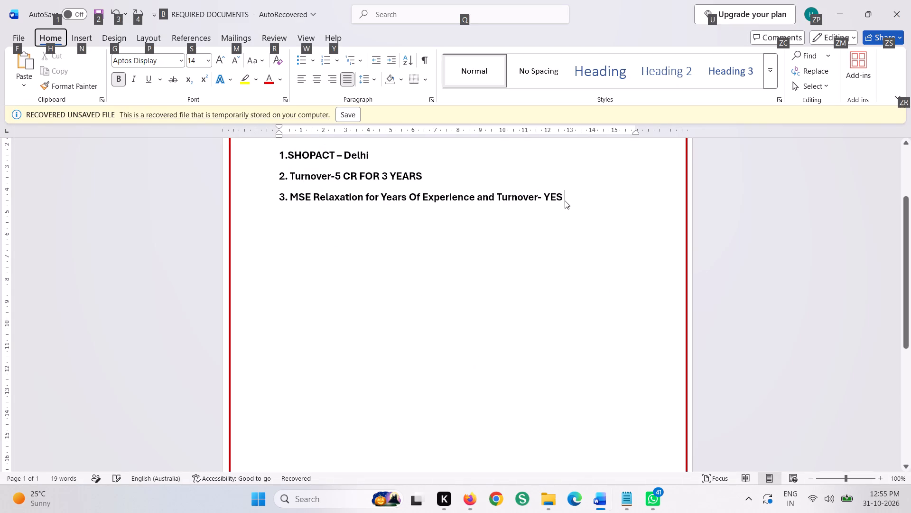
key("alt+Tab")
key("alt+Tab")
Add item 4 as "Startup Relaxation for Years of Experience and Turnover- NO", using the label from the bid document.
key("Return")
type("4.")
key("alt+Tab")
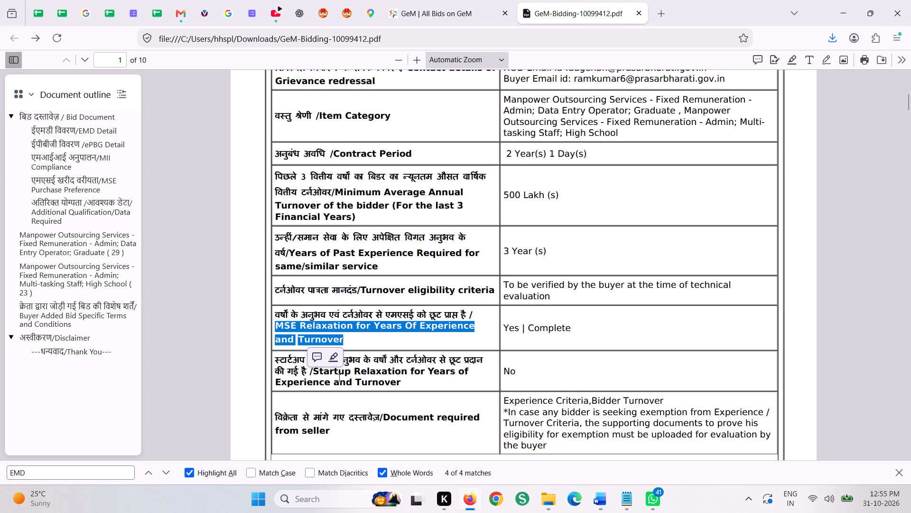
left_click(337, 376)
left_click_drag(337, 376, 412, 372)
key("ctrl+c")
key("ctrl+c")
left_click(324, 370)
left_click_drag(324, 370, 400, 379)
key("ctrl+c")
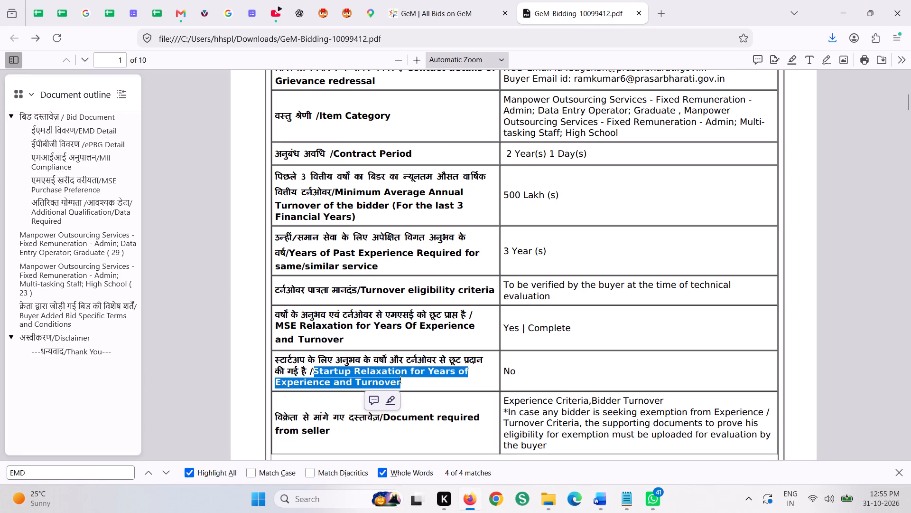
key("alt+Tab")
key("ctrl+v")
left_click(276, 238)
key("BackSpace")
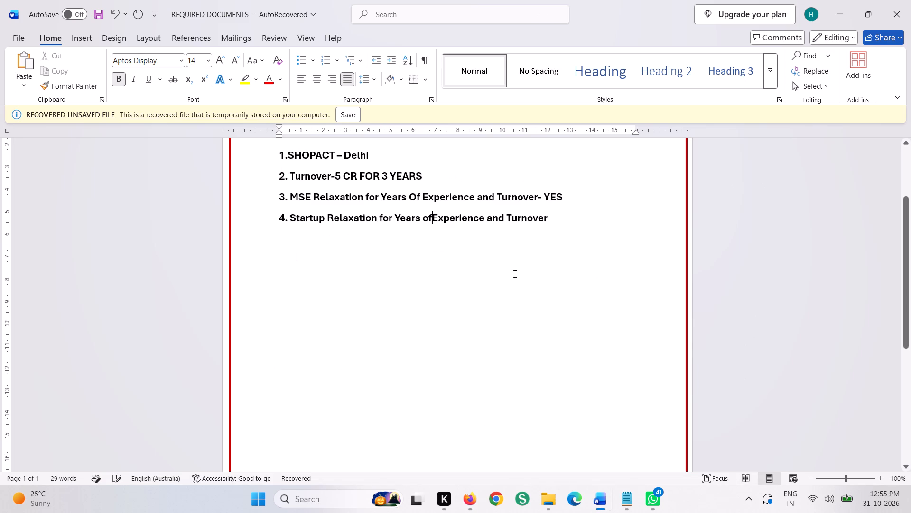
key("space")
left_click(579, 222)
type("- NO")
key("space")
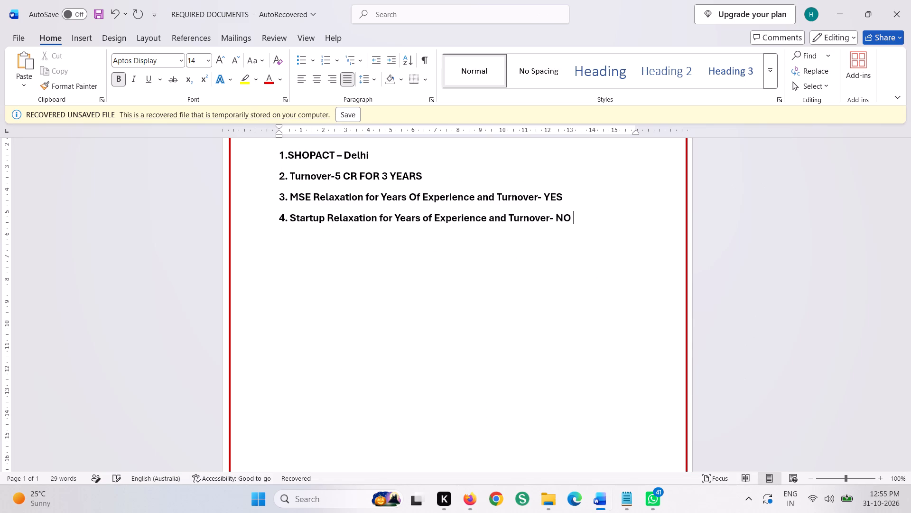
Start item 5 with the text "Type of-" copied from the bid document's bid type row.
key("Return")
type("5.")
key("alt+Tab")
scroll(579, 221, "down", 2)
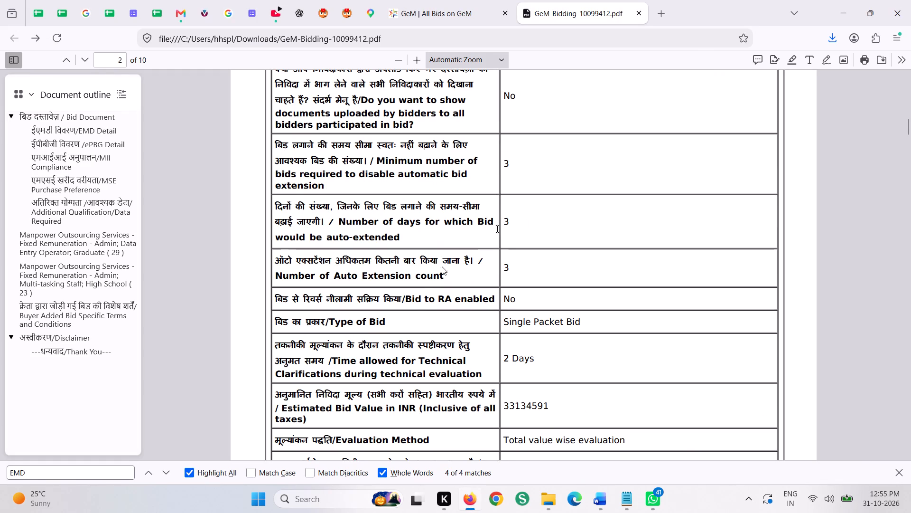
left_click(335, 322)
left_click_drag(335, 322, 399, 318, "ctrl")
key("ctrl+c")
key("alt+Tab")
key("ctrl+v")
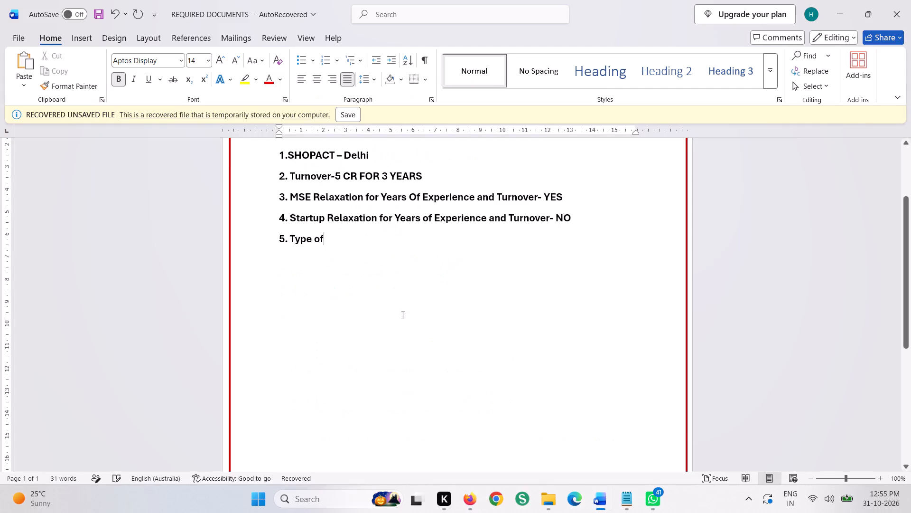
key("minus")
key("alt+Tab")
key("alt+Tab")
key("alt+Tab")
Replace item 5's partial label with the full "/Type of Bid-" label from the bid document, matching the list's bold formatting.
left_click(467, 504)
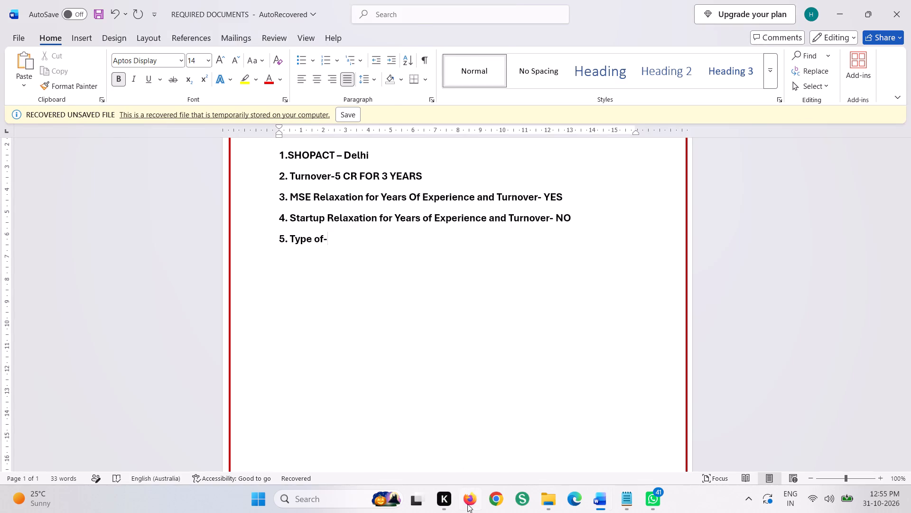
triple_click(345, 322)
key("ctrl+c")
key("ctrl+c")
key("alt+Tab")
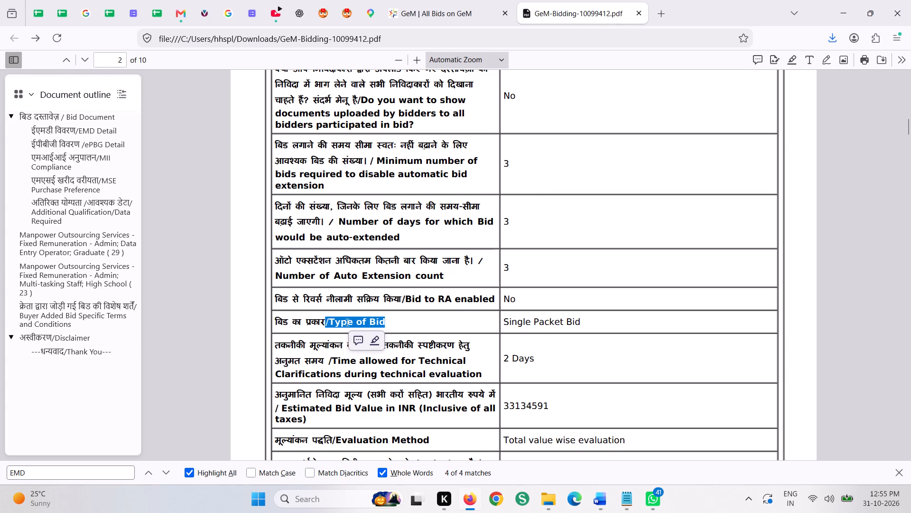
key("BackSpace")
key("BackSpace")
key("BackSpace")
key("BackSpace")
key("BackSpace")
key("BackSpace")
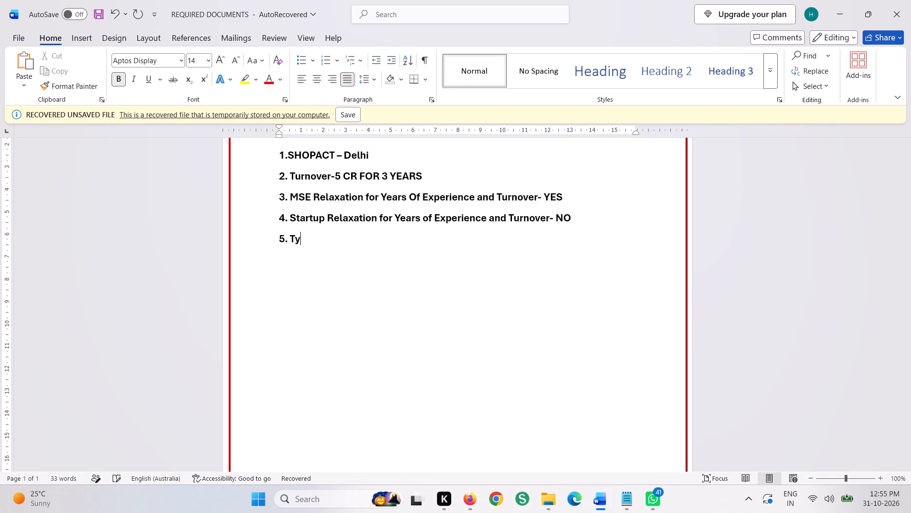
key("BackSpace")
key("BackSpace")
key("ctrl+v")
key("minus")
key("alt+Tab")
key("alt+Tab")
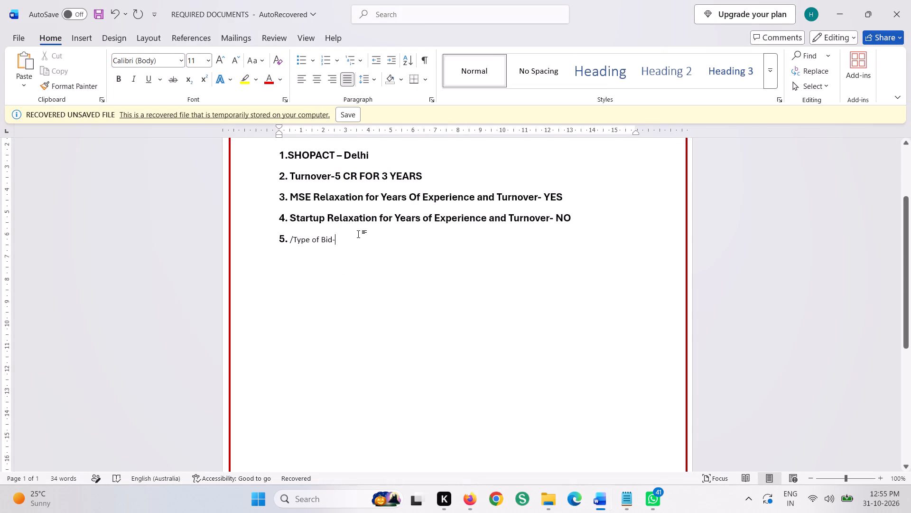
key("ctrl+z")
key("ctrl+z")
key("BackSpace")
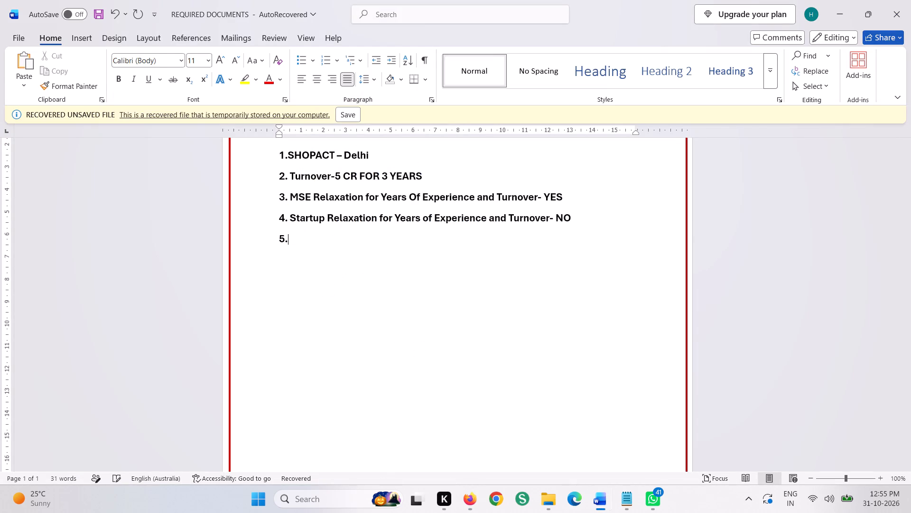
key("ctrl+v")
key("minus")
Complete item 5 with the bid type "Single Packet Bid" copied from the bid document.
key("alt+Tab")
triple_click(528, 326)
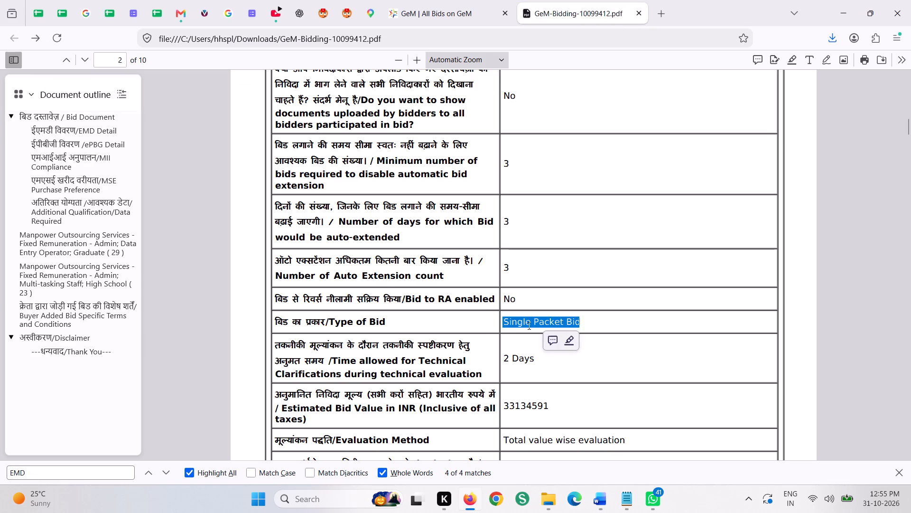
key("ctrl+c")
key("alt+Tab")
key("ctrl+v")
Add item 6 as "Estimated Bid Value- 33134591", copying the label and amount from the bid document.
key("Return")
type("6.")
key("alt+Tab")
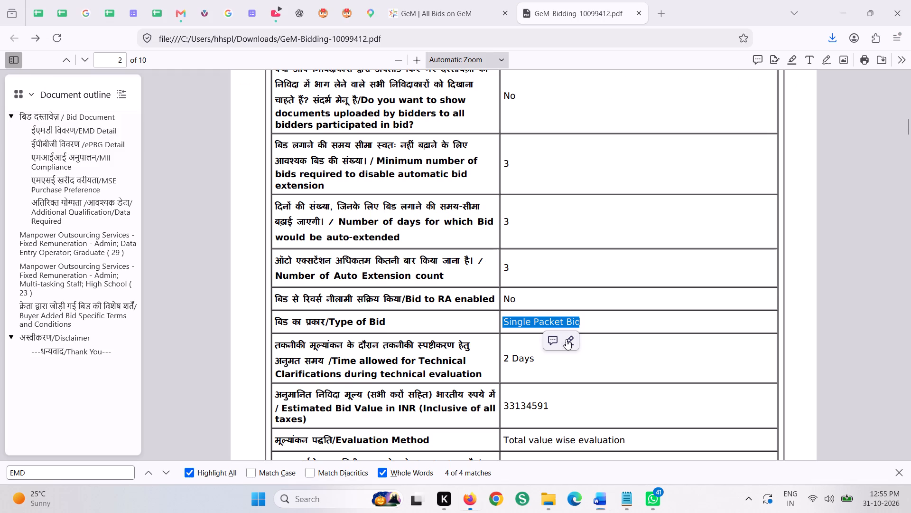
left_click(285, 405)
left_click_drag(285, 405, 298, 408)
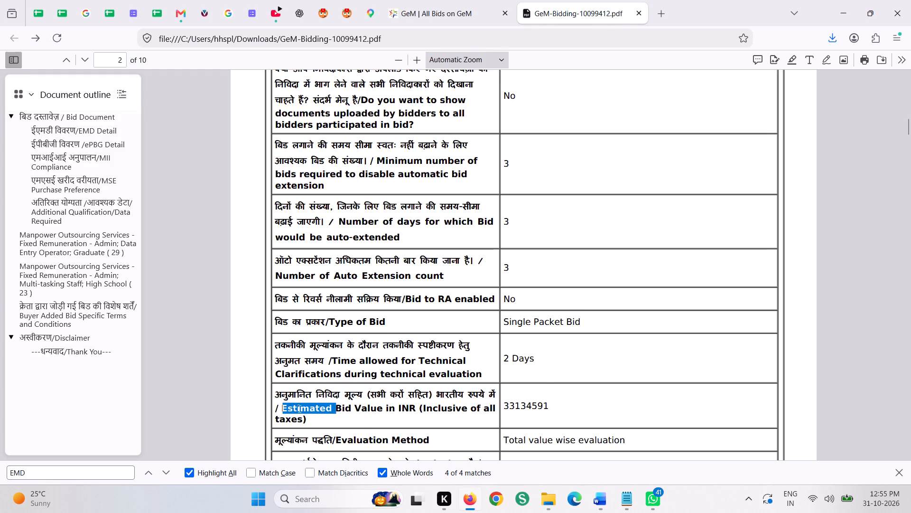
left_click_drag(298, 408, 381, 407)
key("ctrl+c")
key("ctrl+c")
key("ctrl+c")
key("alt+Tab")
key("ctrl+v")
key("minus")
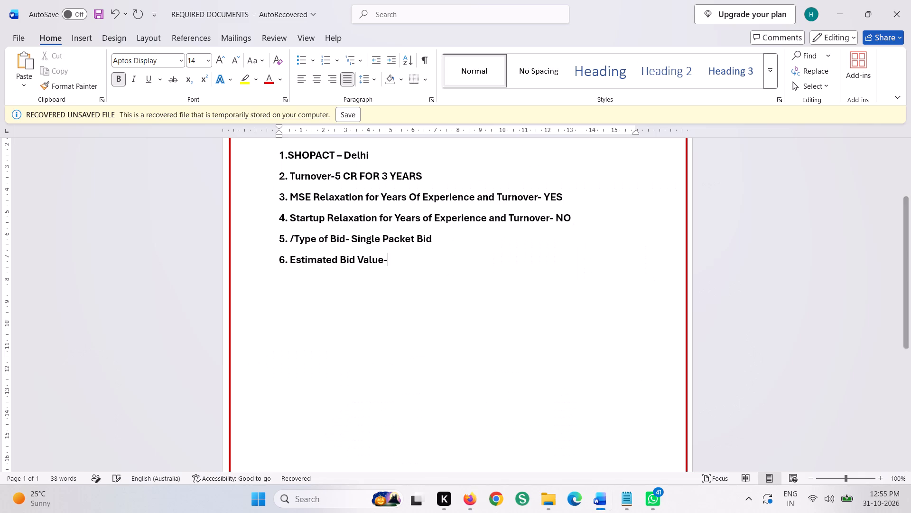
key("alt+Tab")
triple_click(511, 407)
key("ctrl+c")
key("ctrl+c")
key("alt+Tab")
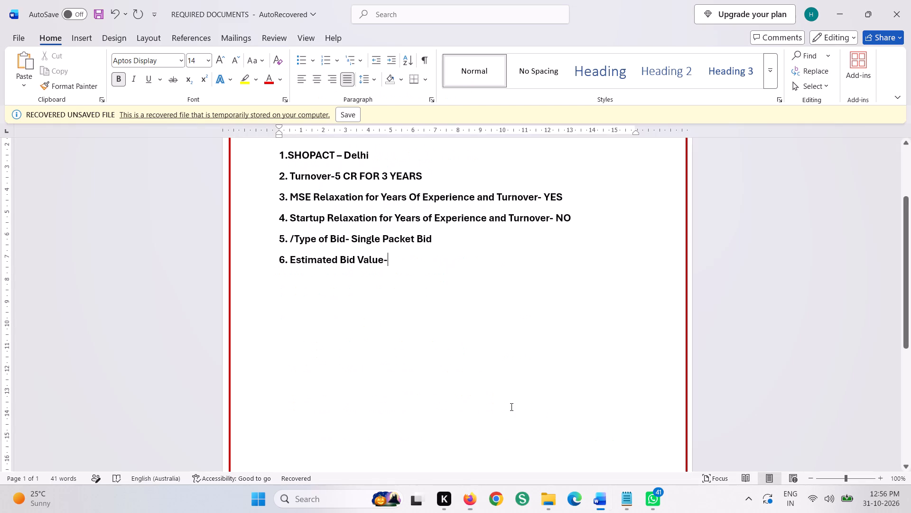
key("ctrl+v")
Add item 7 with the text "More then 500" copied from the bid document's Additional Qualification/Data Required section.
key("Return")
type("7.")
key("alt+Tab")
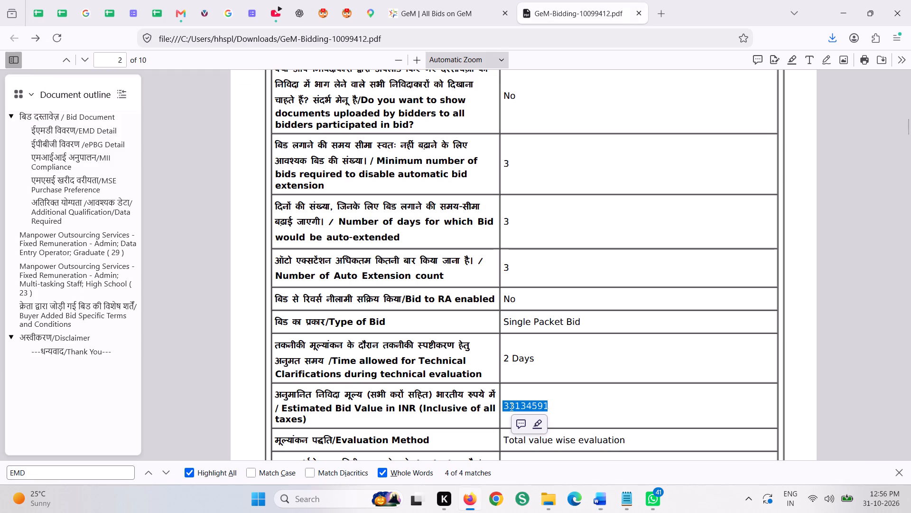
scroll(511, 407, "down", 3)
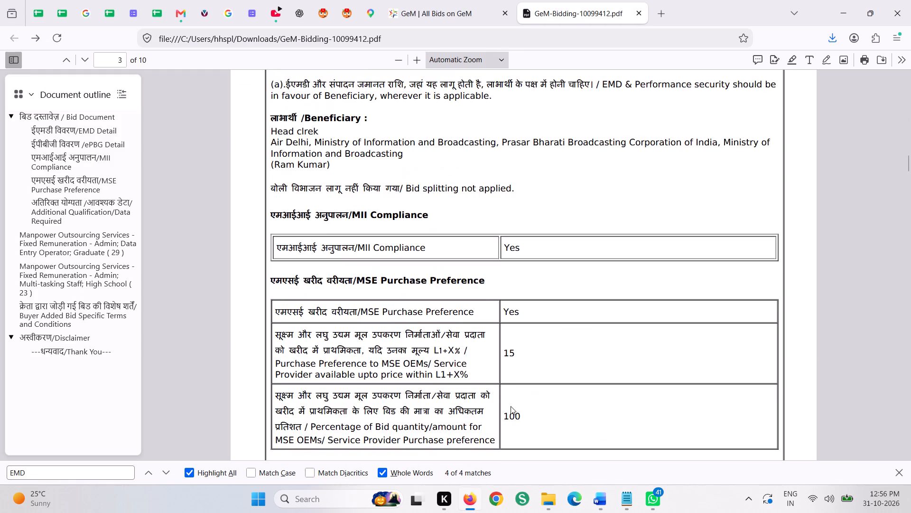
scroll(515, 336, "down", 2)
scroll(502, 292, "down", 1)
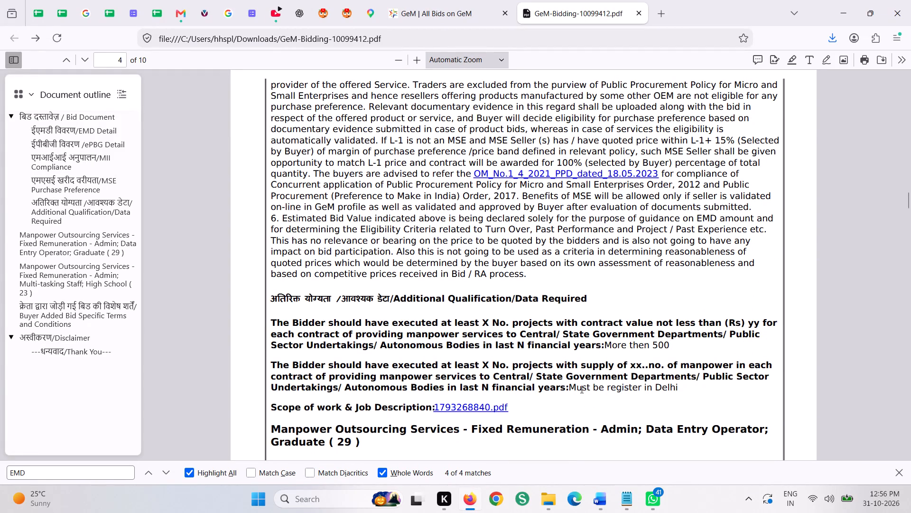
left_click(616, 340)
left_click_drag(616, 340, 672, 349)
key("ctrl+c")
key("ctrl+c")
key("ctrl+c")
key("ctrl+c")
key("alt+Tab")
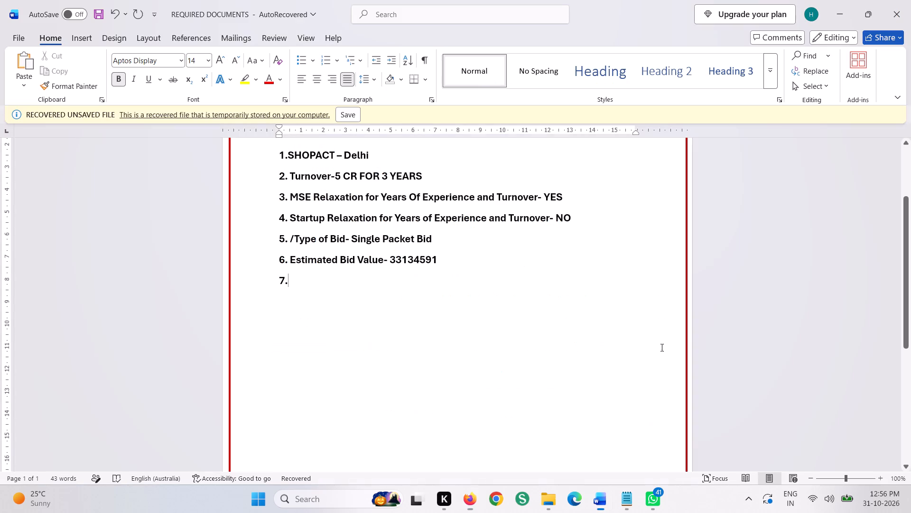
key("ctrl+v")
Complete item 7 by adding the word "EXPERIENCE" after the copied text.
key("alt+Tab")
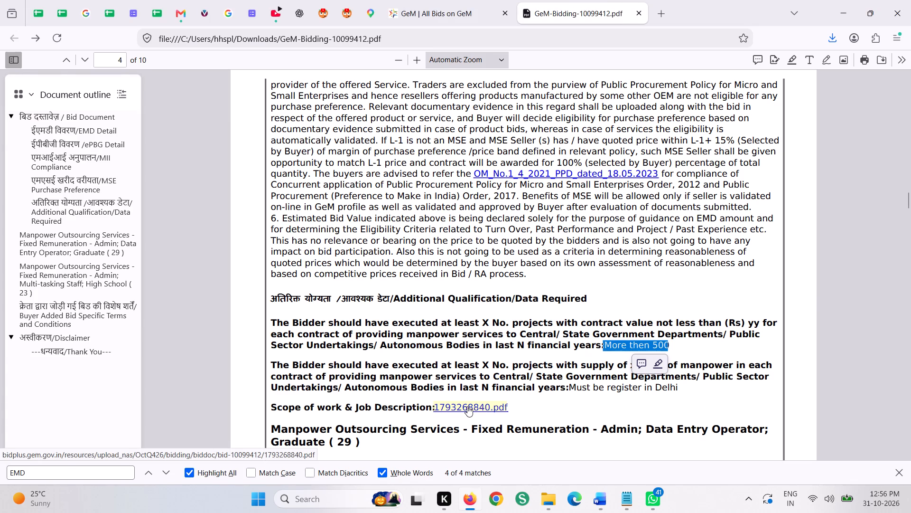
key("alt+Tab")
key("space")
type("EXPERI")
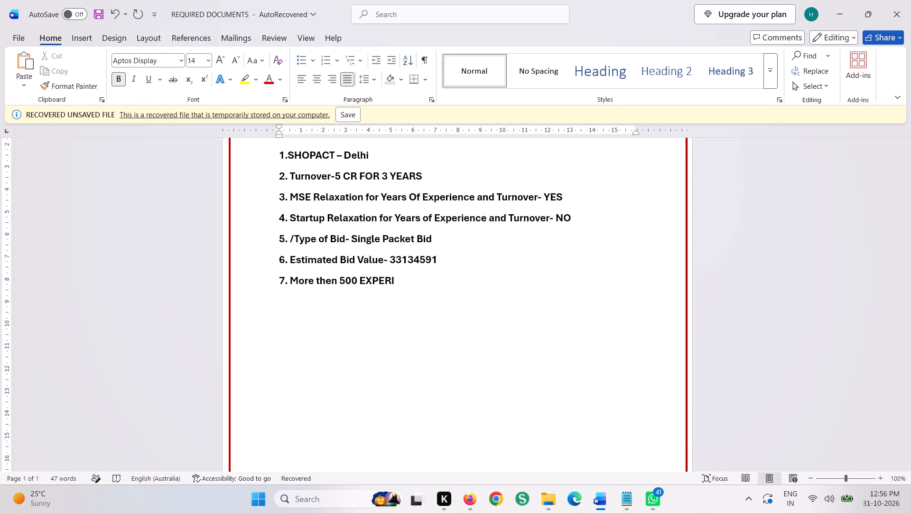
type("ENCE")
key("space")
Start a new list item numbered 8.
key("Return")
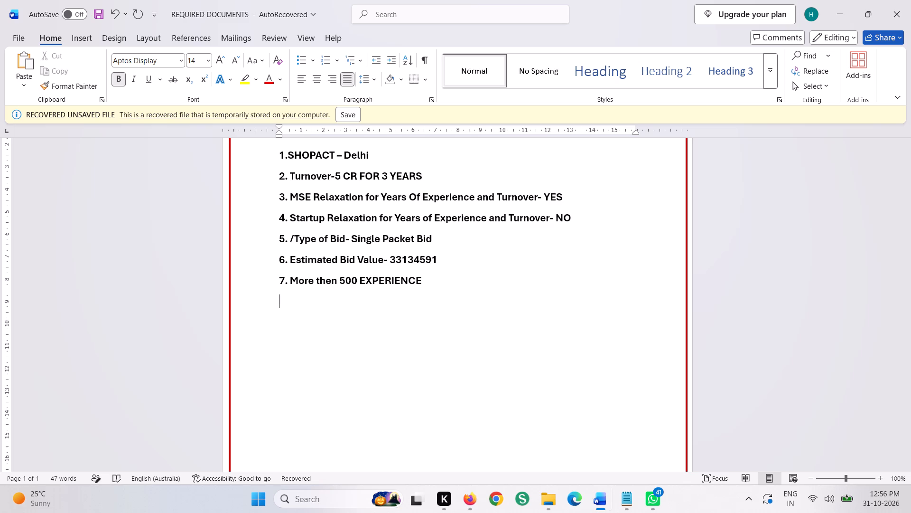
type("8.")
Examine the bid document's remaining sections and its bid details for further requirements, comparing them with the REQUIRED DOCUMENTS list.
key("alt+Tab")
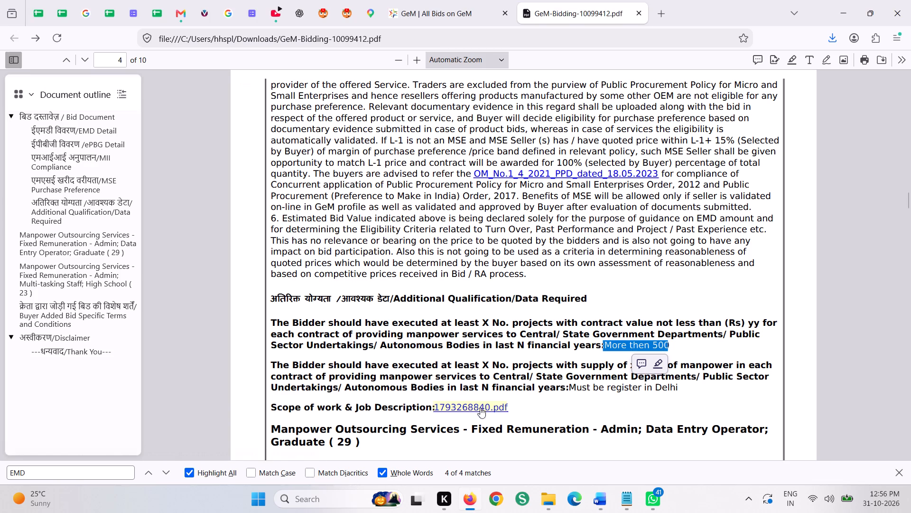
key("alt+Tab")
scroll(468, 276, "down", 1)
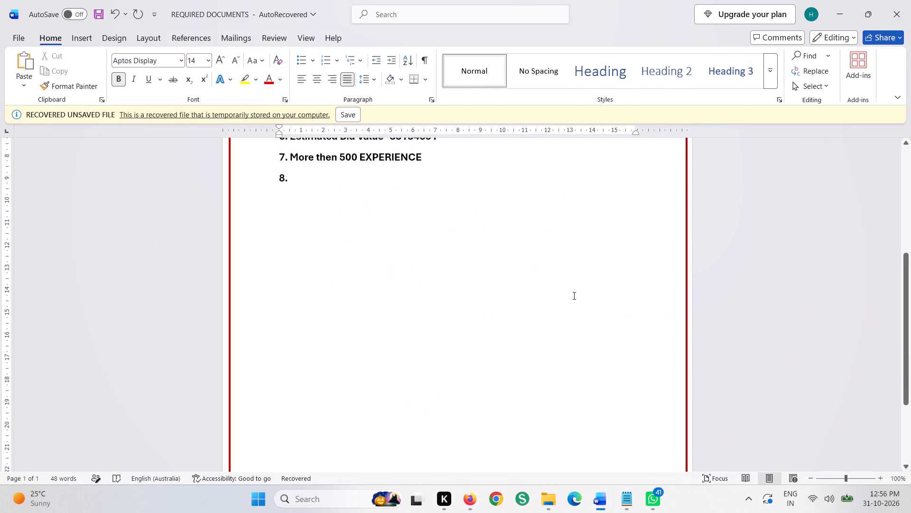
key("alt+Tab")
scroll(554, 313, "down", 4)
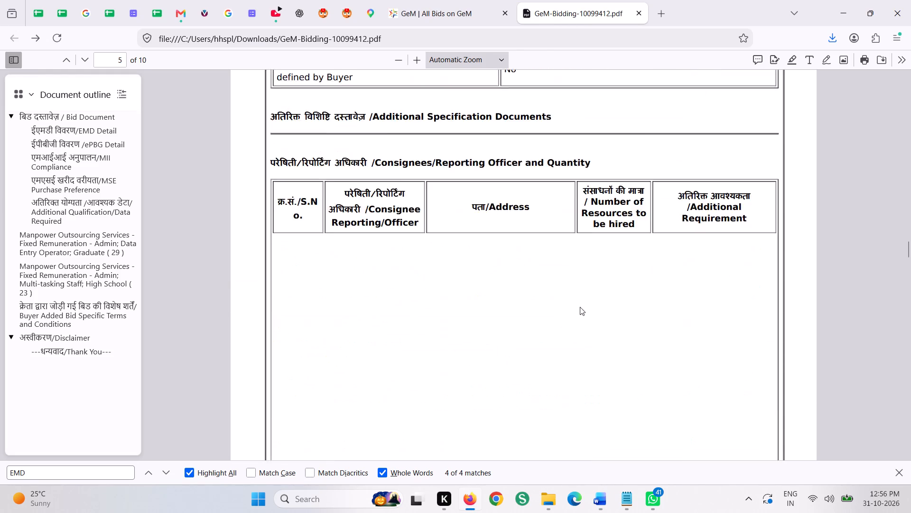
scroll(580, 307, "down", 9)
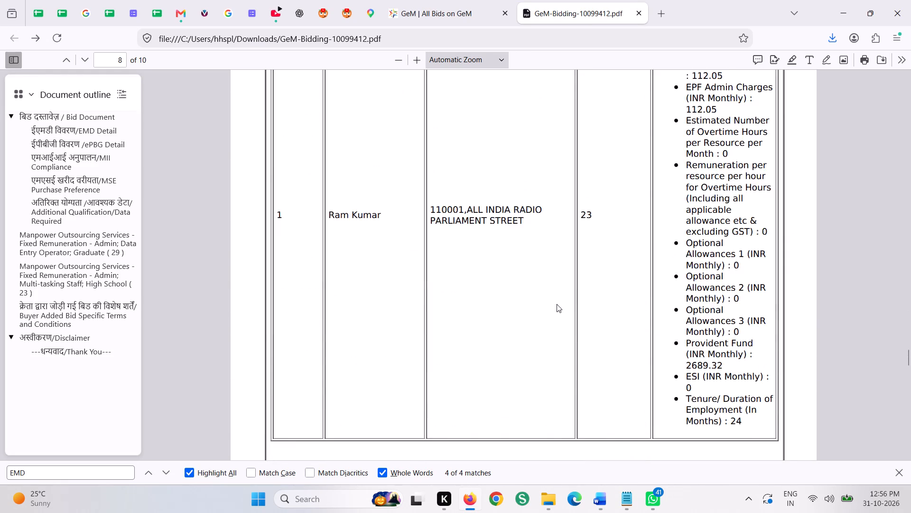
scroll(557, 304, "down", 2)
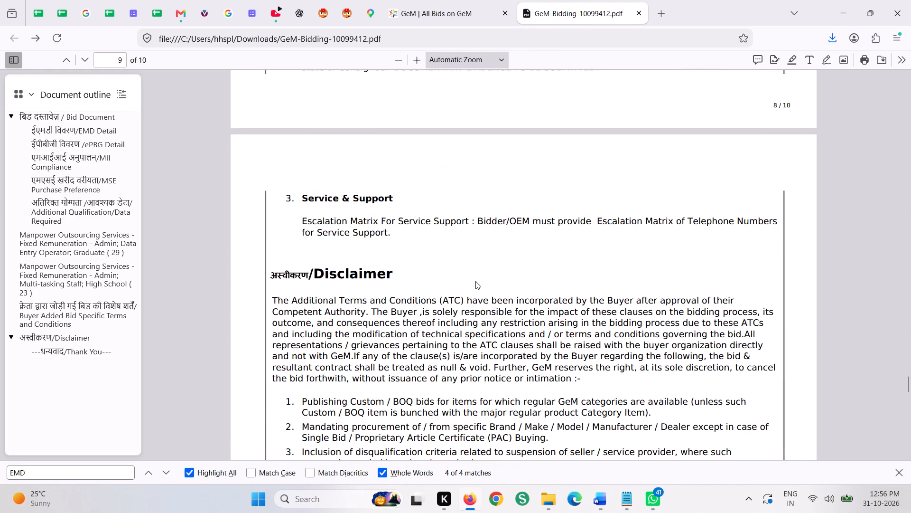
scroll(475, 281, "up", 13)
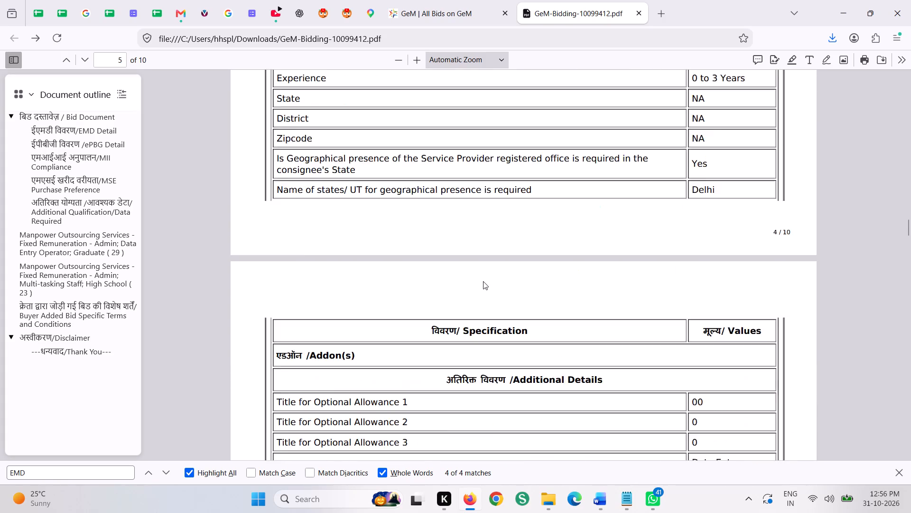
scroll(474, 281, "up", 9)
scroll(475, 281, "down", 1)
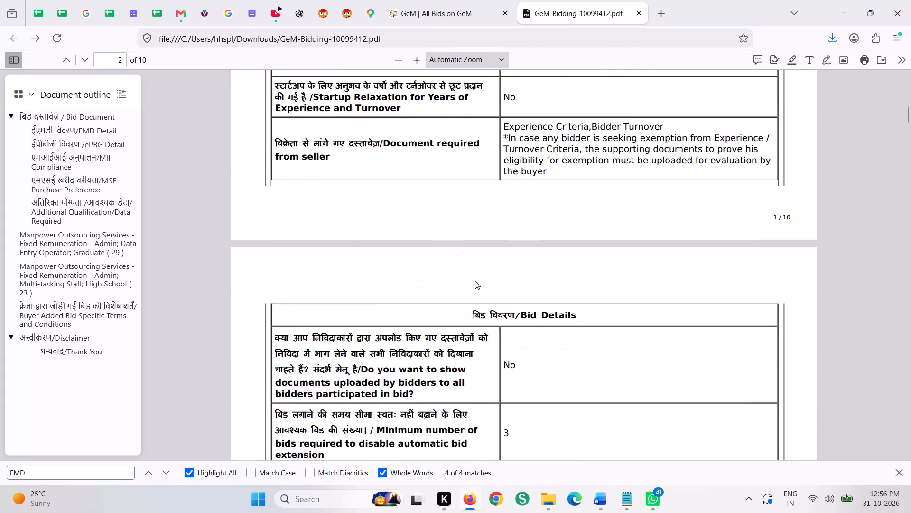
key("alt+Tab")
scroll(463, 275, "up", 2)
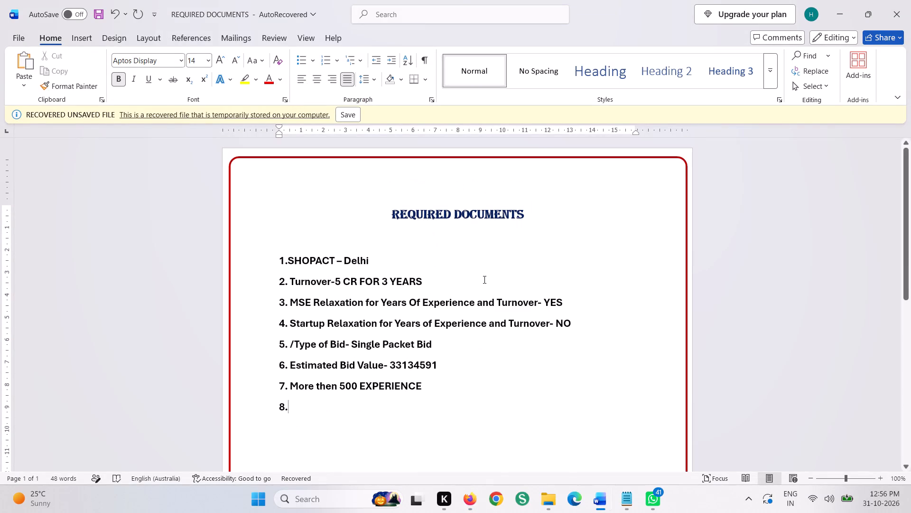
key("alt+Tab")
scroll(512, 309, "up", 2)
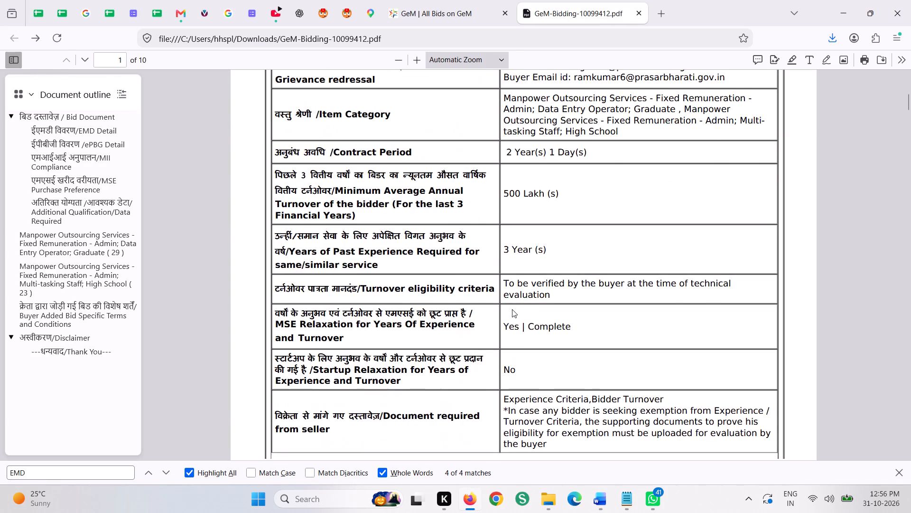
key("alt+Tab")
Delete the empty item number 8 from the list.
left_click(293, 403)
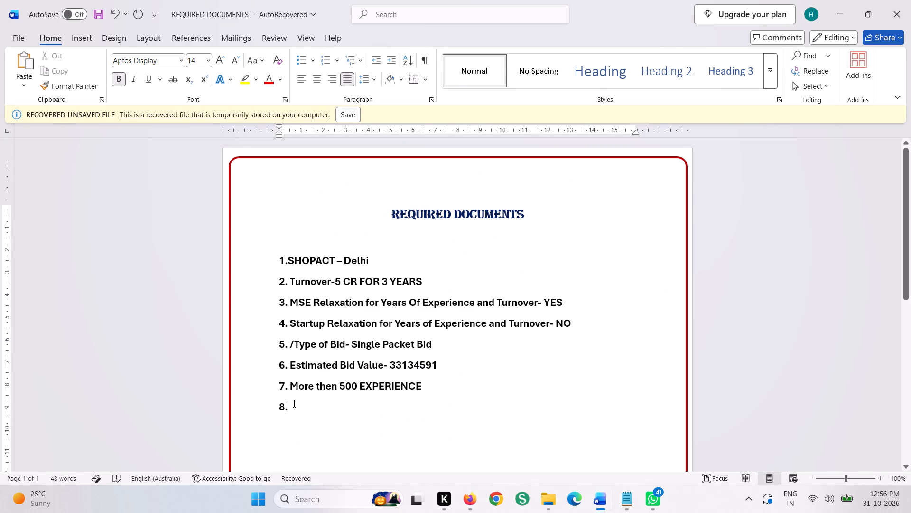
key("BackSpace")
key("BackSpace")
Recheck the bid and EMD details, and open the bid document's Scope of work & Job Description attachment, 1793268840.pdf.
key("alt+Tab")
scroll(377, 255, "down", 4)
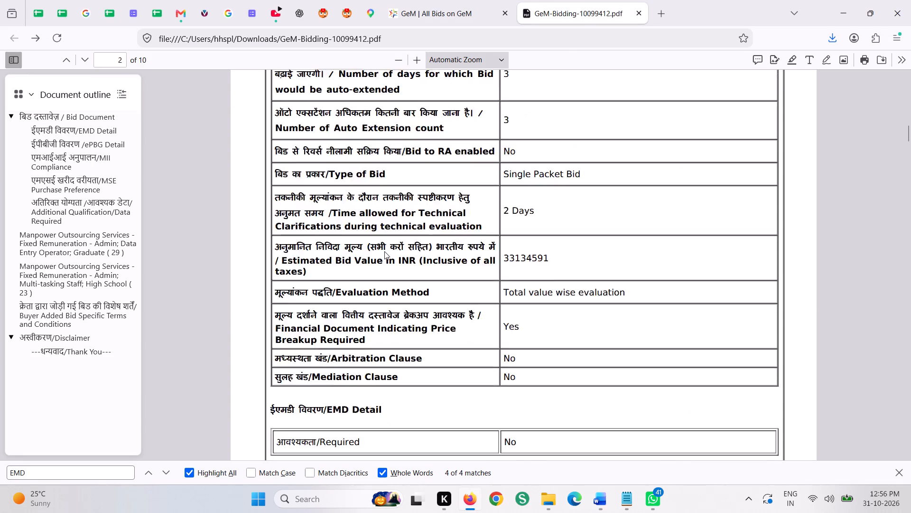
scroll(384, 251, "down", 3)
scroll(363, 257, "up", 4)
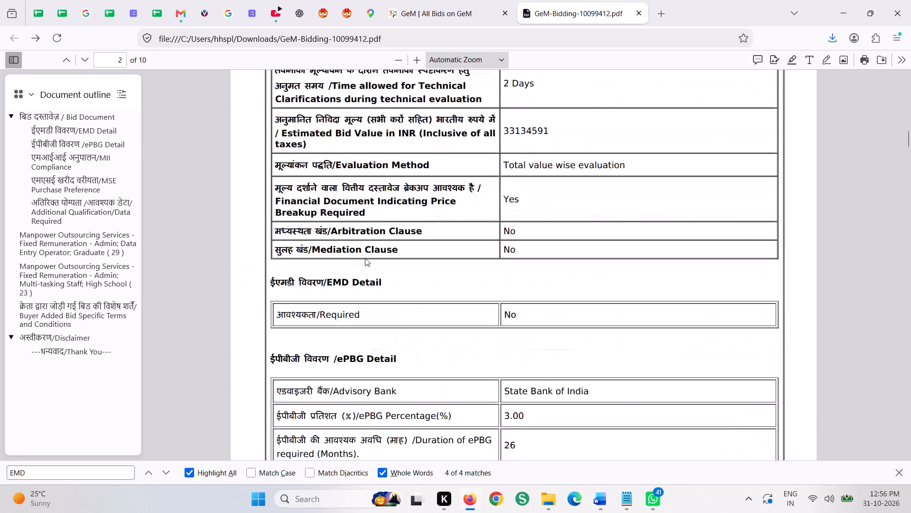
key("alt+Tab")
key("alt+Tab")
scroll(480, 300, "down", 2)
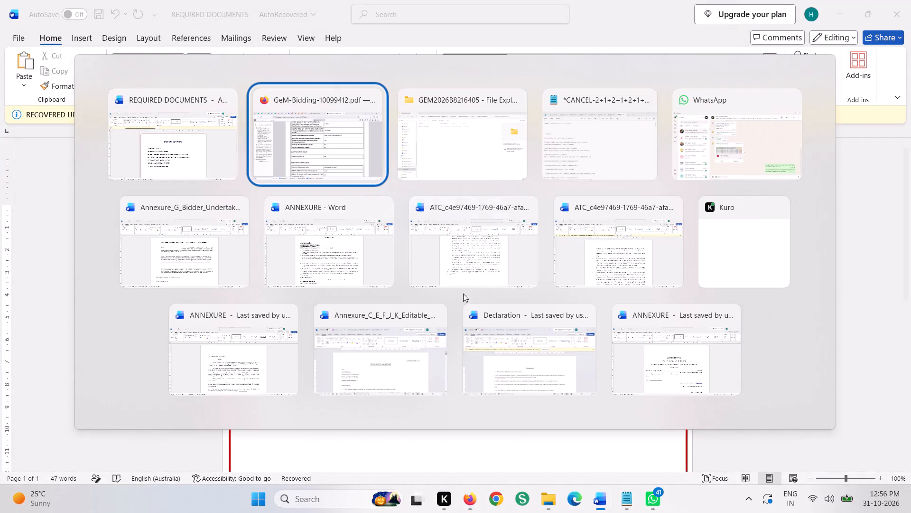
left_click(317, 141)
scroll(514, 305, "down", 5)
scroll(547, 332, "down", 1)
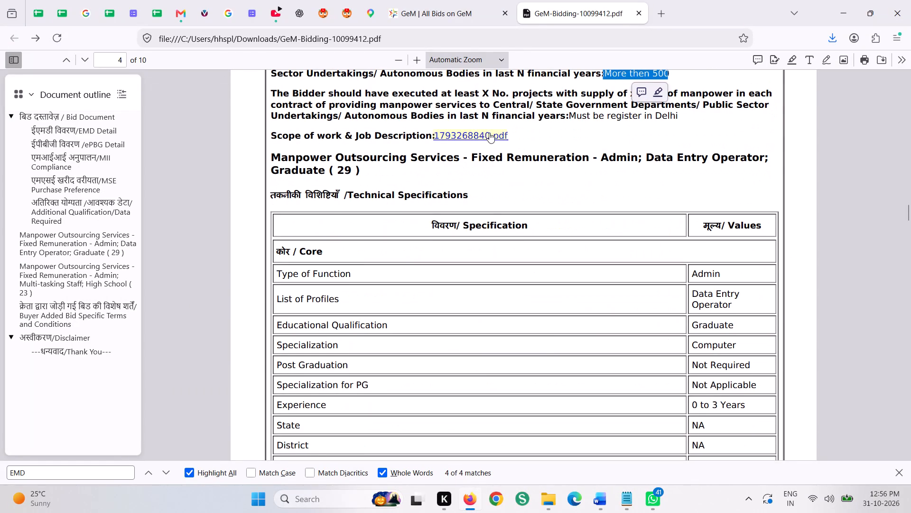
left_click(489, 133)
Examine the scope of work attachment's evaluation criteria and the supporting documents they call for.
left_click(509, 282)
scroll(504, 281, "up", 11)
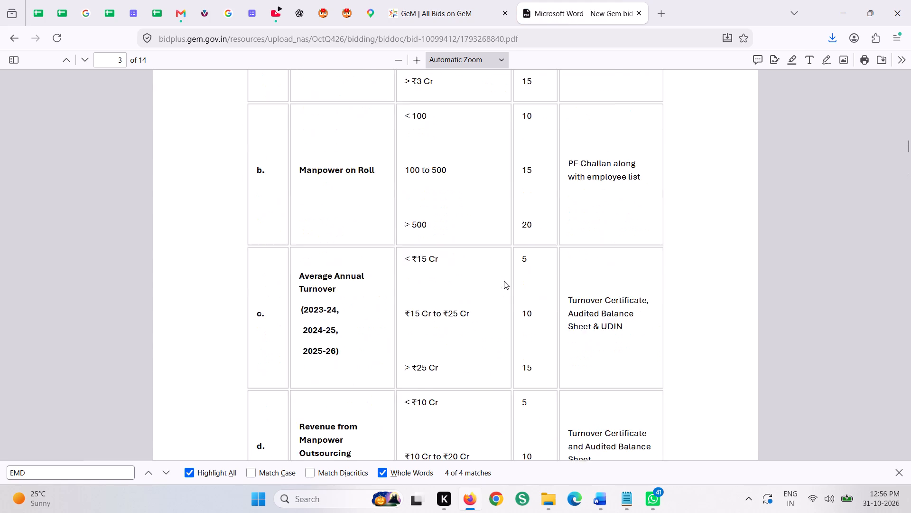
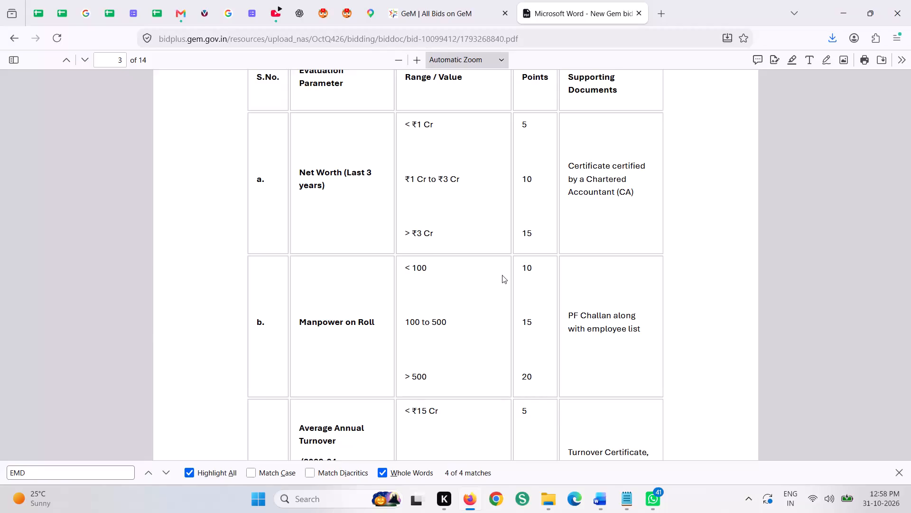
Add item 8 to the REQUIRED DOCUMENTS list, copying "Financial Standing & Liquidation" from the attachment's eligibility section and appending "ON STAMP RS..100".
scroll(425, 256, "down", 20)
scroll(425, 256, "down", 9)
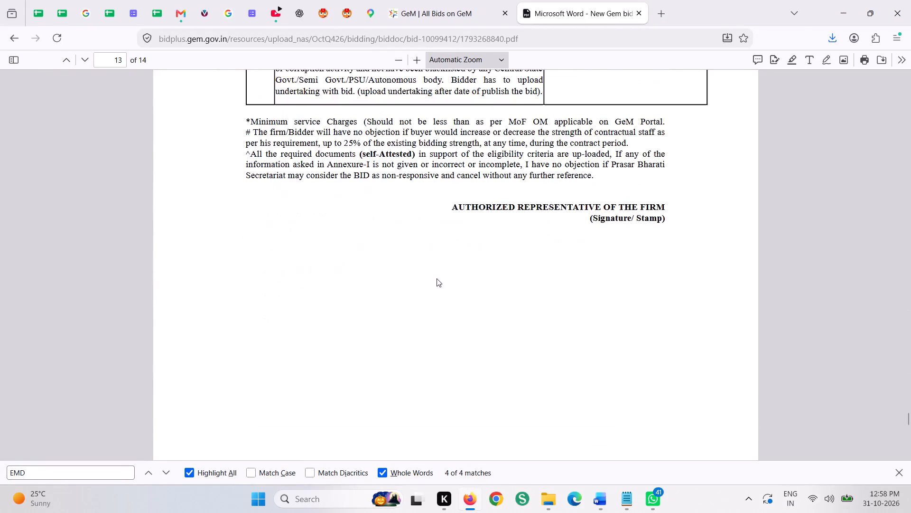
scroll(437, 278, "down", 16)
scroll(433, 302, "up", 20)
scroll(433, 302, "up", 5)
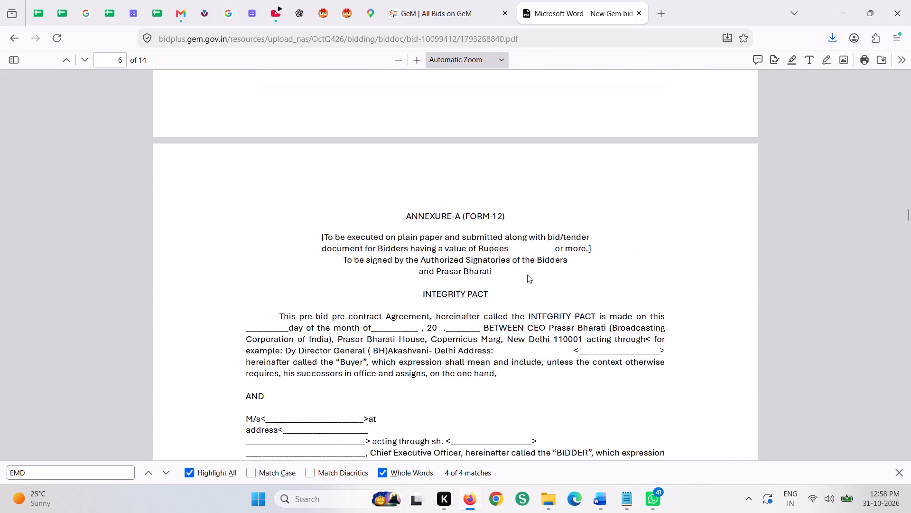
scroll(527, 275, "up", 20)
scroll(527, 275, "up", 3)
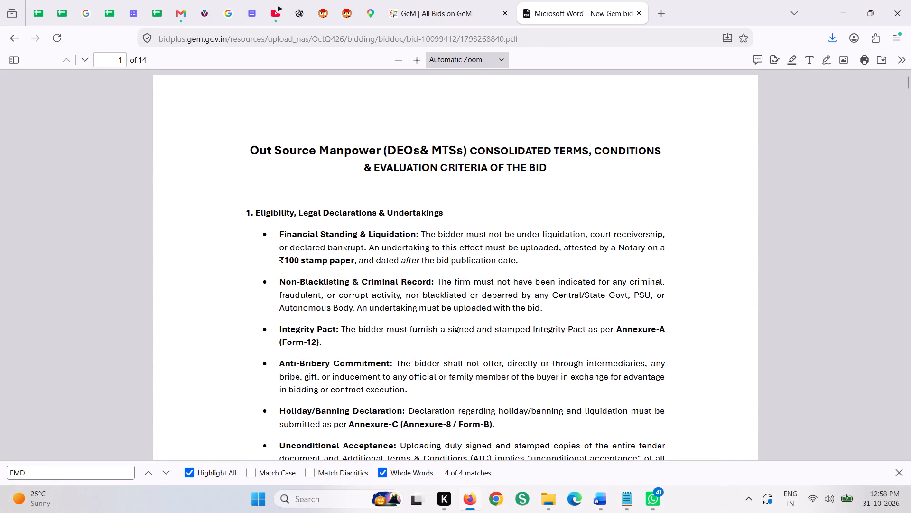
left_click(285, 231)
left_click_drag(285, 231, 370, 235)
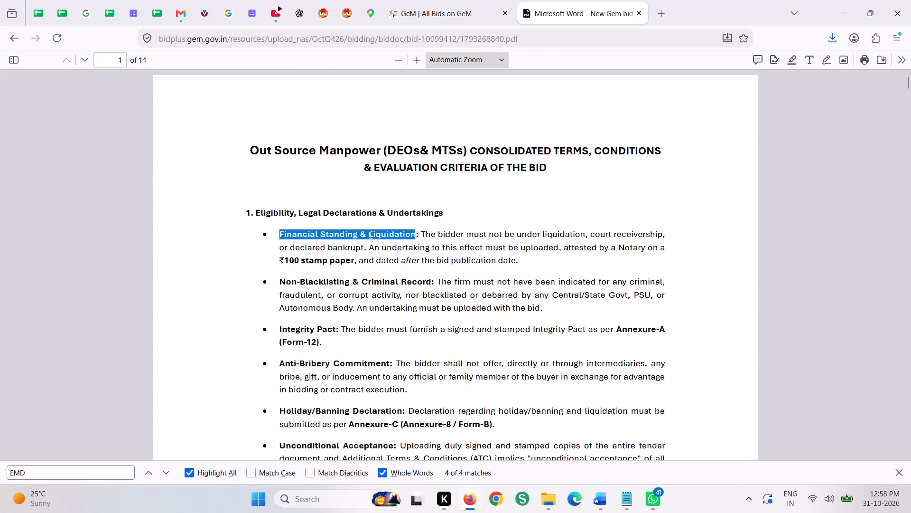
left_click_drag(370, 235, 369, 235)
key("ctrl+c")
key("ctrl+c")
key("ctrl+c")
key("alt+Tab")
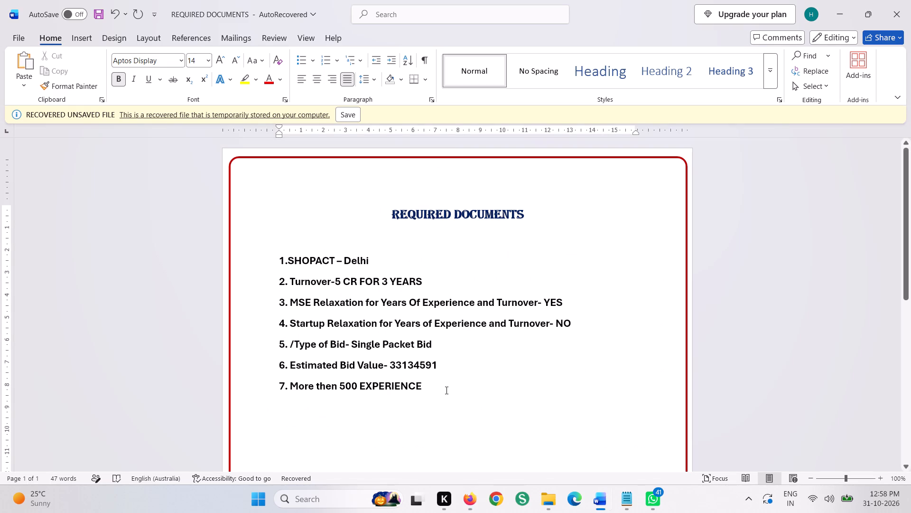
type("8.")
key("ctrl+v")
key("space")
type("ON STAMP RS..100")
Add item 9, "Non-Blacklisting & Criminal Record", to the list, copied from the attachment's eligibility section.
key("Return")
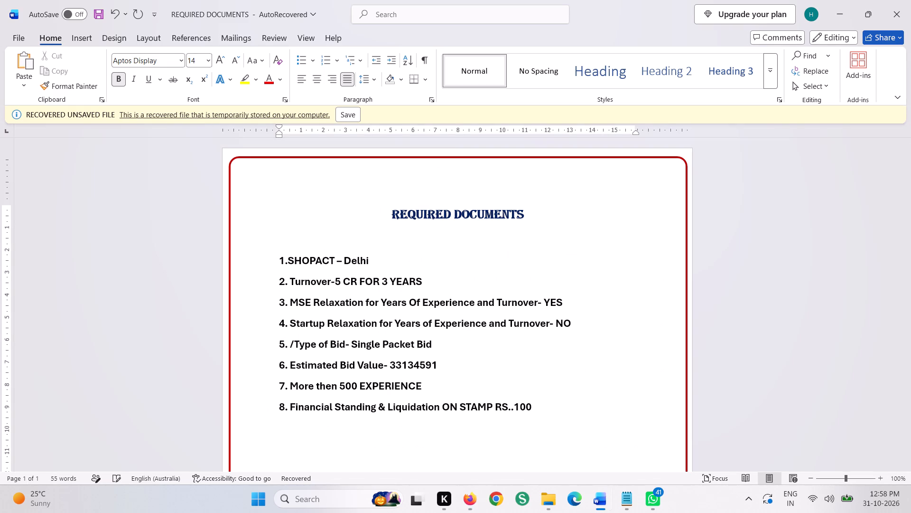
type("9.")
key("alt+Tab")
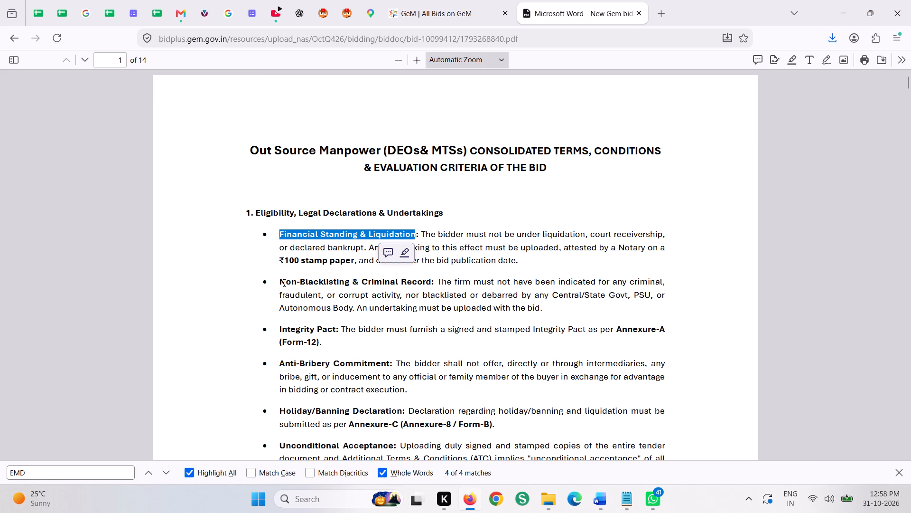
left_click(284, 283)
left_click_drag(284, 283, 406, 282)
key("ctrl+c")
key("ctrl+c")
key("ctrl+c")
key("ctrl+c")
key("ctrl+c")
key("ctrl+c")
key("ctrl+c")
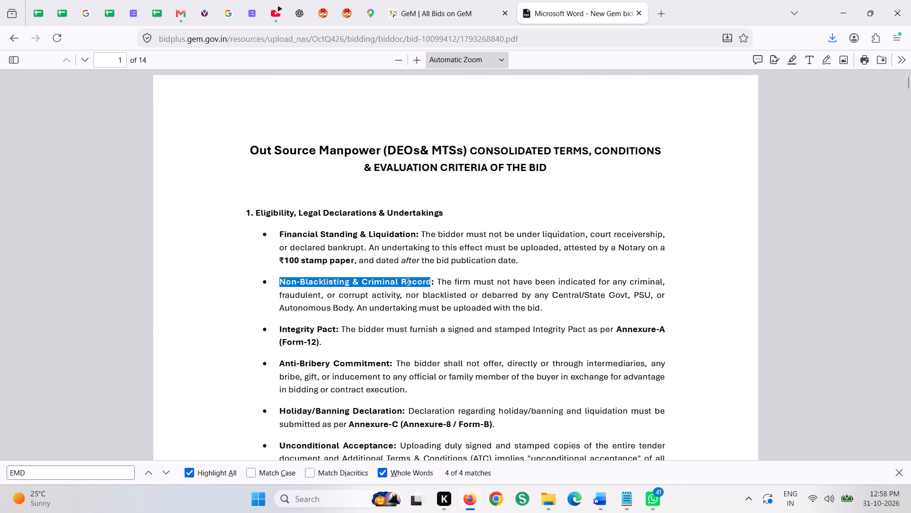
key("alt+Tab")
key("Return")
key("BackSpace")
key("ctrl+v")
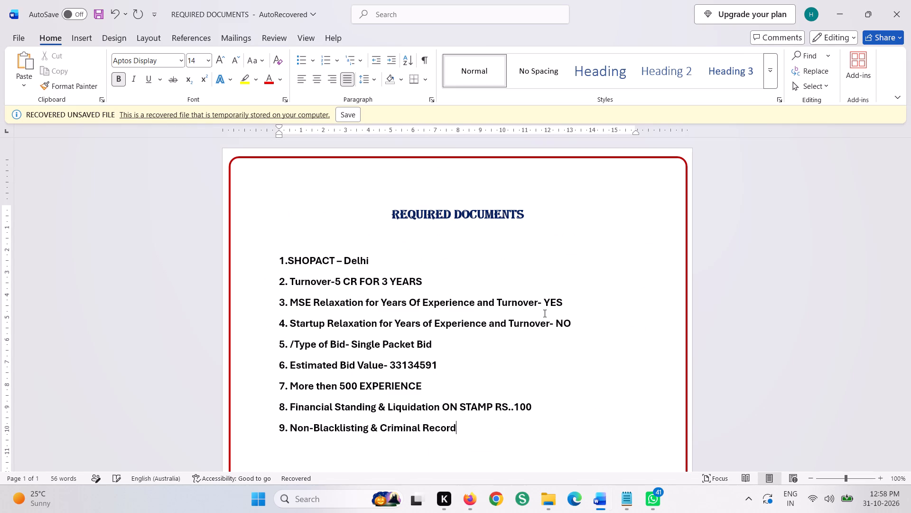
Add item 10, "Integrity Pact Annexure-A", to the list, copying the requirement title and its annexure reference from the attachment.
key("Return")
type("10.")
key("alt+Tab")
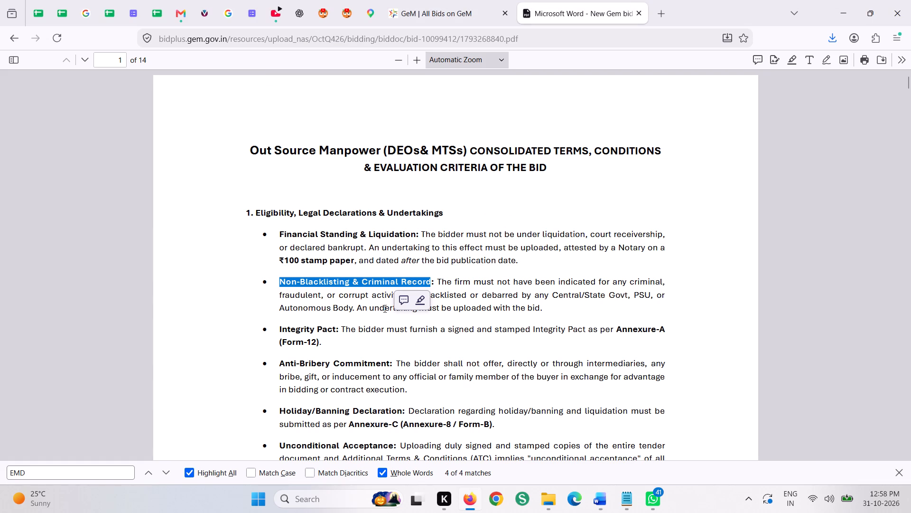
left_click(281, 329)
left_click_drag(281, 329, 318, 326)
key("ctrl+c")
key("ctrl+c")
key("alt+Tab")
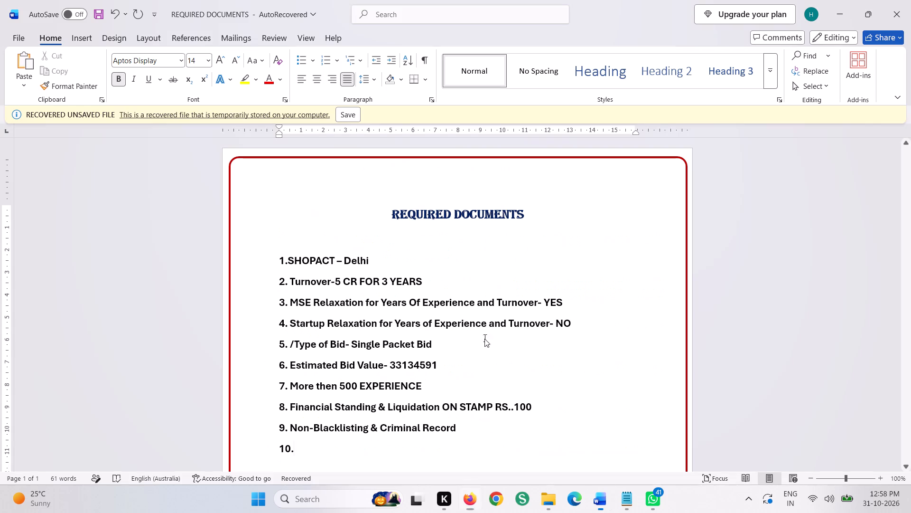
key("ctrl+v")
key("alt+Tab")
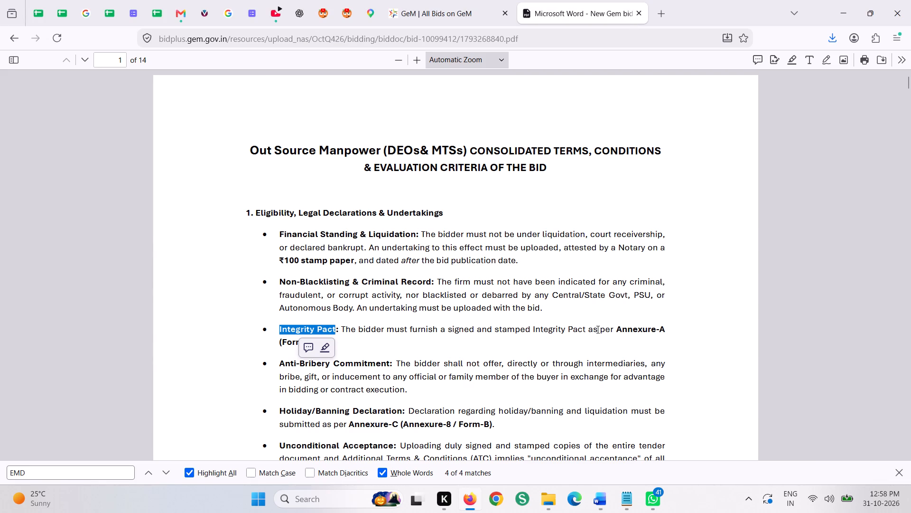
left_click(624, 330)
left_click_drag(624, 330, 678, 329)
key("ctrl+c")
key("ctrl+c")
key("alt+Tab")
key("space")
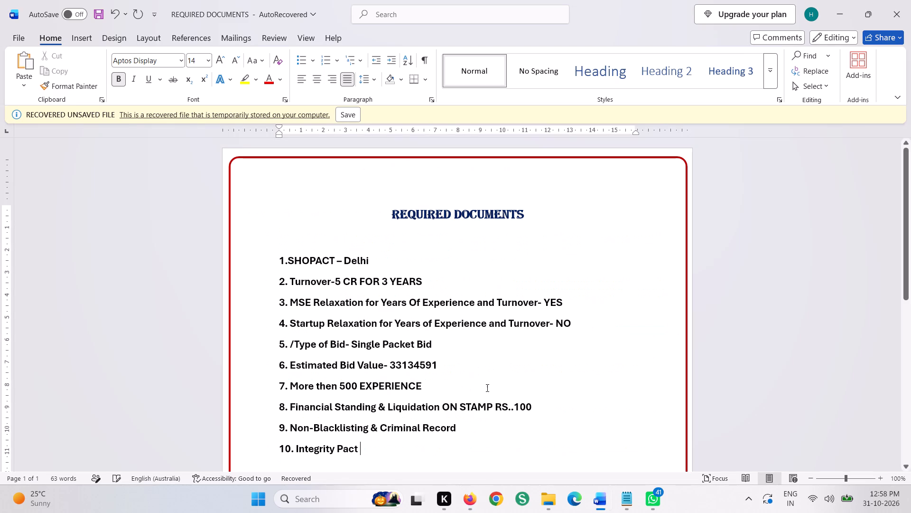
key("ctrl+v")
Add item 11 to the list with the standards "ISO 45001, 14001, 27001)" copied from the attachment's Quality Certification clause.
key("Return")
type("11.")
key("alt+Tab")
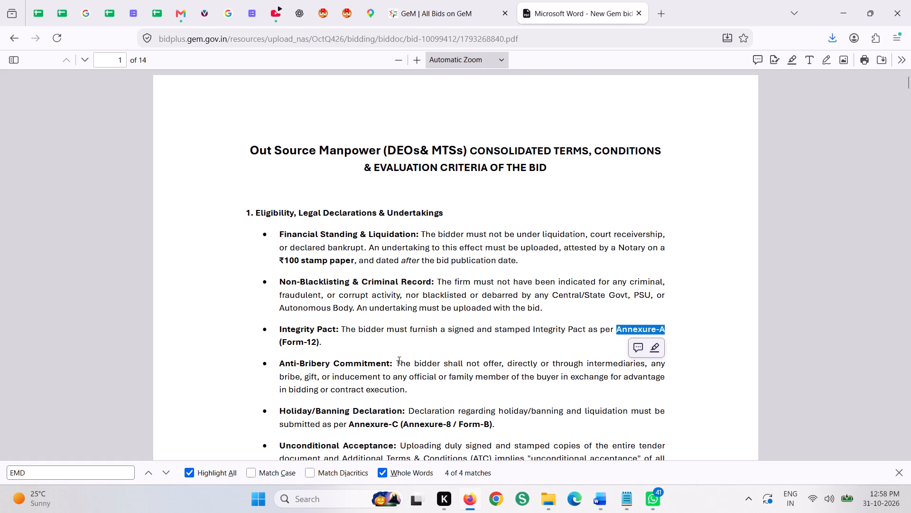
scroll(401, 370, "down", 1)
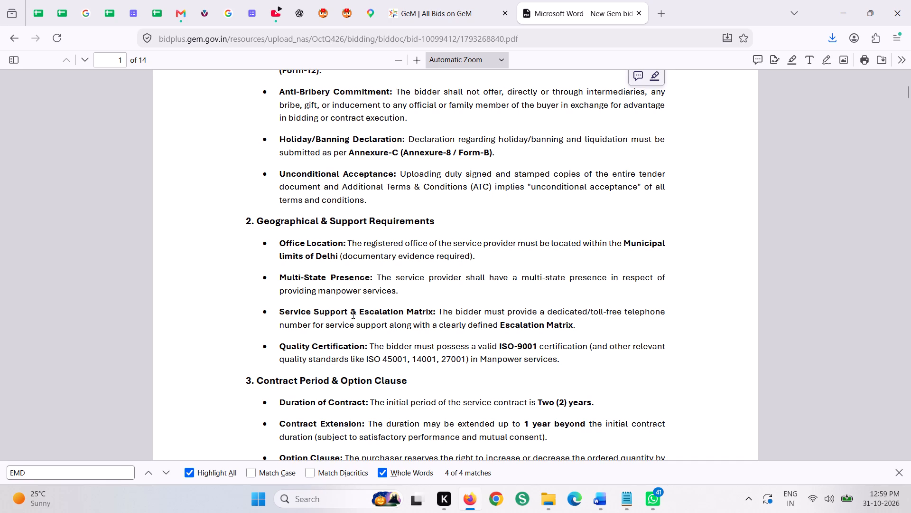
left_click(370, 358)
left_click_drag(370, 358, 465, 357)
key("ctrl+c")
key("ctrl+c")
key("ctrl+c")
key("ctrl+c")
key("alt+Tab")
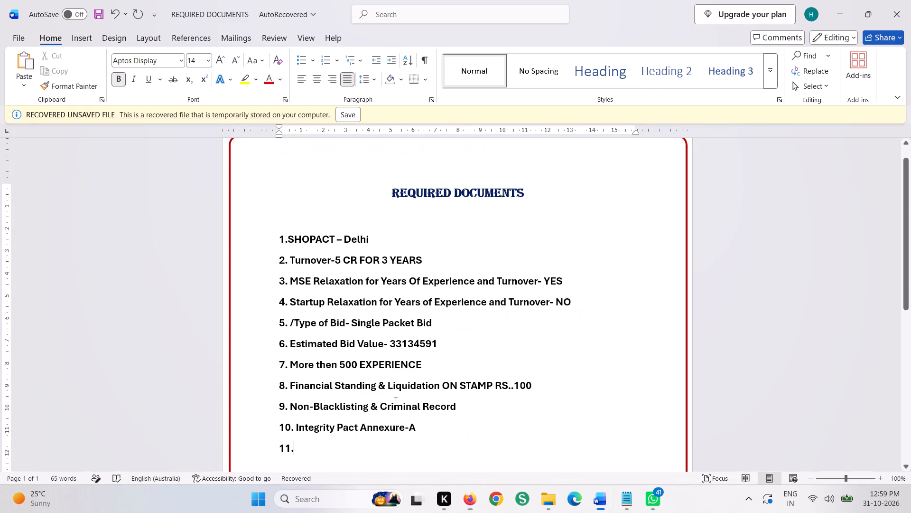
key("ctrl+v")
Check the attachment's Earnest Money Deposit clause and add item 12, "EMD EXEMPTION - MSME CERTIFICATE", to the list.
key("Return")
type("12.")
key("alt+Tab")
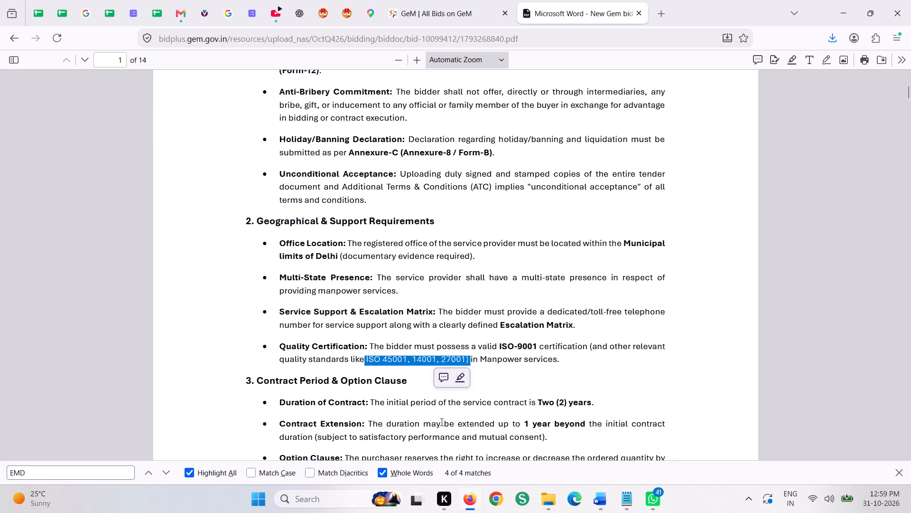
scroll(372, 418, "down", 1)
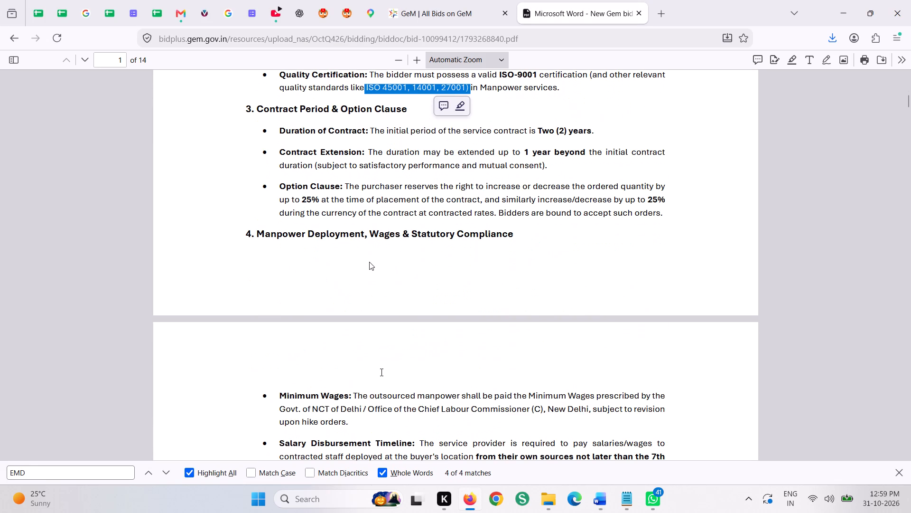
scroll(369, 262, "down", 1)
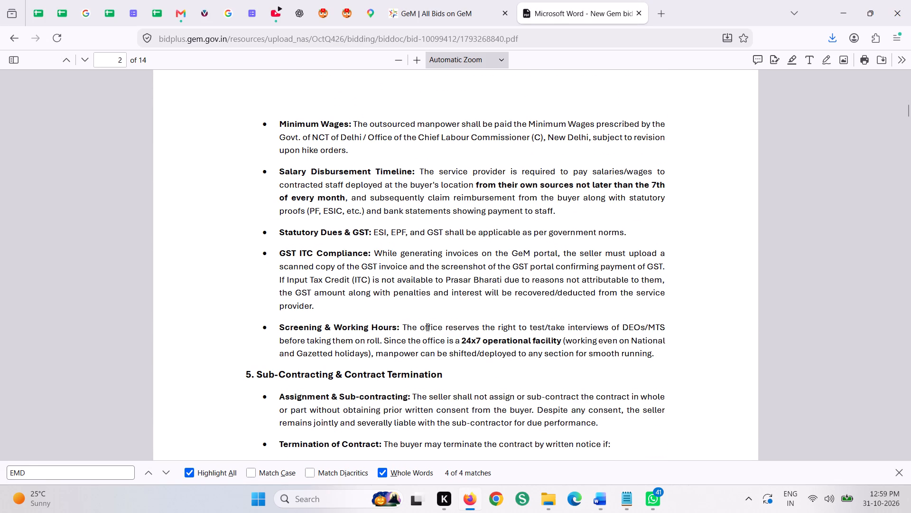
scroll(395, 395, "down", 1)
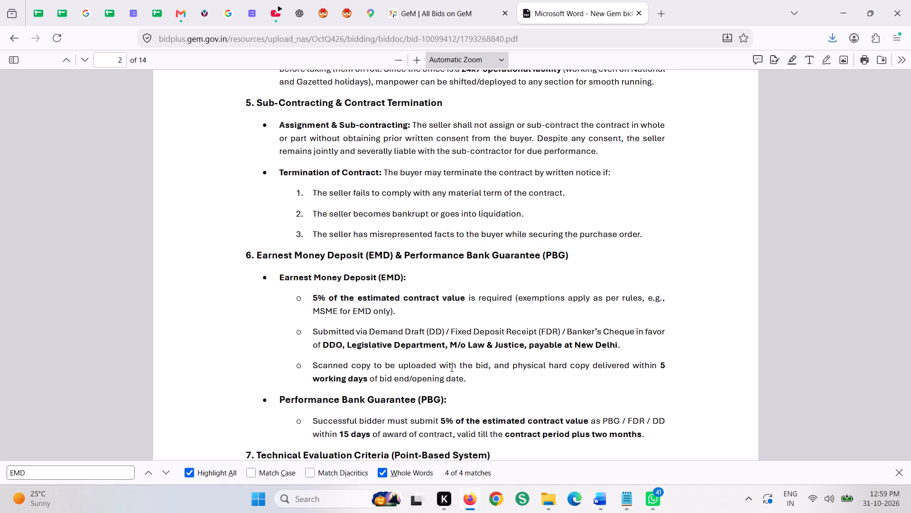
key("alt+Tab")
type("EMD EXEMPTION - MSE")
key("space")
key("alt+Tab")
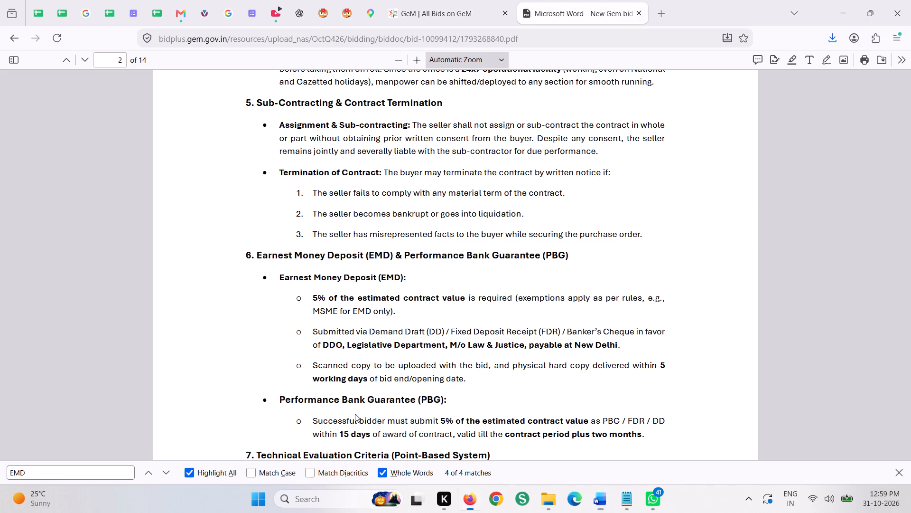
key("alt+Tab")
key("BackSpace")
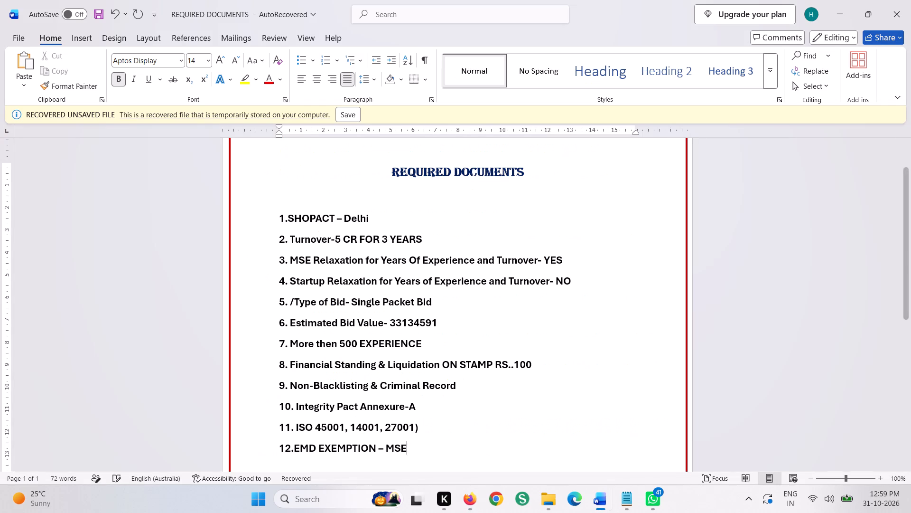
key("BackSpace")
type("ME CERTIFICATE")
key("space")
Consult the technical evaluation table's manpower criterion and add item 13, "EPF,ESIC CHALLAN", to the list.
key("alt+Tab")
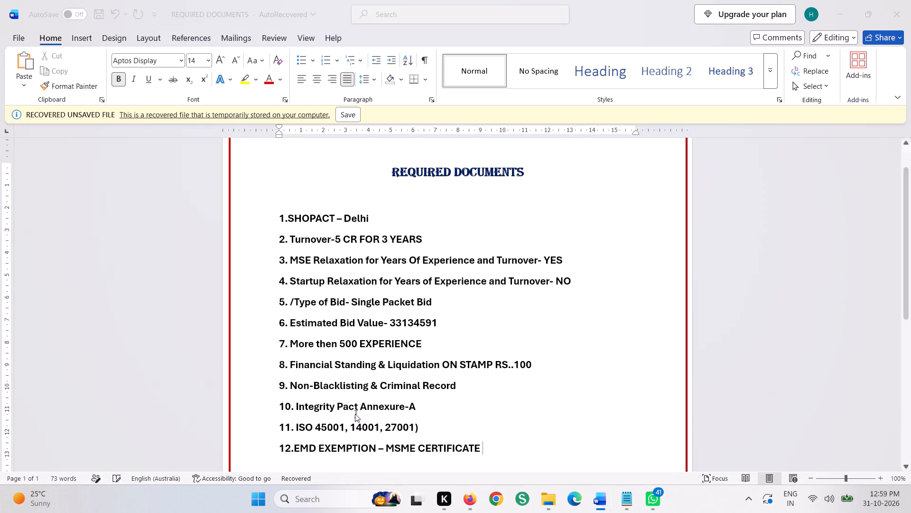
scroll(391, 319, "down", 1)
scroll(457, 221, "down", 1)
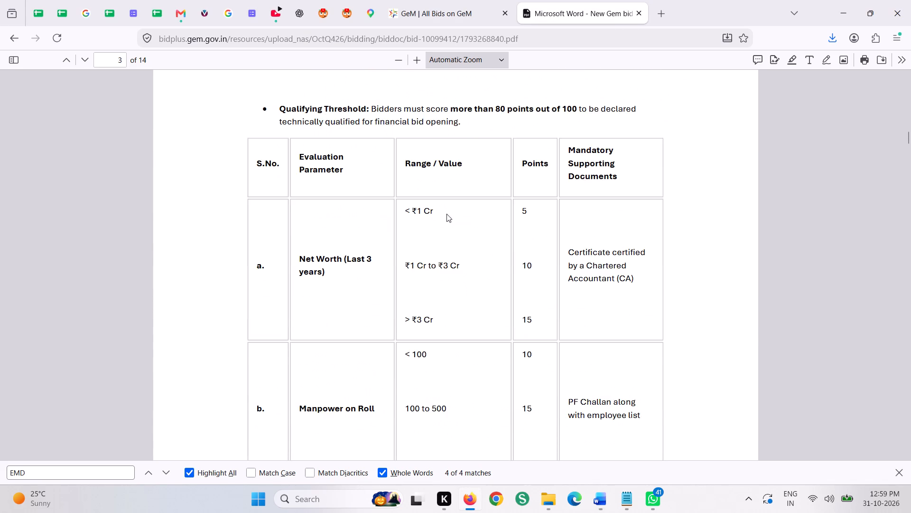
scroll(446, 216, "down", 1)
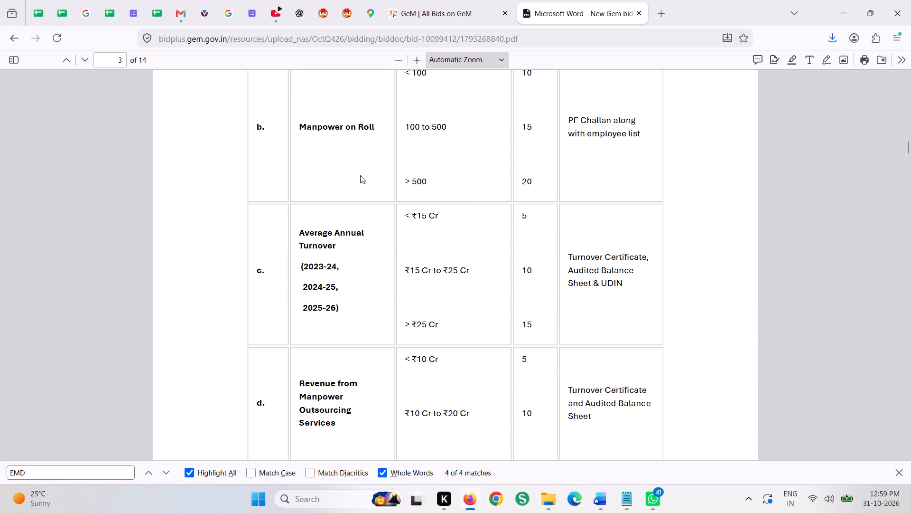
key("alt+Tab")
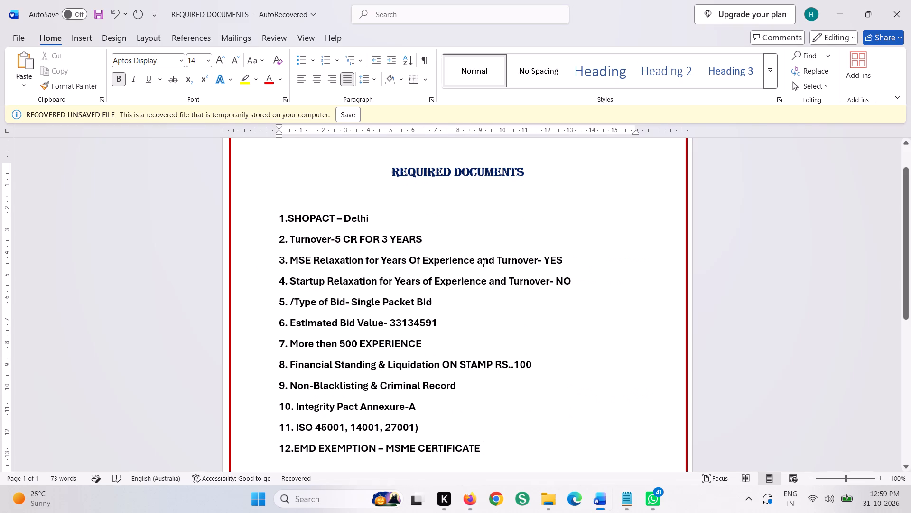
key("Return")
key("1")
key("3")
key("period")
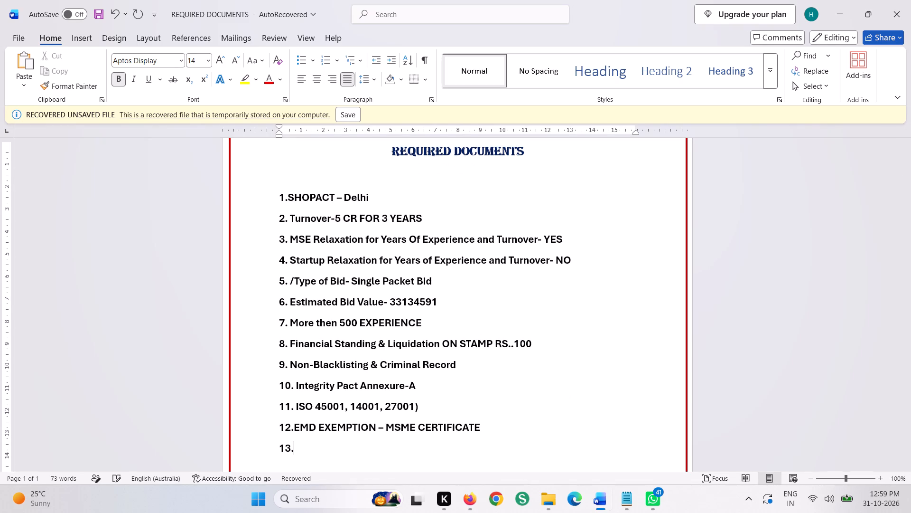
type("EPF,ESIC CHALLAN")
key("space")
Add item 14, "Solvency Certificate ₹1 Cr to ₹2 Cr", to the list, copying the name and range from the evaluation table.
key("alt+Tab")
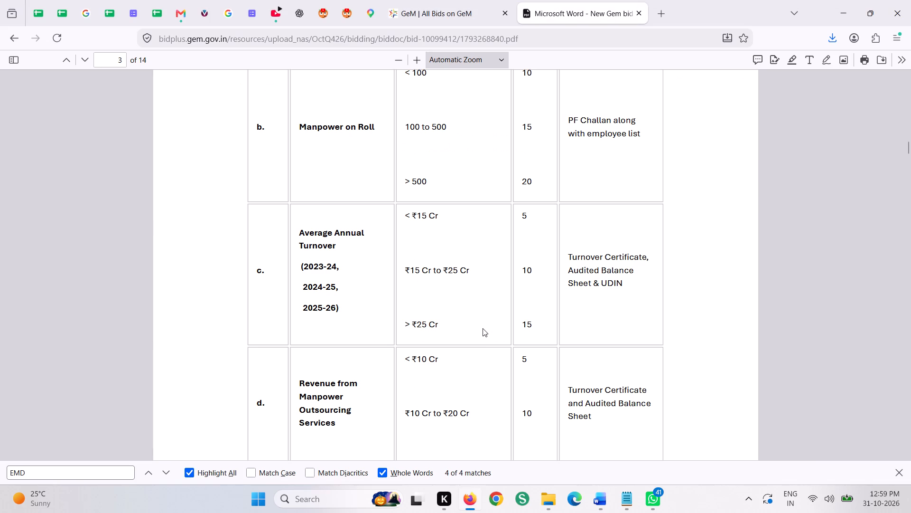
scroll(463, 270, "down", 1)
scroll(408, 197, "down", 1)
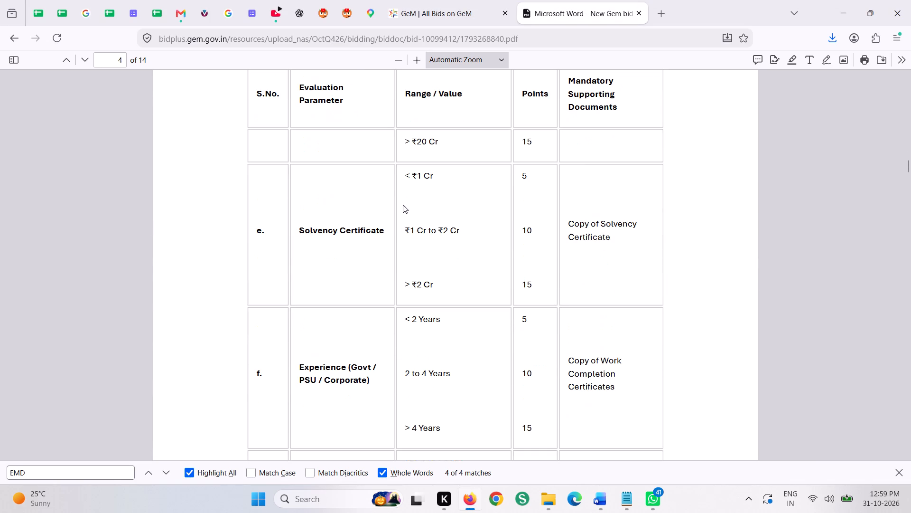
triple_click(342, 235)
key("ctrl+c")
key("ctrl+c")
key("alt+Tab")
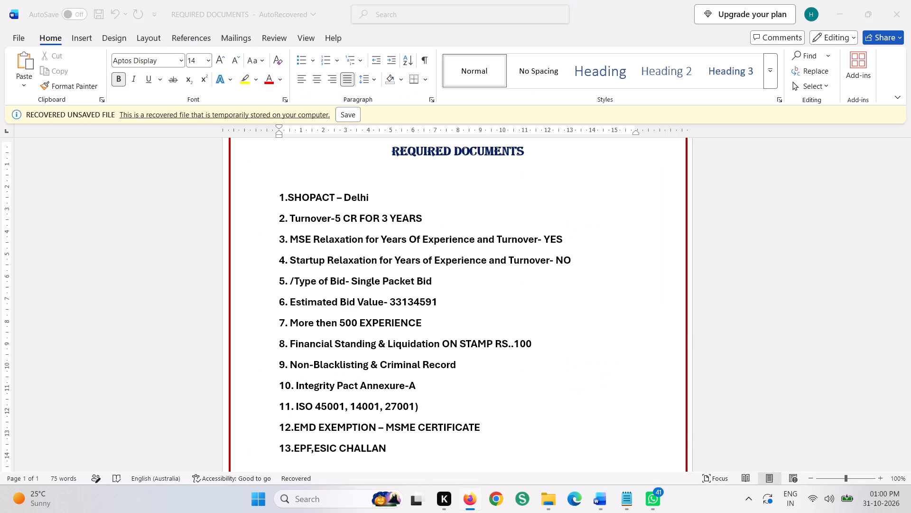
key("Return")
type("14.")
key("ctrl+v")
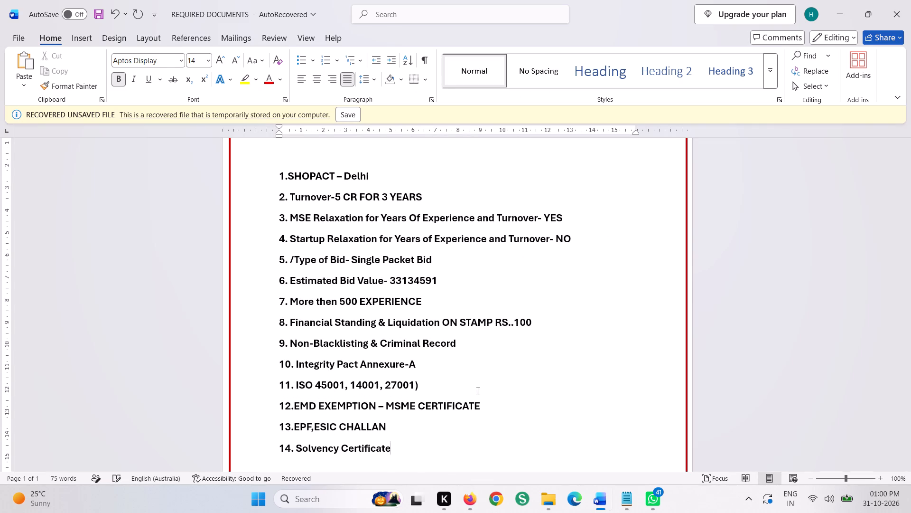
key("alt+Tab")
triple_click(438, 232)
key("ctrl+c")
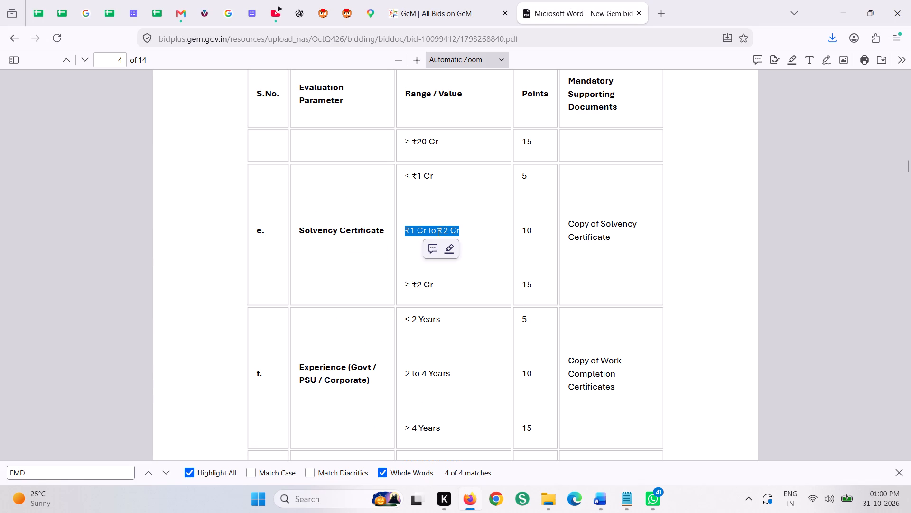
key("ctrl+c")
key("alt+Tab")
key("ctrl+v")
Add item 15, "Service Charges-5 %", to the list, copying the name from the attachment's Minimum Service Charges rule.
key("Return")
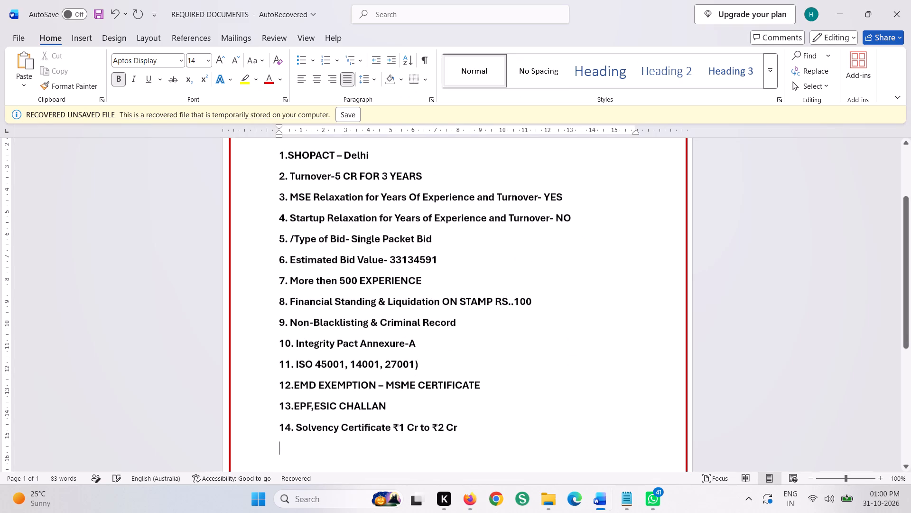
type("15.")
key("alt+Tab")
scroll(439, 355, "down", 1)
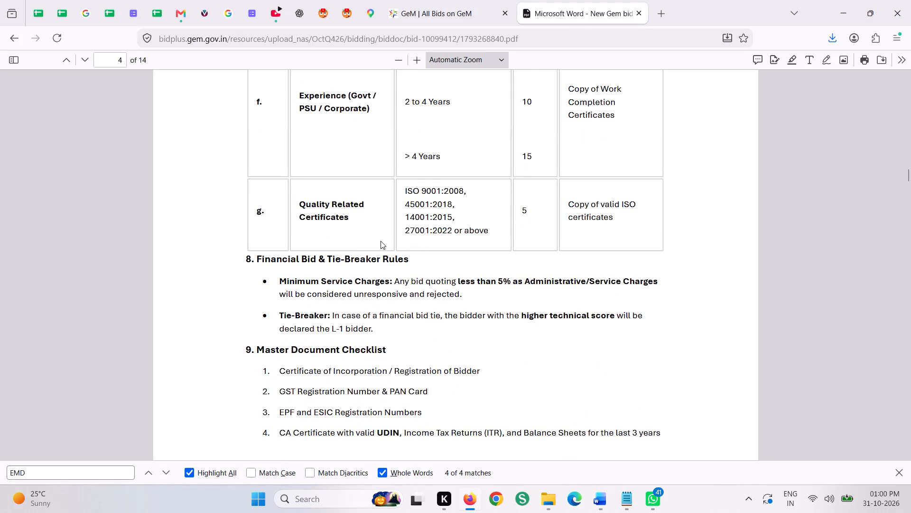
scroll(358, 274, "down", 1)
scroll(352, 261, "up", 1)
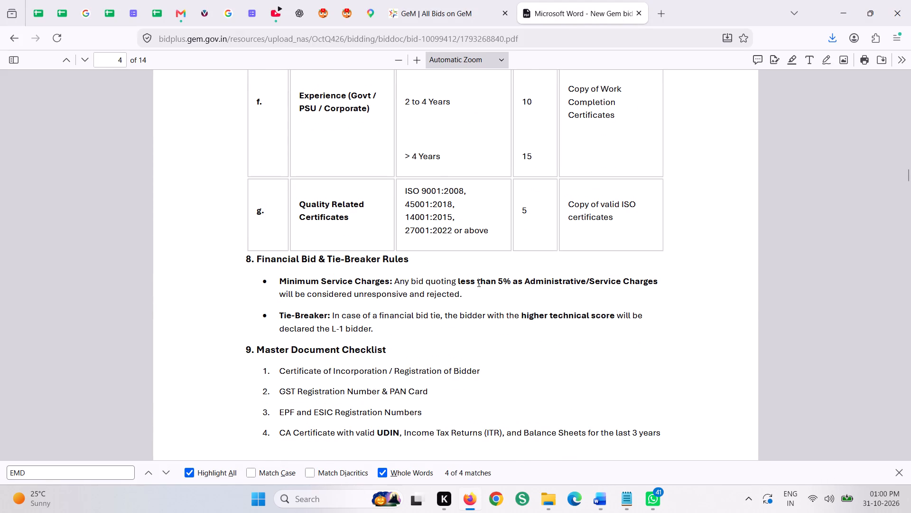
left_click(328, 281)
left_click_drag(328, 281, 367, 281)
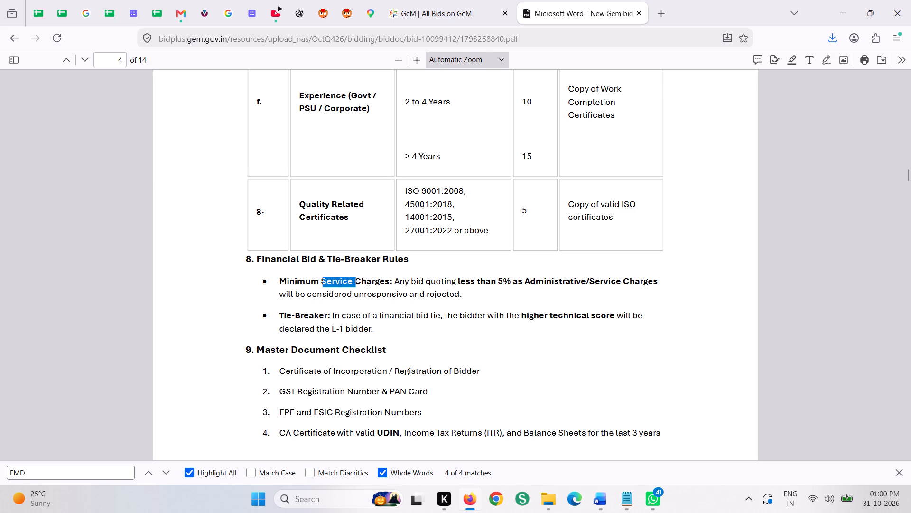
key("ctrl+c")
left_click_drag(367, 281, 371, 280)
key("ctrl+c")
key("alt+Tab")
key("ctrl+v")
key("minus")
key("alt+Tab")
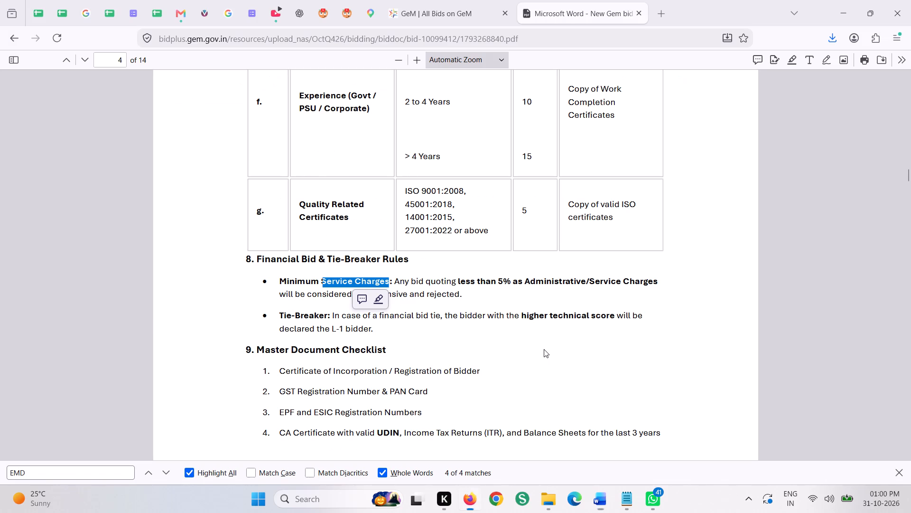
key("alt+Tab")
type("5")
key("space")
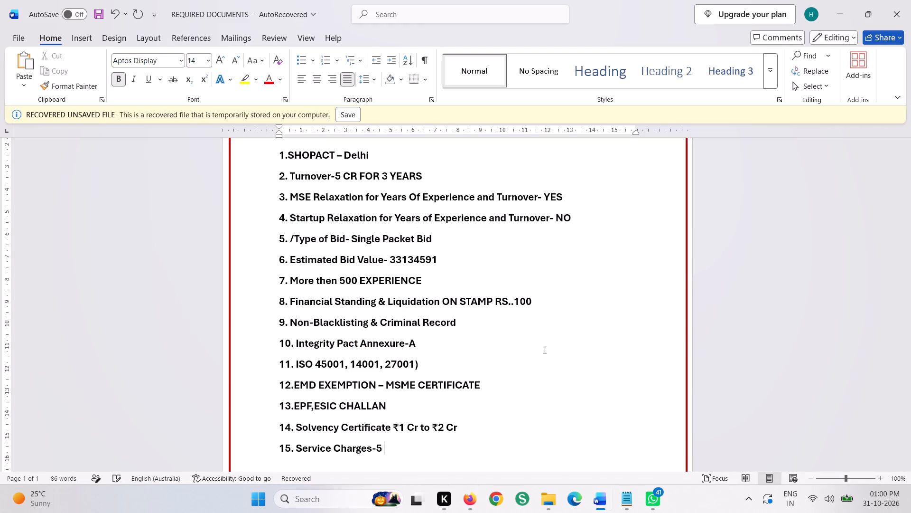
key("shift+percent")
Add item 16, "Dedicated Toll-Free/Support Phone Number and Escalation Matrix", to the list, copied from the attachment's Master Document Checklist.
key("Return")
type("15")
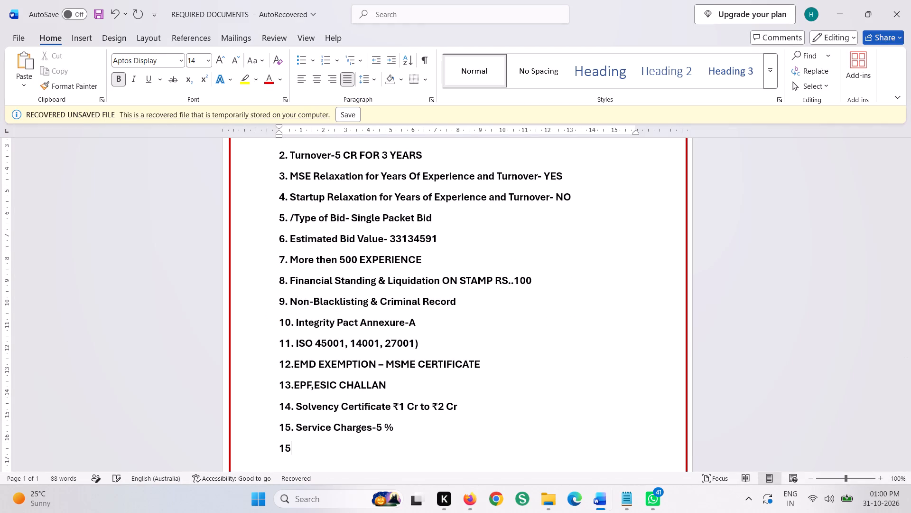
key("BackSpace")
type("6.")
key("alt+Tab")
scroll(464, 275, "down", 1)
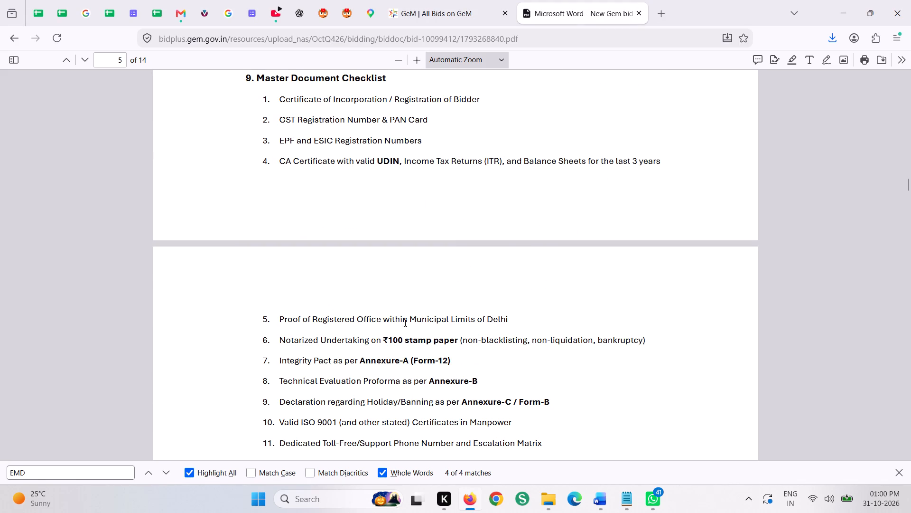
scroll(406, 316, "down", 1)
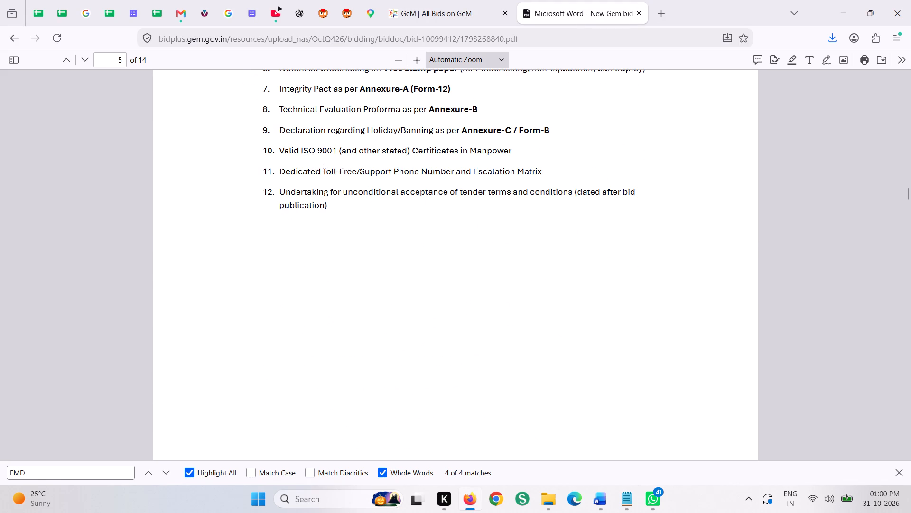
double_click(332, 171)
left_click(287, 173)
left_click_drag(287, 173, 528, 171)
key("ctrl+c")
key("ctrl+c")
key("ctrl+c")
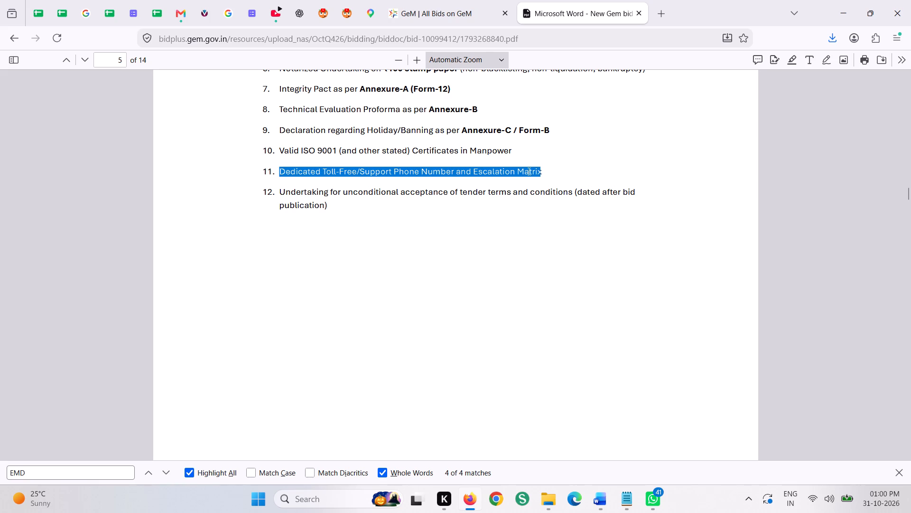
left_click_drag(528, 171, 536, 171)
key("ctrl+c")
key("ctrl+c")
key("alt+Tab")
key("ctrl+v")
Add item 17, "Undertaking for unconditional acceptance of tender terms and conditions (dated after bid publication)", copied from the checklist, and join its broken line.
key("Return")
key("1")
key("7")
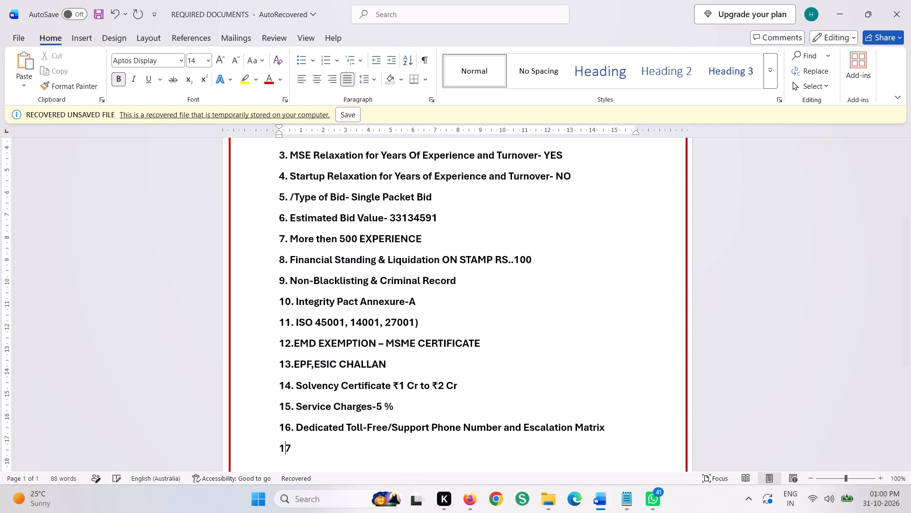
key("period")
key("alt+Tab")
left_click(288, 189)
left_click_drag(288, 189, 307, 199)
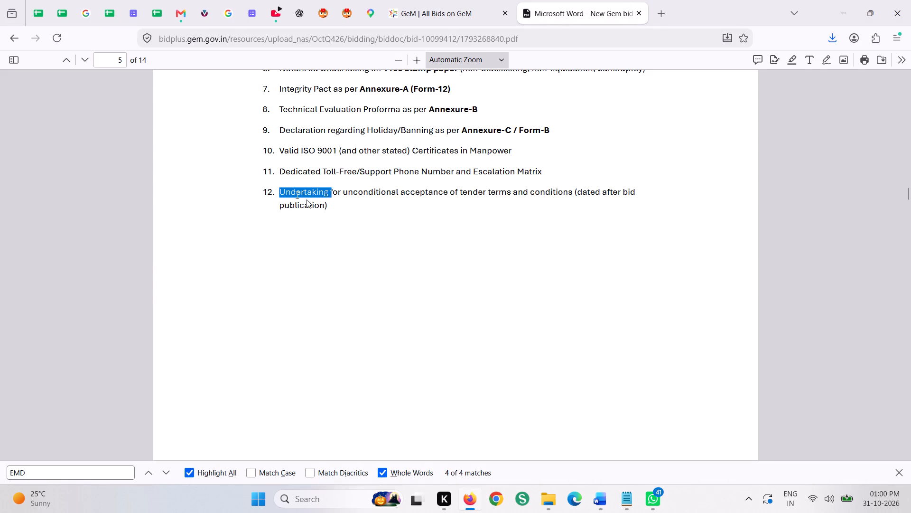
left_click_drag(307, 199, 330, 209)
key("ctrl+c")
key("ctrl+c")
key("alt+Tab")
key("ctrl+v")
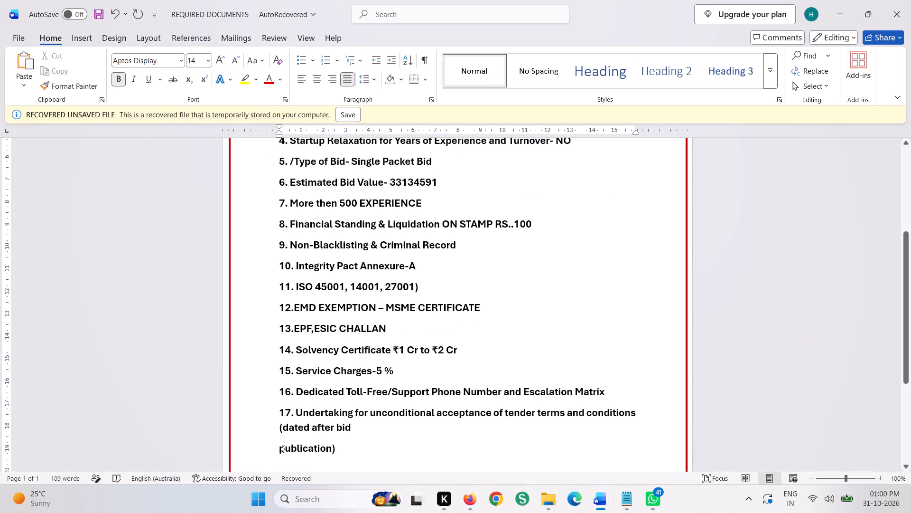
left_click(278, 447)
key("BackSpace")
key("space")
Add item 18, "Declaration regarding Holiday/Banning as per Annexure-C / Form-B", to the list, copied from the checklist.
key("alt+Tab")
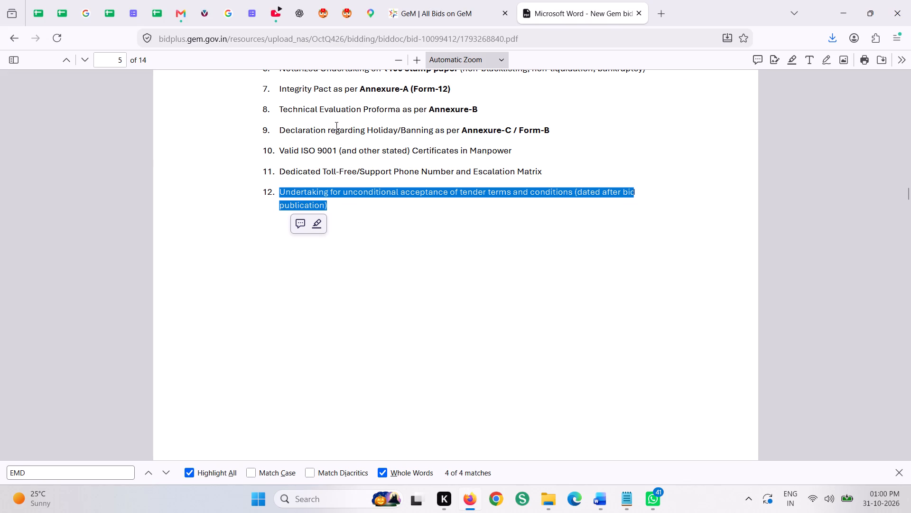
triple_click(323, 126)
left_click(323, 126, "ctrl")
key("ctrl+c")
key("ctrl+c")
left_click(283, 131)
left_click_drag(283, 131, 285, 130)
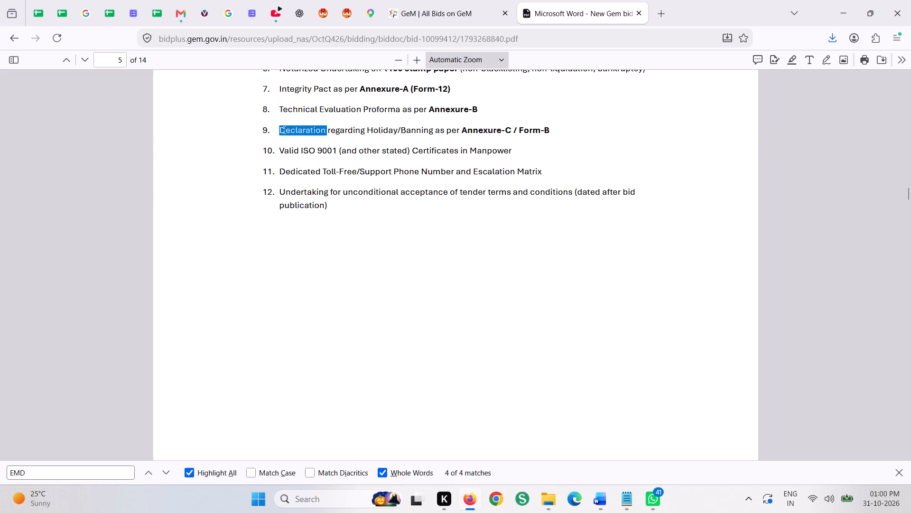
left_click_drag(285, 130, 550, 130)
key("ctrl+c")
key("ctrl+c")
key("ctrl+c")
key("ctrl+c")
key("ctrl+c")
key("ctrl+c")
key("alt+Tab")
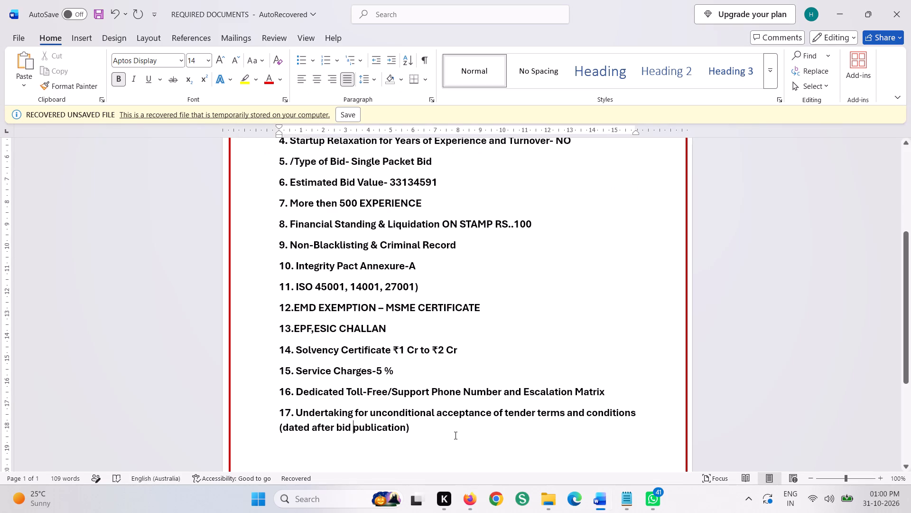
left_click(455, 435)
key("Return")
type("18.")
key("ctrl+v")
Add item 19, "Undertaking on ₹100 stamp paper (non-blacklisting, non-liquidation, bankruptcy", to the list, copied from the checklist's notarized undertaking entry.
key("alt+Tab")
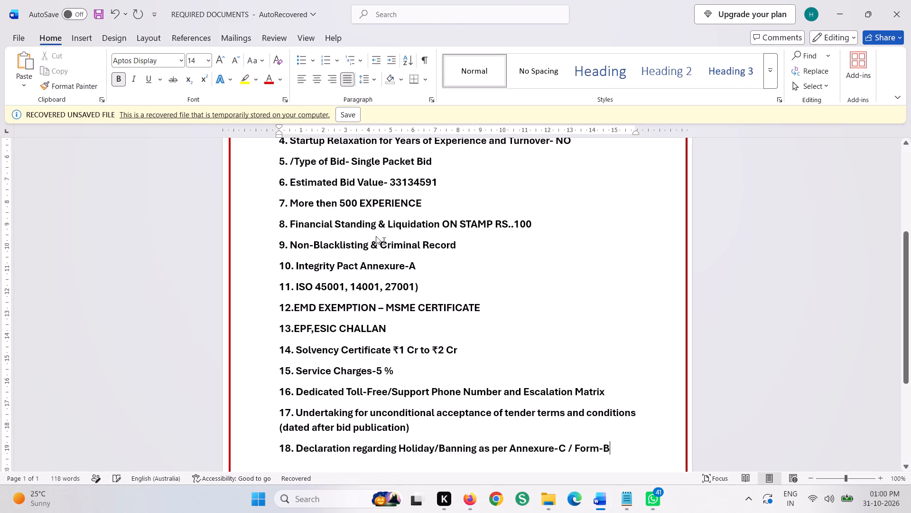
scroll(359, 205, "up", 1)
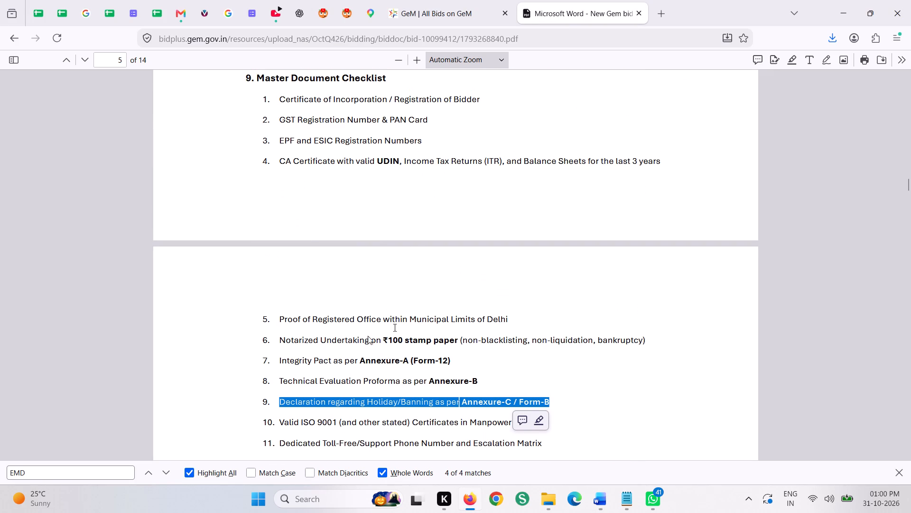
left_click(289, 340)
left_click(333, 339)
left_click_drag(333, 339, 546, 337)
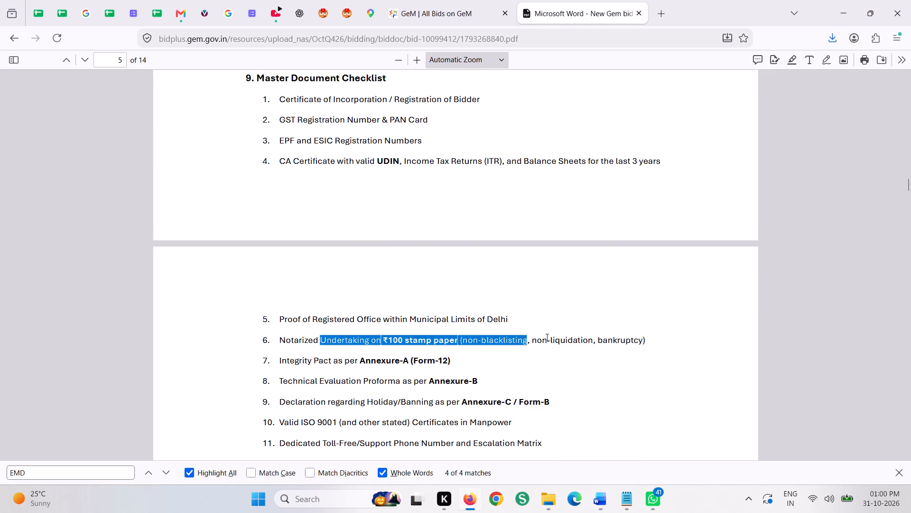
left_click_drag(546, 337, 657, 338)
key("ctrl+c")
key("ctrl+c")
key("alt+Tab")
scroll(409, 419, "down", 1)
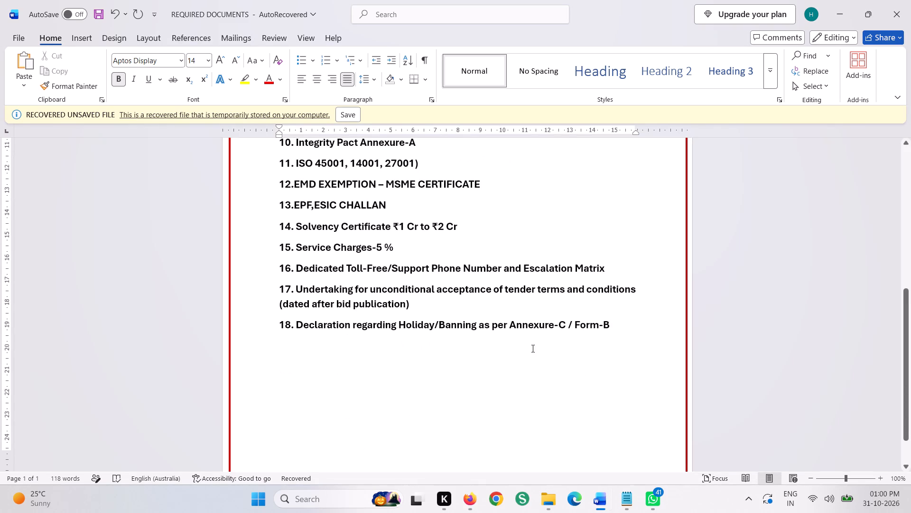
key("Return")
type("19.")
key("ctrl+v")
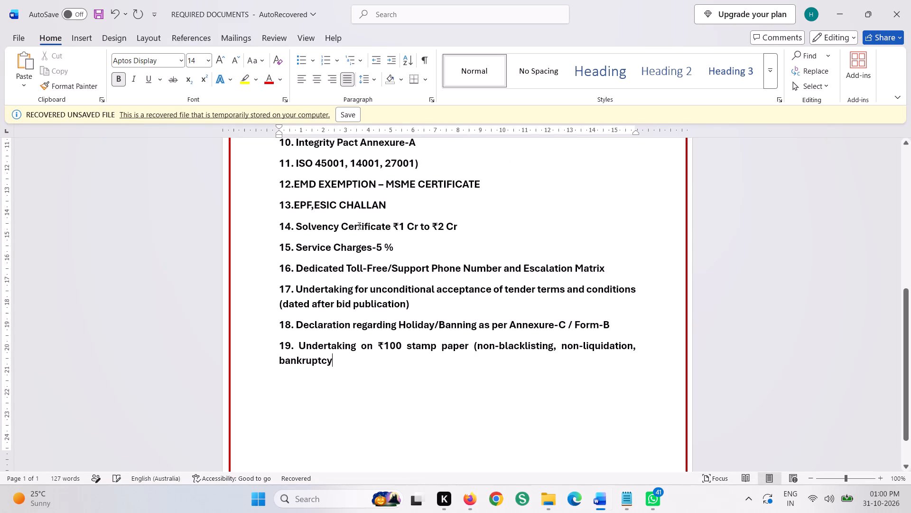
Review the compiled list and examine the attachment's remaining pages, including the Integrity Pact articles, for further requirements.
scroll(462, 350, "up", 1)
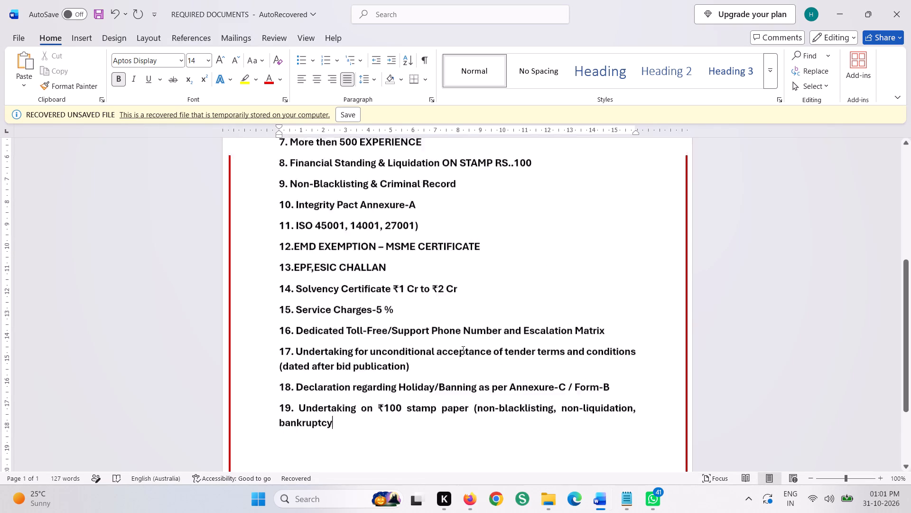
scroll(424, 347, "up", 1)
left_click(470, 495)
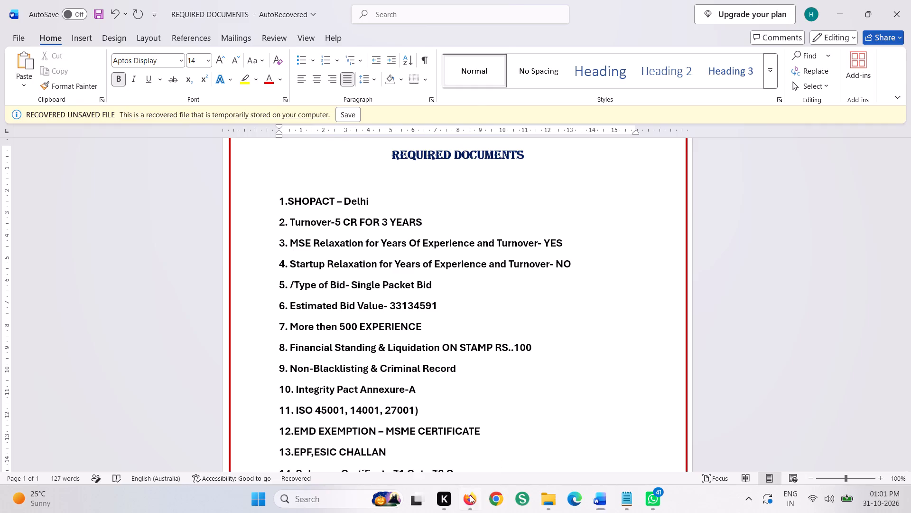
scroll(390, 232, "down", 15)
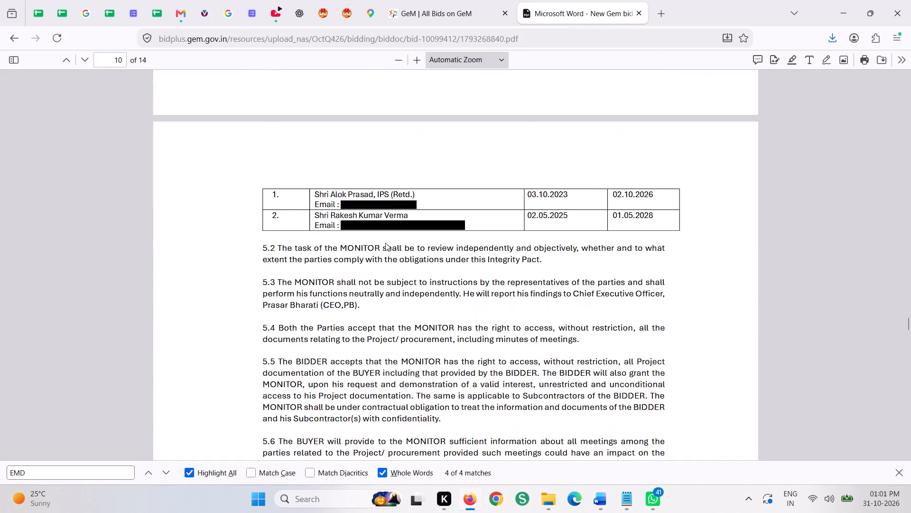
scroll(385, 243, "down", 3)
scroll(385, 243, "up", 4)
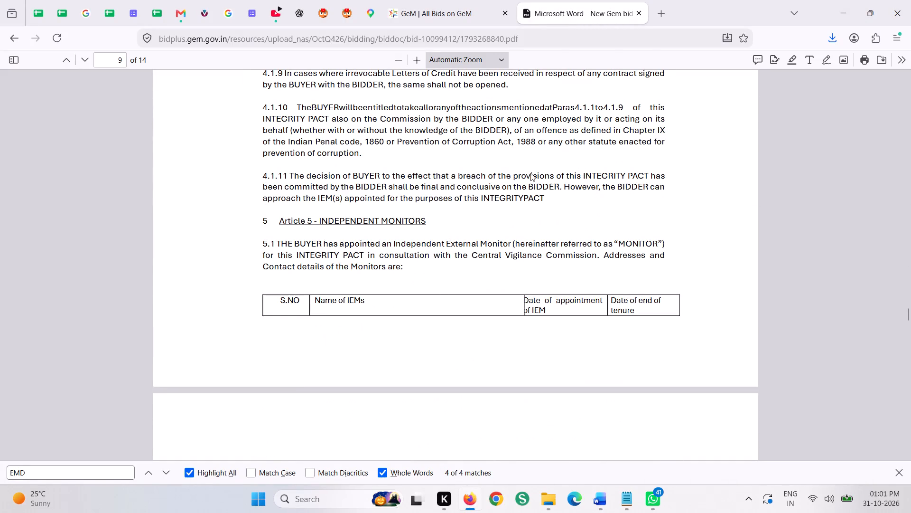